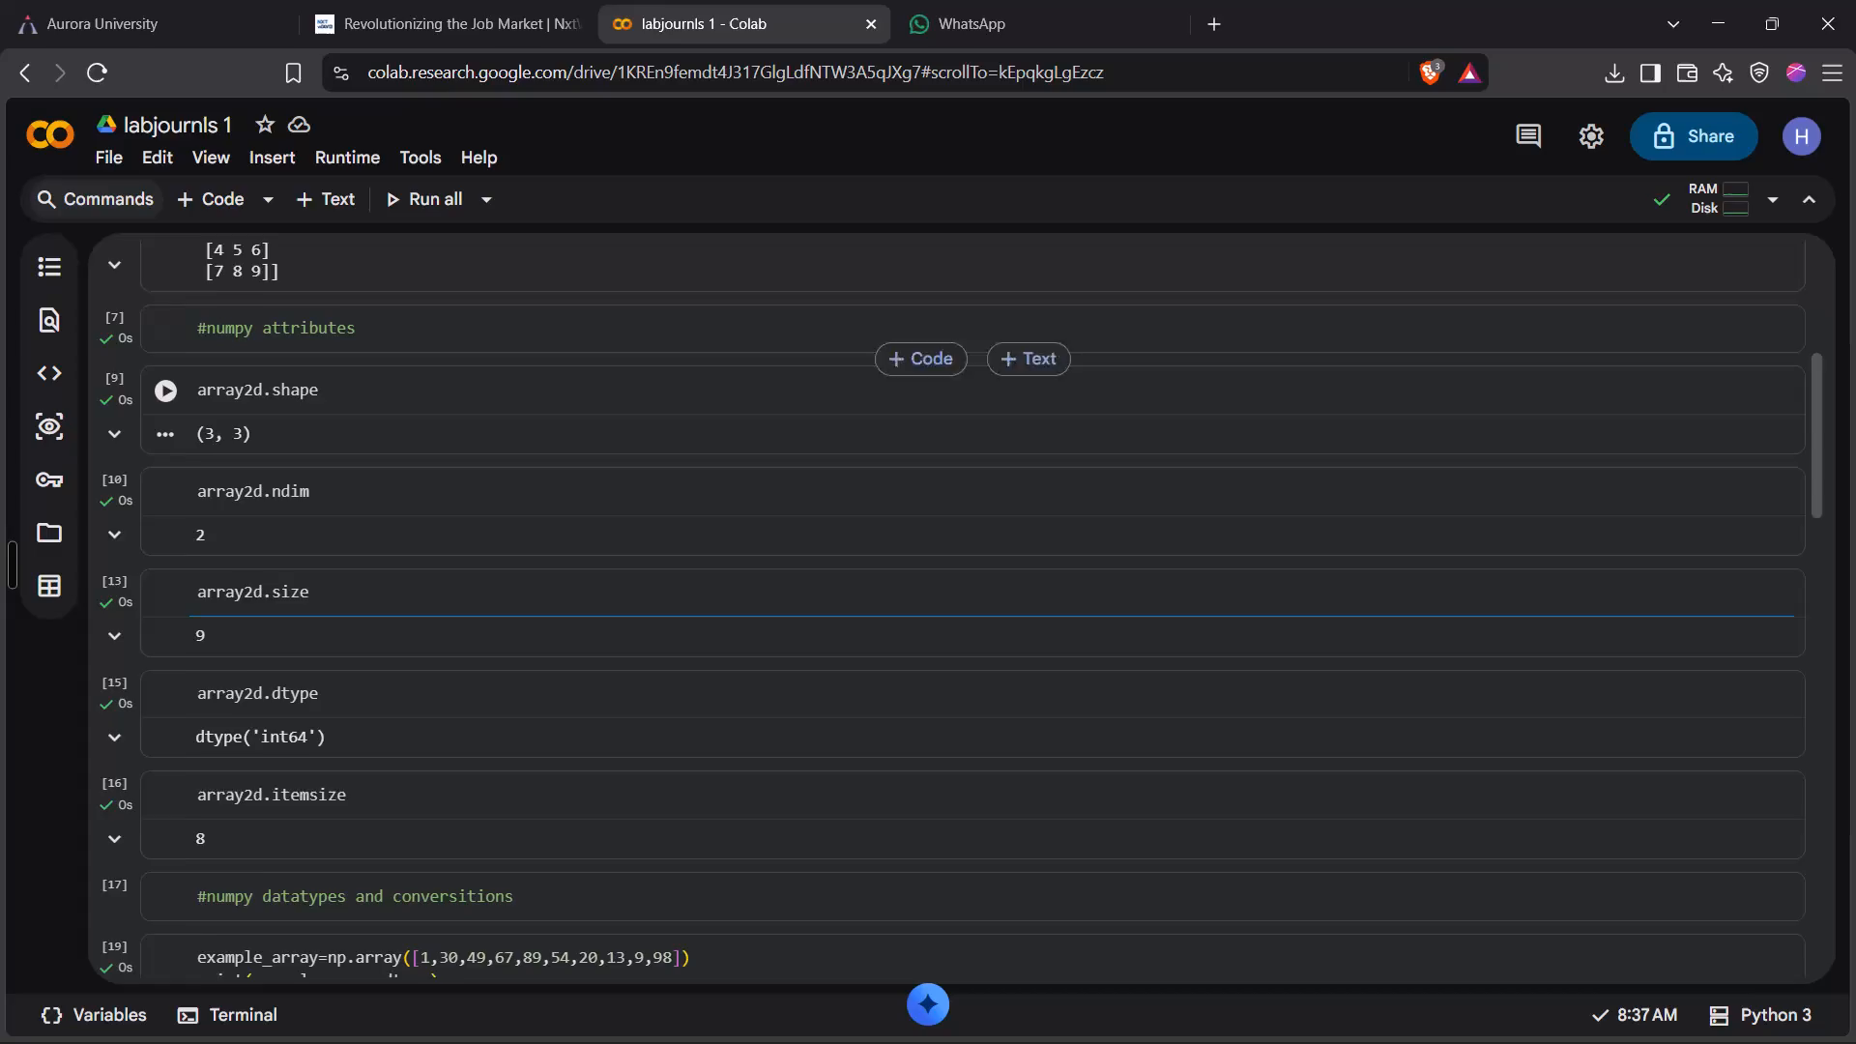
Capture a screenshot of the Colab notebook from the top of the window down through the array2d.itemsize cell's output.
{"action": "scroll", "coordinate": [344, 384], "scroll_direction": "right", "scroll_amount": 2}
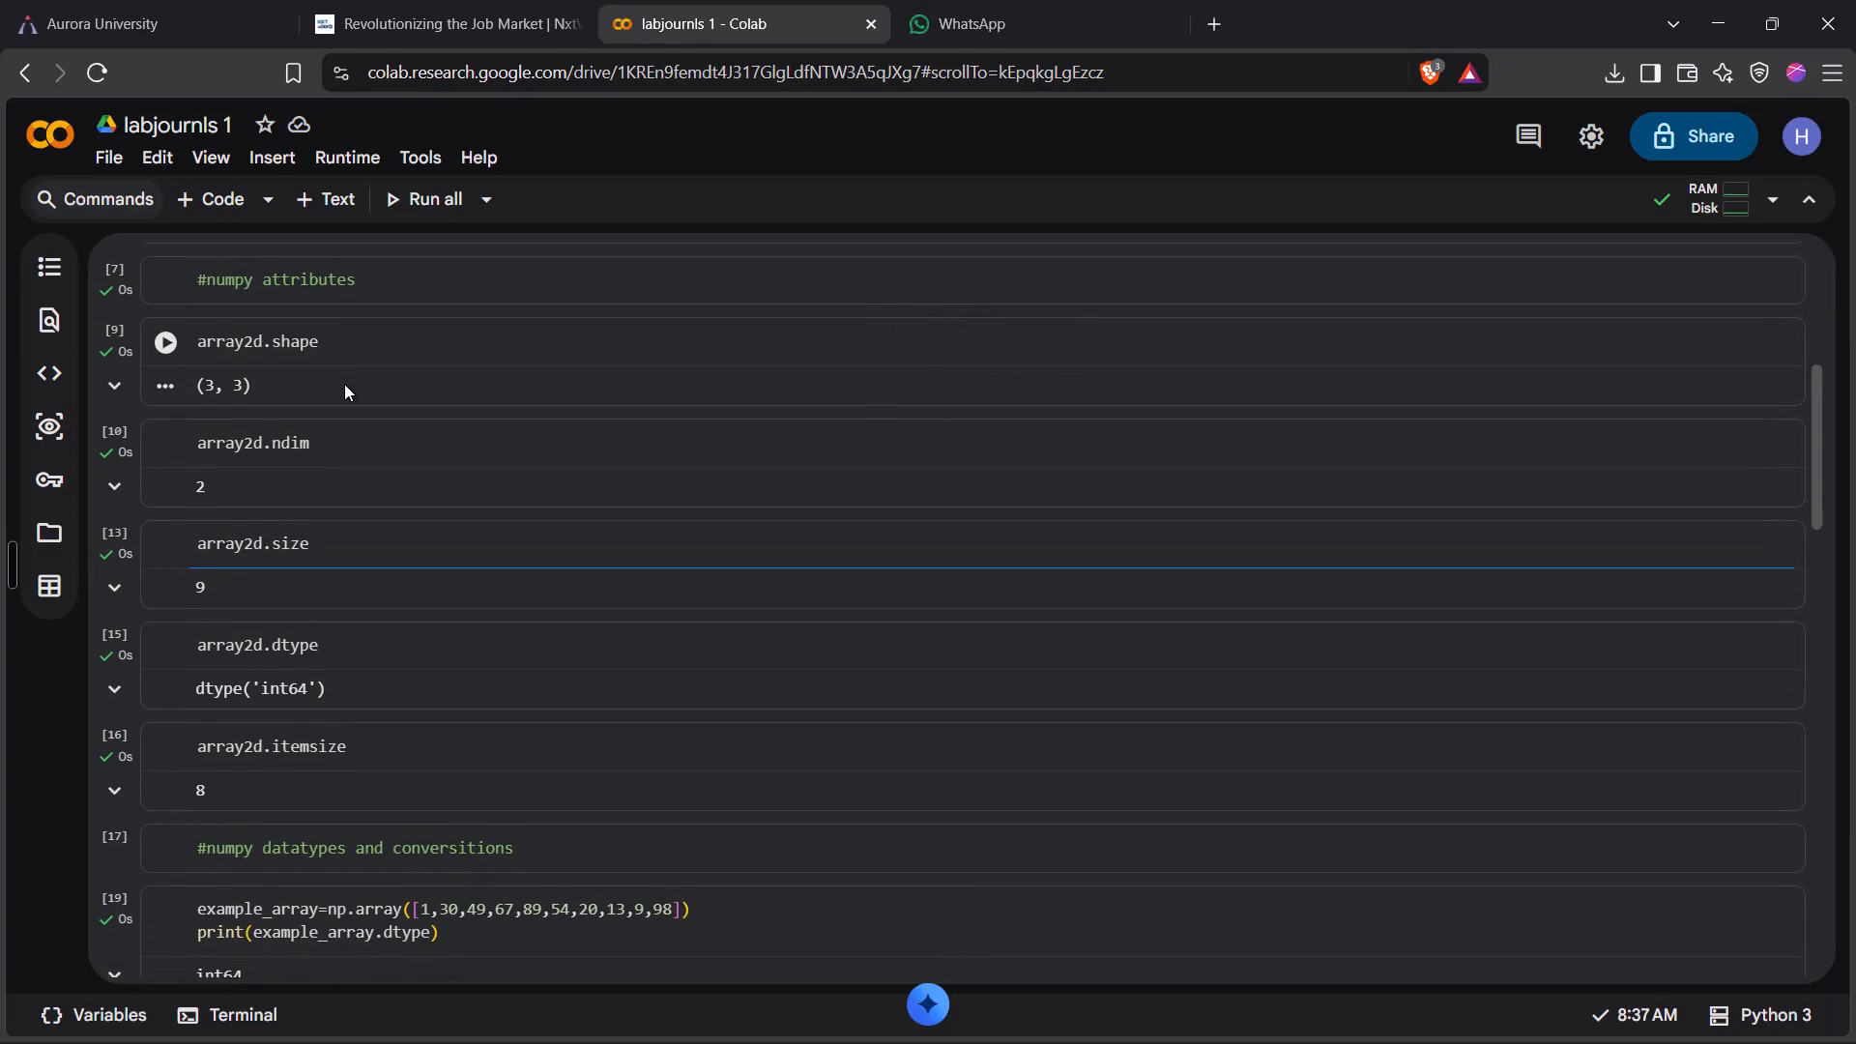
{"action": "scroll", "coordinate": [344, 384], "scroll_direction": "right", "scroll_amount": 2}
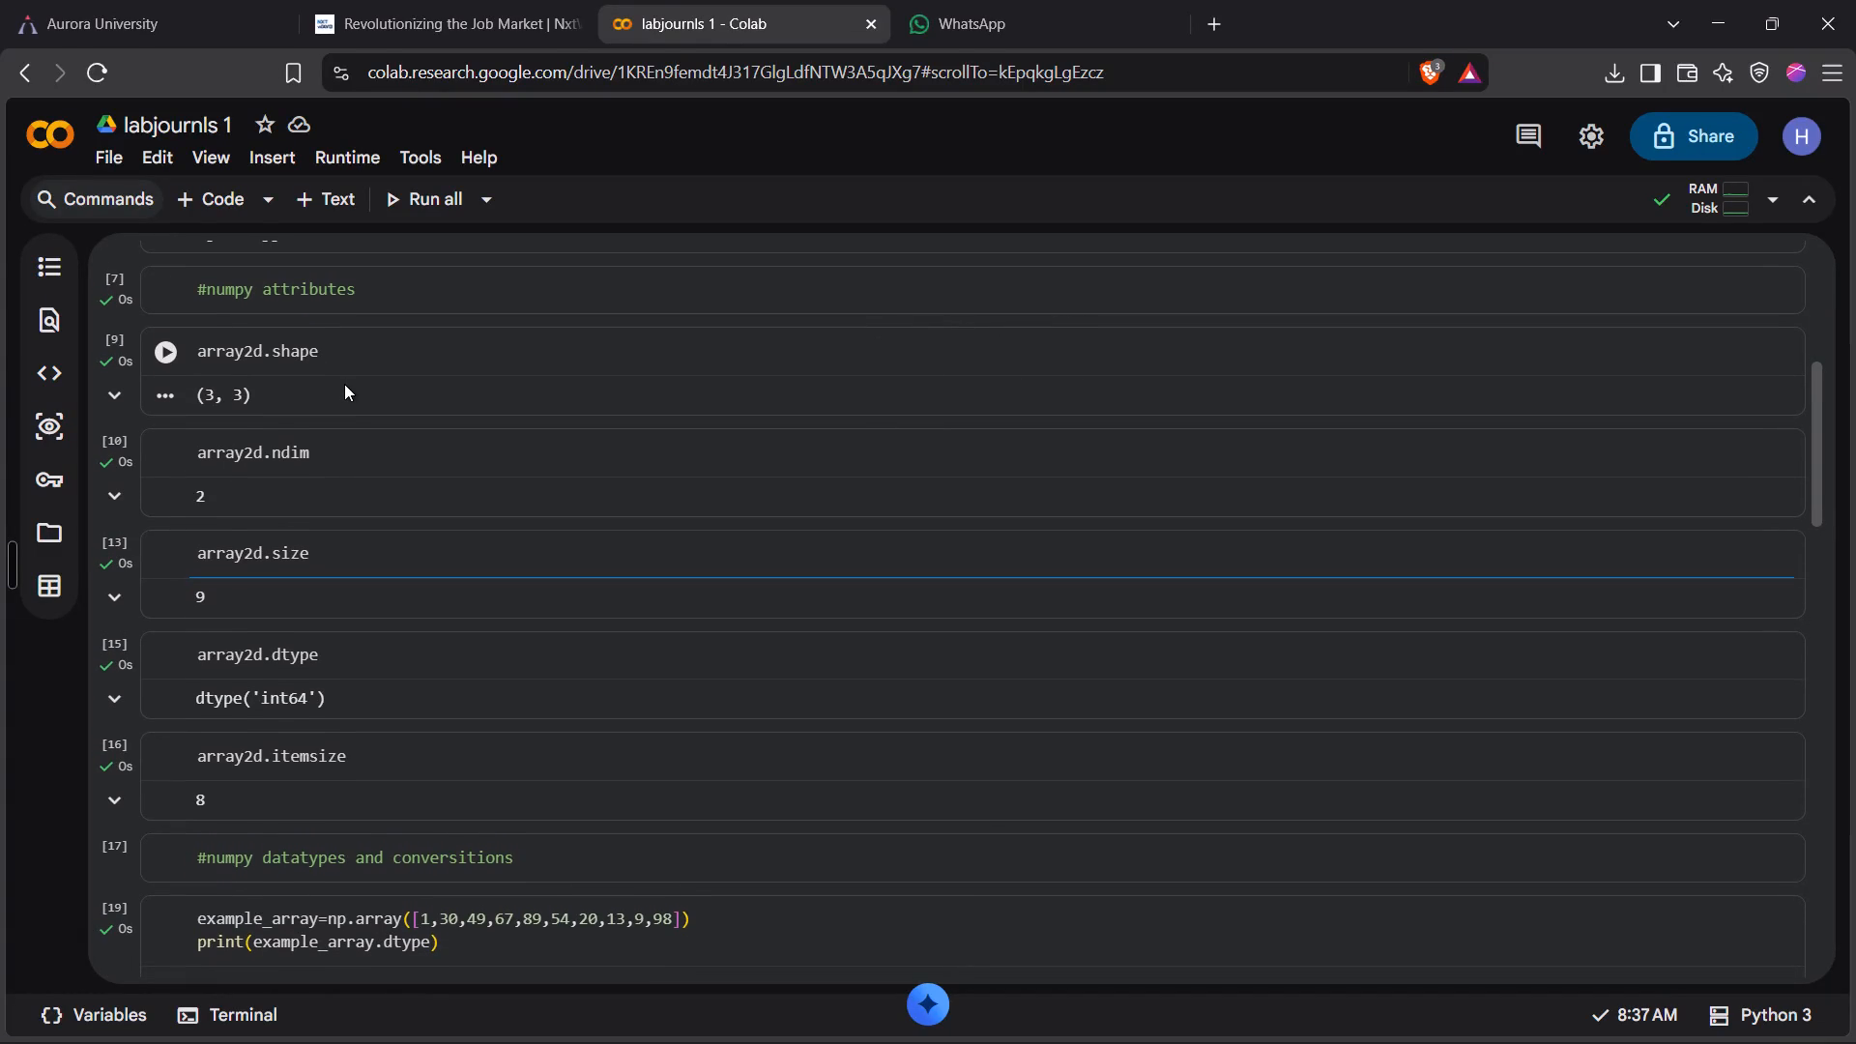
{"action": "key", "text": "Print"}
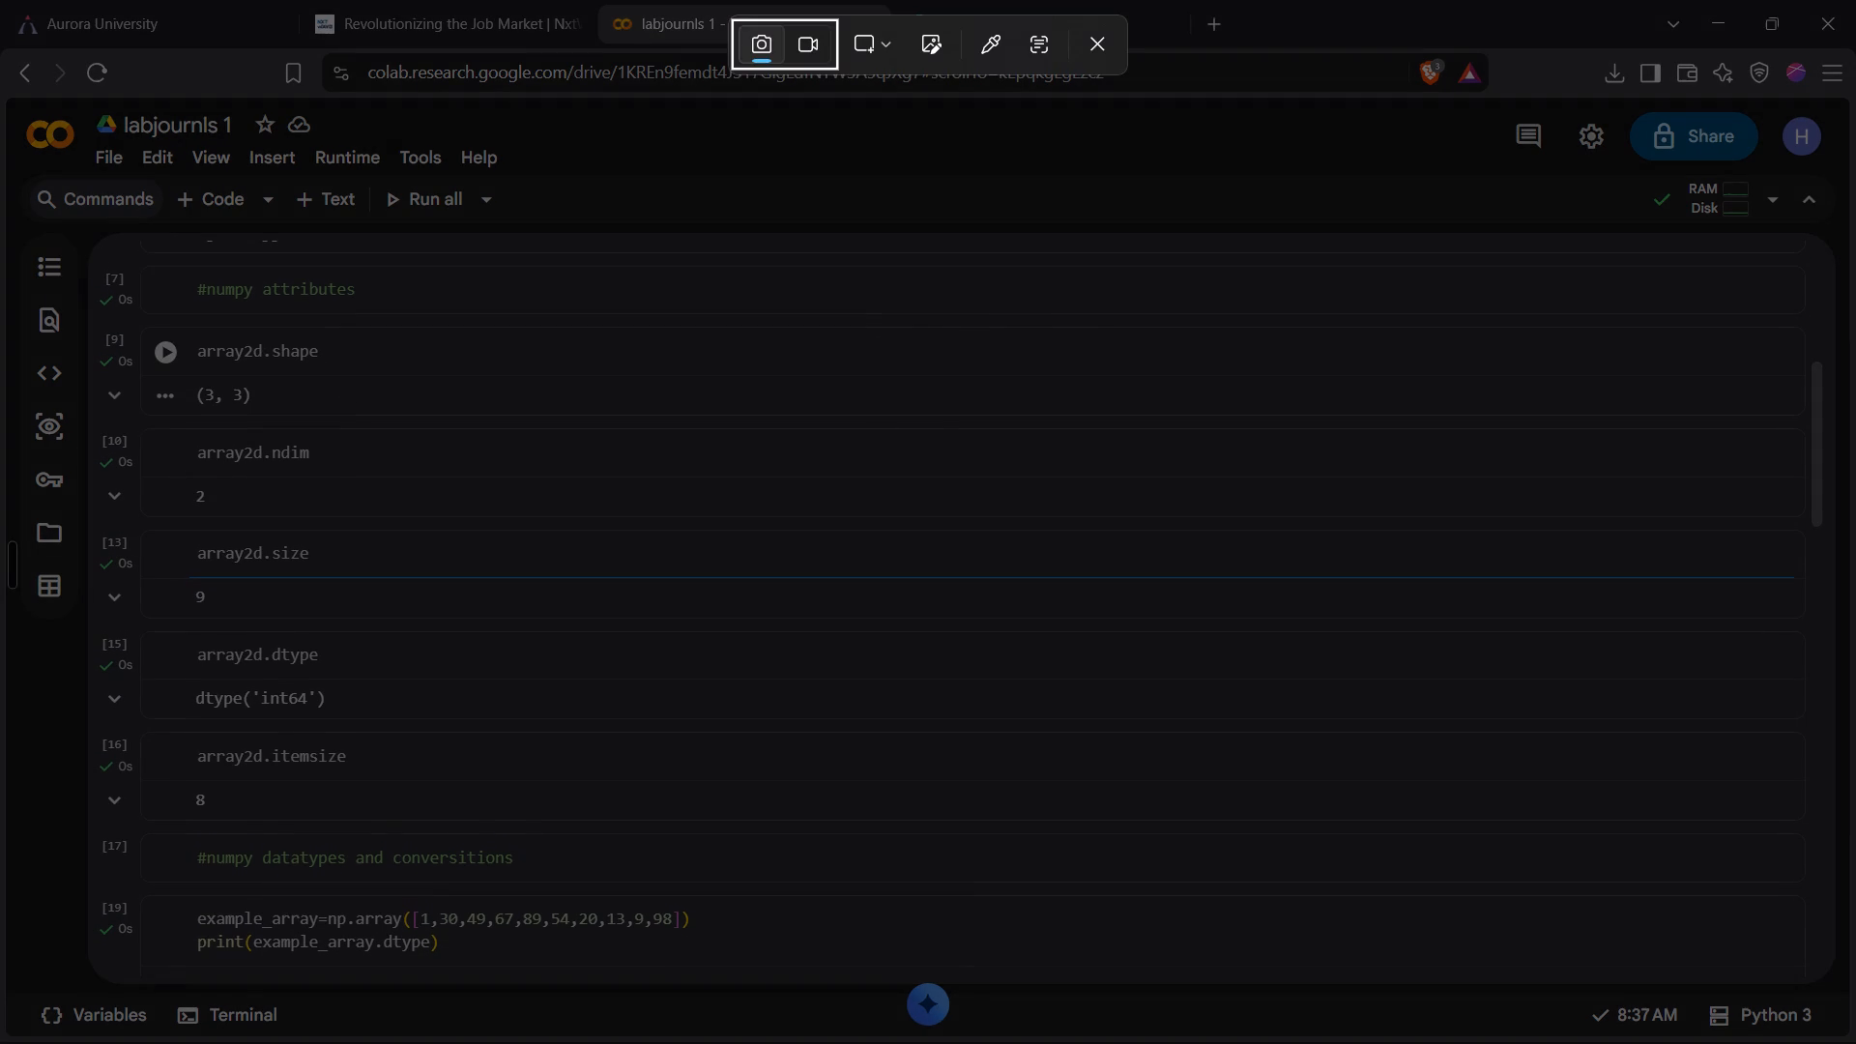
{"action": "left_click_drag", "start_coordinate": [0, 0], "coordinate": [1855, 826]}
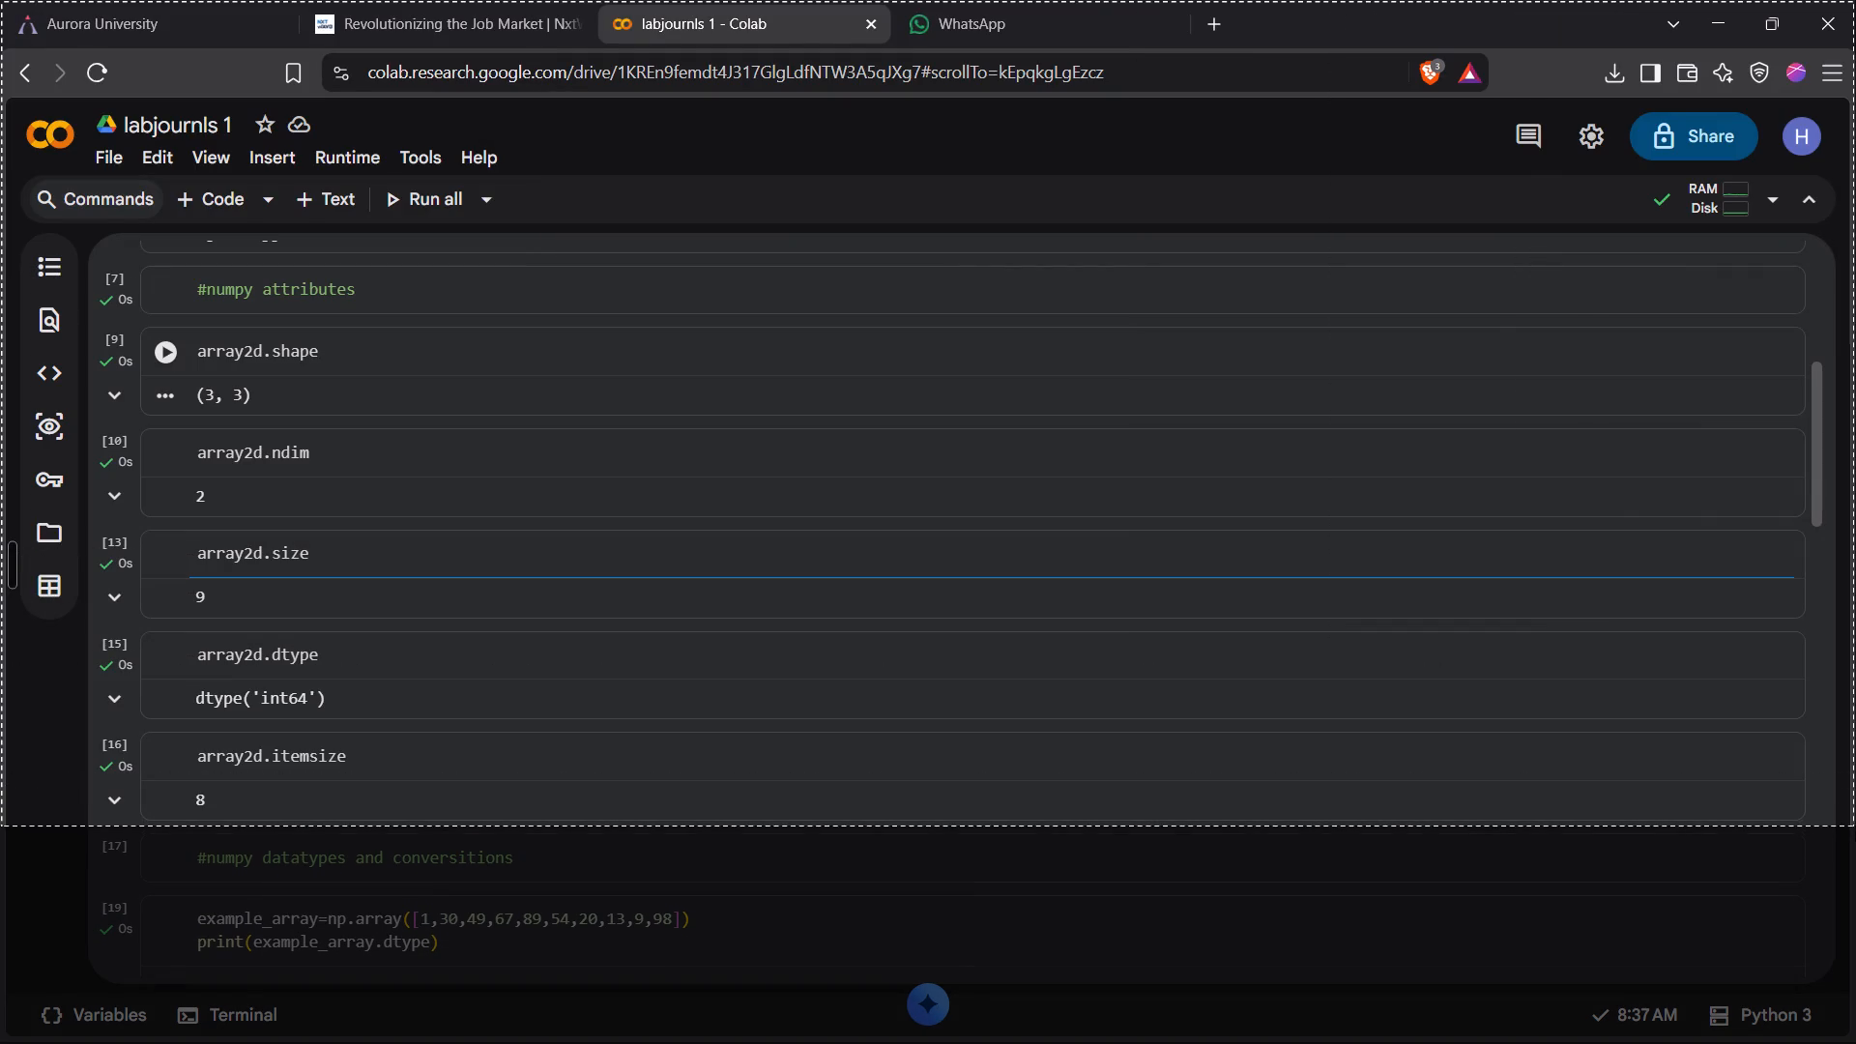
{"action": "left_click_drag", "start_coordinate": [1855, 826], "coordinate": [1855, 822]}
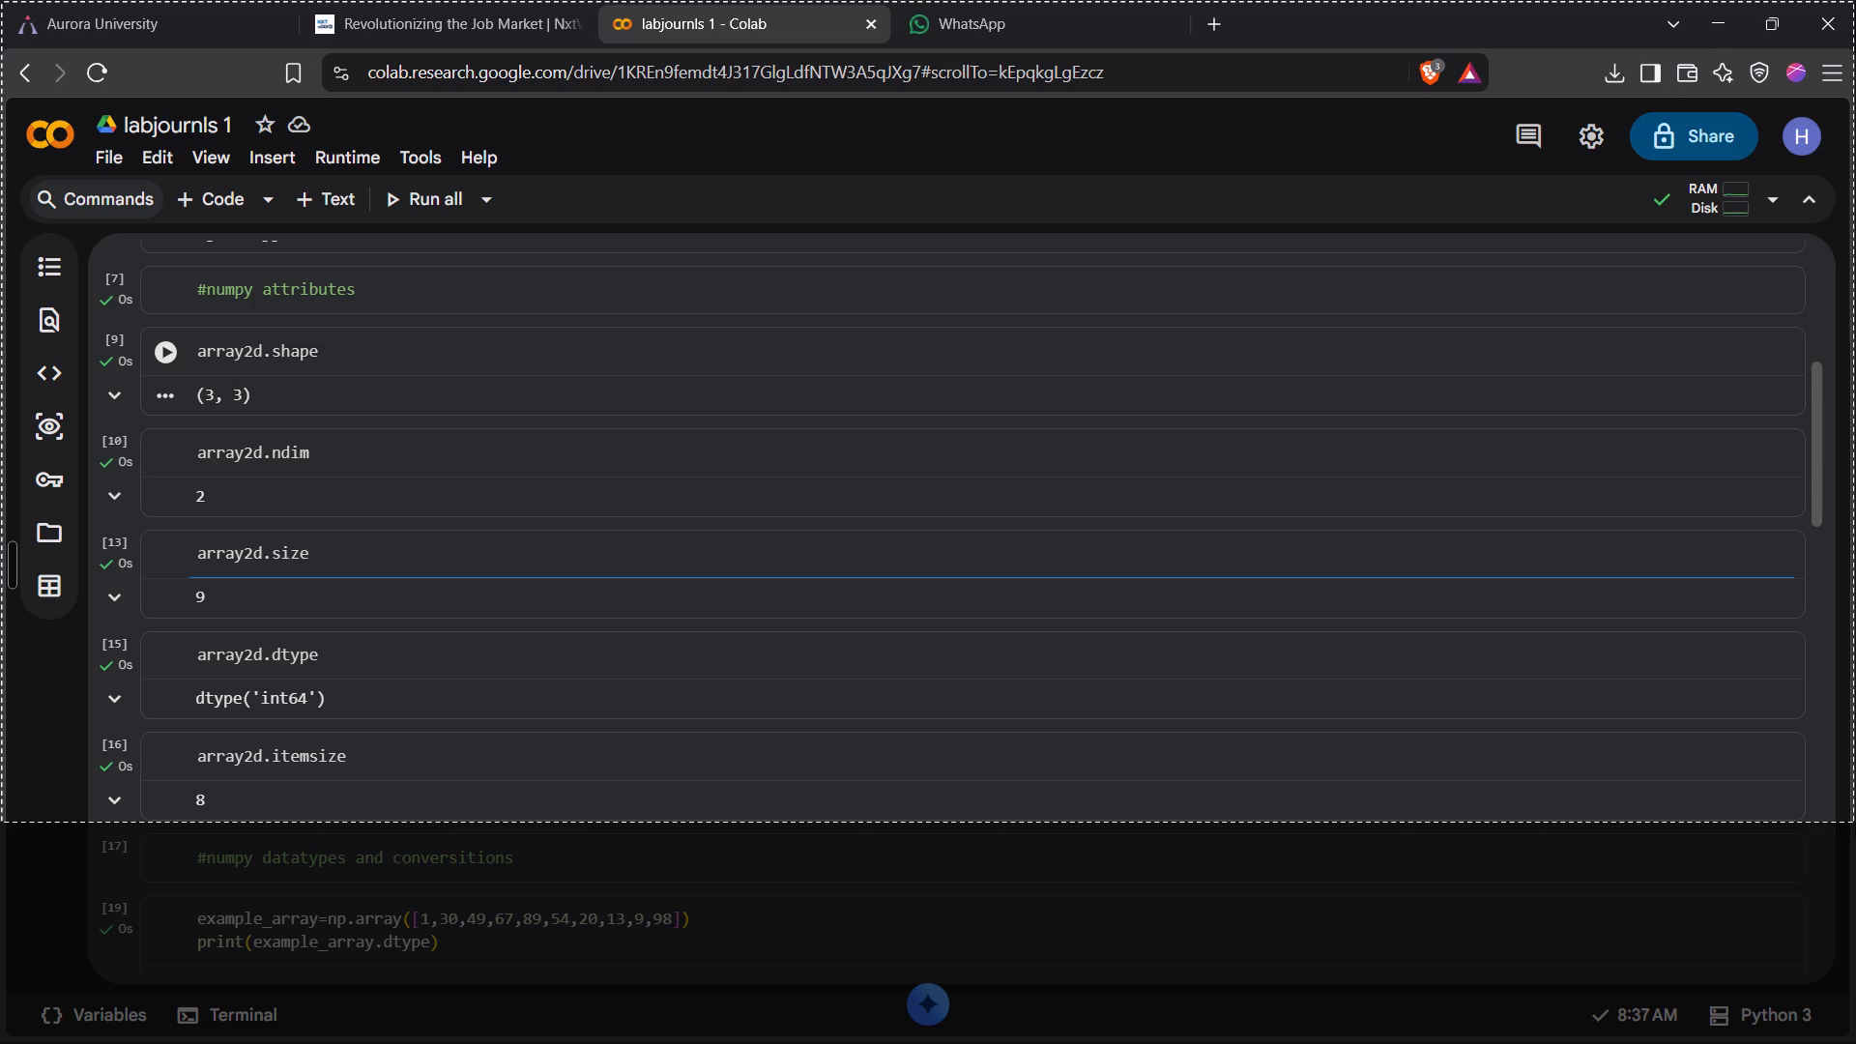
{"action": "left_click_drag", "start_coordinate": [1855, 822], "coordinate": [1855, 817]}
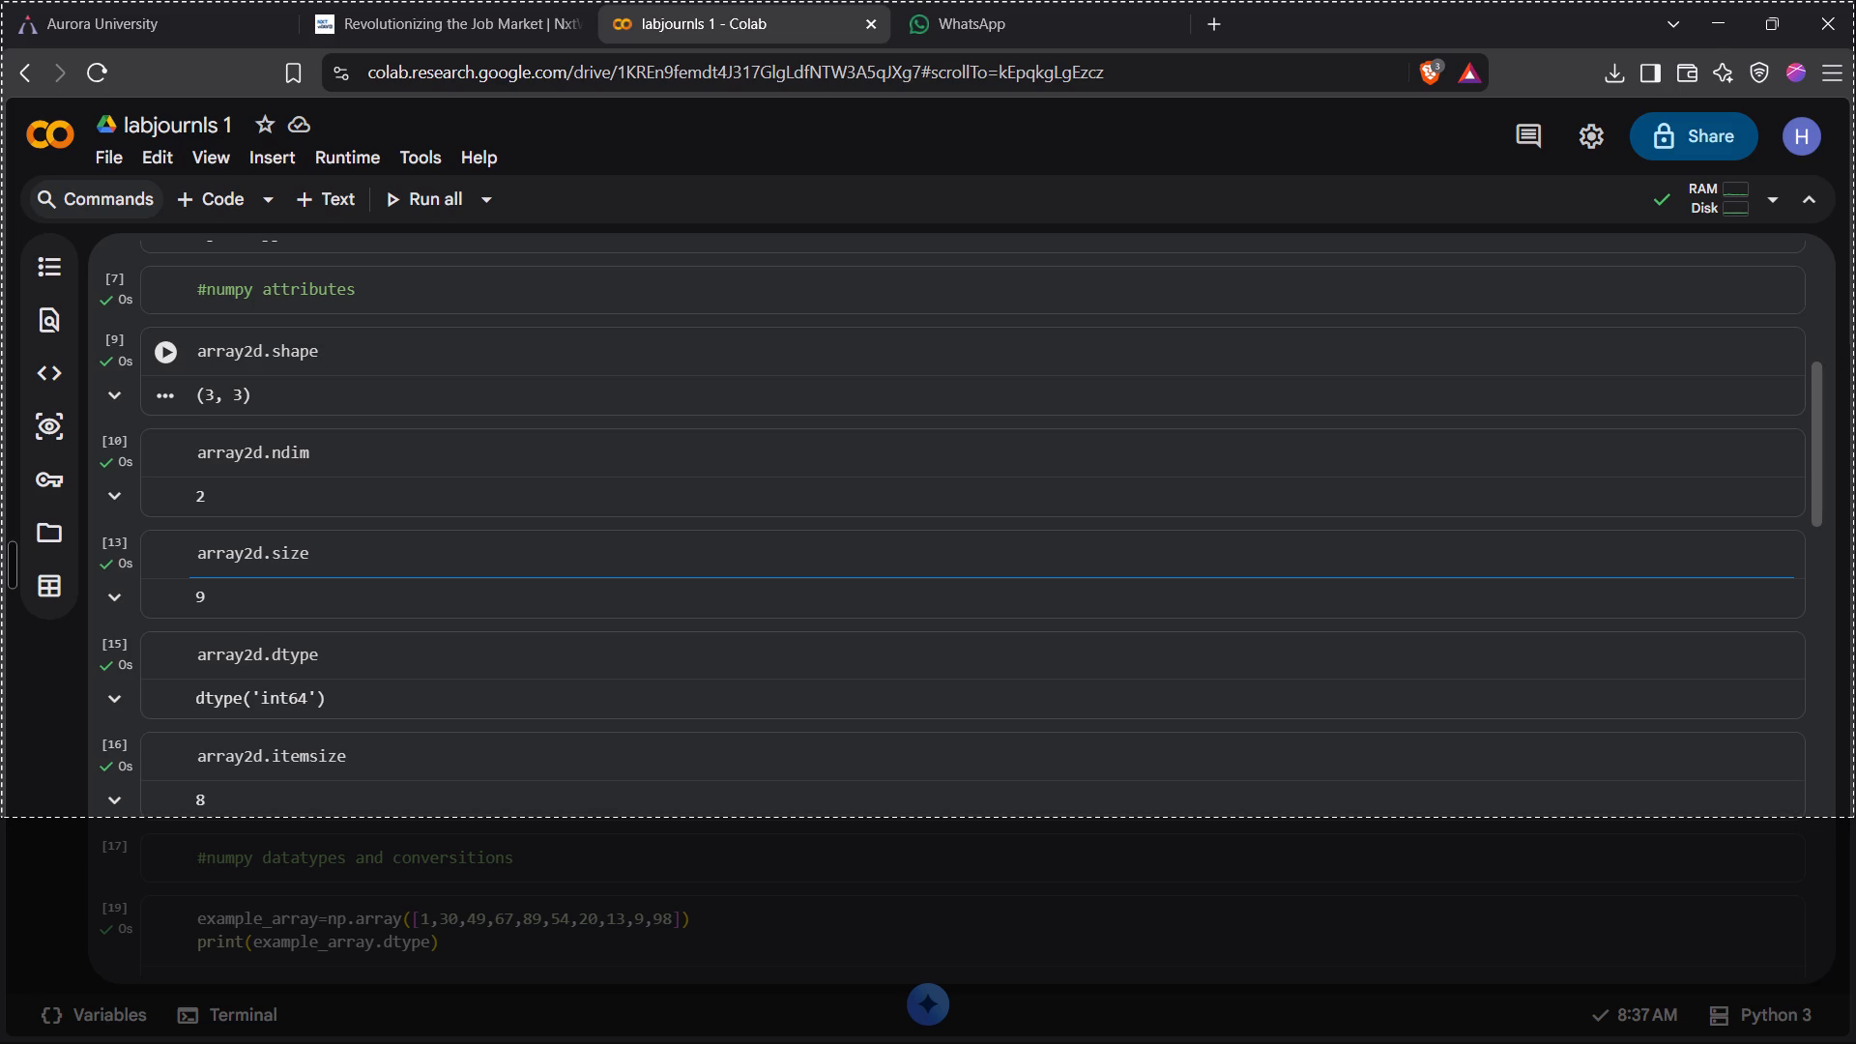
{"action": "left_click_drag", "start_coordinate": [1855, 817], "coordinate": [1855, 830]}
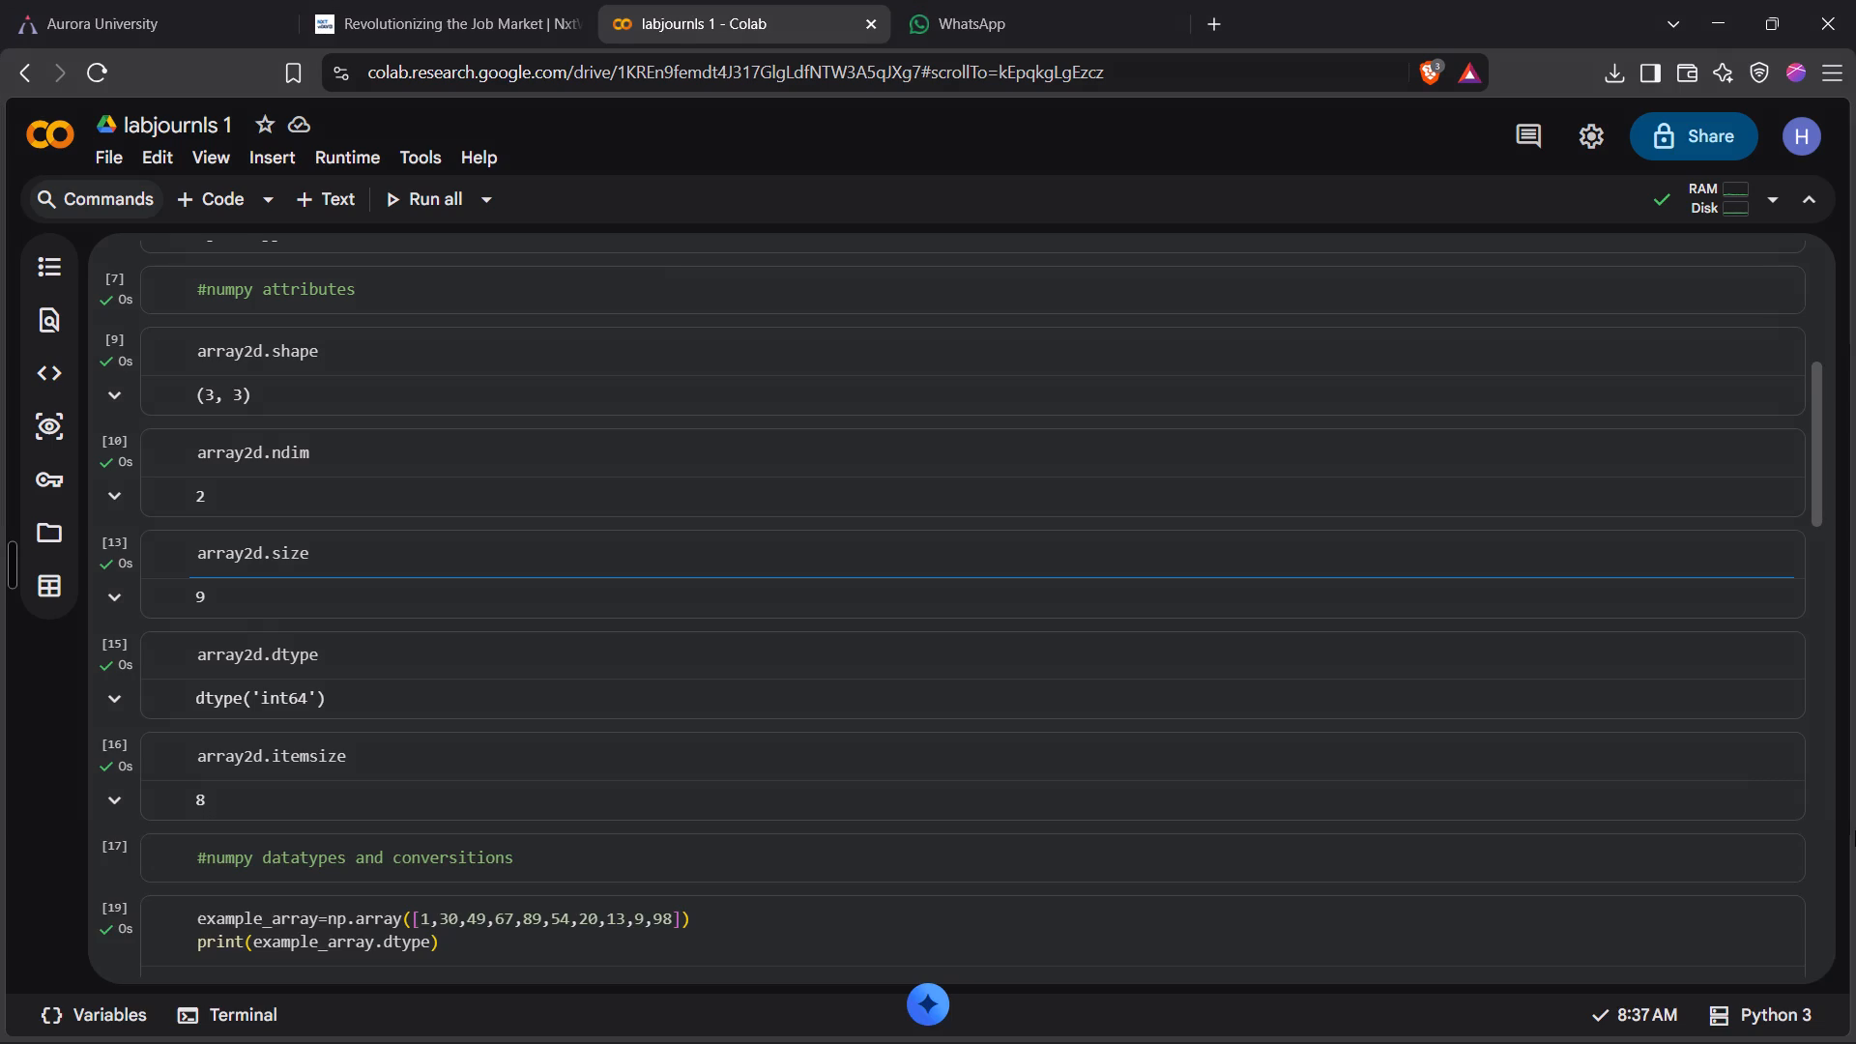
Switch to Assignment_format.doc in WPS Office and paste the screenshot below the NumPy Attributes heading.
{"action": "key", "text": "alt+Tab"}
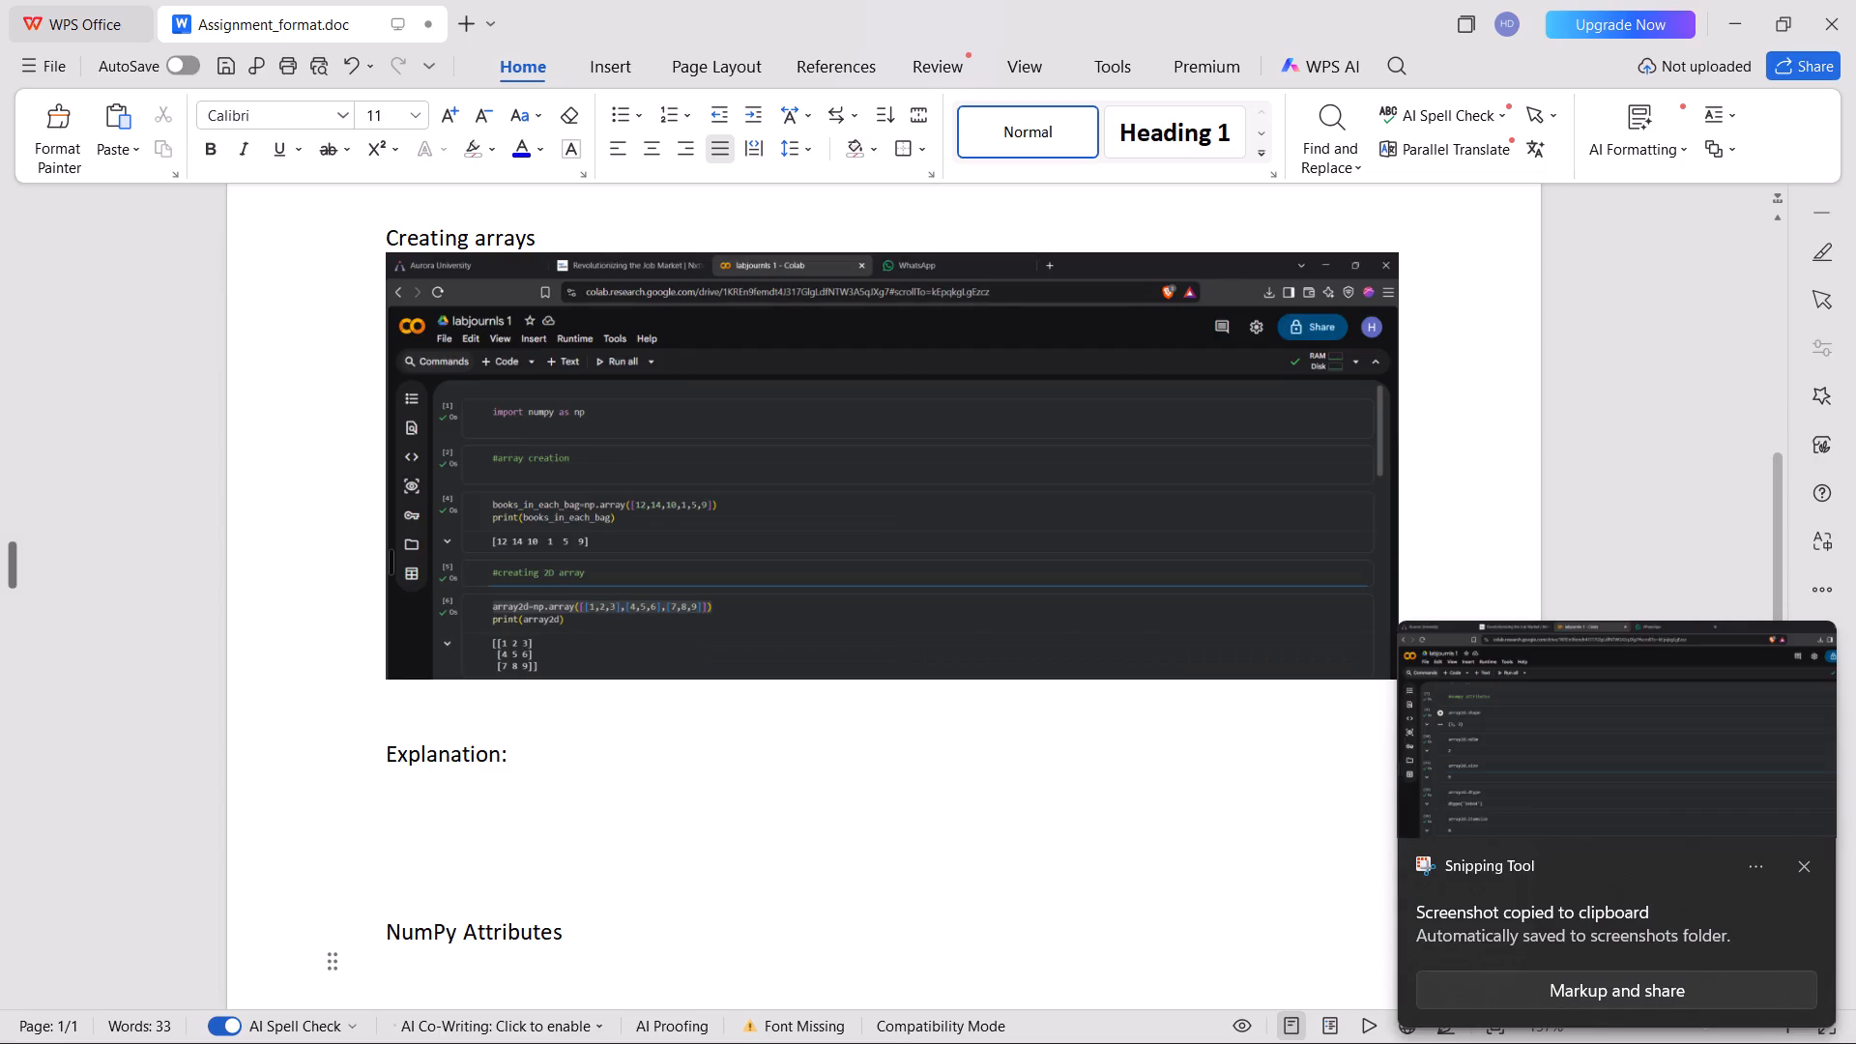
{"action": "key", "text": "ctrl+v"}
Add an "Explanation:" label below the pasted NumPy attributes screenshot, followed by a new line.
{"action": "key", "text": "Return"}
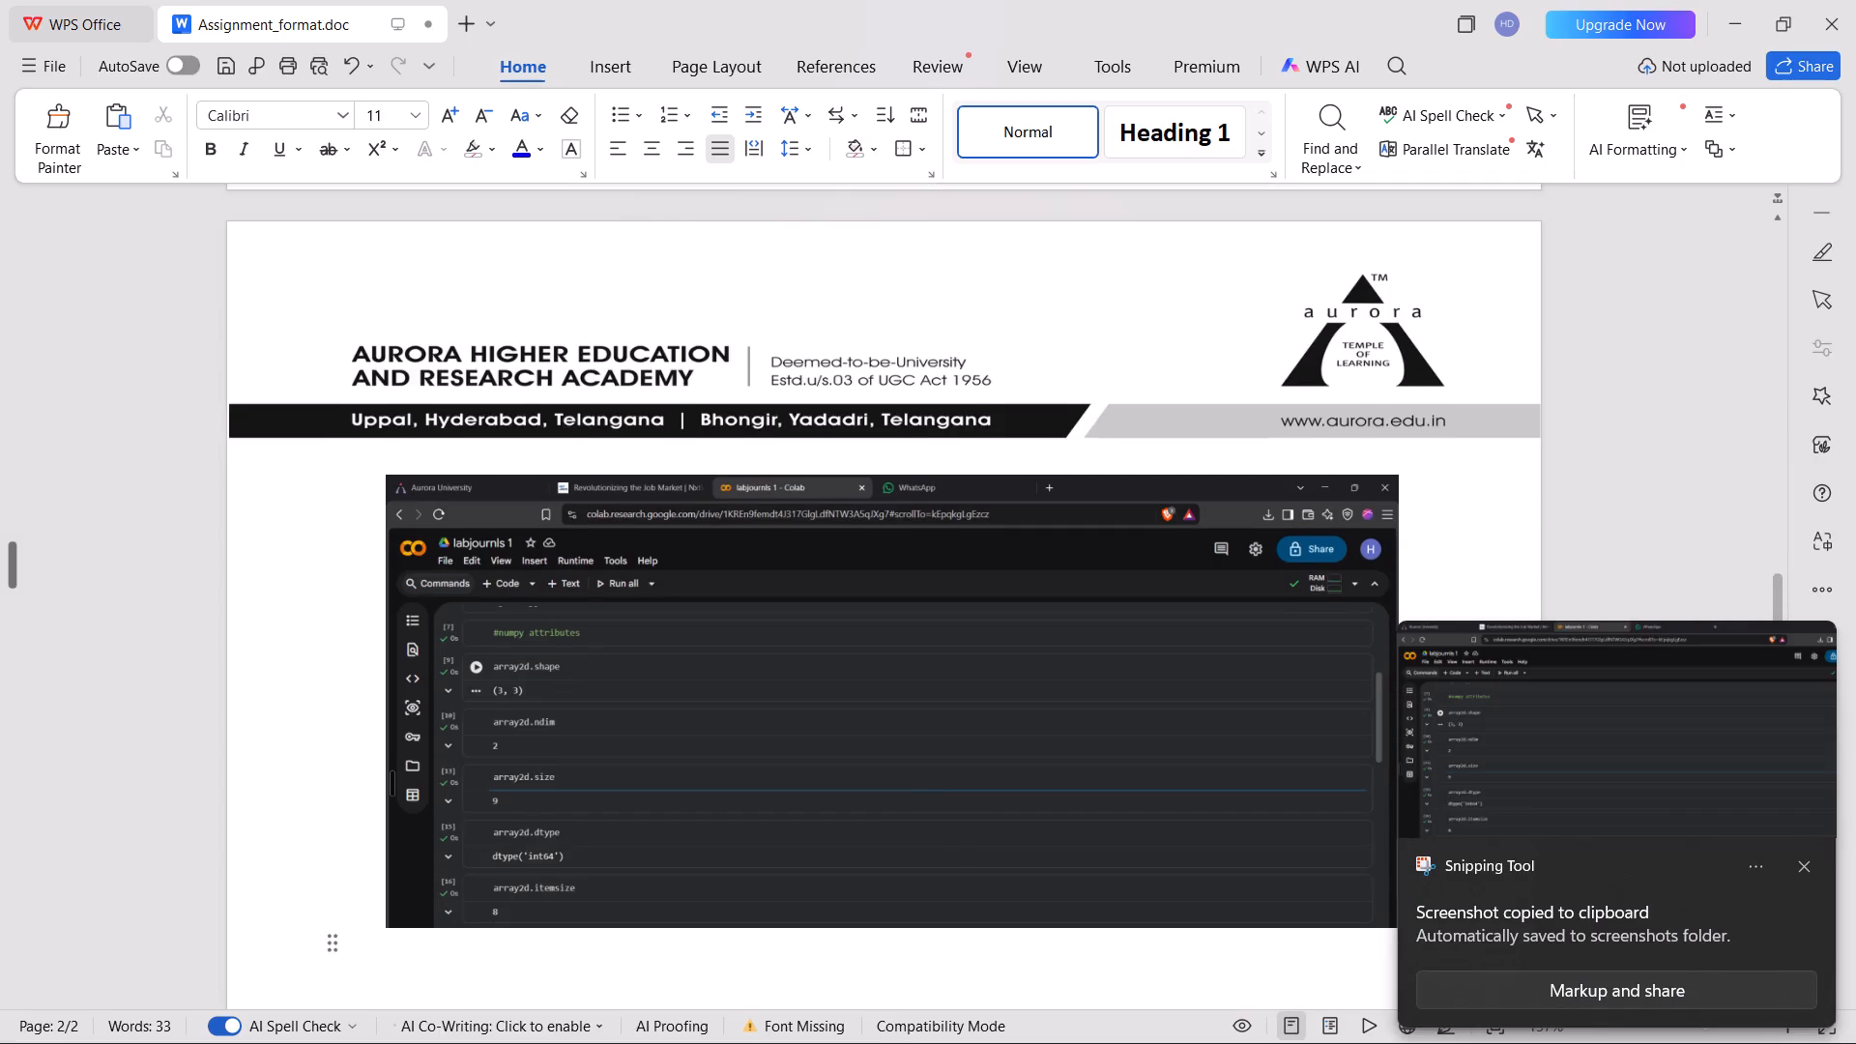
{"action": "key", "text": "Return"}
{"action": "key", "text": "shift+e"}
{"action": "type", "text": "xplanation"}
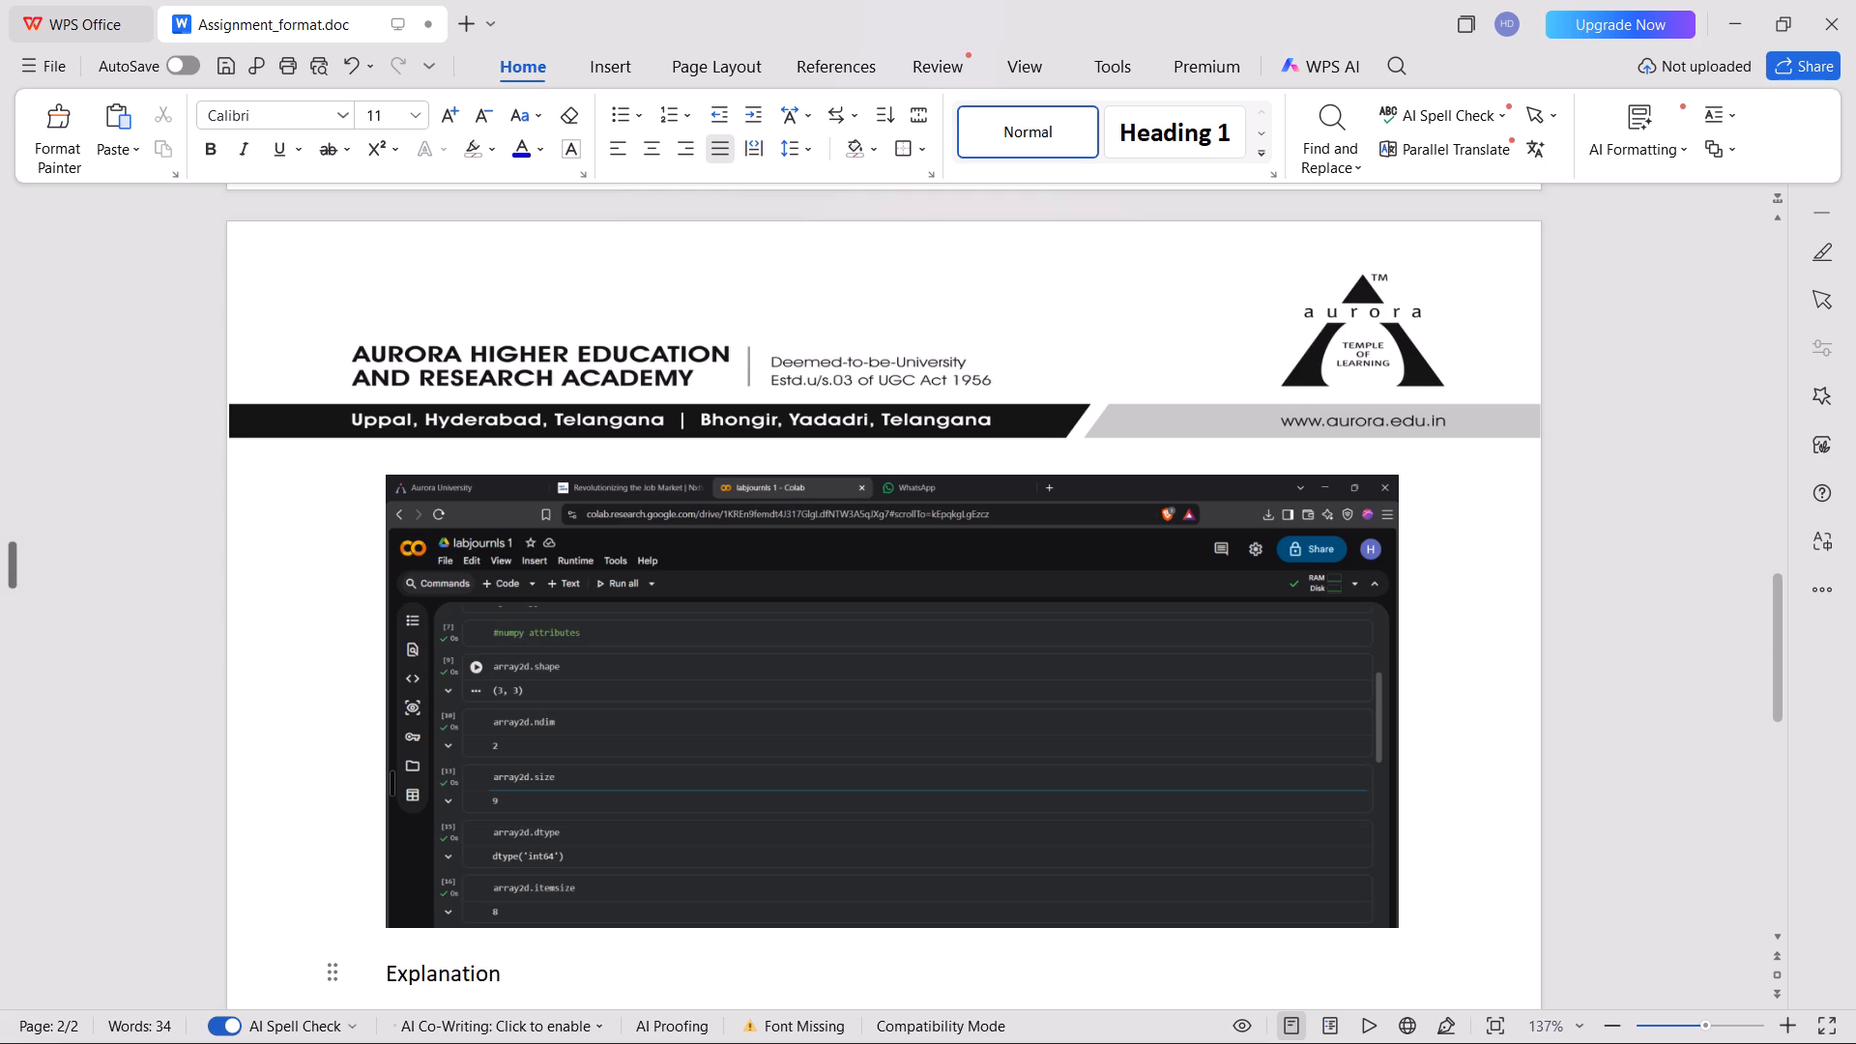
{"action": "key", "text": "shift+colon"}
{"action": "key", "text": "Return"}
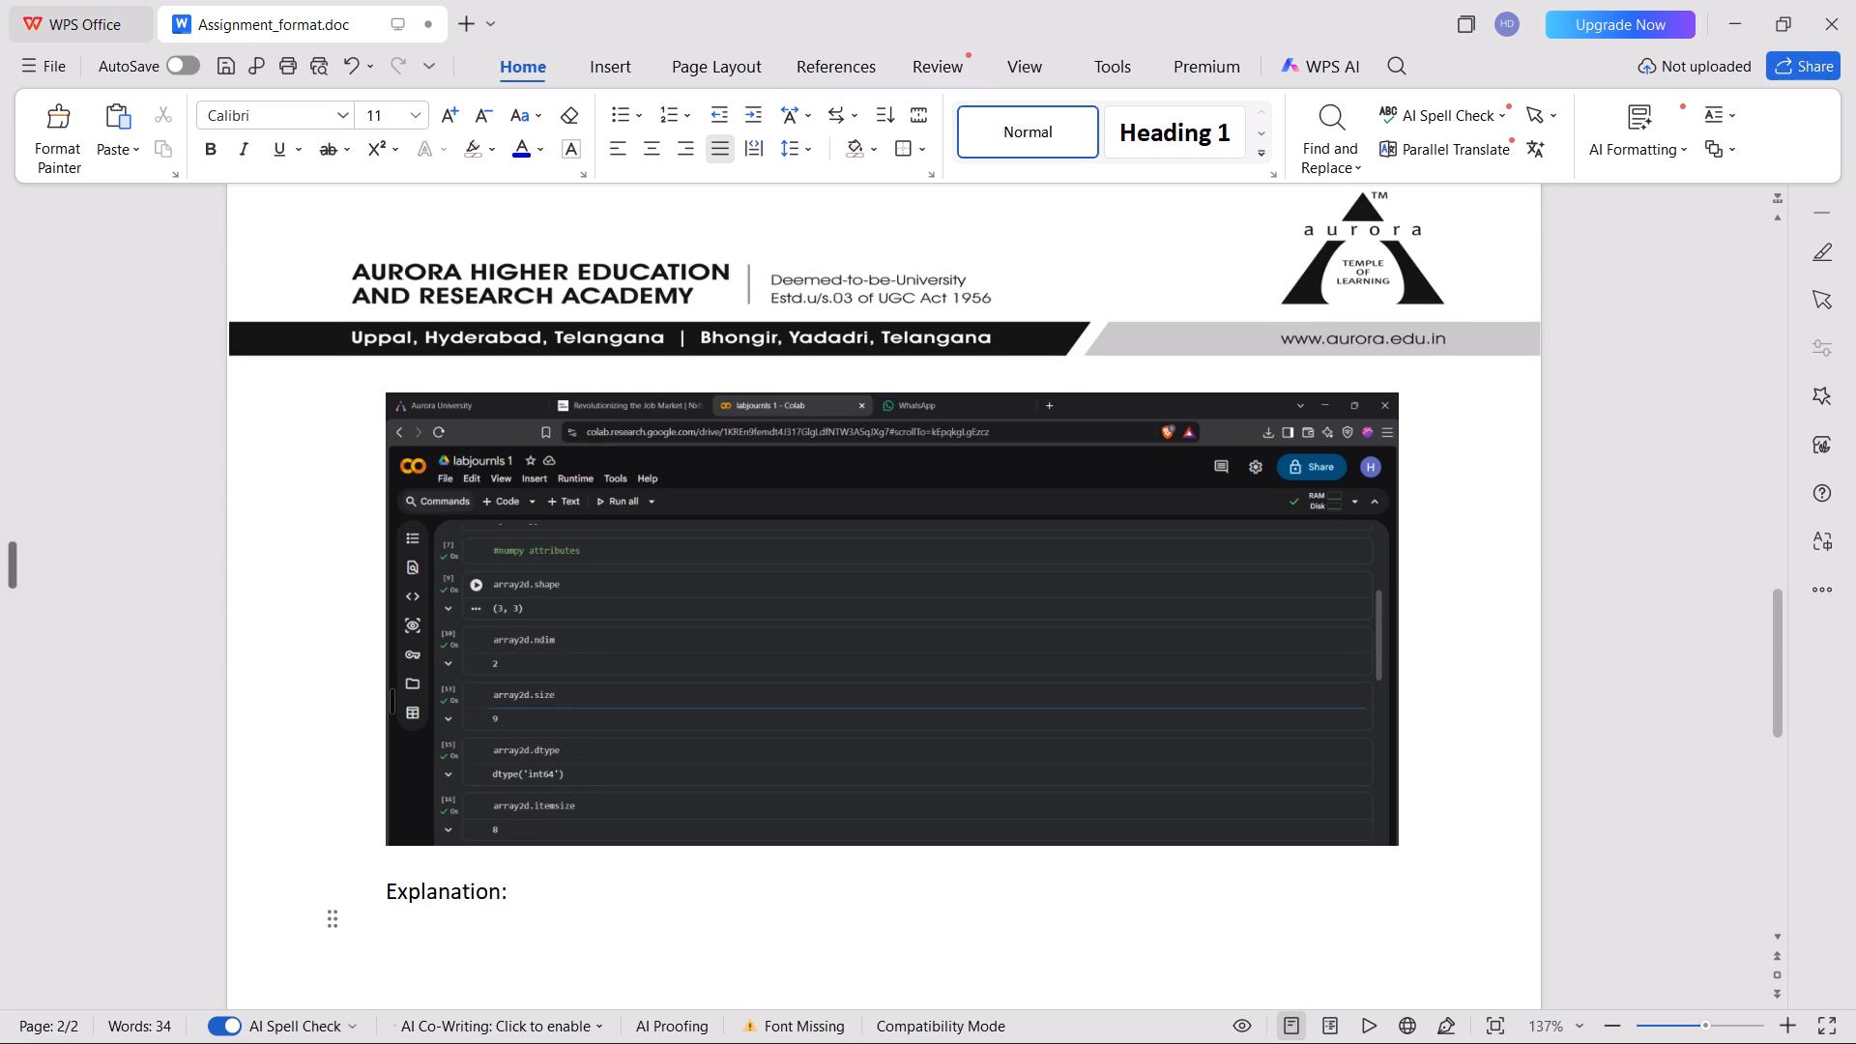
Switch to the Colab notebook in Brave and copy the comment "#numpy datatypes and conversitions".
{"action": "key", "text": "alt+Tab"}
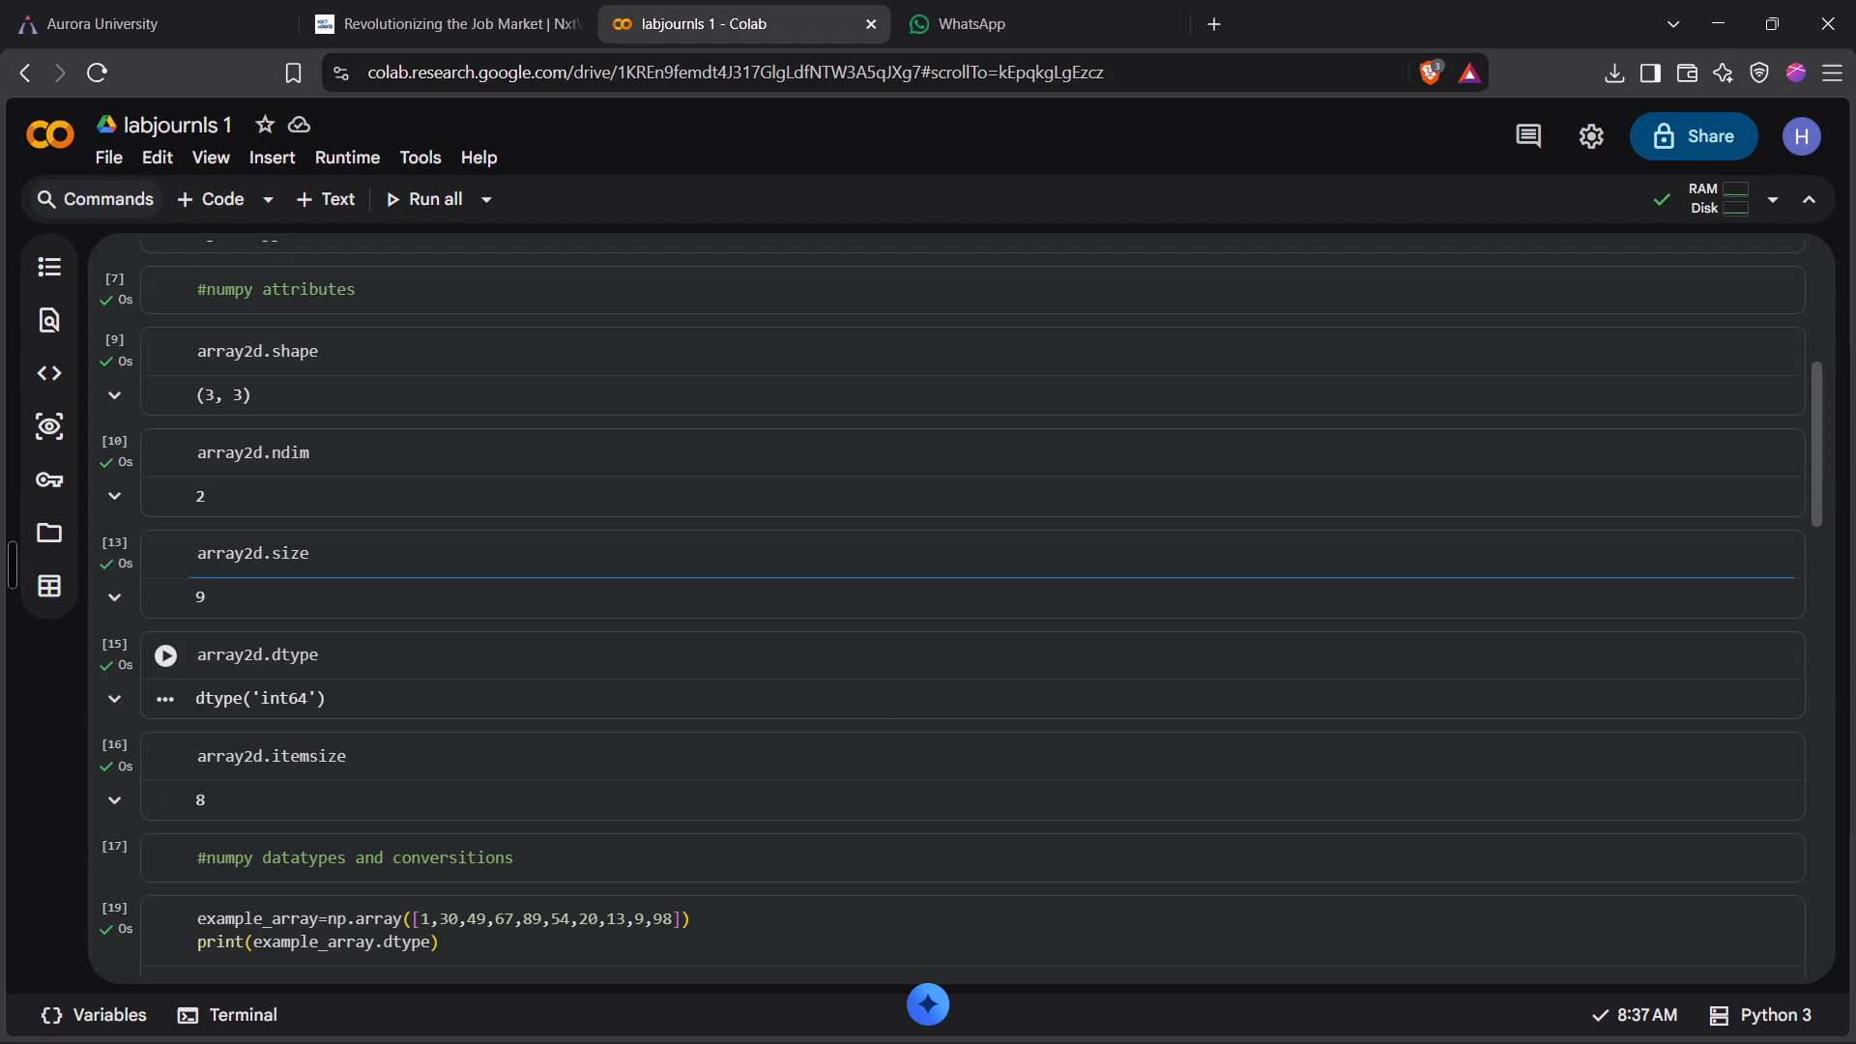
{"action": "scroll", "coordinate": [456, 680], "scroll_direction": "down", "scroll_amount": 4}
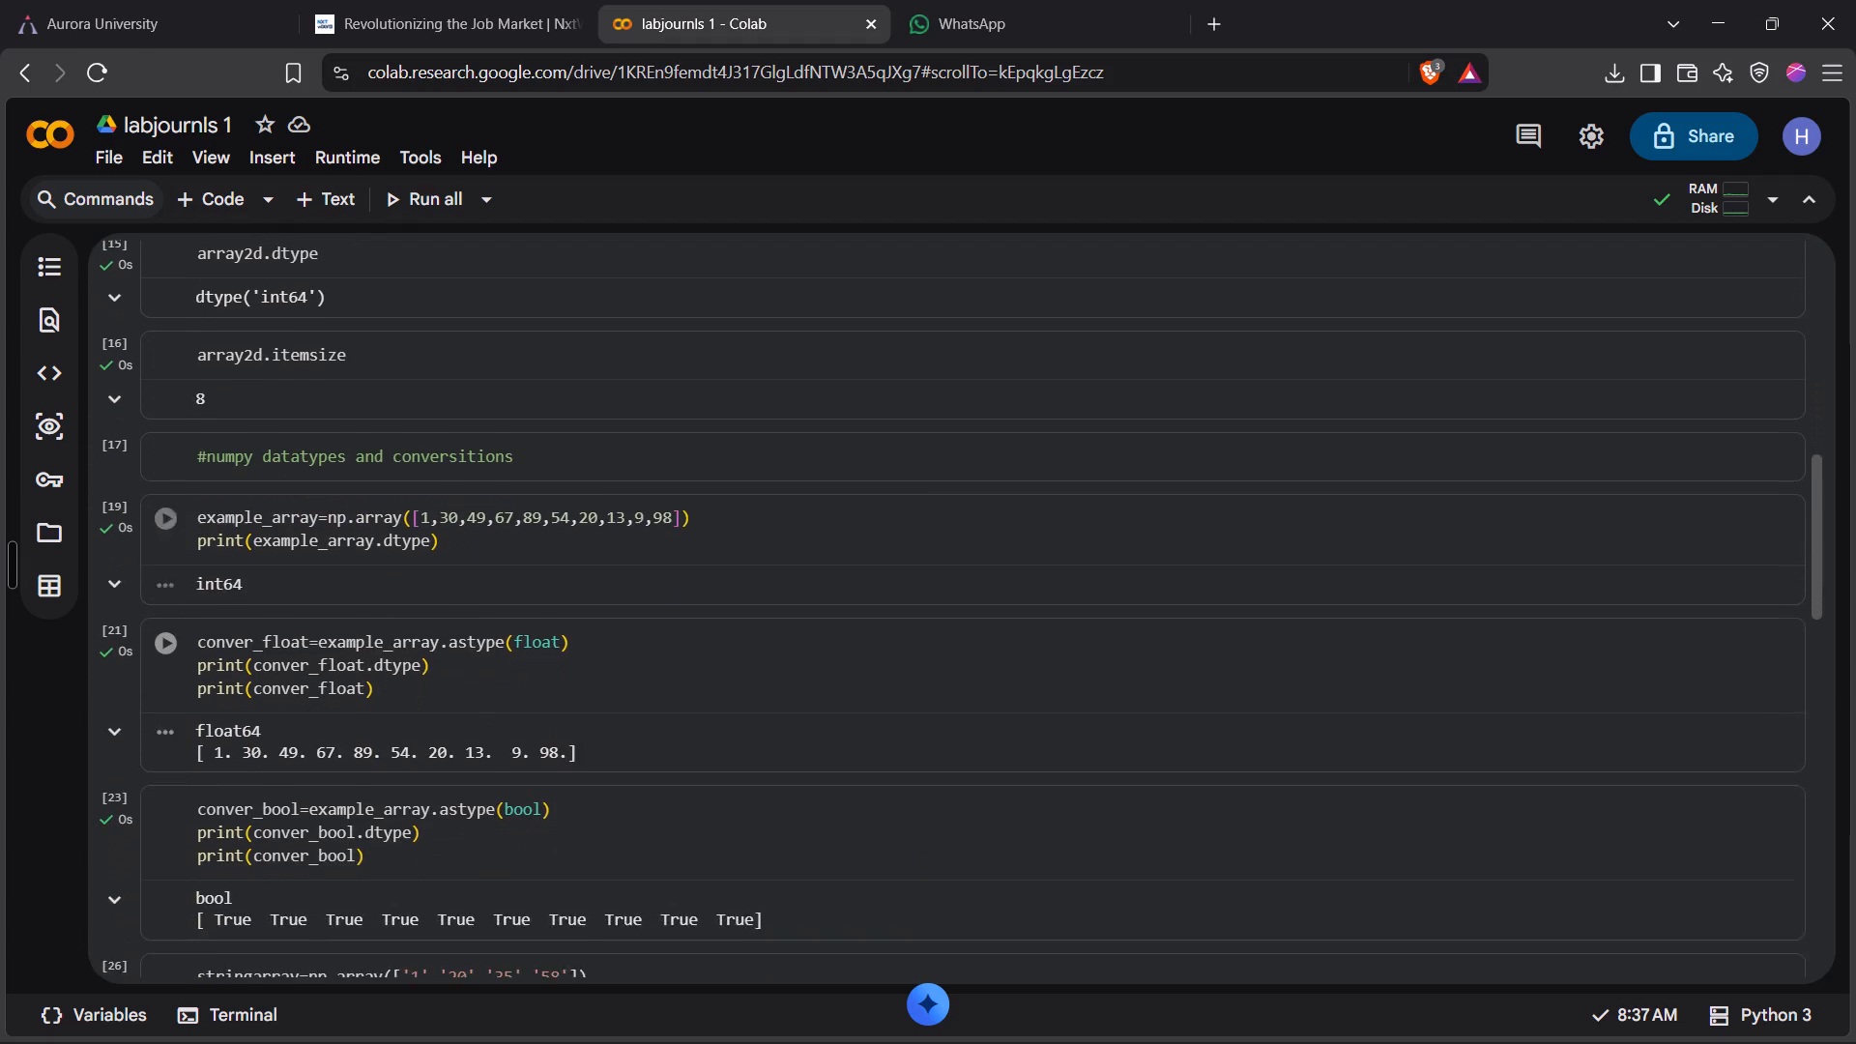
{"action": "scroll", "coordinate": [456, 680], "scroll_direction": "down", "scroll_amount": 1}
{"action": "scroll", "coordinate": [456, 680], "scroll_direction": "right", "scroll_amount": 1}
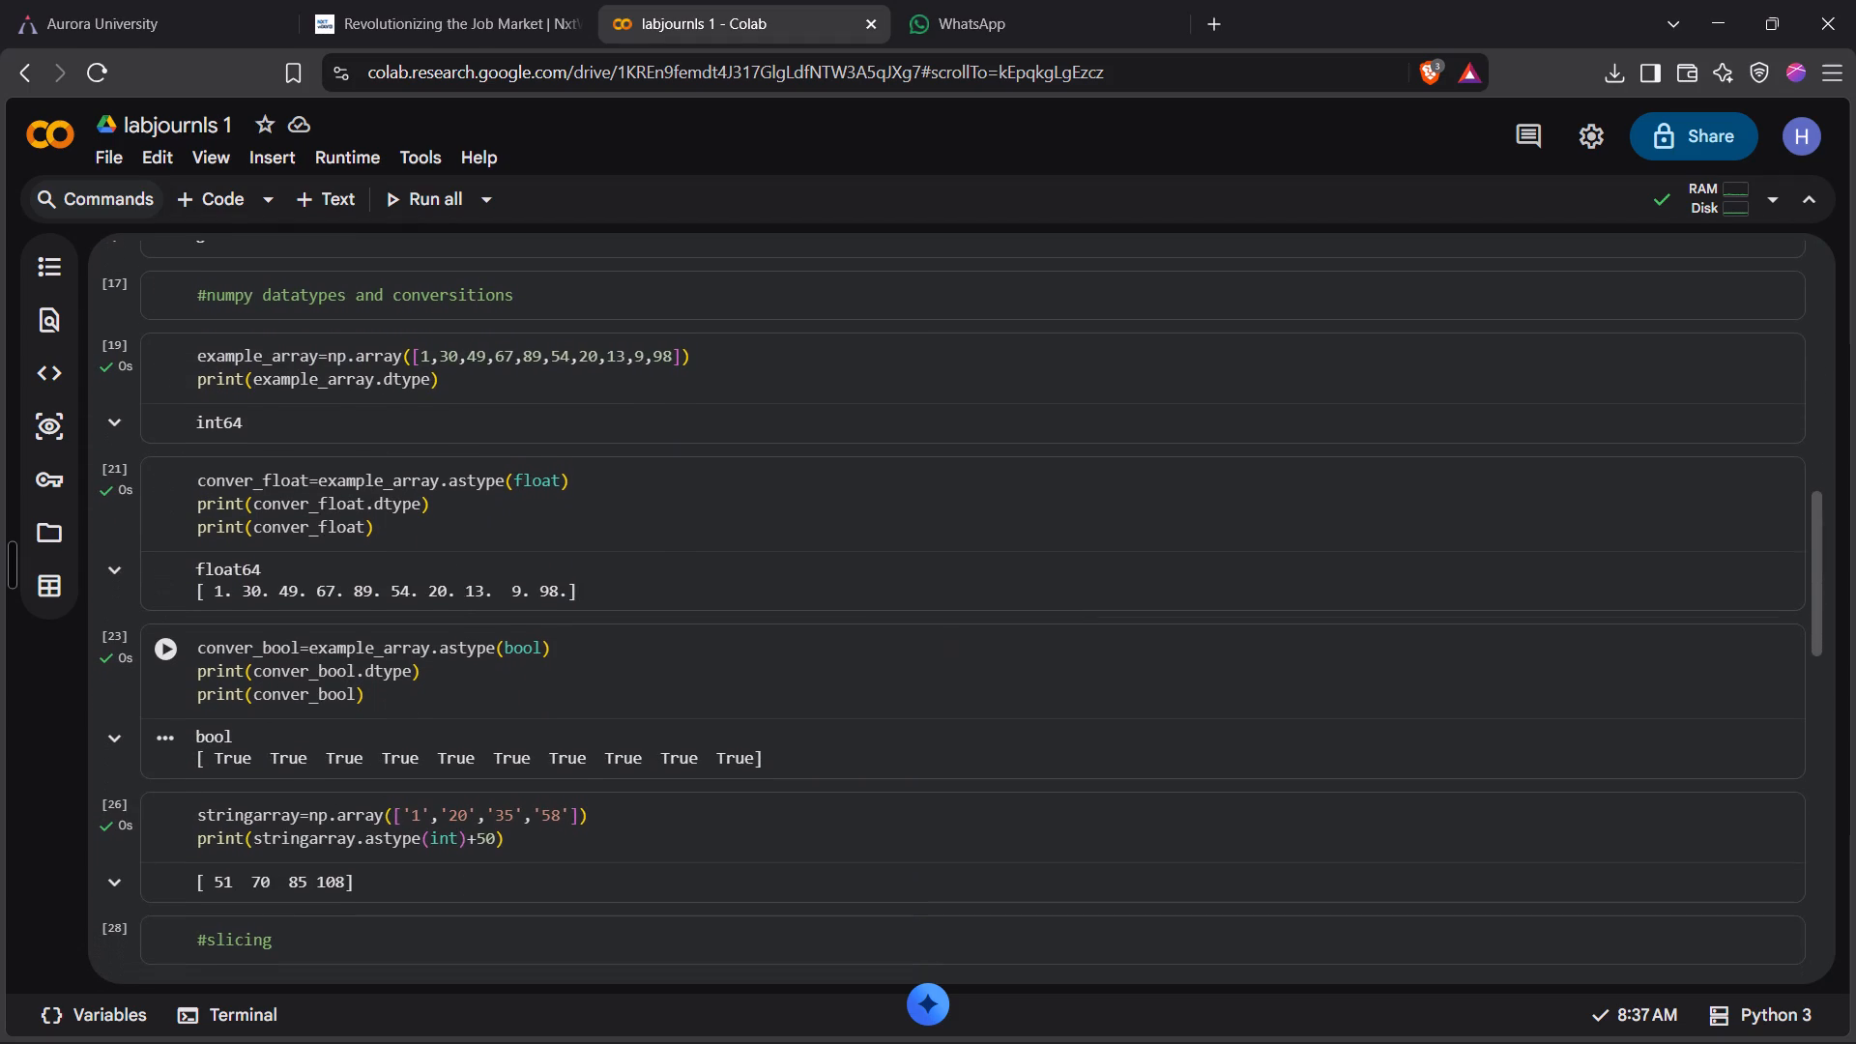
{"action": "scroll", "coordinate": [456, 680], "scroll_direction": "right", "scroll_amount": 1}
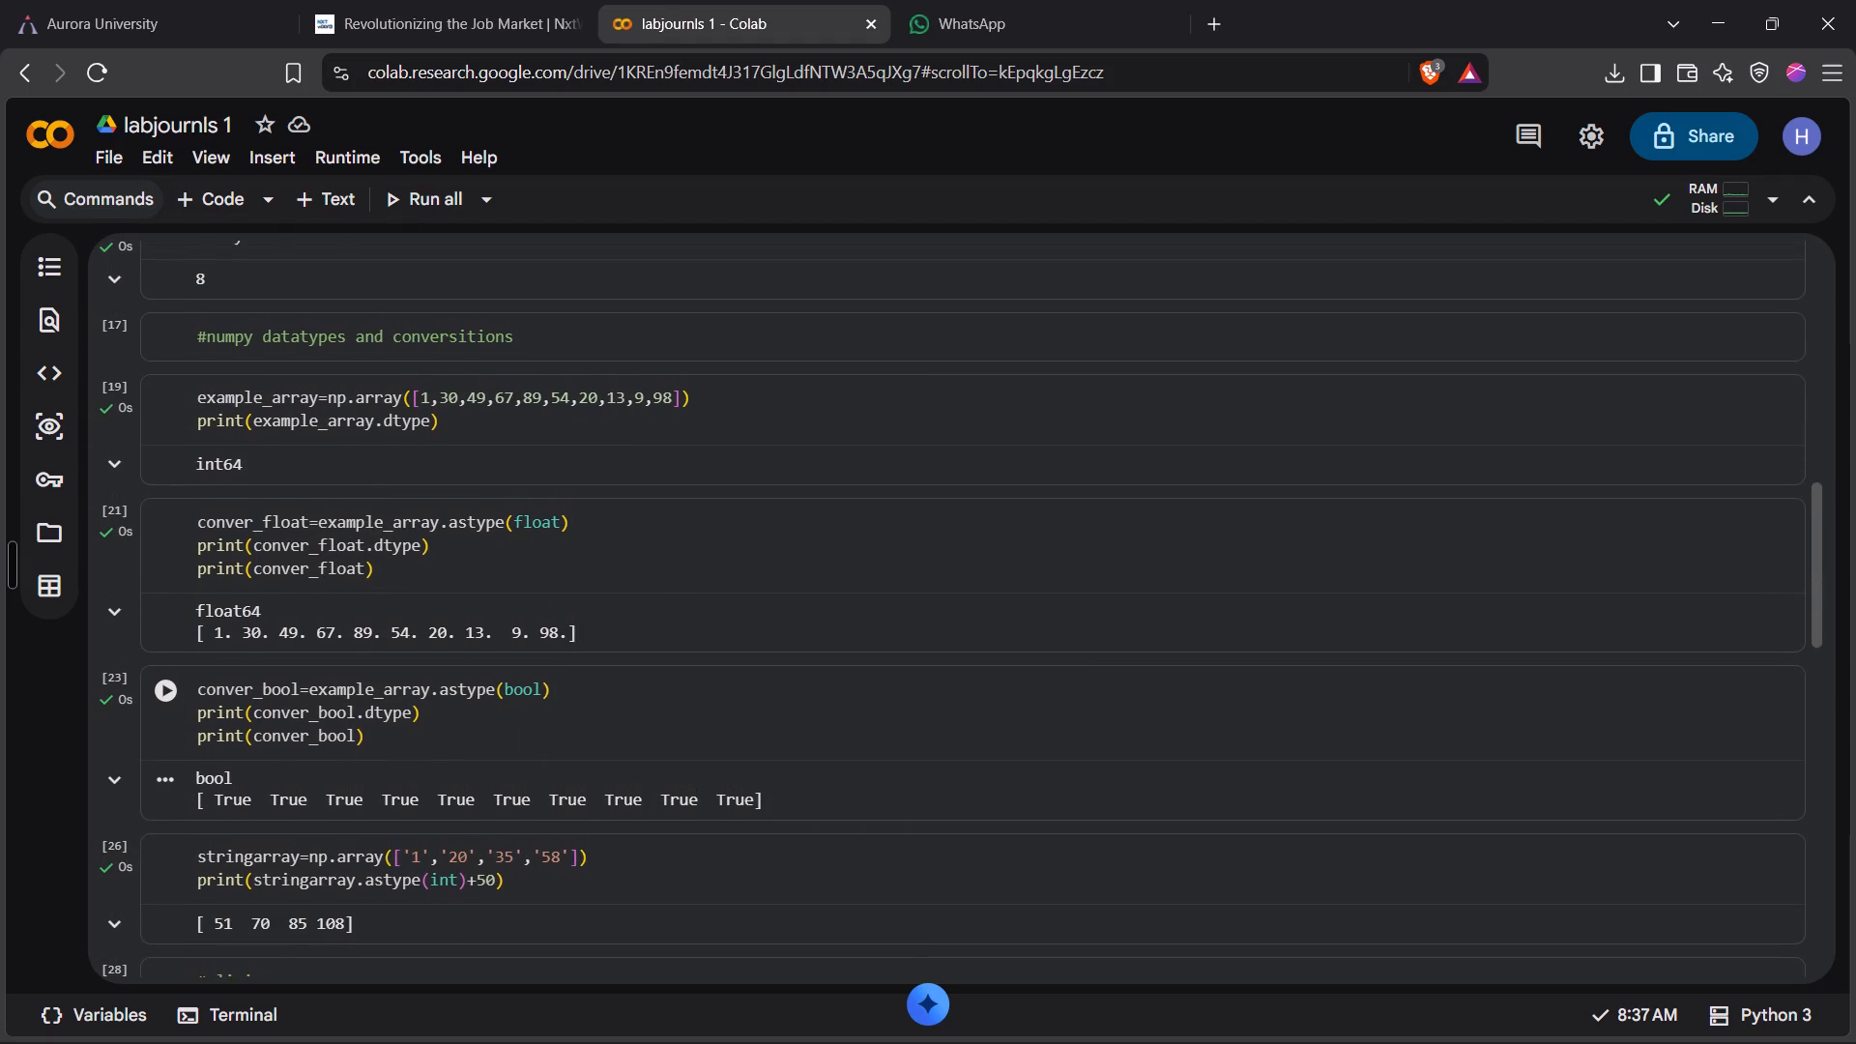
{"action": "scroll", "coordinate": [456, 680], "scroll_direction": "right", "scroll_amount": 1}
{"action": "scroll", "coordinate": [456, 680], "scroll_direction": "down", "scroll_amount": 1}
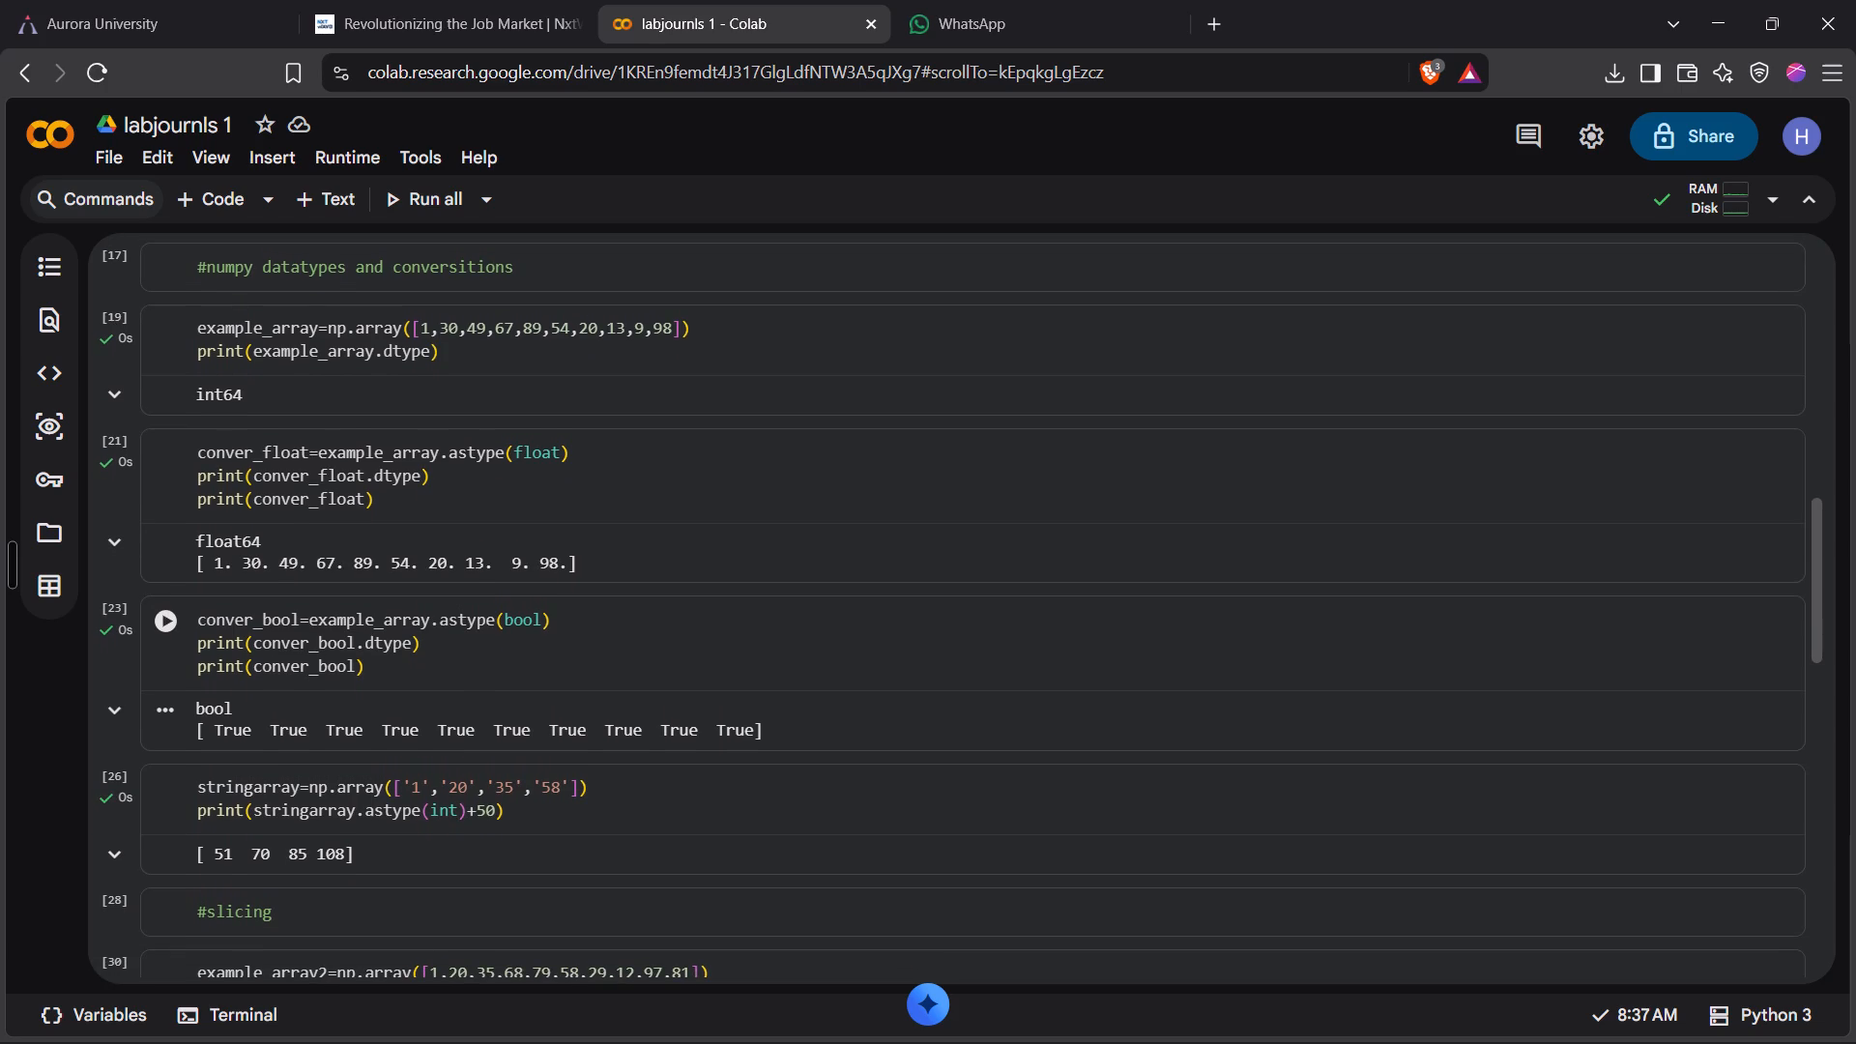
{"action": "key", "text": "Print"}
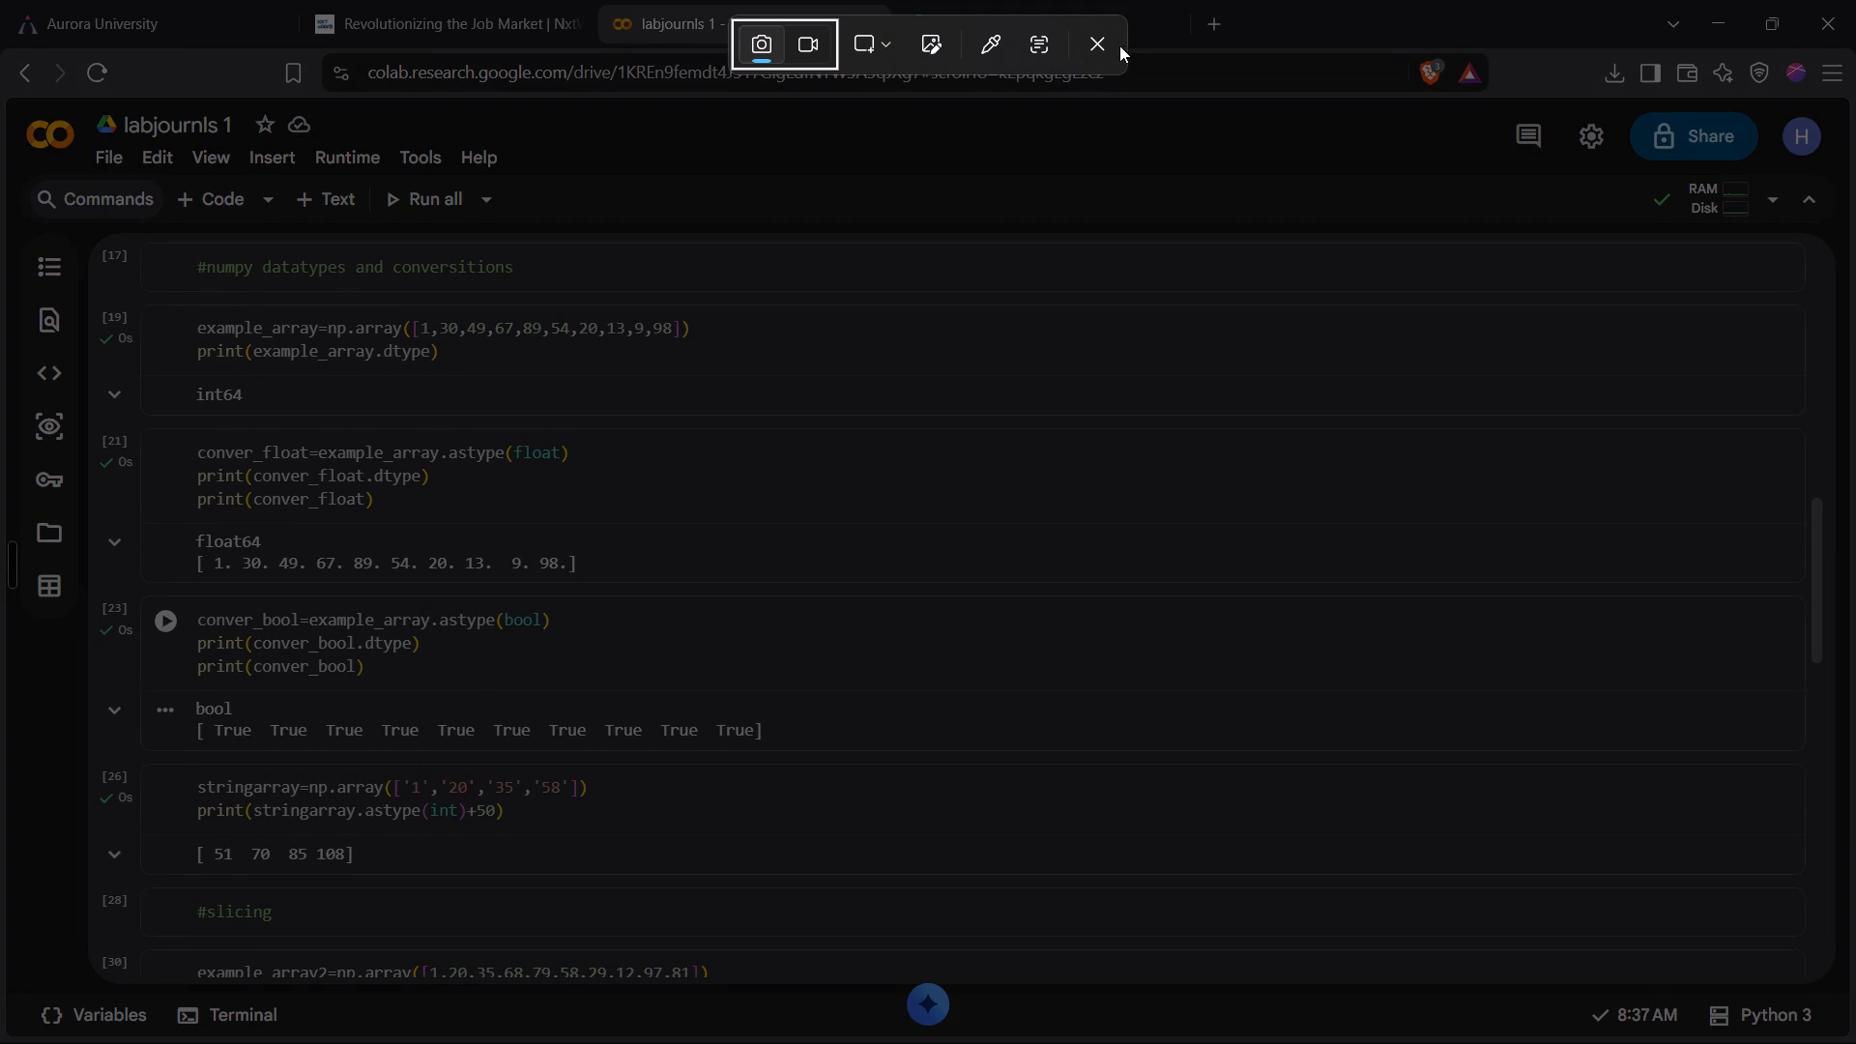
{"action": "left_click", "coordinate": [1091, 49]}
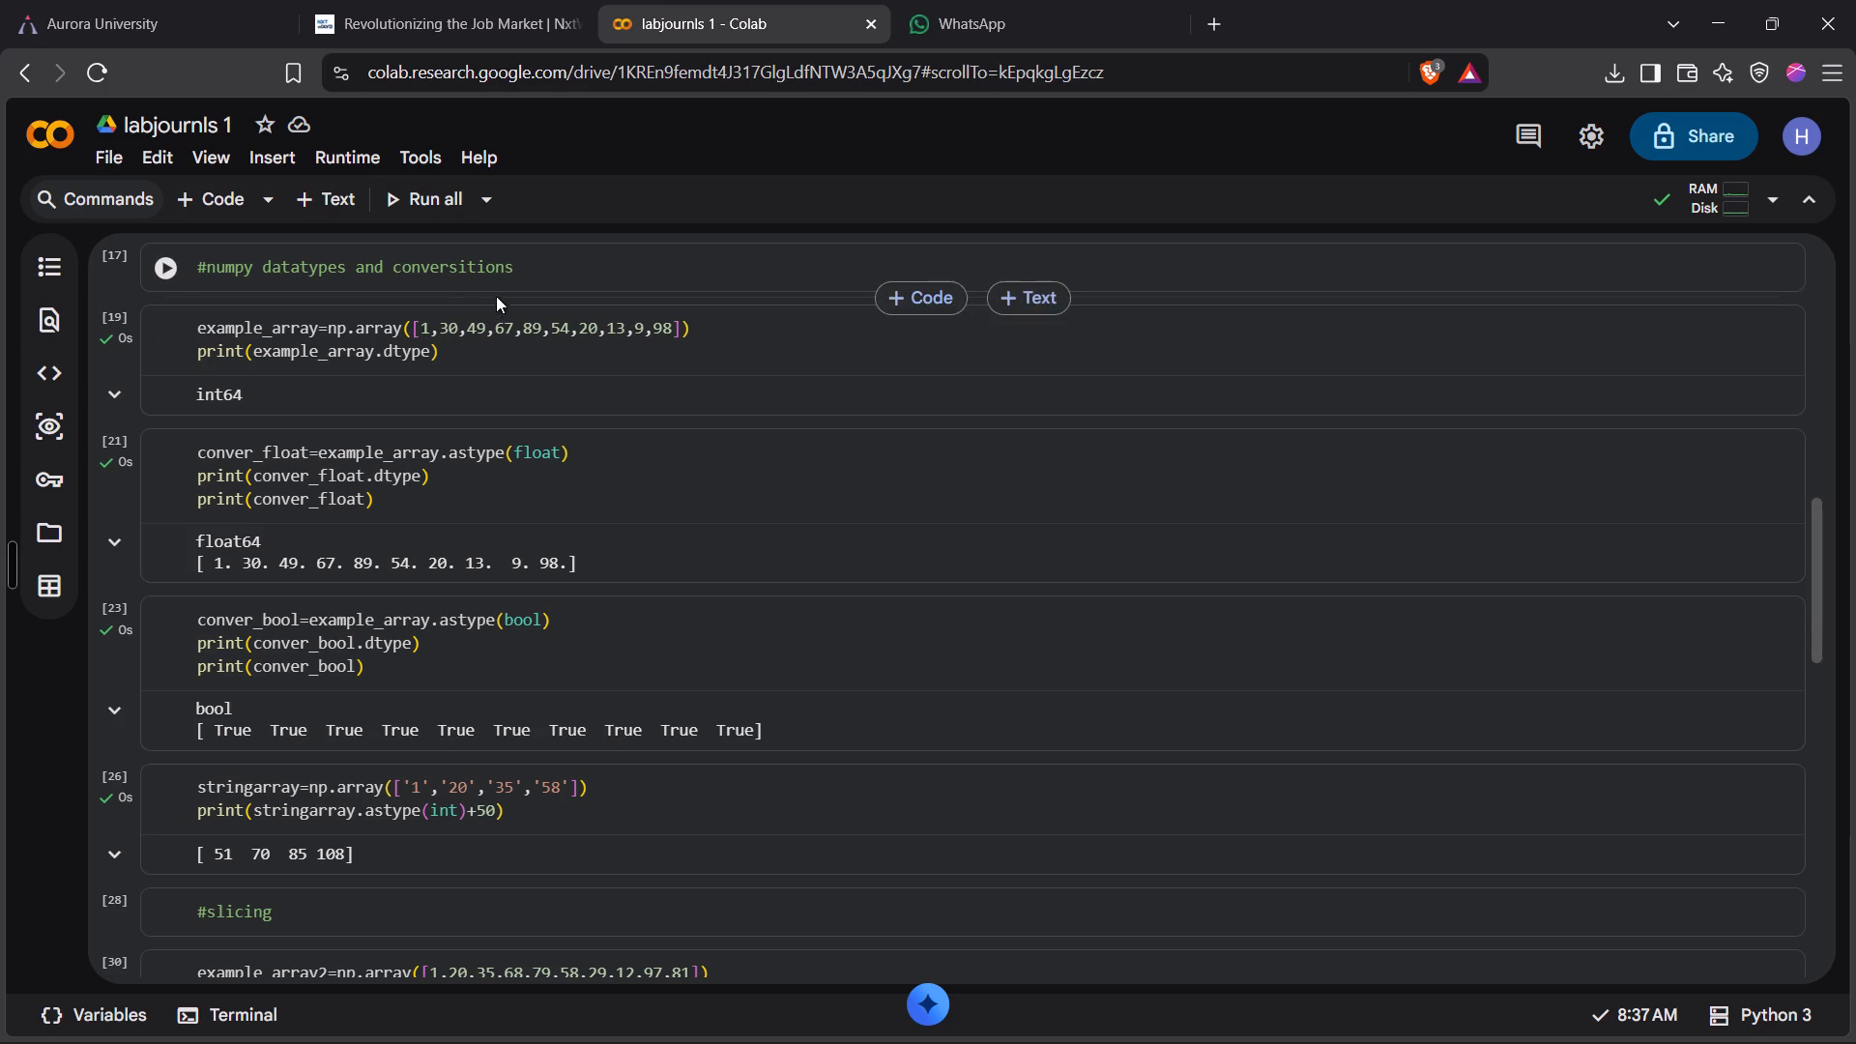
{"action": "left_click_drag", "start_coordinate": [515, 274], "coordinate": [193, 276]}
{"action": "key", "text": "ctrl+c"}
Return to the WPS Office document and add three more lines below the "Explanation:" label.
{"action": "key", "text": "alt+Tab"}
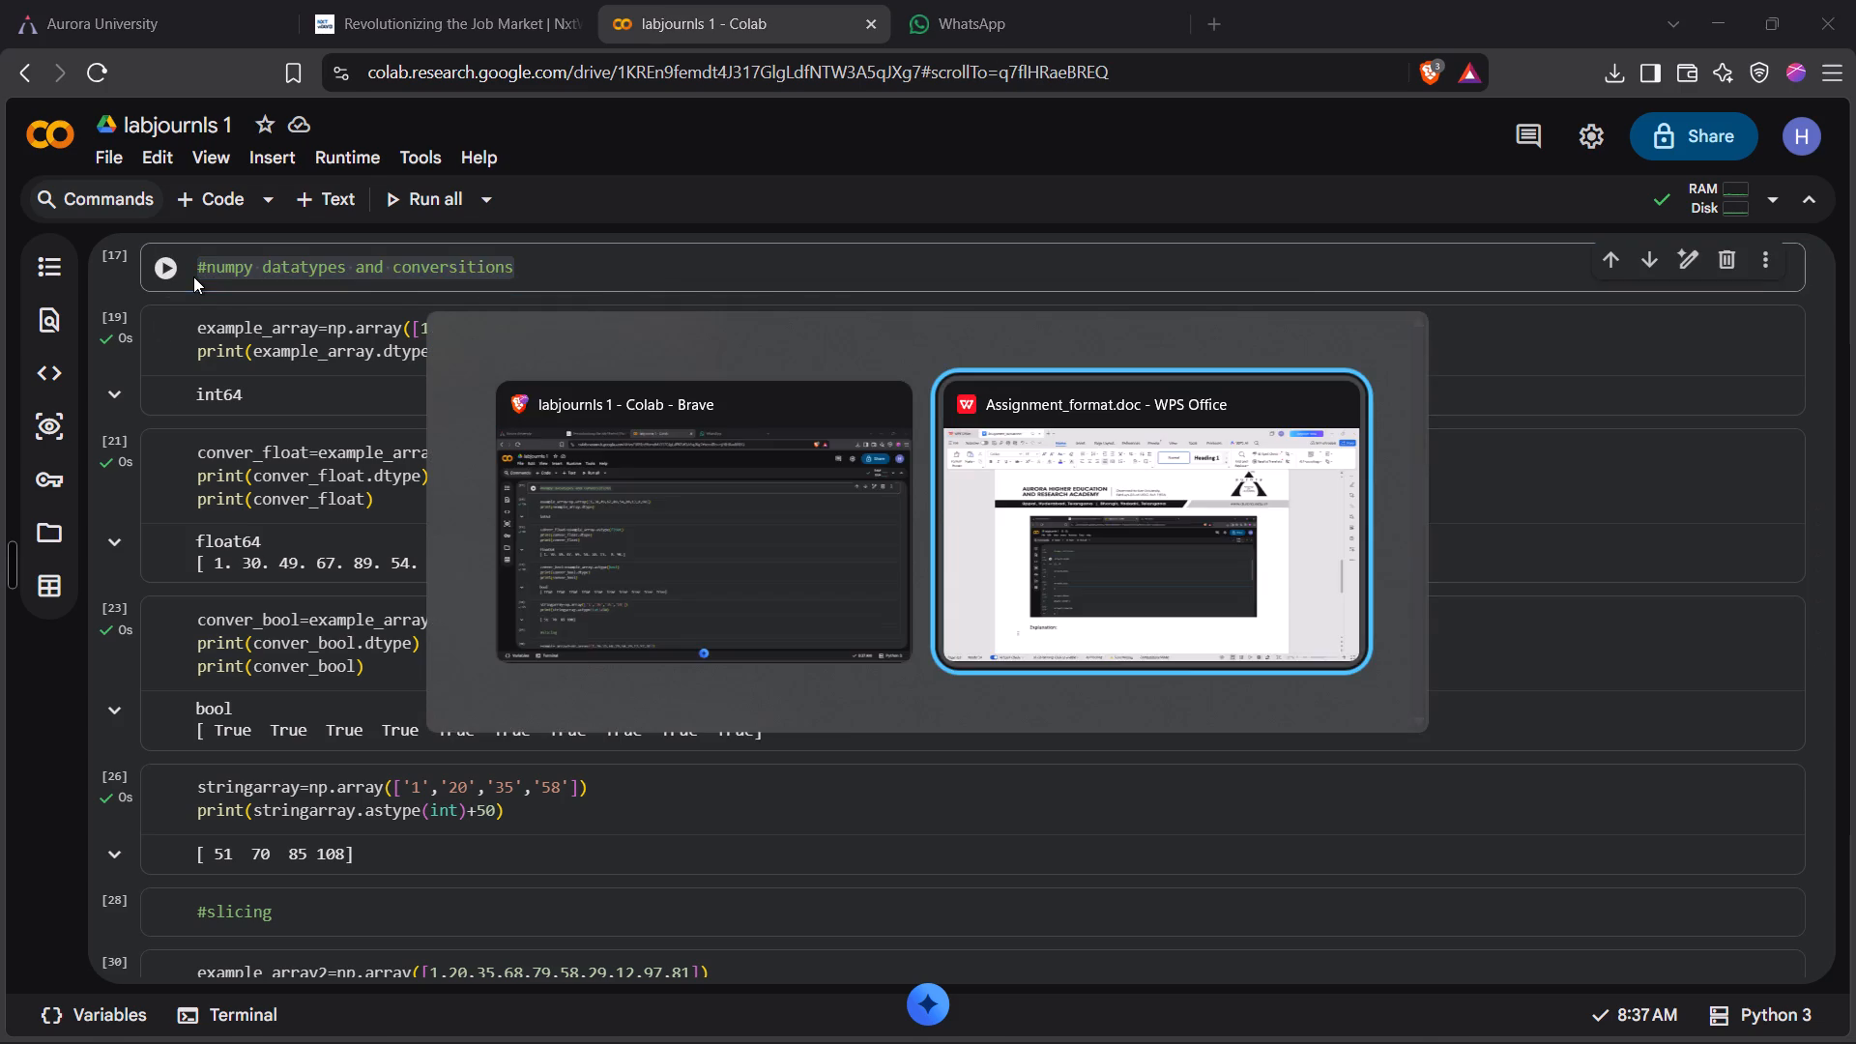
{"action": "key", "text": "Return"}
{"action": "key", "text": "Return"}
{"action": "key", "text": "Return"}
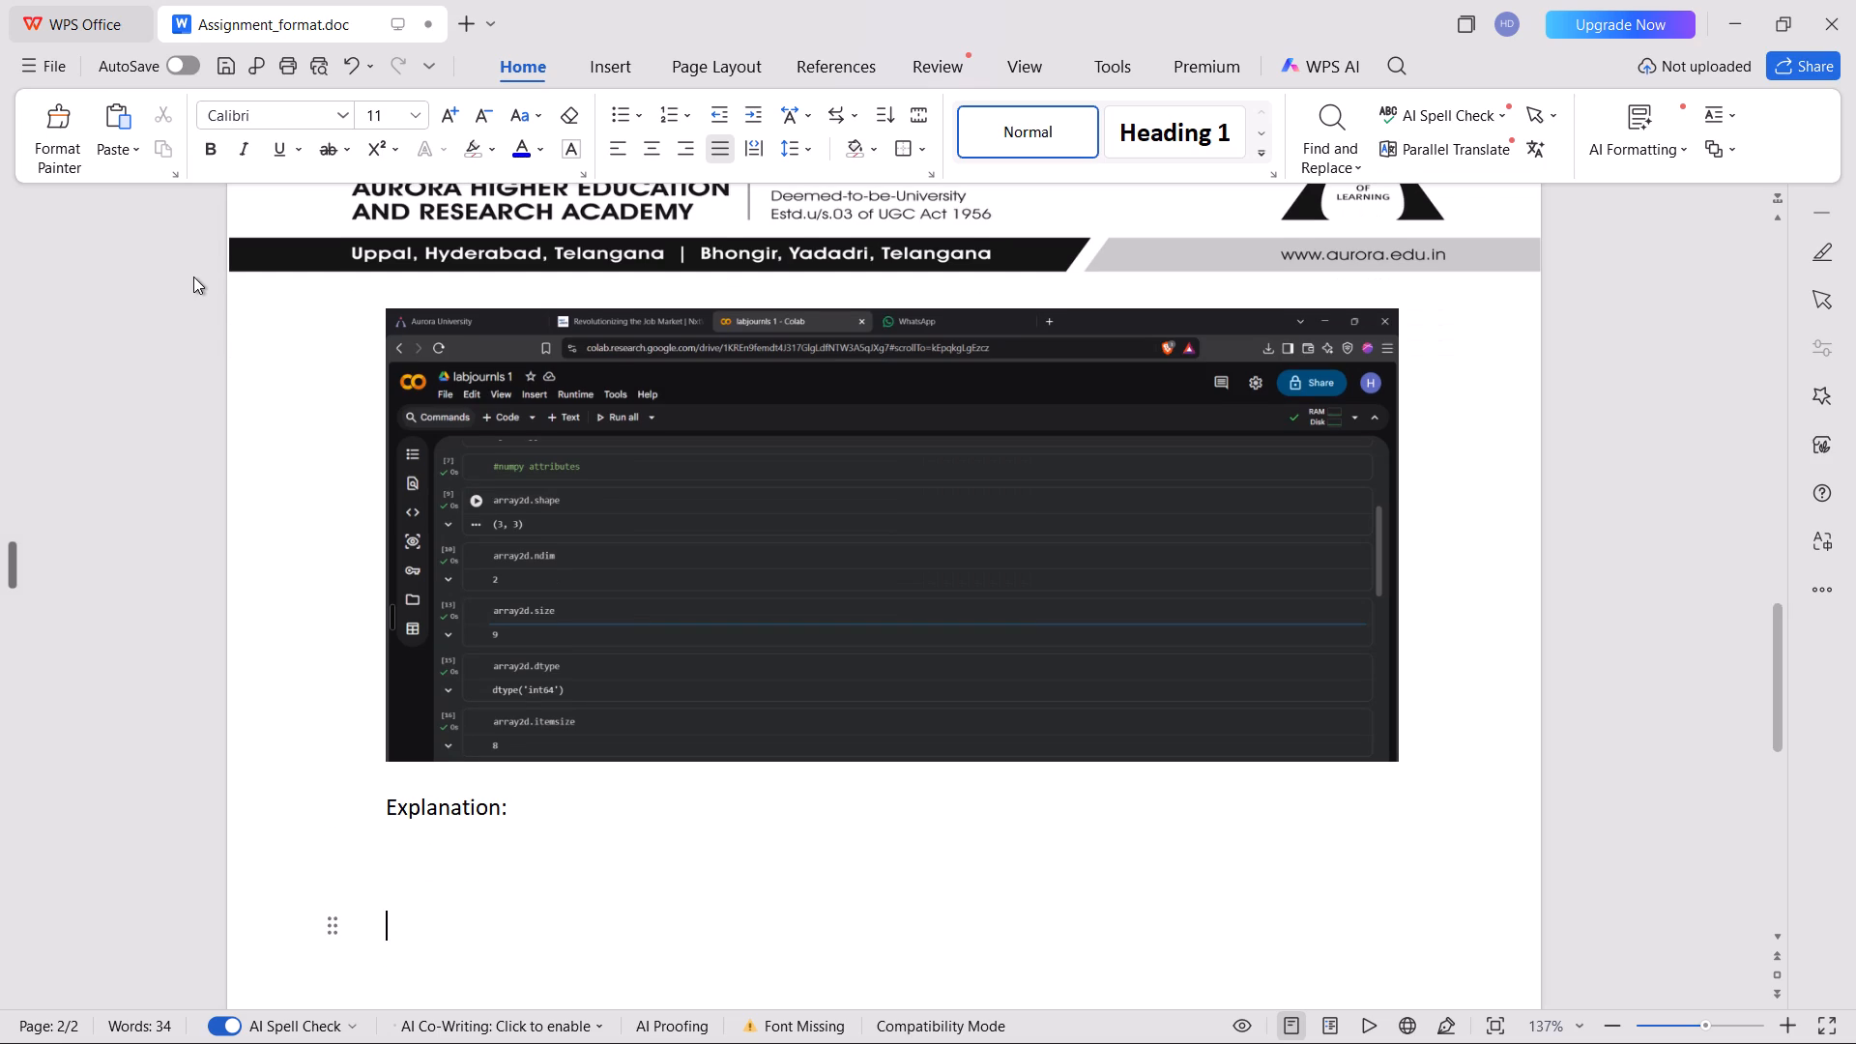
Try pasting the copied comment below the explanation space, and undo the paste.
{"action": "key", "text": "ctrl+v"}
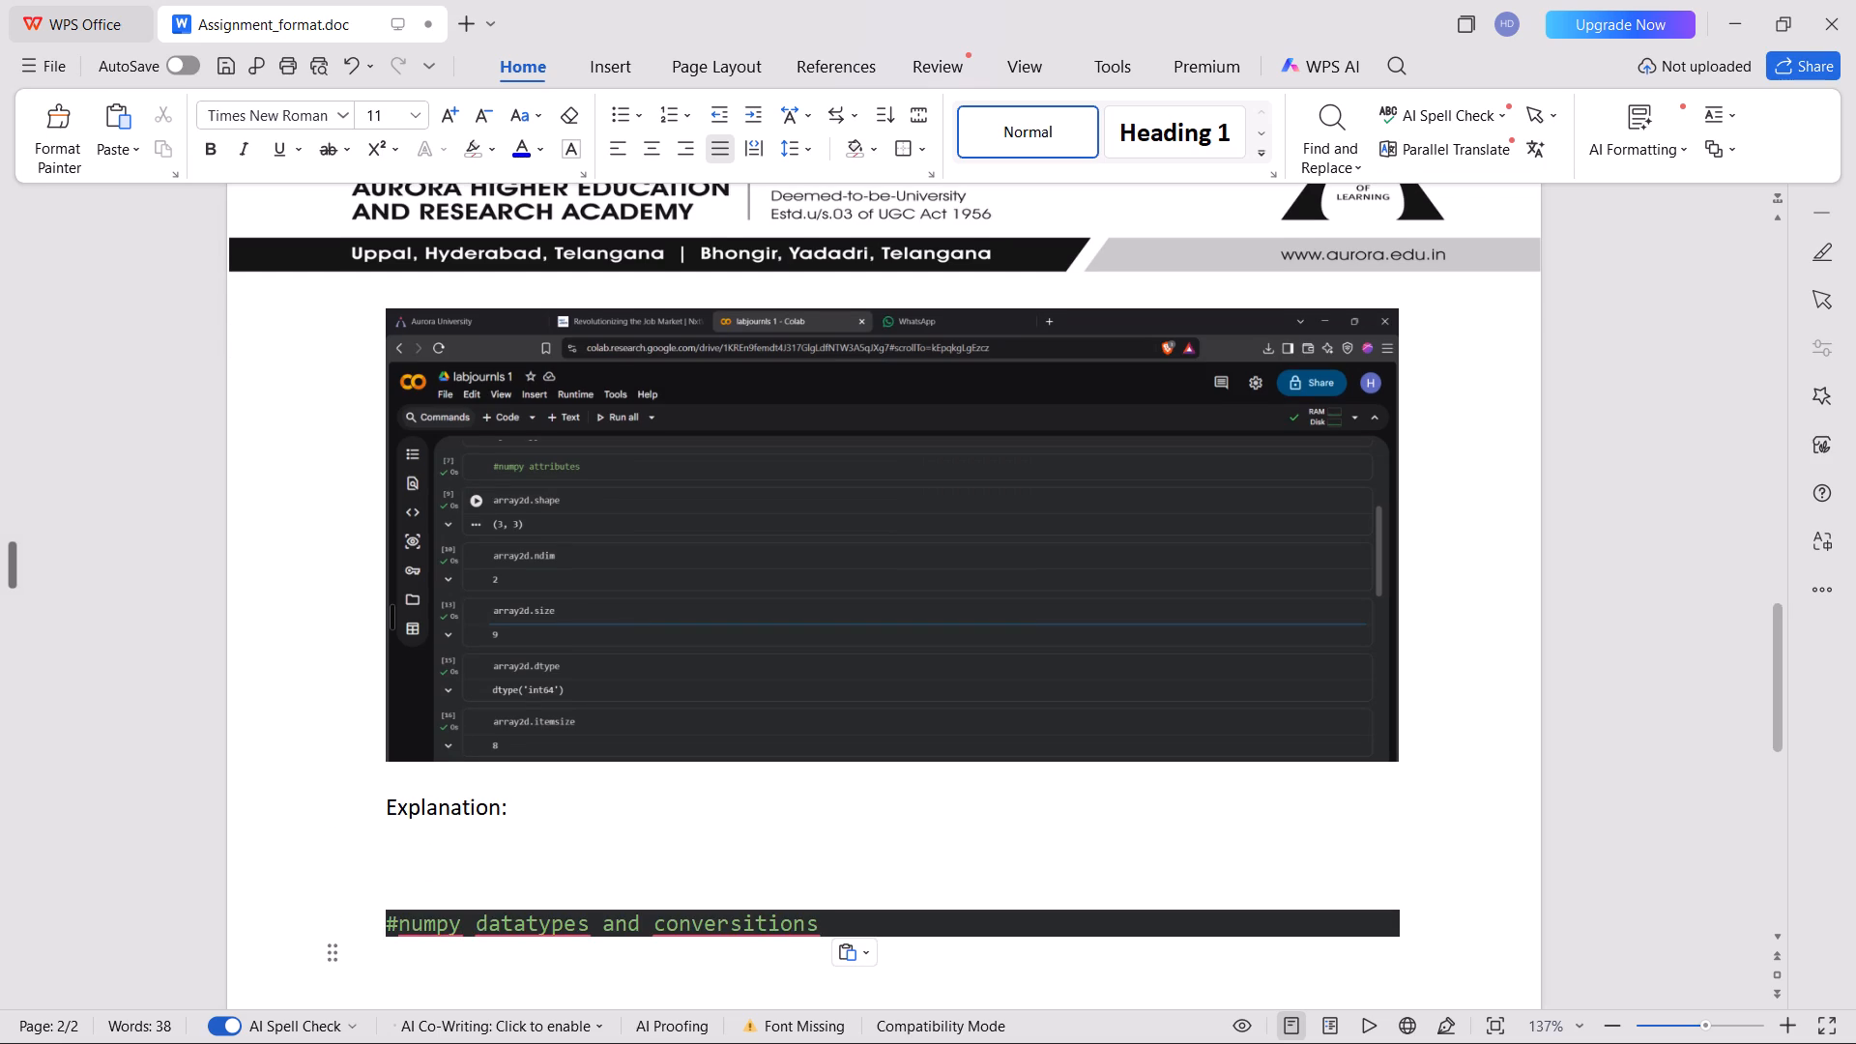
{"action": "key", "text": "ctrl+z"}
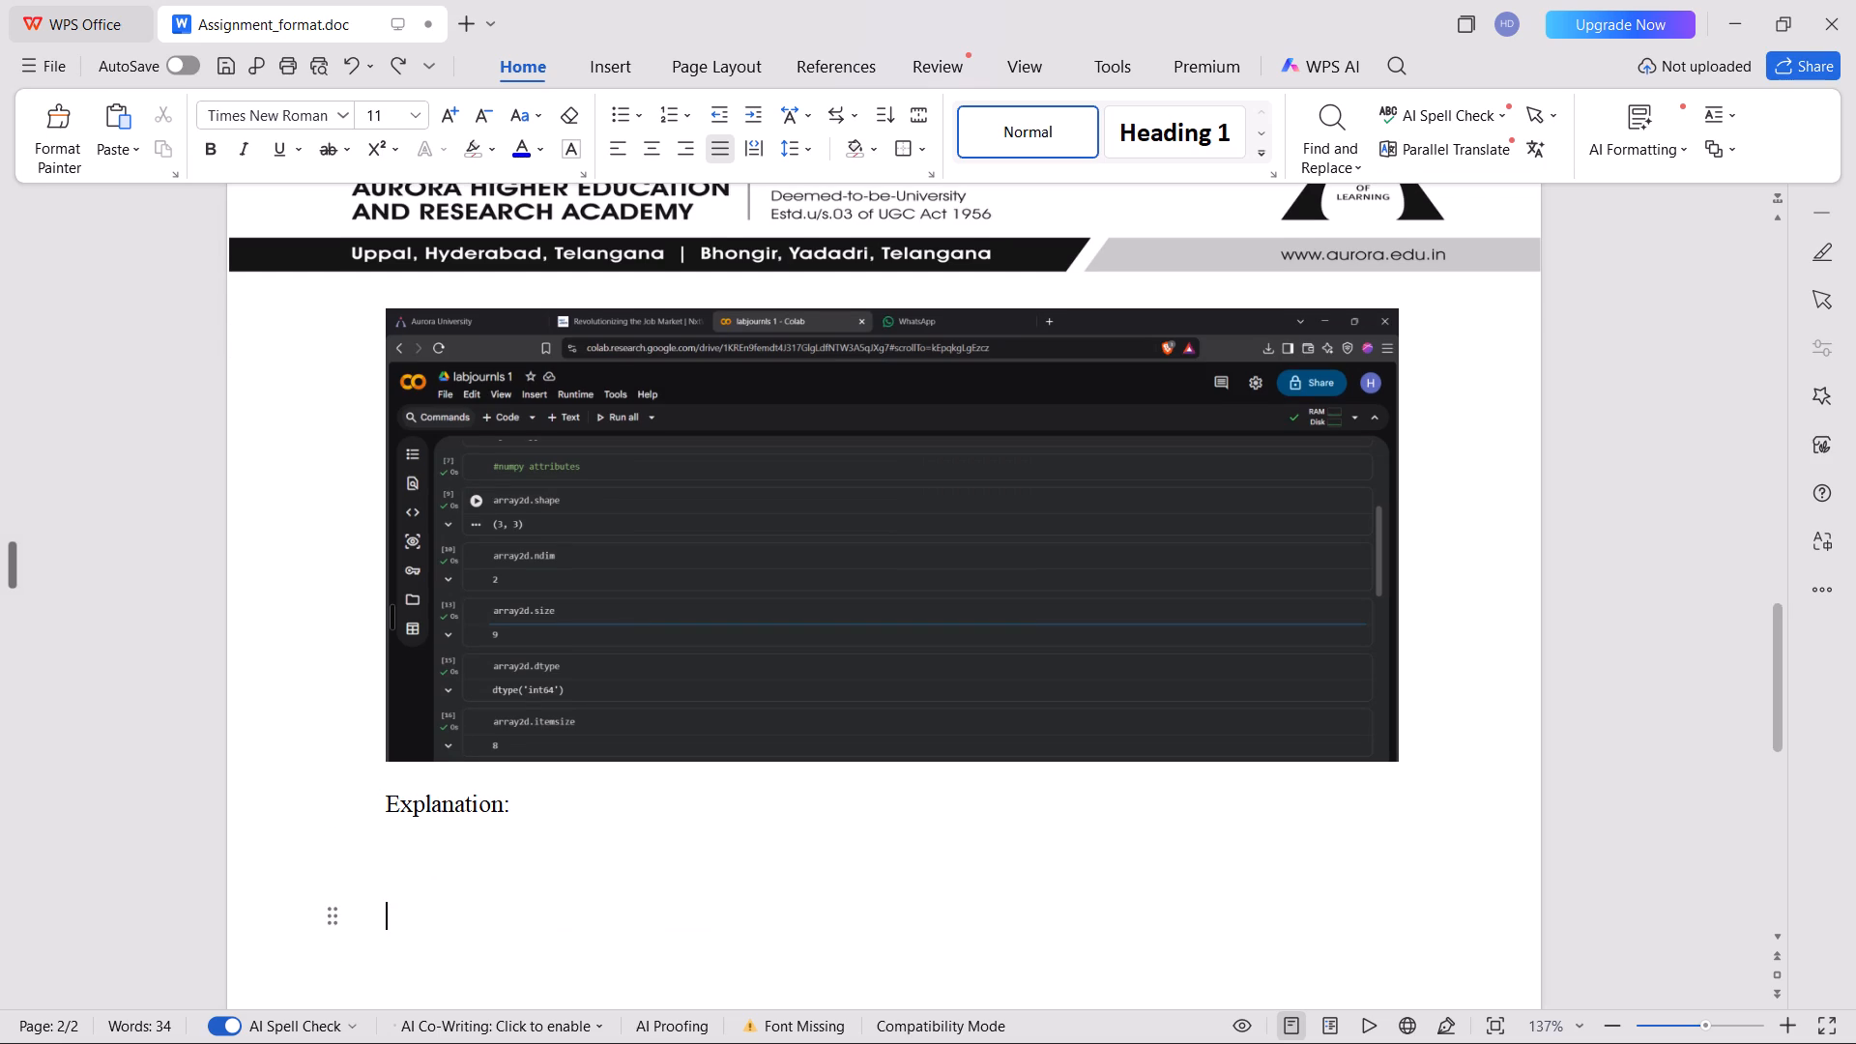
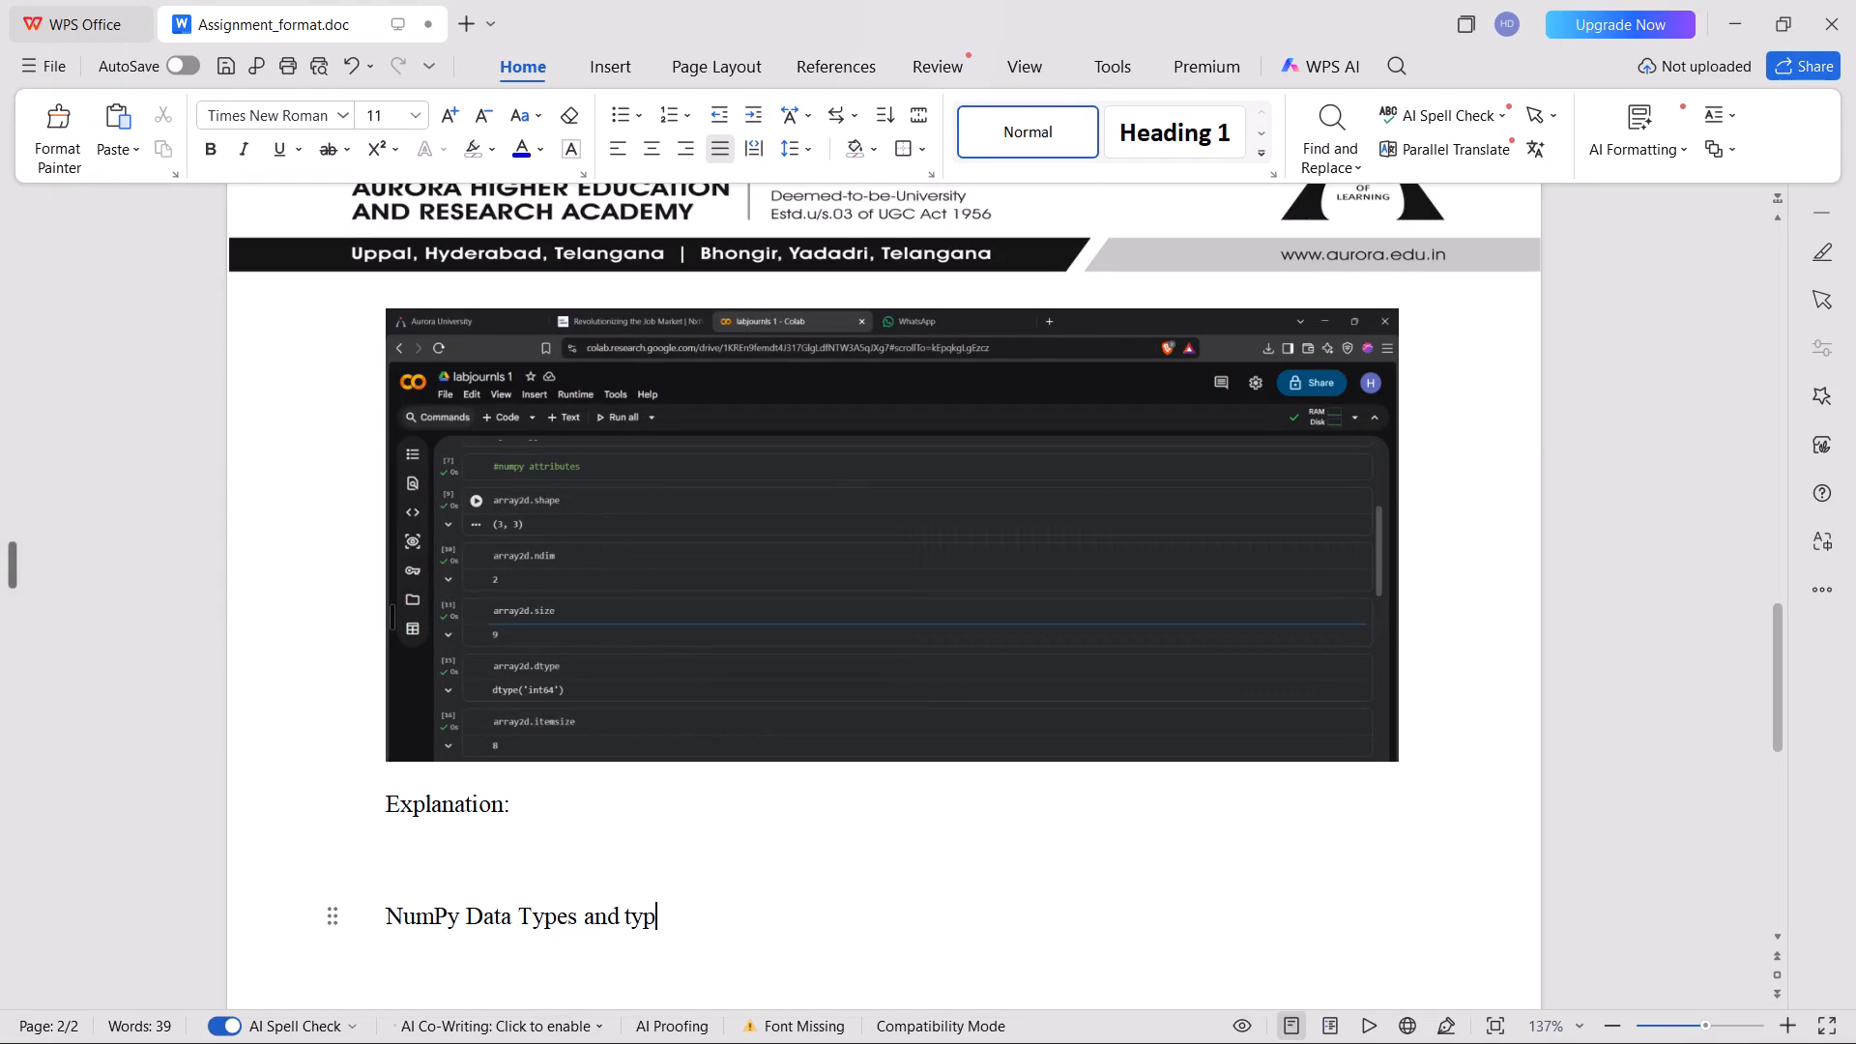
Complete the new heading below the explanation space so it reads "NumPy Data Types and type convertions".
{"action": "type", "text": "e convertions"}
Capitalize "type" and "convertions" in the heading so it reads "NumPy Data Types and Type Convertions".
{"action": "key", "text": "Left"}
{"action": "key", "text": "Left"}
{"action": "key", "text": "Left"}
{"action": "key", "text": "Left"}
{"action": "key", "text": "Left"}
{"action": "key", "text": "Left"}
{"action": "key", "text": "Left"}
{"action": "key", "text": "Left"}
{"action": "key", "text": "Left"}
{"action": "key", "text": "Left"}
{"action": "key", "text": "Left"}
{"action": "key", "text": "Left"}
{"action": "key", "text": "Left"}
{"action": "key", "text": "Left"}
{"action": "key", "text": "Left"}
{"action": "key", "text": "Left"}
{"action": "key", "text": "Left"}
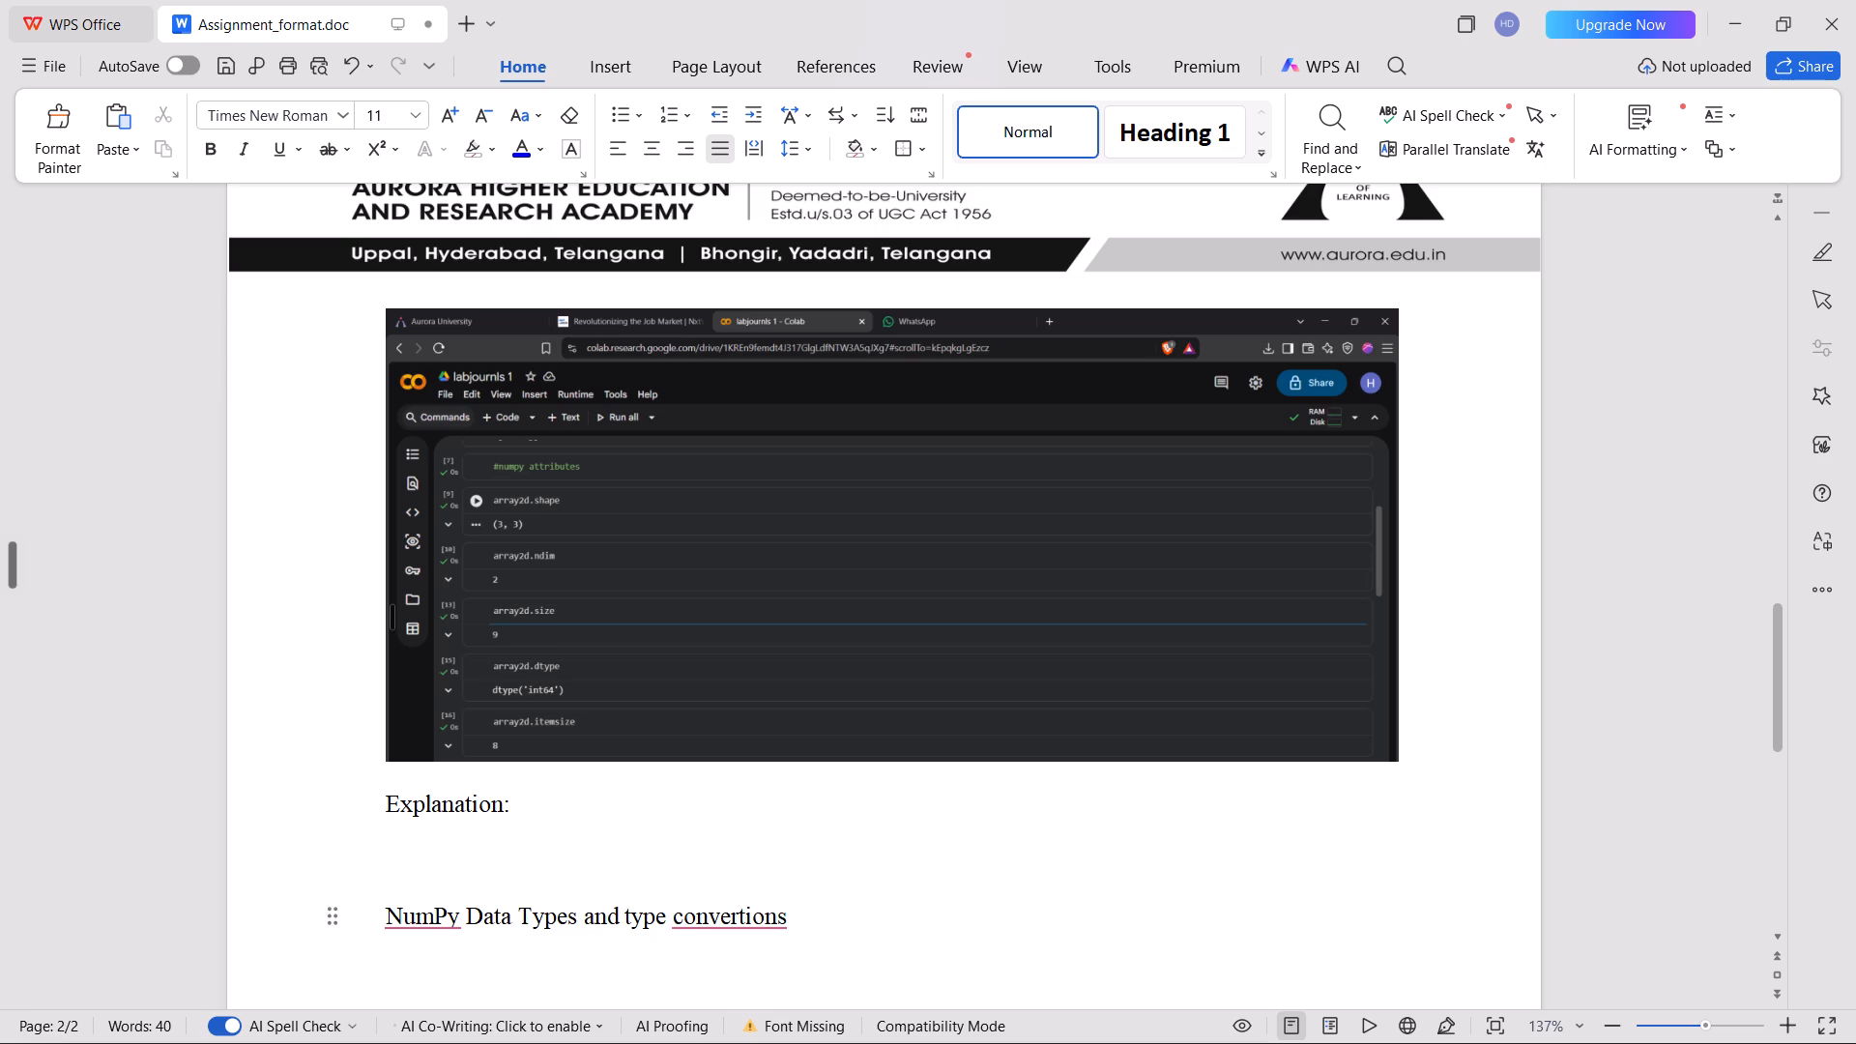
{"action": "key", "text": "Left"}
{"action": "key", "text": "Left"}
{"action": "key", "text": "Right"}
{"action": "key", "text": "Right"}
{"action": "key", "text": "Right"}
{"action": "key", "text": "Right"}
{"action": "key", "text": "BackSpace"}
{"action": "key", "text": "shift+t"}
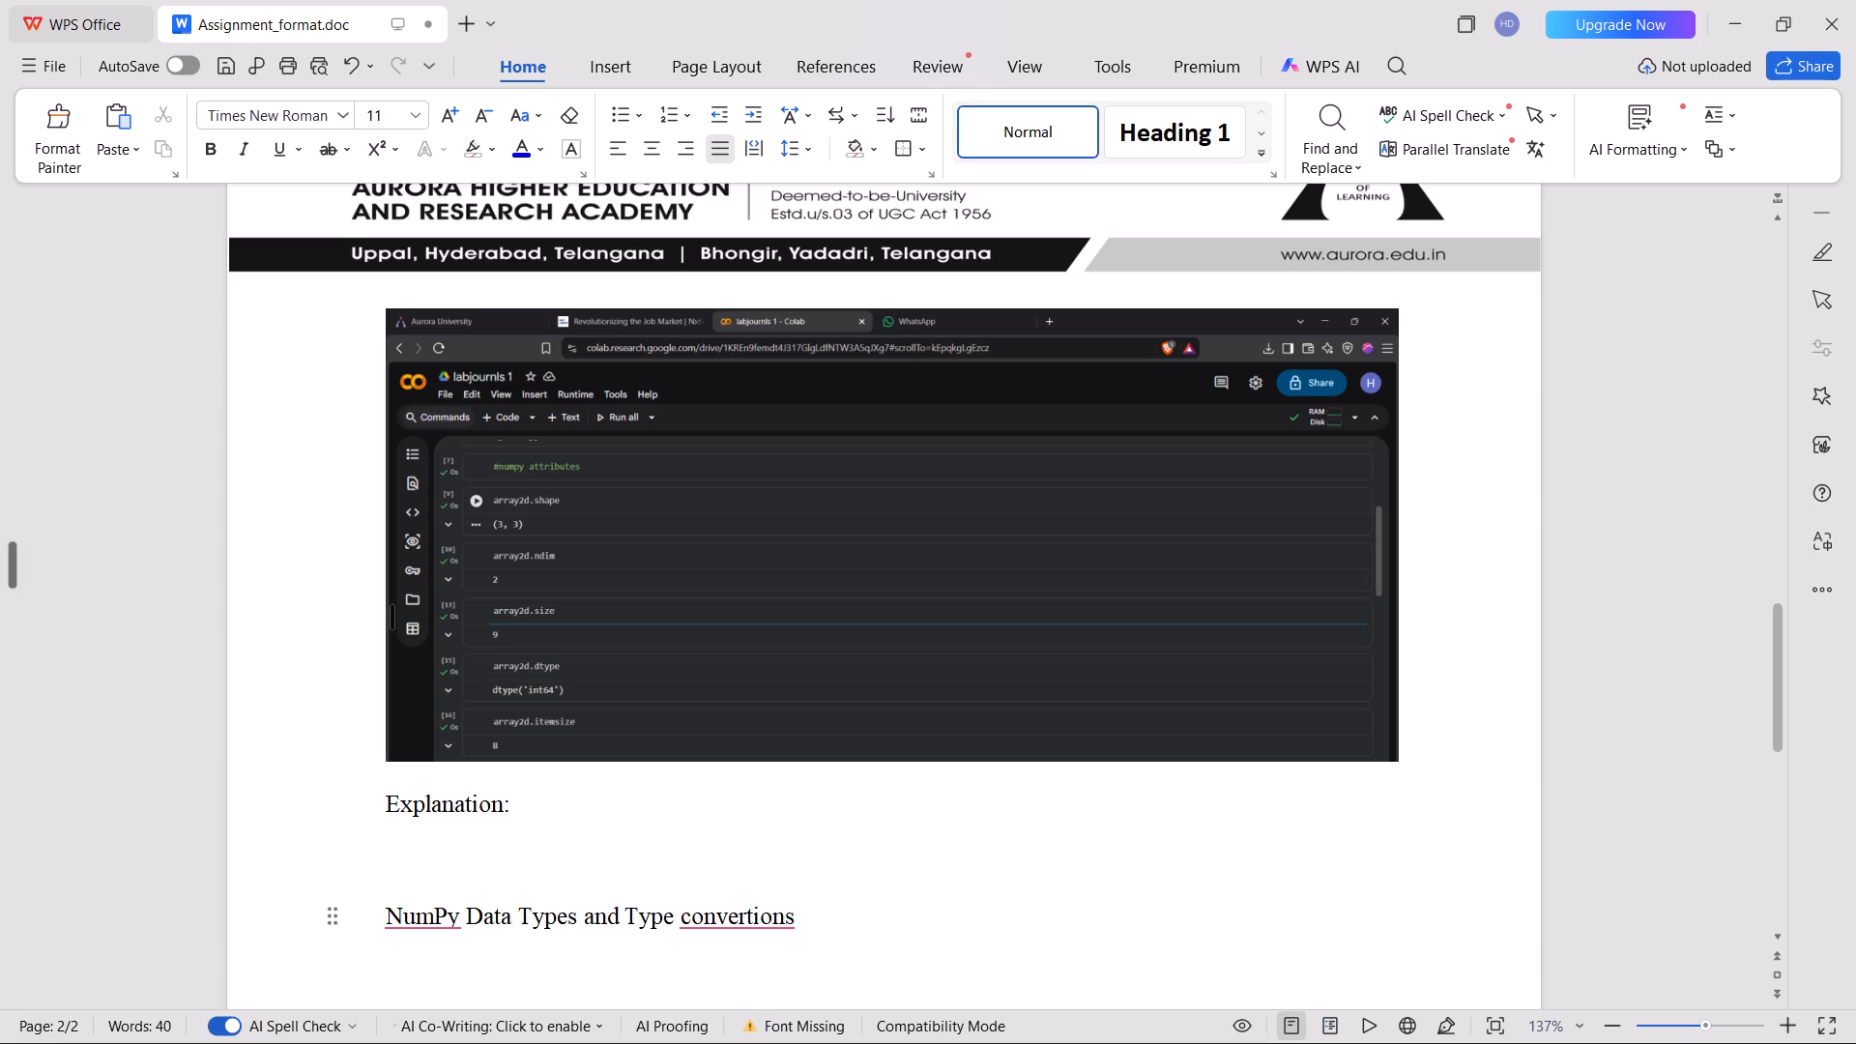
{"action": "key", "text": "Right"}
{"action": "key", "text": "Right"}
{"action": "key", "text": "Right"}
{"action": "key", "text": "Right"}
{"action": "key", "text": "Right"}
{"action": "key", "text": "BackSpace"}
{"action": "key", "text": "shift+c"}
Add two new lines after the end of the "NumPy Data Types and Type Convertions" heading.
{"action": "key", "text": "Right"}
{"action": "key", "text": "Right"}
{"action": "key", "text": "Right"}
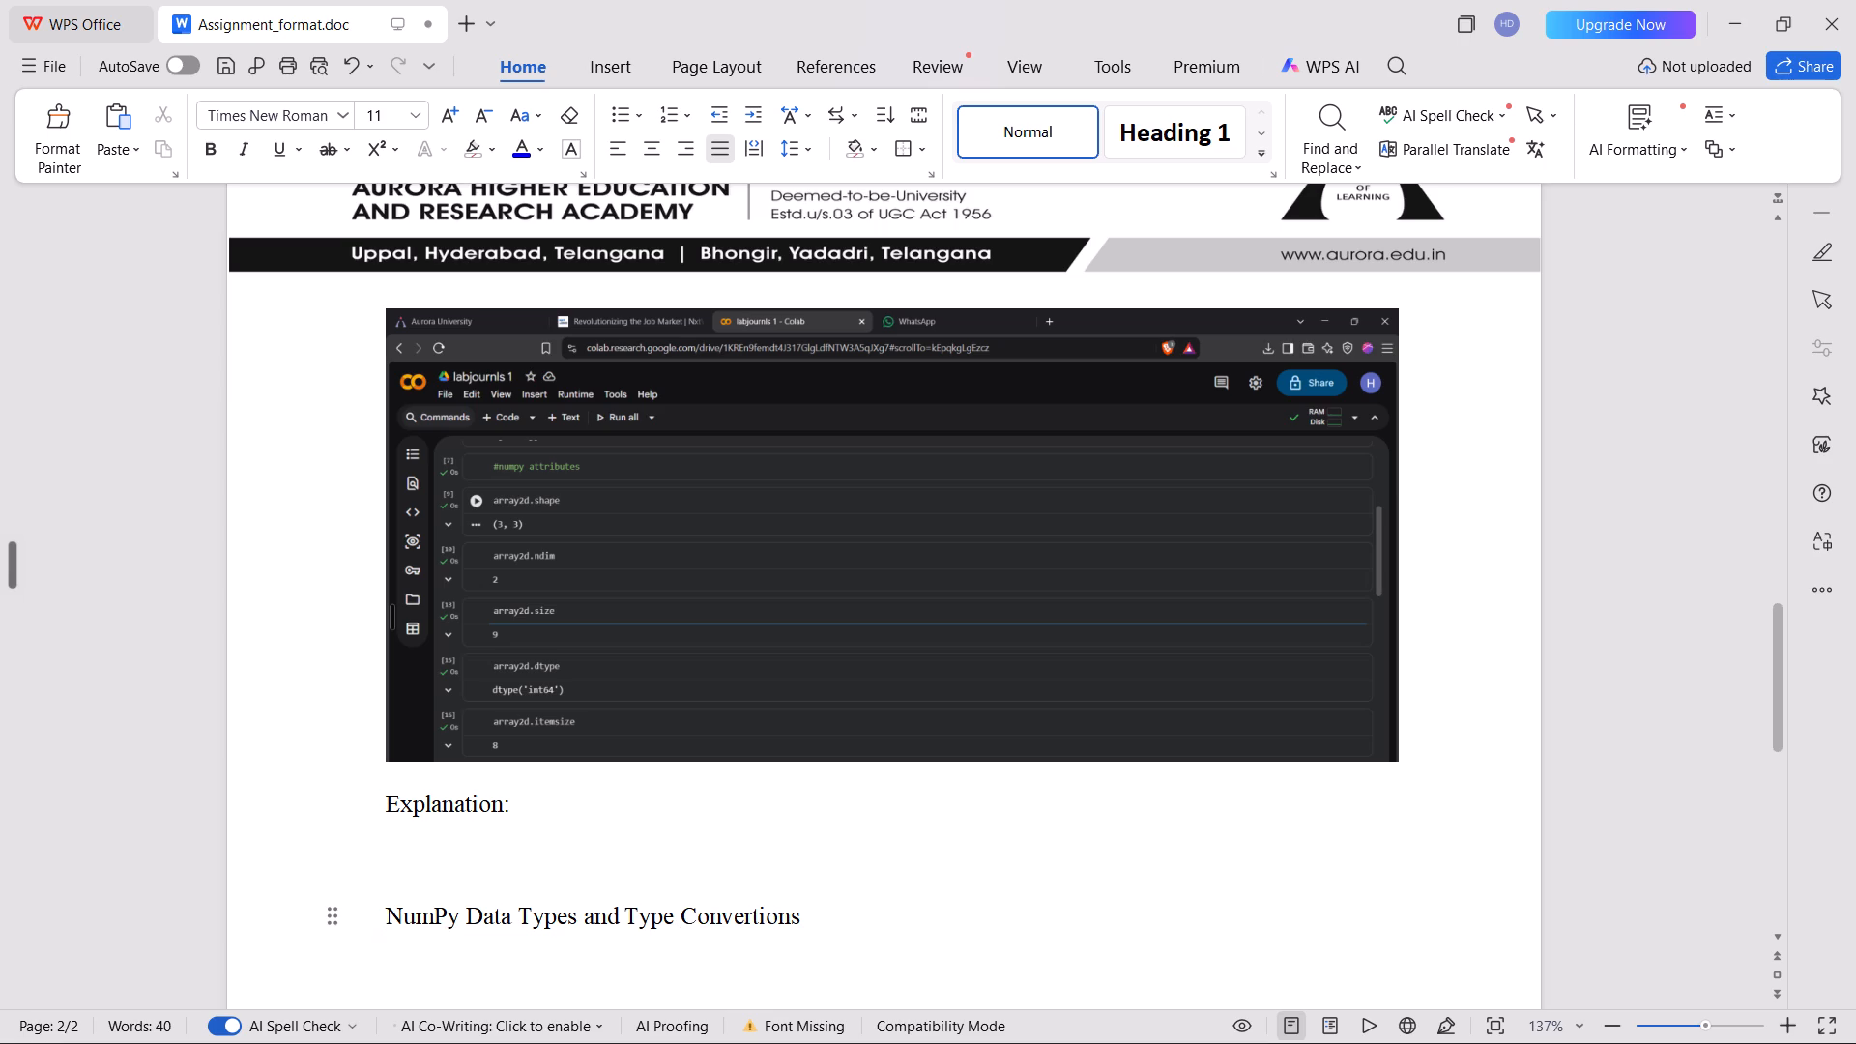
{"action": "key", "text": "Right"}
{"action": "key", "text": "Right"}
{"action": "key", "text": "Right"}
{"action": "key", "text": "Right"}
{"action": "key", "text": "Right"}
{"action": "key", "text": "Right"}
{"action": "key", "text": "Right"}
{"action": "key", "text": "Return"}
{"action": "key", "text": "Return"}
Switch to the Colab notebook in Brave and capture a full-width screenshot down to the stringarray output, including the datatypes and conversions cells.
{"action": "key", "text": "alt+Tab"}
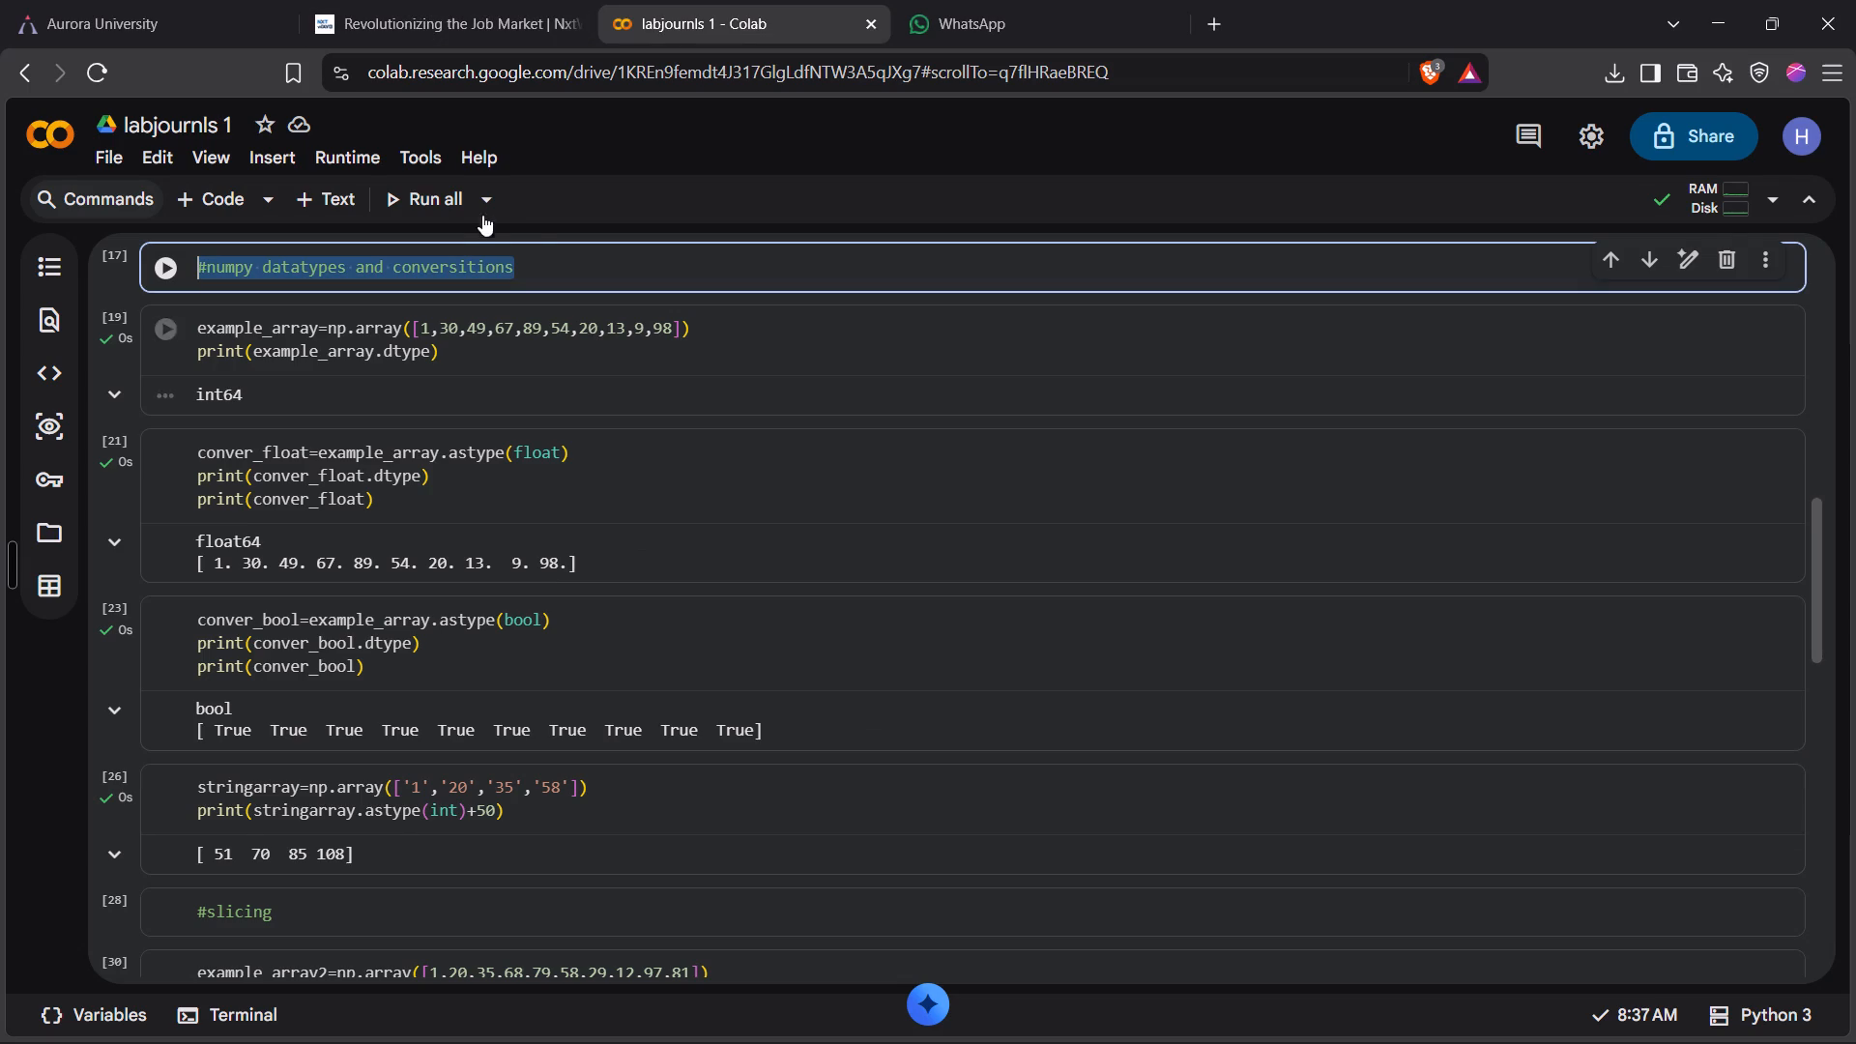
{"action": "left_click", "coordinate": [546, 248]}
{"action": "left_click", "coordinate": [706, 337]}
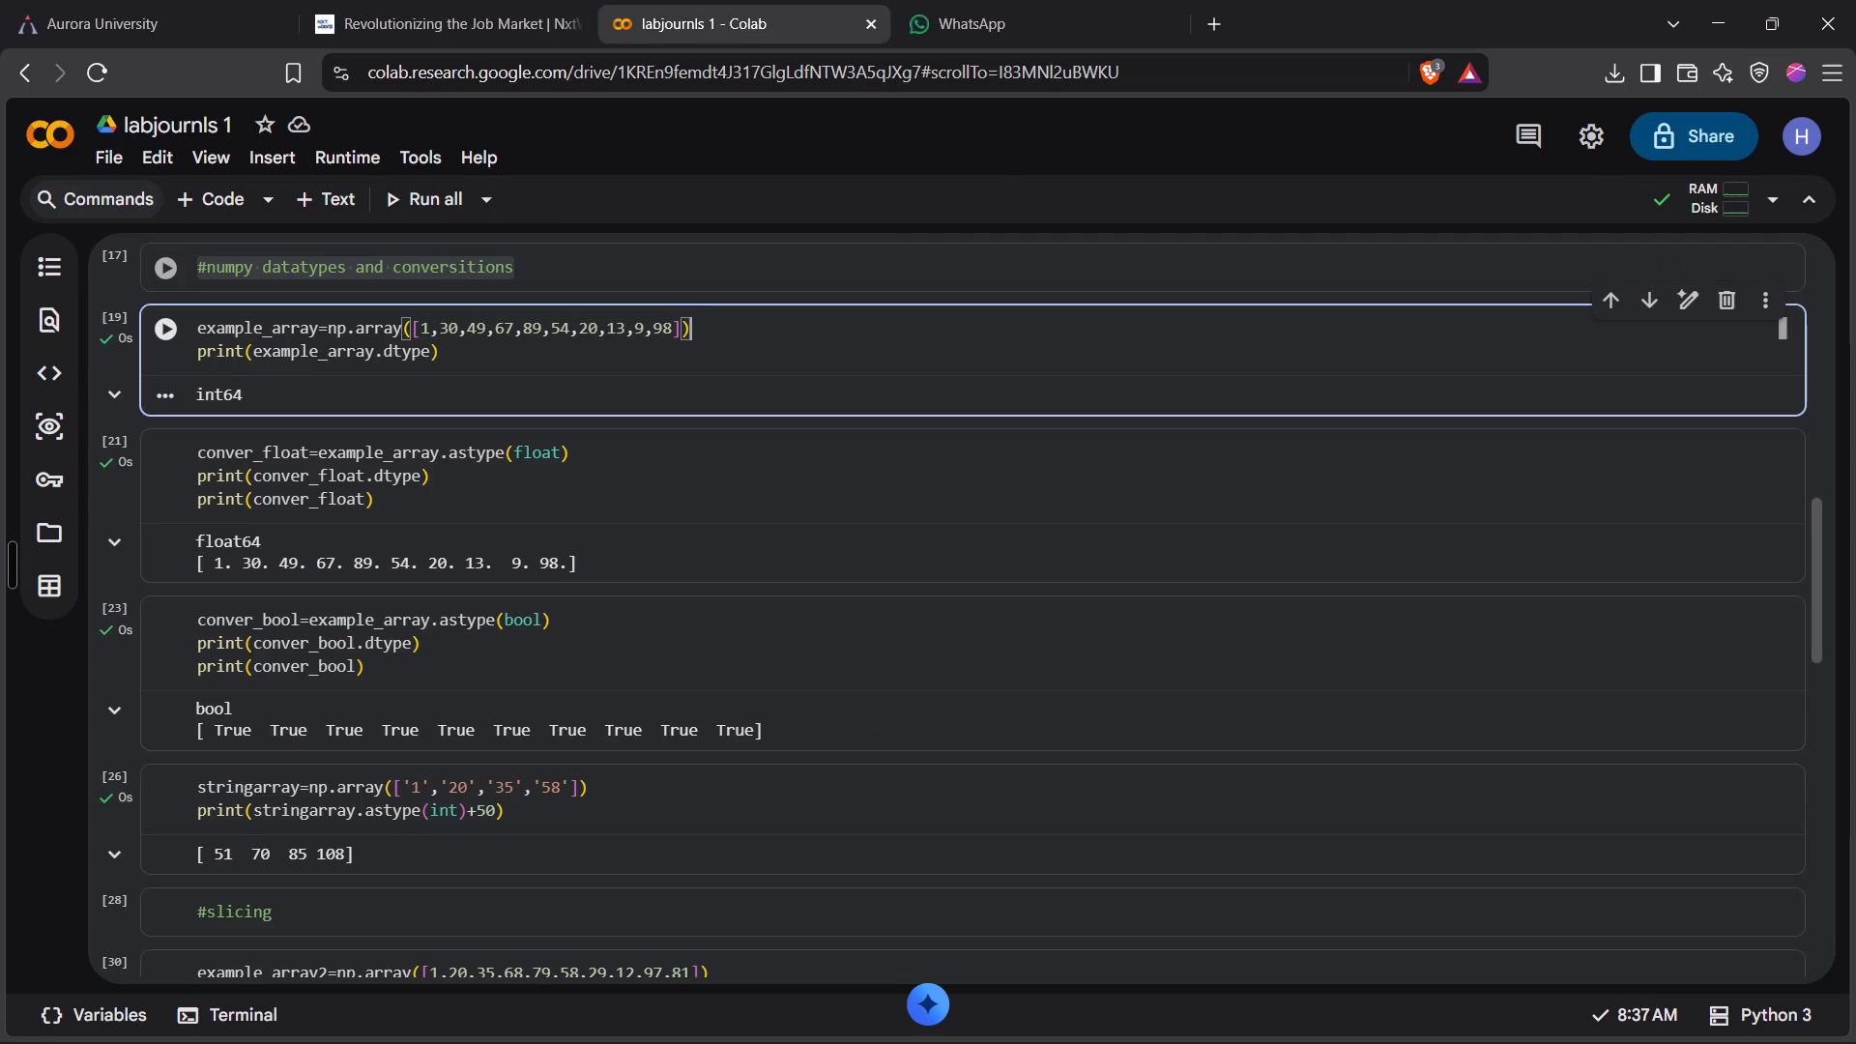
{"action": "left_click", "coordinate": [695, 280]}
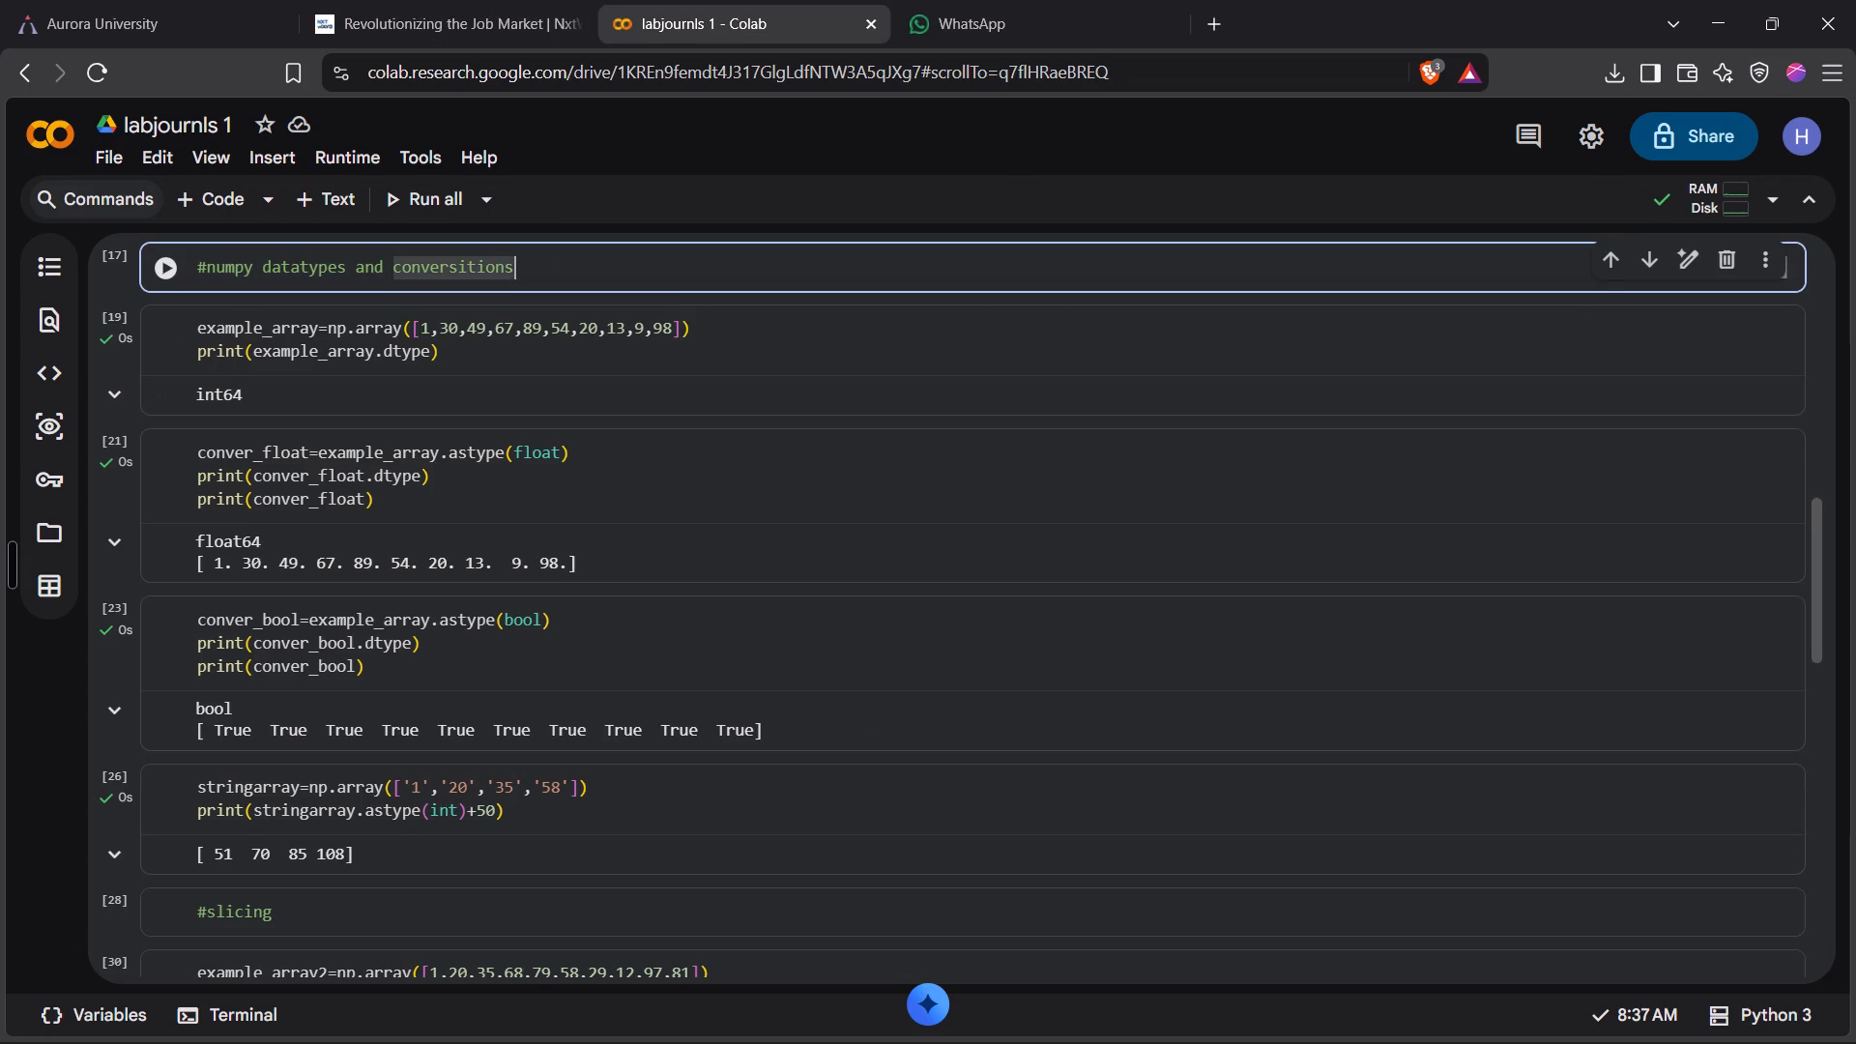
{"action": "left_click", "coordinate": [731, 327]}
{"action": "scroll", "coordinate": [731, 327], "scroll_direction": "down", "scroll_amount": 1}
{"action": "scroll", "coordinate": [731, 327], "scroll_direction": "up", "scroll_amount": 1}
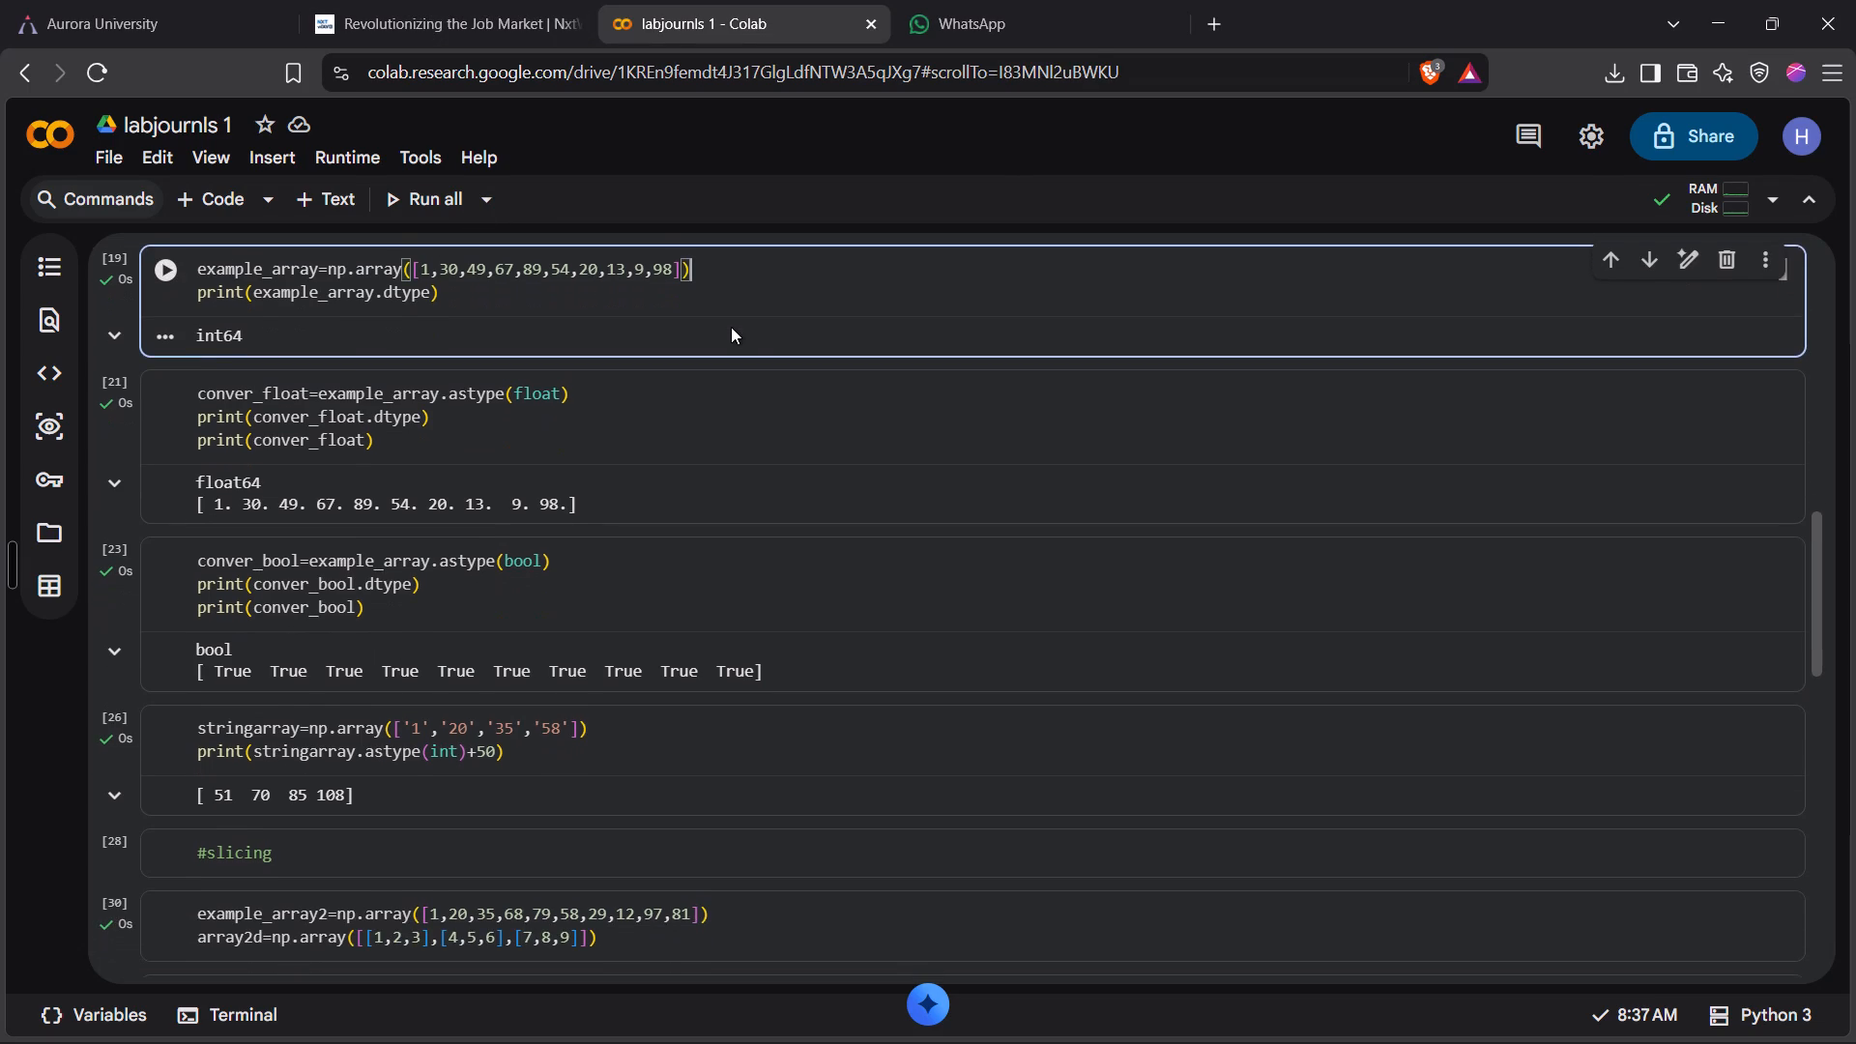
{"action": "scroll", "coordinate": [731, 327], "scroll_direction": "up", "scroll_amount": 1}
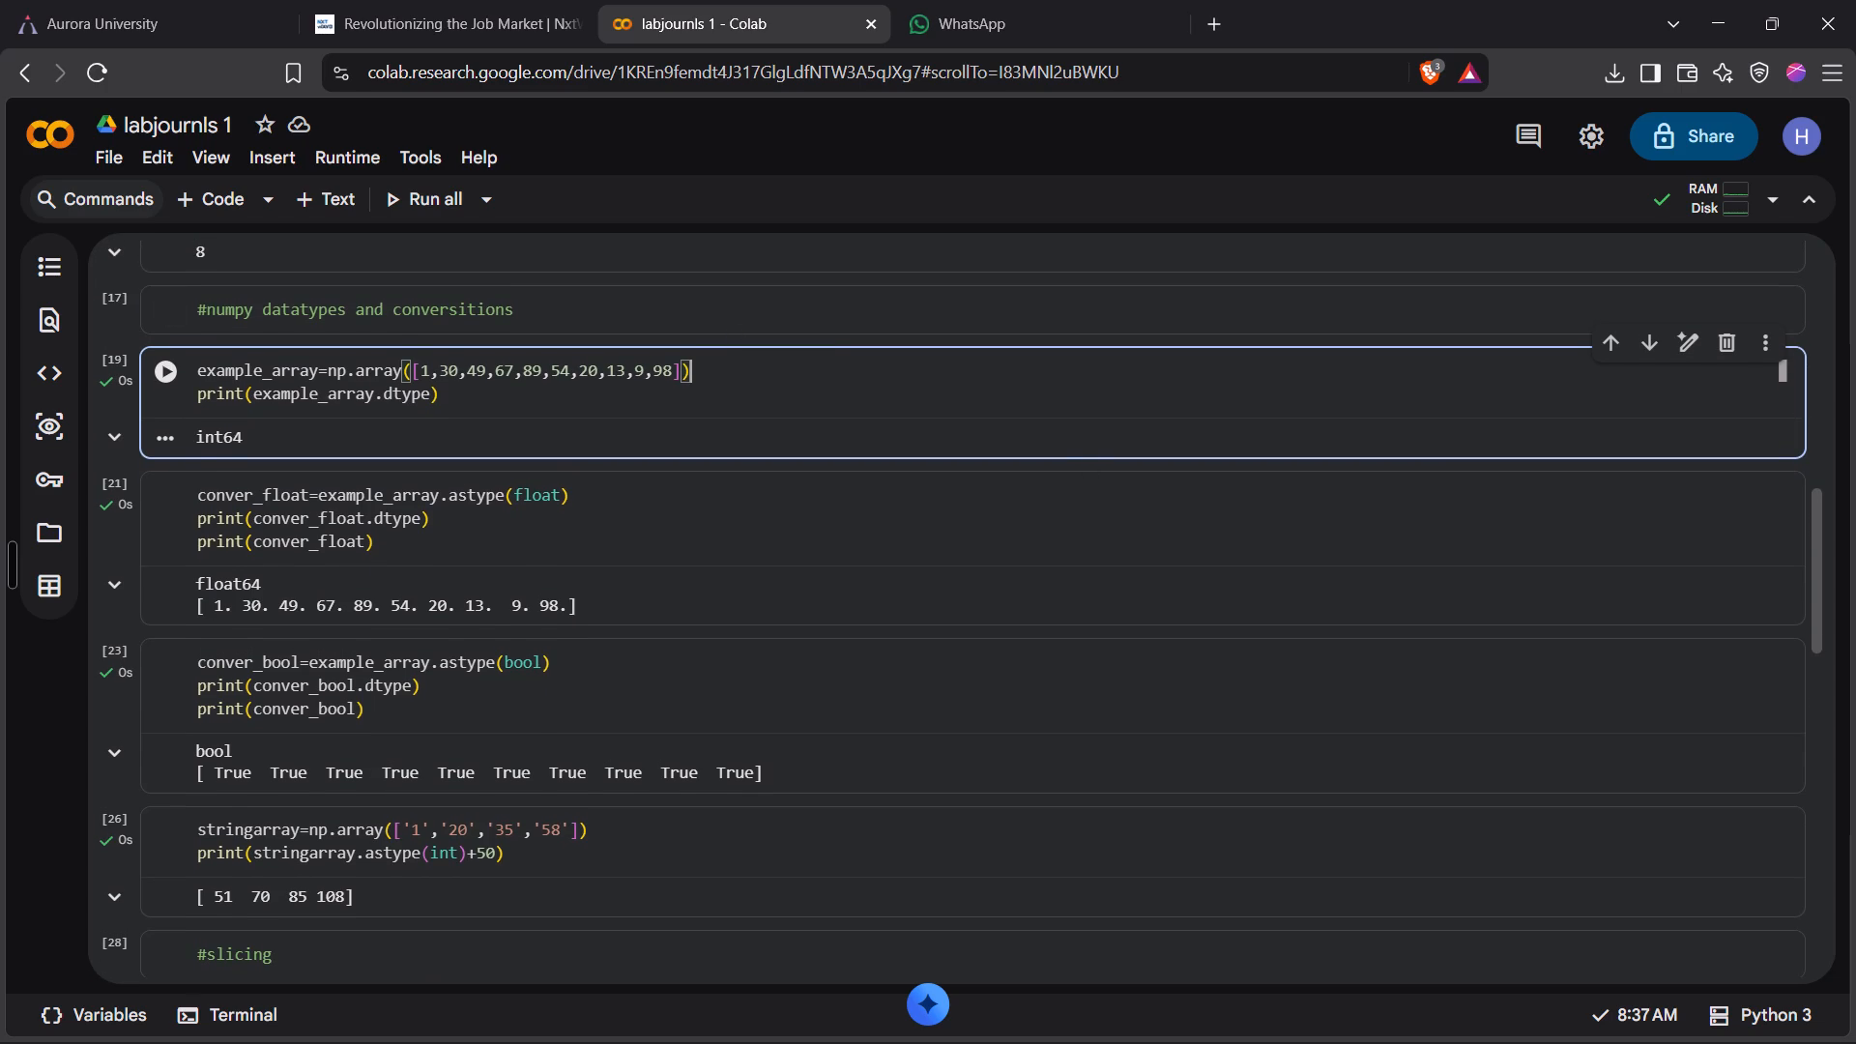
{"action": "scroll", "coordinate": [1128, 407], "scroll_direction": "down", "scroll_amount": 1}
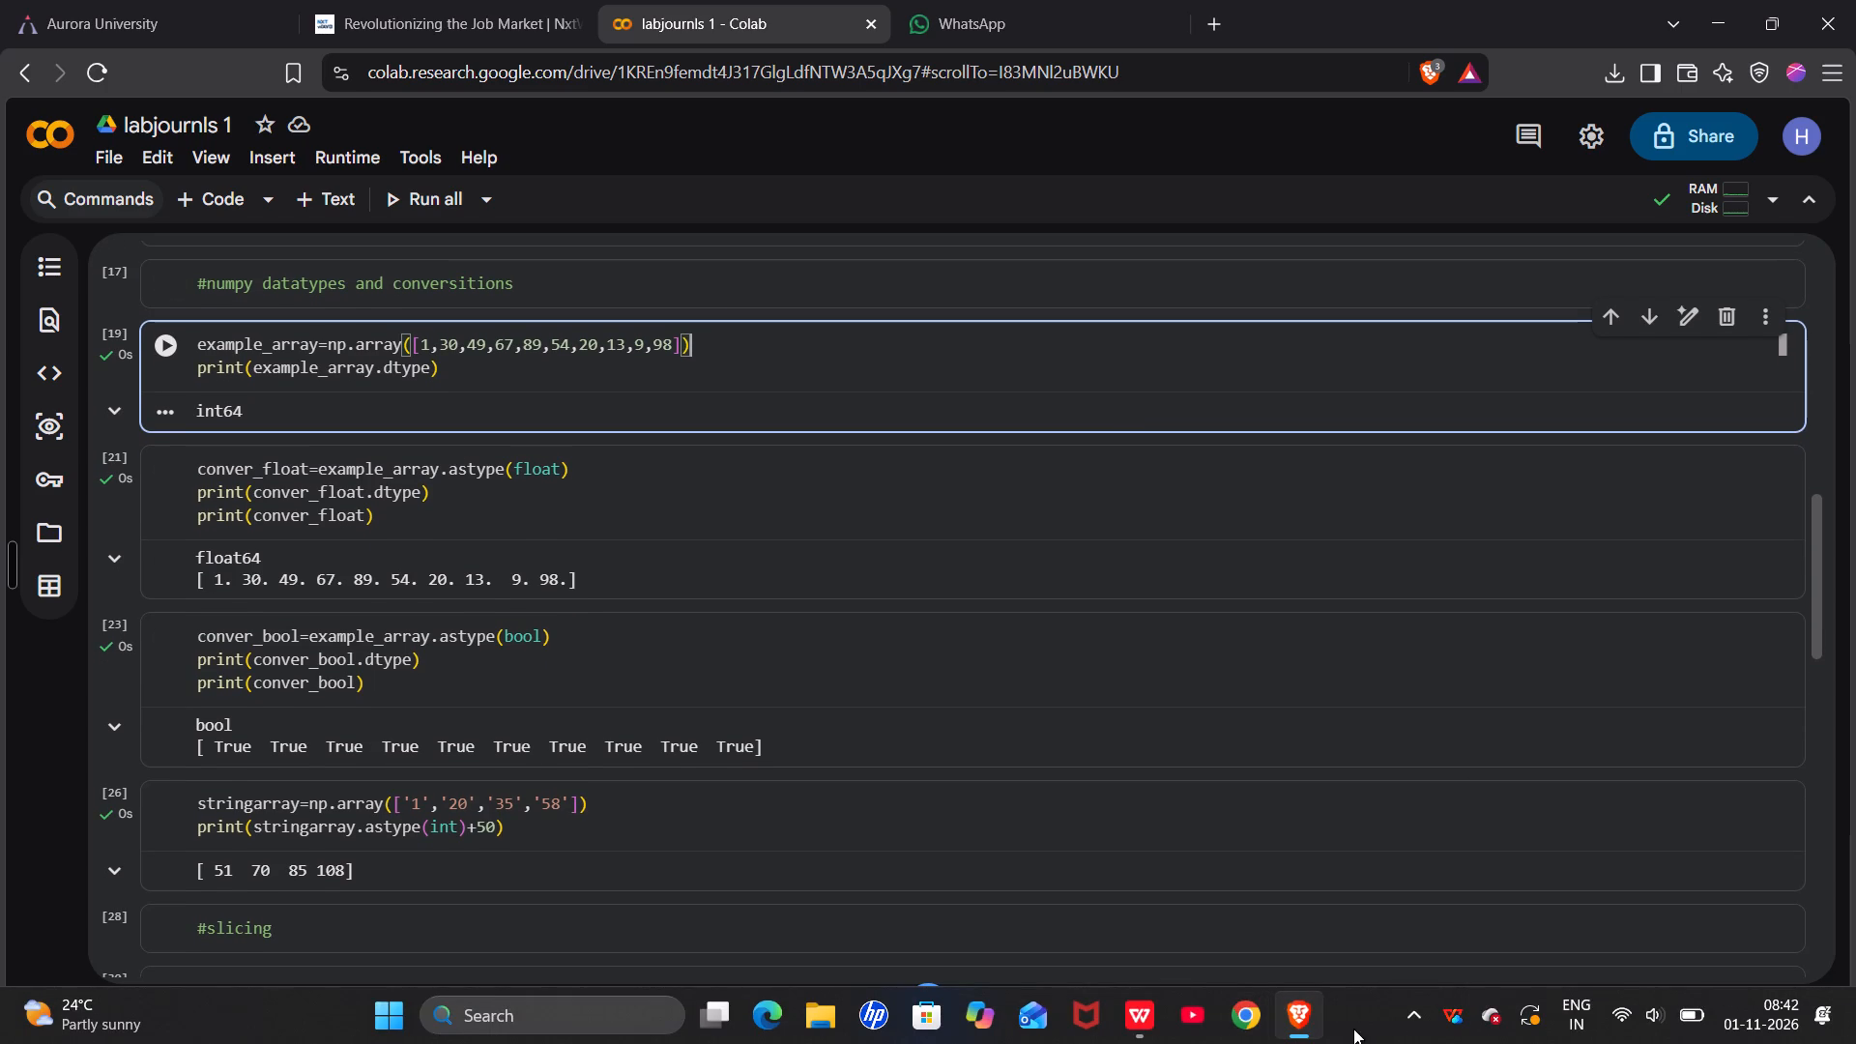
{"action": "key", "text": "Print"}
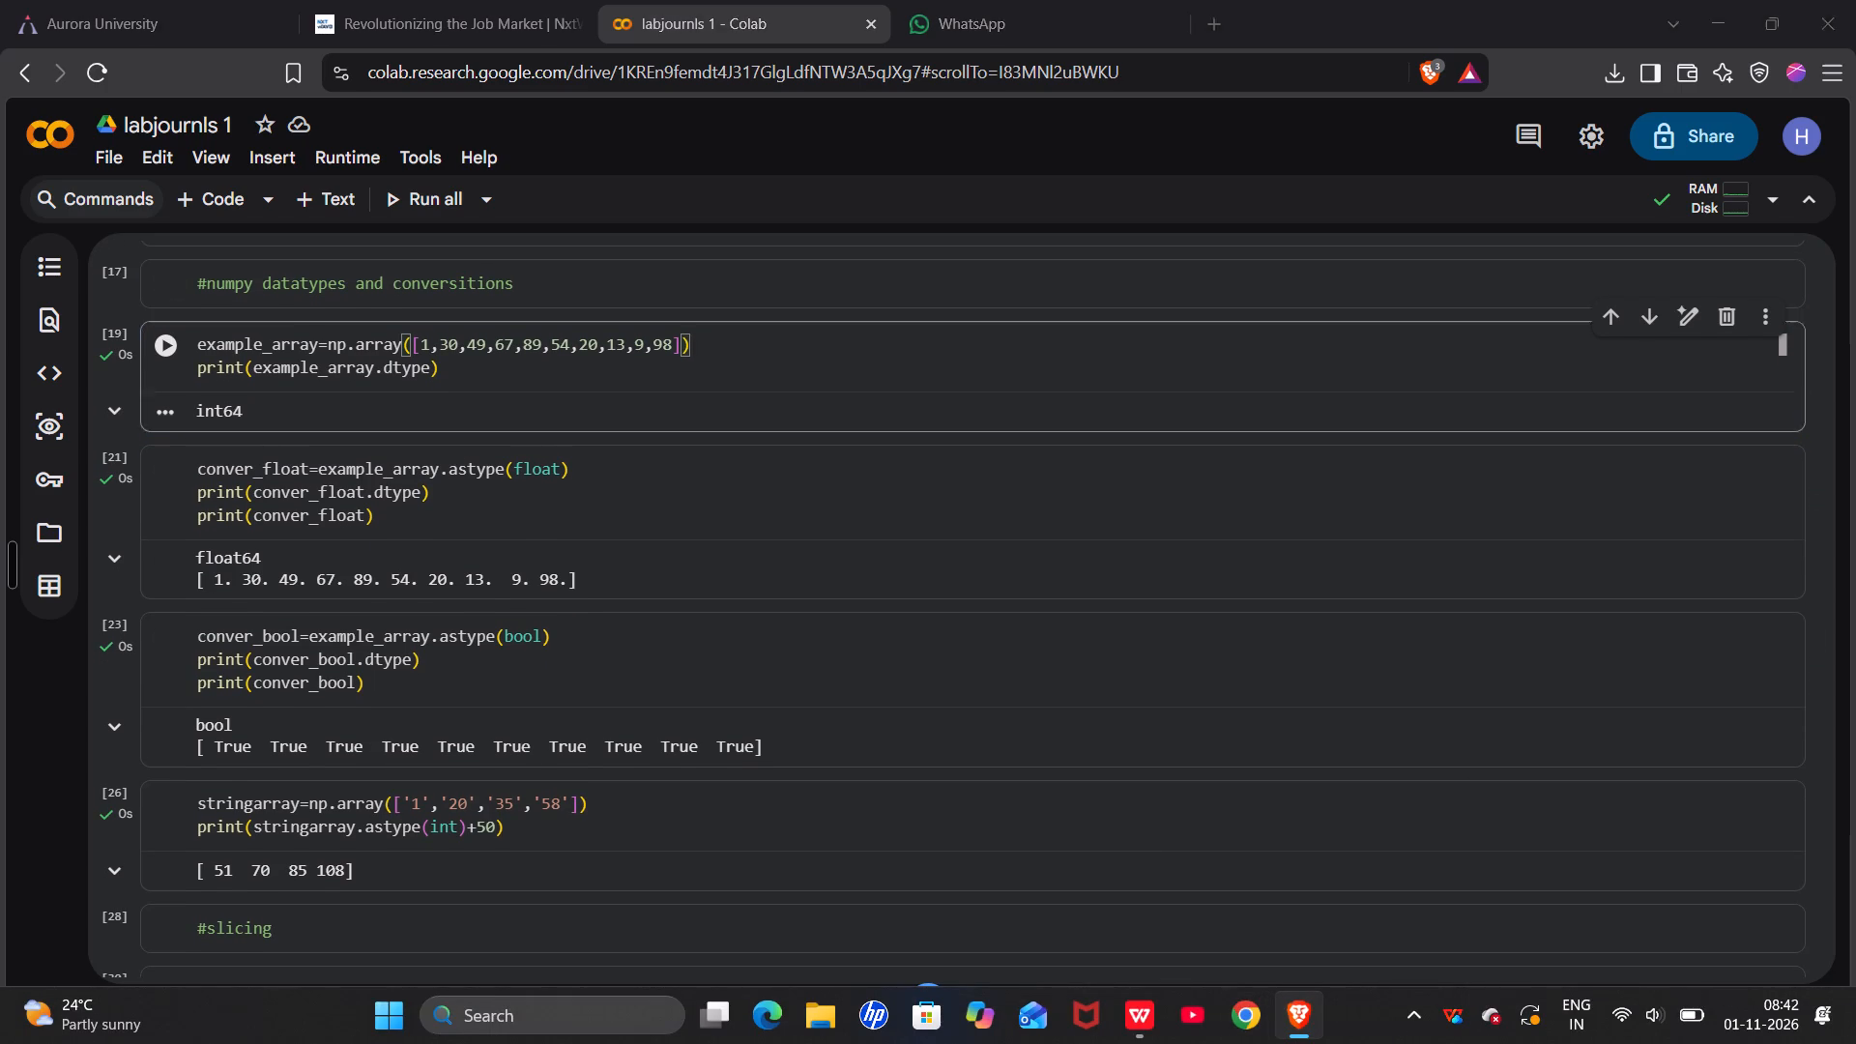
{"action": "left_click_drag", "start_coordinate": [0, 0], "coordinate": [1715, 1038]}
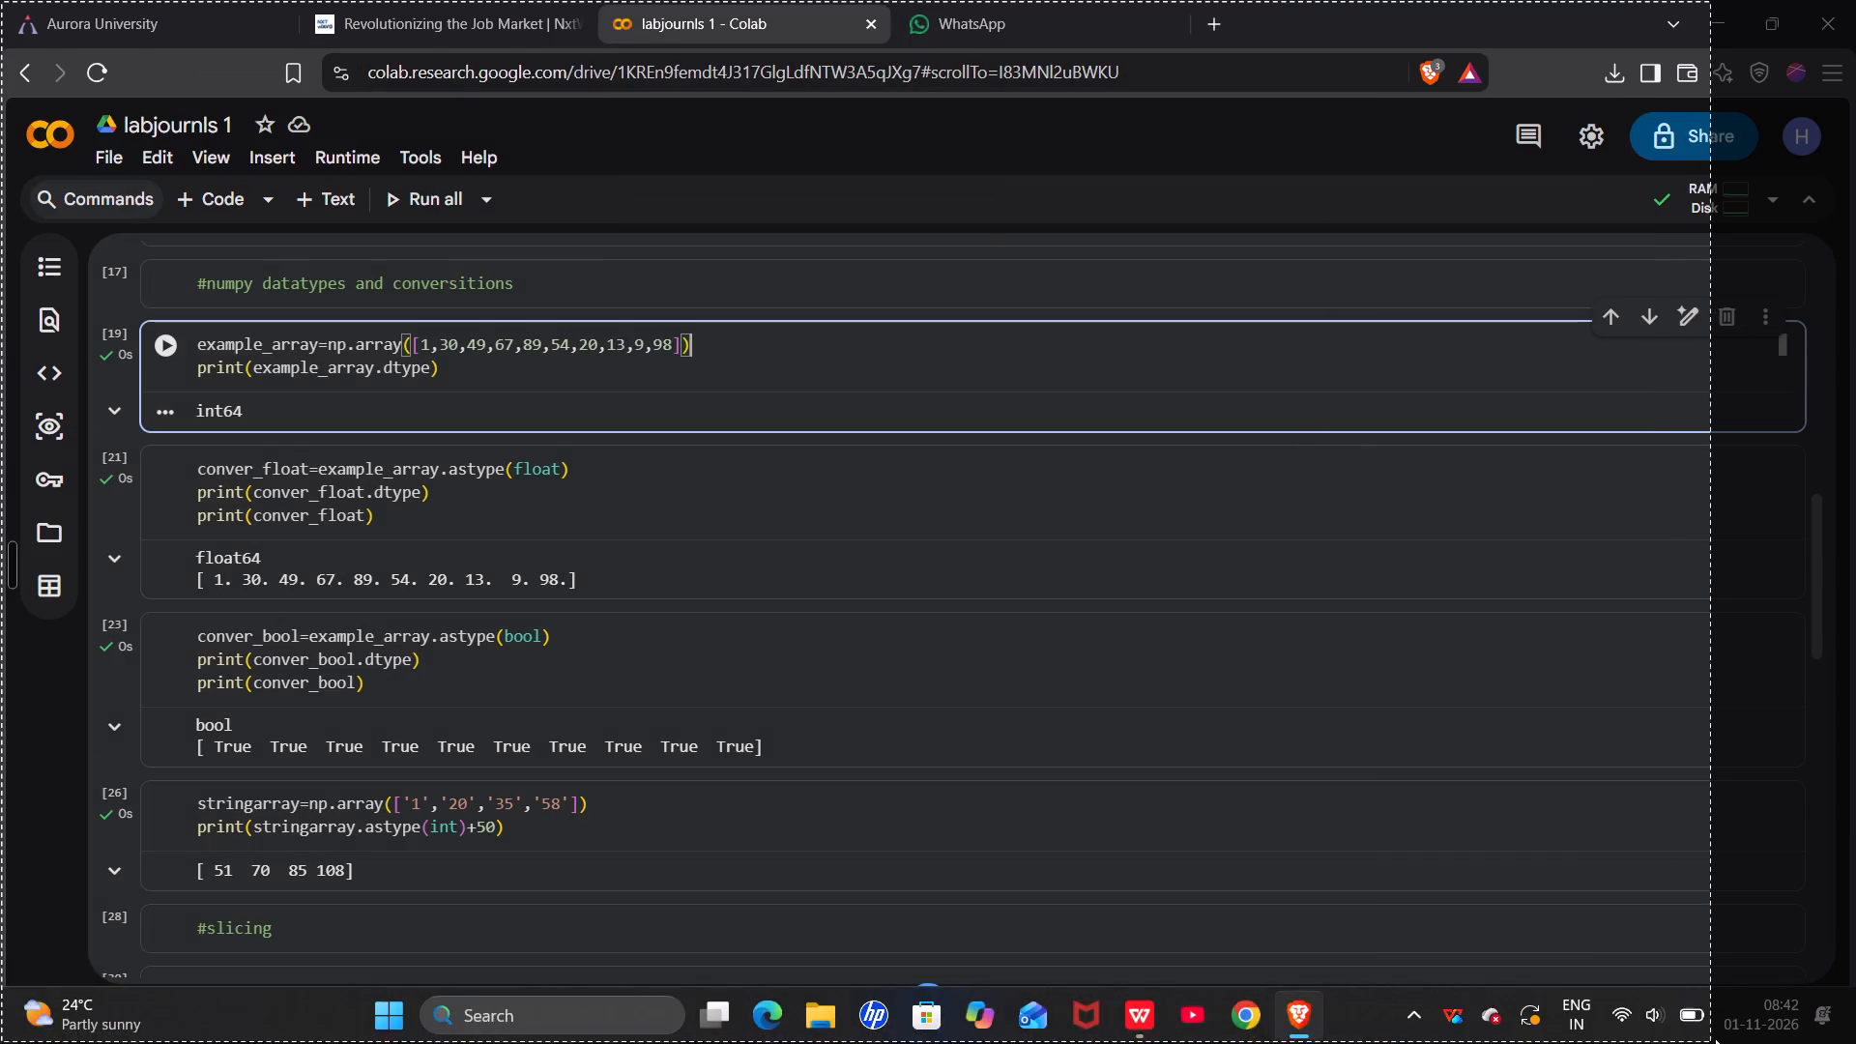
{"action": "left_click_drag", "start_coordinate": [1715, 1038], "coordinate": [1855, 900]}
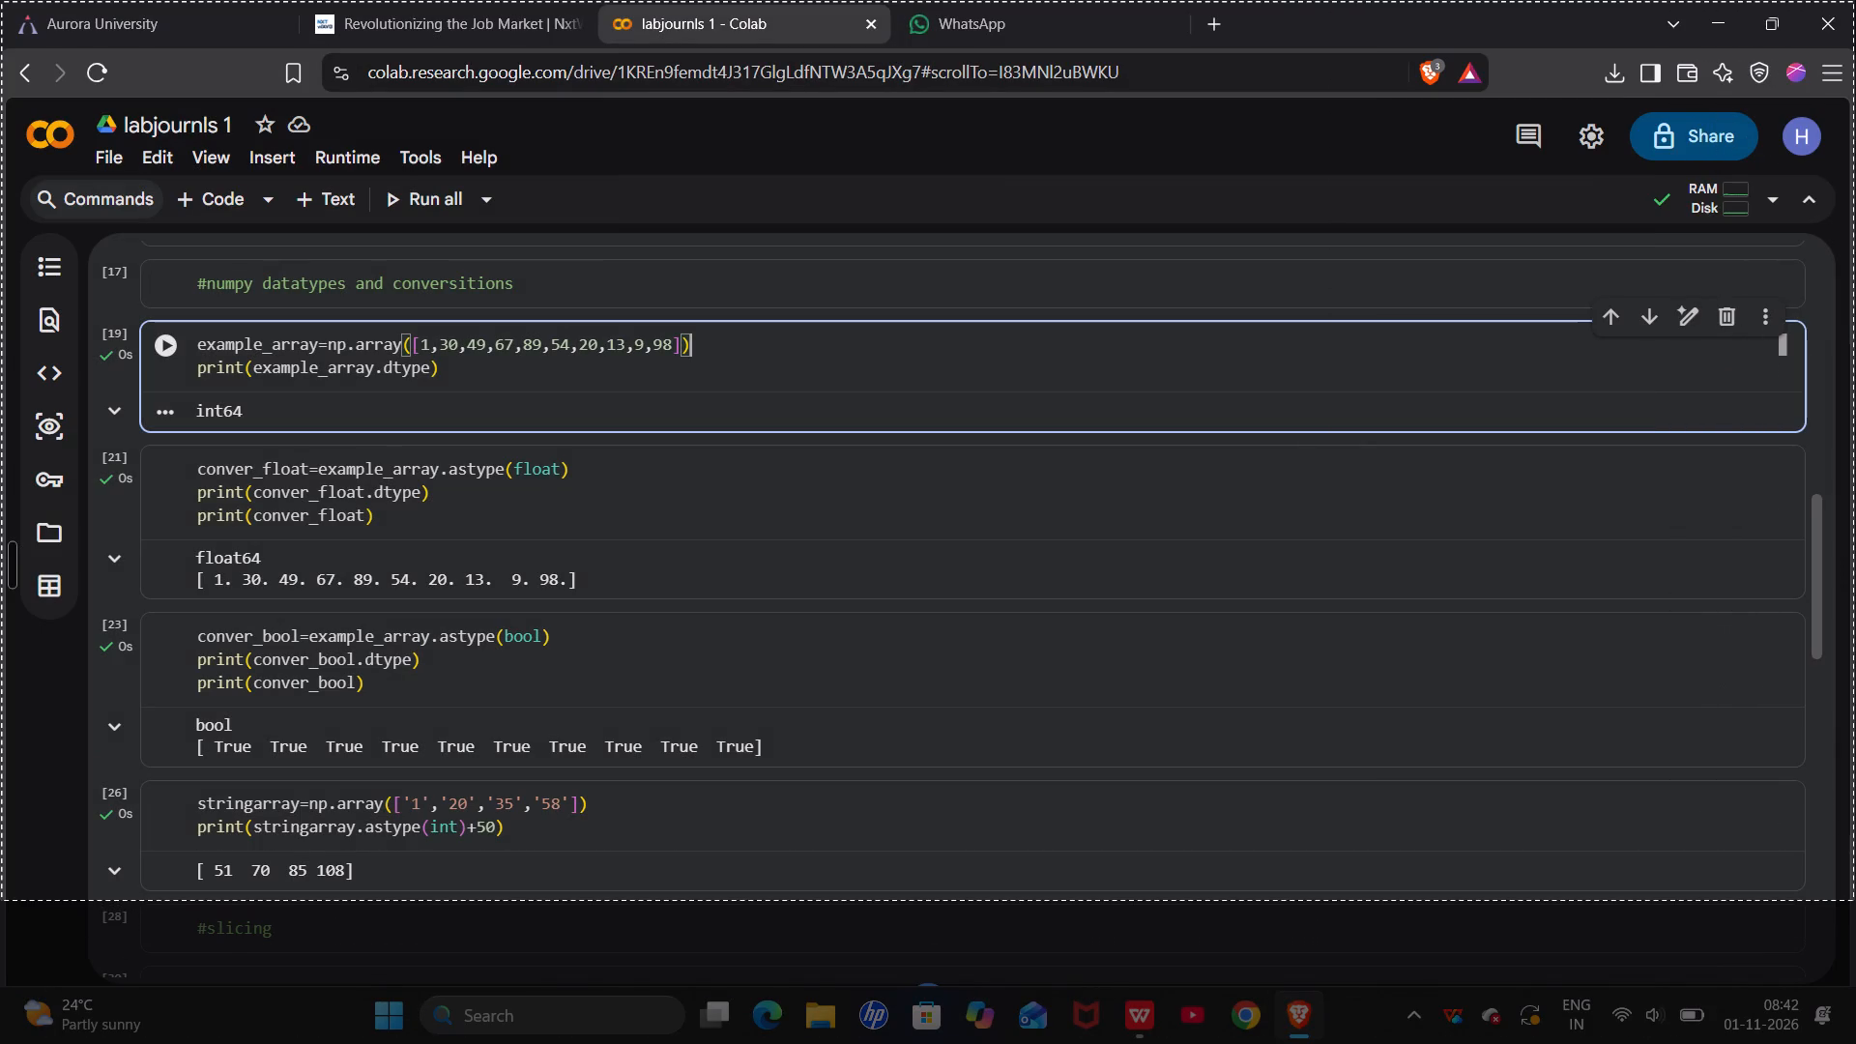
{"action": "left_click_drag", "start_coordinate": [1855, 900], "coordinate": [1855, 899]}
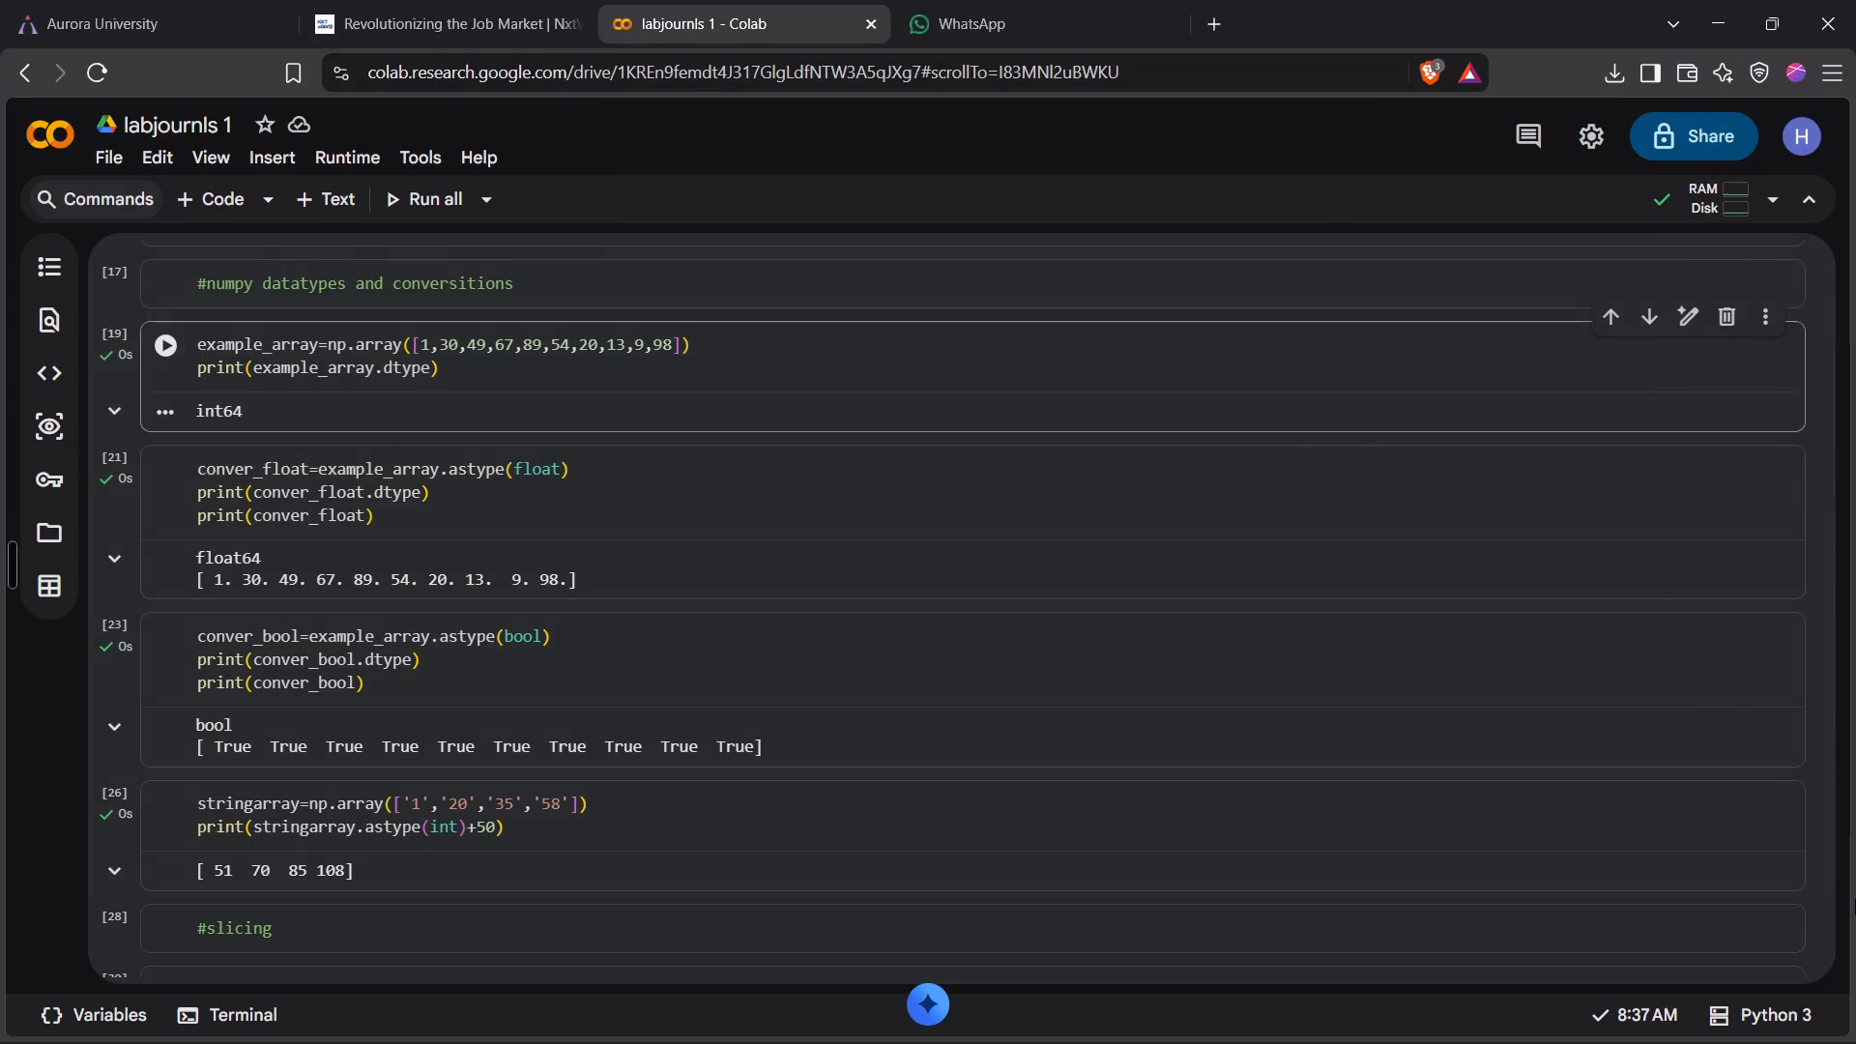
Return to the WPS Office document and paste the screenshot below the "NumPy Data Types and Type Convertions" heading.
{"action": "key", "text": "alt+Tab"}
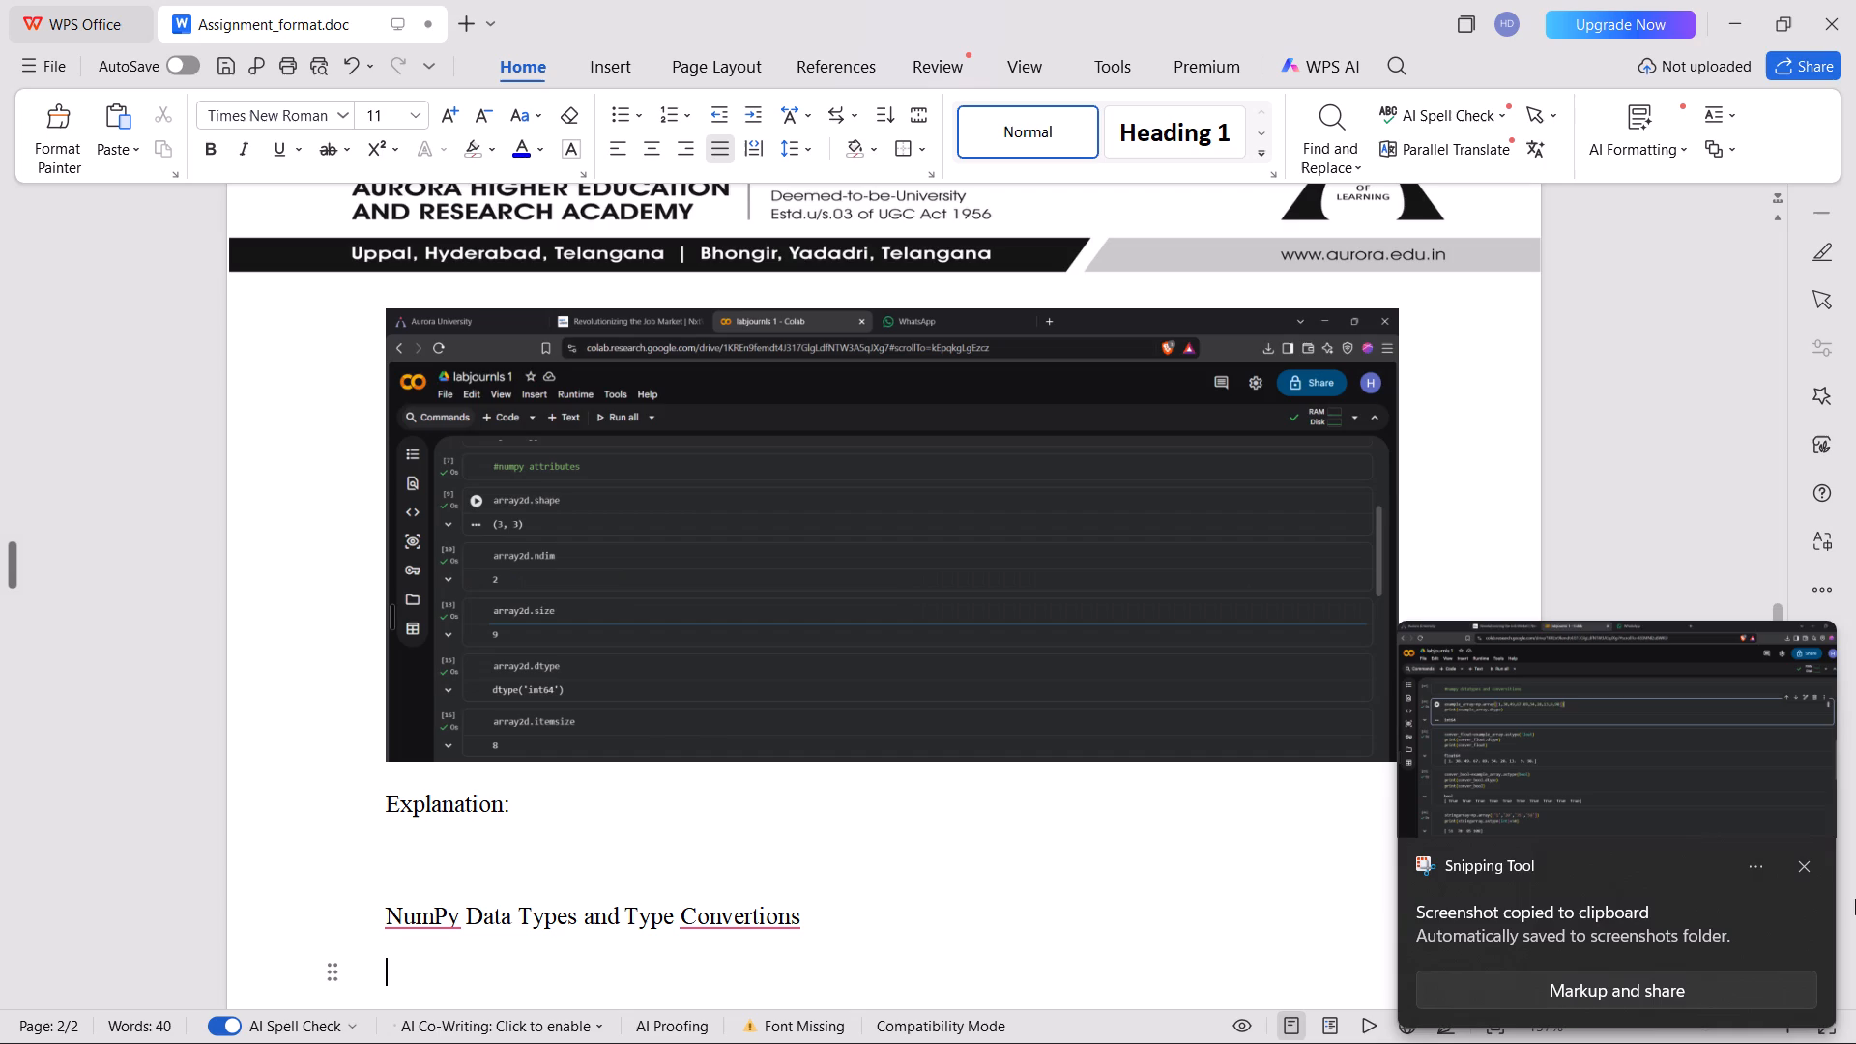
{"action": "key", "text": "ctrl+v"}
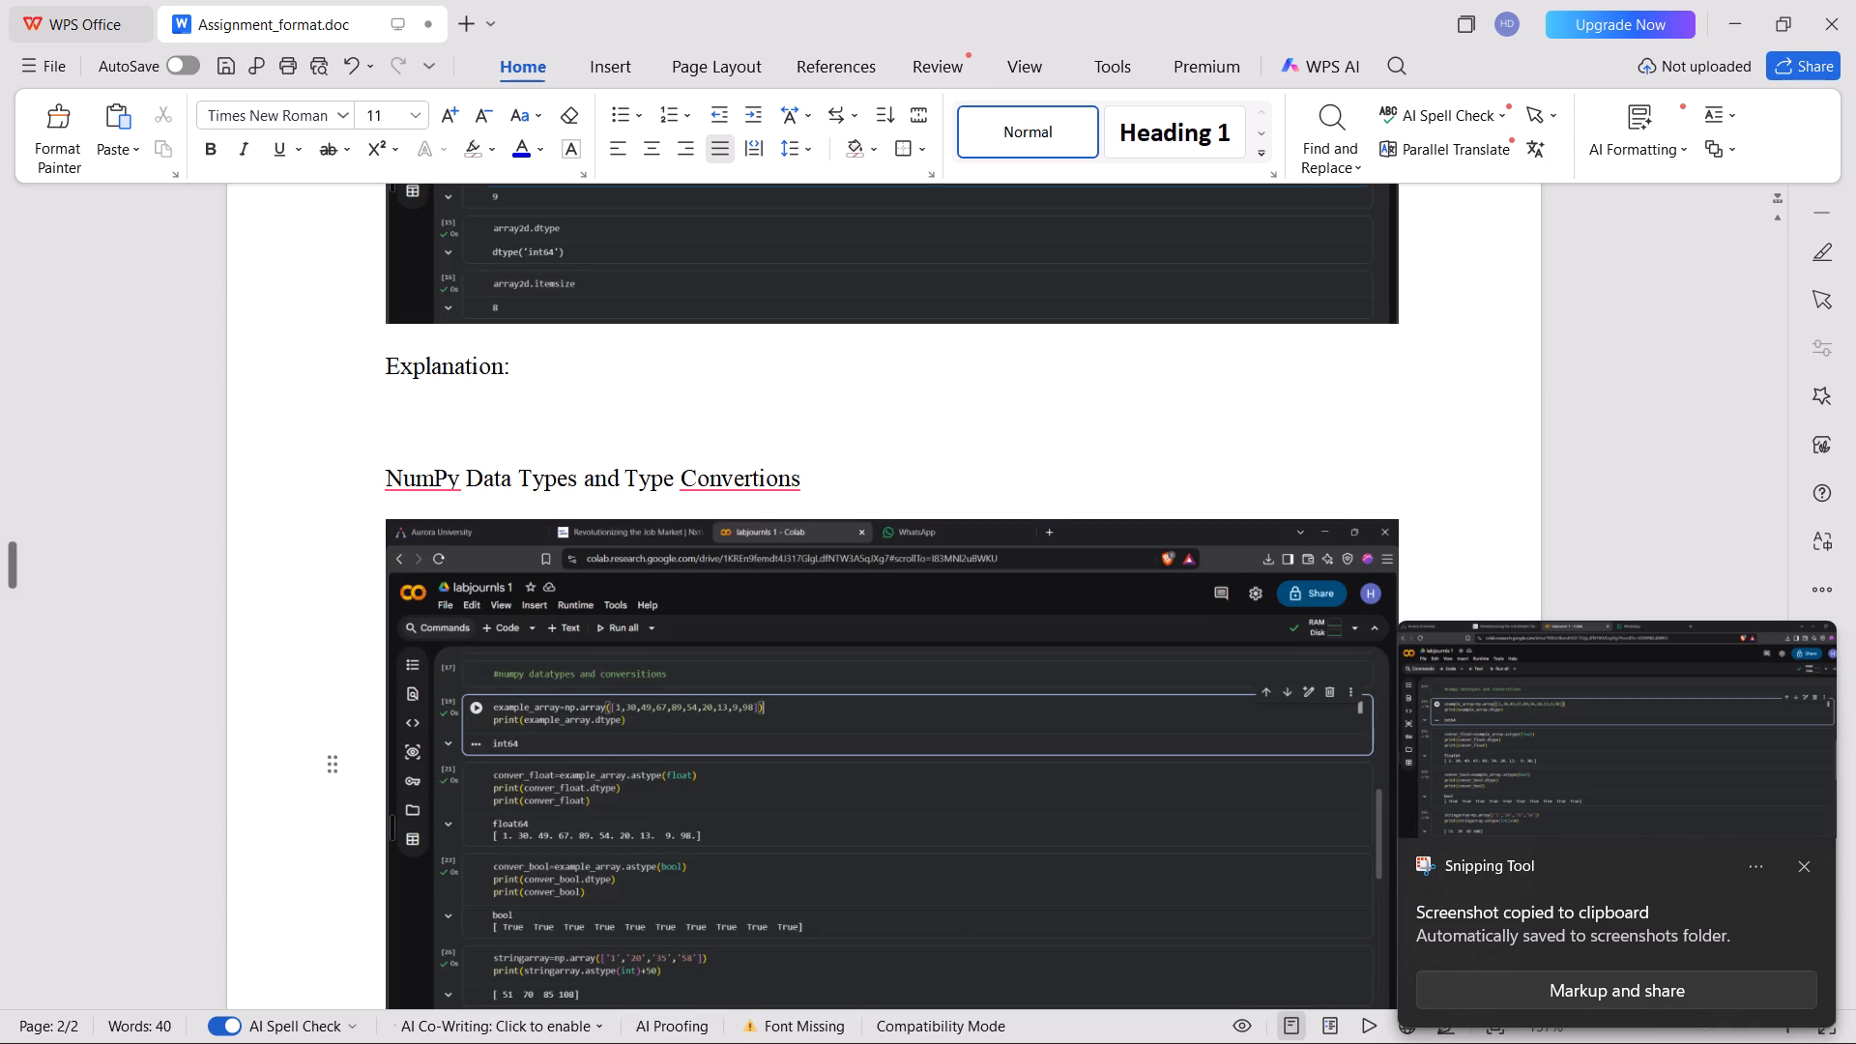
Add an "Explanation:" label below the pasted data types screenshot, followed by a new line.
{"action": "key", "text": "Return"}
{"action": "key", "text": "Return"}
{"action": "type", "text": "Explanation"}
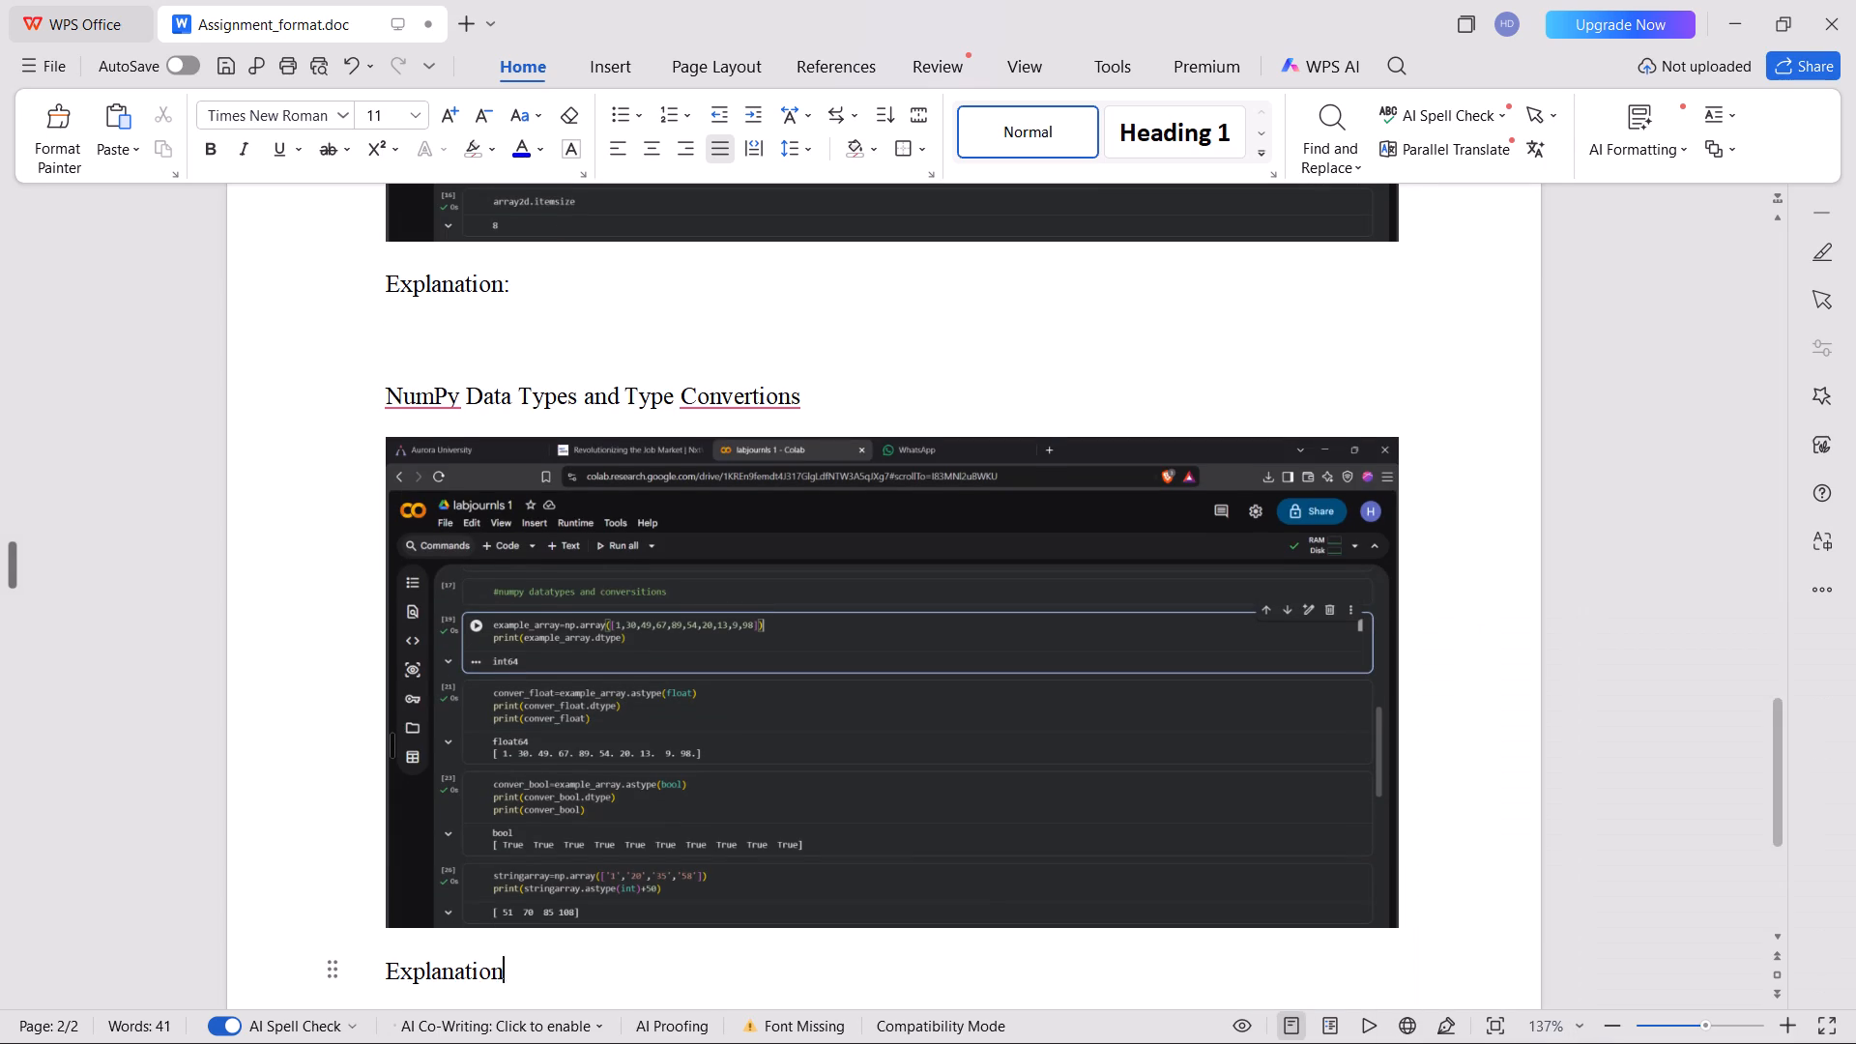
{"action": "key", "text": "shift+colon"}
{"action": "key", "text": "Return"}
Switch to the Colab notebook in Brave and look through the slicing and indexing cells at a larger page zoom.
{"action": "key", "text": "alt+Tab"}
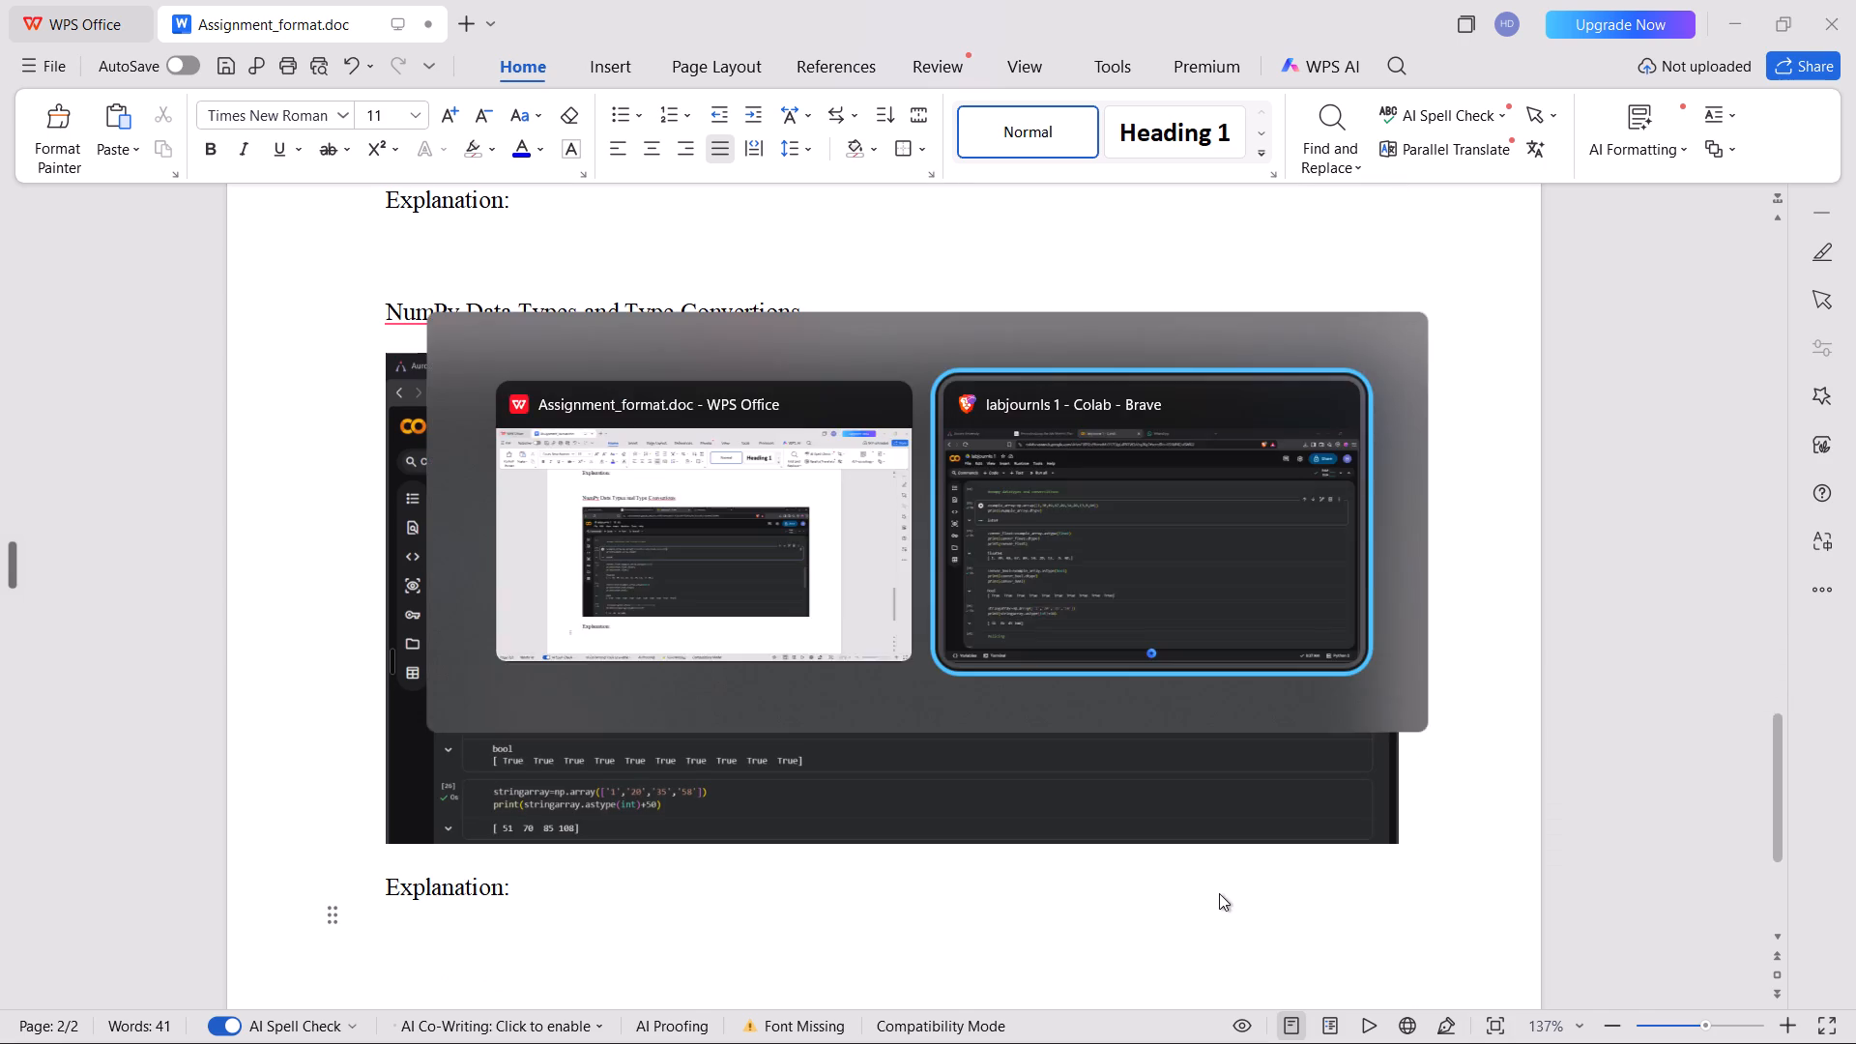
{"action": "scroll", "coordinate": [786, 824], "scroll_direction": "down", "scroll_amount": 6}
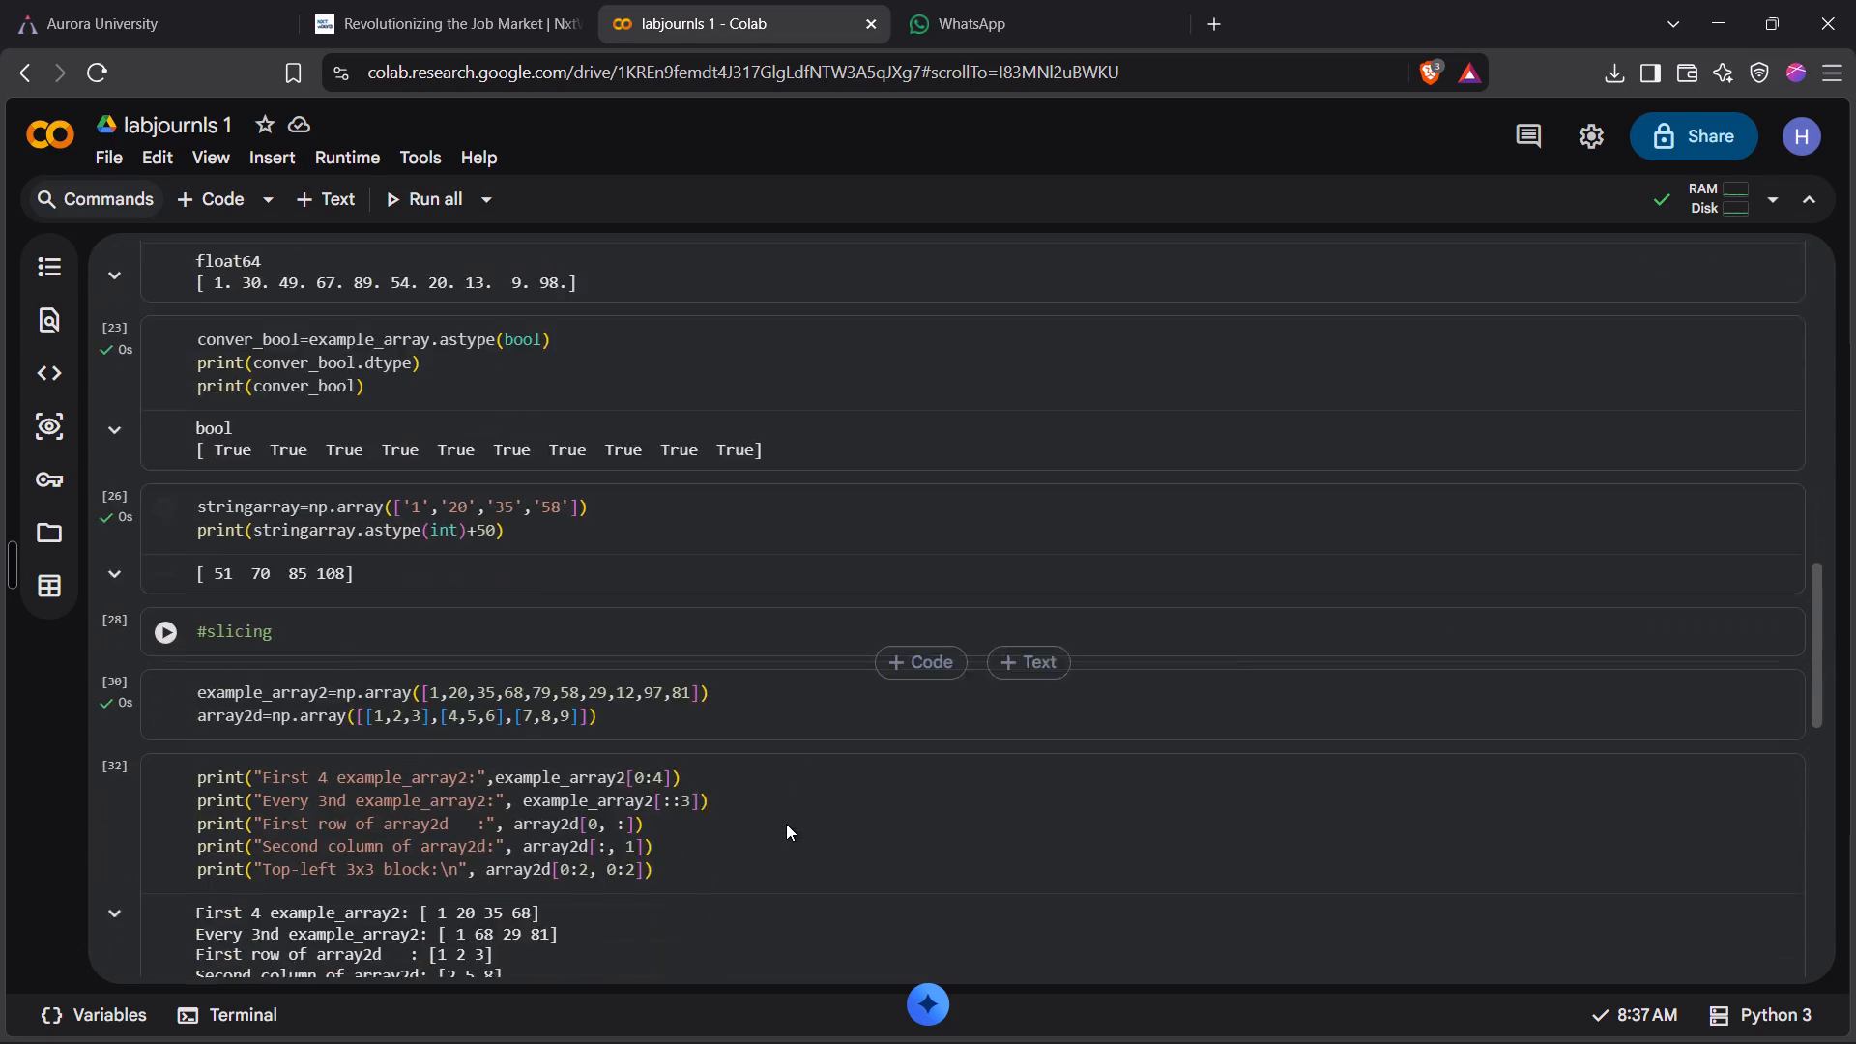
{"action": "scroll", "coordinate": [786, 824], "scroll_direction": "down", "scroll_amount": 7}
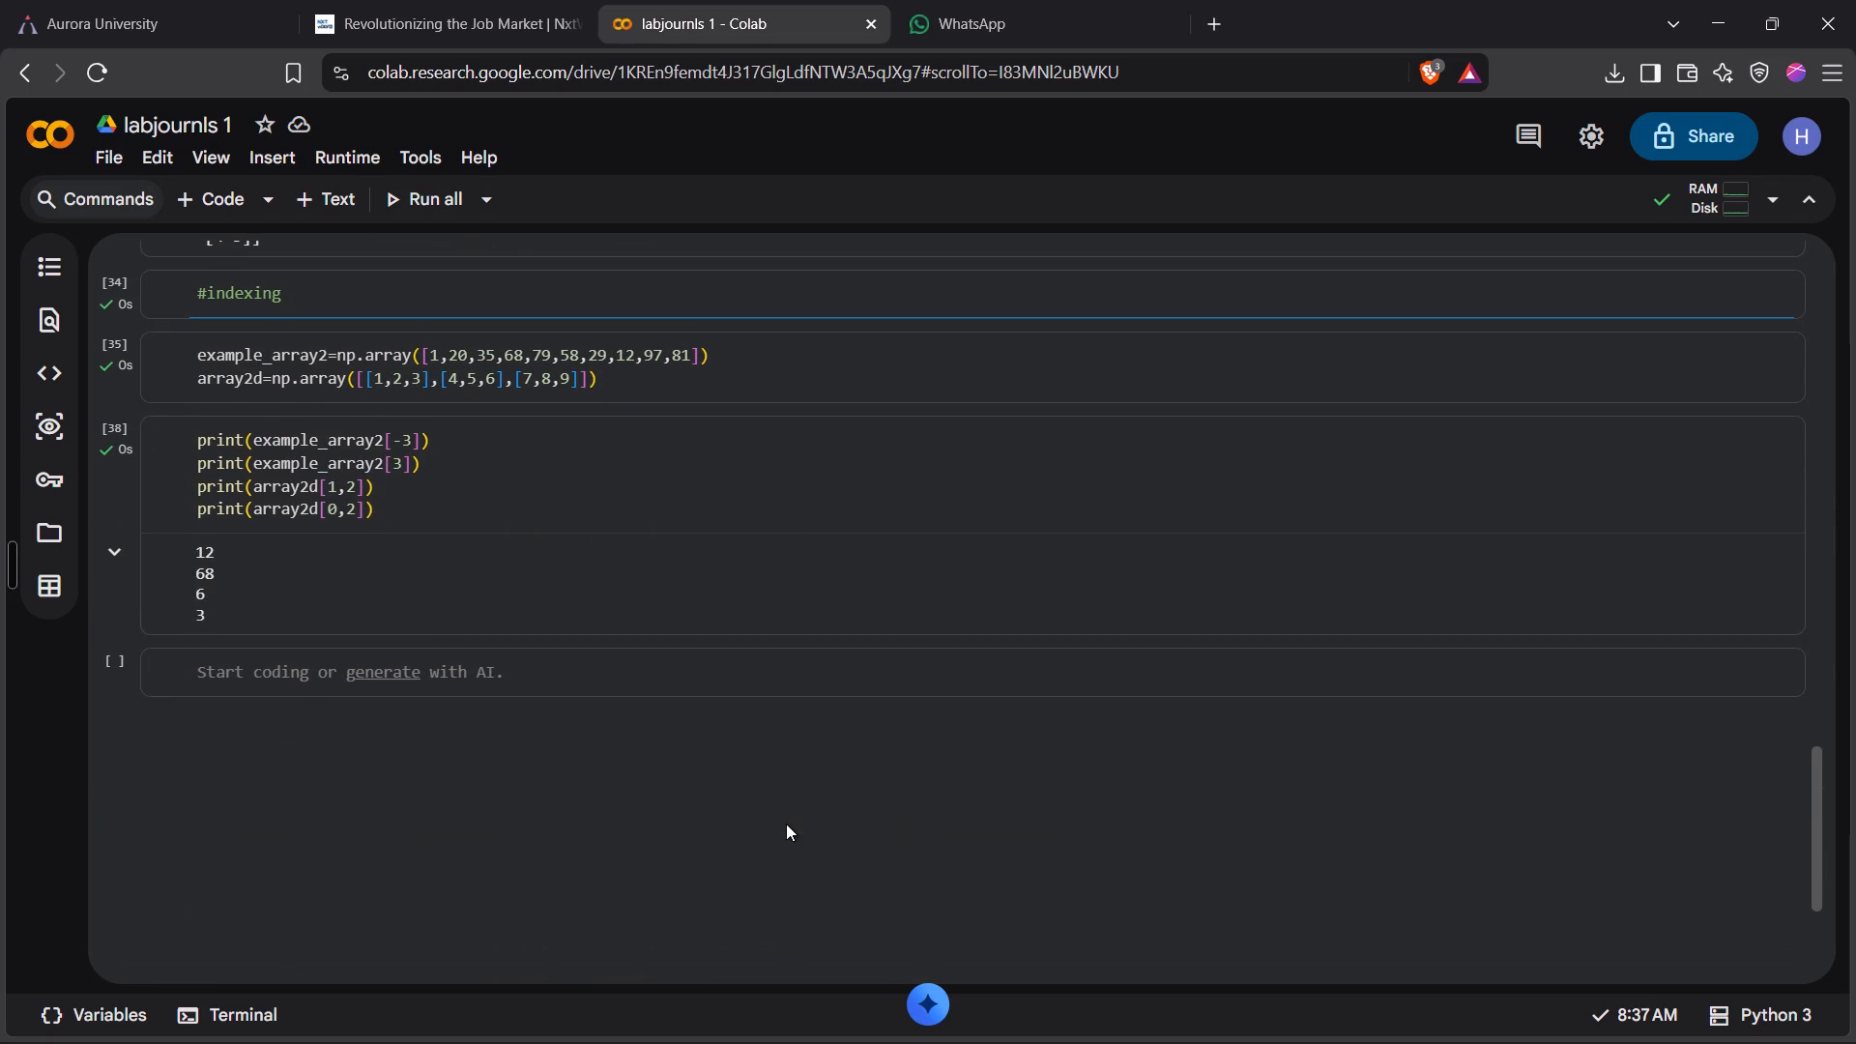
{"action": "scroll", "coordinate": [786, 824], "scroll_direction": "up", "scroll_amount": 1}
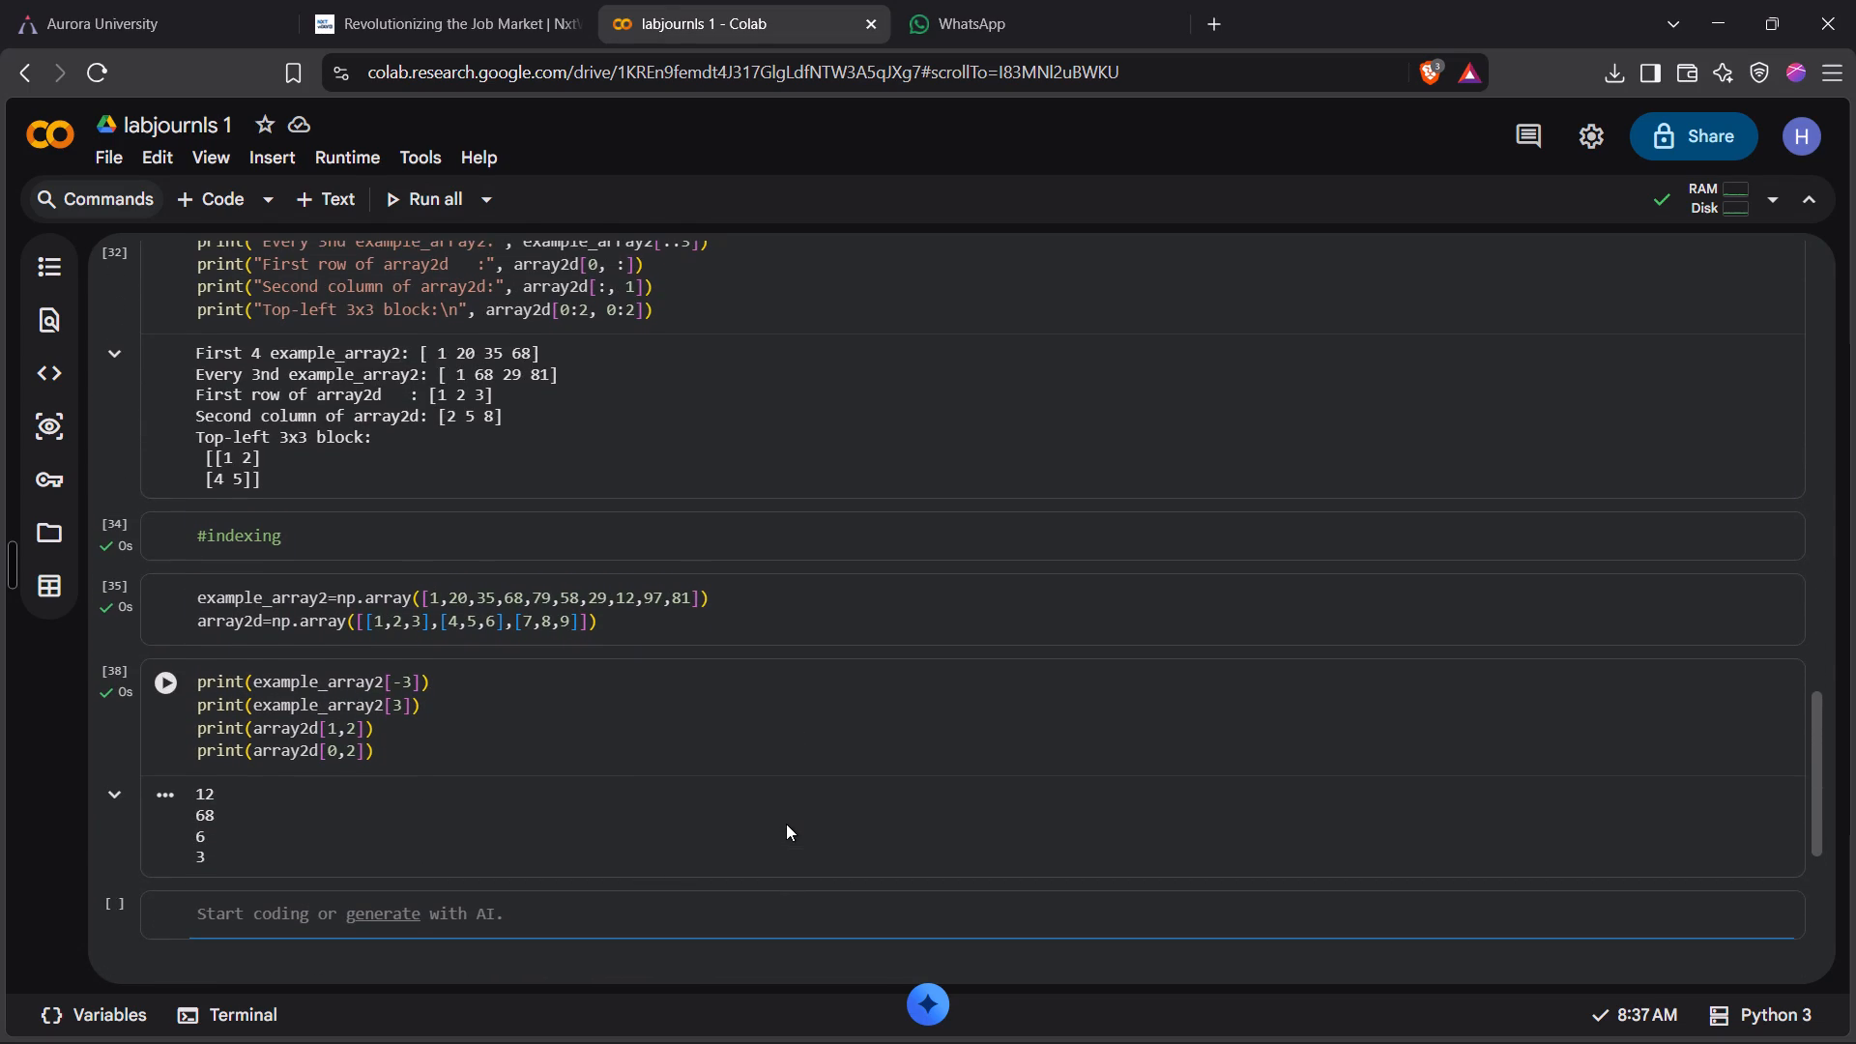
{"action": "scroll", "coordinate": [786, 824], "scroll_direction": "up", "scroll_amount": 1}
{"action": "key", "text": "ctrl+equal"}
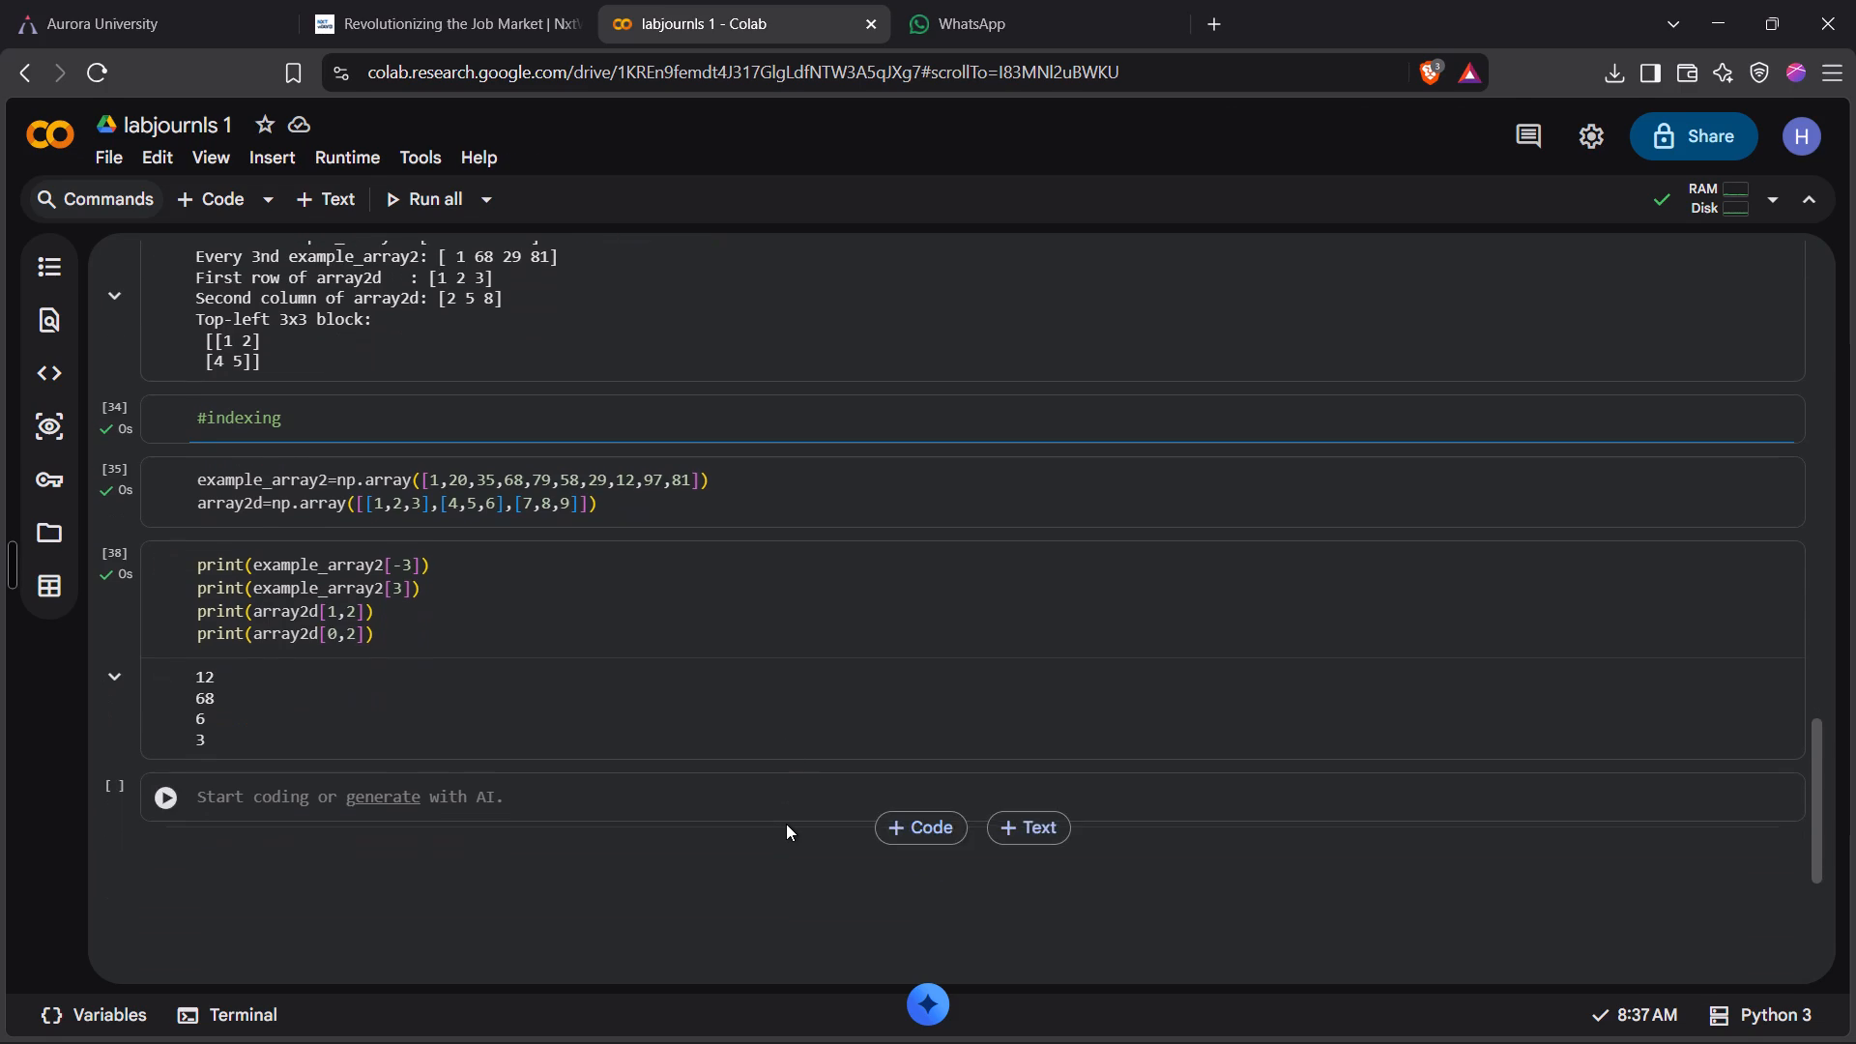
{"action": "key", "text": "ctrl+equal"}
{"action": "scroll", "coordinate": [786, 824], "scroll_direction": "down", "scroll_amount": 1}
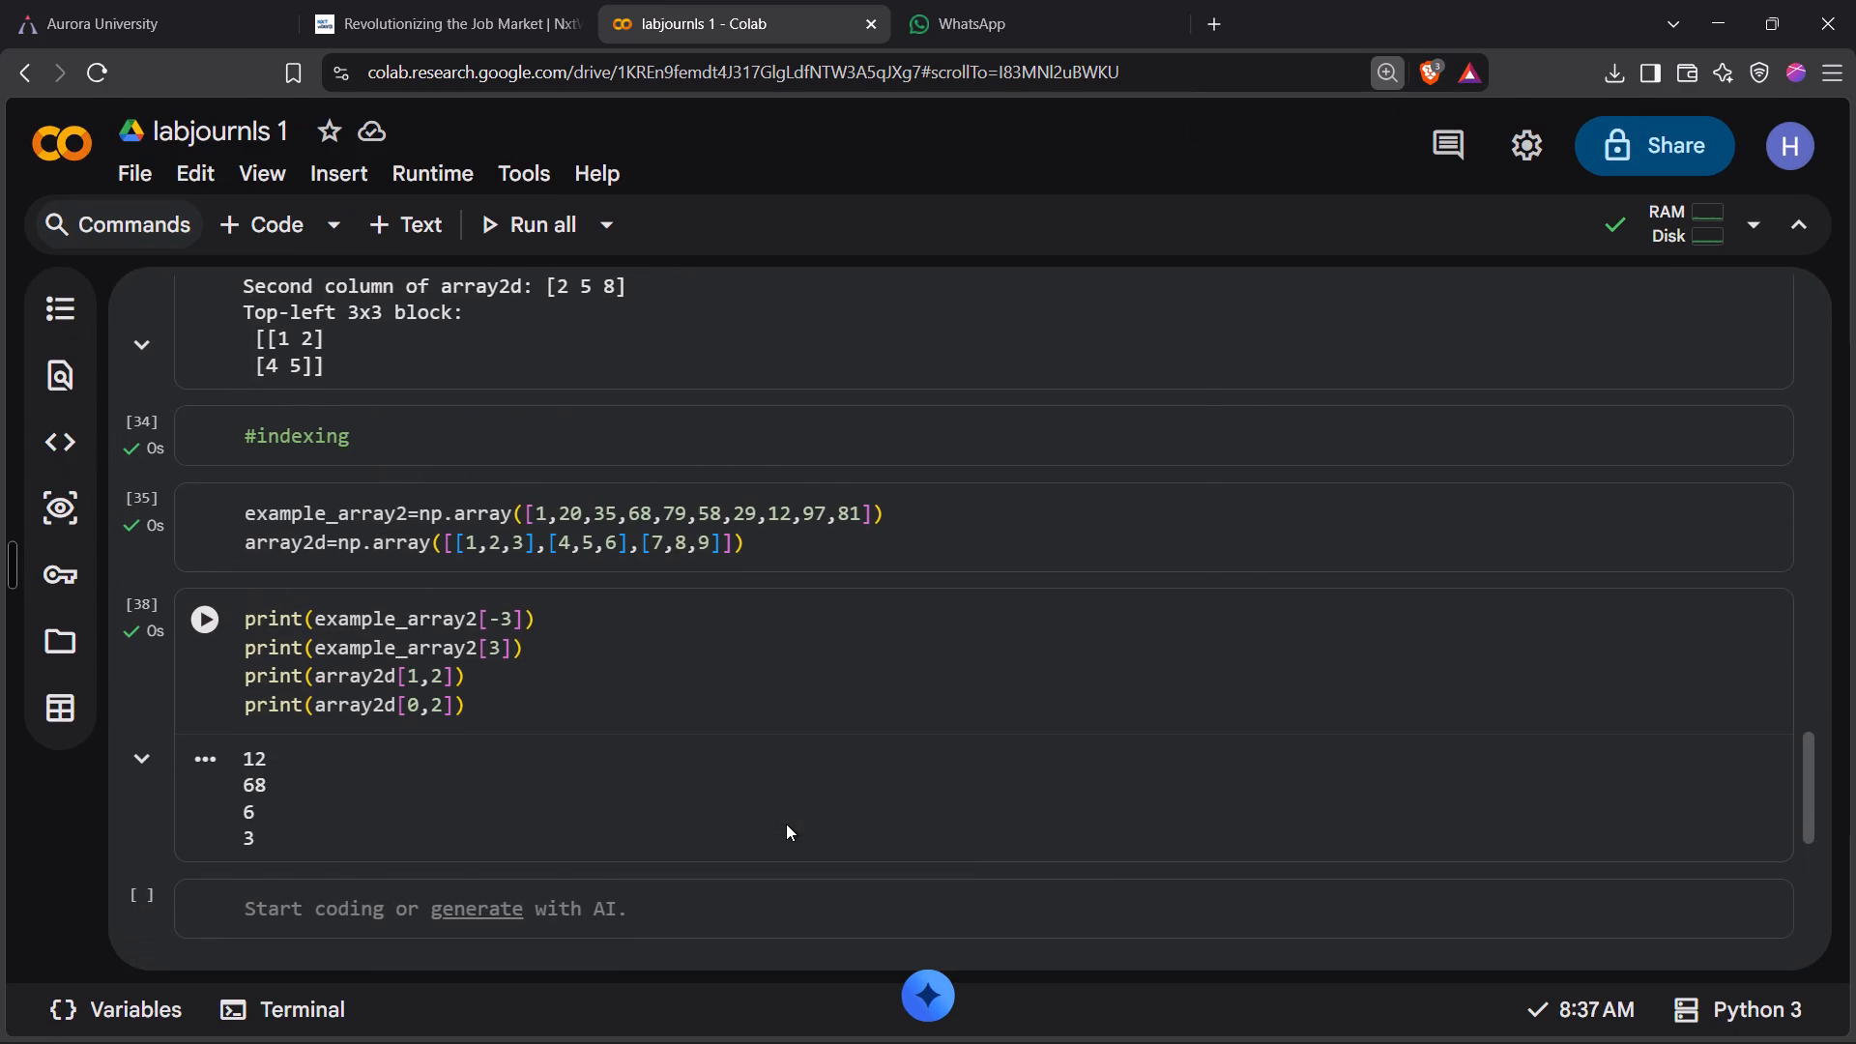
{"action": "scroll", "coordinate": [786, 824], "scroll_direction": "down", "scroll_amount": 1}
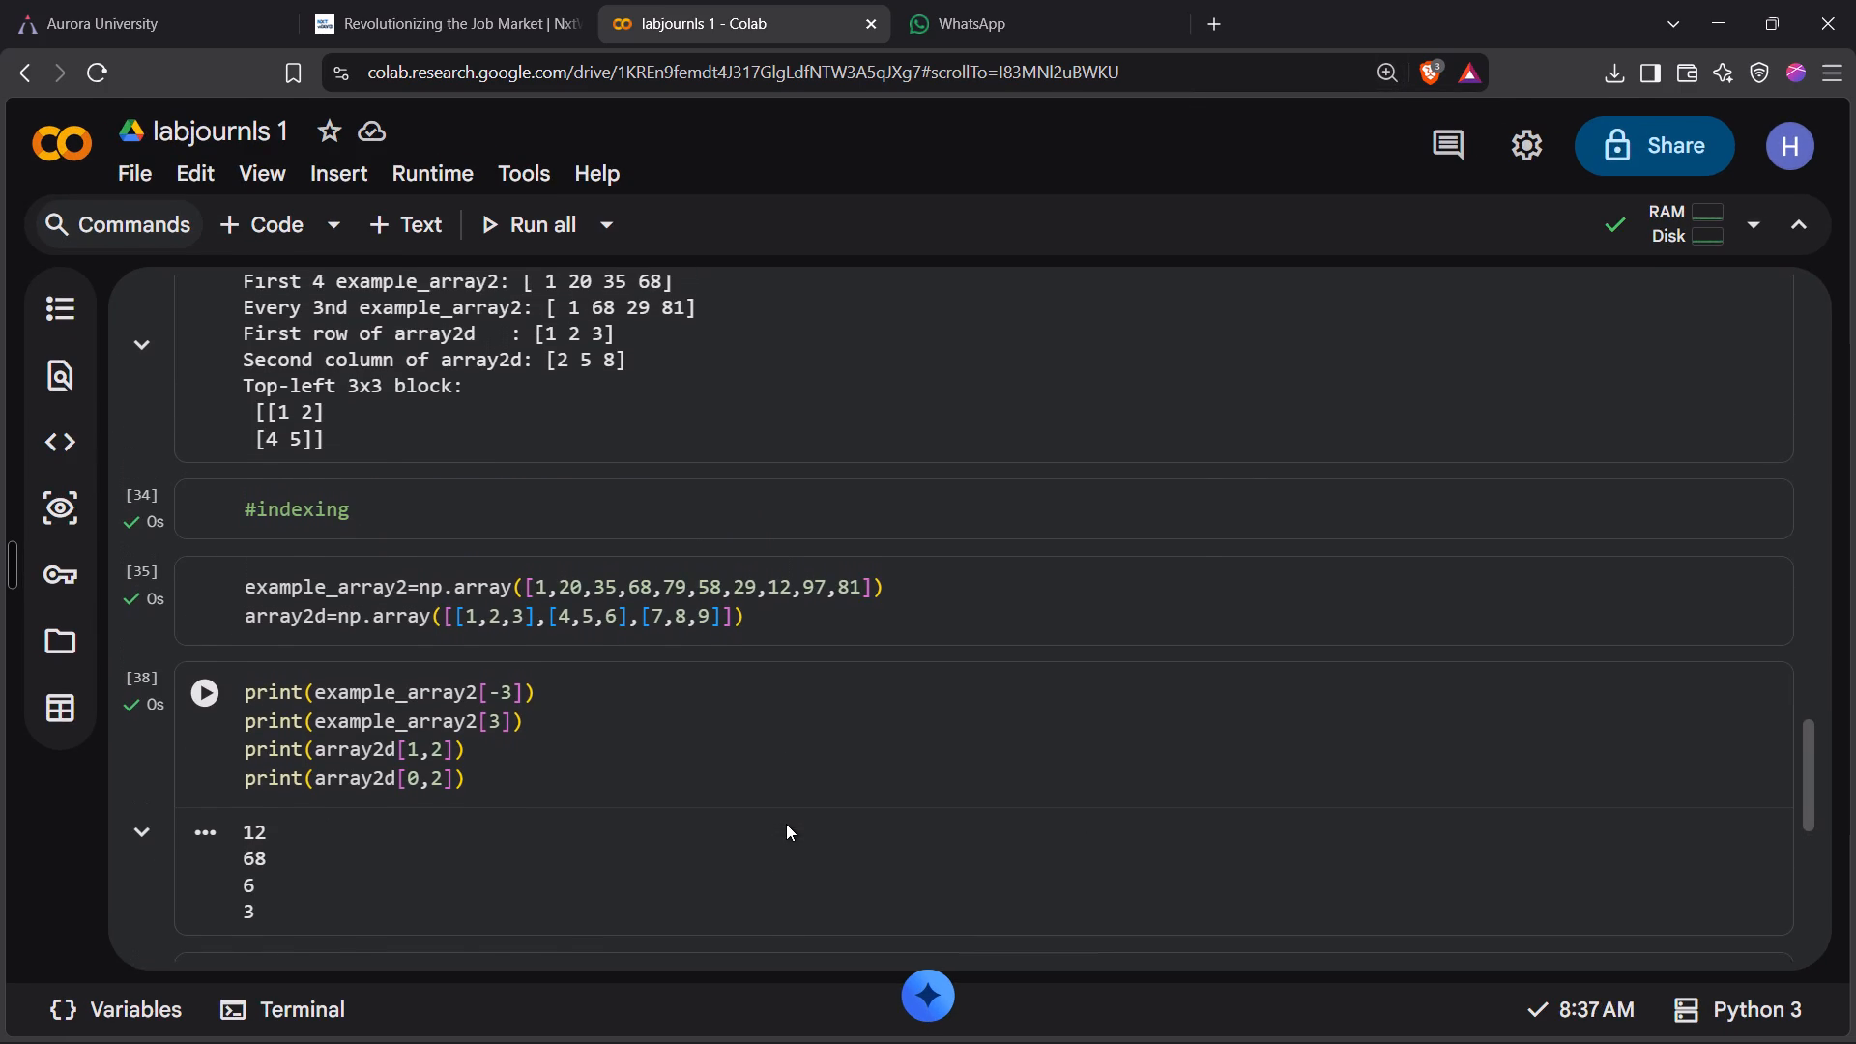
{"action": "scroll", "coordinate": [786, 824], "scroll_direction": "down", "scroll_amount": 2}
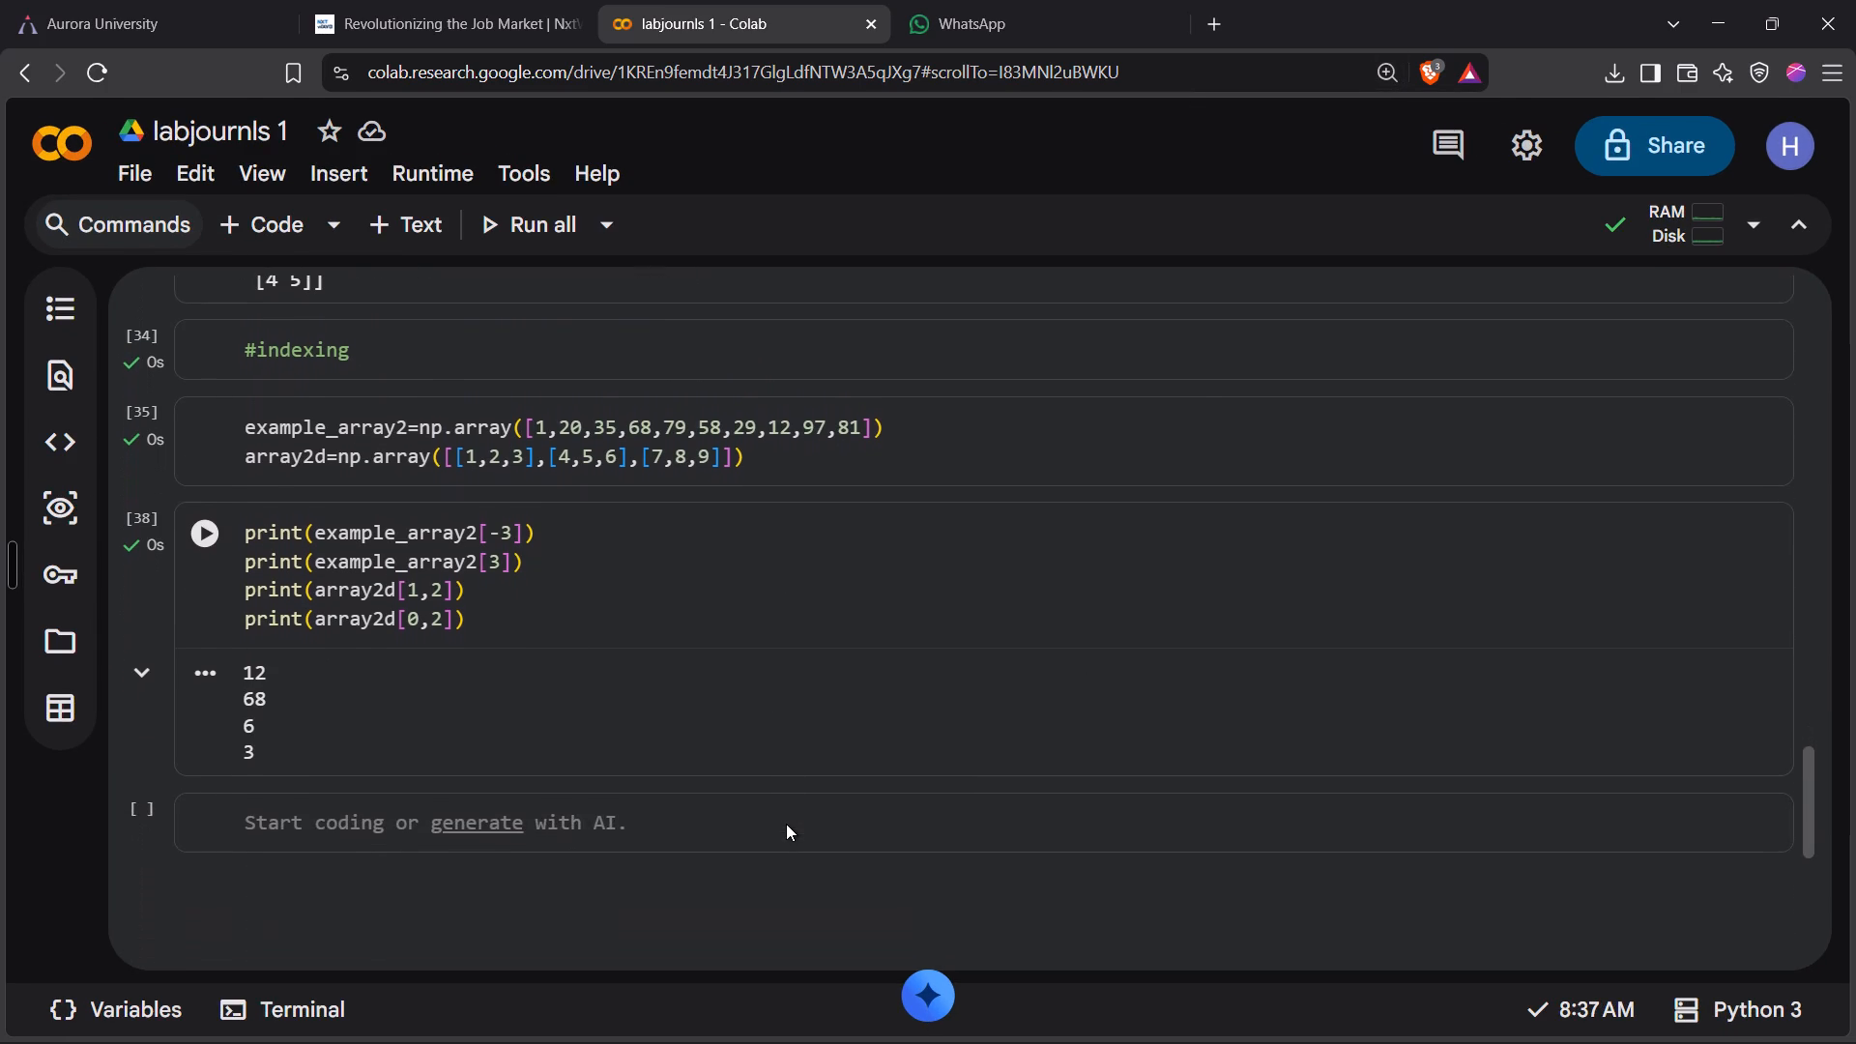
{"action": "scroll", "coordinate": [786, 824], "scroll_direction": "down", "scroll_amount": 1}
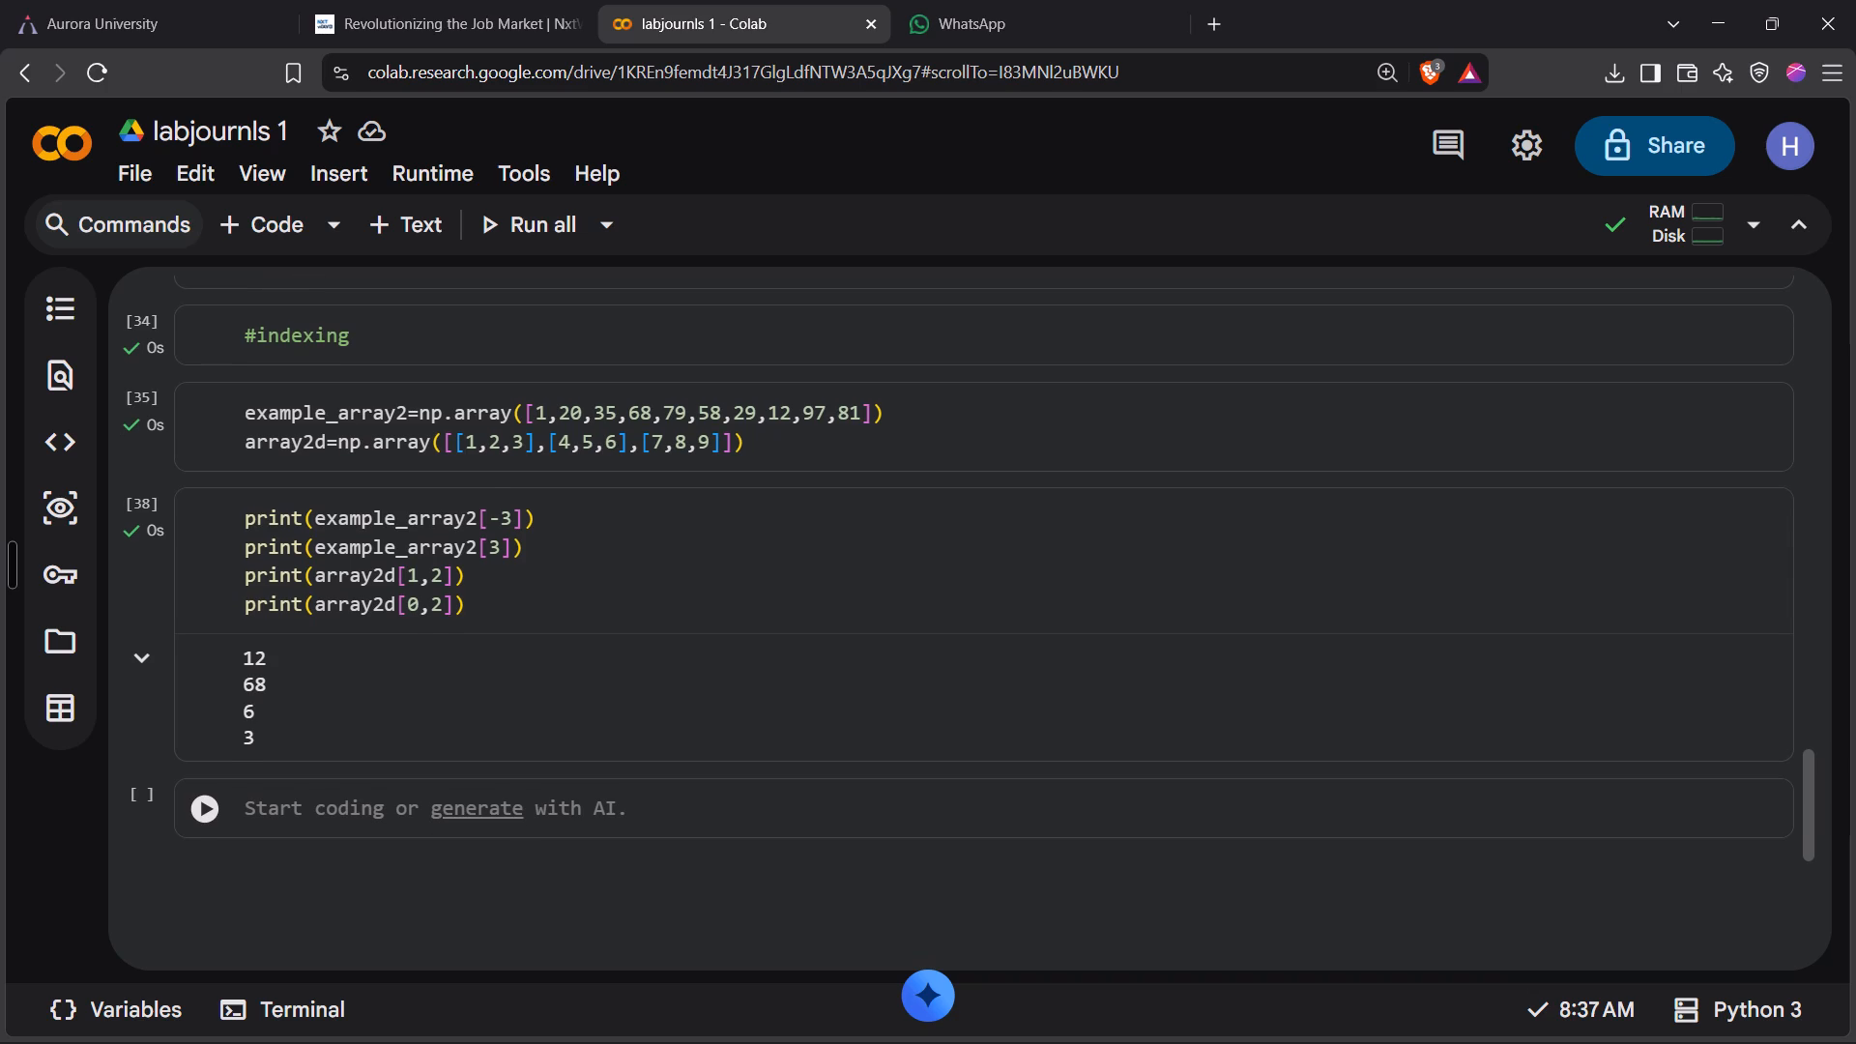
Return to the WPS Office document and add the heading "Indexing:" below the last explanation space, followed by a new line.
{"action": "key", "text": "alt+Tab"}
{"action": "key", "text": "Return"}
{"action": "key", "text": "Return"}
{"action": "key", "text": "Return"}
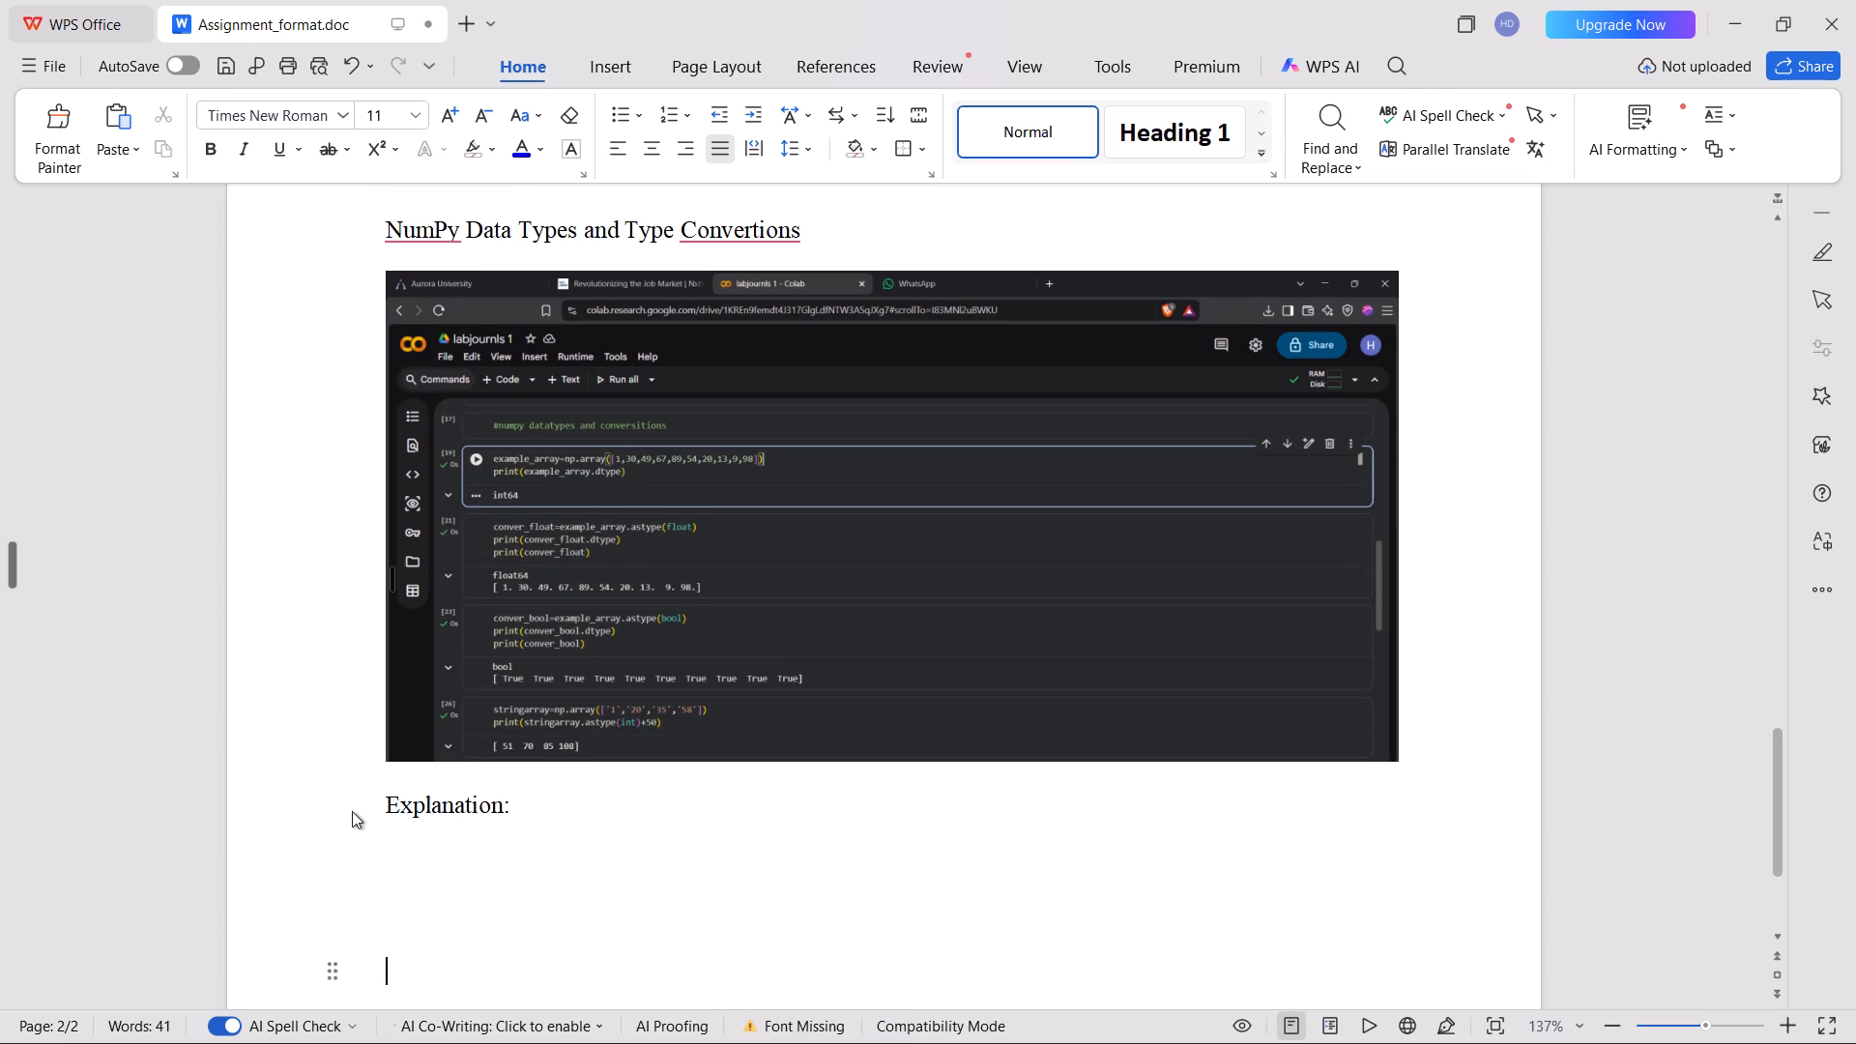
{"action": "type", "text": "Indexin"}
{"action": "key", "text": "g"}
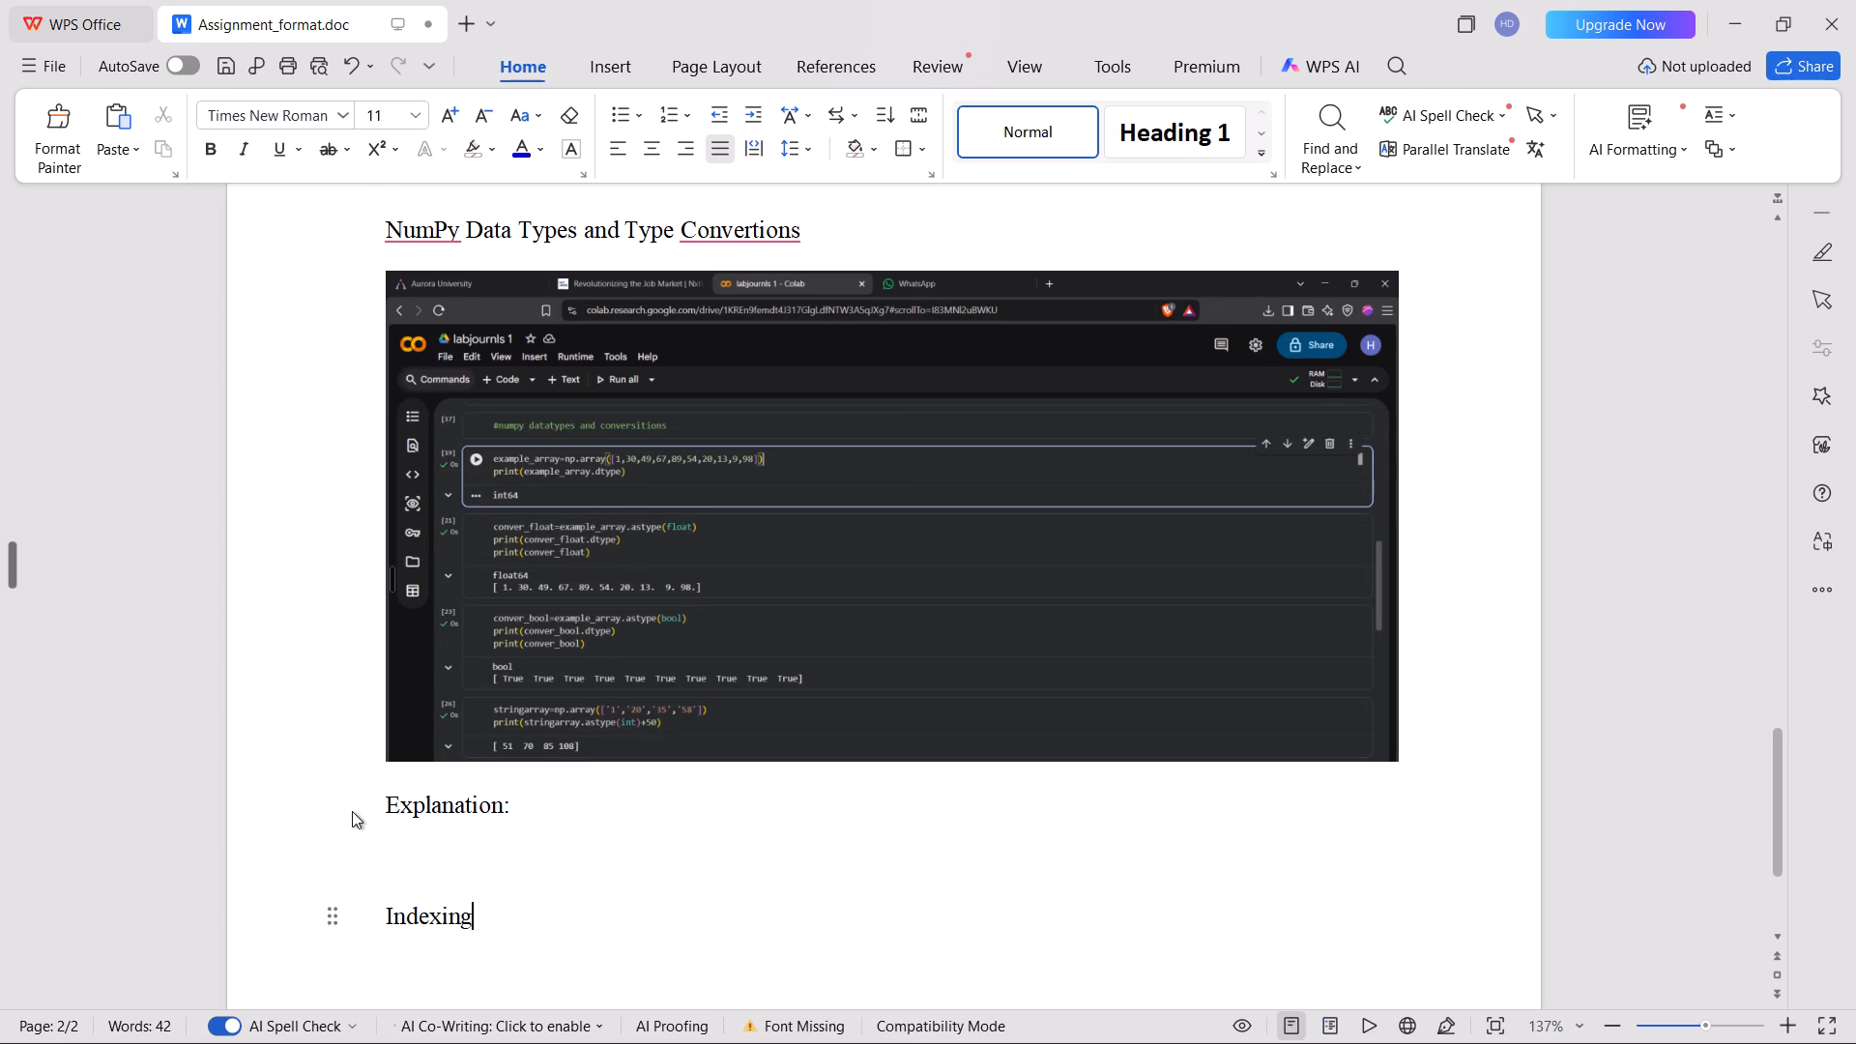
{"action": "key", "text": "shift+colon"}
{"action": "key", "text": "Return"}
Switch to the Colab notebook in Brave and capture a screenshot from the window's top edge down to the end of the indexing output.
{"action": "key", "text": "alt+Tab"}
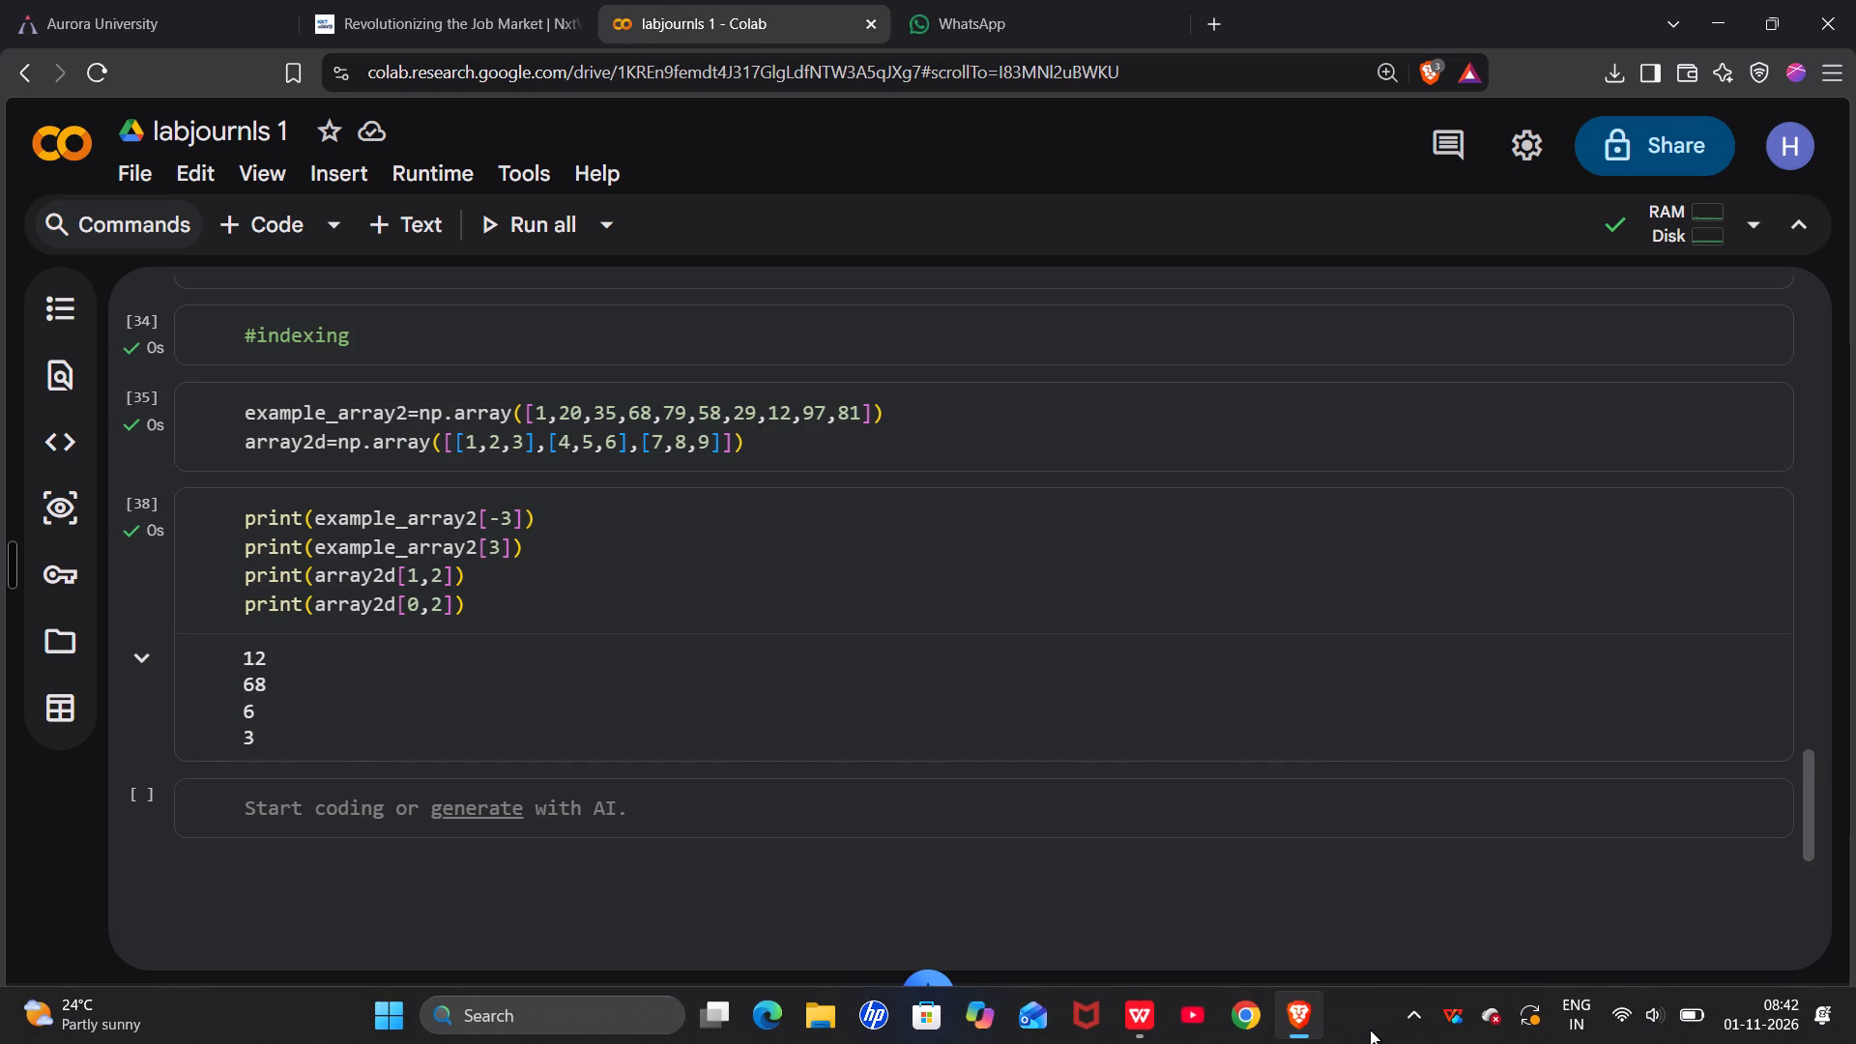
{"action": "key", "text": "Print"}
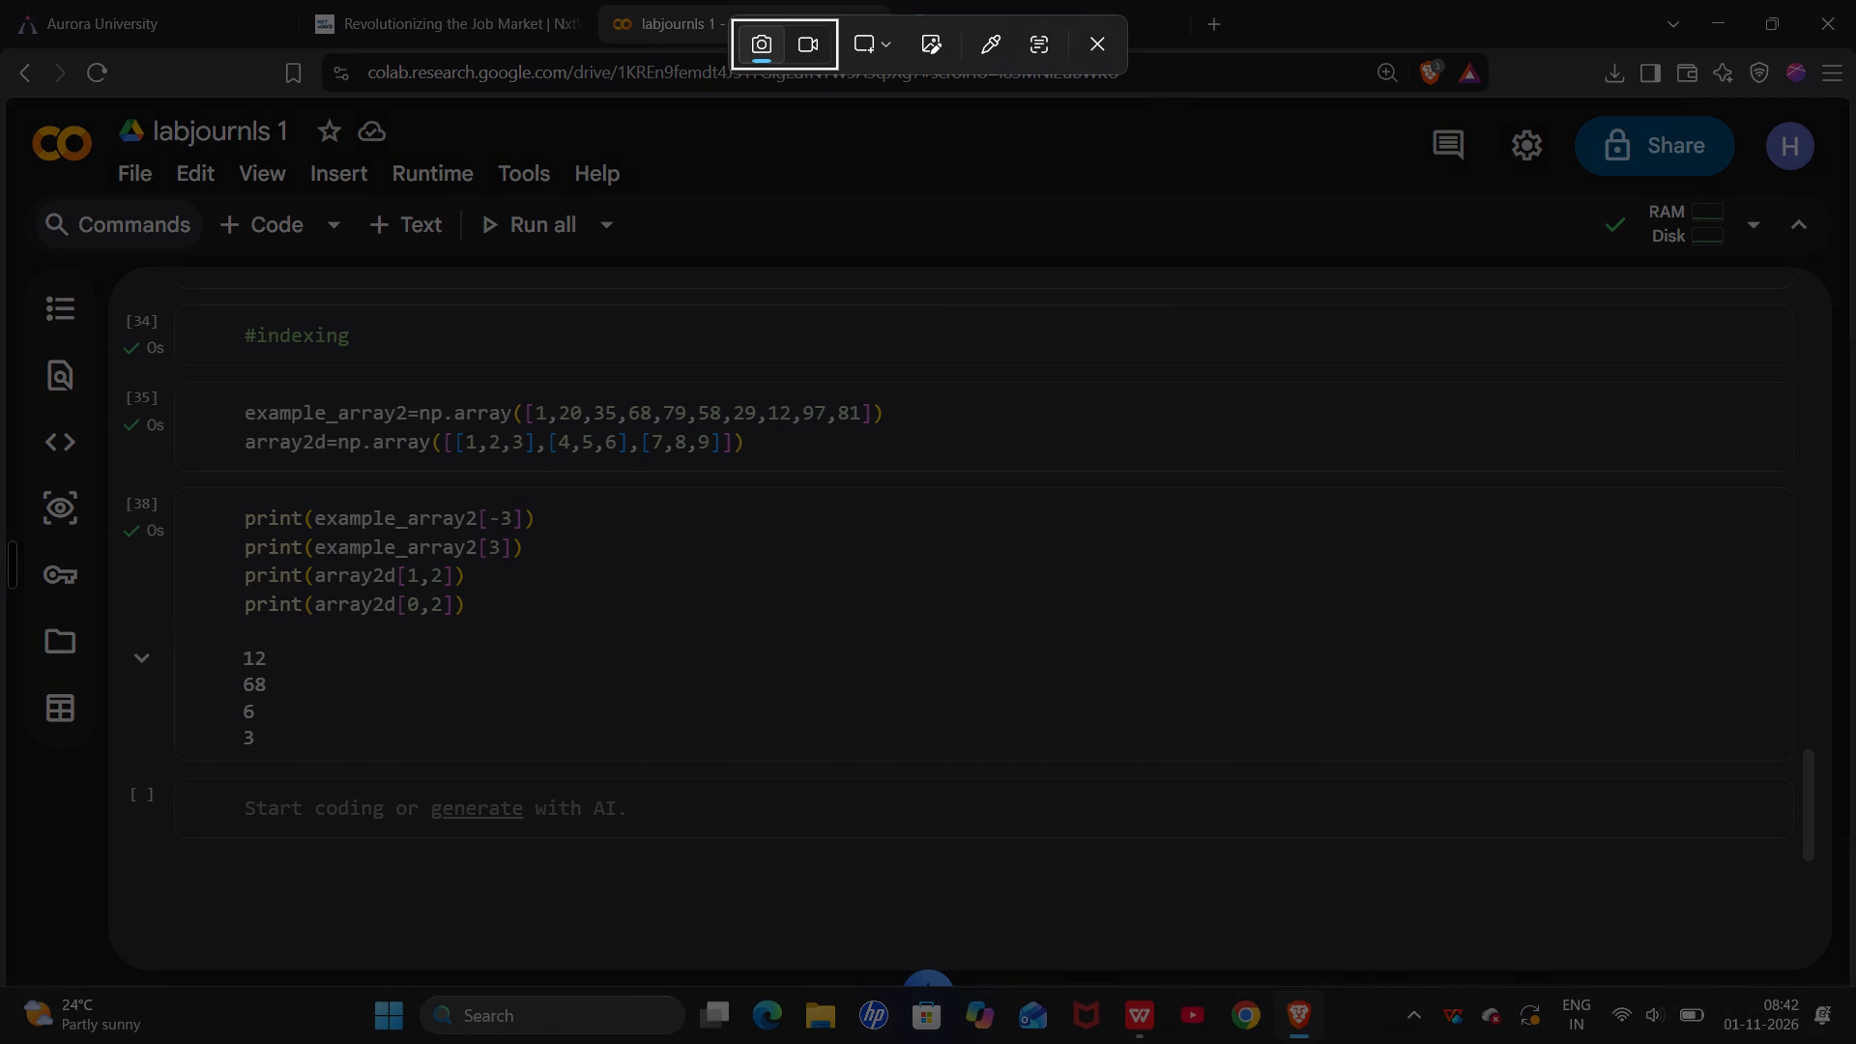
{"action": "left_click_drag", "start_coordinate": [0, 0], "coordinate": [1855, 850]}
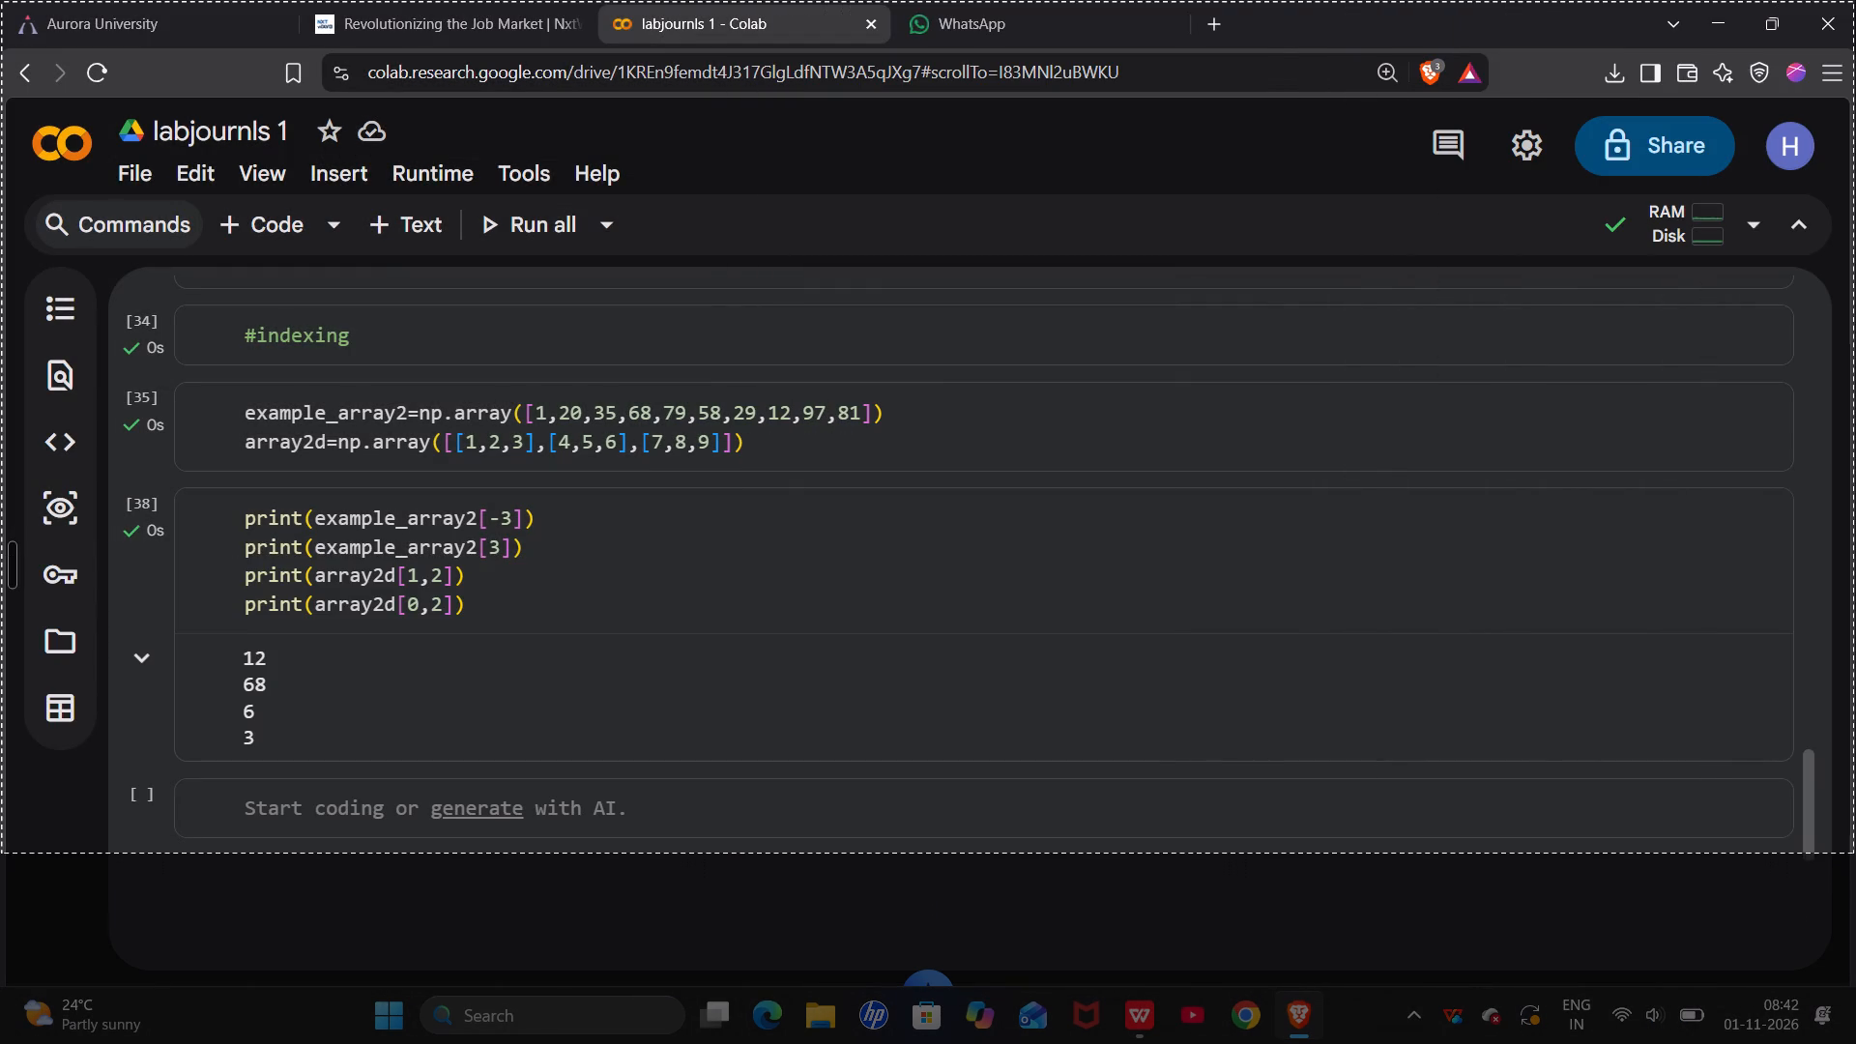
{"action": "left_click_drag", "start_coordinate": [1855, 850], "coordinate": [1855, 767]}
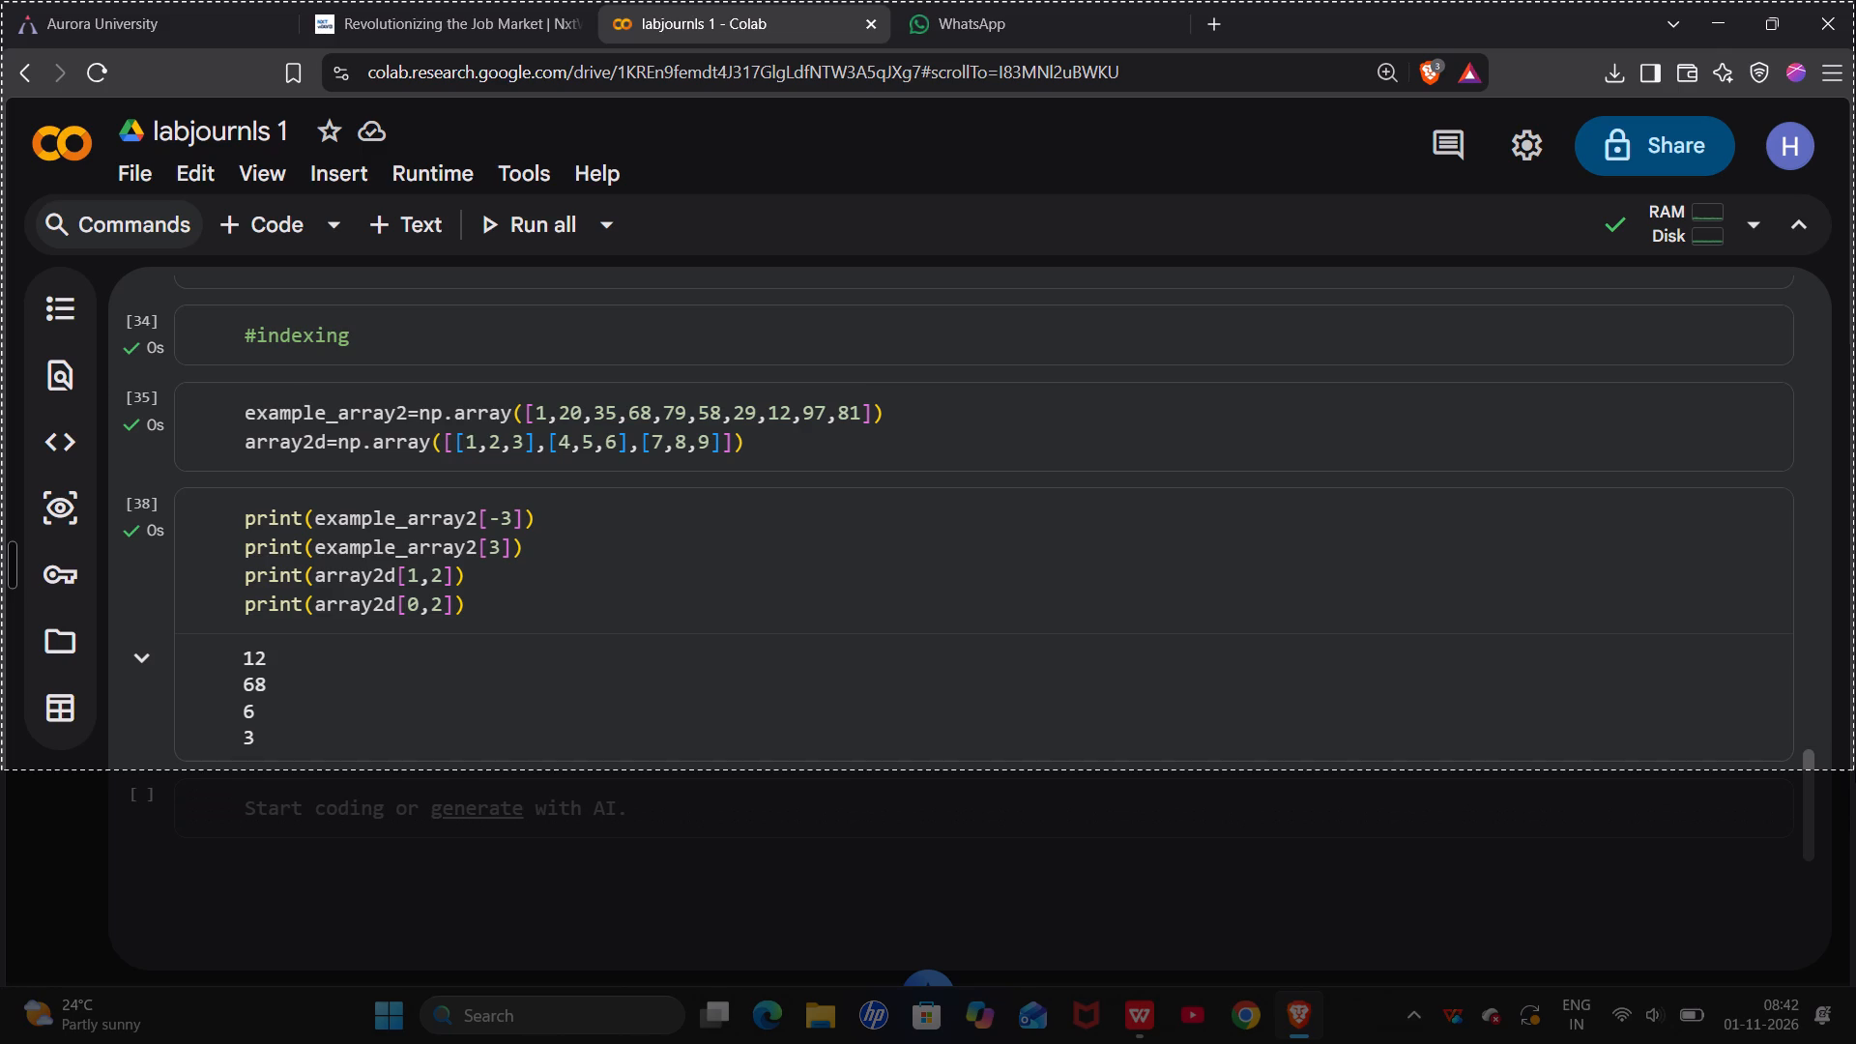
{"action": "left_click_drag", "start_coordinate": [1855, 767], "coordinate": [1855, 773]}
Return to the WPS Office document and paste the indexing screenshot below the "Indexing:" heading.
{"action": "key", "text": "alt+Tab"}
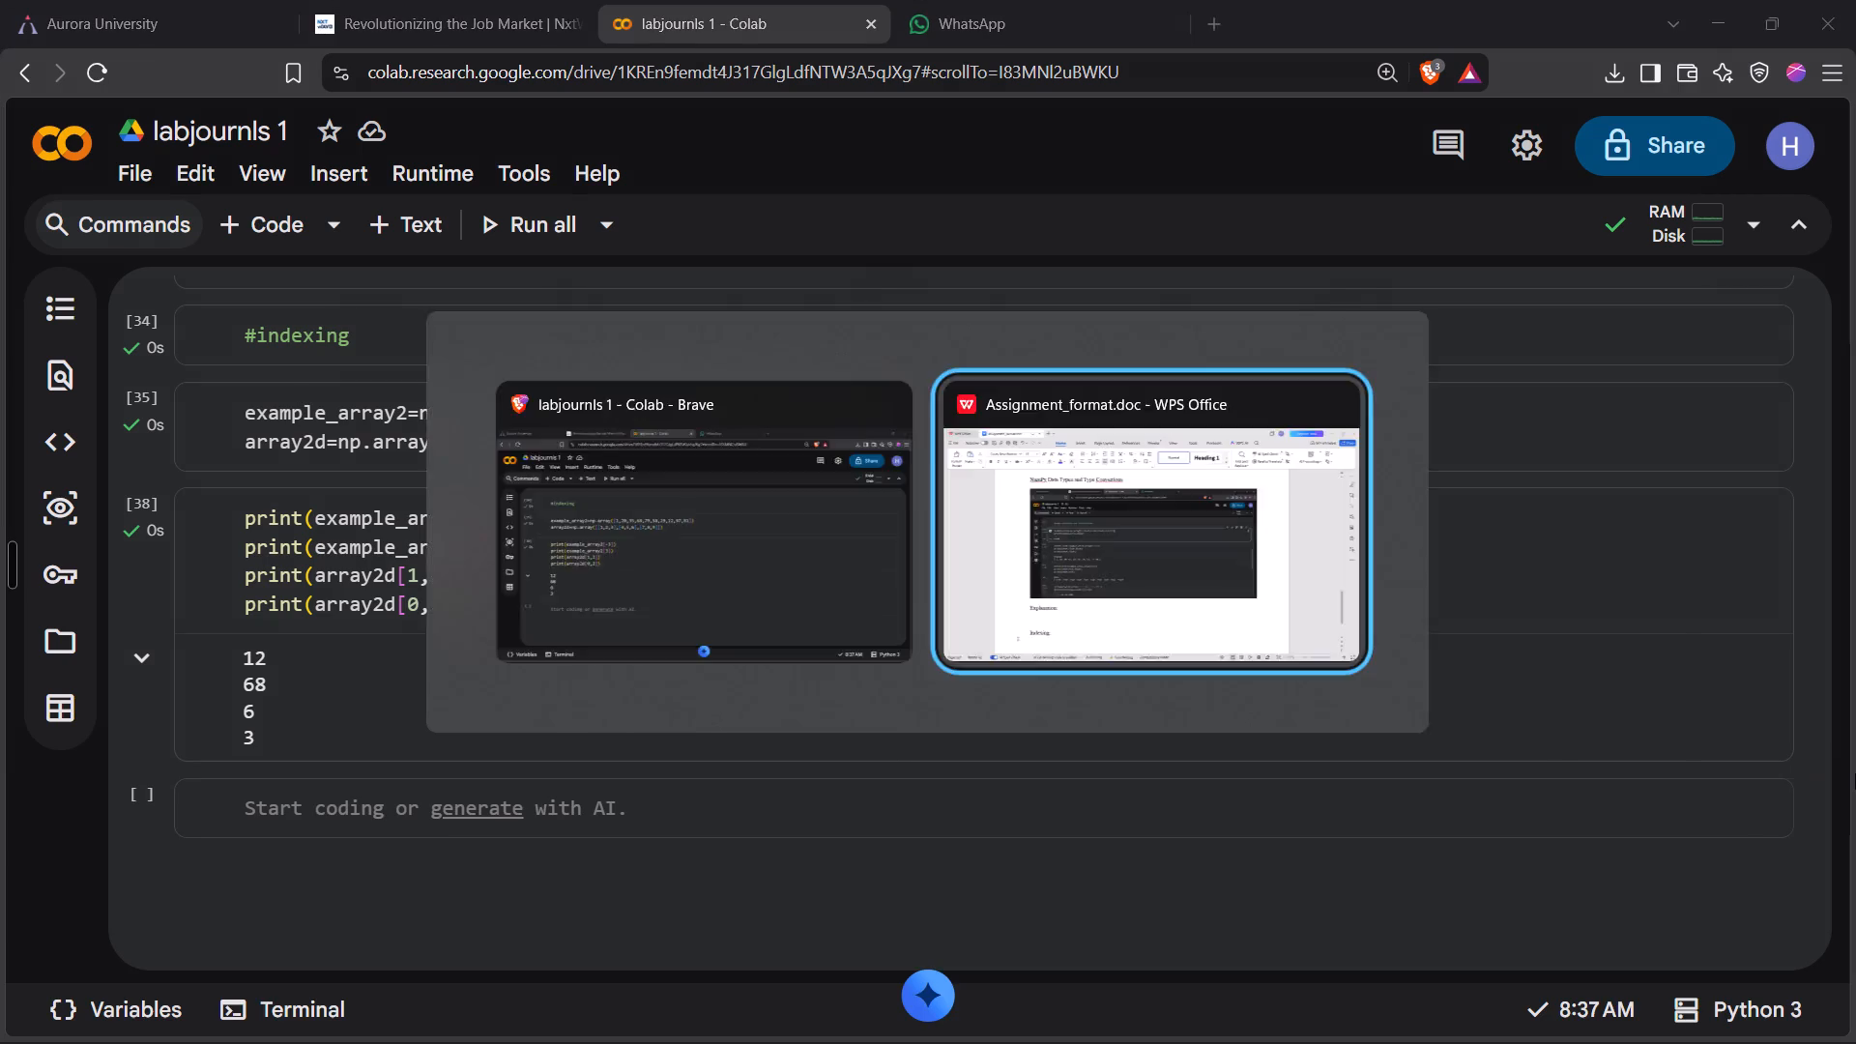
{"action": "key", "text": "ctrl+v"}
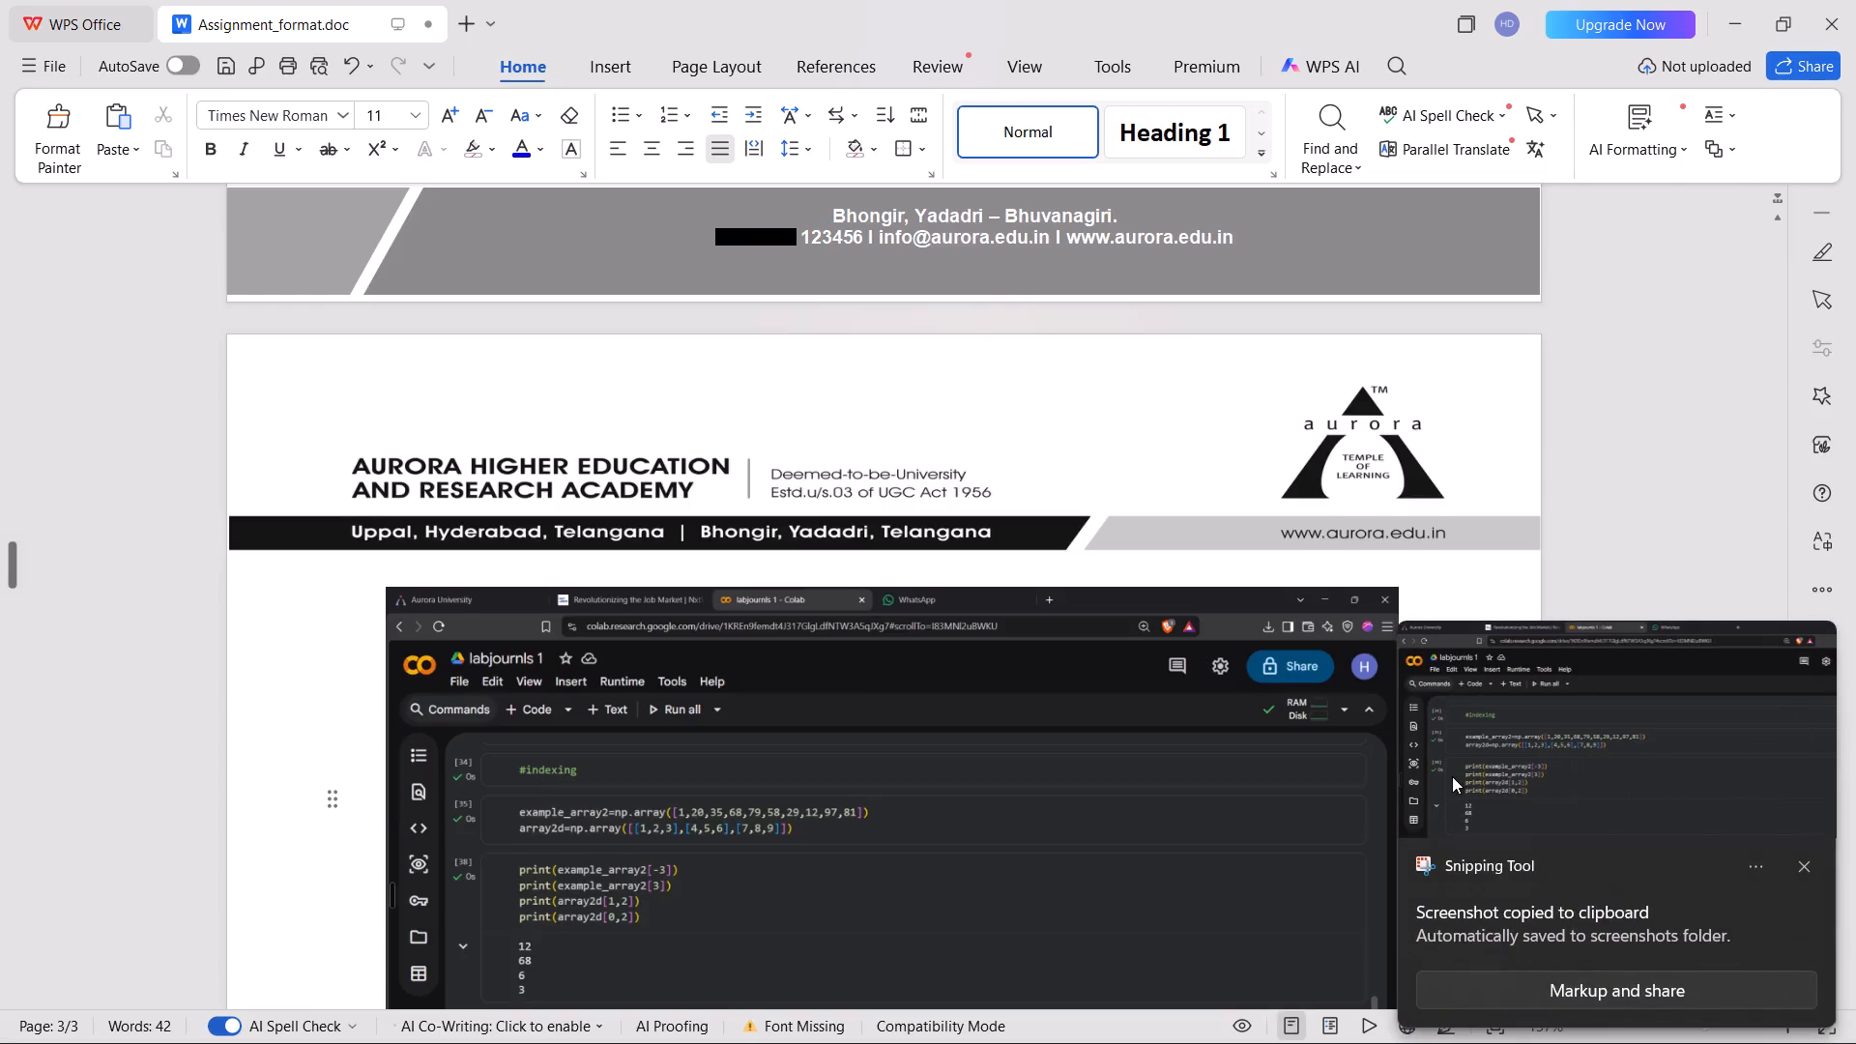
Add an "Explanation:" label below the pasted indexing screenshot, leaving blank space above it and a new line after it.
{"action": "key", "text": "Return"}
{"action": "key", "text": "Return"}
{"action": "key", "text": "Return"}
{"action": "type", "text": "Explanar"}
{"action": "key", "text": "BackSpace"}
{"action": "type", "text": "tion:"}
{"action": "key", "text": "Return"}
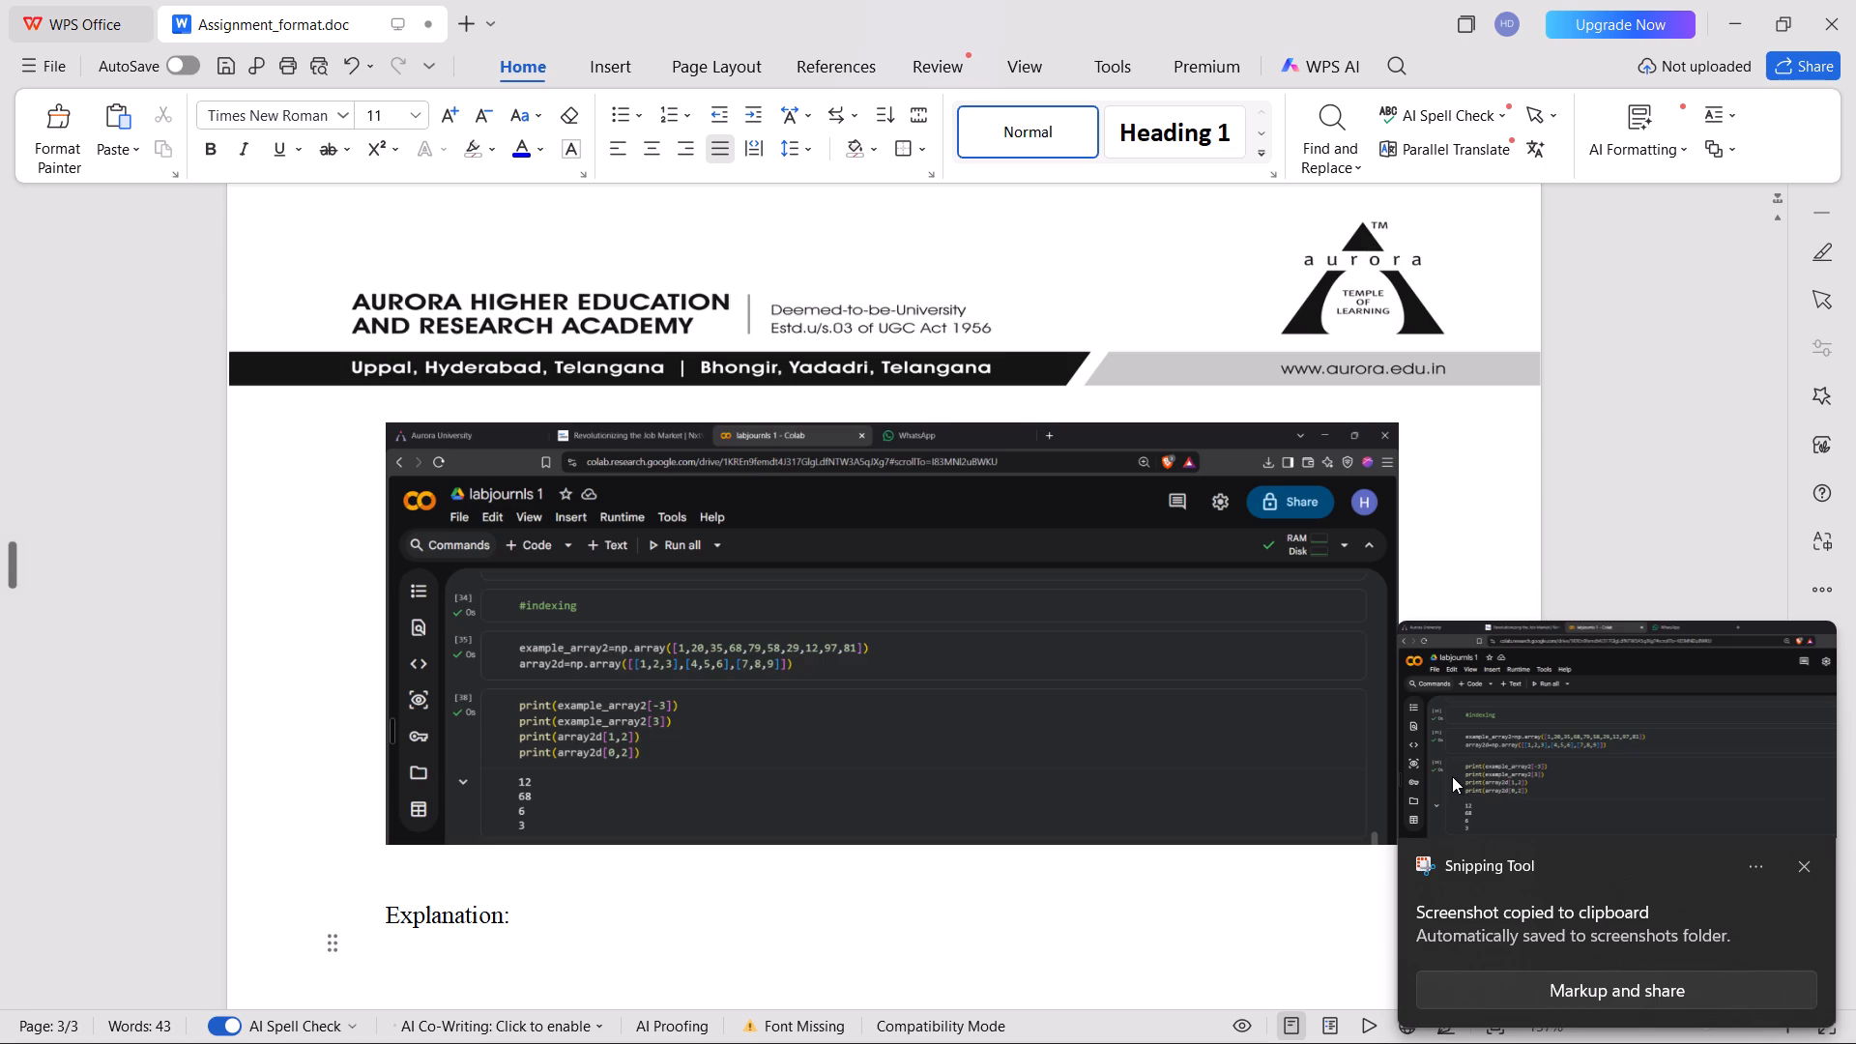
Switch to the Colab notebook in Brave and capture a screenshot of the window with the #slicing cells and their output.
{"action": "key", "text": "alt+Tab"}
{"action": "scroll", "coordinate": [1128, 585], "scroll_direction": "up", "scroll_amount": 4}
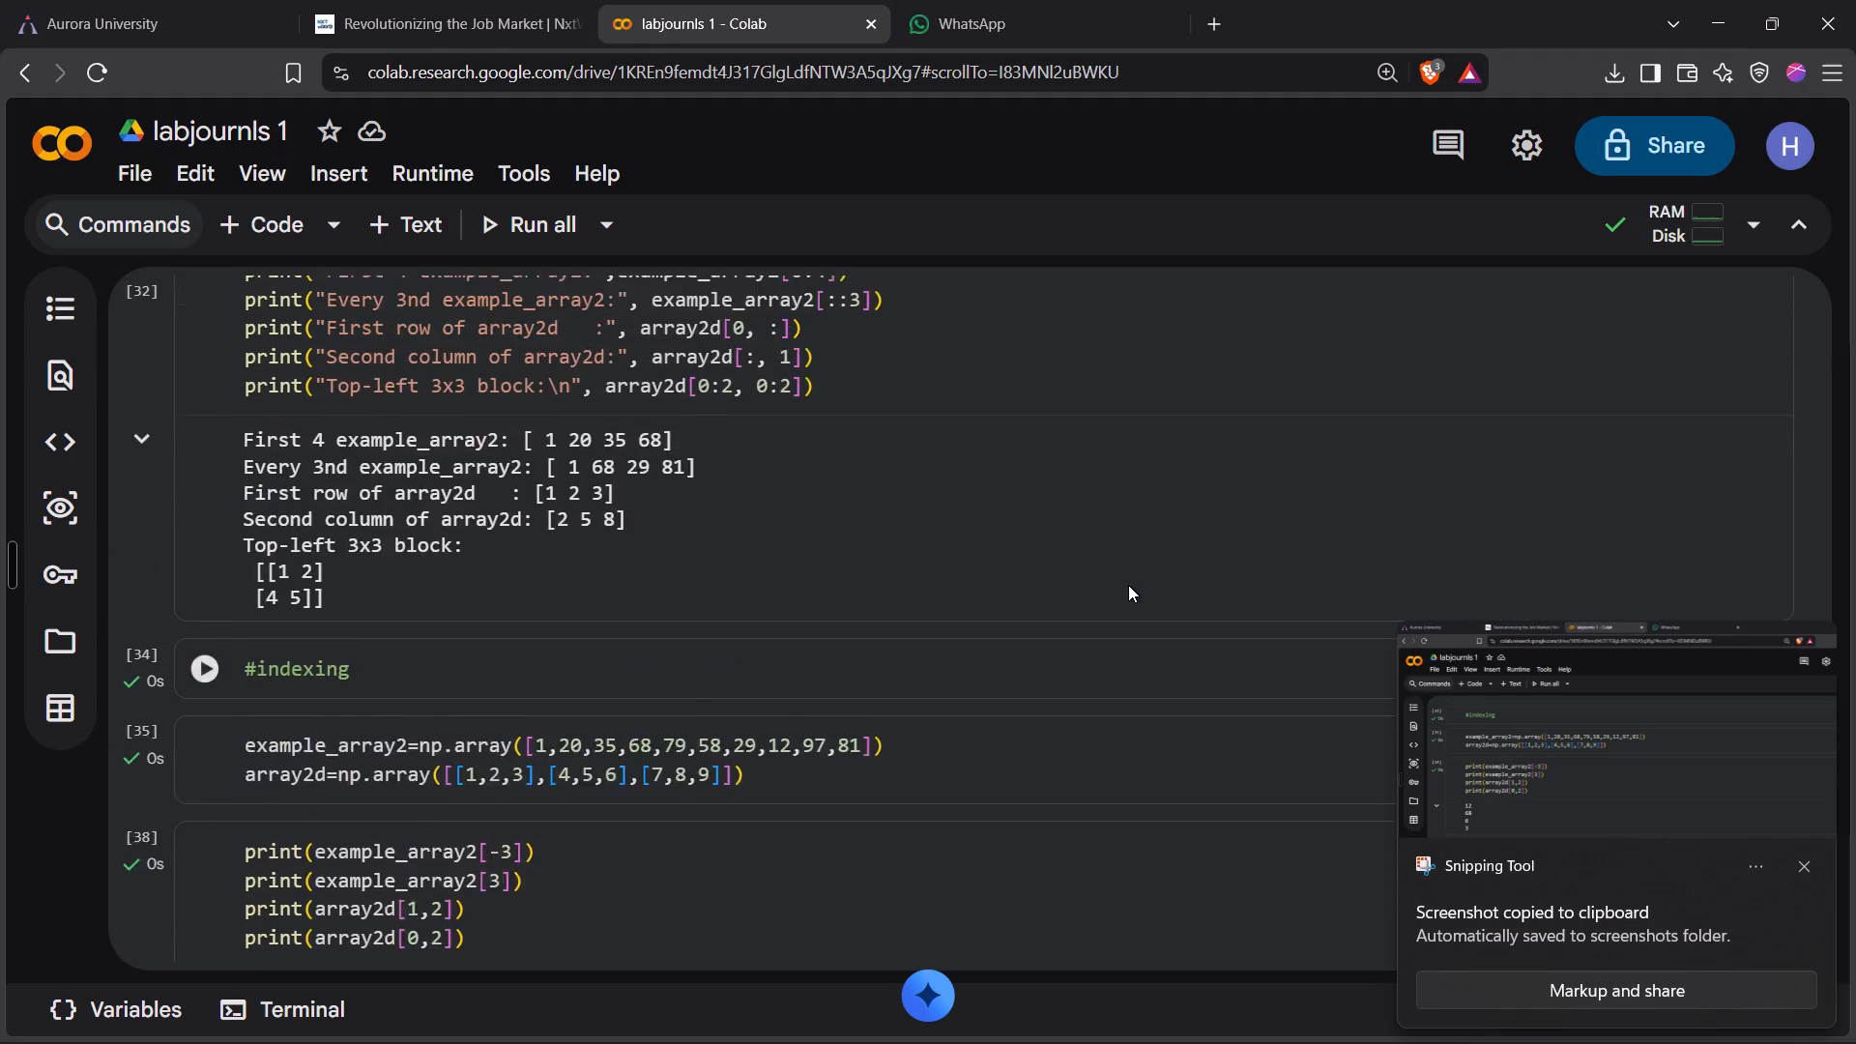
{"action": "scroll", "coordinate": [1128, 585], "scroll_direction": "up", "scroll_amount": 3}
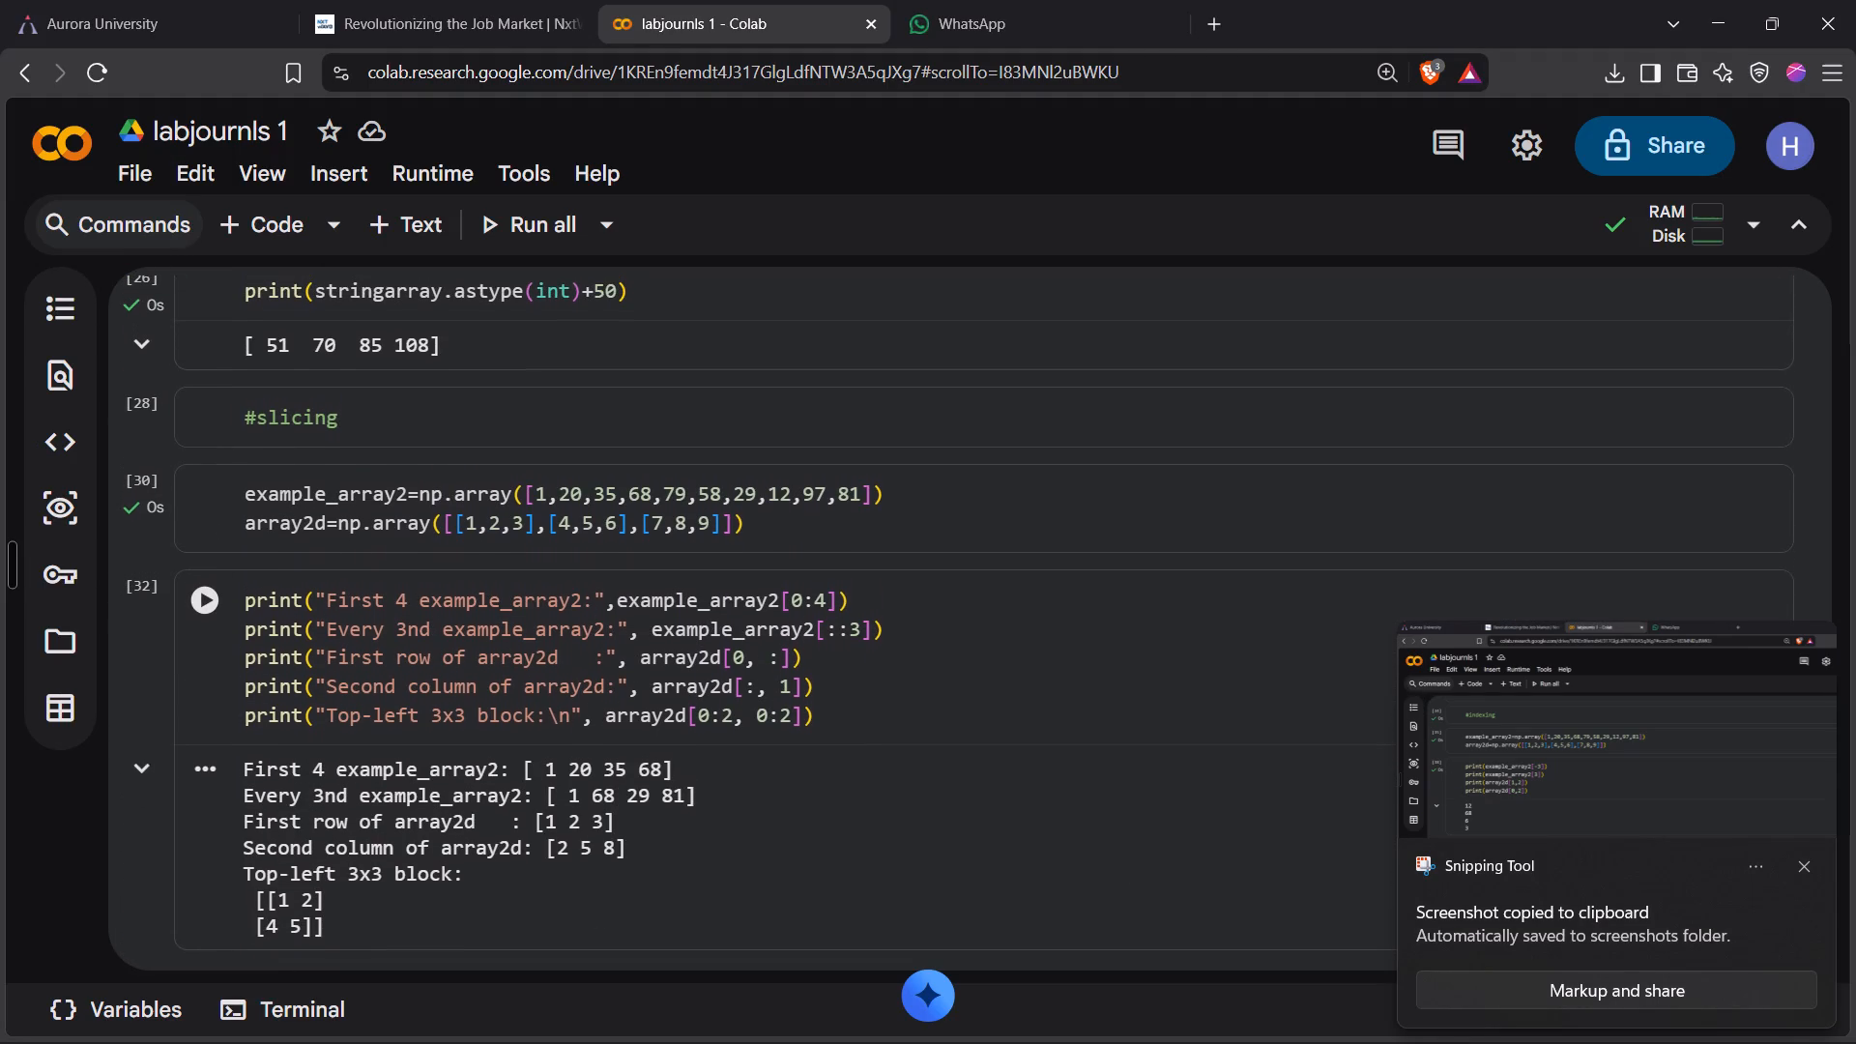
{"action": "scroll", "coordinate": [1128, 585], "scroll_direction": "up", "scroll_amount": 1}
{"action": "scroll", "coordinate": [1128, 585], "scroll_direction": "down", "scroll_amount": 1}
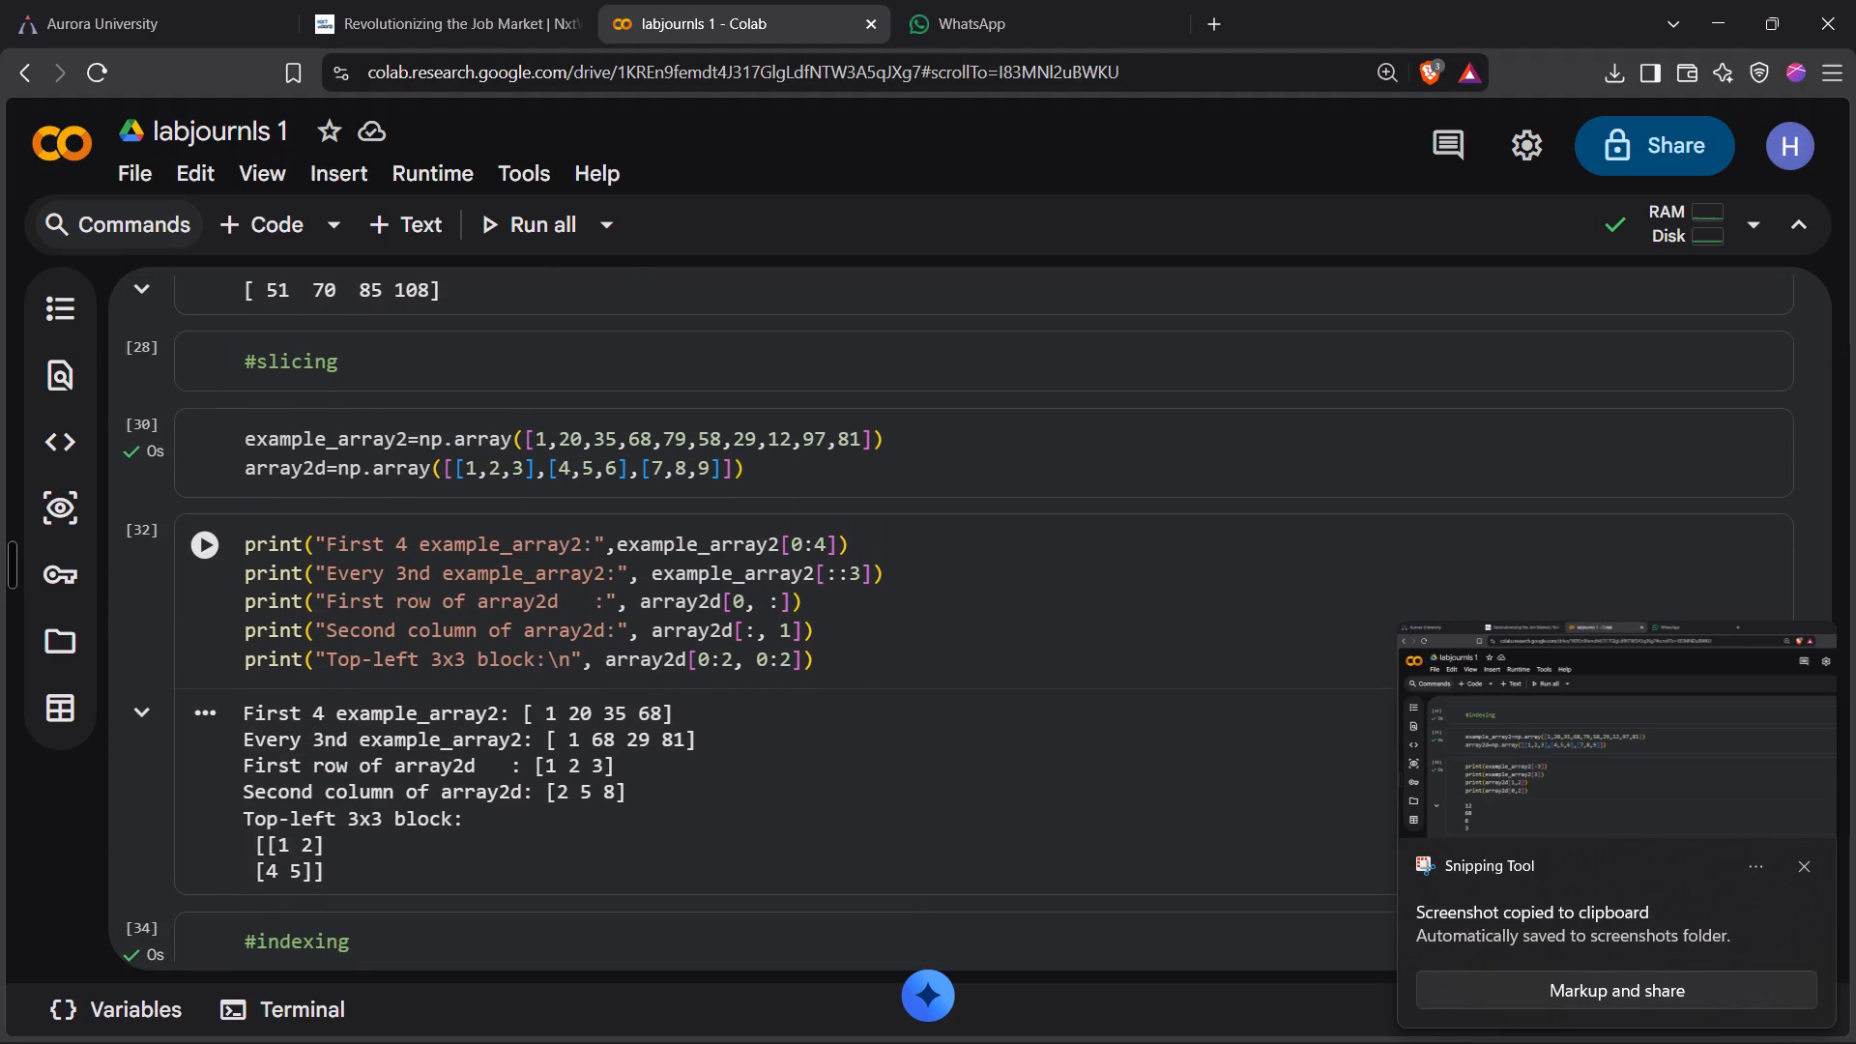
{"action": "scroll", "coordinate": [1128, 585], "scroll_direction": "down", "scroll_amount": 1}
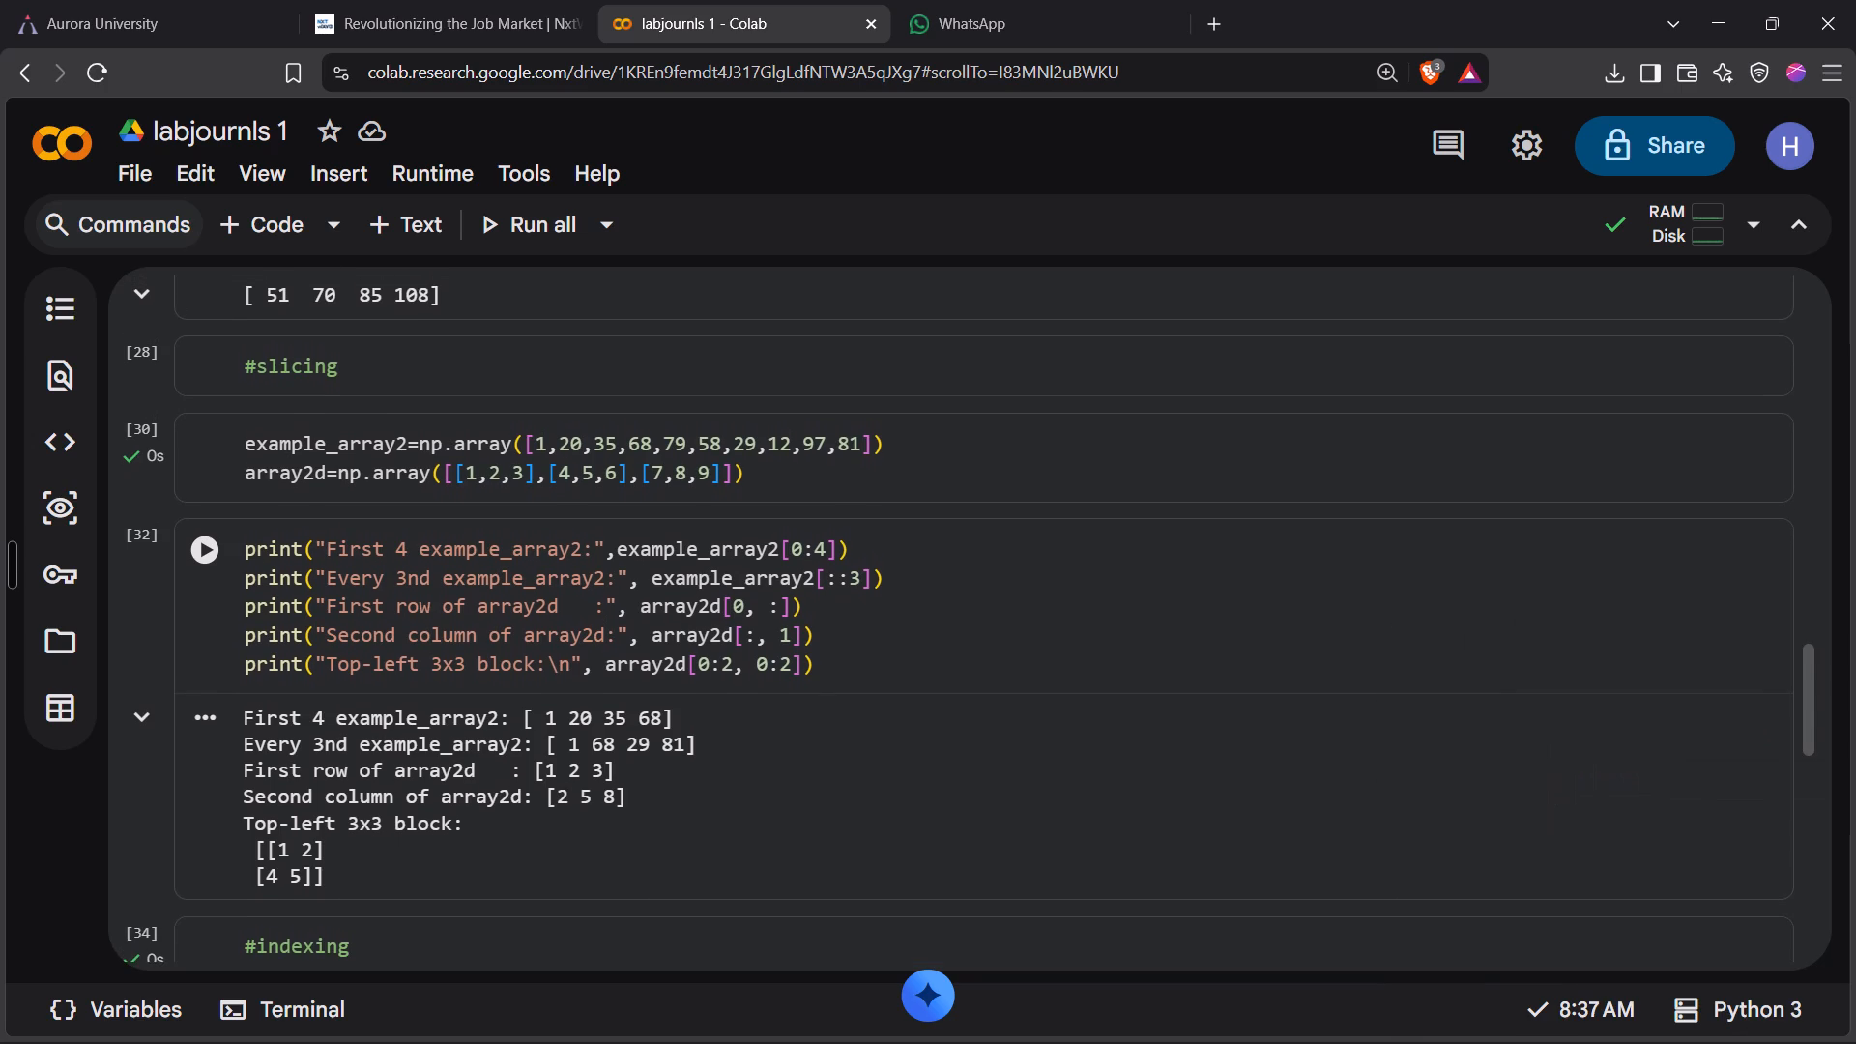
{"action": "scroll", "coordinate": [1305, 627], "scroll_direction": "down", "scroll_amount": 1}
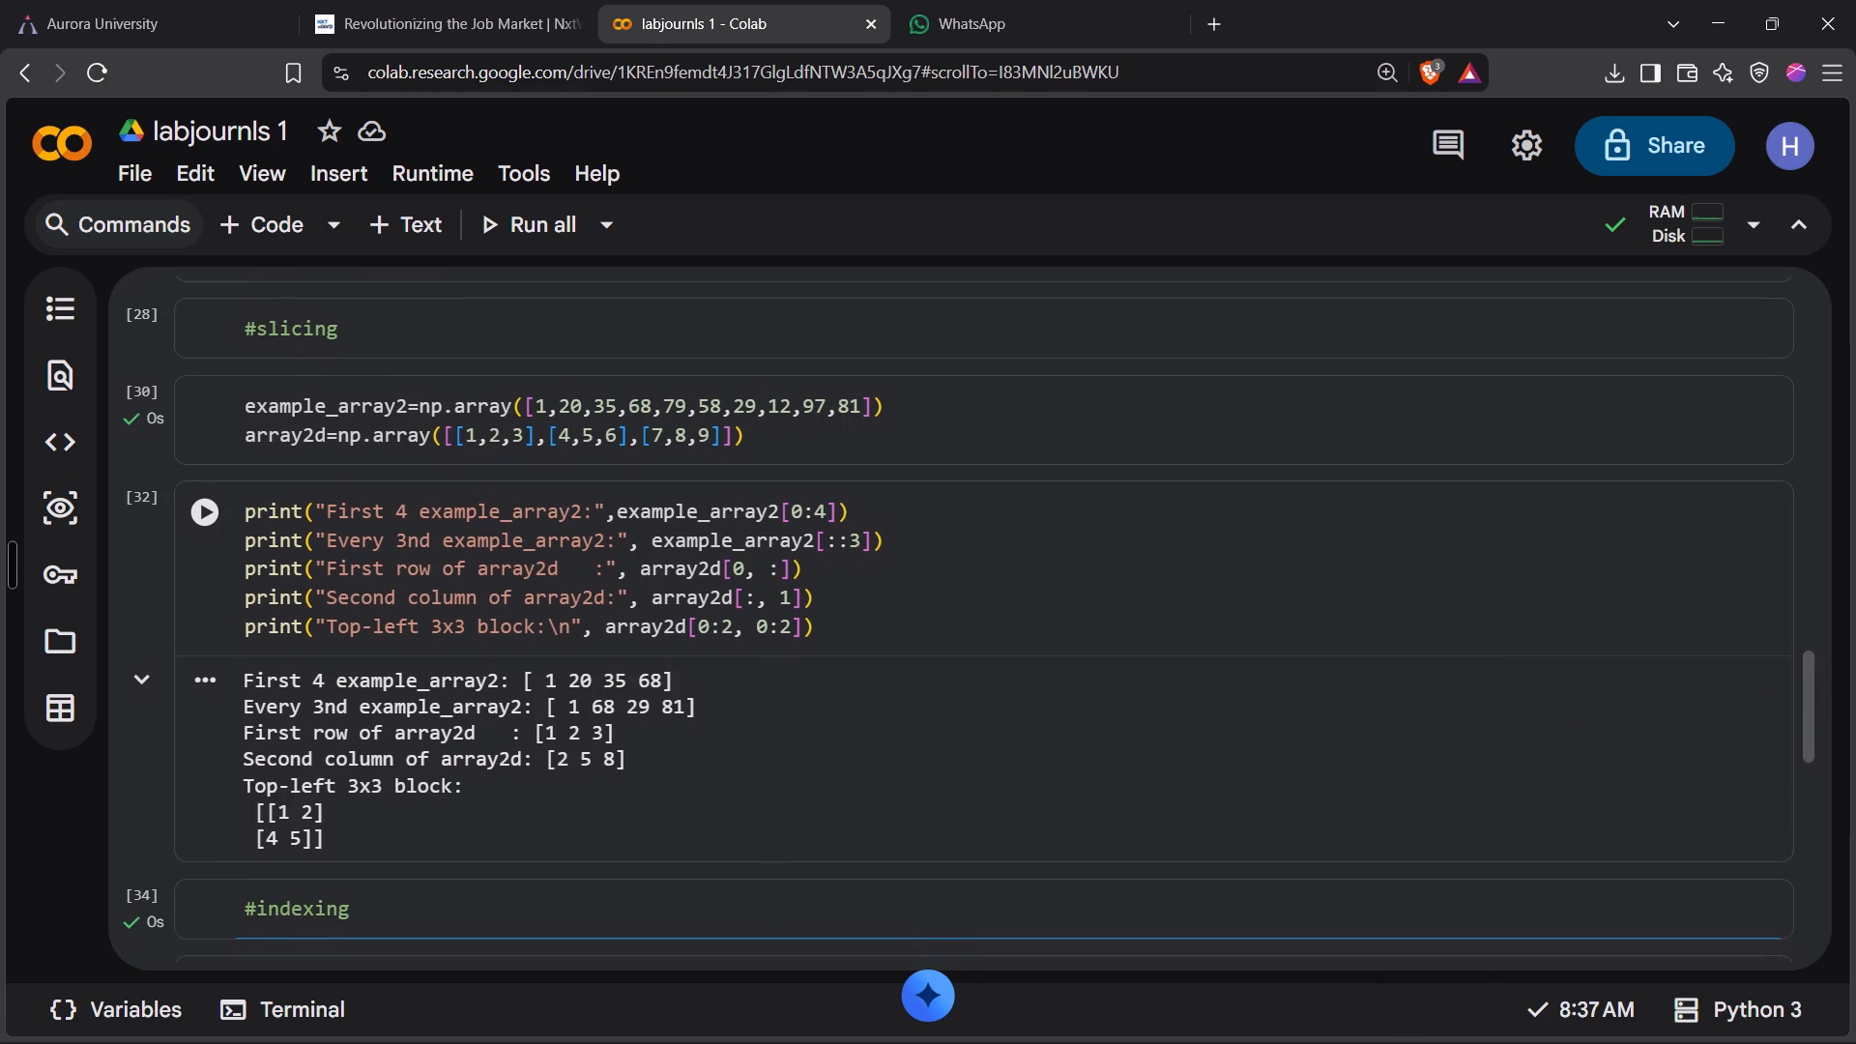
{"action": "scroll", "coordinate": [1305, 627], "scroll_direction": "down", "scroll_amount": 1}
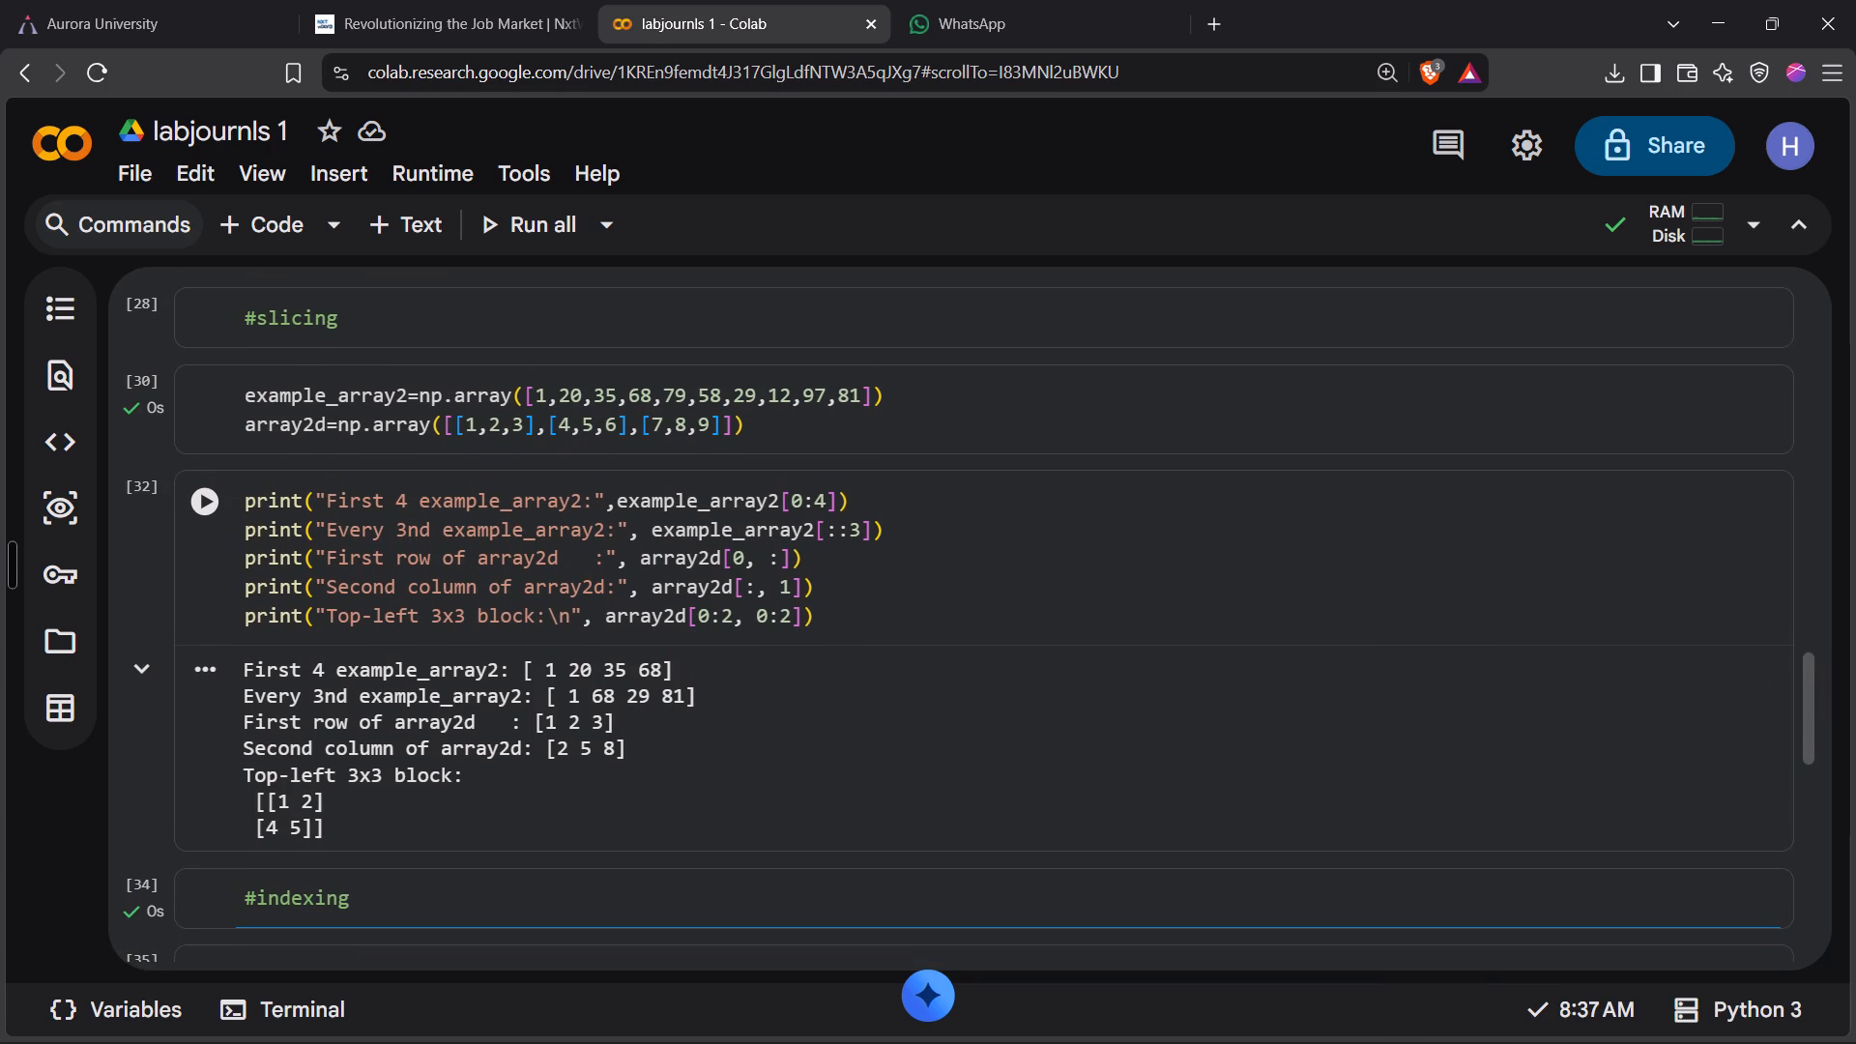
{"action": "key", "text": "Print"}
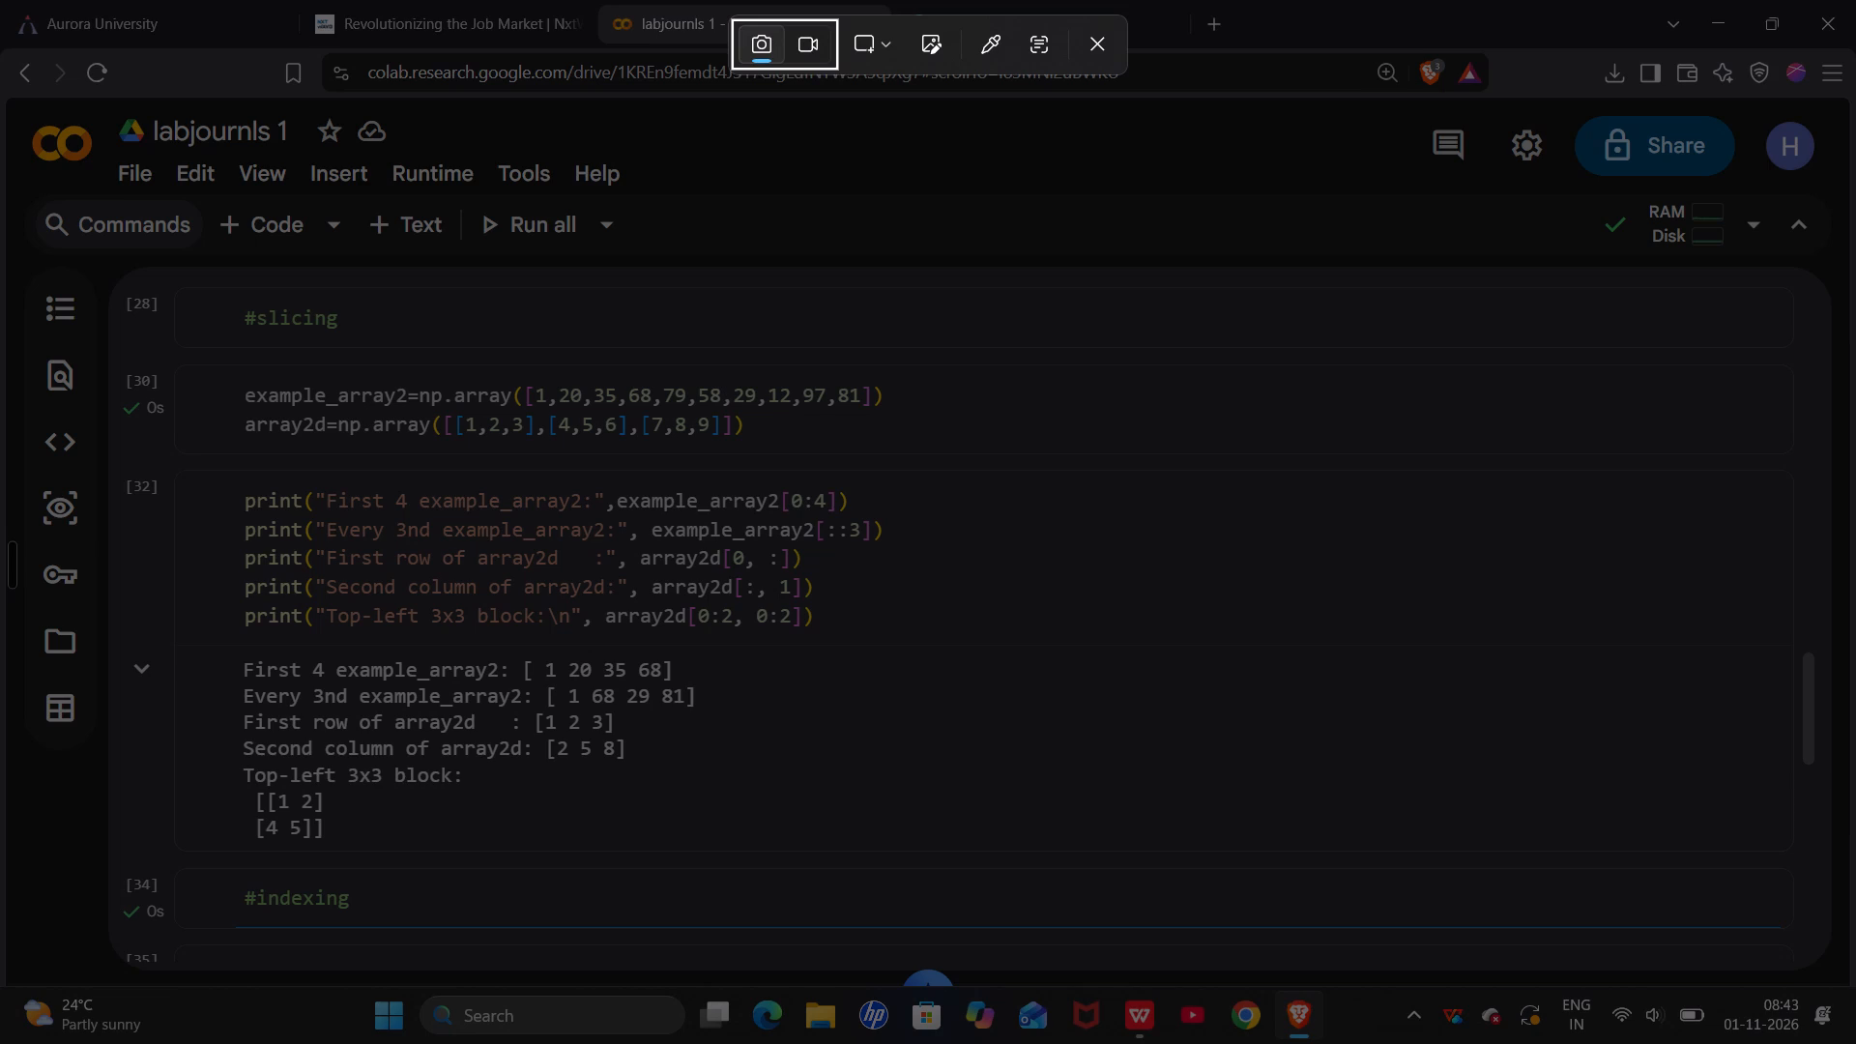
{"action": "left_click_drag", "start_coordinate": [7, 0], "coordinate": [1855, 287]}
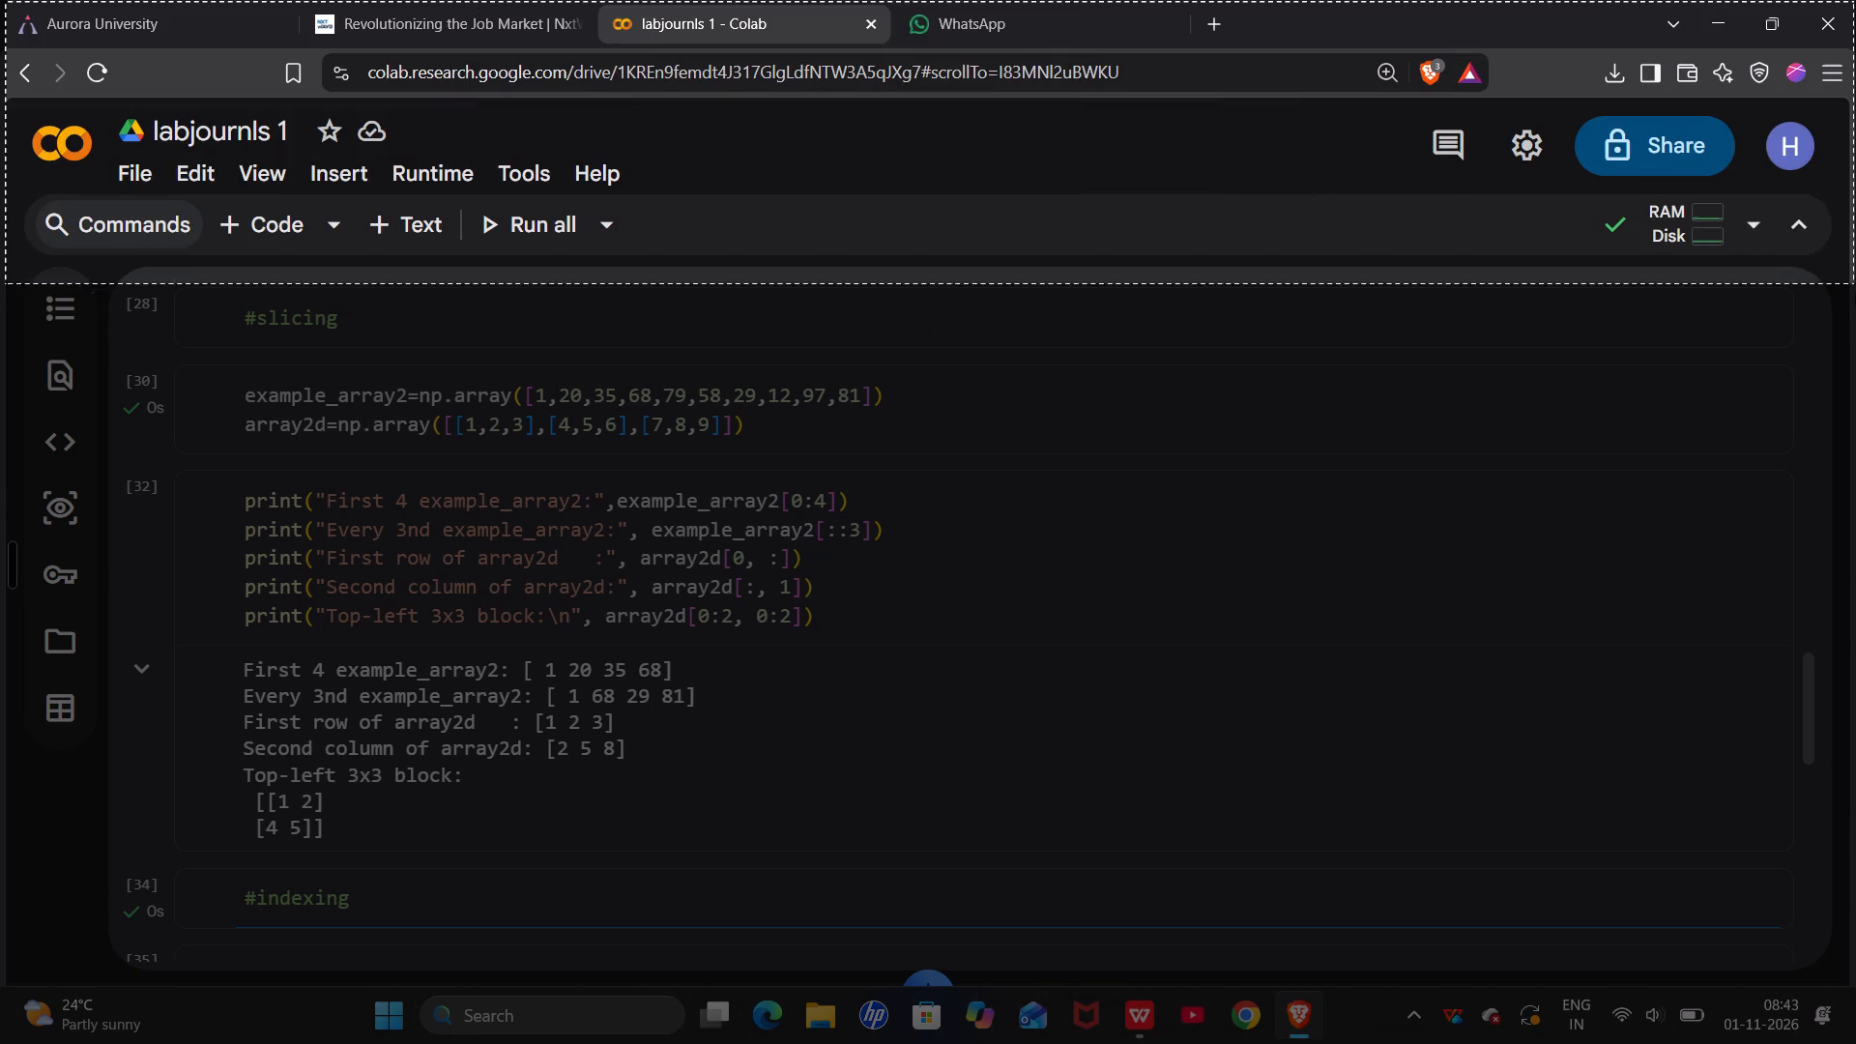
{"action": "left_click_drag", "start_coordinate": [1855, 287], "coordinate": [1855, 863]}
Return to the WPS Office document, add the heading "Slicing:" below the last Explanation label and paste the slicing screenshot under it.
{"action": "key", "text": "alt+Tab"}
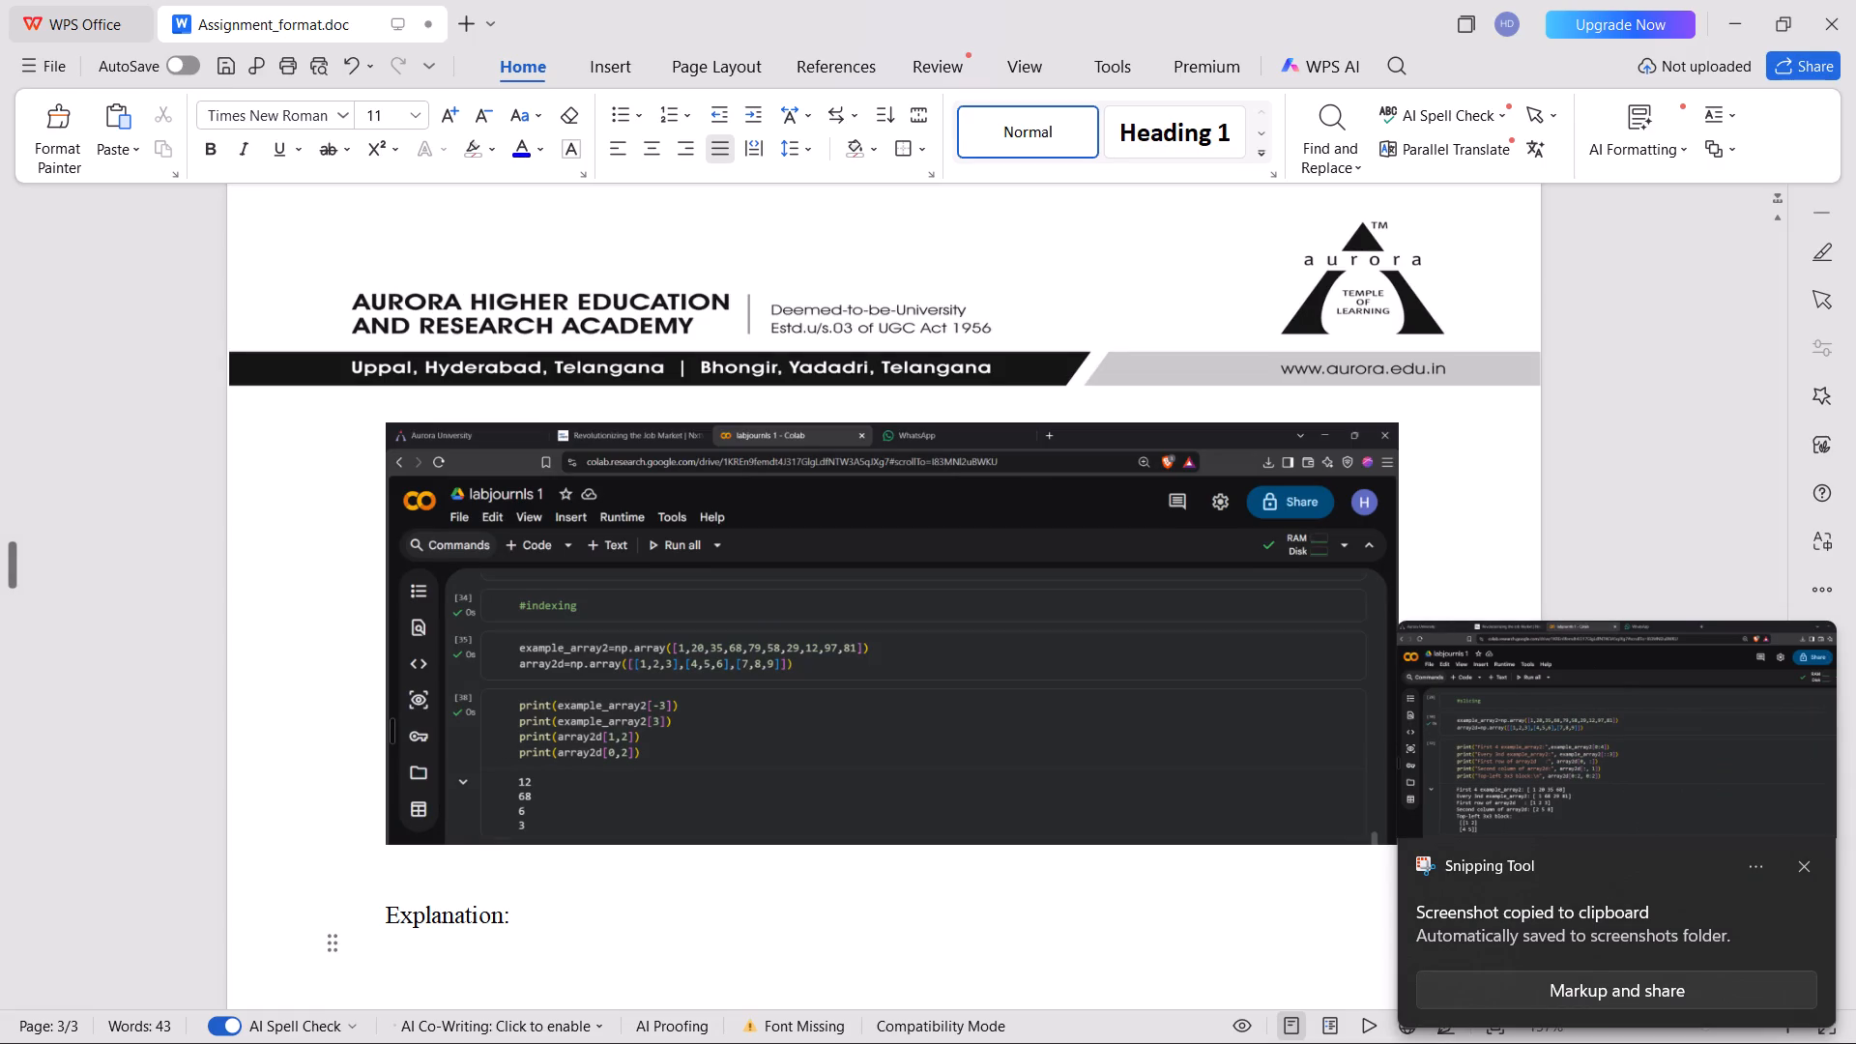
{"action": "key", "text": "Return"}
{"action": "type", "text": "sl"}
{"action": "type", "text": "icing"}
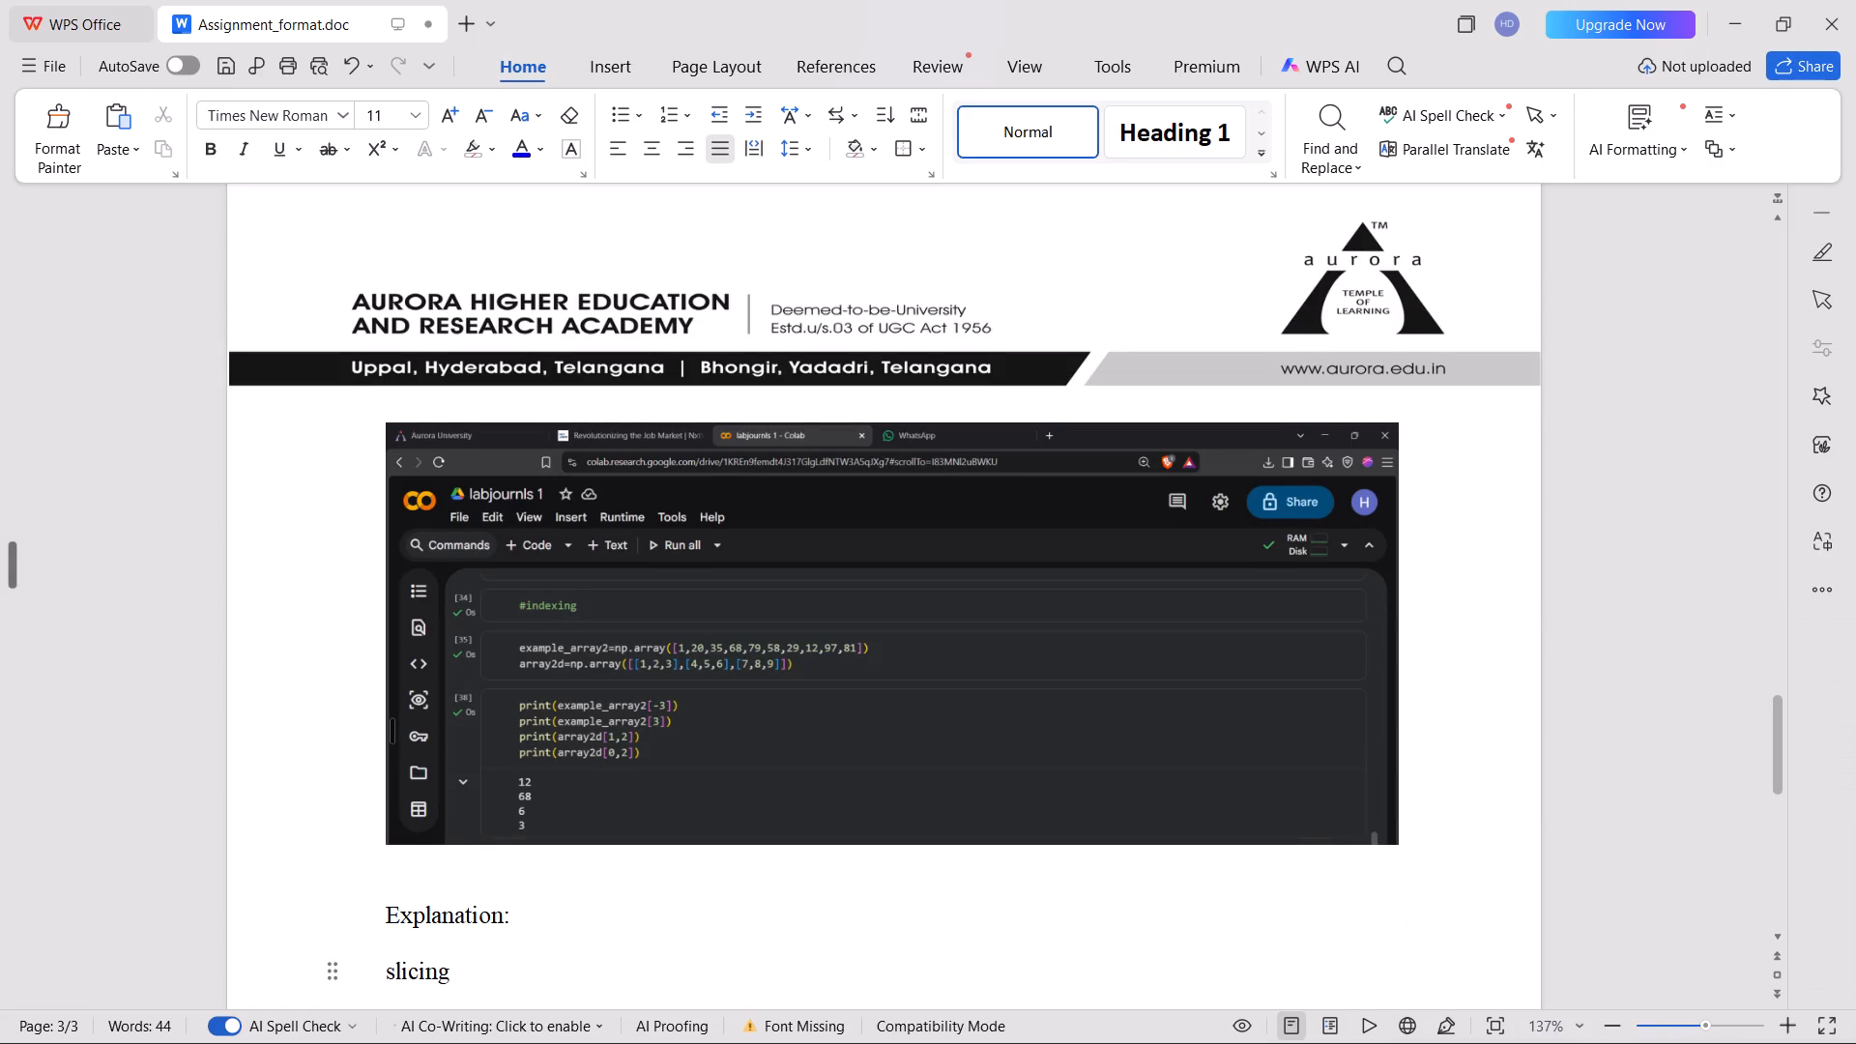
{"action": "key", "text": "shift+colon"}
{"action": "key", "text": "Return"}
{"action": "key", "text": "ctrl+v"}
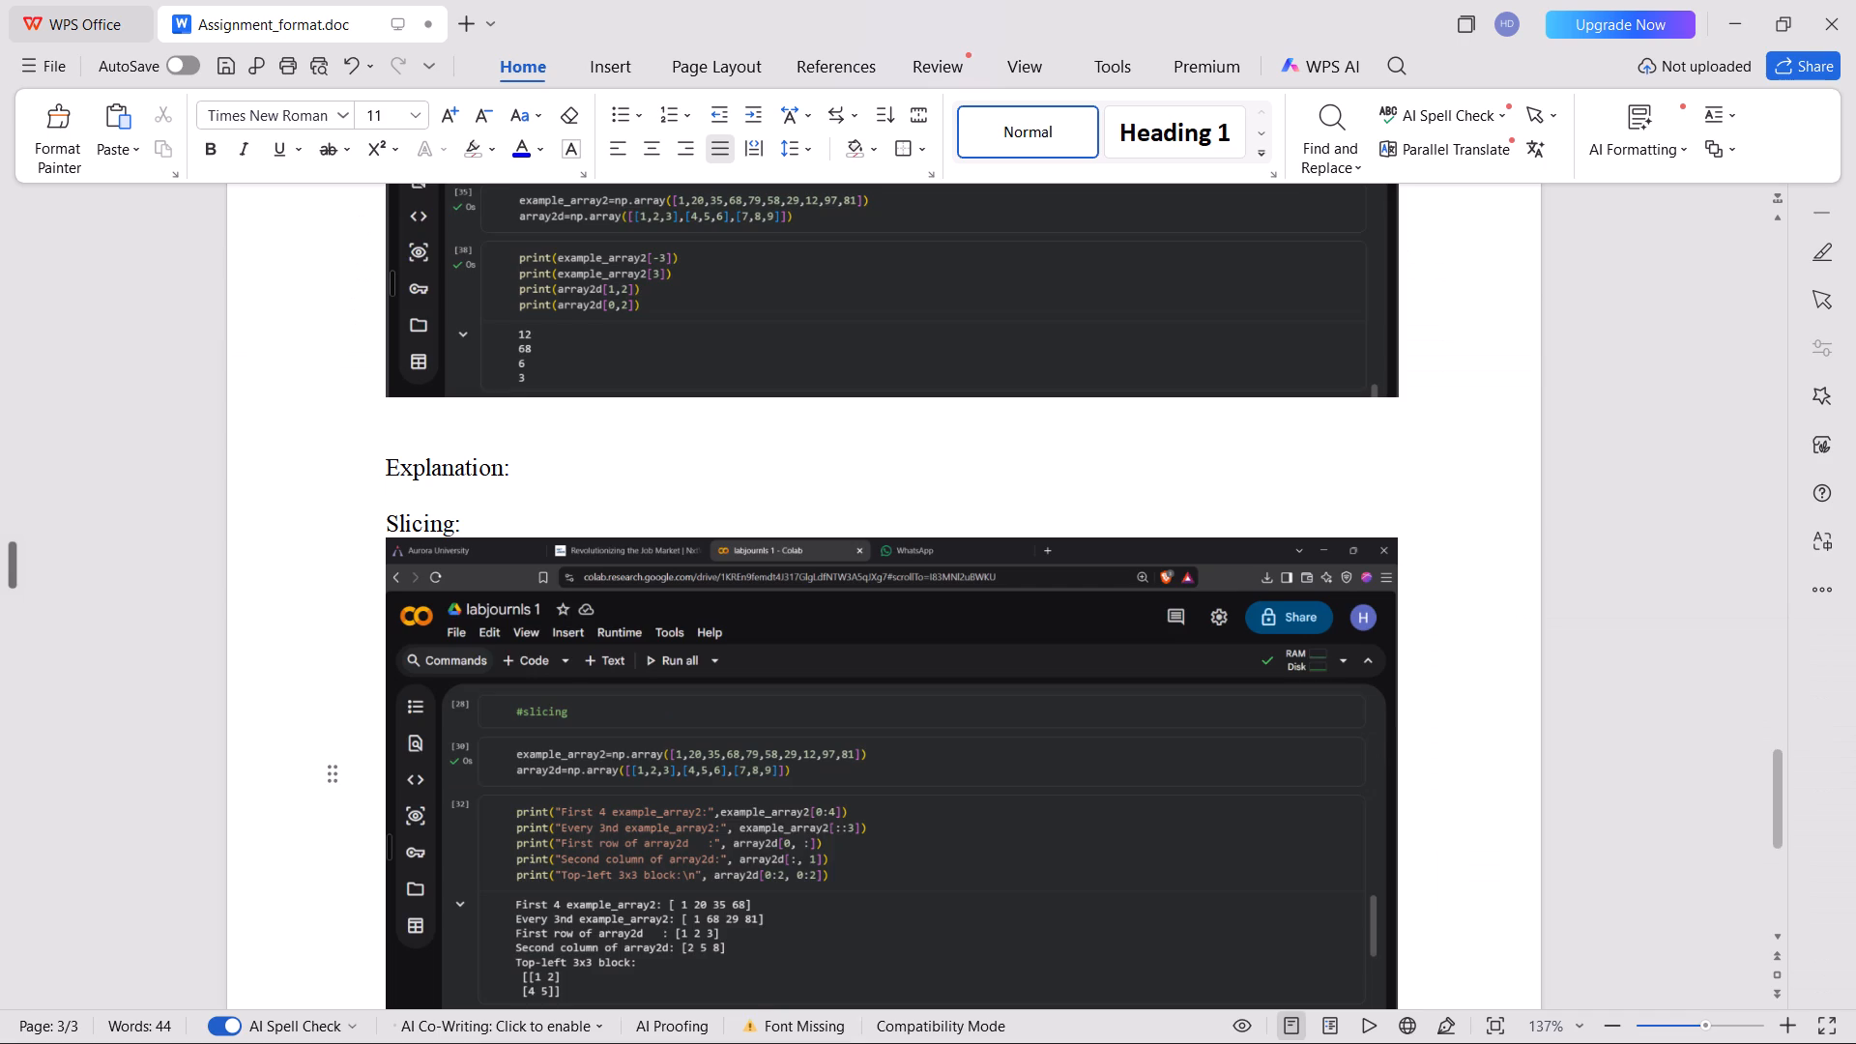
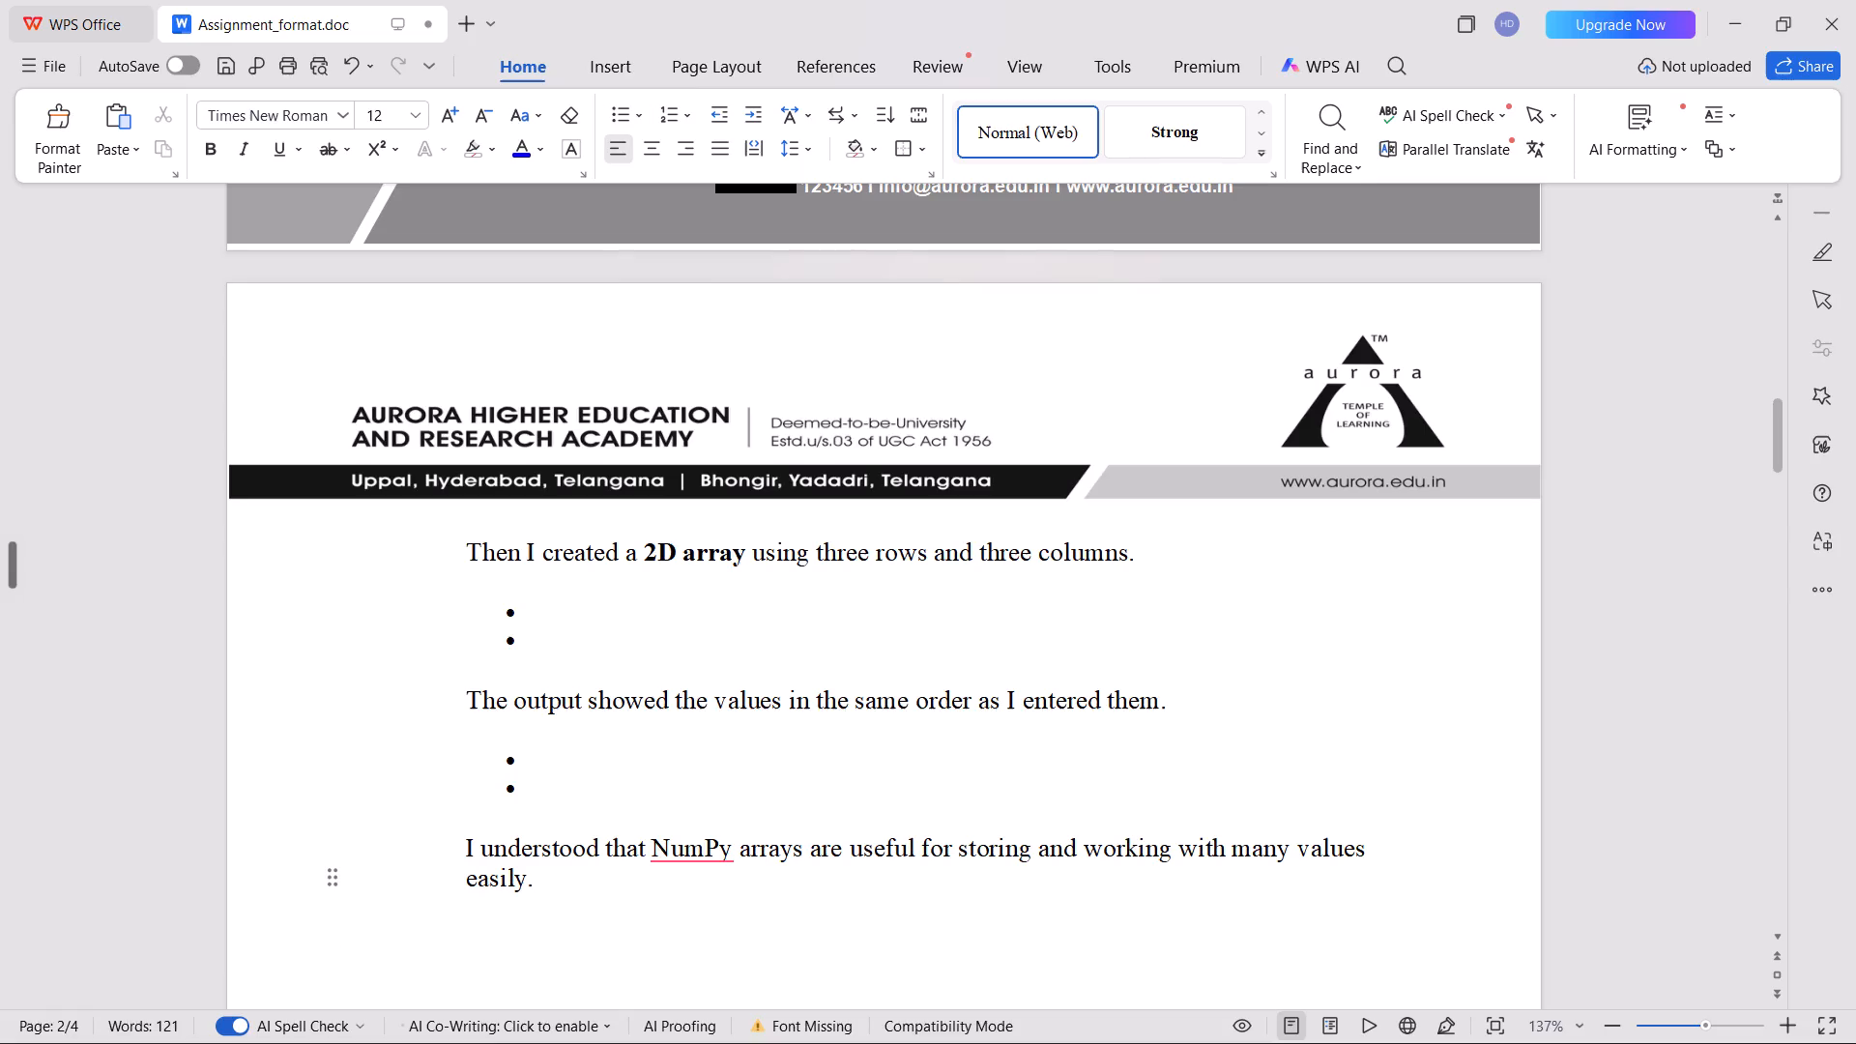
{"action": "key", "text": "Up"}
{"action": "key", "text": "Up"}
{"action": "key", "text": "BackSpace"}
{"action": "key", "text": "BackSpace"}
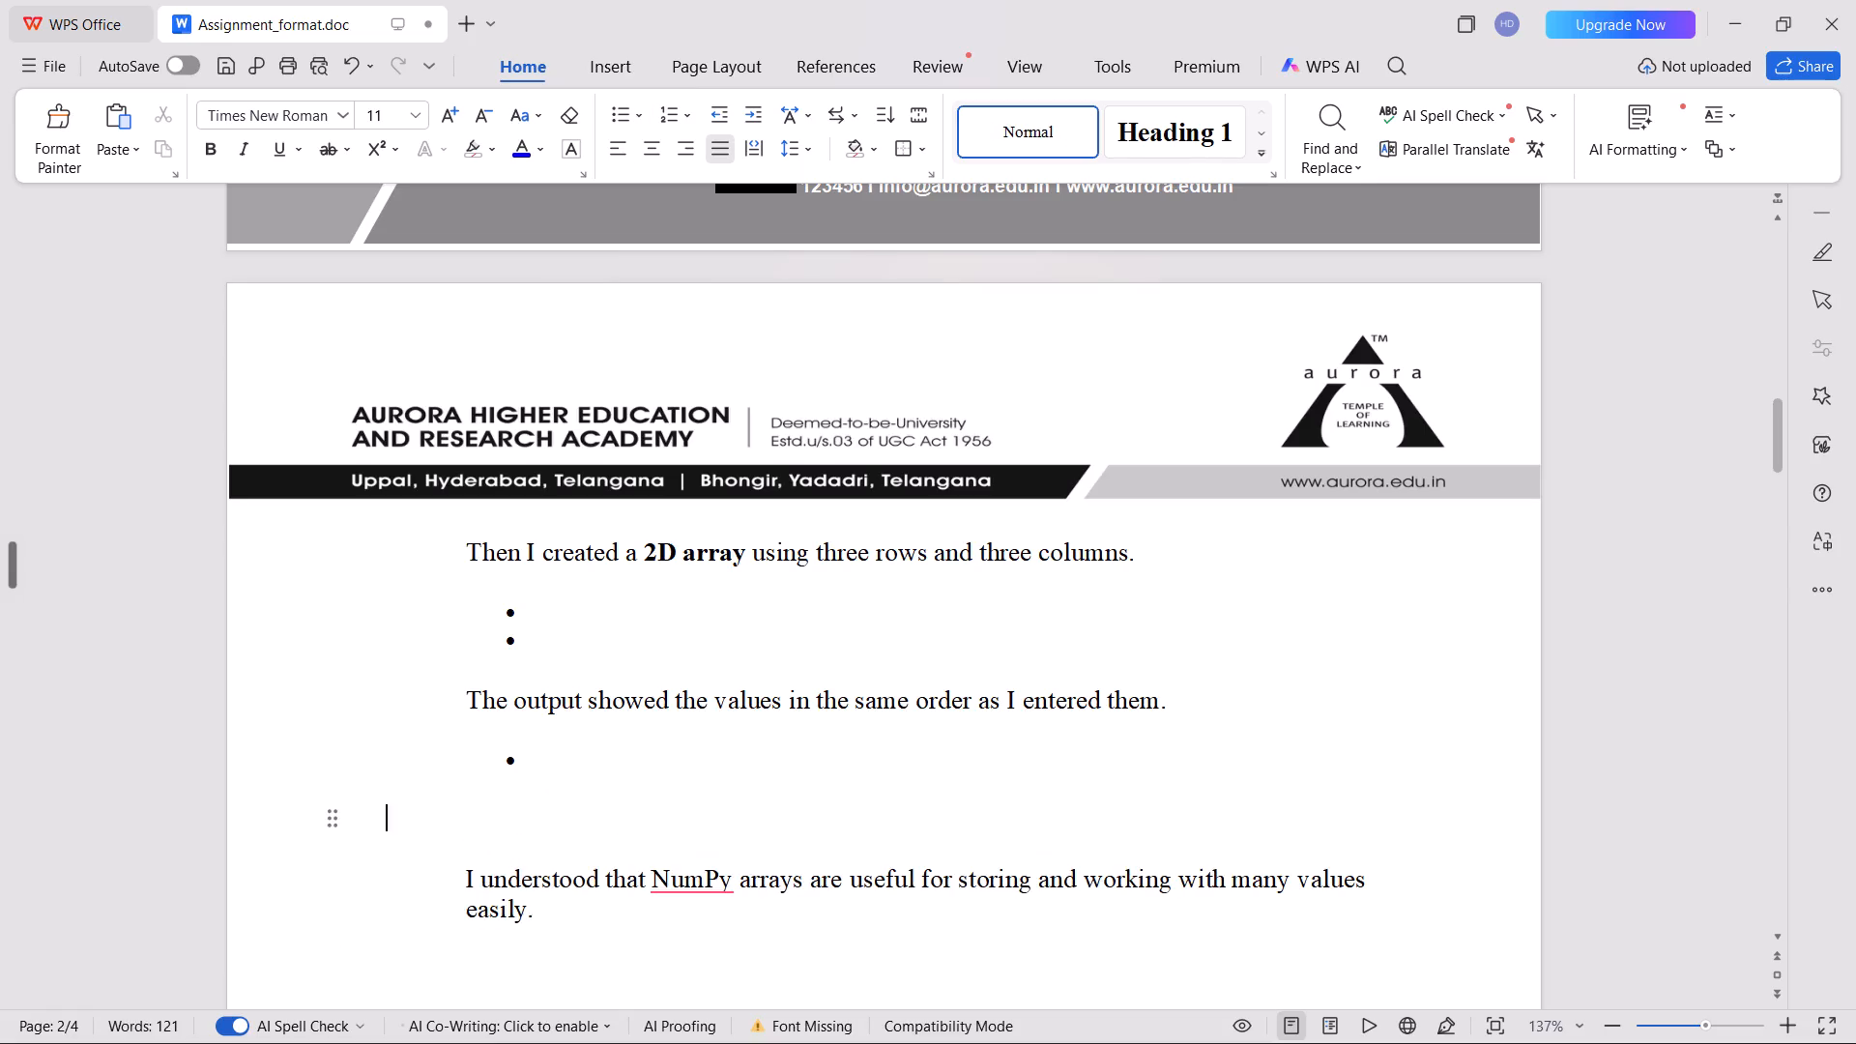
{"action": "key", "text": "BackSpace"}
{"action": "key", "text": "BackSpace"}
{"action": "key", "text": "Up"}
{"action": "key", "text": "BackSpace"}
{"action": "key", "text": "BackSpace"}
{"action": "key", "text": "BackSpace"}
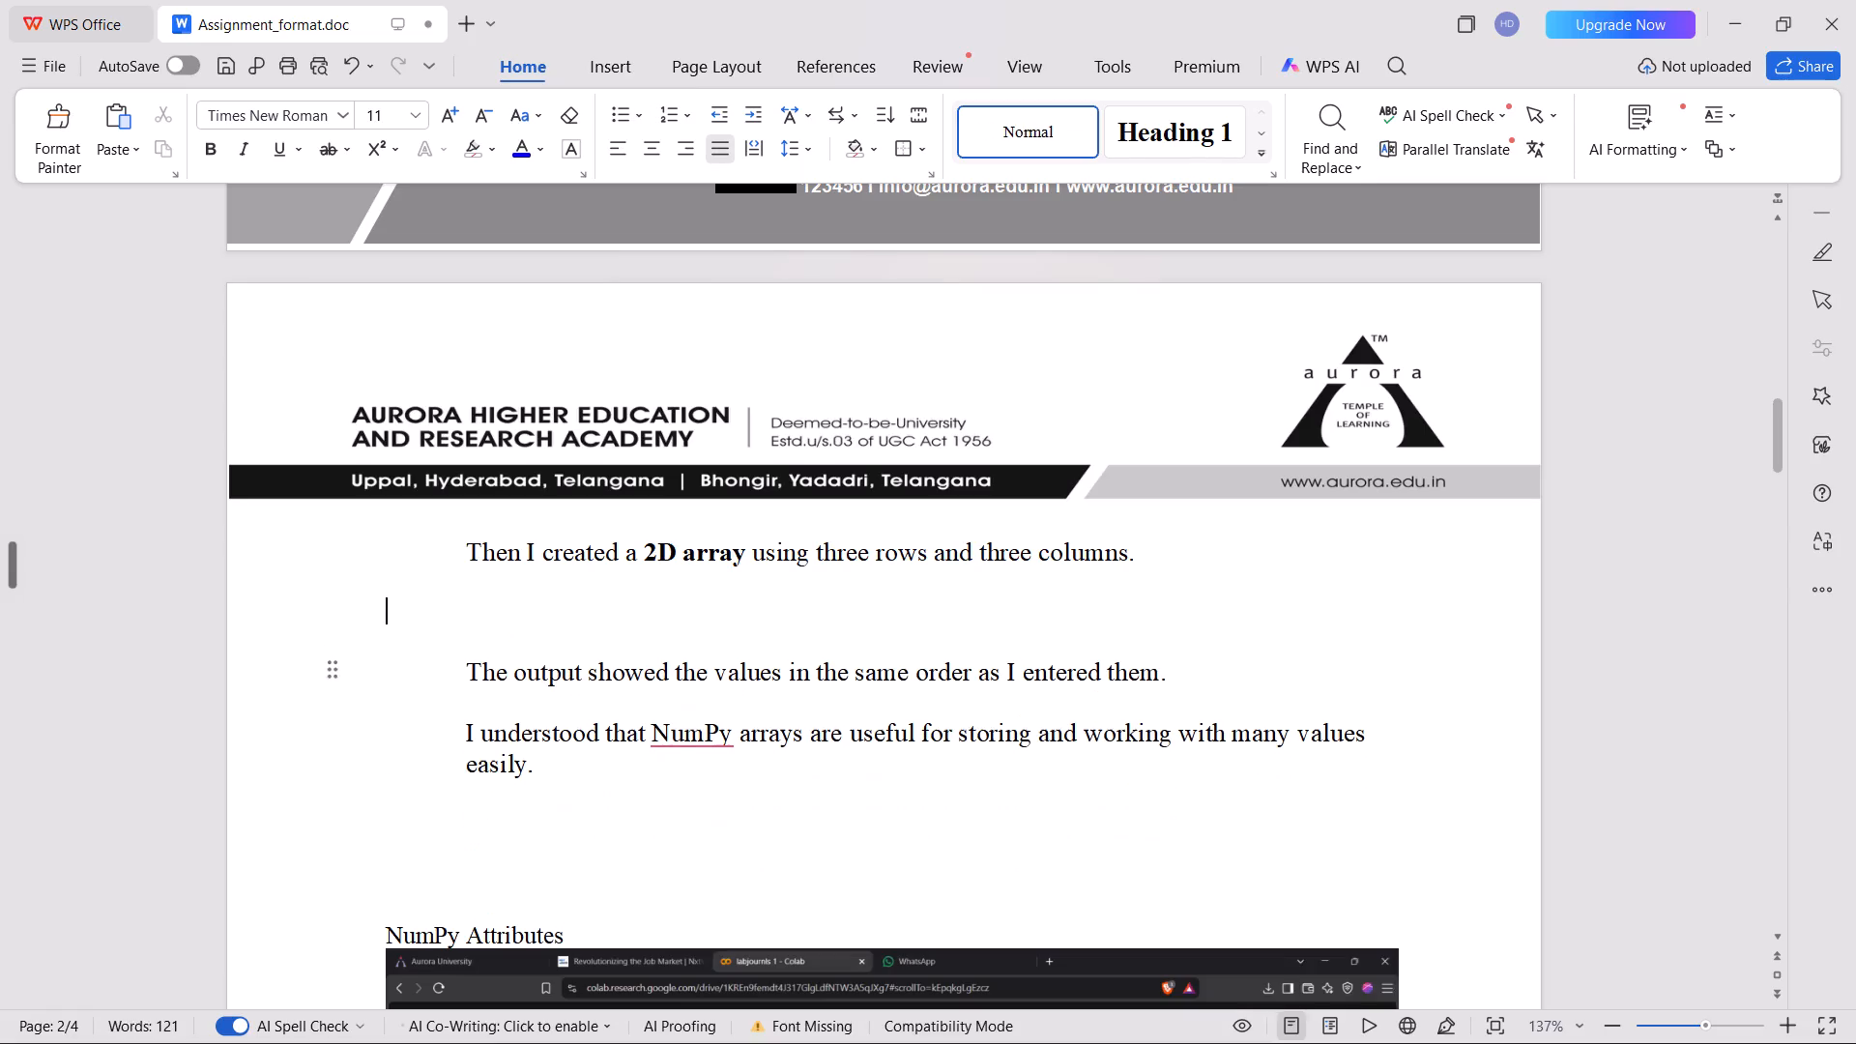
{"action": "key", "text": "BackSpace"}
Delete the empty bullets before and after the "In the first example, I created a 1D array" point.
{"action": "key", "text": "Up"}
{"action": "key", "text": "Up"}
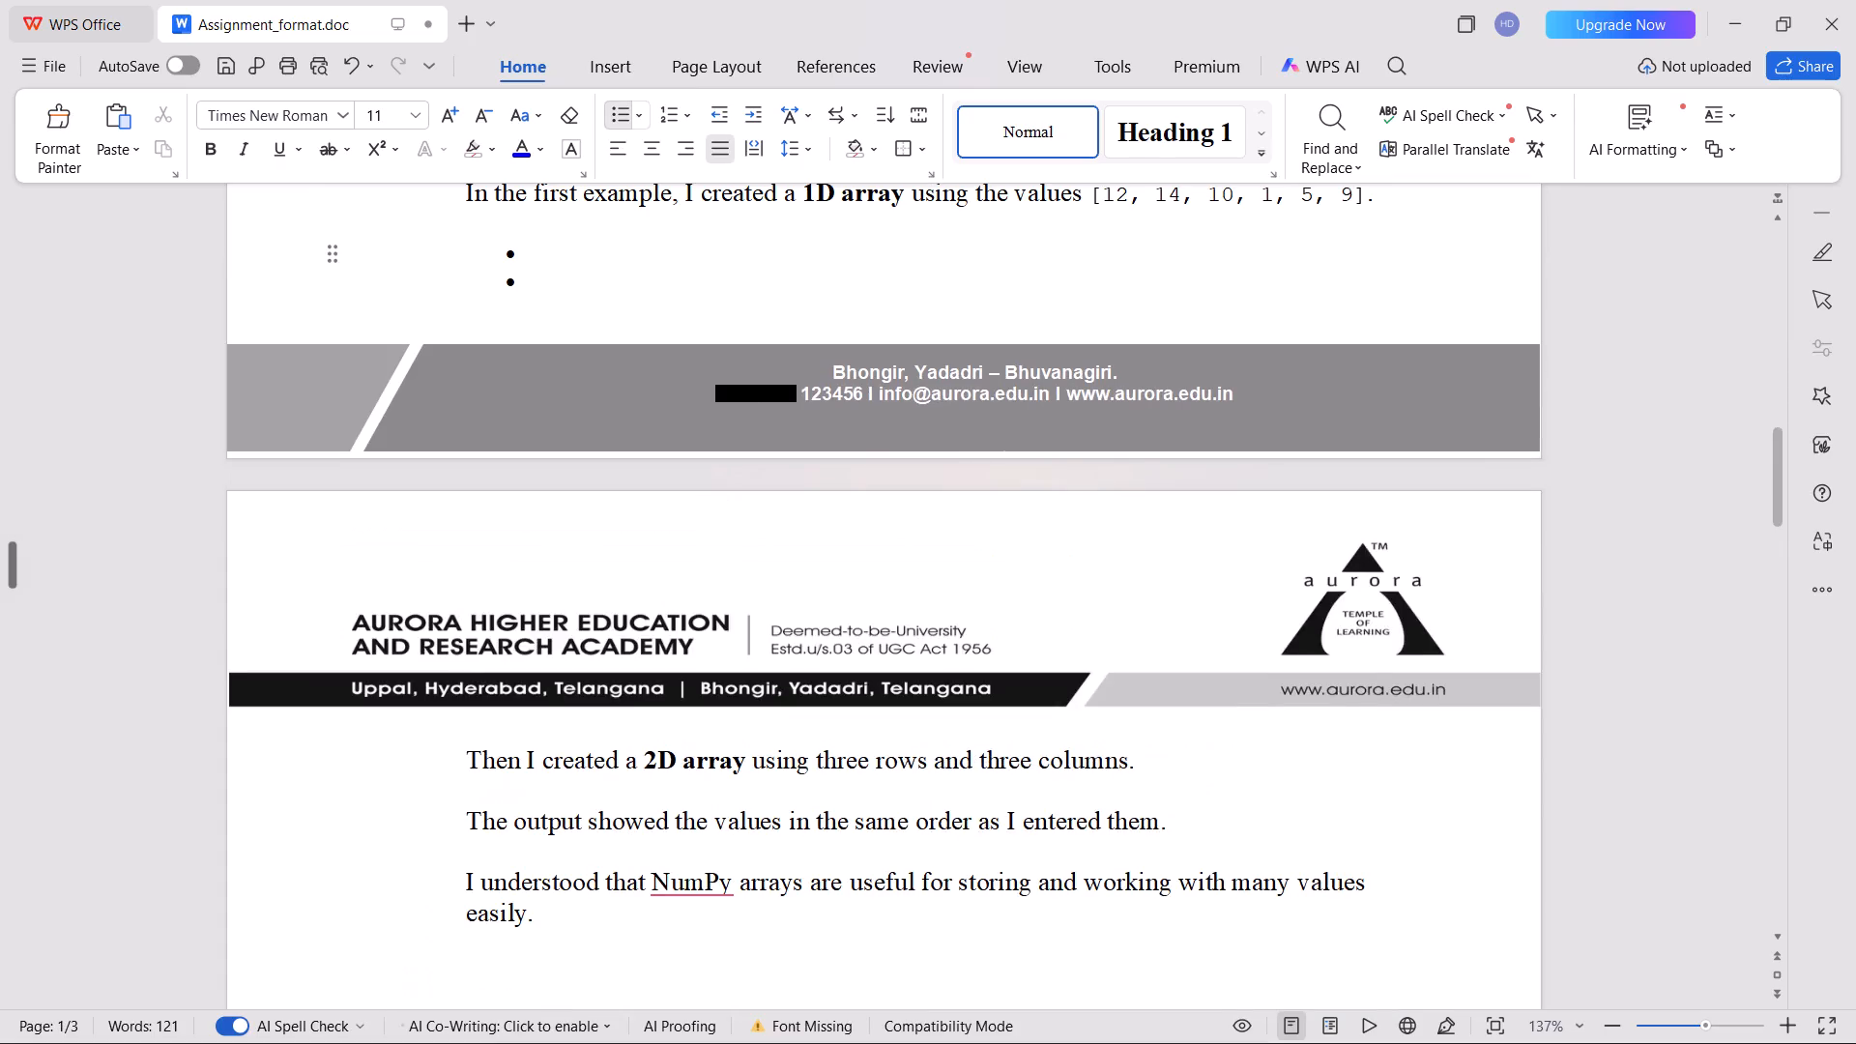
{"action": "key", "text": "Down"}
{"action": "key", "text": "BackSpace"}
{"action": "key", "text": "BackSpace"}
{"action": "key", "text": "BackSpace"}
{"action": "key", "text": "BackSpace"}
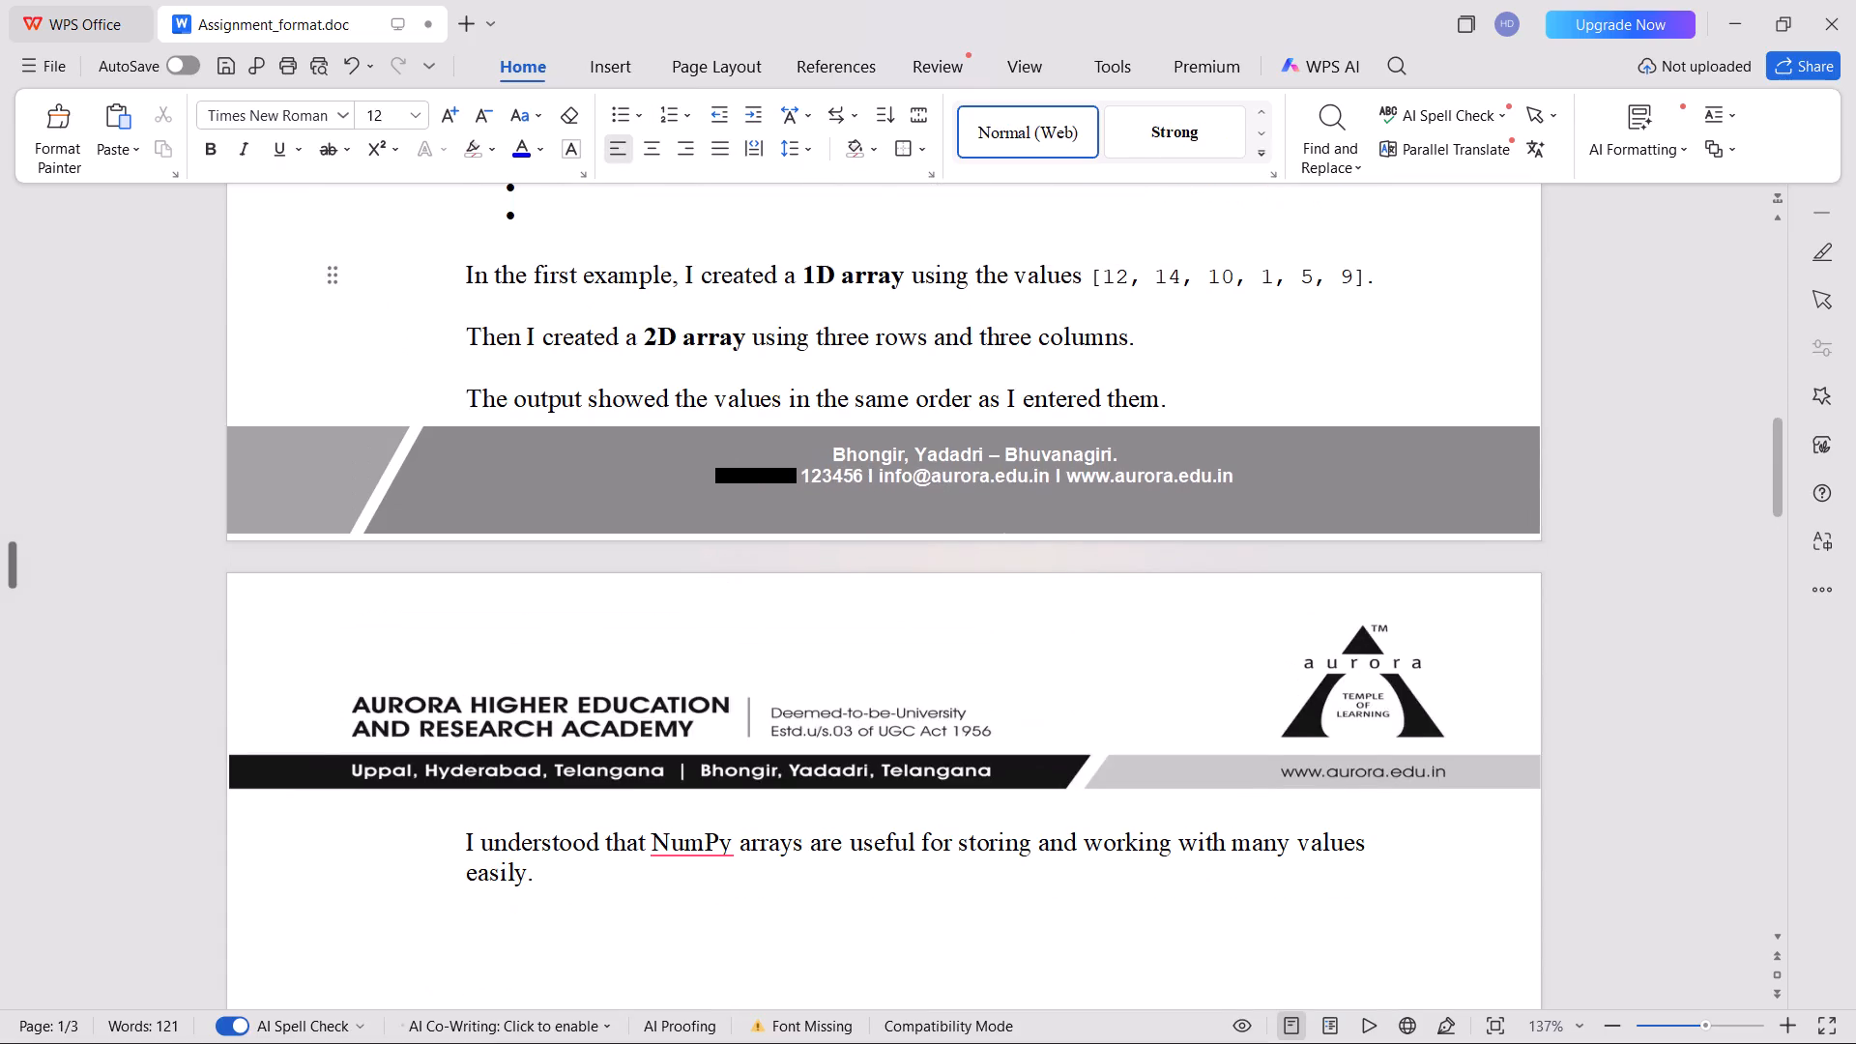
{"action": "key", "text": "Up"}
{"action": "key", "text": "BackSpace"}
{"action": "key", "text": "BackSpace"}
{"action": "key", "text": "BackSpace"}
{"action": "key", "text": "BackSpace"}
Delete the empty bullets and blank line before and after the "First, I imported NumPy" point under the Explanation heading.
{"action": "key", "text": "Up"}
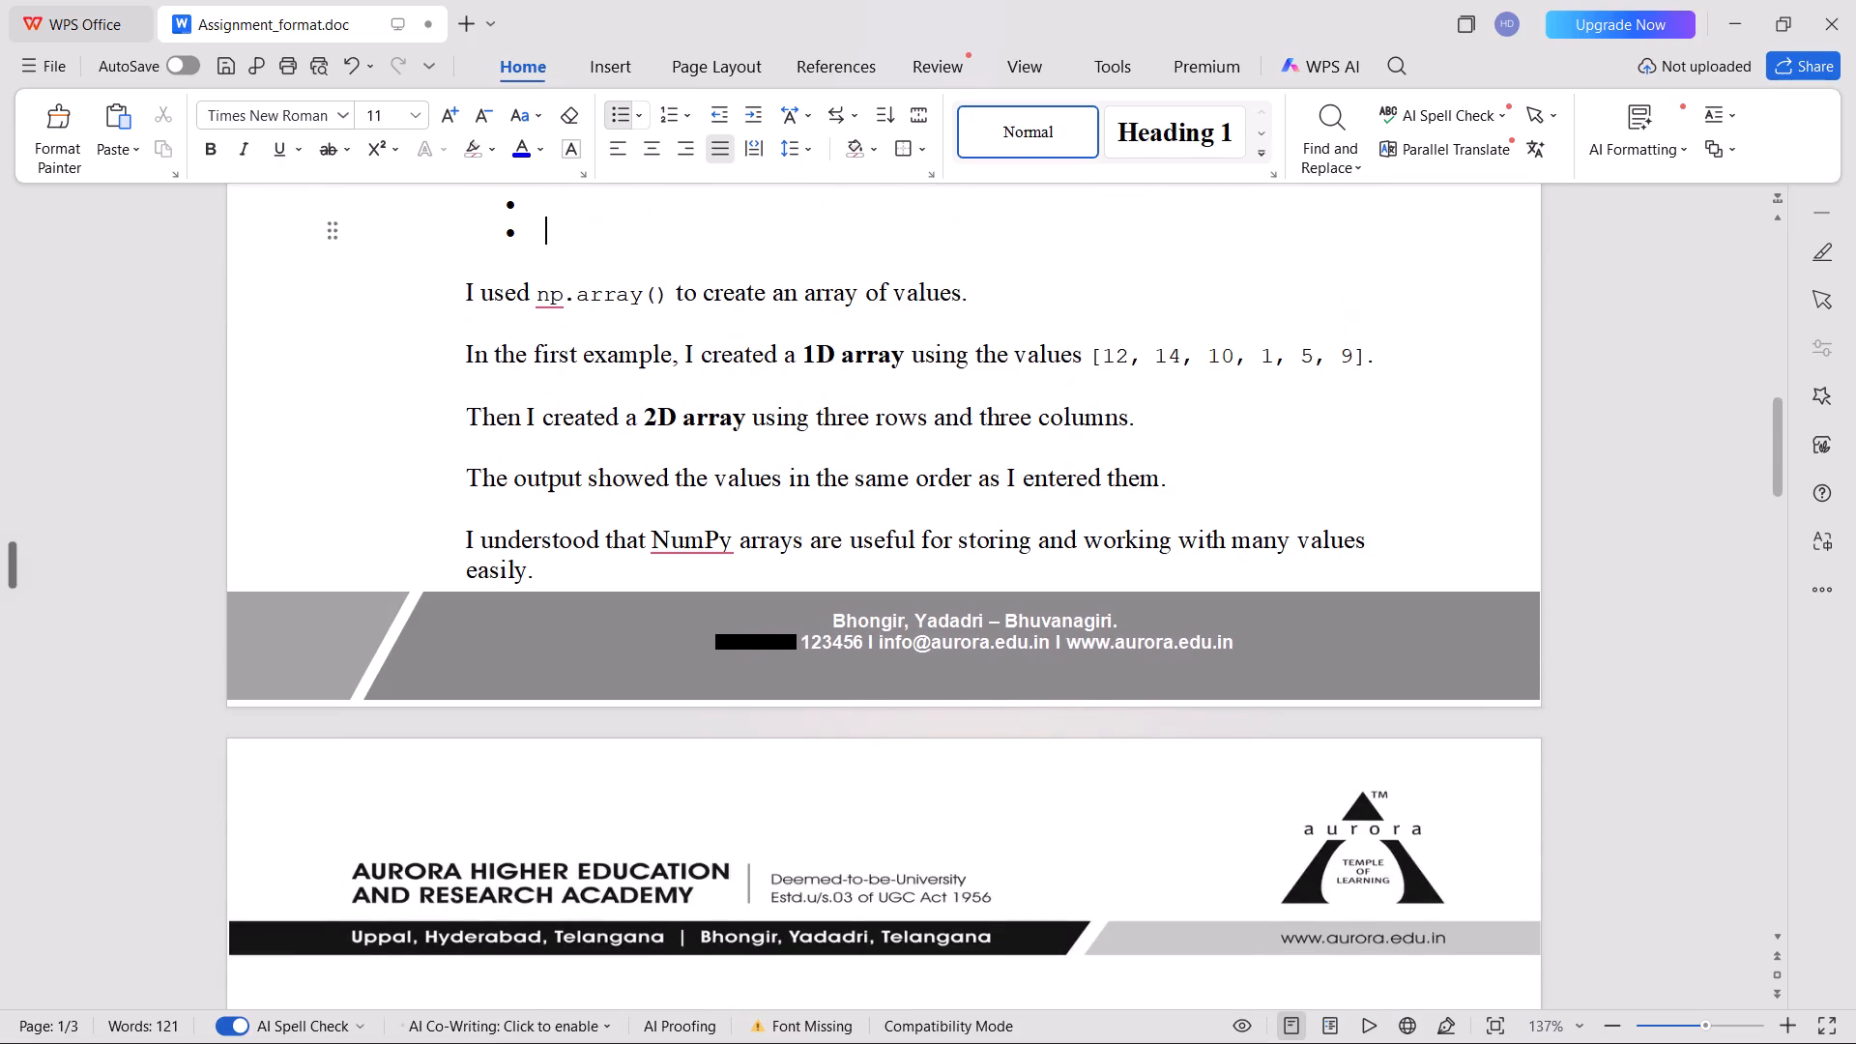
{"action": "key", "text": "BackSpace"}
{"action": "key", "text": "BackSpace"}
{"action": "key", "text": "BackSpace"}
{"action": "key", "text": "BackSpace"}
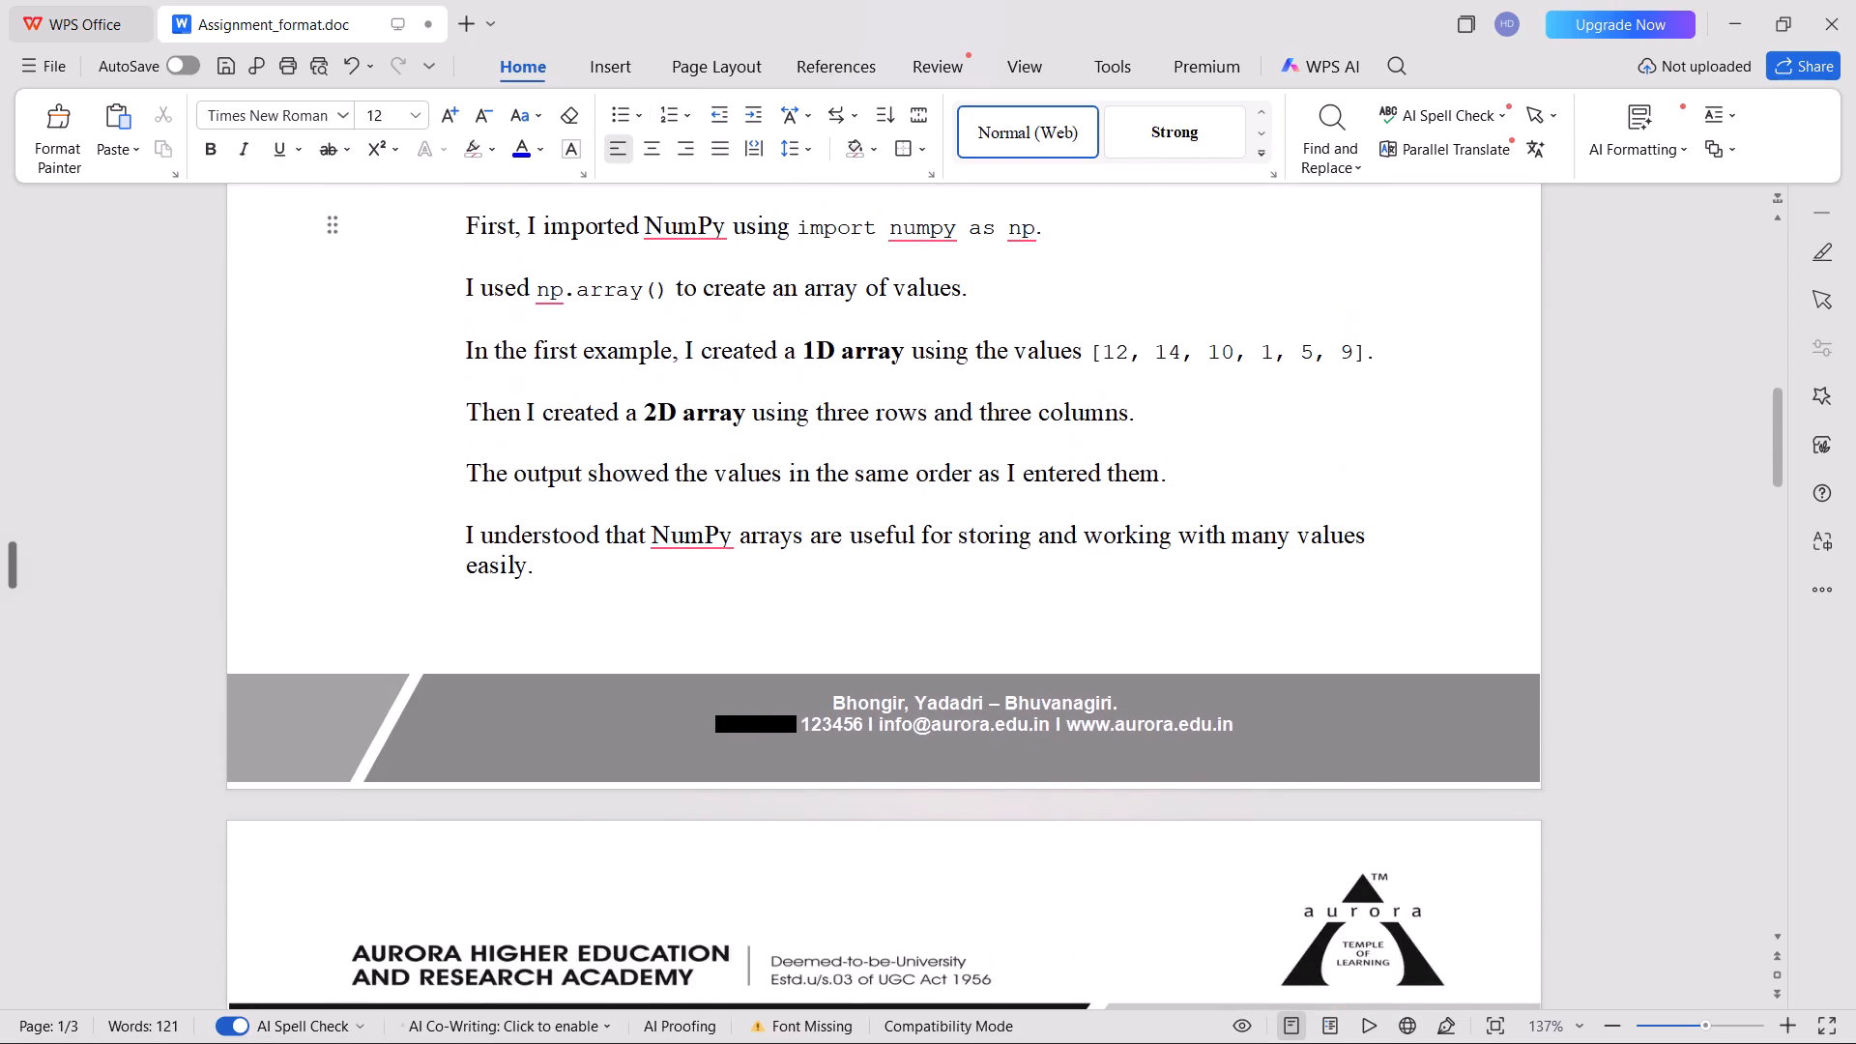
{"action": "key", "text": "Up"}
{"action": "key", "text": "BackSpace"}
{"action": "key", "text": "BackSpace"}
{"action": "key", "text": "BackSpace"}
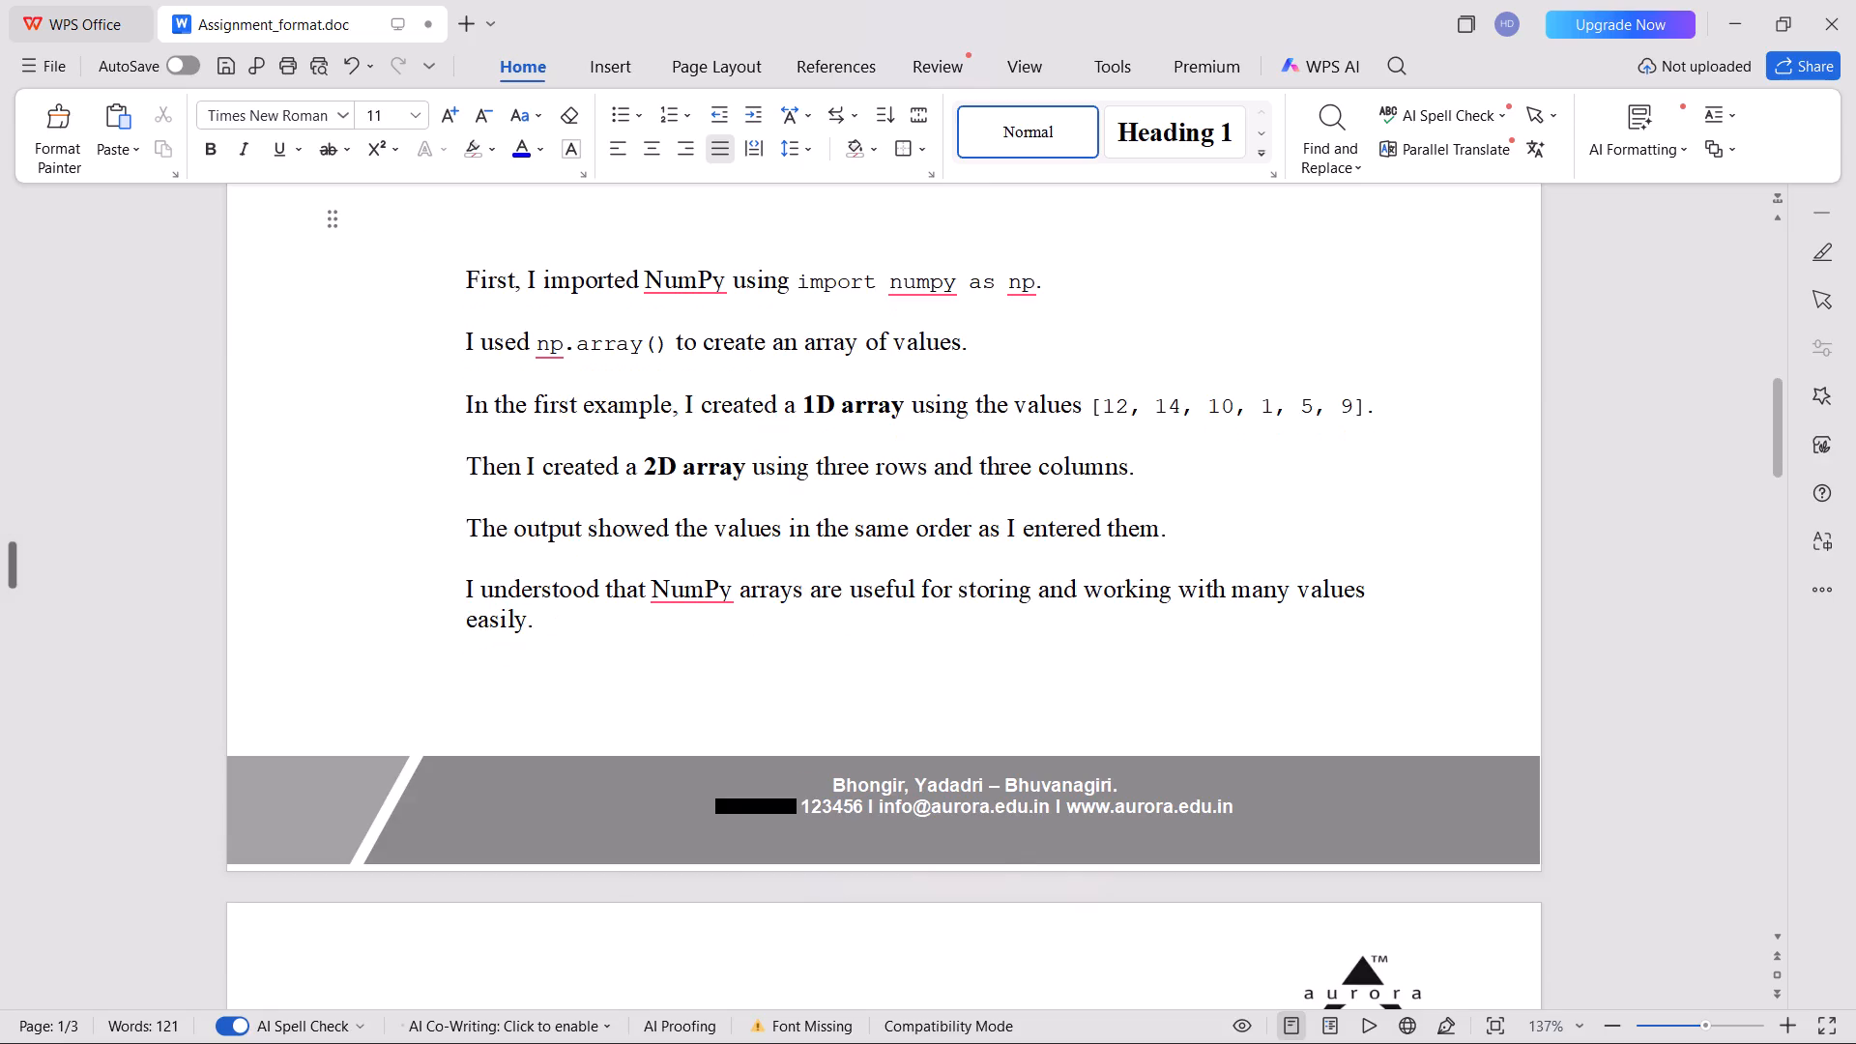
{"action": "key", "text": "BackSpace"}
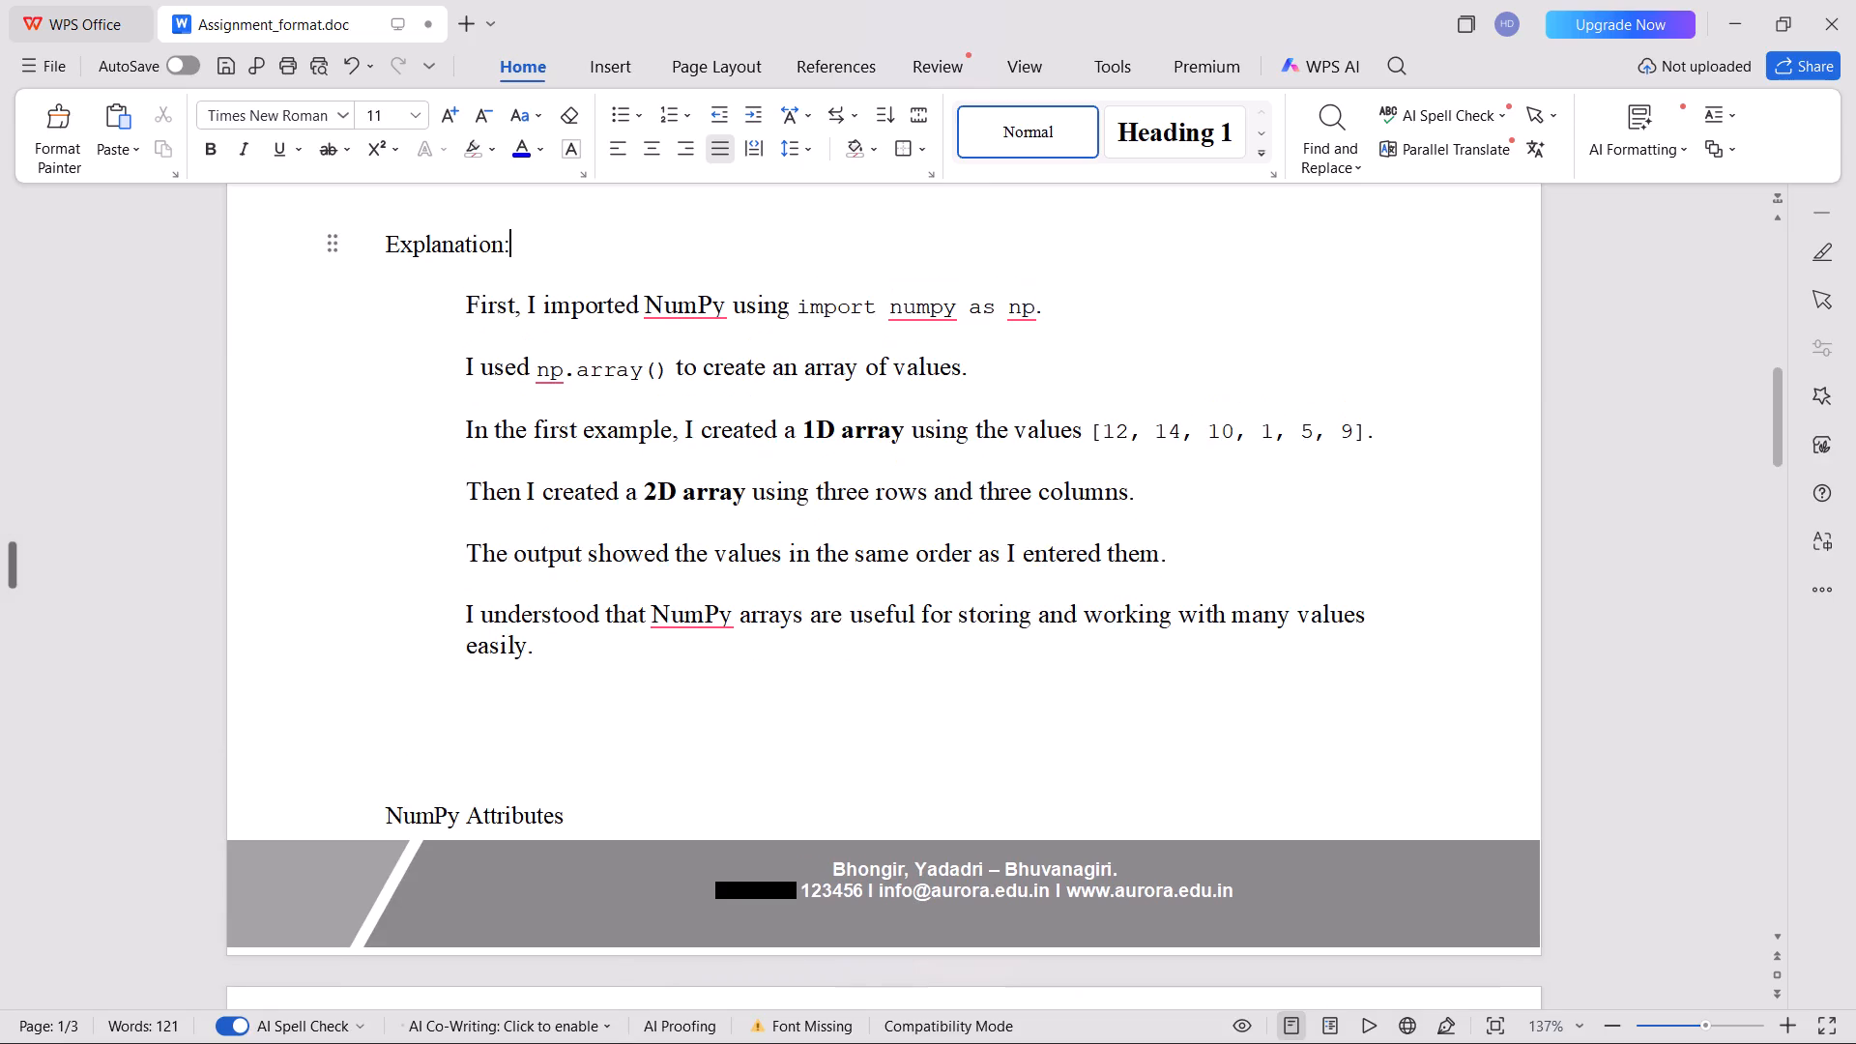
Add a blank line after the closing point that ends in "working with many values easily.".
{"action": "left_click", "coordinate": [548, 634]}
{"action": "key", "text": "Return"}
{"action": "key", "text": "BackSpace"}
{"action": "key", "text": "BackSpace"}
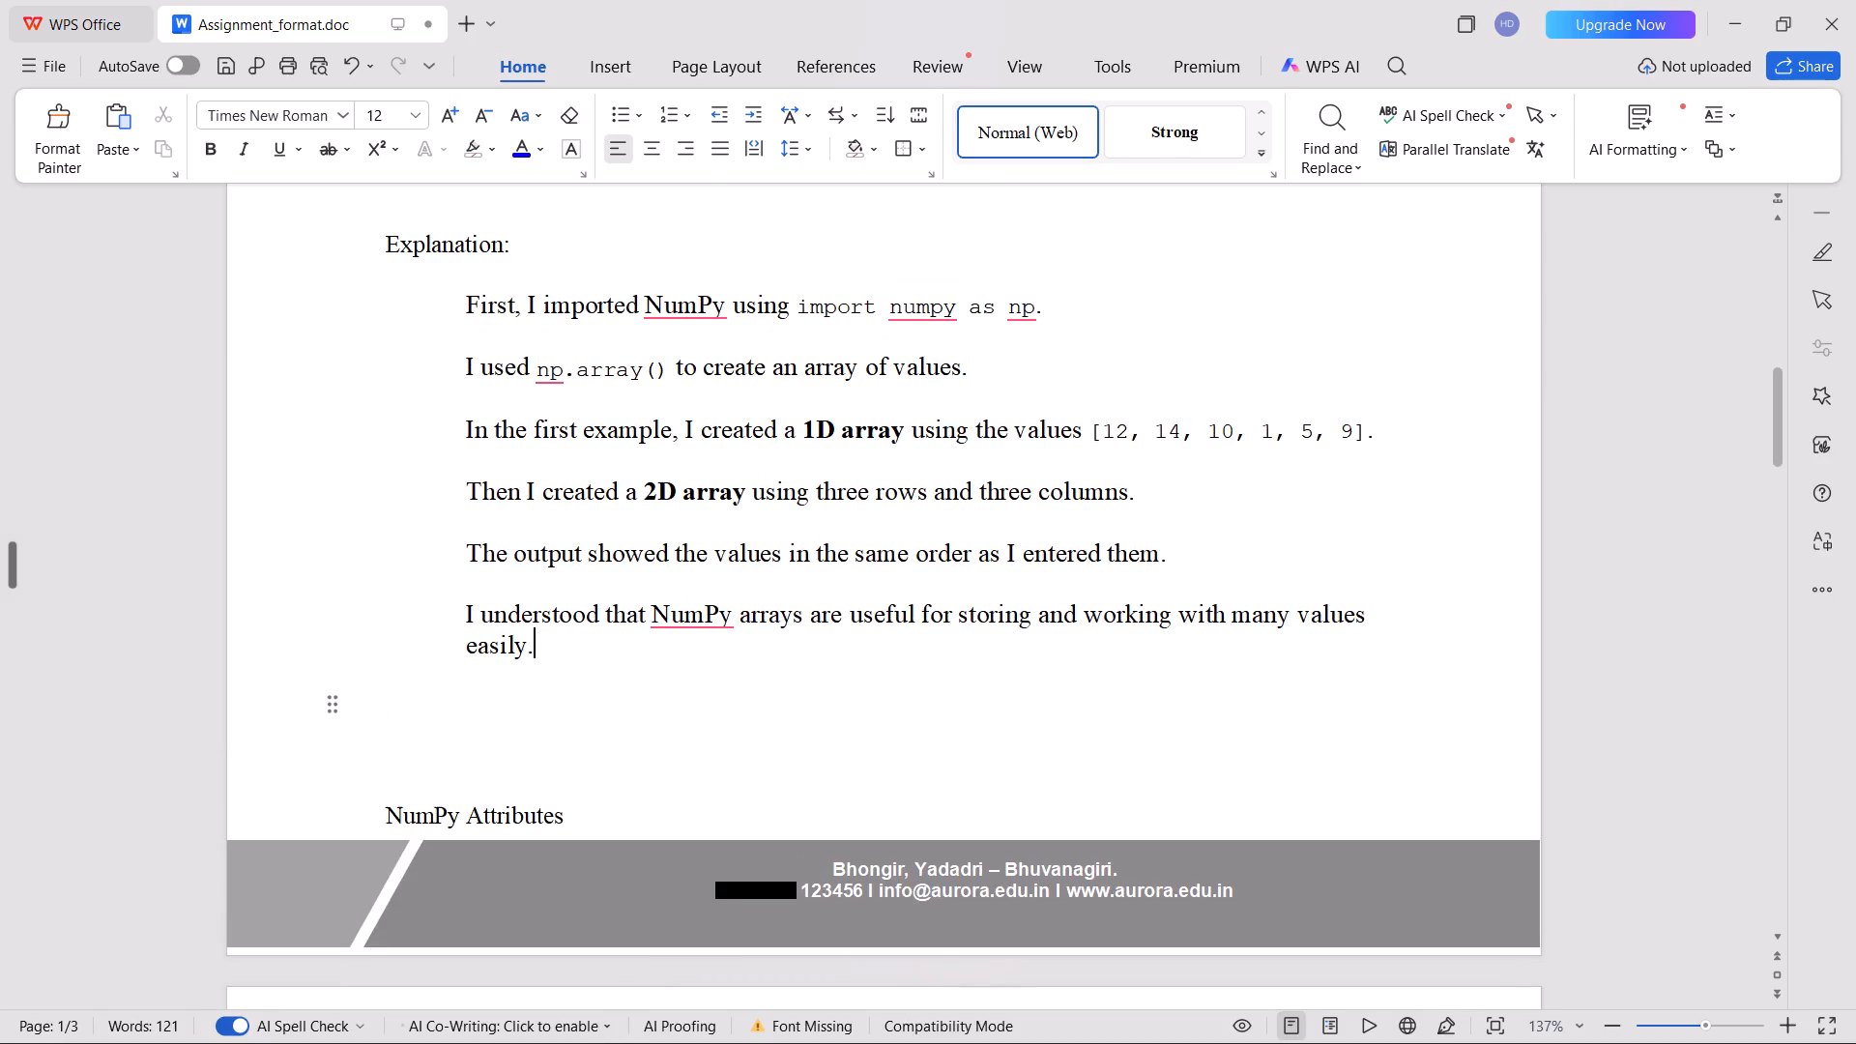
{"action": "key", "text": "Return"}
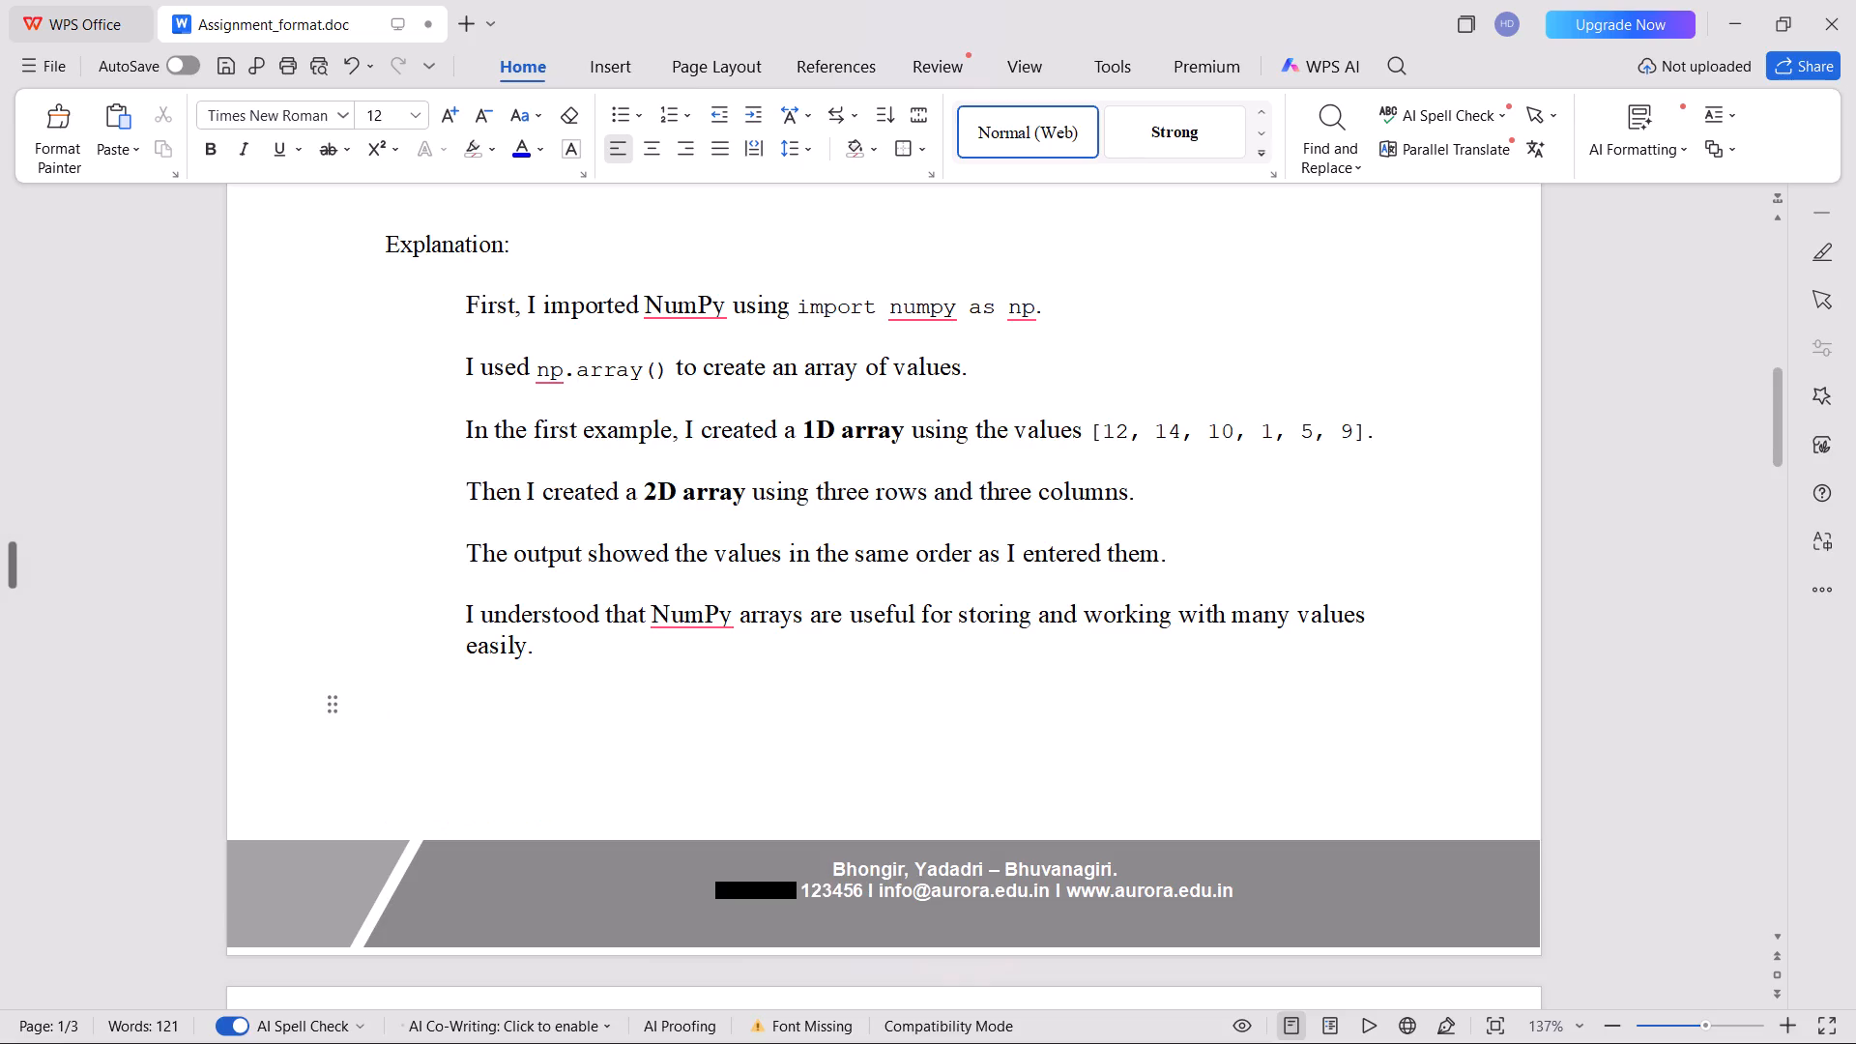
Remove the full stop from the end of "The output showed the values in the same order as I entered them".
{"action": "left_click", "coordinate": [1169, 554]}
{"action": "key", "text": "Return"}
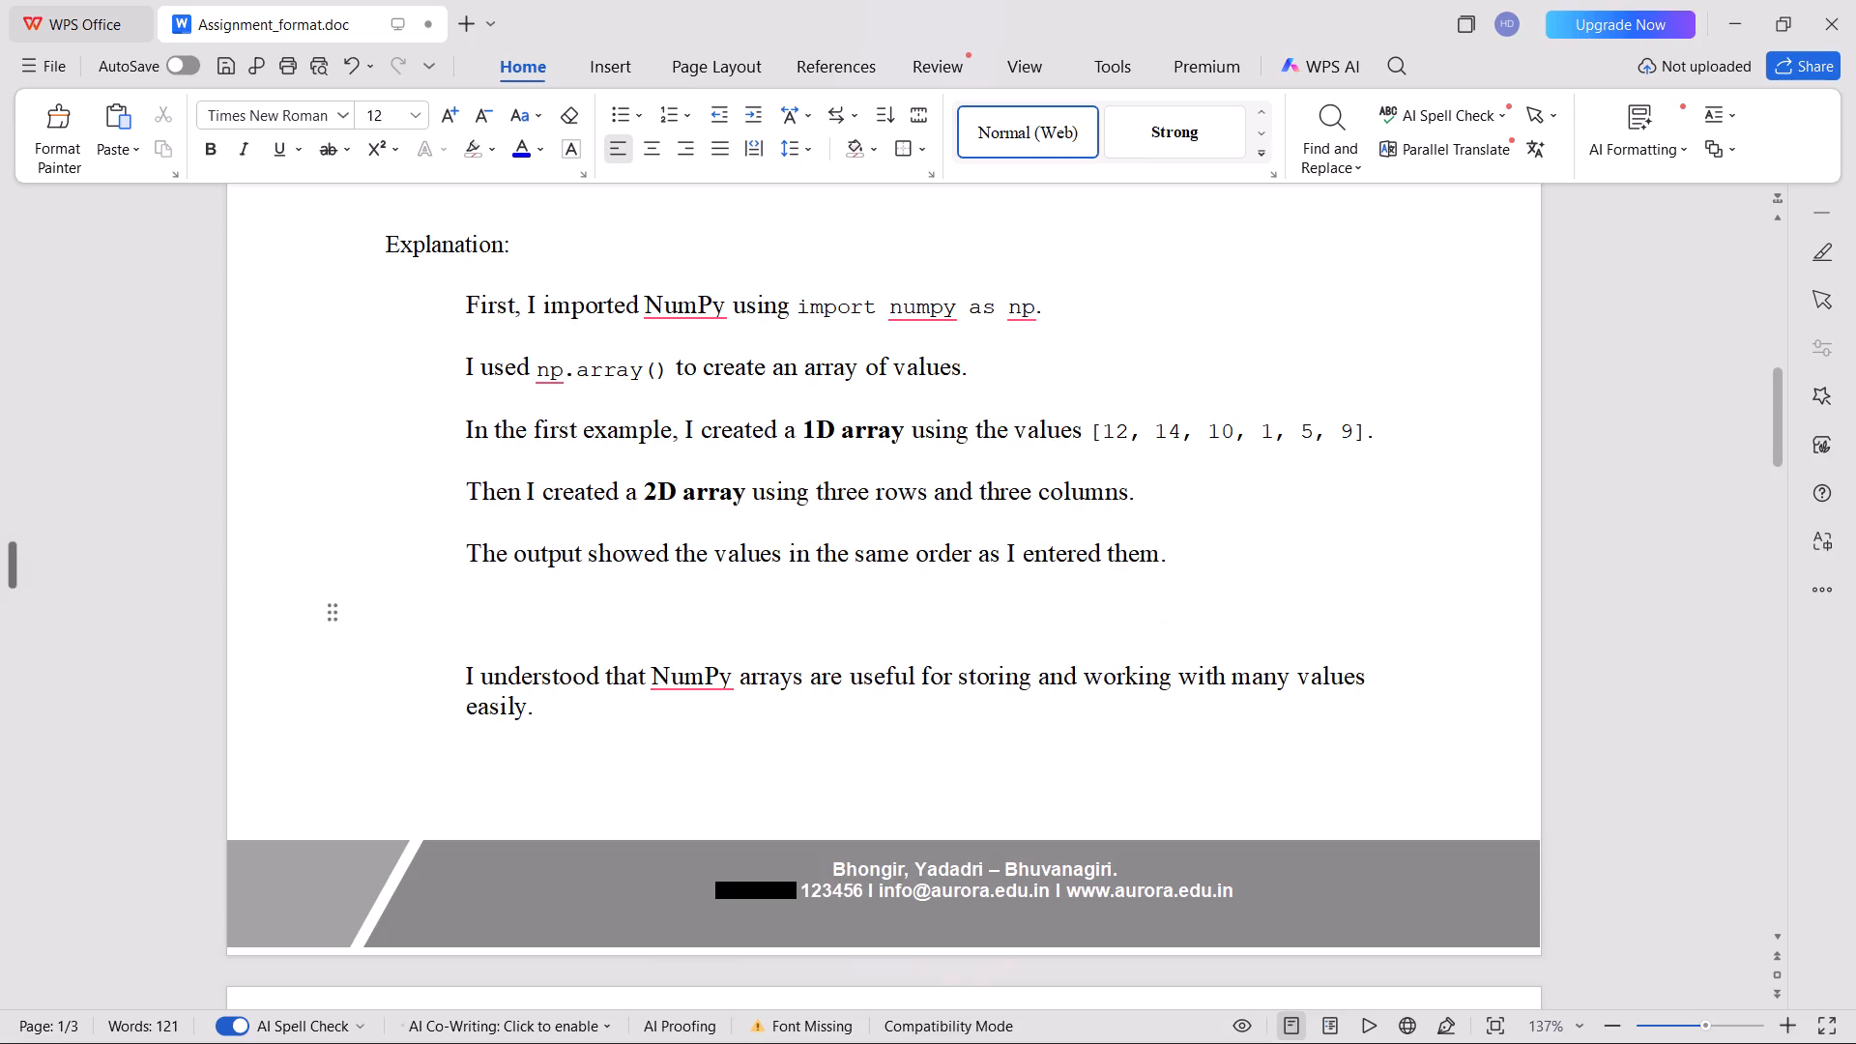
{"action": "key", "text": "BackSpace"}
{"action": "key", "text": "BackSpace"}
{"action": "key", "text": "BackSpace"}
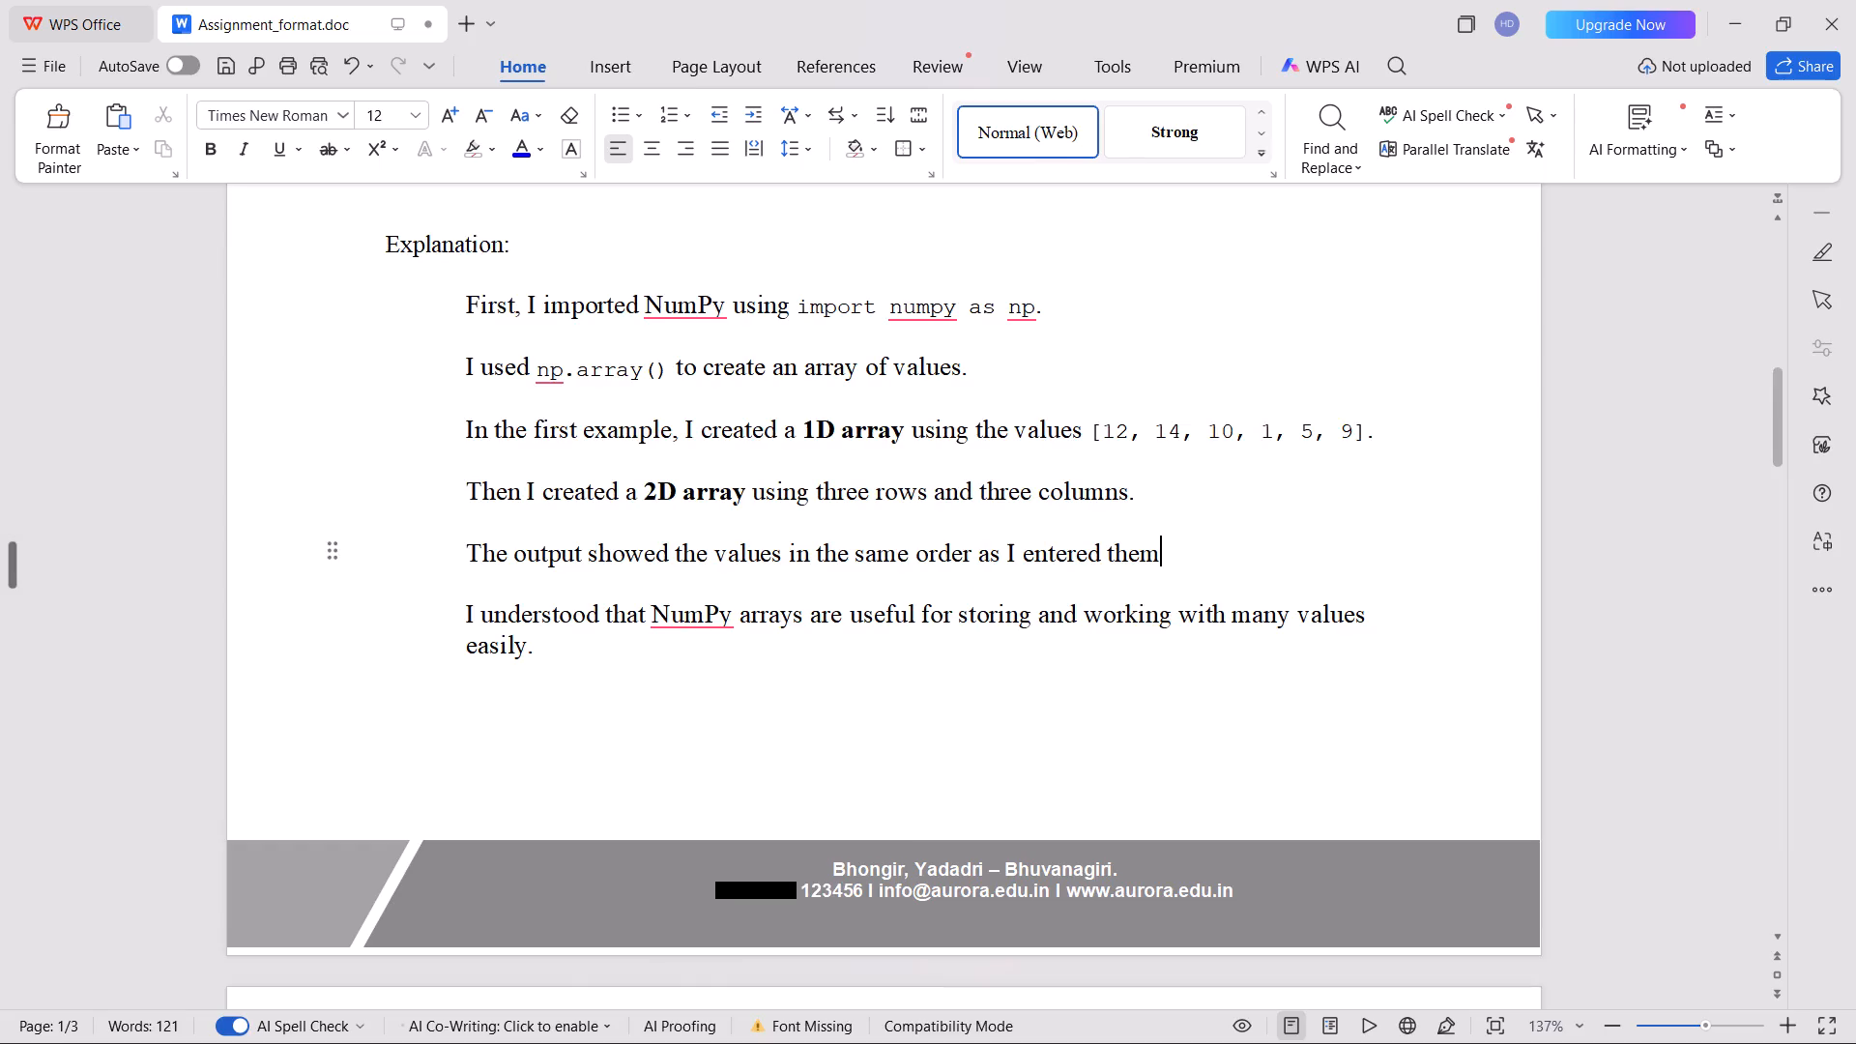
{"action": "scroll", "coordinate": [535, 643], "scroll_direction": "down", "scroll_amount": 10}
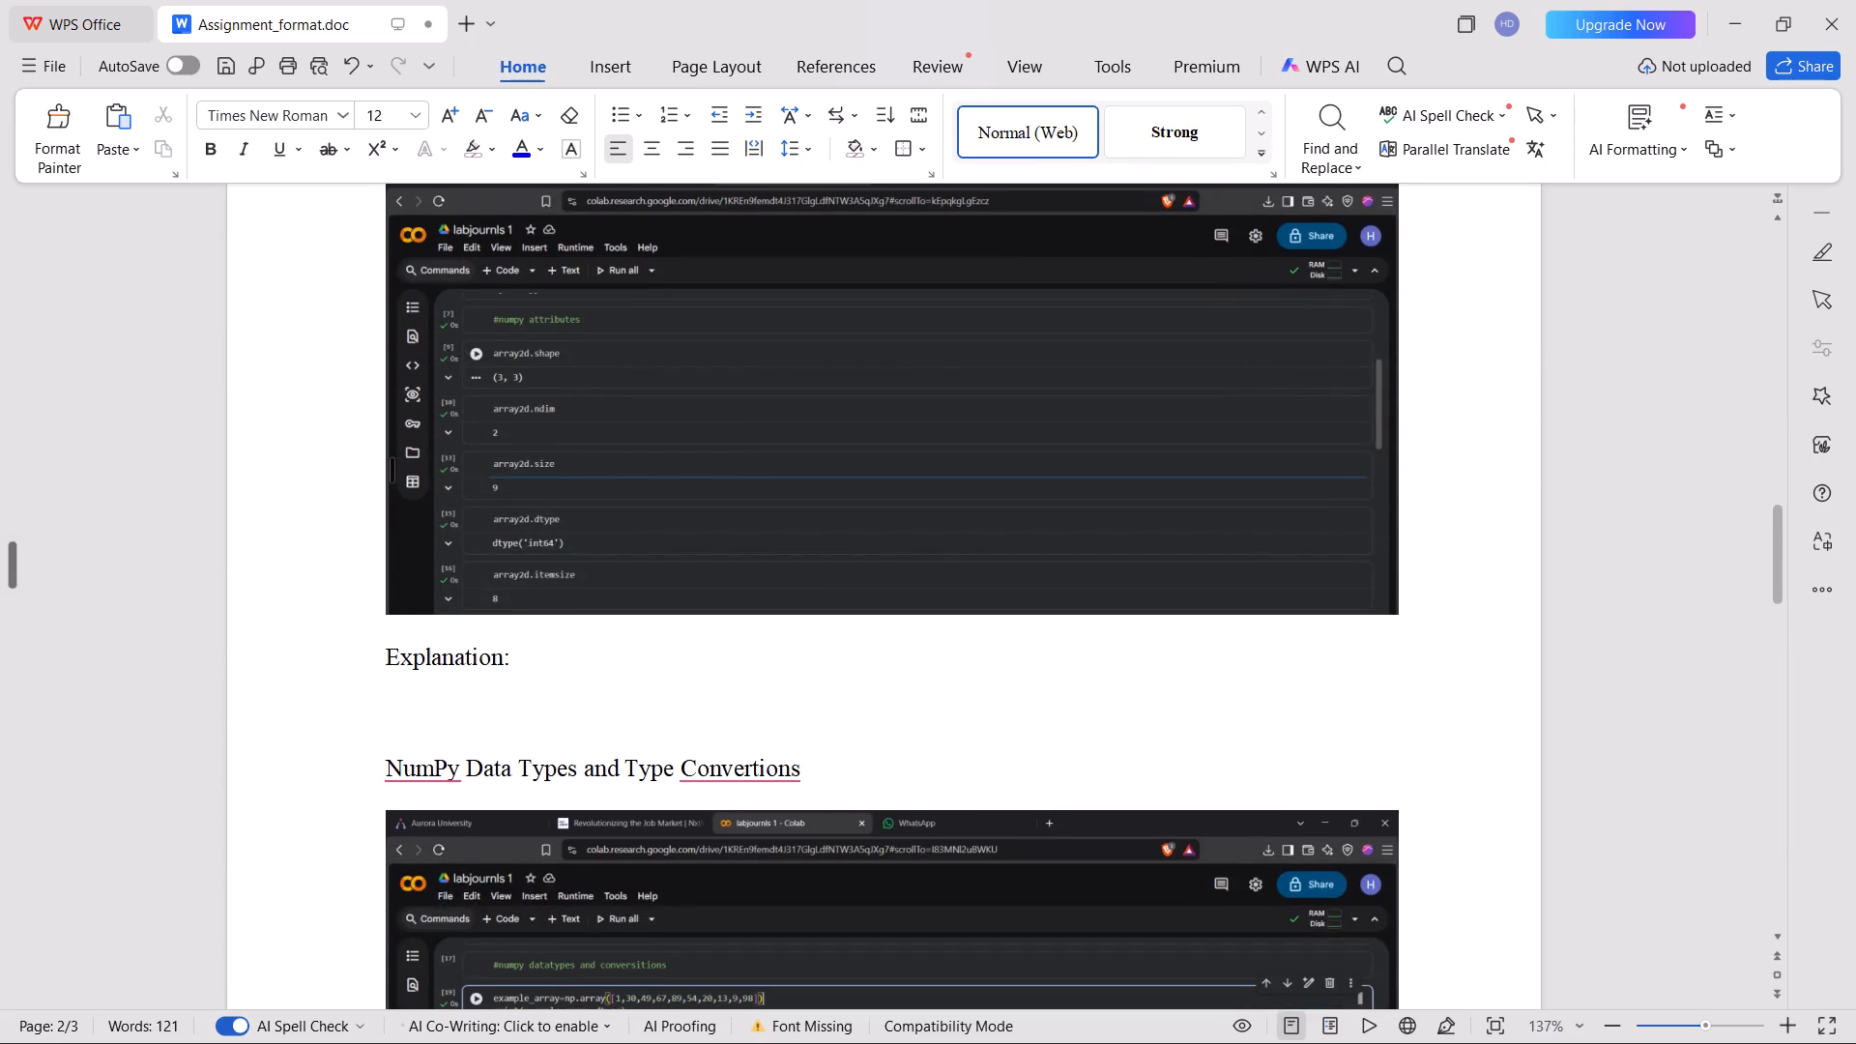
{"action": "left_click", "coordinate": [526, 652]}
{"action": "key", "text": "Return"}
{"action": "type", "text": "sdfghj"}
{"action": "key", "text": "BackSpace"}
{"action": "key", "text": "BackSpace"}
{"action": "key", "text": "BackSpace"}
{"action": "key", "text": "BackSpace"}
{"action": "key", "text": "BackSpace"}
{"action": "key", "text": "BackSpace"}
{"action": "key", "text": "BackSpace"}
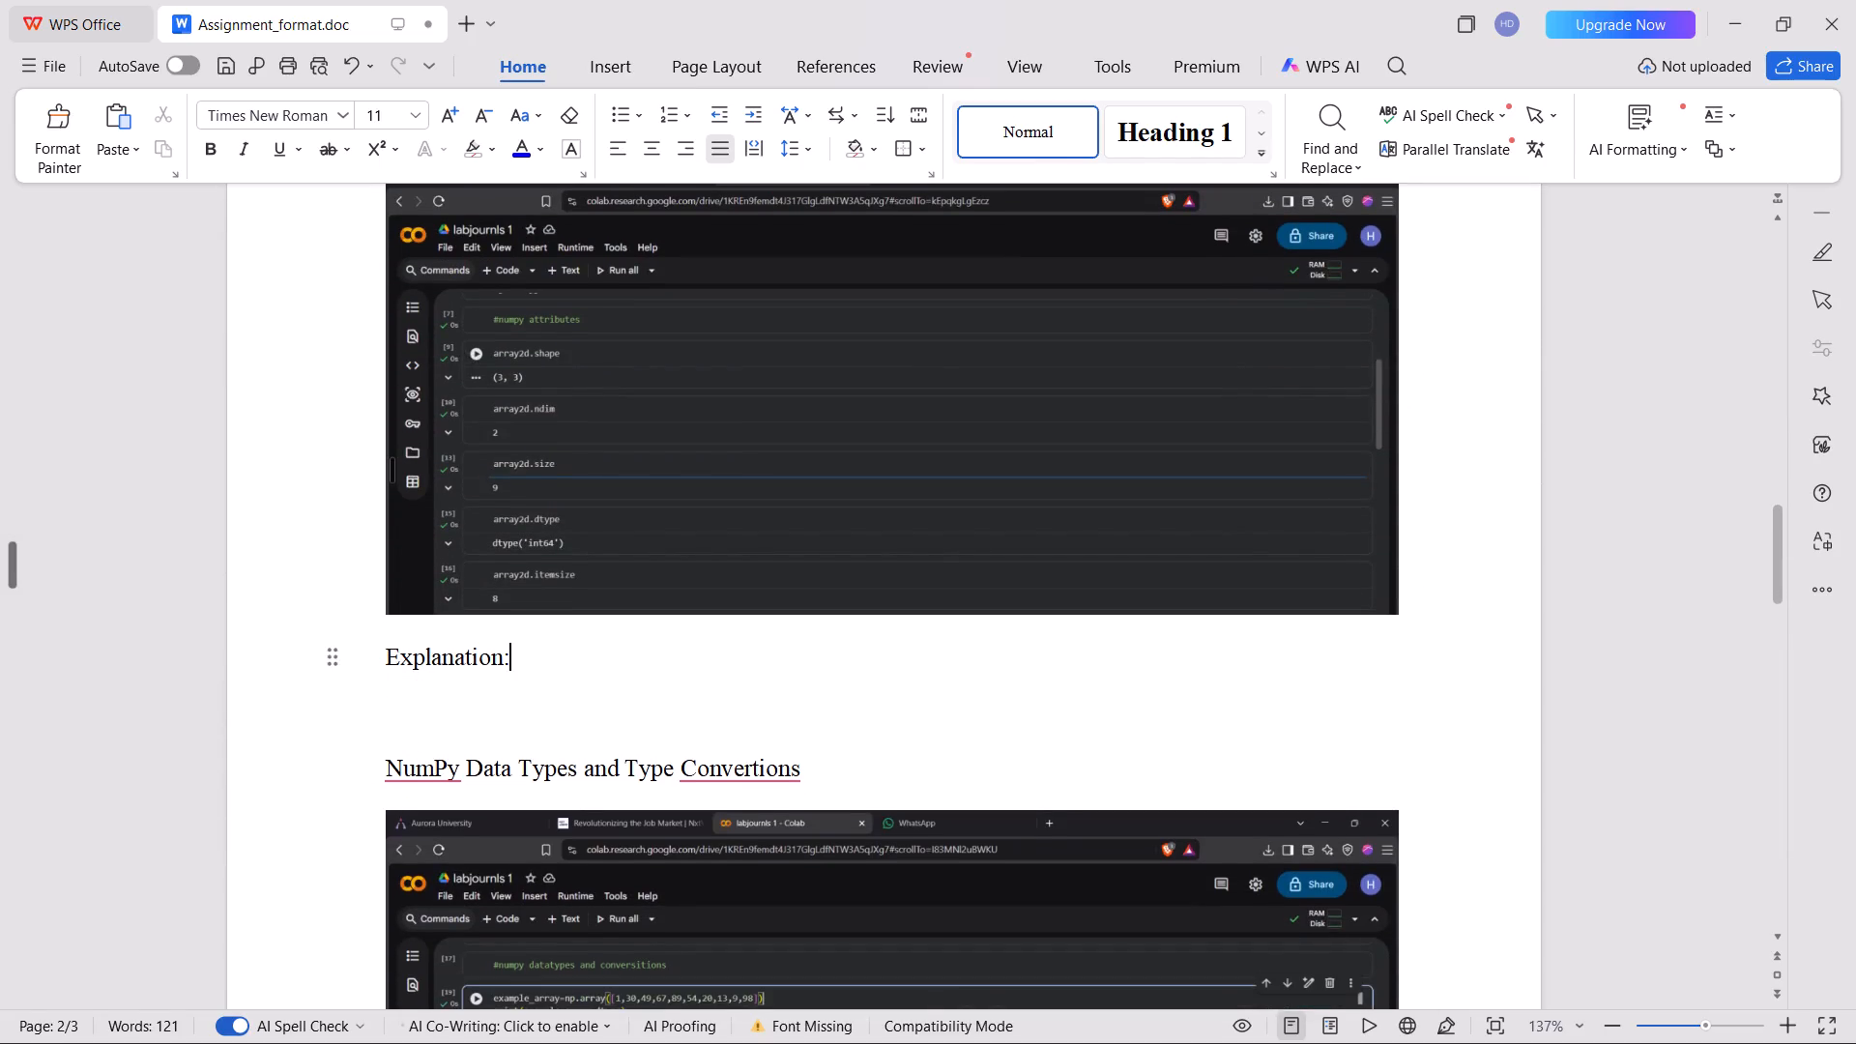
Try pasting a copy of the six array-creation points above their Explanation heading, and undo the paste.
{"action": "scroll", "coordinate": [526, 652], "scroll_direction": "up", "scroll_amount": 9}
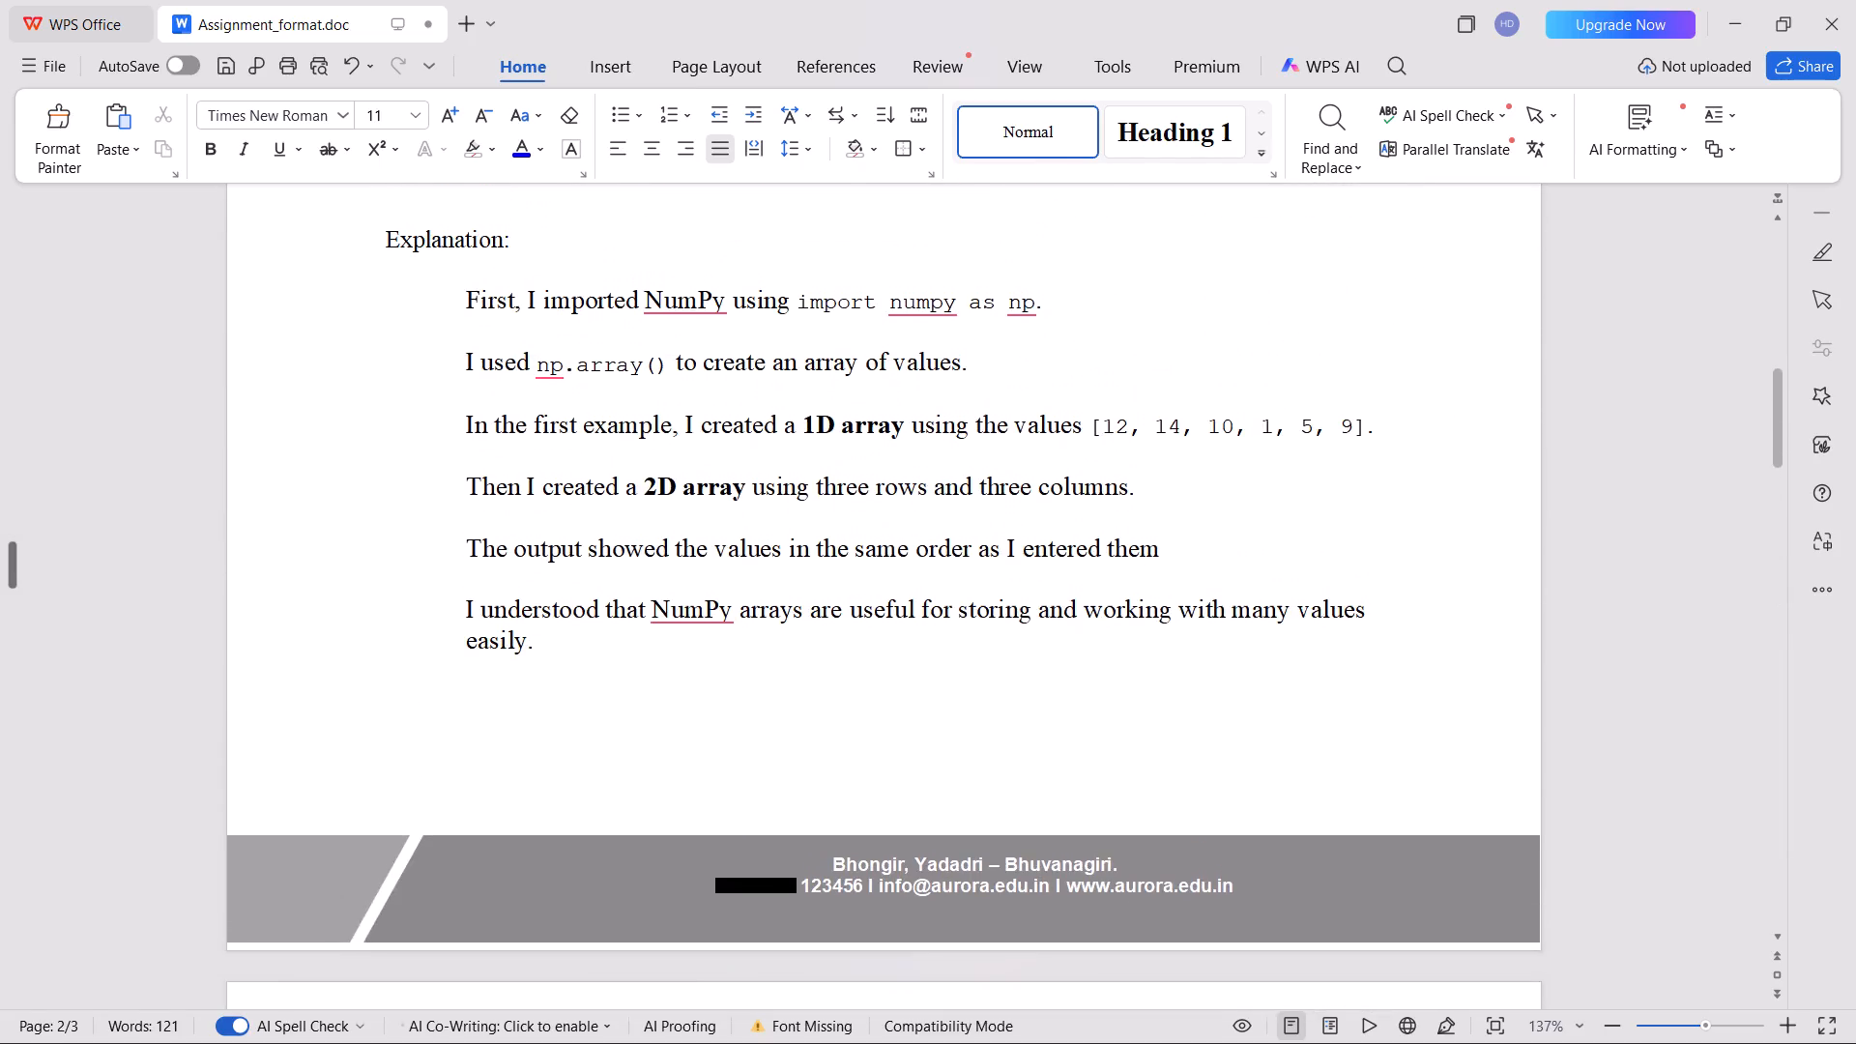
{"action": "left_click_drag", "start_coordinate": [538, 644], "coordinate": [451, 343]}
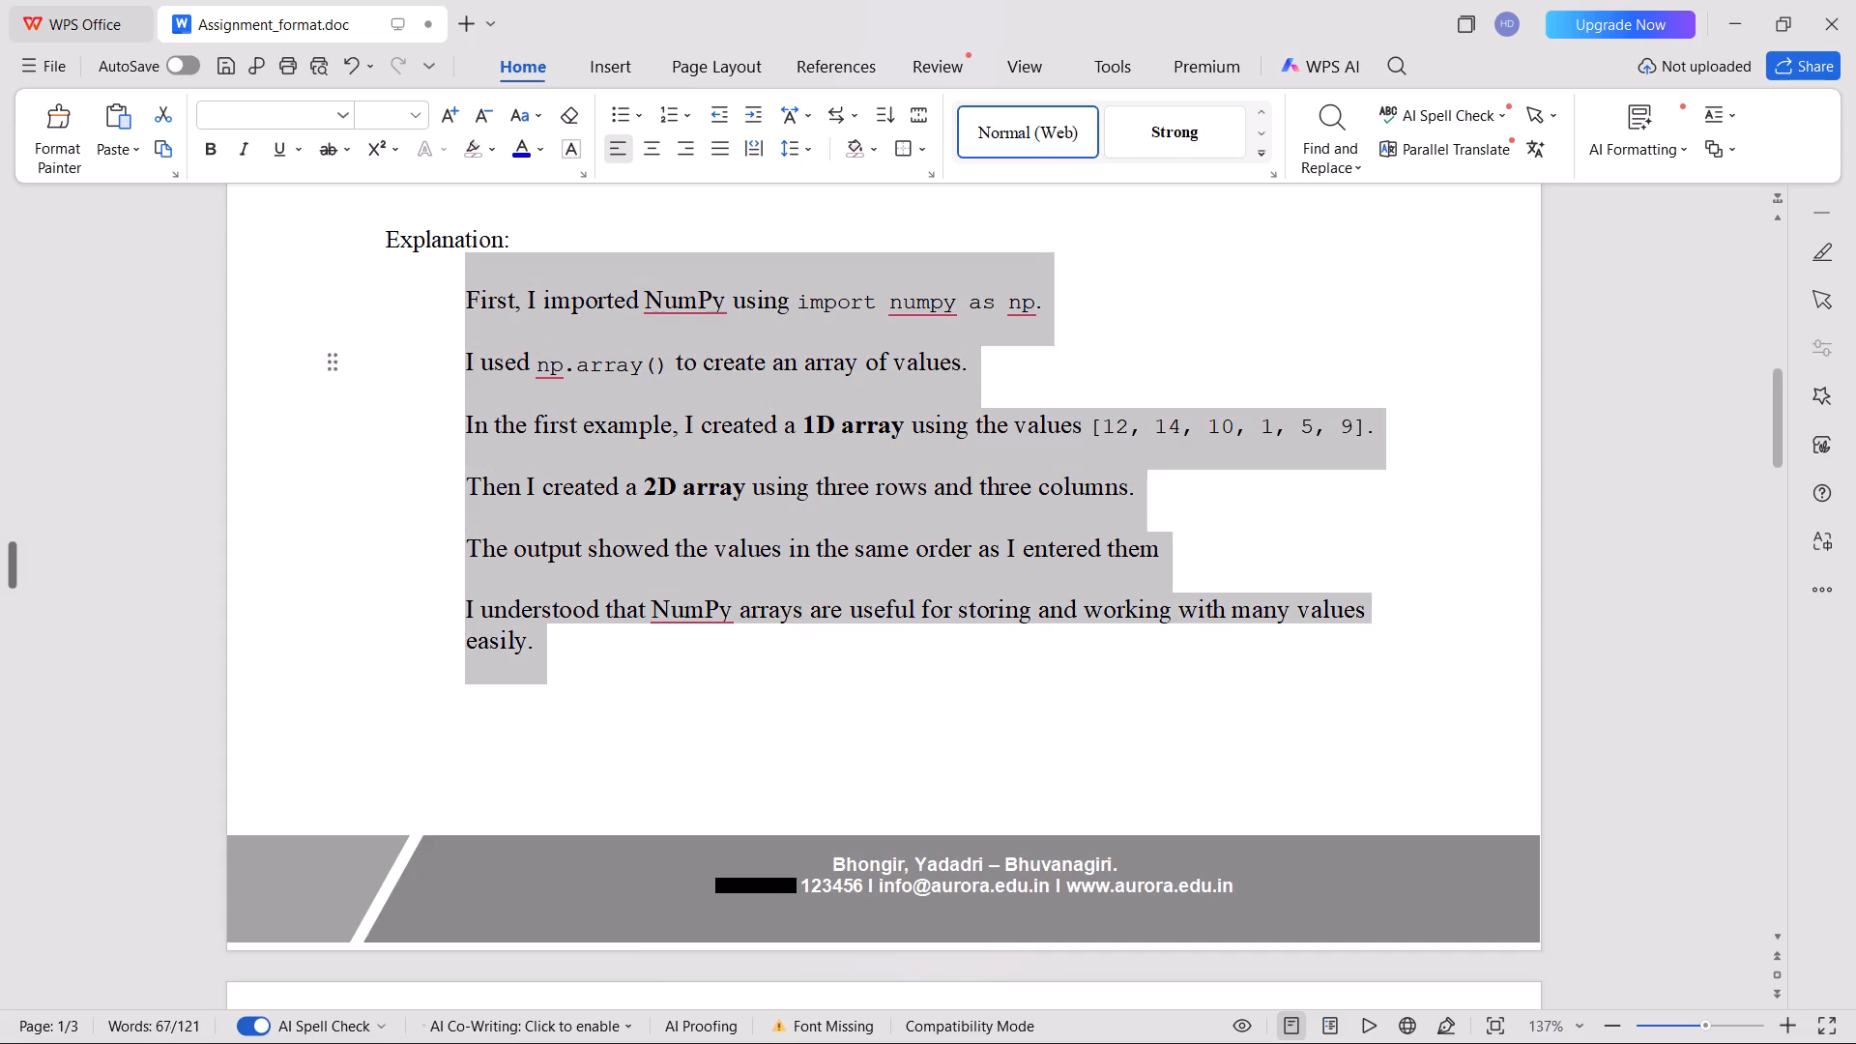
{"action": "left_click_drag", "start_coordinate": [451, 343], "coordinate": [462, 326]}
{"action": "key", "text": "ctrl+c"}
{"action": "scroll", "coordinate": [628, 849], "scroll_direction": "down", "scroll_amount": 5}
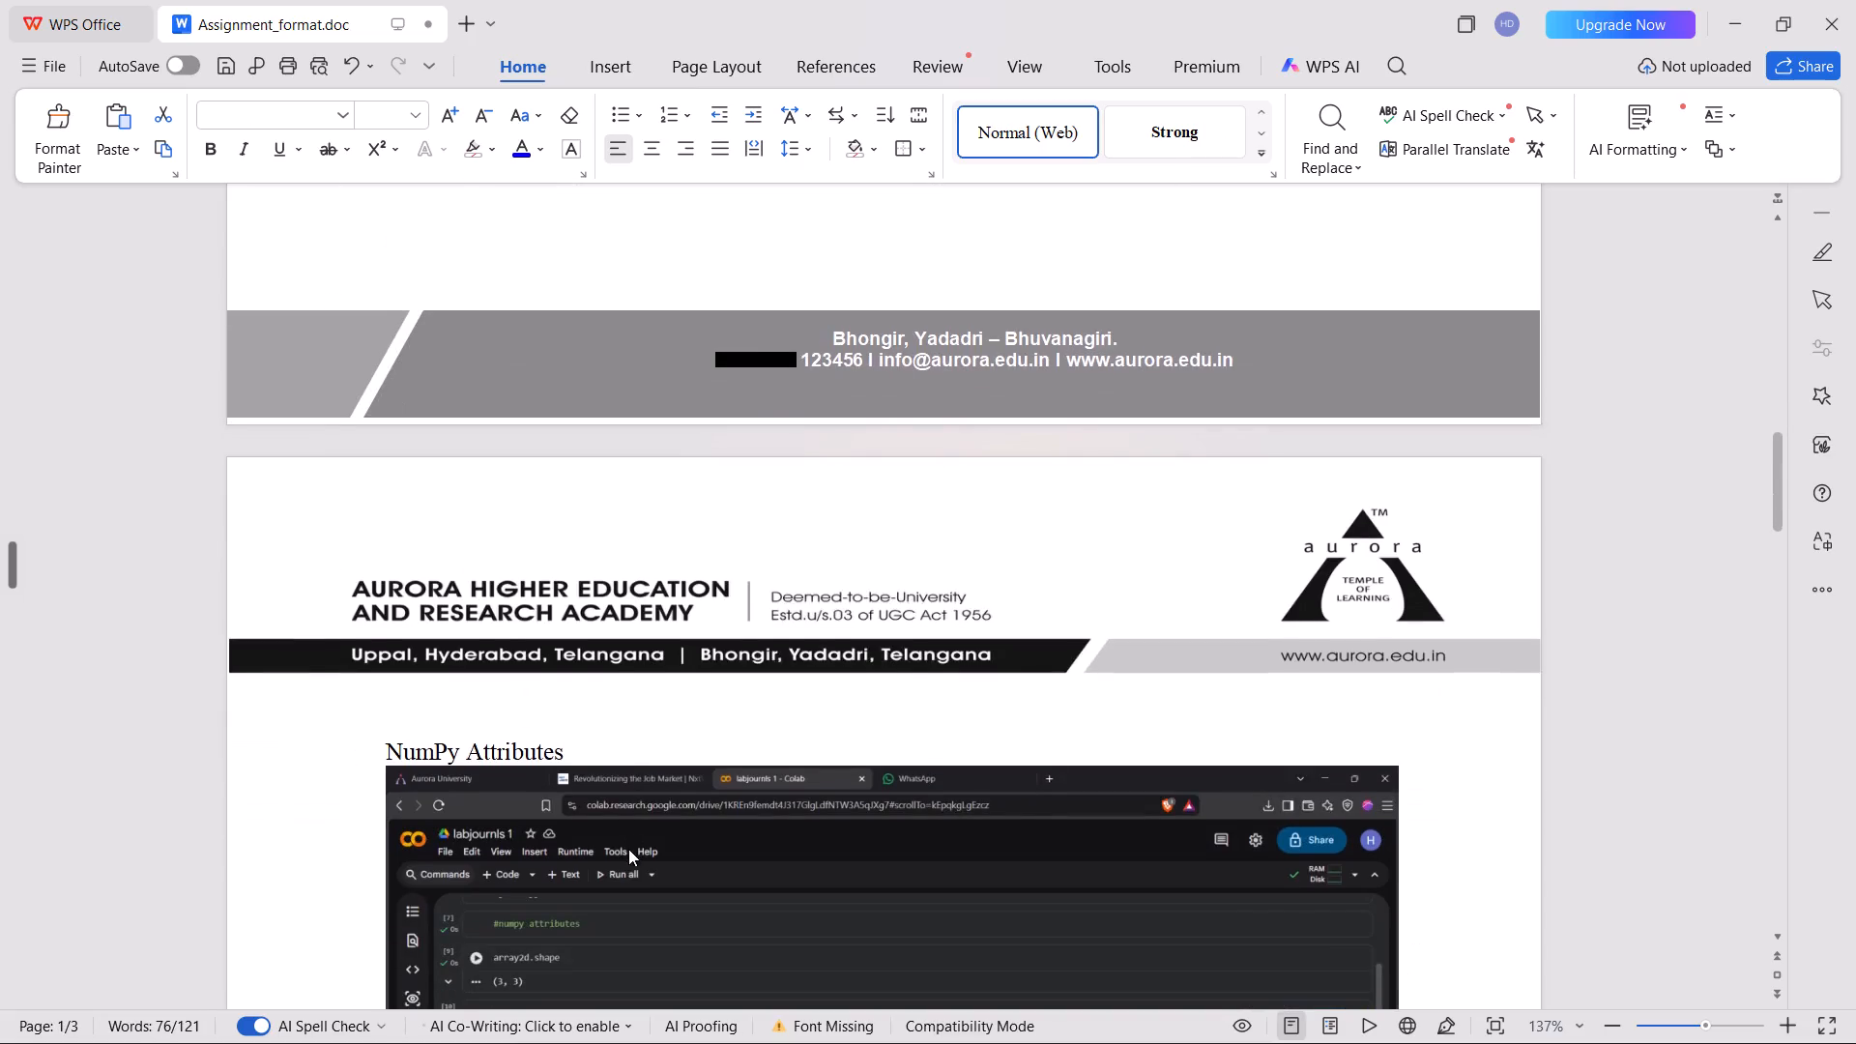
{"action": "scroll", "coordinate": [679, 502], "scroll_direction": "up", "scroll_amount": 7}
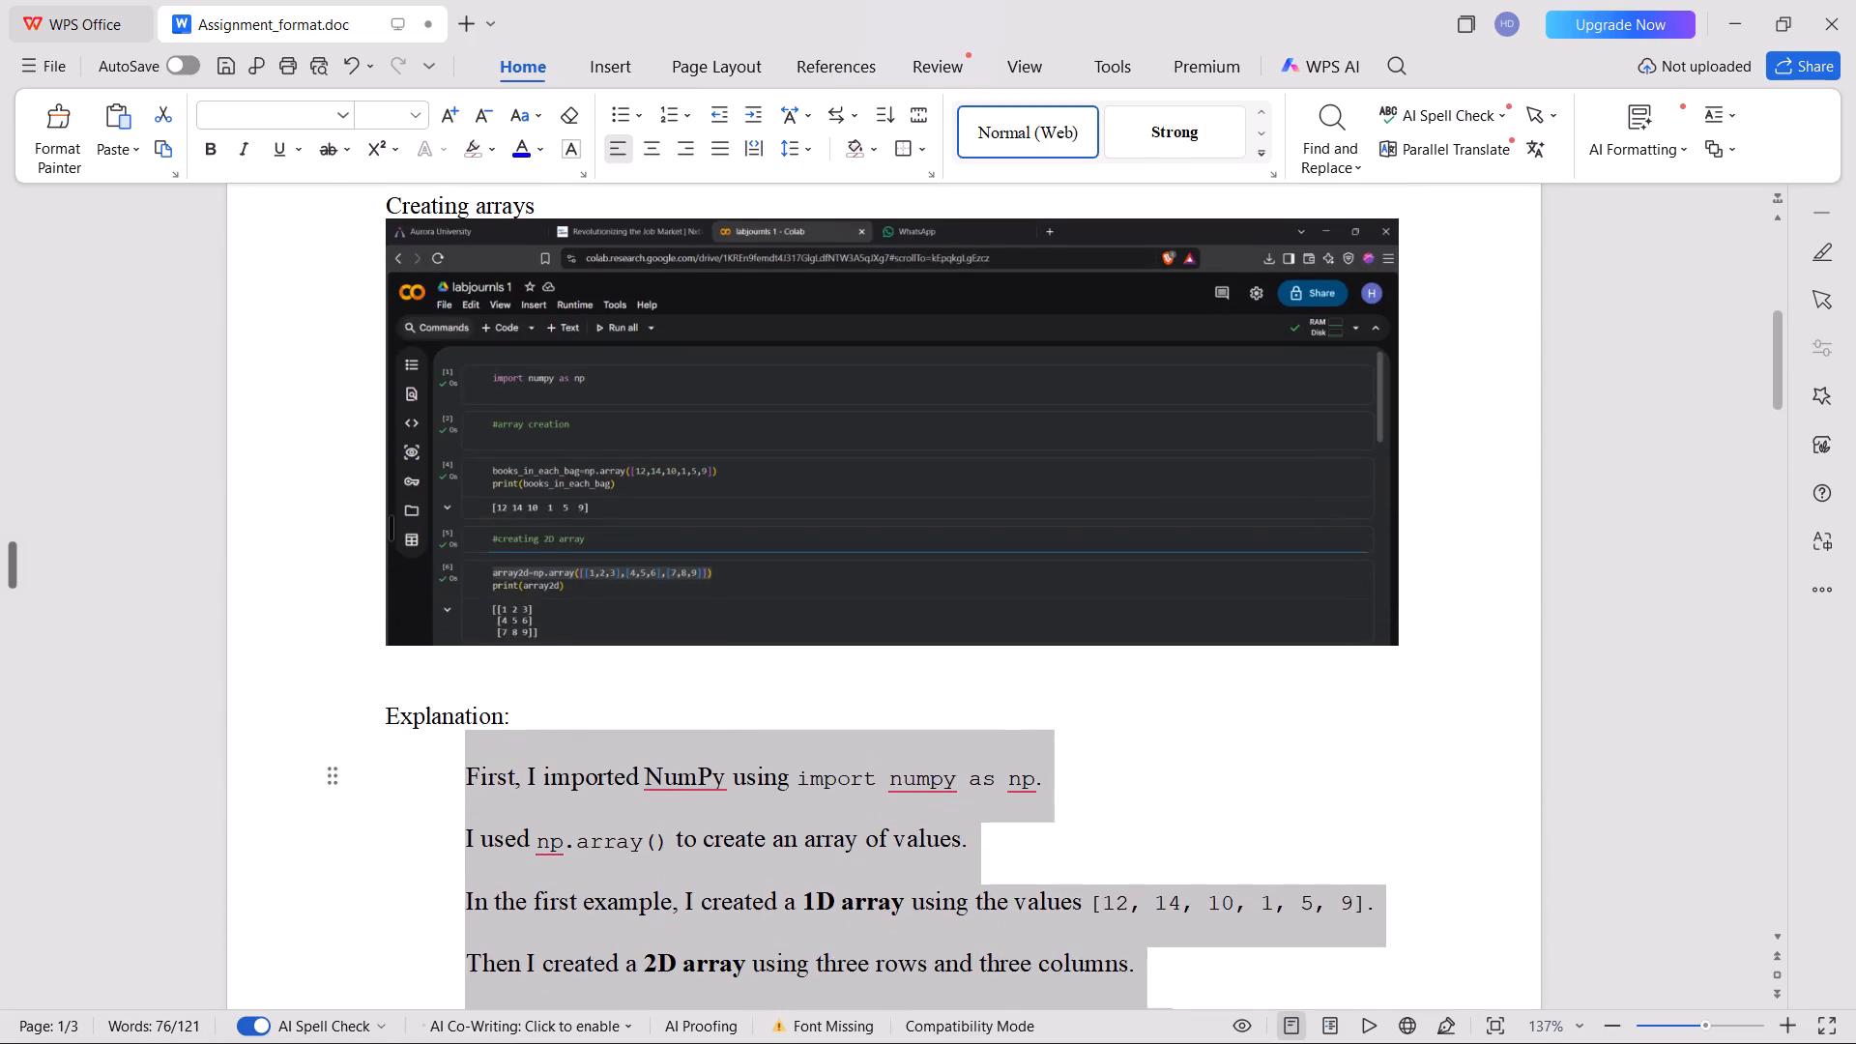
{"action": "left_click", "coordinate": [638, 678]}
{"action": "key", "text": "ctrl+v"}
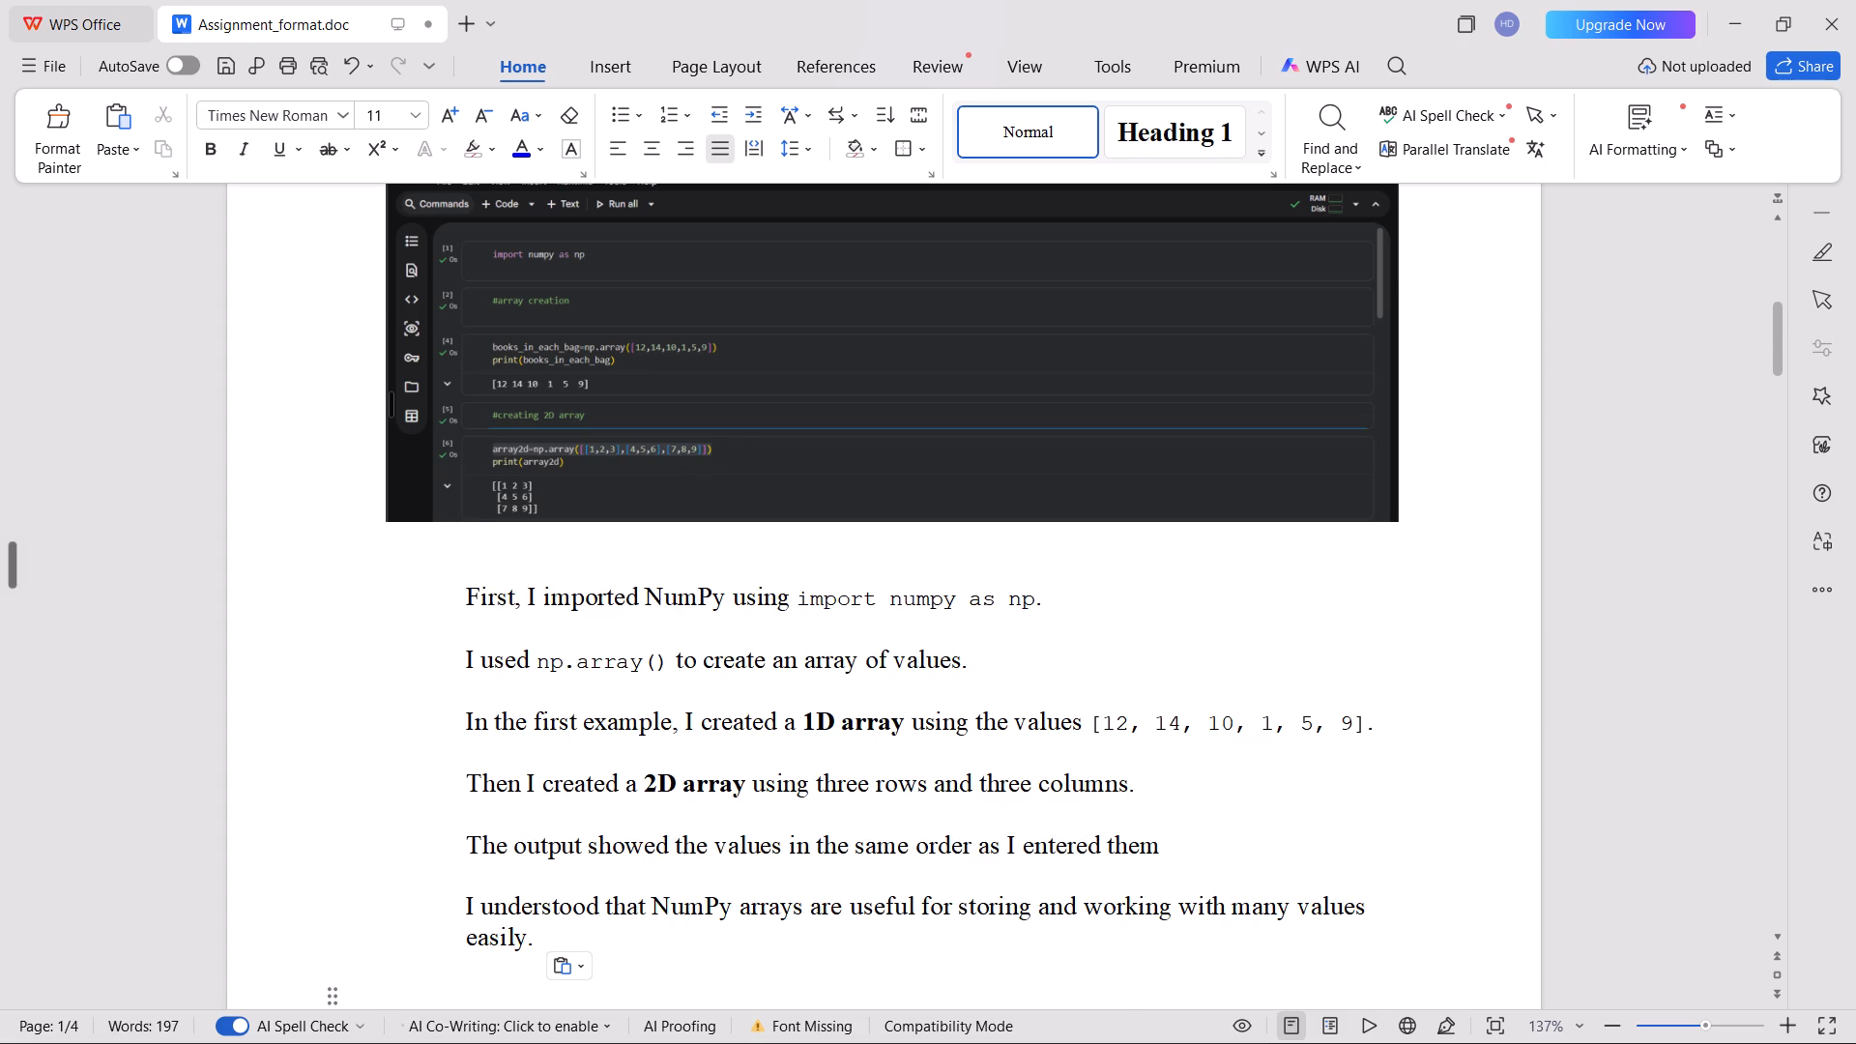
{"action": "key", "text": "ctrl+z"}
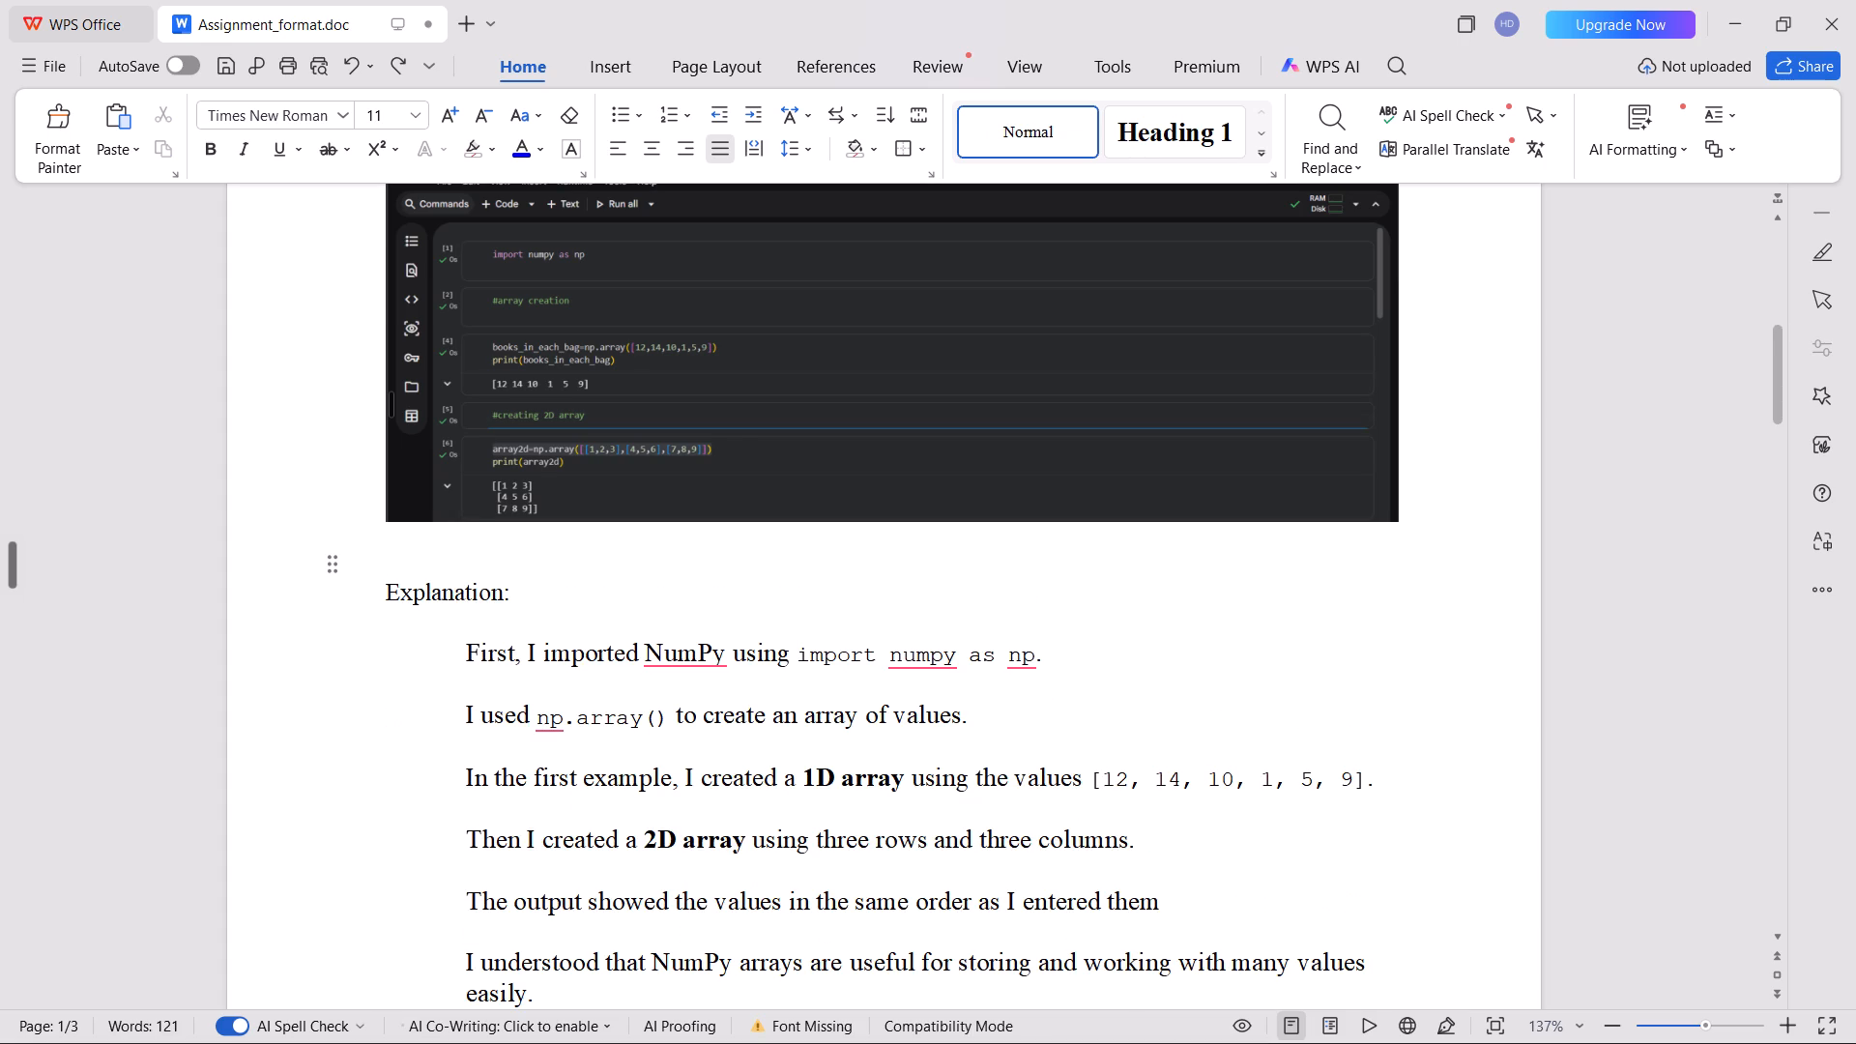
Set the font of all six array-creation explanation points to Times New Roman.
{"action": "left_click_drag", "start_coordinate": [1049, 655], "coordinate": [464, 665]}
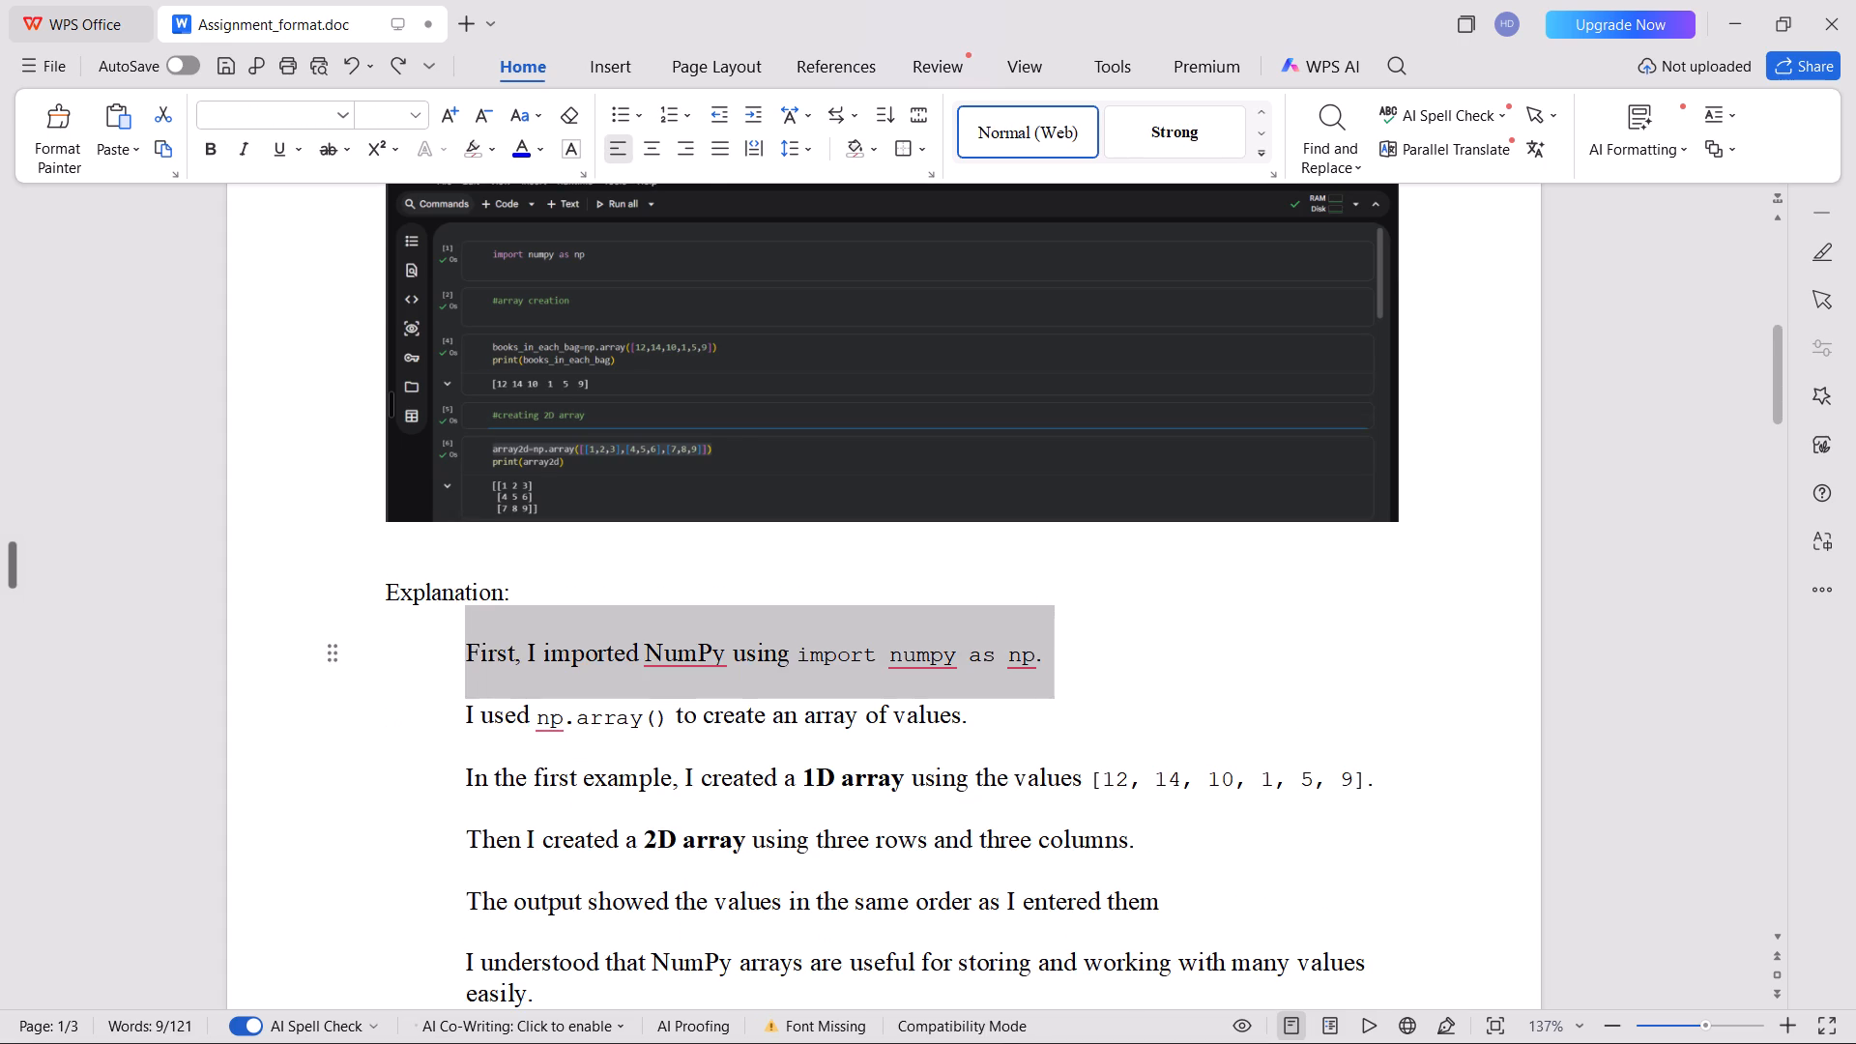
{"action": "left_click_drag", "start_coordinate": [464, 665], "coordinate": [444, 662]}
{"action": "left_click", "coordinate": [444, 662]}
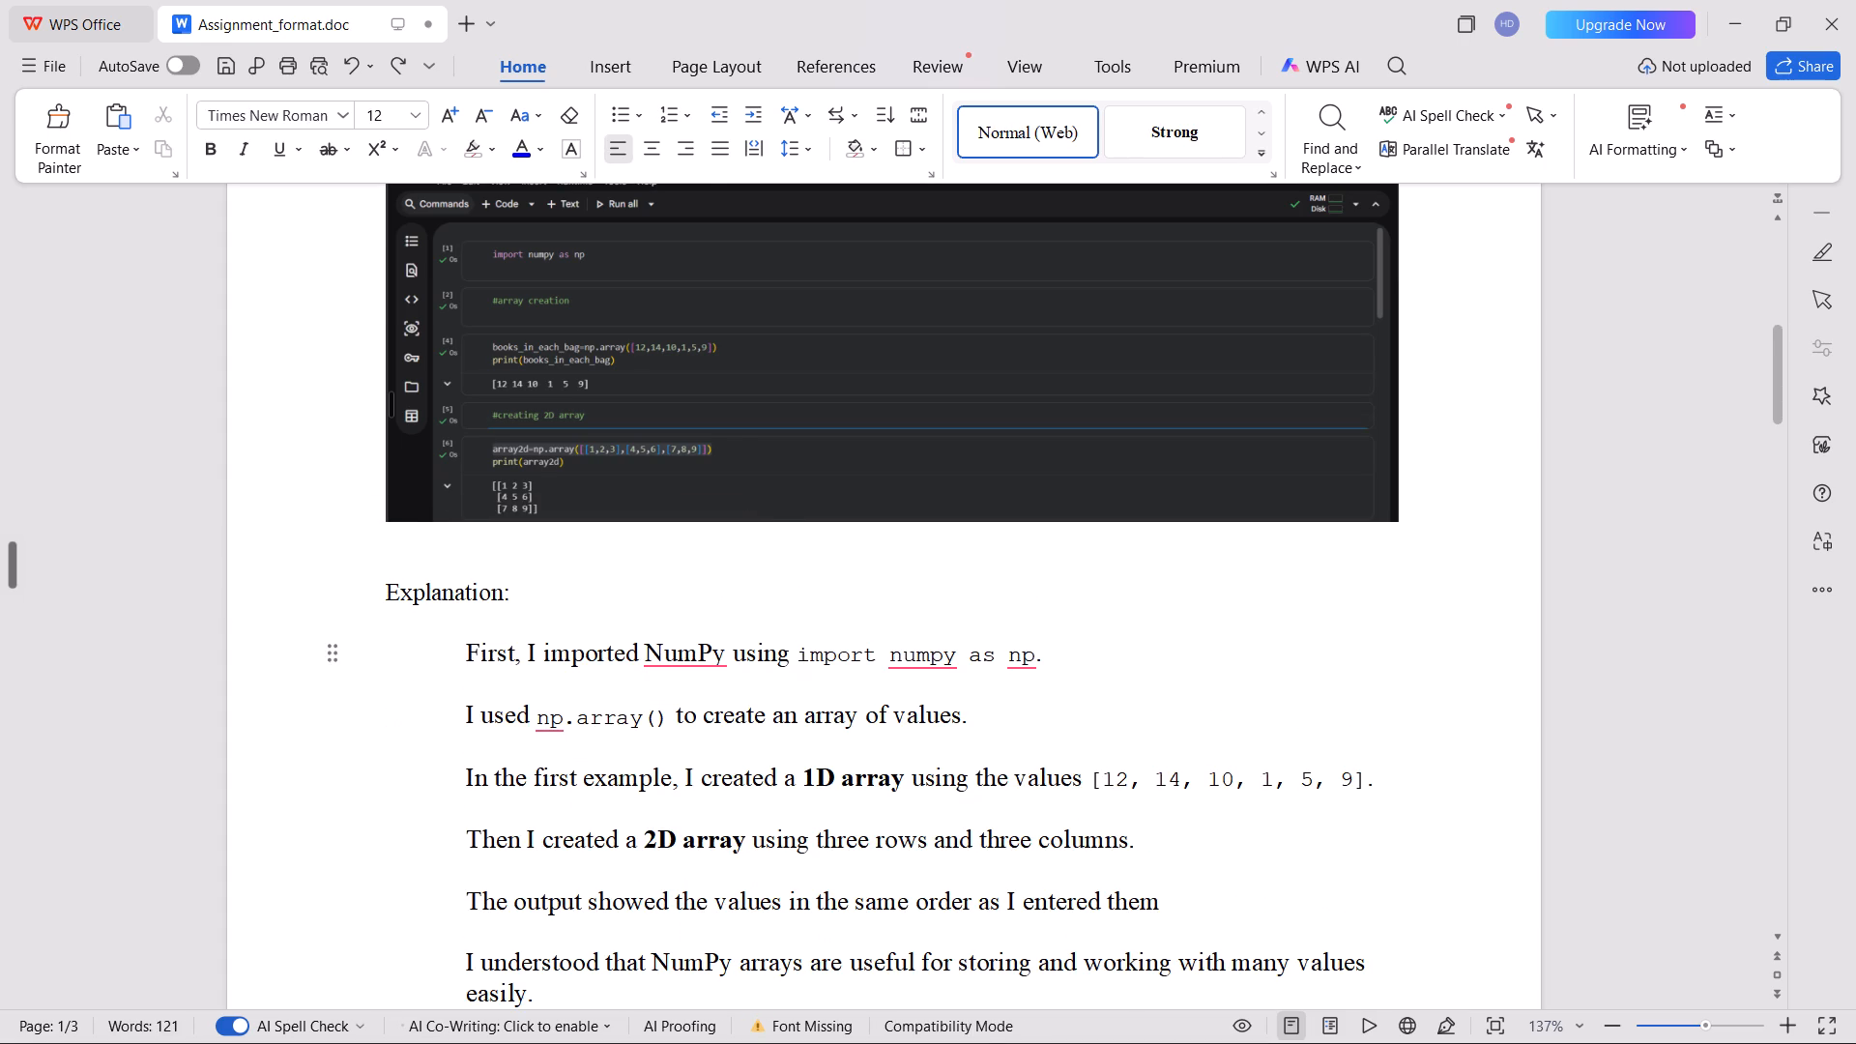
{"action": "left_click_drag", "start_coordinate": [455, 648], "coordinate": [612, 776]}
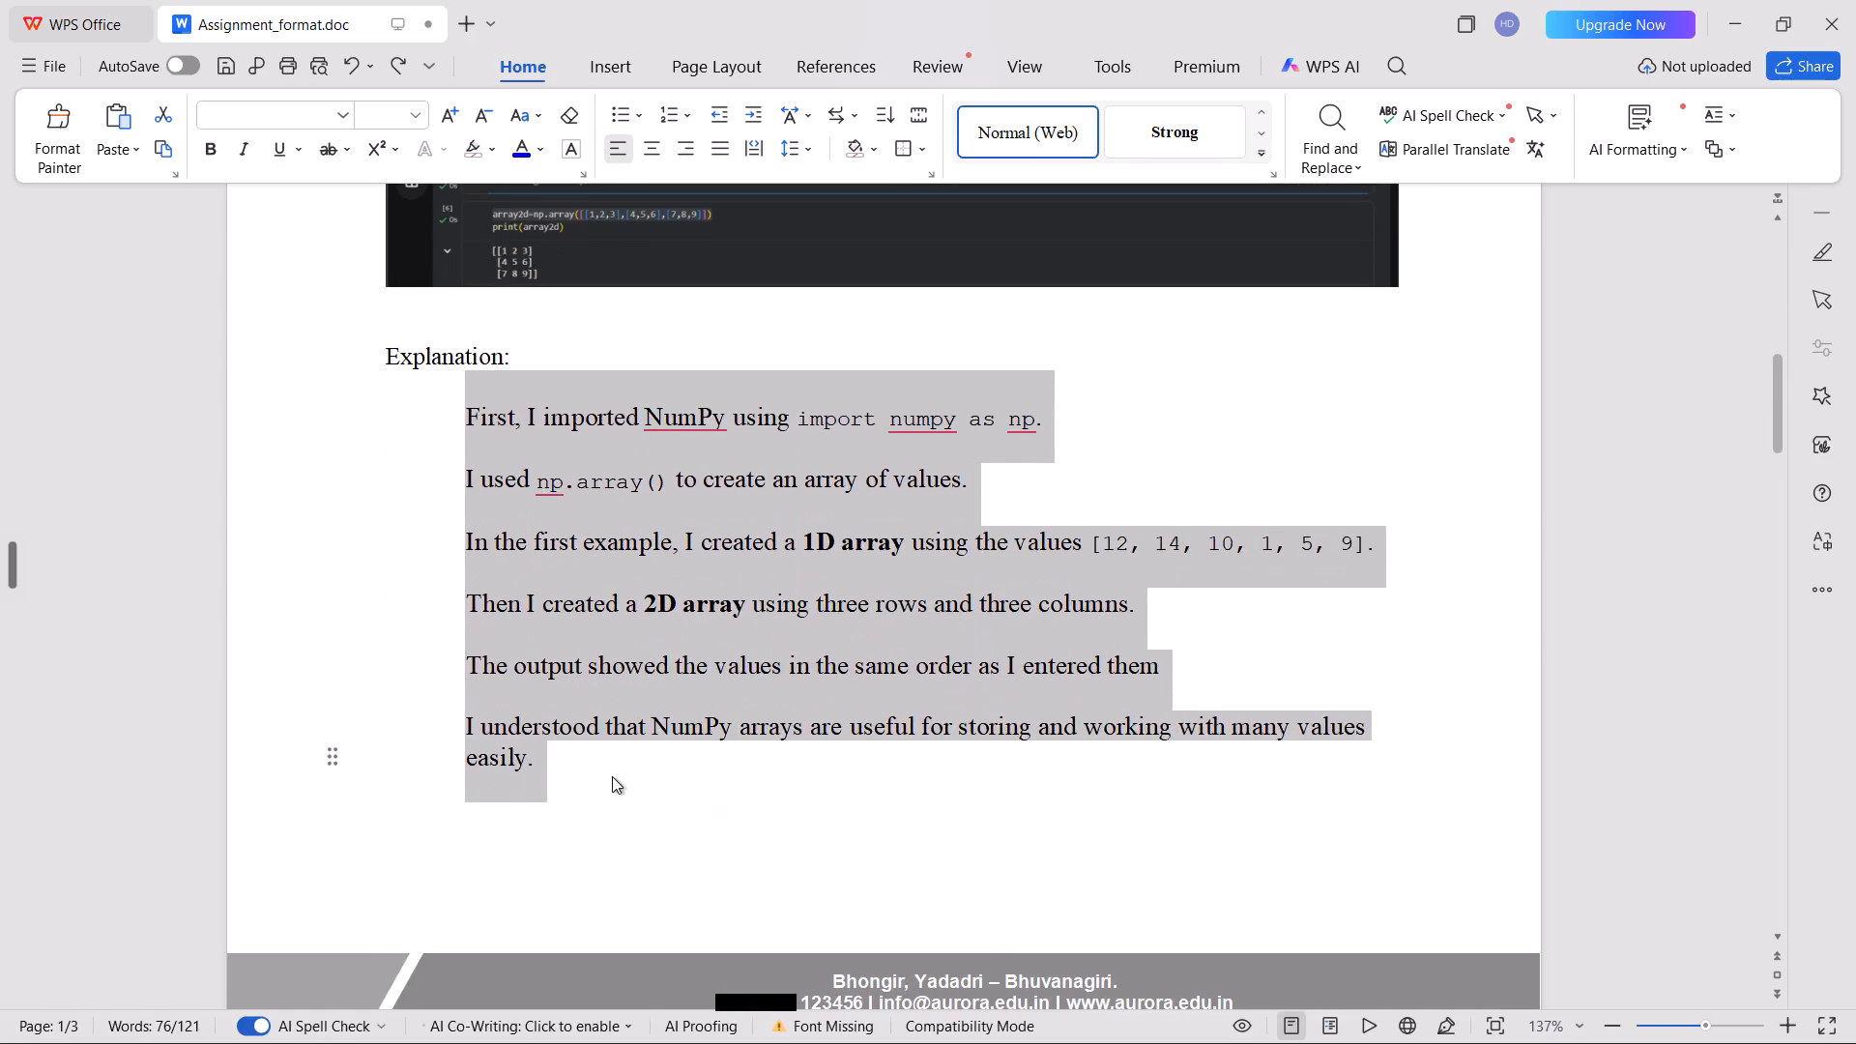
{"action": "left_click_drag", "start_coordinate": [612, 776], "coordinate": [607, 778]}
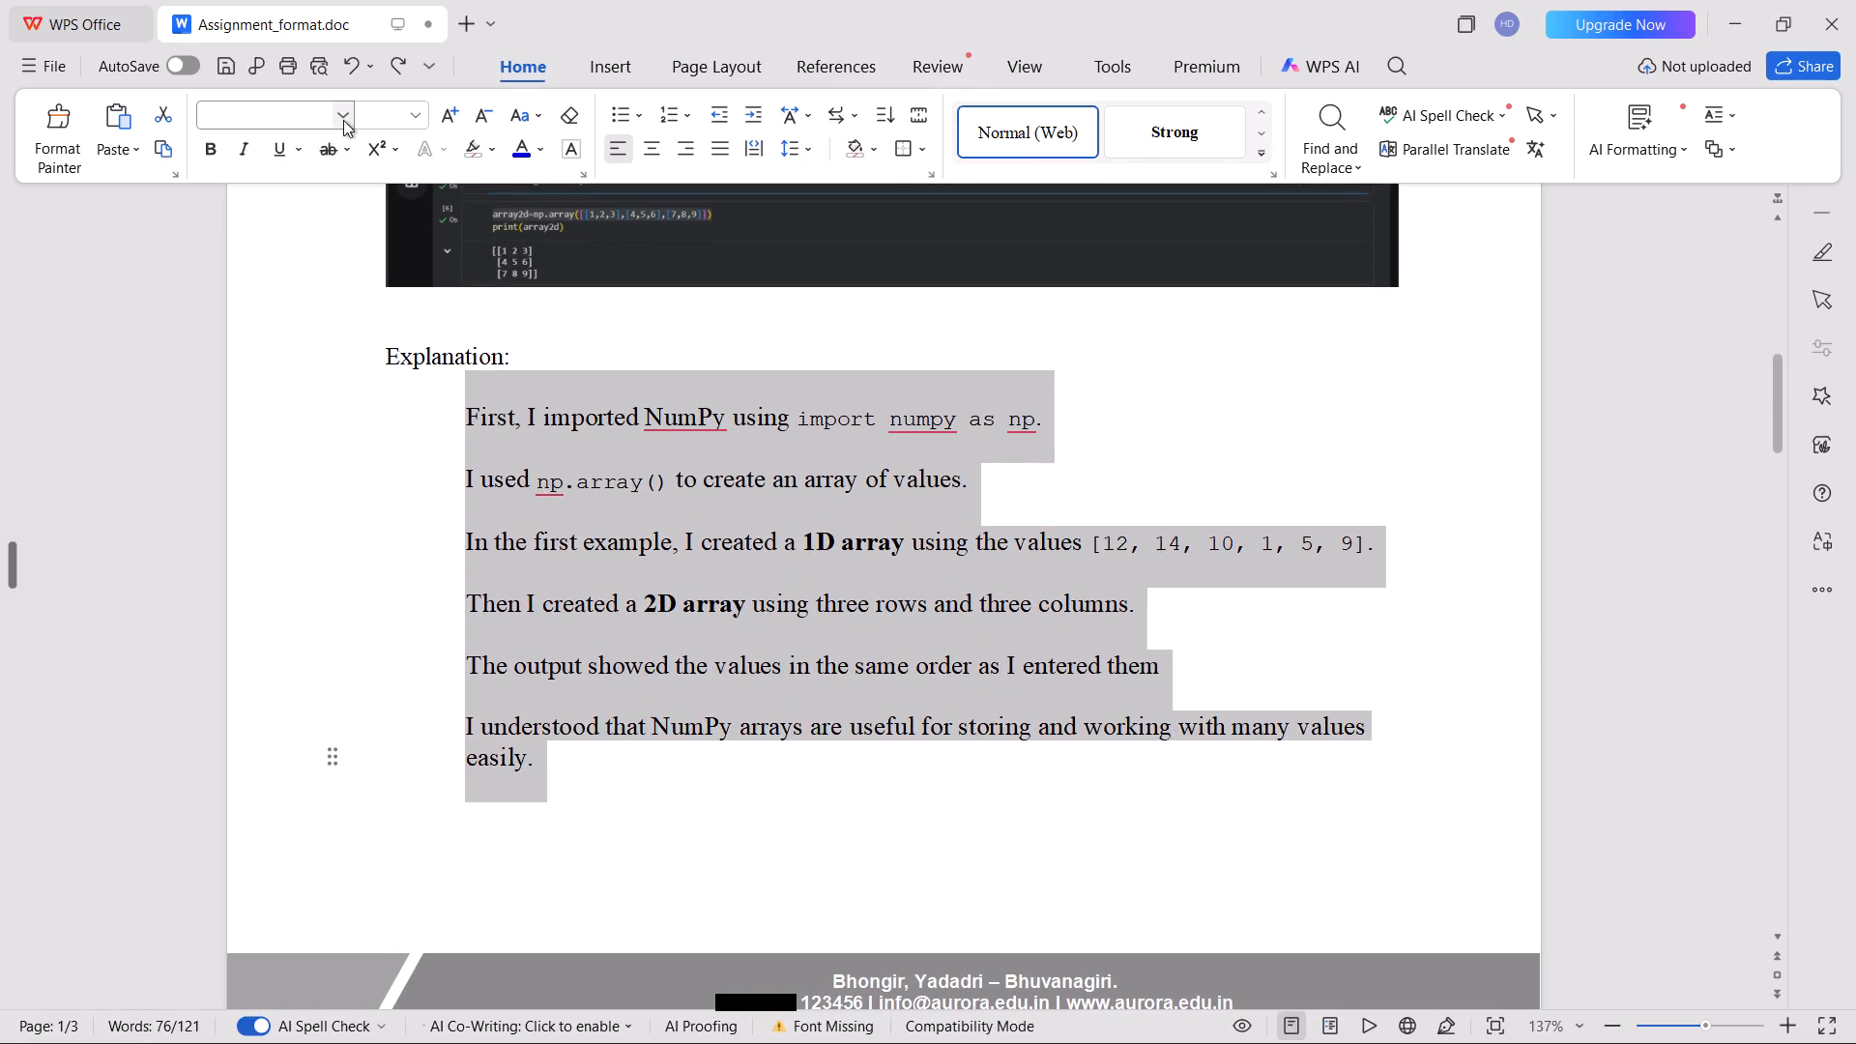
{"action": "left_click", "coordinate": [343, 120]}
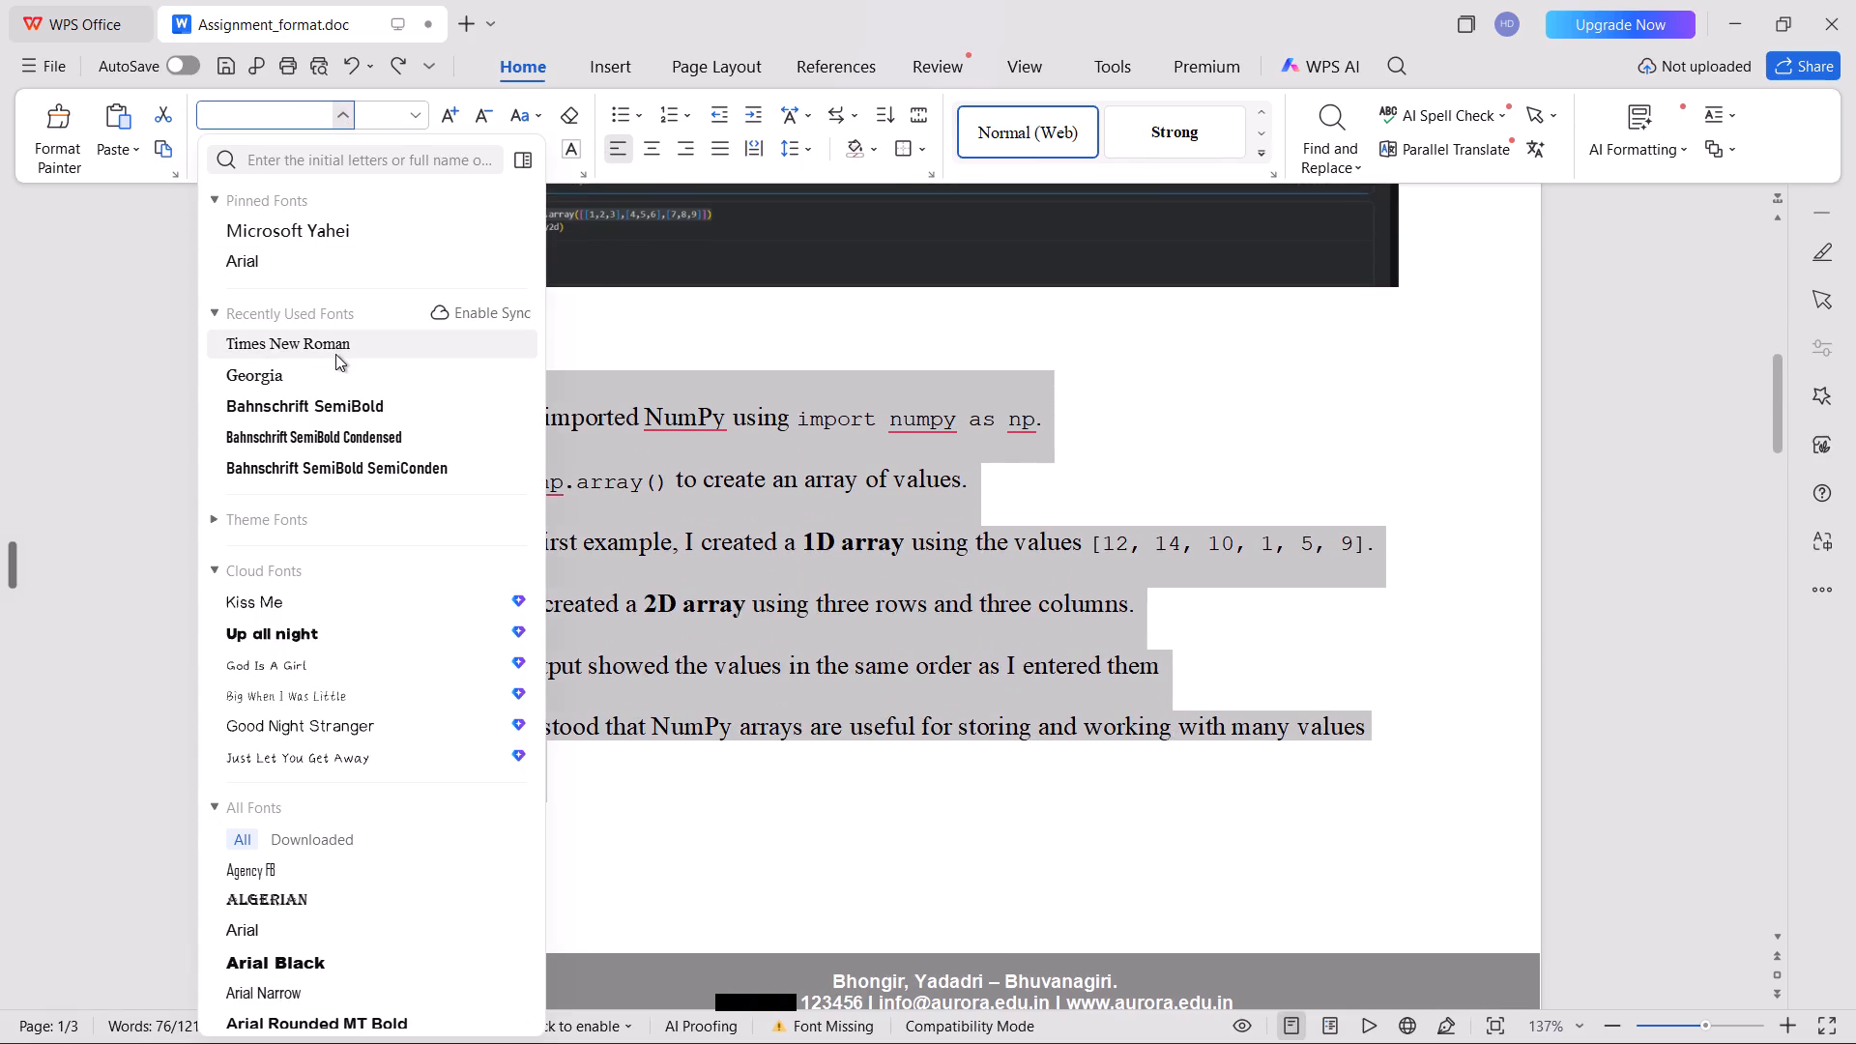
{"action": "left_click", "coordinate": [335, 354]}
{"action": "left_click", "coordinate": [656, 755]}
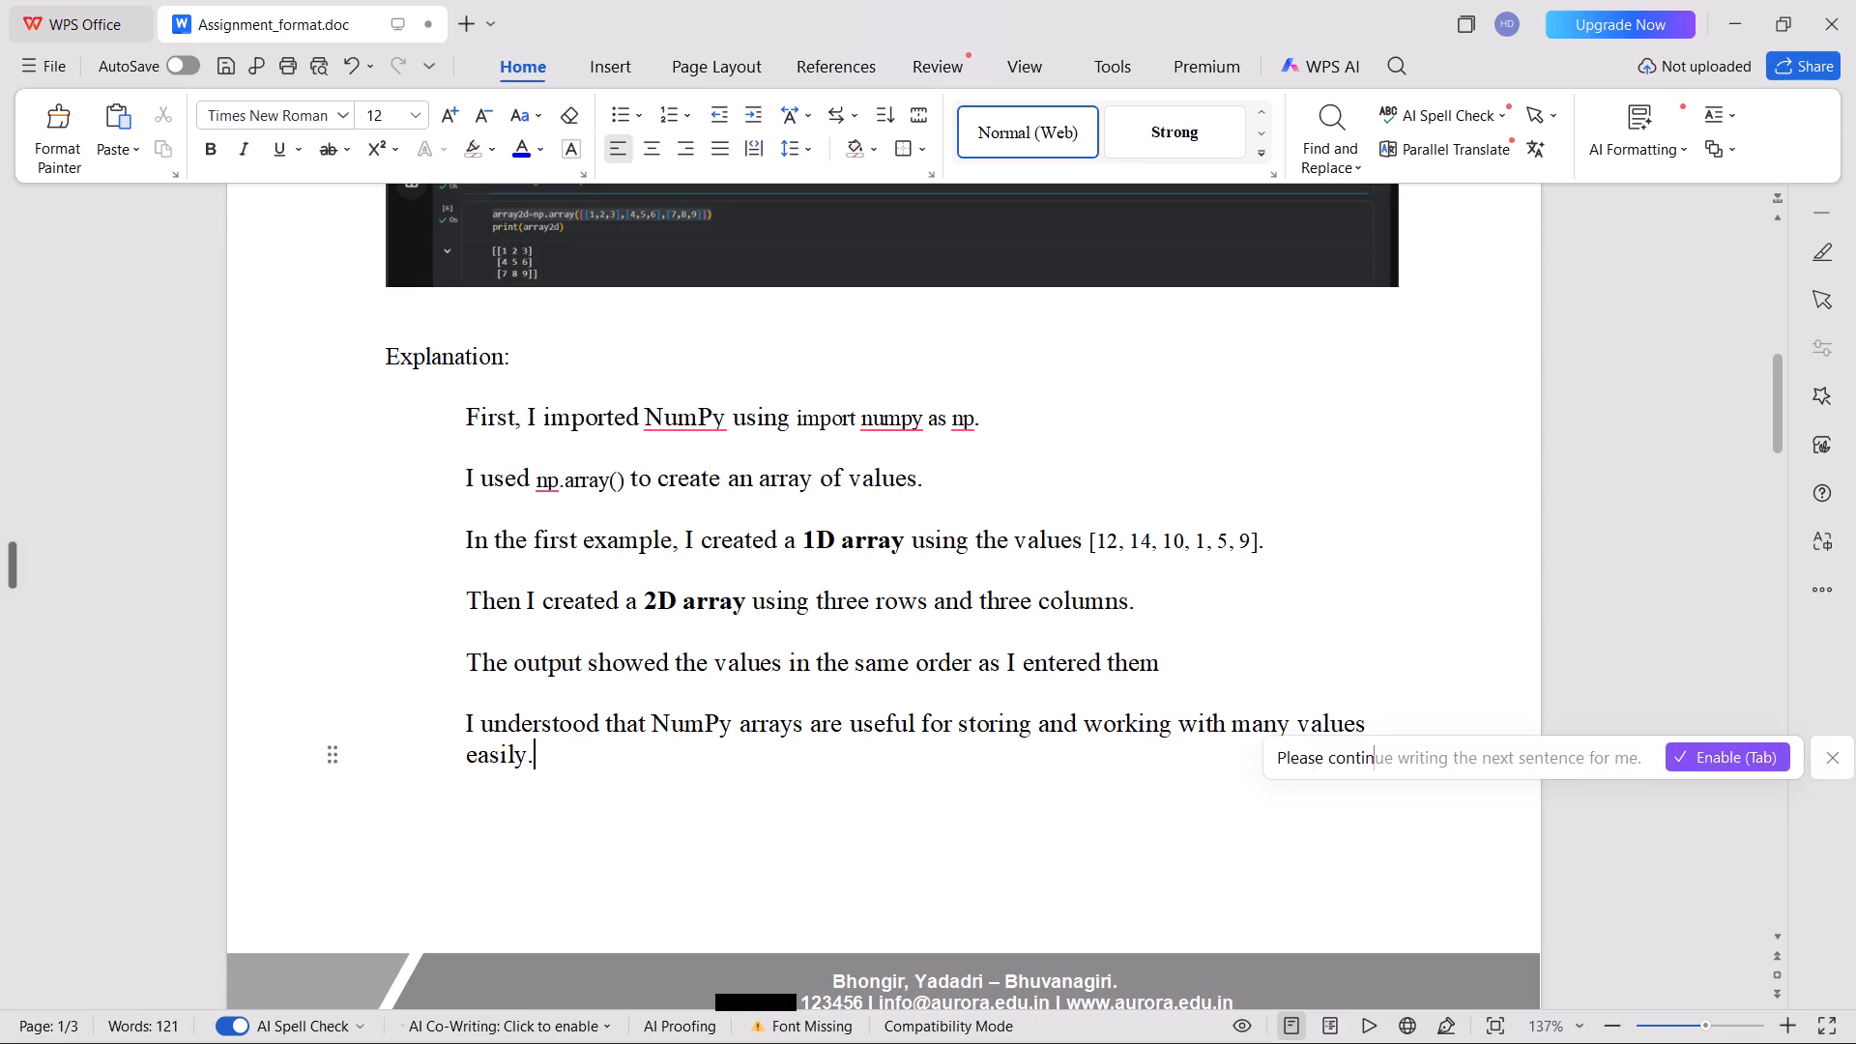
Remove the bold formatting from all six array-creation explanation points, including "1D array" and "2D array".
{"action": "left_click_drag", "start_coordinate": [462, 412], "coordinate": [549, 578]}
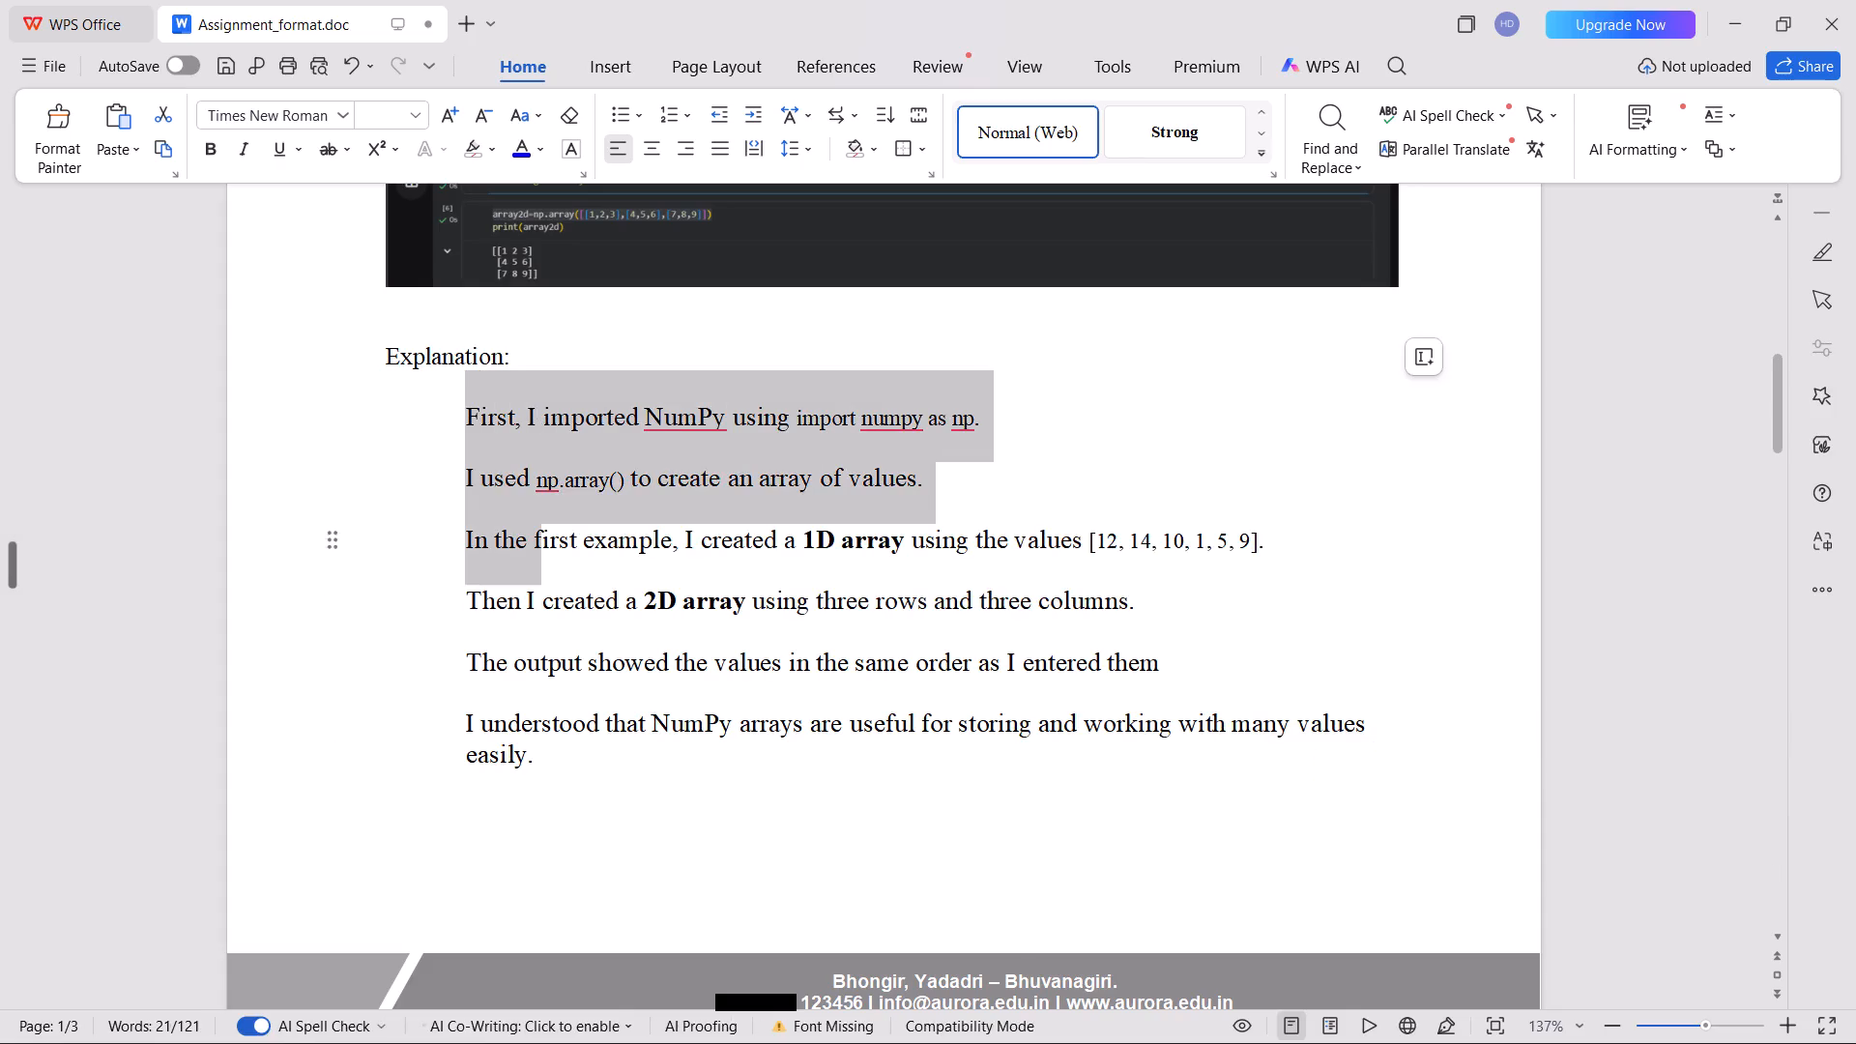
{"action": "left_click_drag", "start_coordinate": [549, 578], "coordinate": [553, 752]}
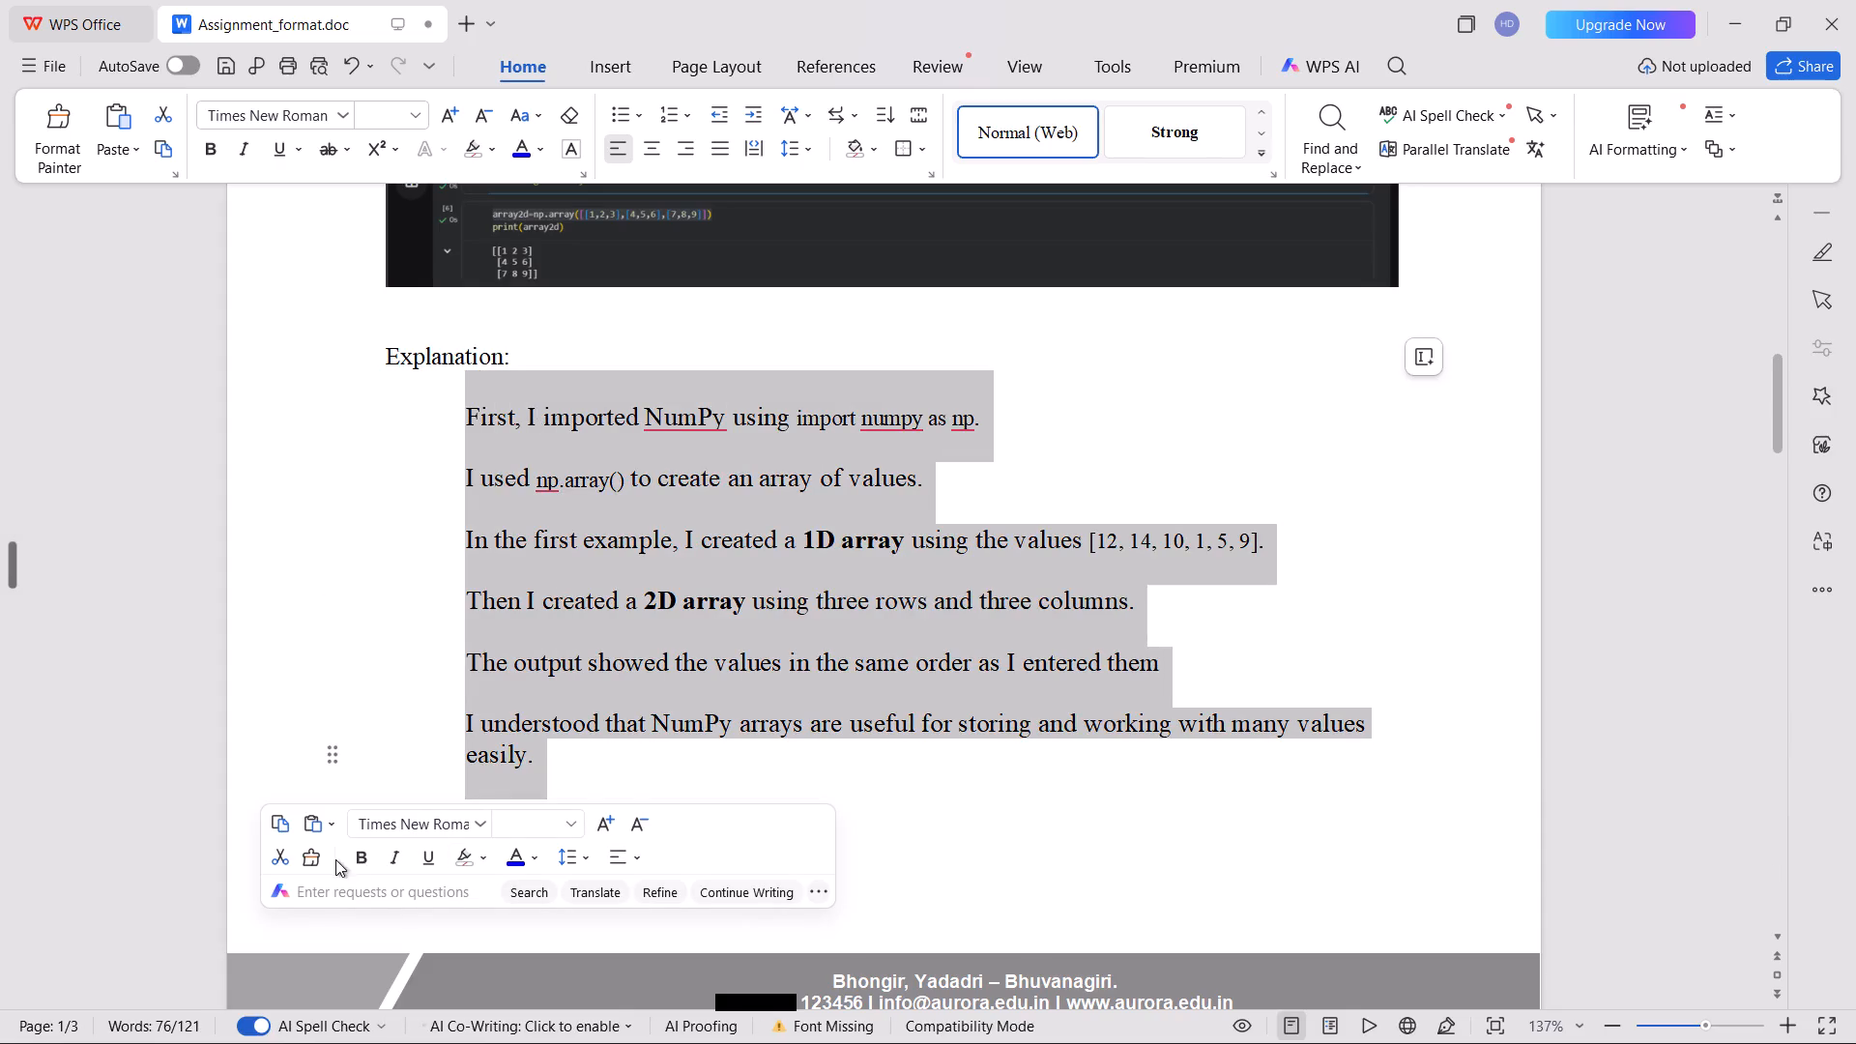
{"action": "left_click", "coordinate": [357, 854]}
{"action": "left_click", "coordinate": [357, 854]}
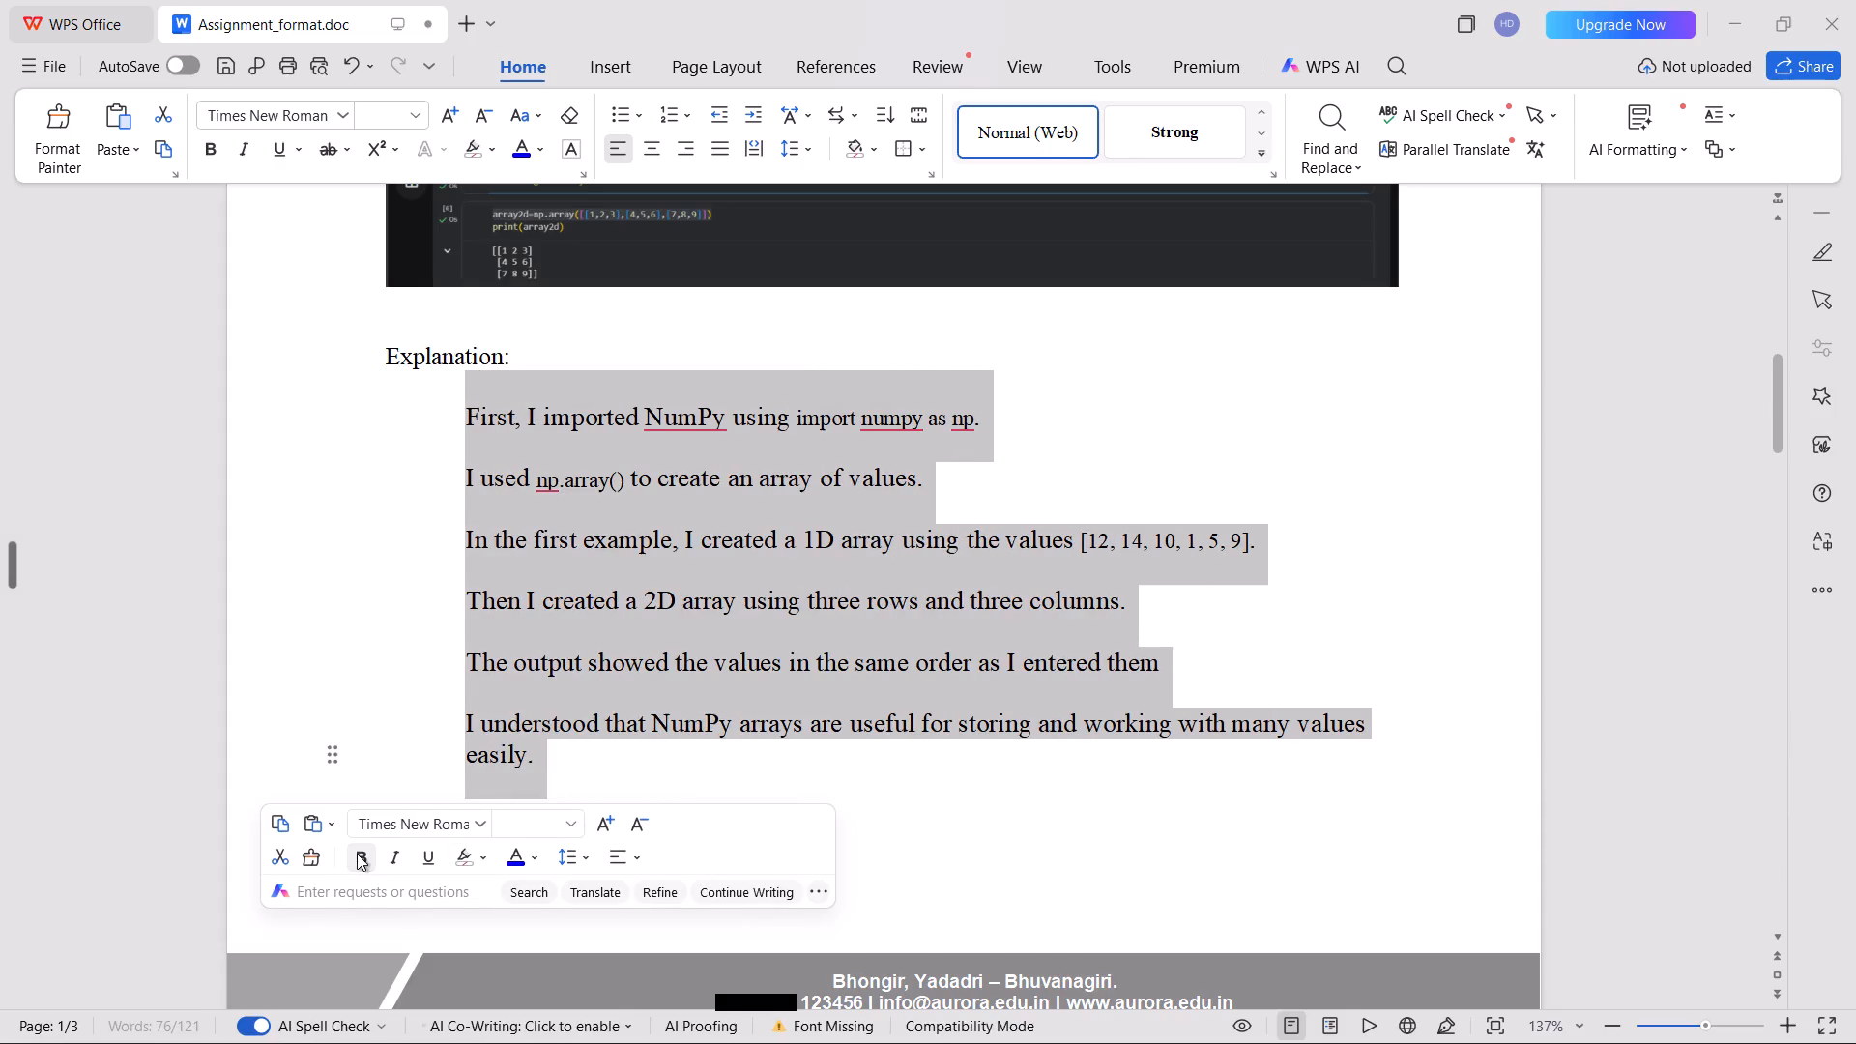
{"action": "left_click", "coordinate": [919, 793]}
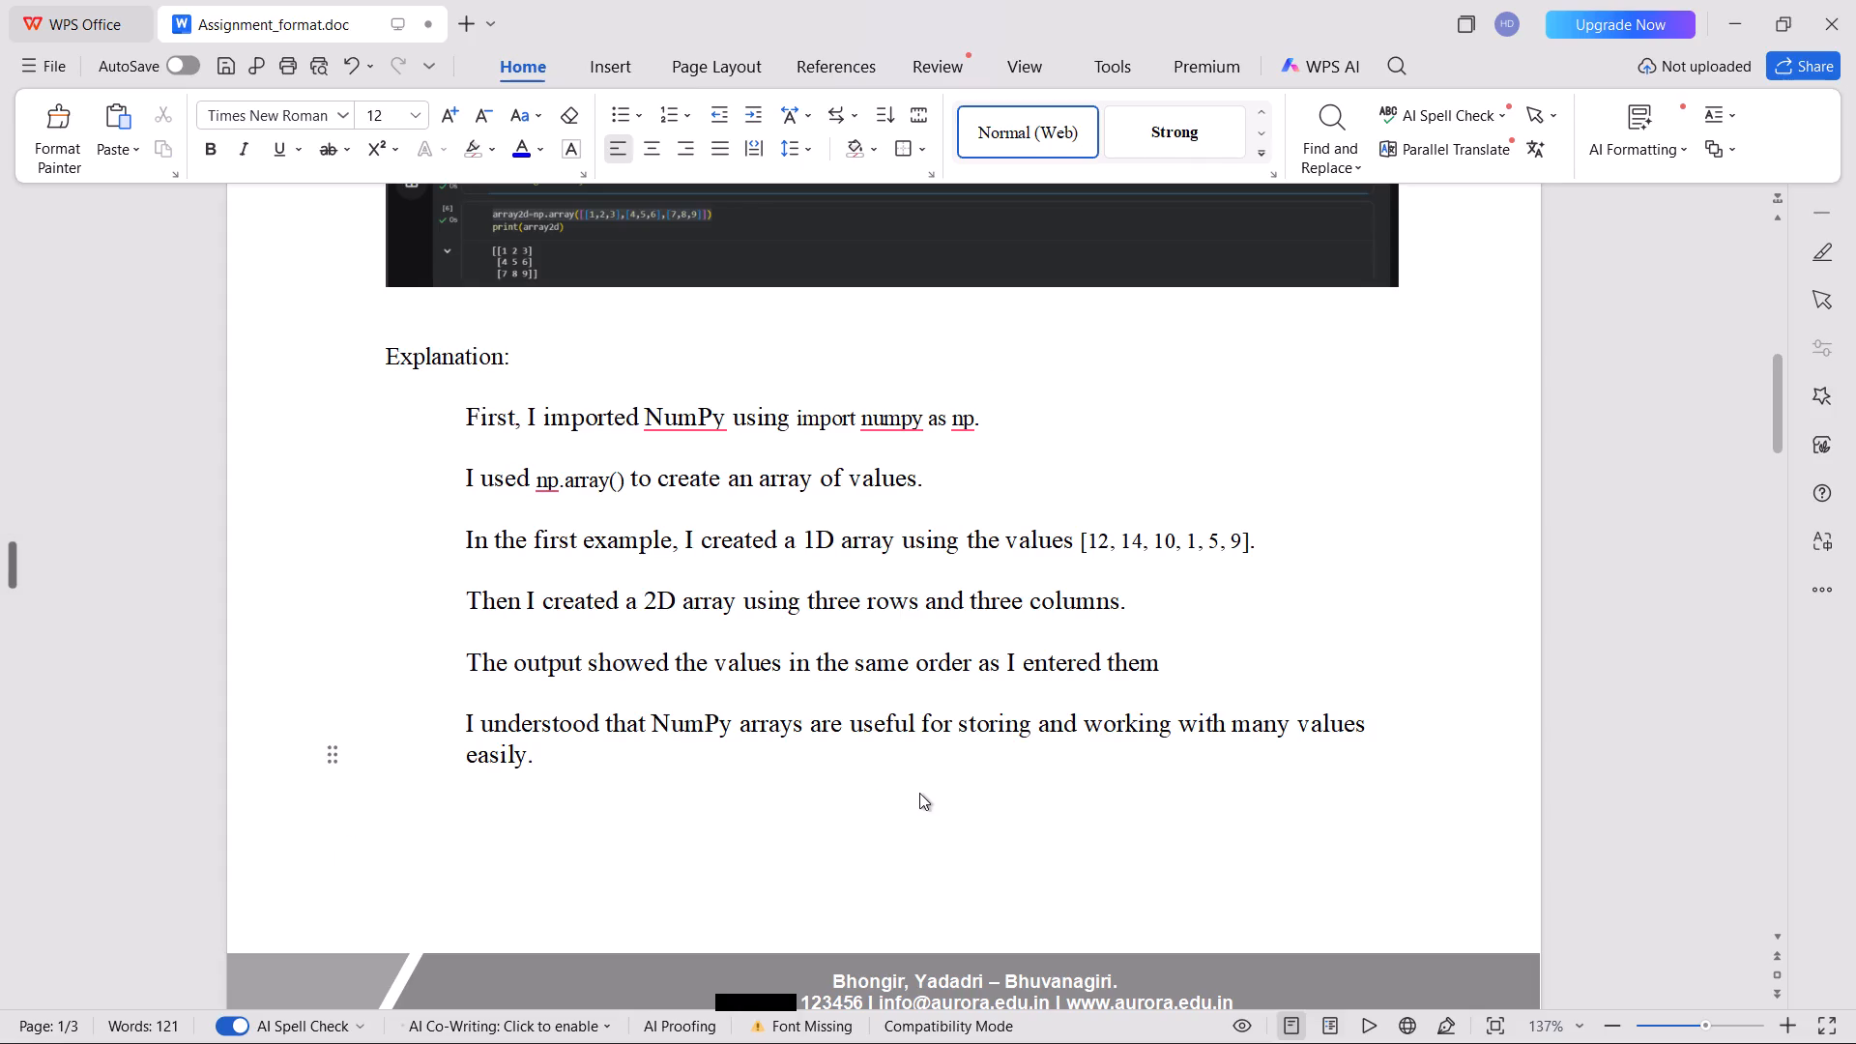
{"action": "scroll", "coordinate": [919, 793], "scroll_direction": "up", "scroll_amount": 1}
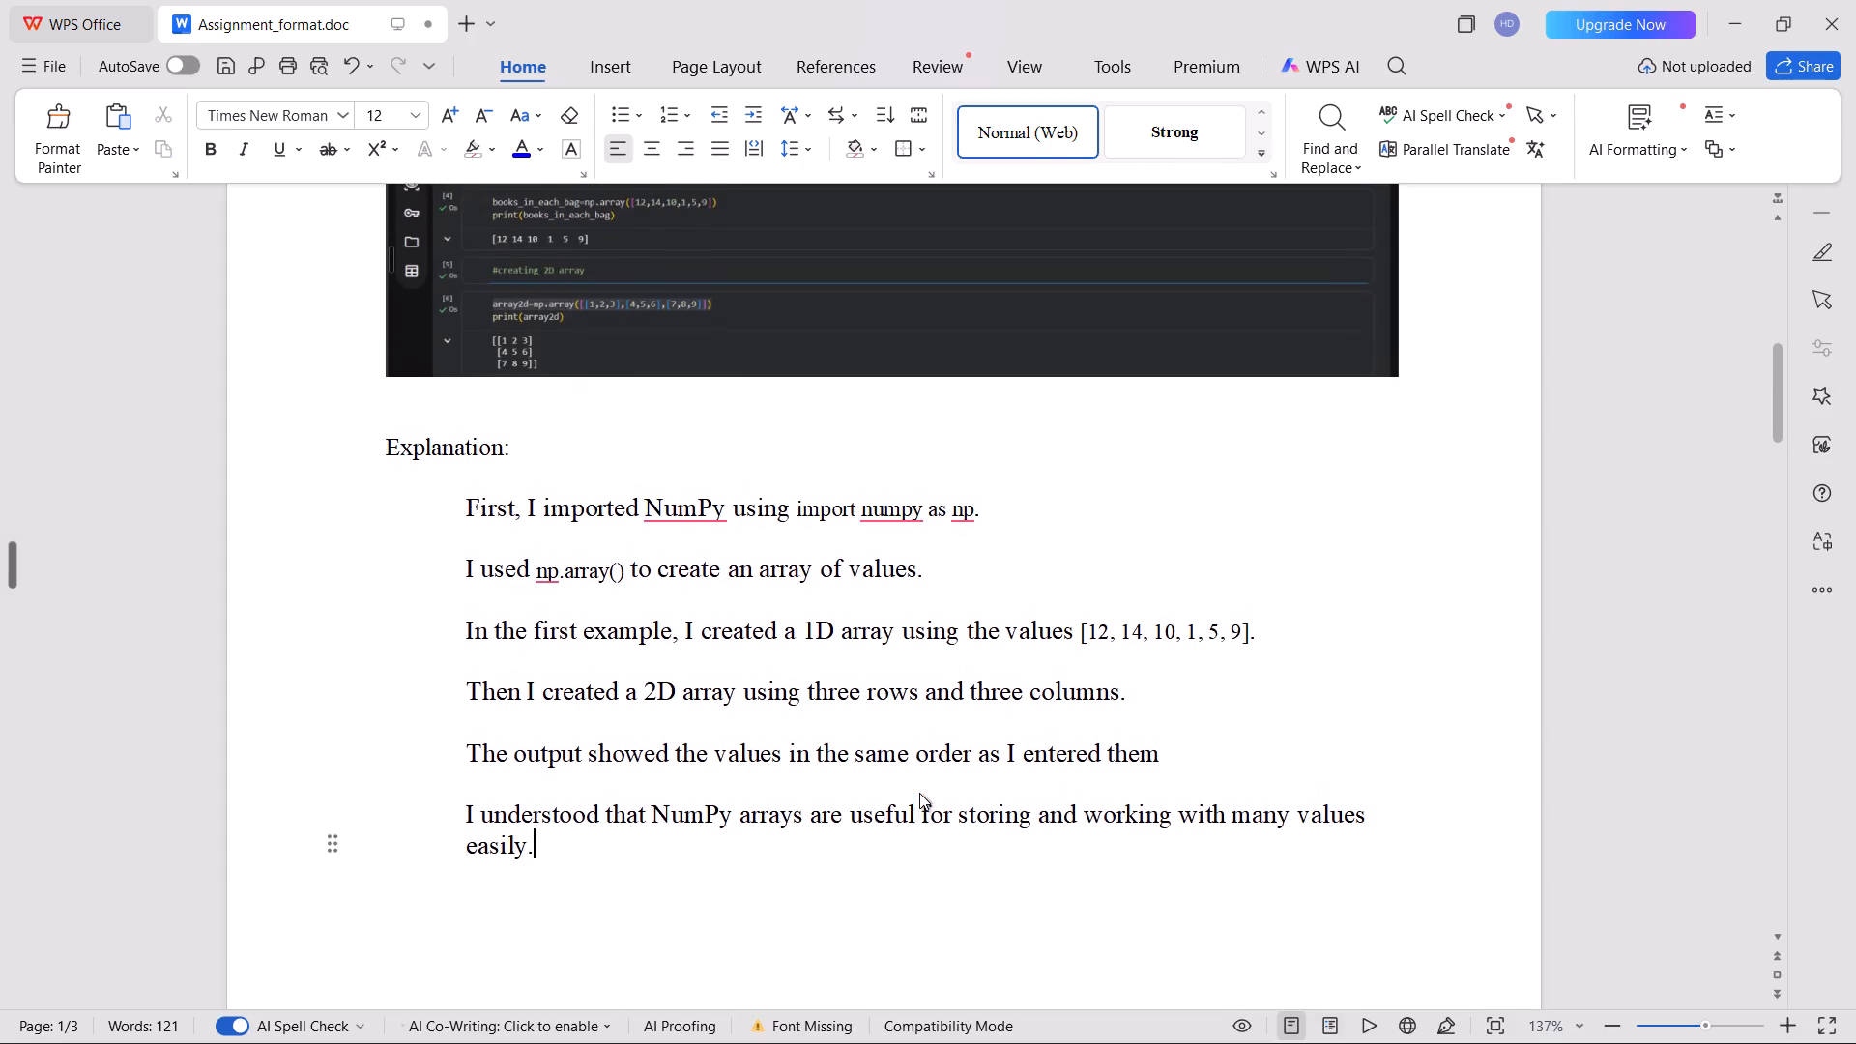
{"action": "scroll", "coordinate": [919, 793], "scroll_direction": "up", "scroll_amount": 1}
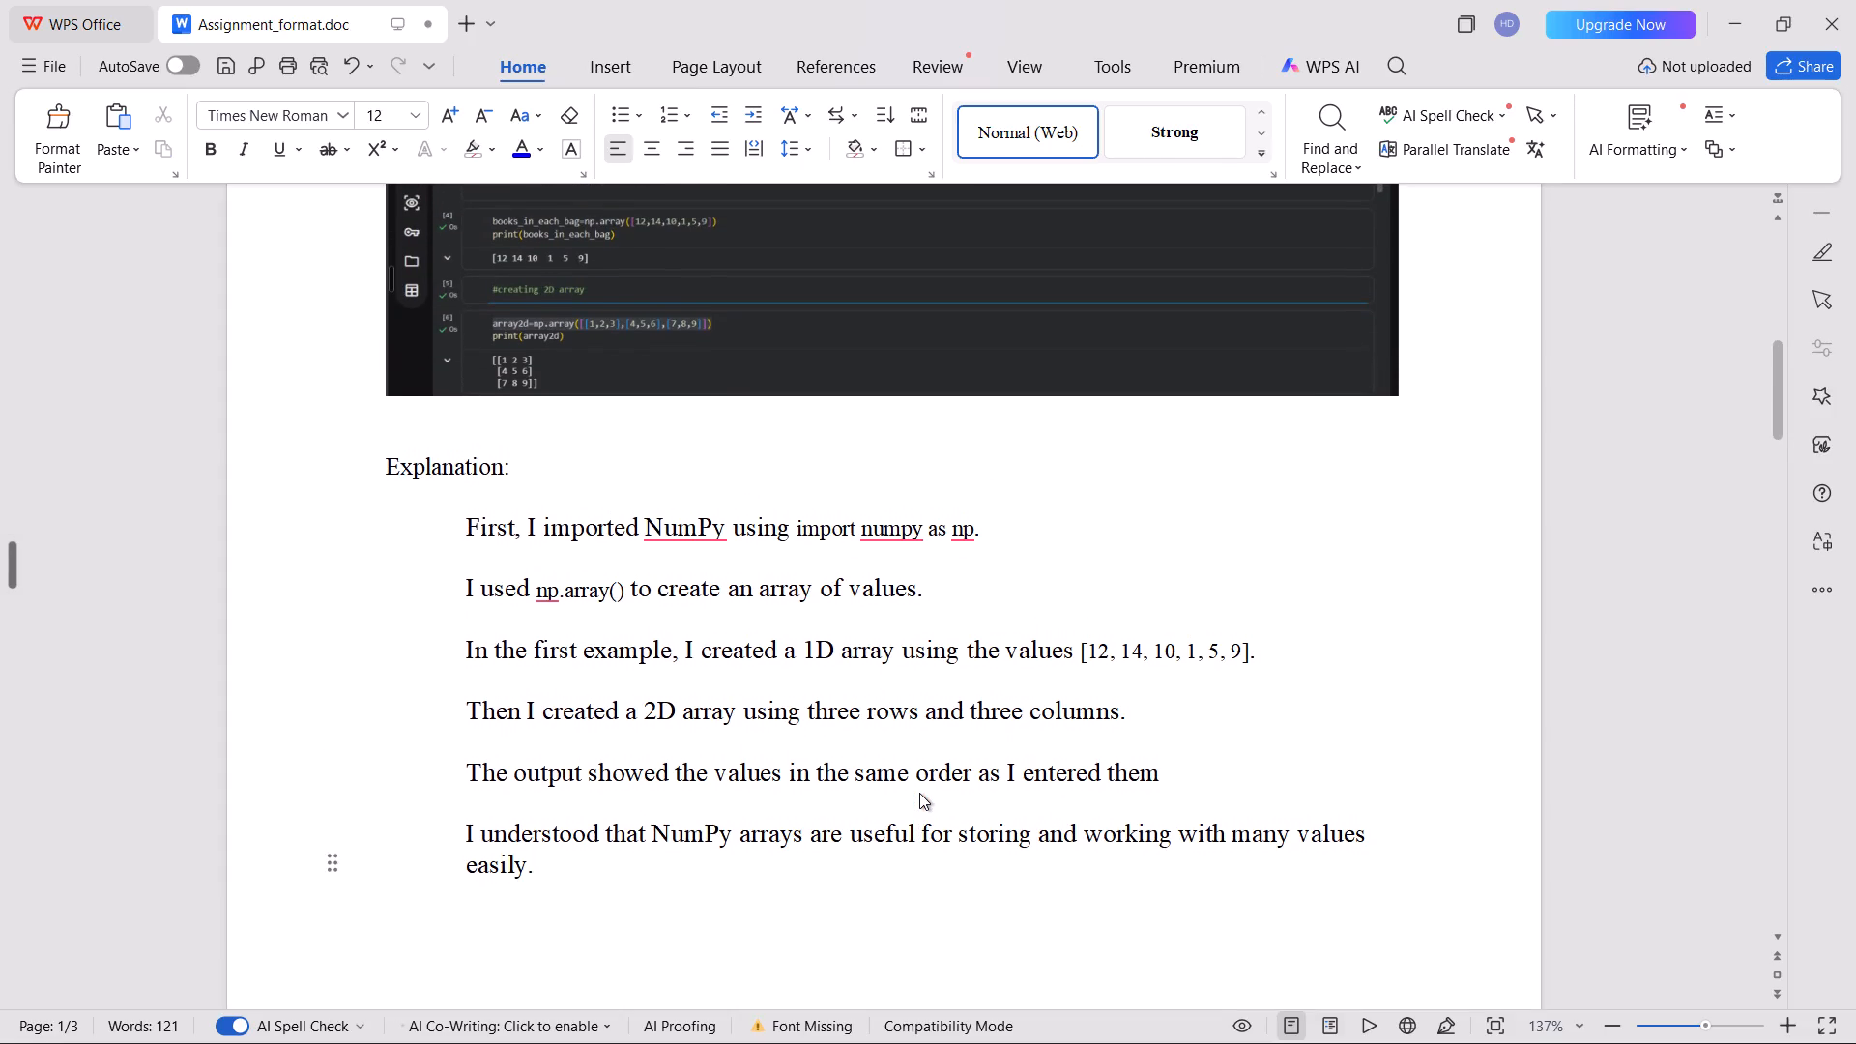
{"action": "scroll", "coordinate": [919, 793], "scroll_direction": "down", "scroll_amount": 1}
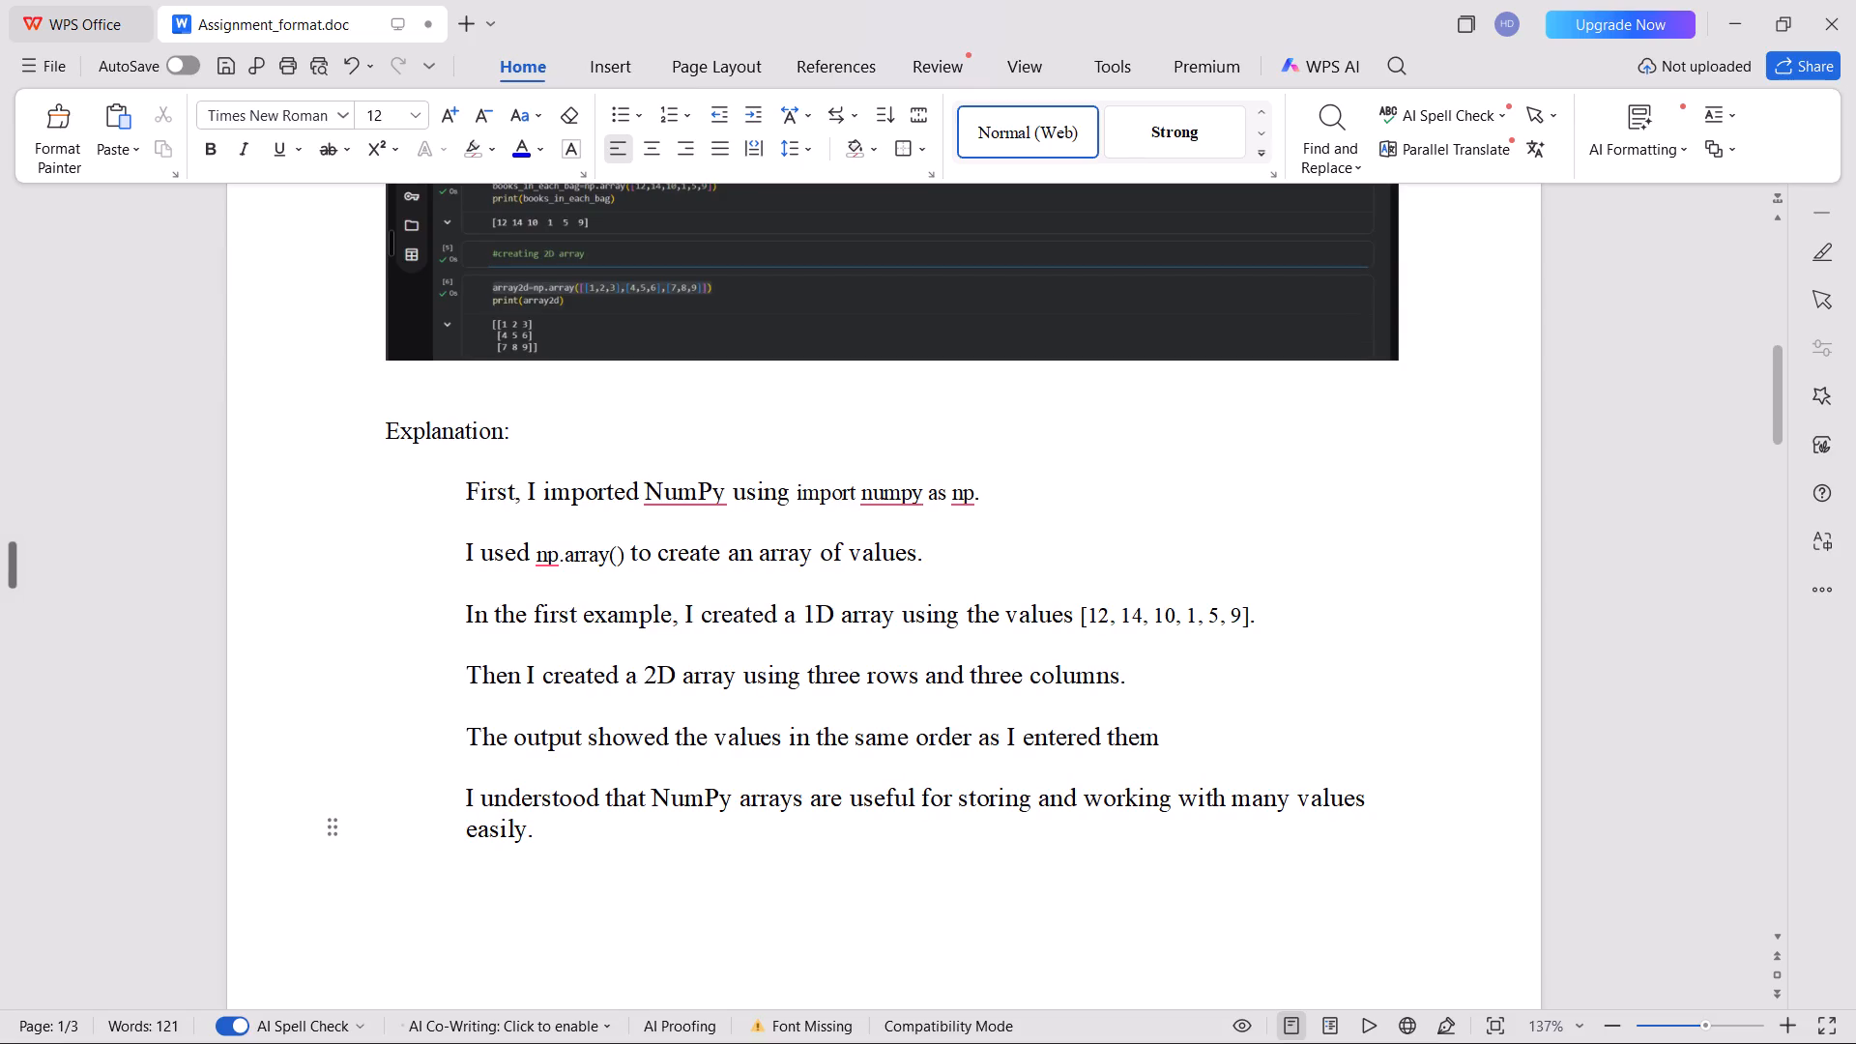
{"action": "scroll", "coordinate": [874, 694], "scroll_direction": "down", "scroll_amount": 4}
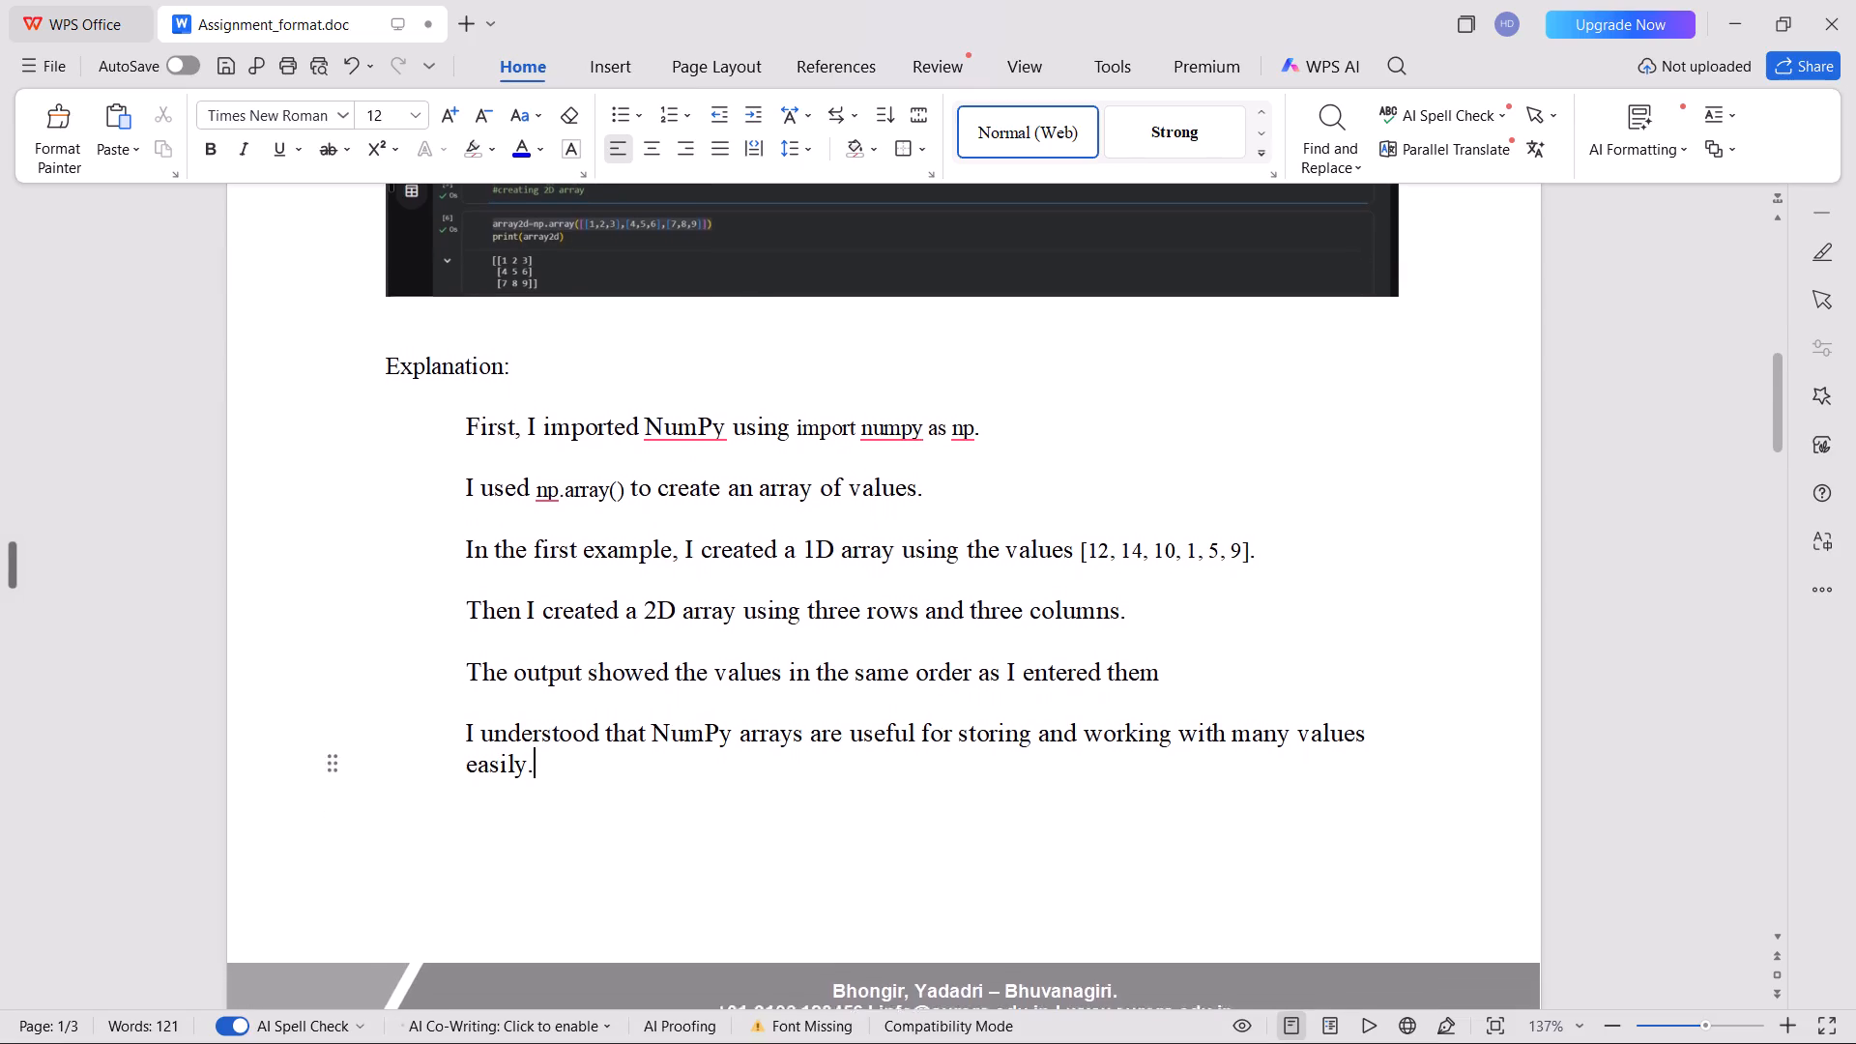
{"action": "scroll", "coordinate": [874, 694], "scroll_direction": "down", "scroll_amount": 6}
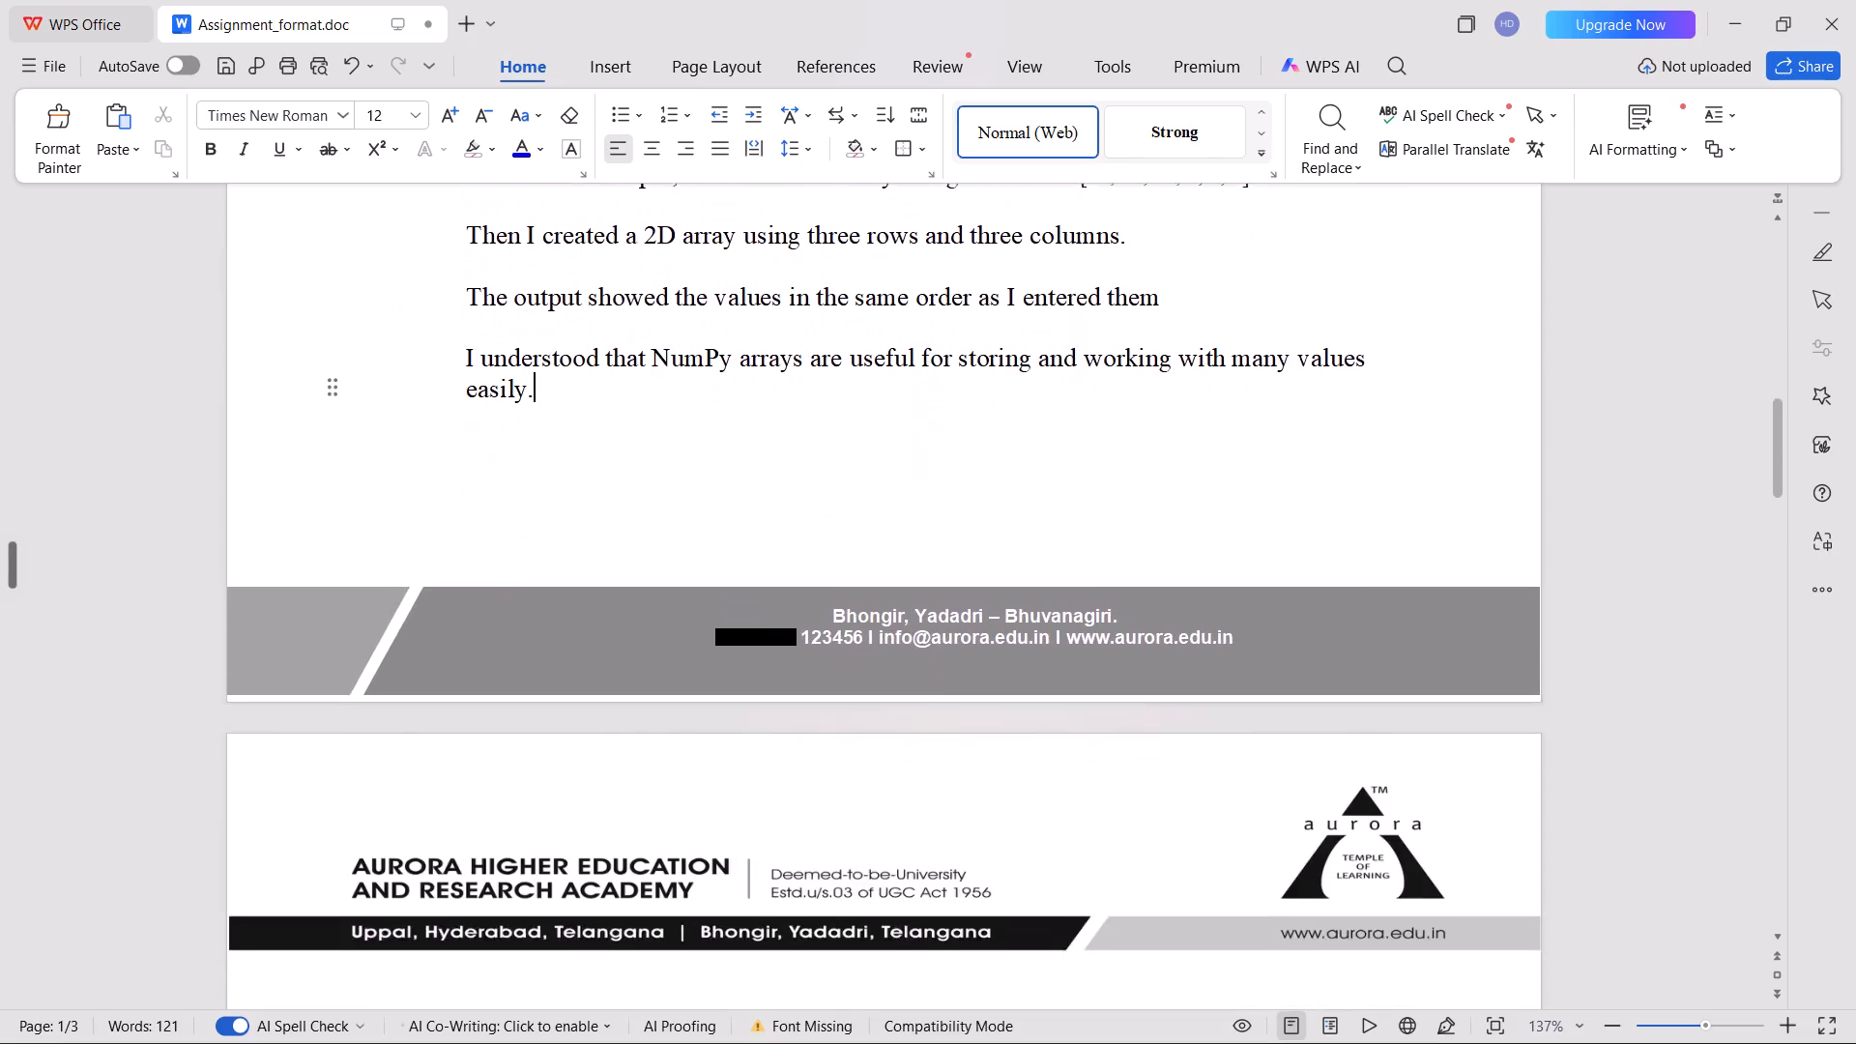
{"action": "scroll", "coordinate": [874, 694], "scroll_direction": "down", "scroll_amount": 10}
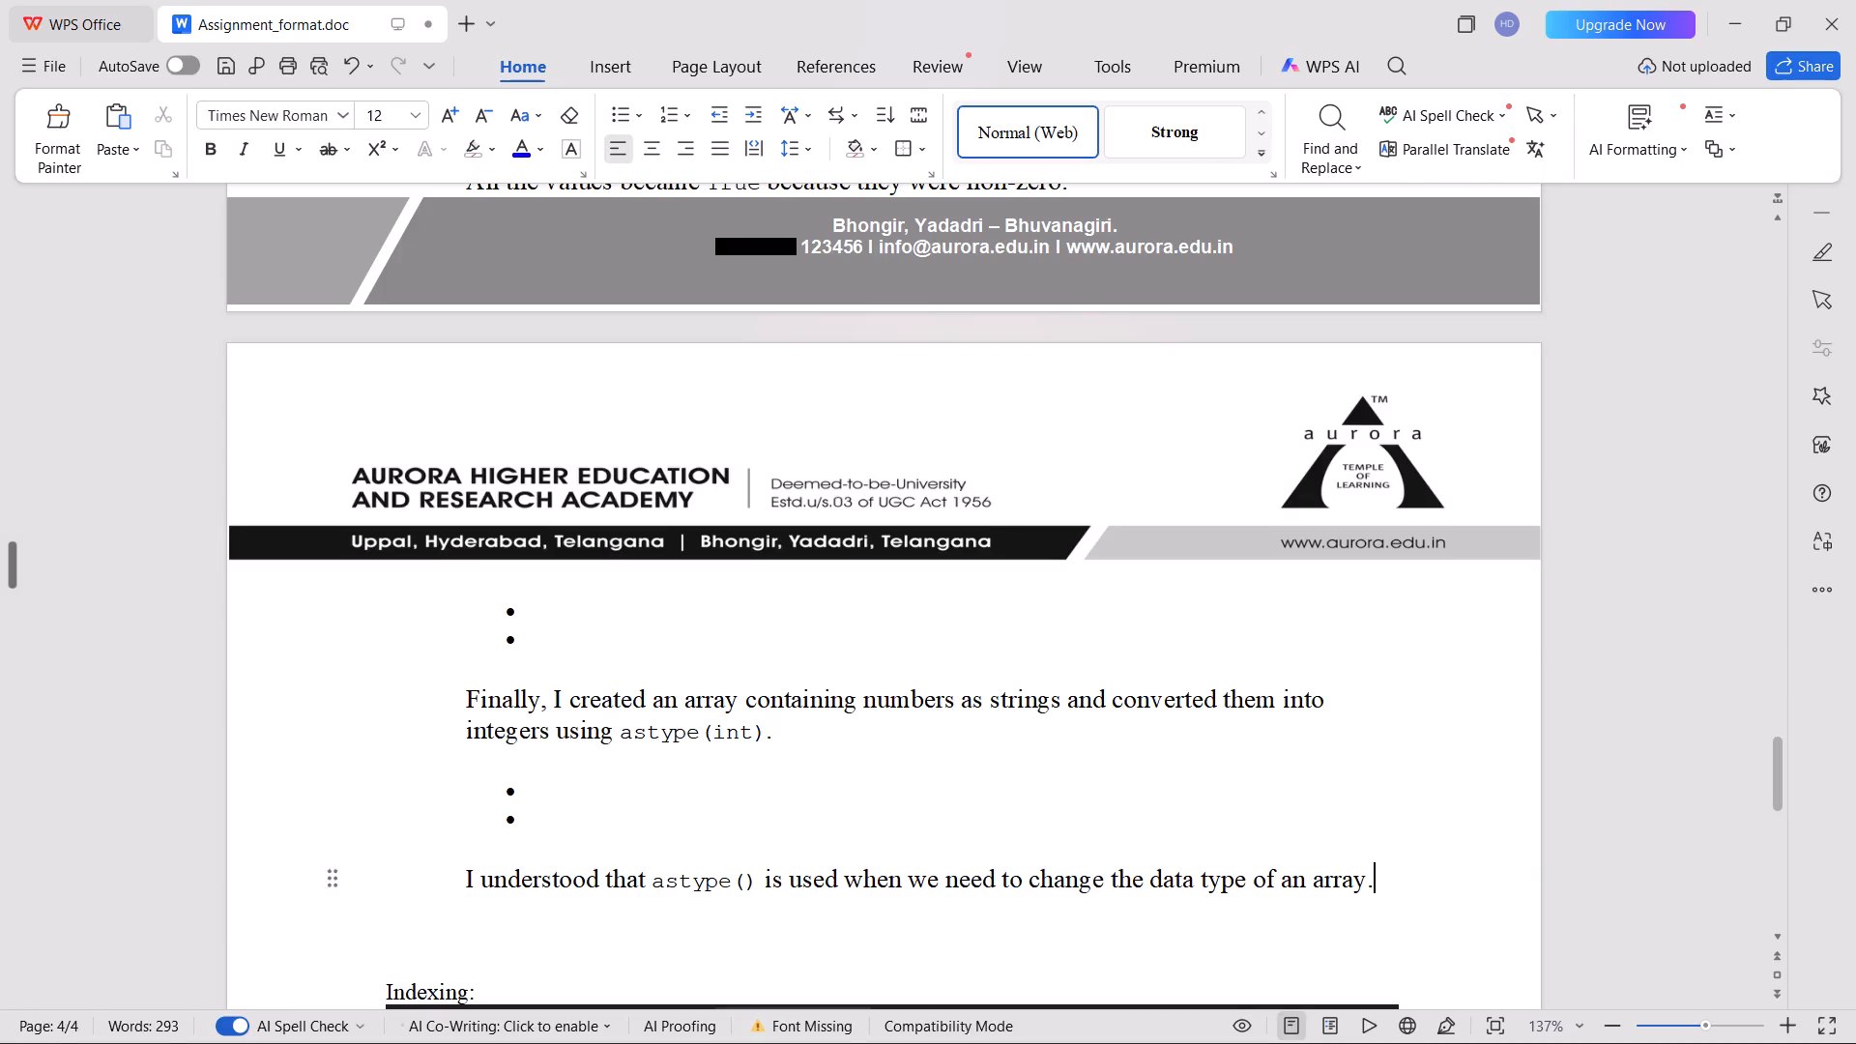
Remove the empty bullets above the pasted points starting "I understood that astype()" and "Finally, I created an array".
{"action": "key", "text": "Up"}
{"action": "key", "text": "BackSpace"}
{"action": "key", "text": "BackSpace"}
{"action": "key", "text": "BackSpace"}
{"action": "key", "text": "BackSpace"}
{"action": "key", "text": "Up"}
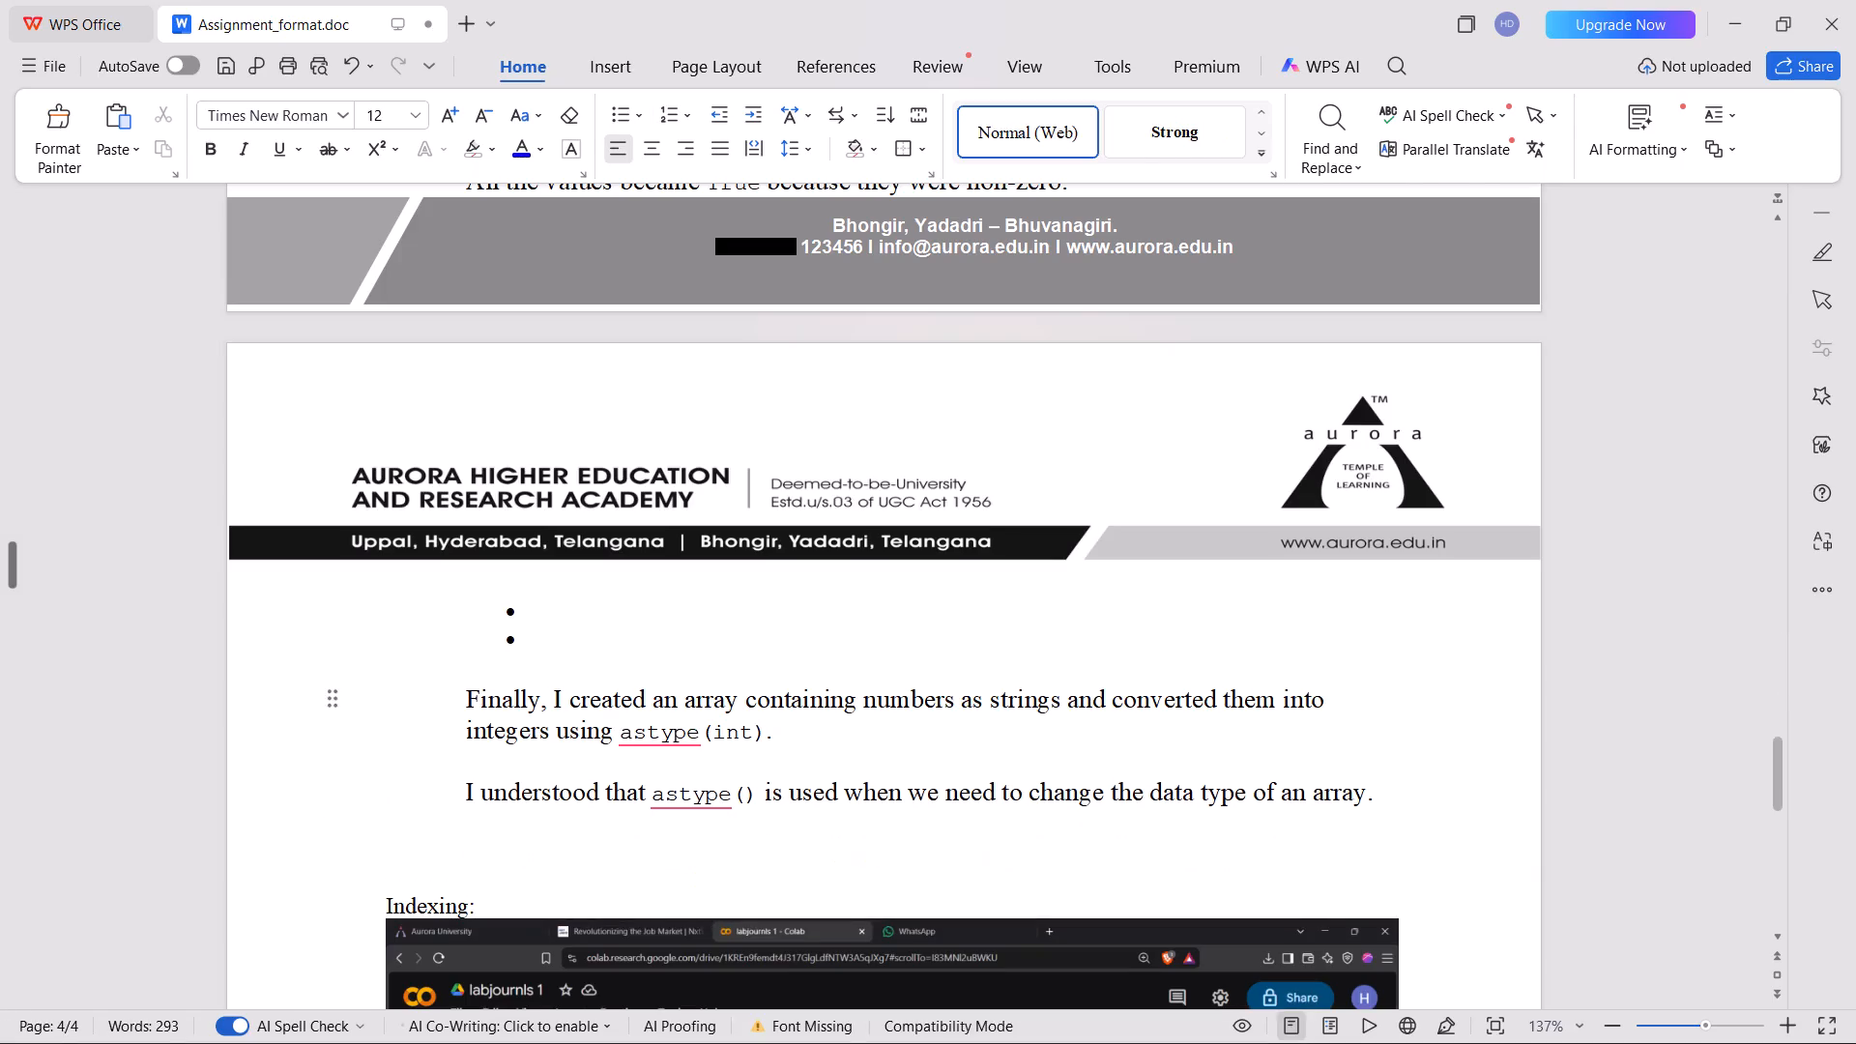
{"action": "key", "text": "Up"}
{"action": "key", "text": "BackSpace"}
{"action": "key", "text": "BackSpace"}
{"action": "key", "text": "BackSpace"}
{"action": "key", "text": "BackSpace"}
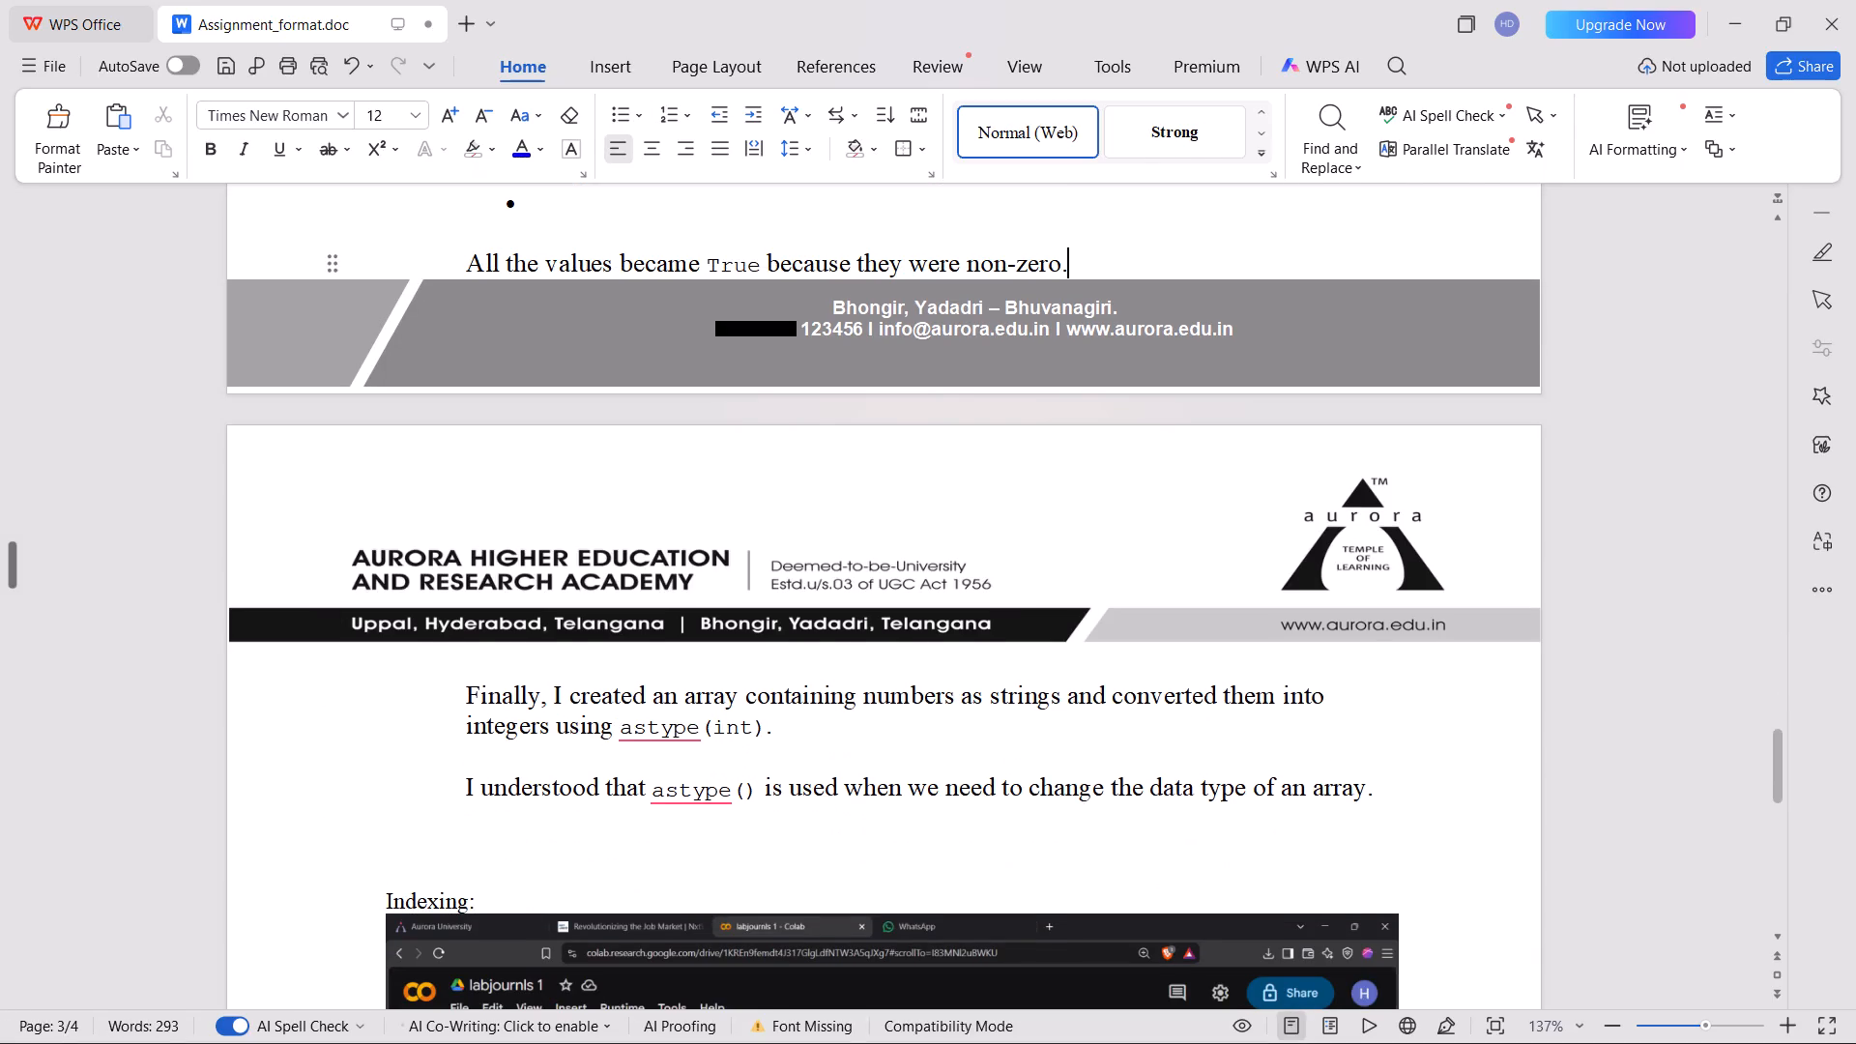
Remove the empty bullets above the points starting "All the values became True", "I also converted the array" and "The output then showed values".
{"action": "key", "text": "Up"}
{"action": "key", "text": "BackSpace"}
{"action": "key", "text": "BackSpace"}
{"action": "key", "text": "BackSpace"}
{"action": "key", "text": "BackSpace"}
{"action": "key", "text": "Up"}
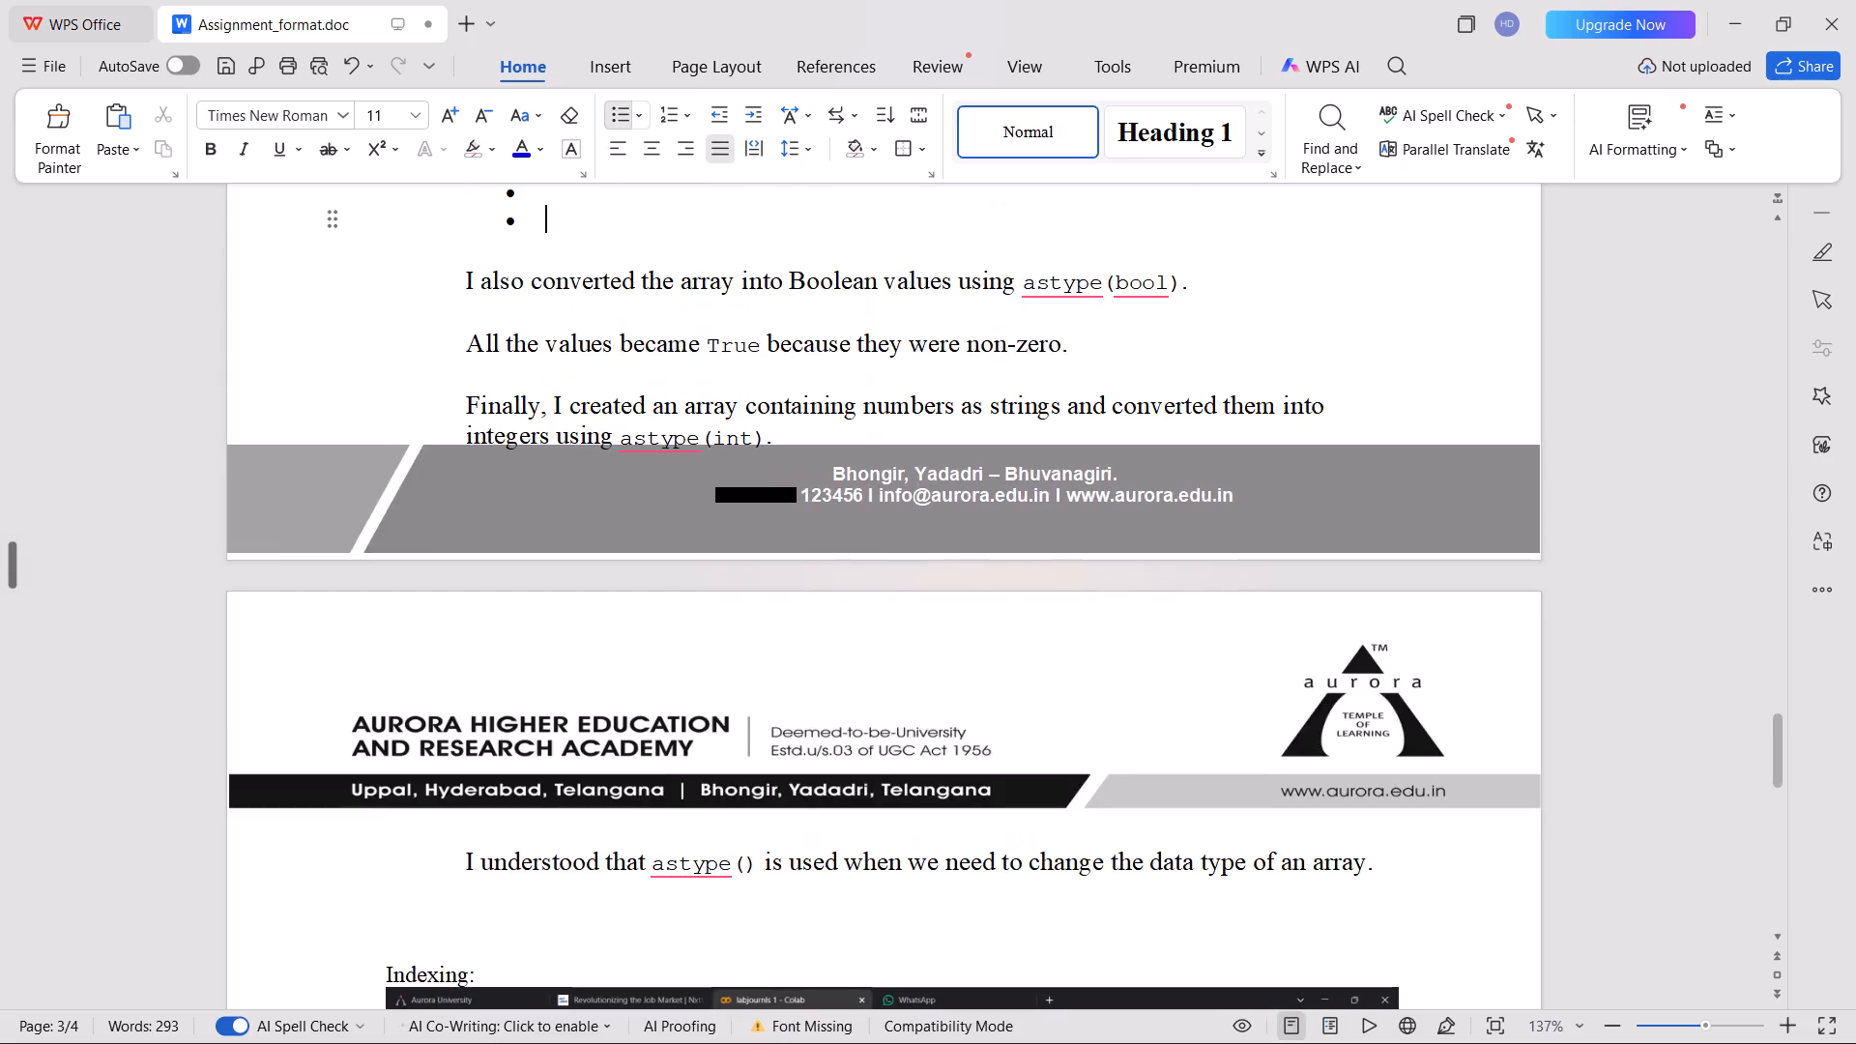
{"action": "key", "text": "BackSpace"}
{"action": "key", "text": "BackSpace"}
{"action": "key", "text": "BackSpace"}
{"action": "key", "text": "BackSpace"}
{"action": "key", "text": "Up"}
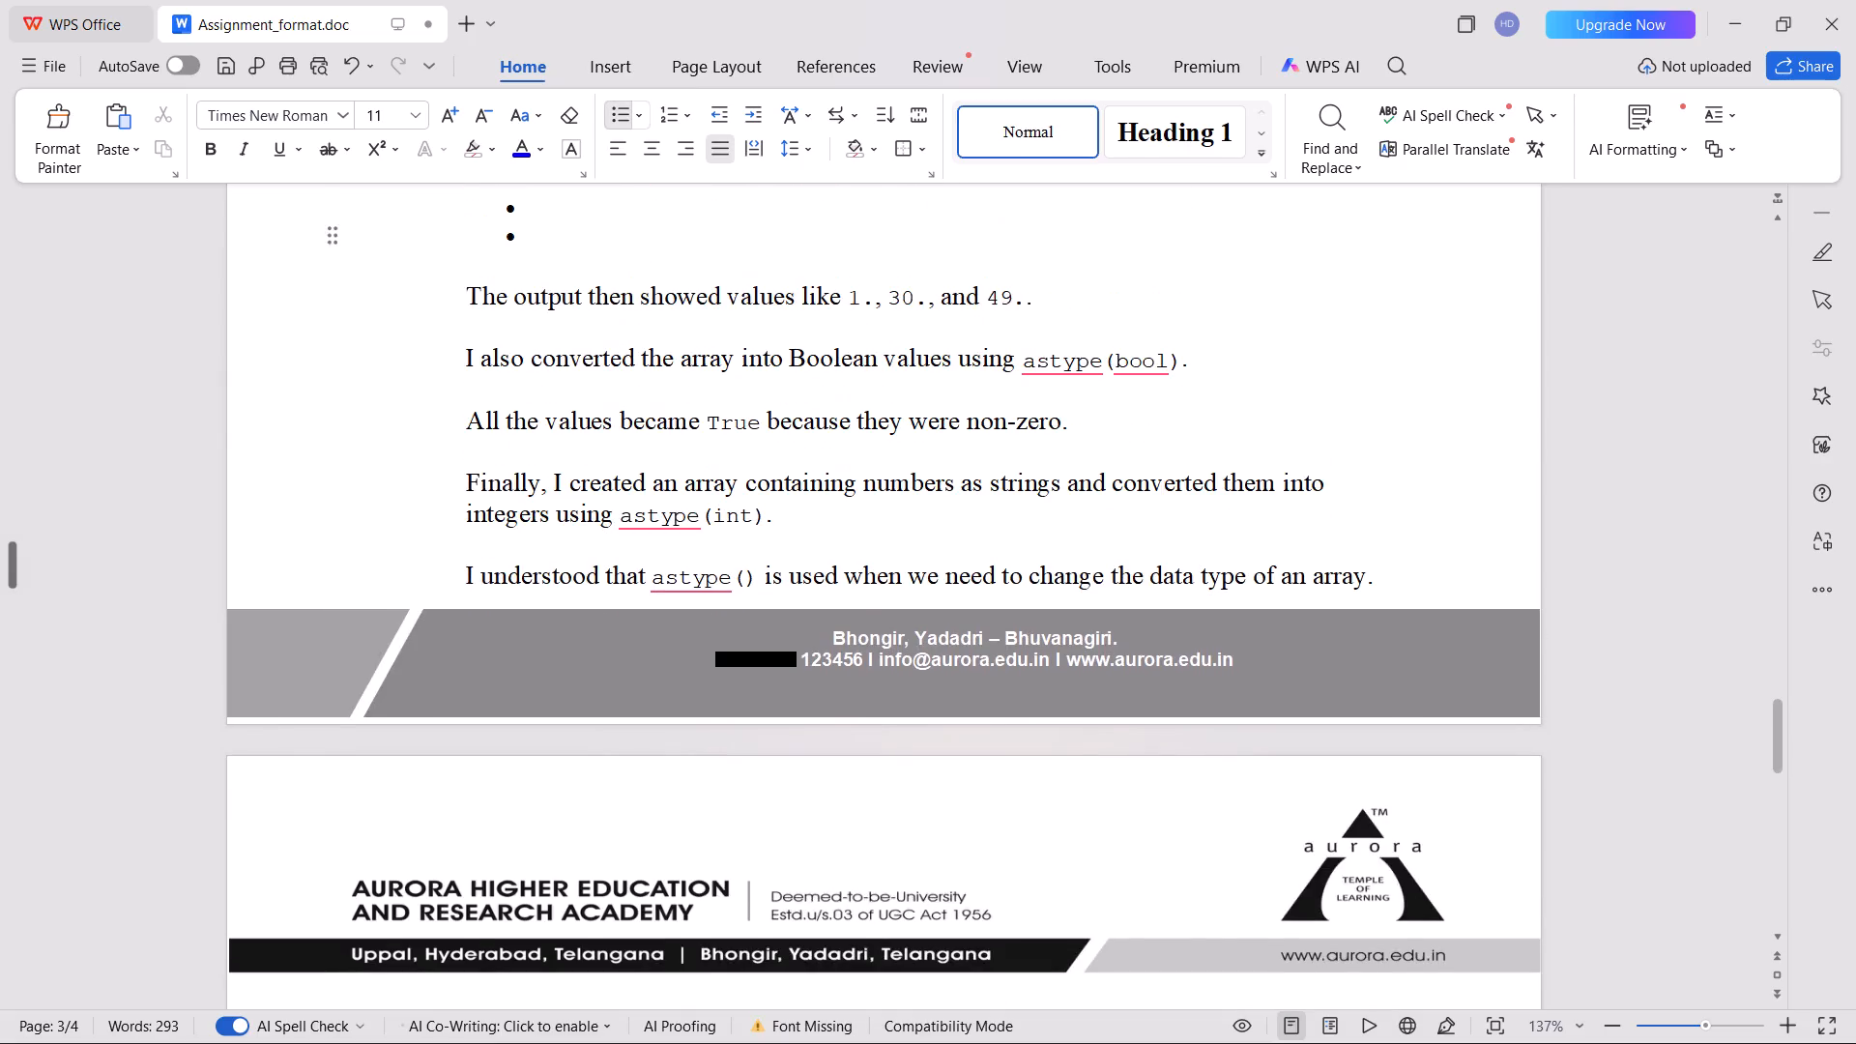
{"action": "key", "text": "BackSpace"}
{"action": "key", "text": "BackSpace"}
{"action": "key", "text": "BackSpace"}
{"action": "key", "text": "BackSpace"}
Remove the empty bullets and blank lines above the points starting "Then I used astype(float)", "The output showed int64" and "I created an array".
{"action": "key", "text": "Up"}
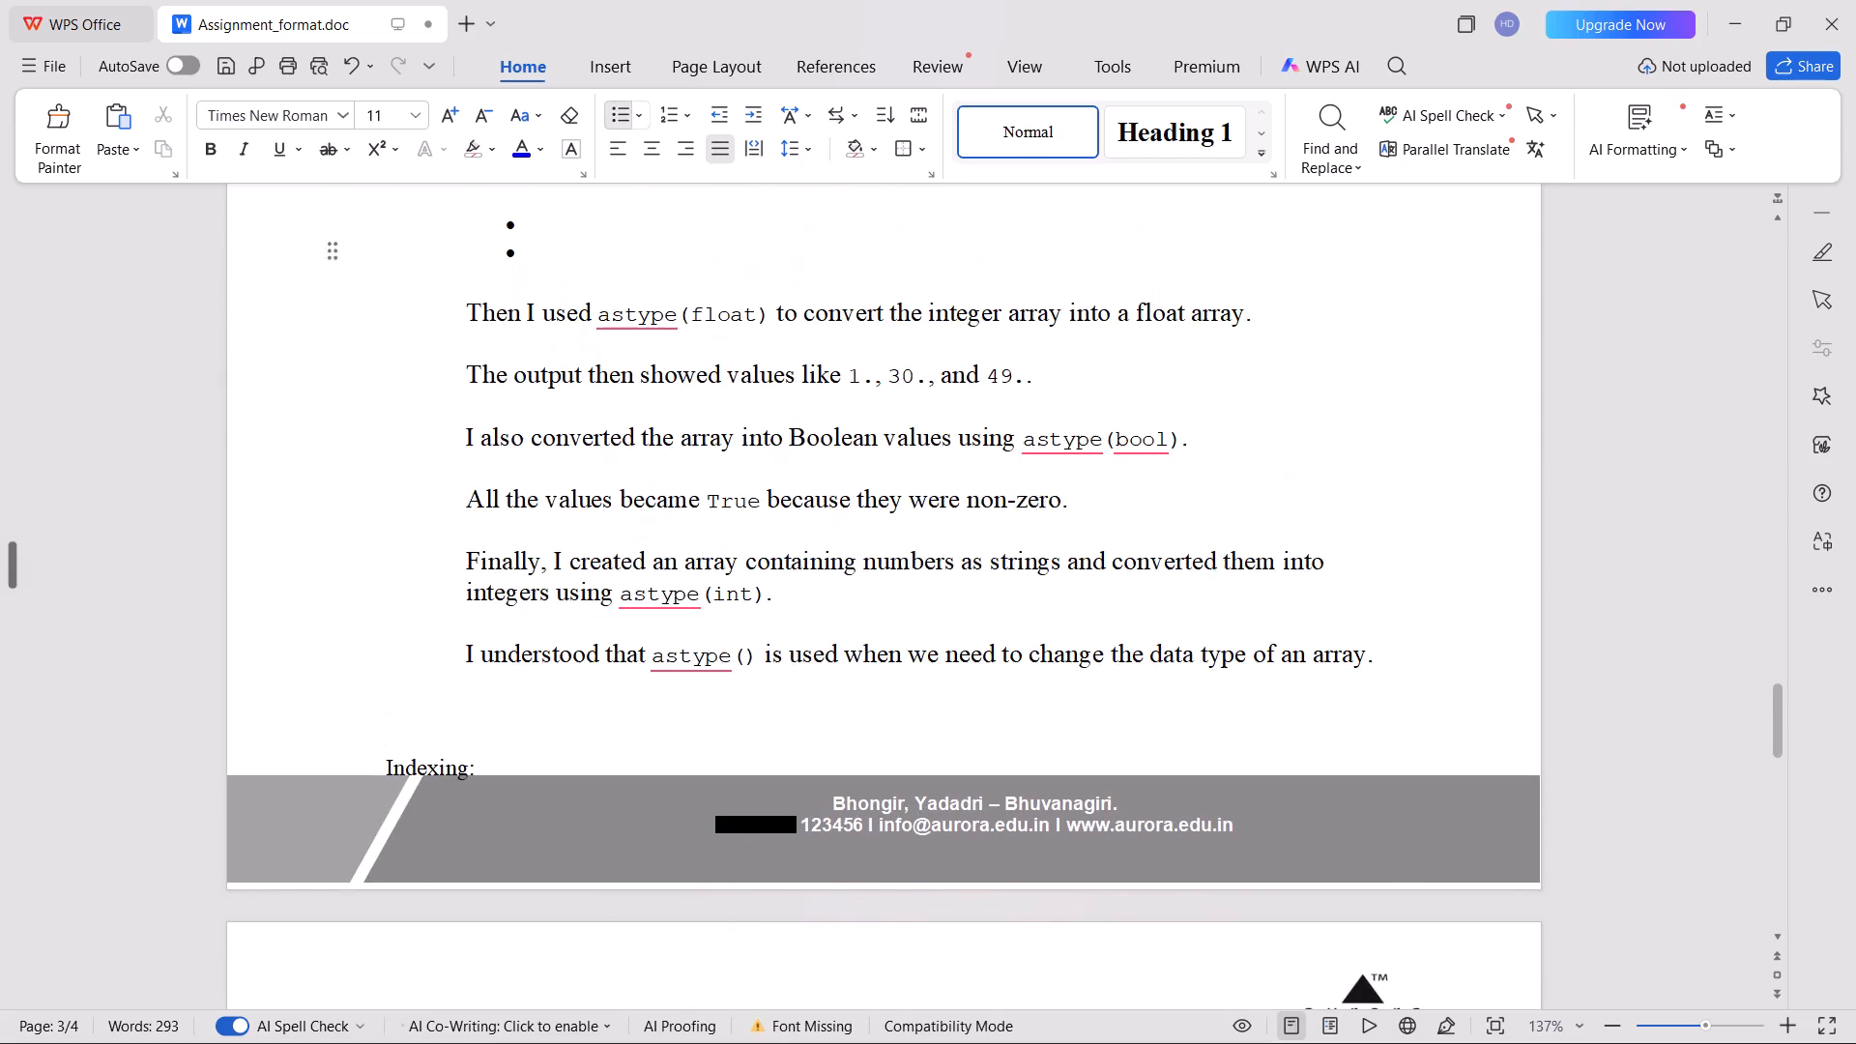
{"action": "key", "text": "BackSpace"}
{"action": "key", "text": "BackSpace"}
{"action": "key", "text": "BackSpace"}
{"action": "key", "text": "BackSpace"}
{"action": "key", "text": "Up"}
{"action": "key", "text": "BackSpace"}
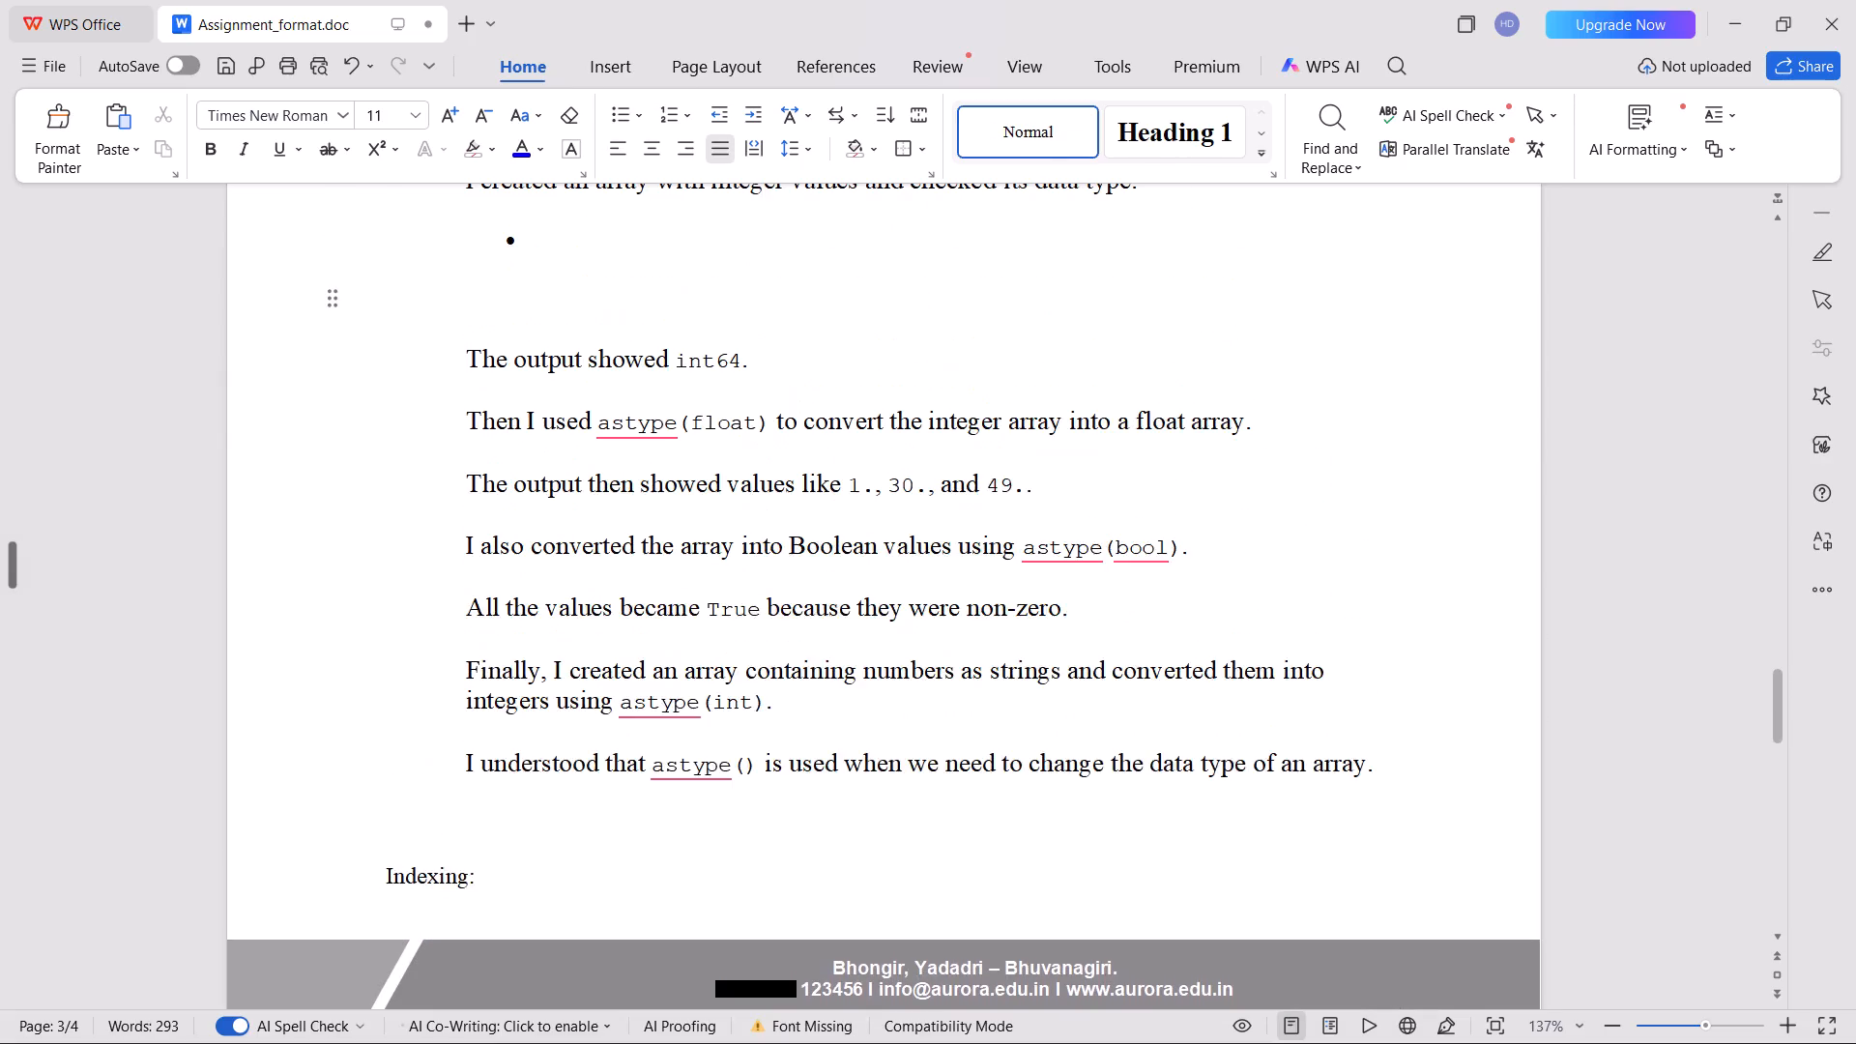
{"action": "key", "text": "BackSpace"}
{"action": "key", "text": "BackSpace"}
{"action": "key", "text": "BackSpace"}
{"action": "key", "text": "Up"}
{"action": "key", "text": "BackSpace"}
{"action": "key", "text": "BackSpace"}
{"action": "key", "text": "BackSpace"}
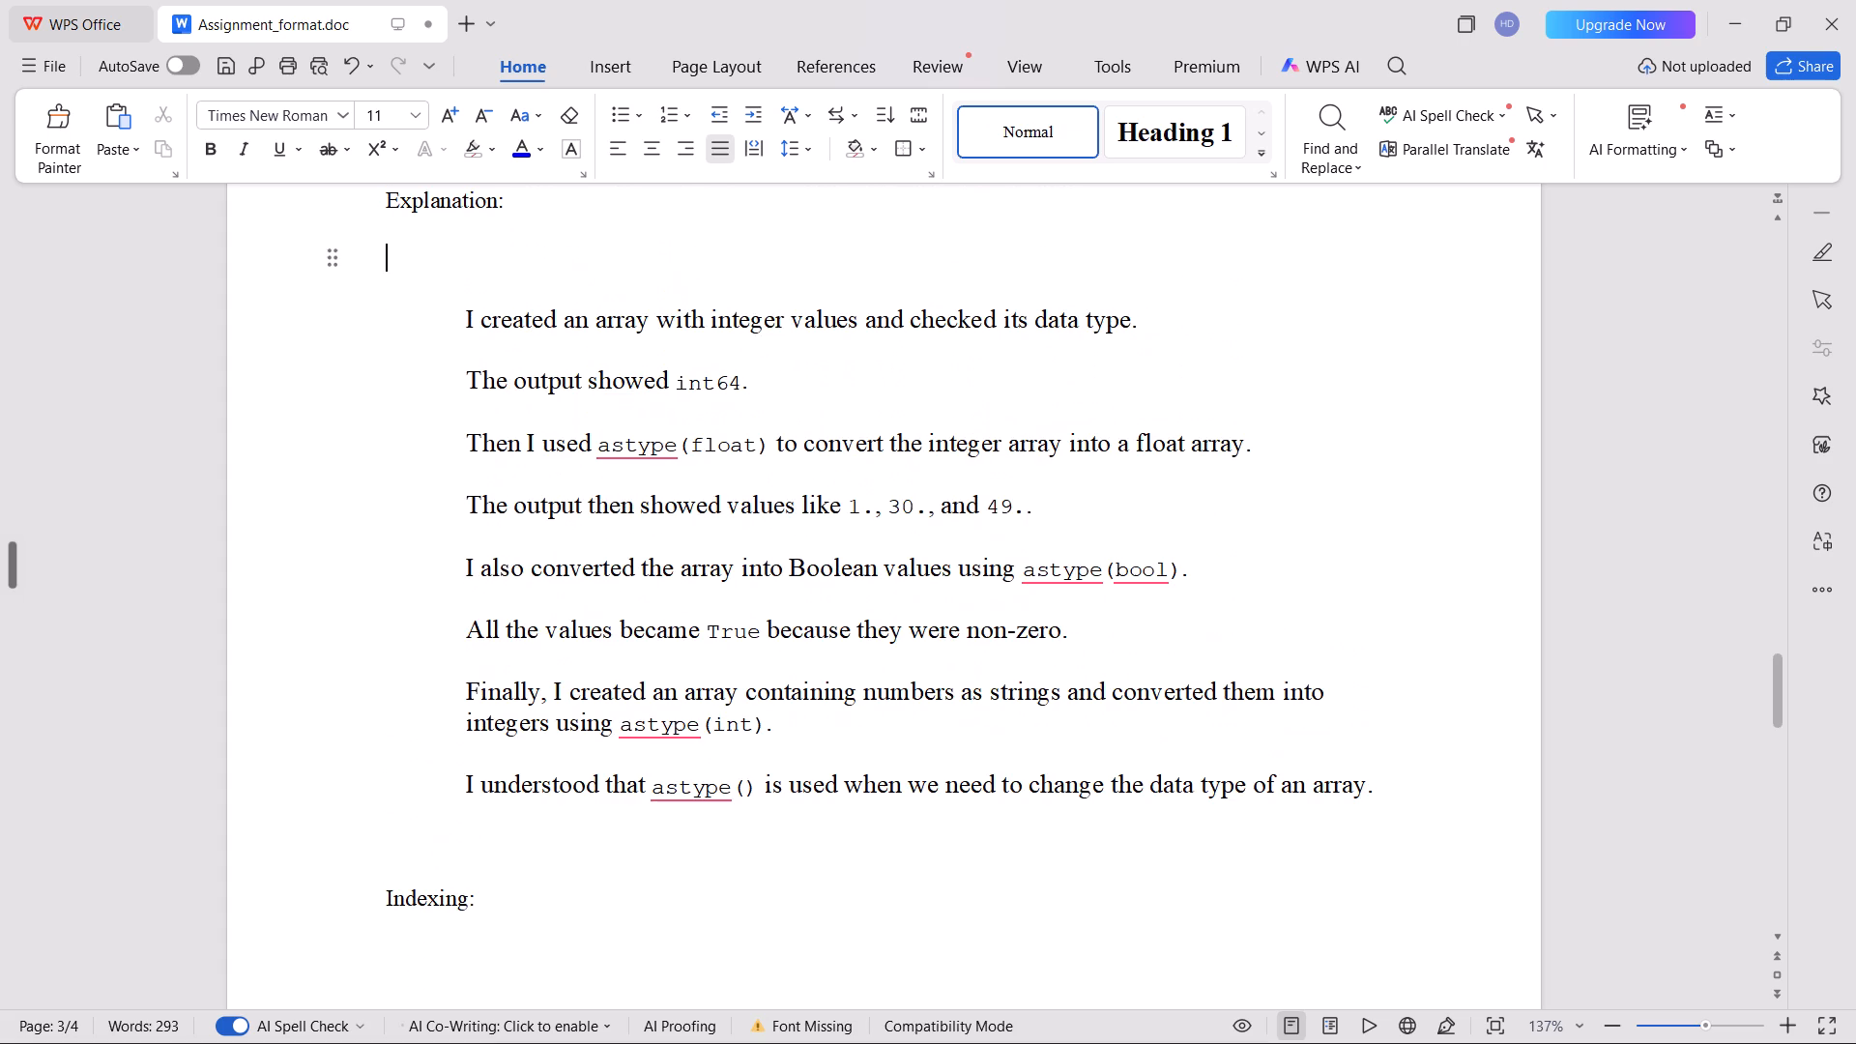
{"action": "key", "text": "BackSpace"}
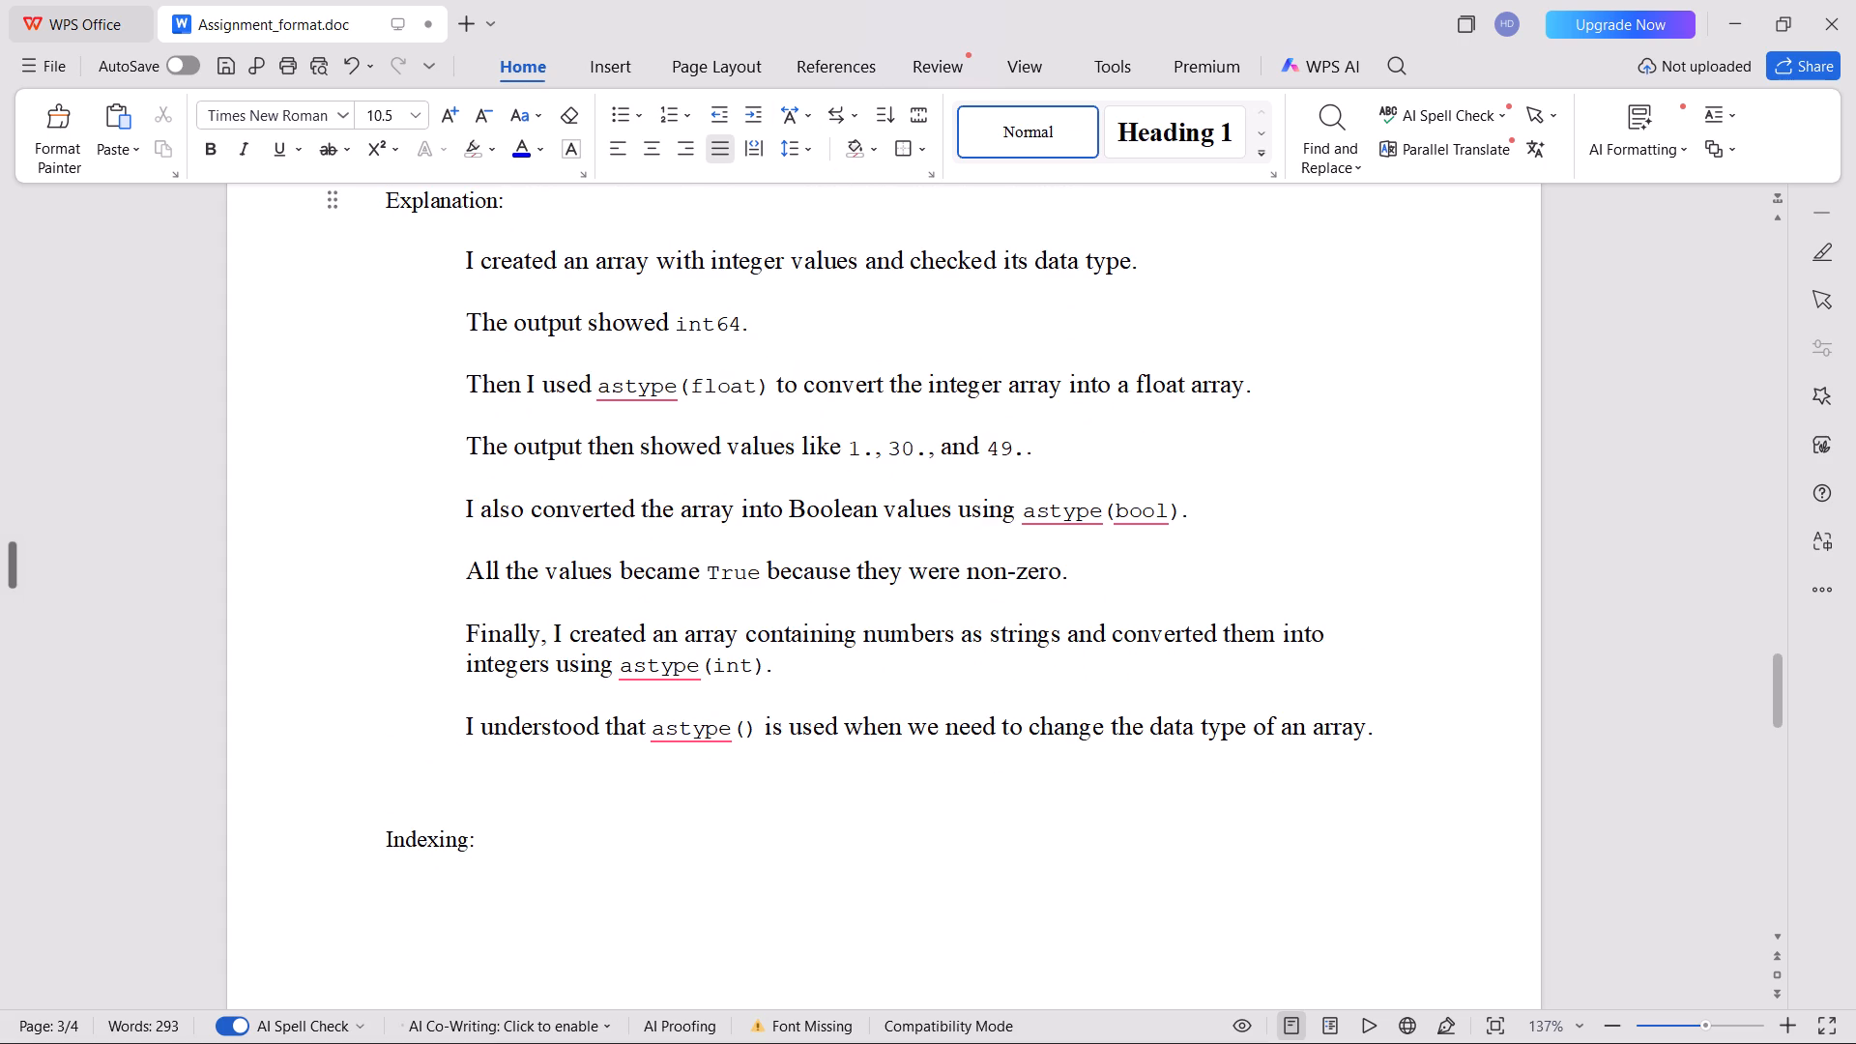
Set the font size of the whole document to 10.5.
{"action": "left_click", "coordinate": [1137, 560]}
{"action": "key", "text": "ctrl+a"}
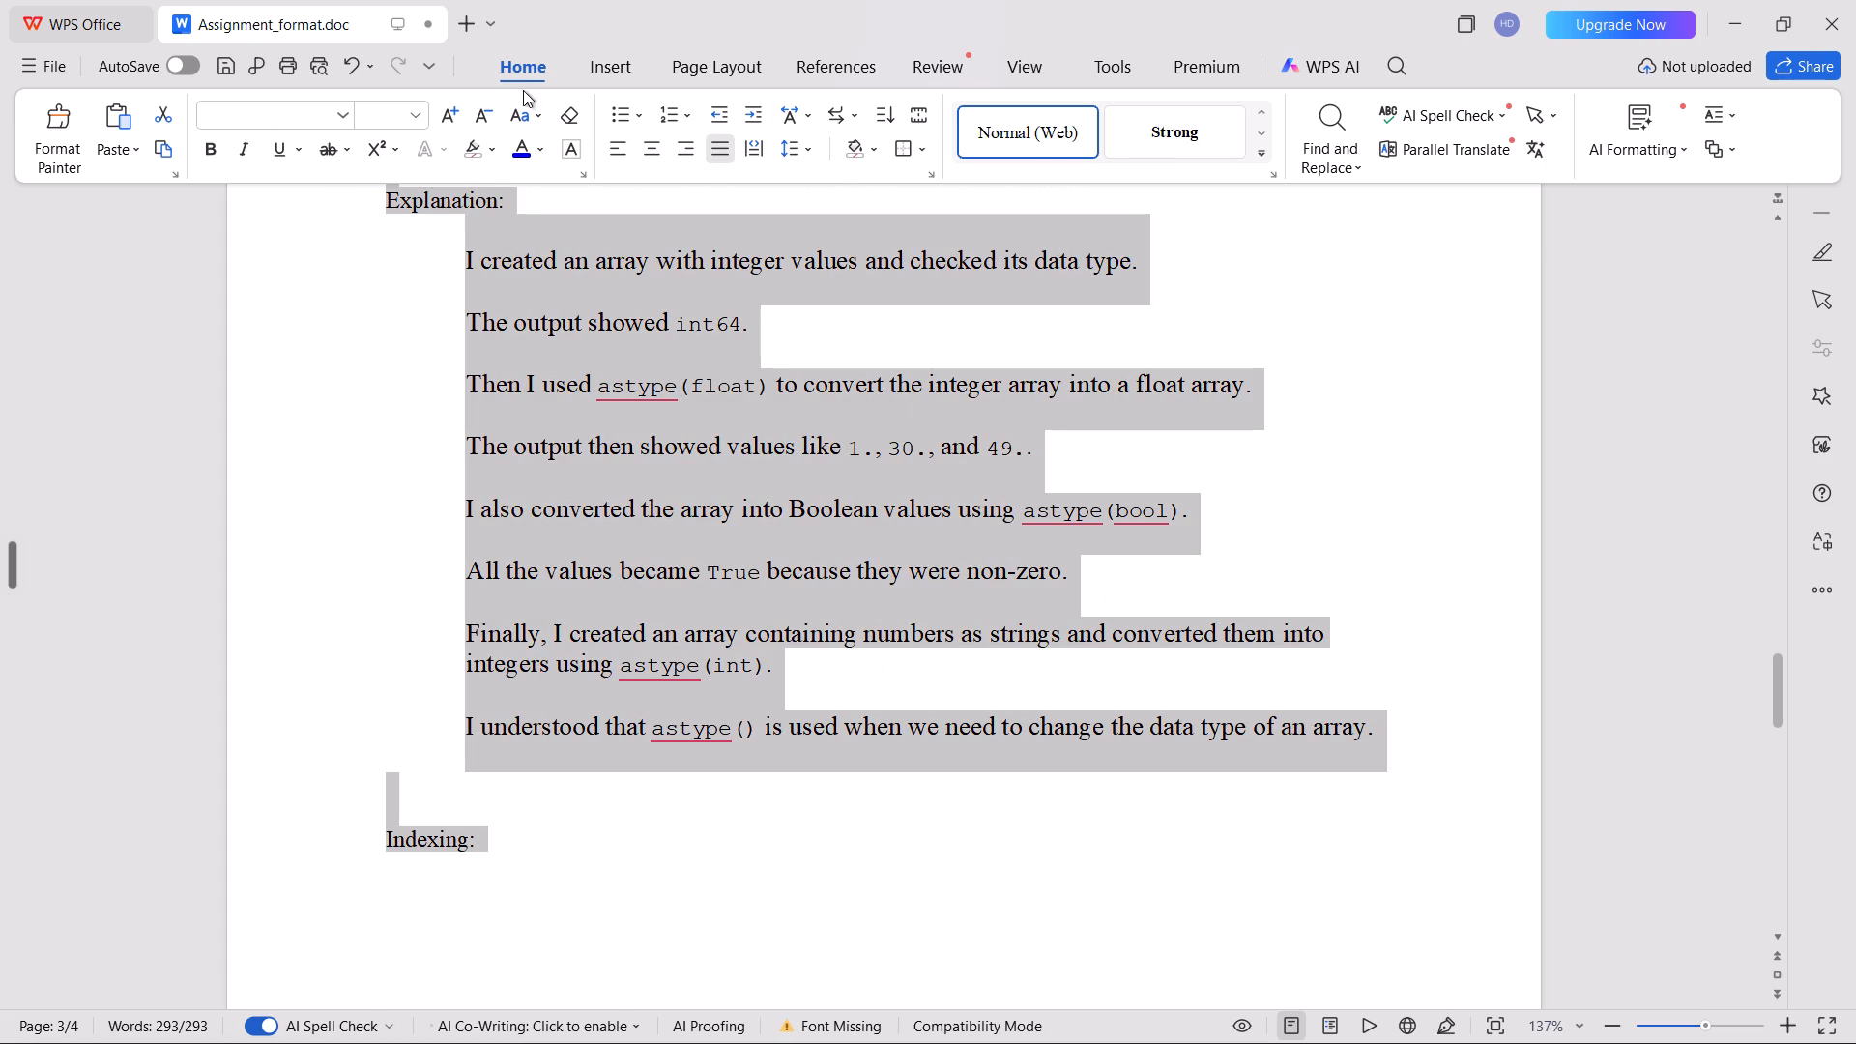
{"action": "left_click", "coordinate": [420, 116]}
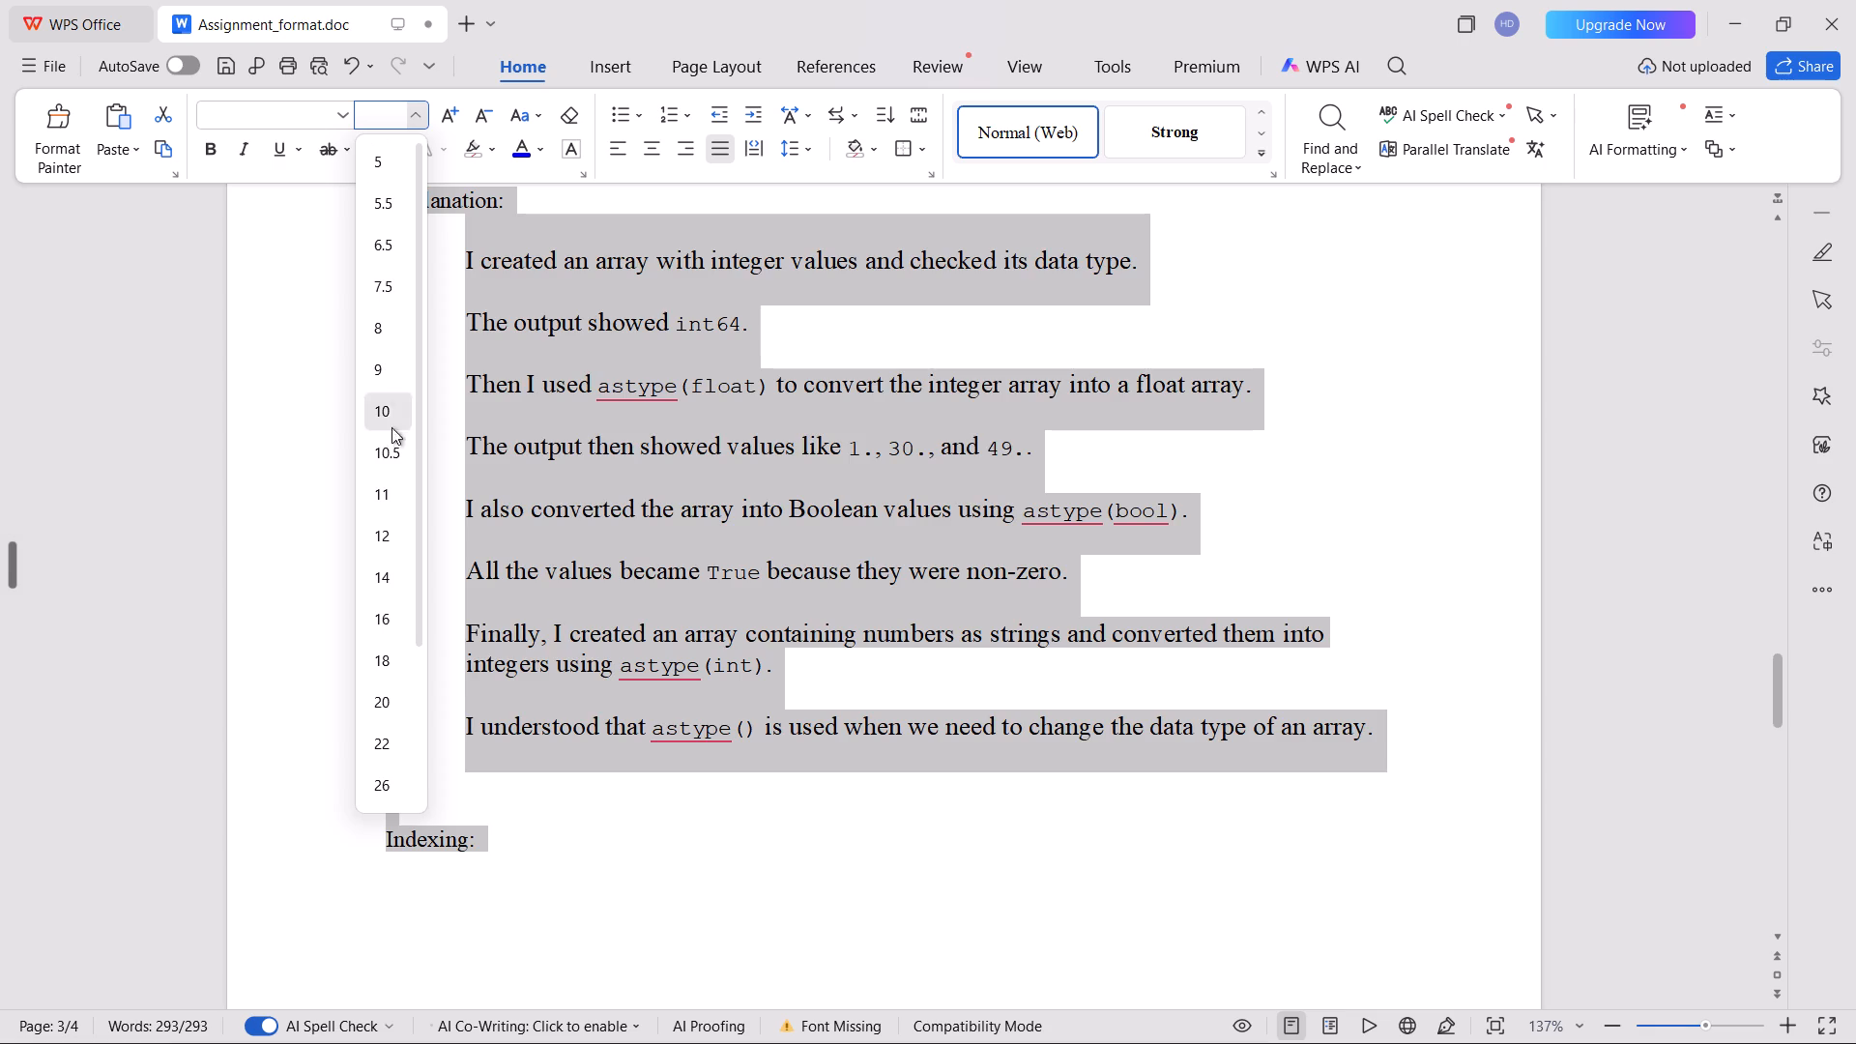
{"action": "left_click", "coordinate": [383, 456]}
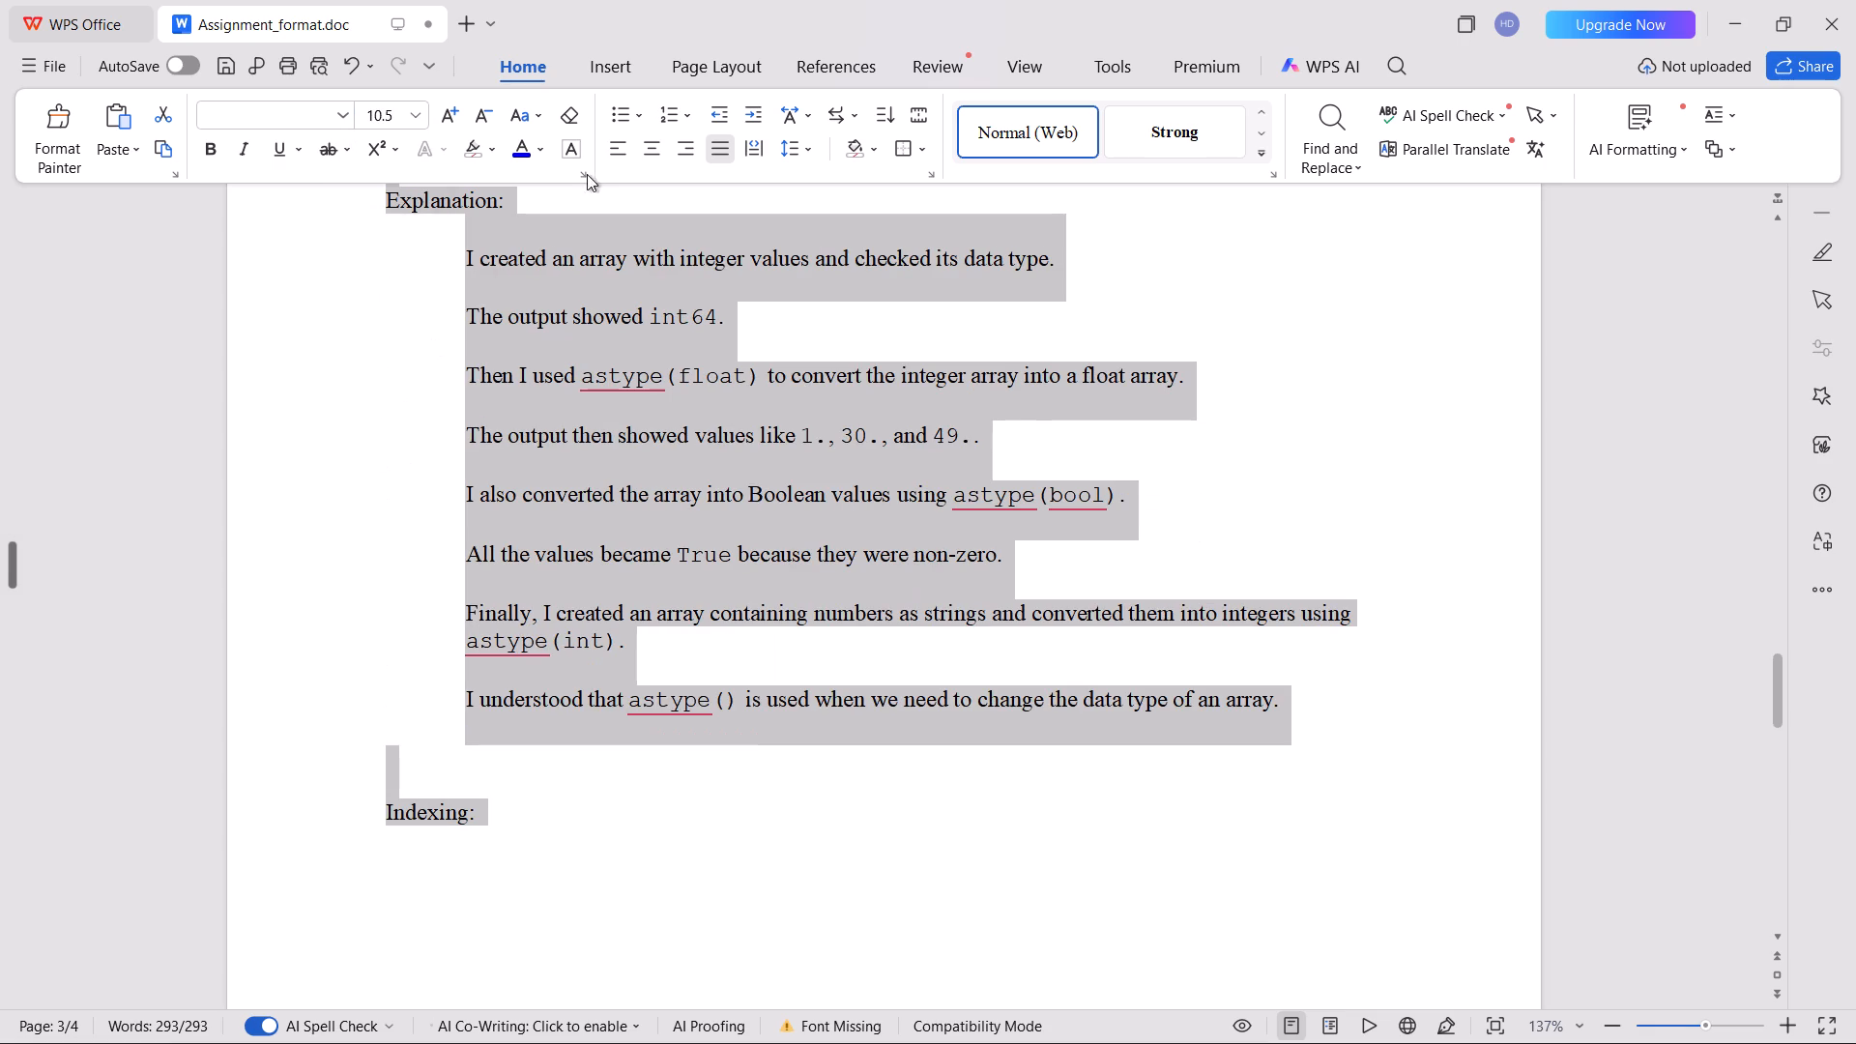
Justify the text of the whole document.
{"action": "left_click", "coordinate": [614, 154]}
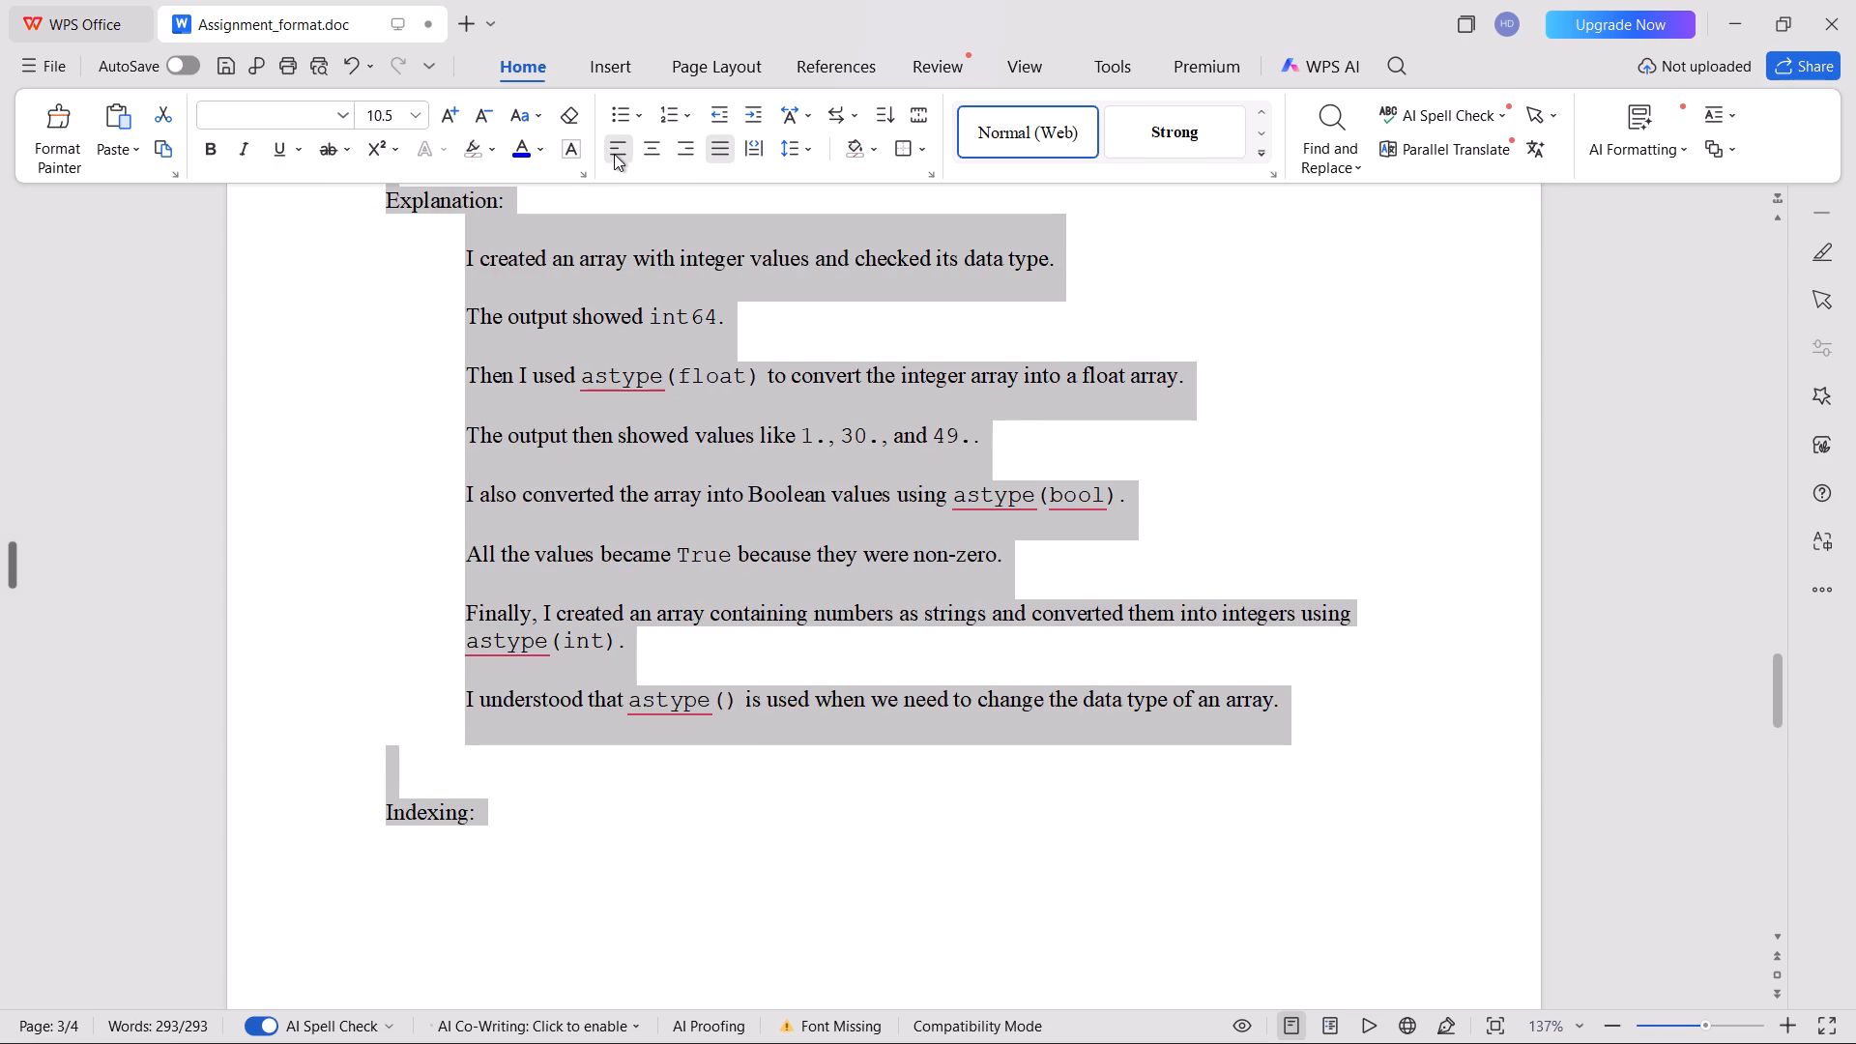
{"action": "left_click", "coordinate": [614, 154]}
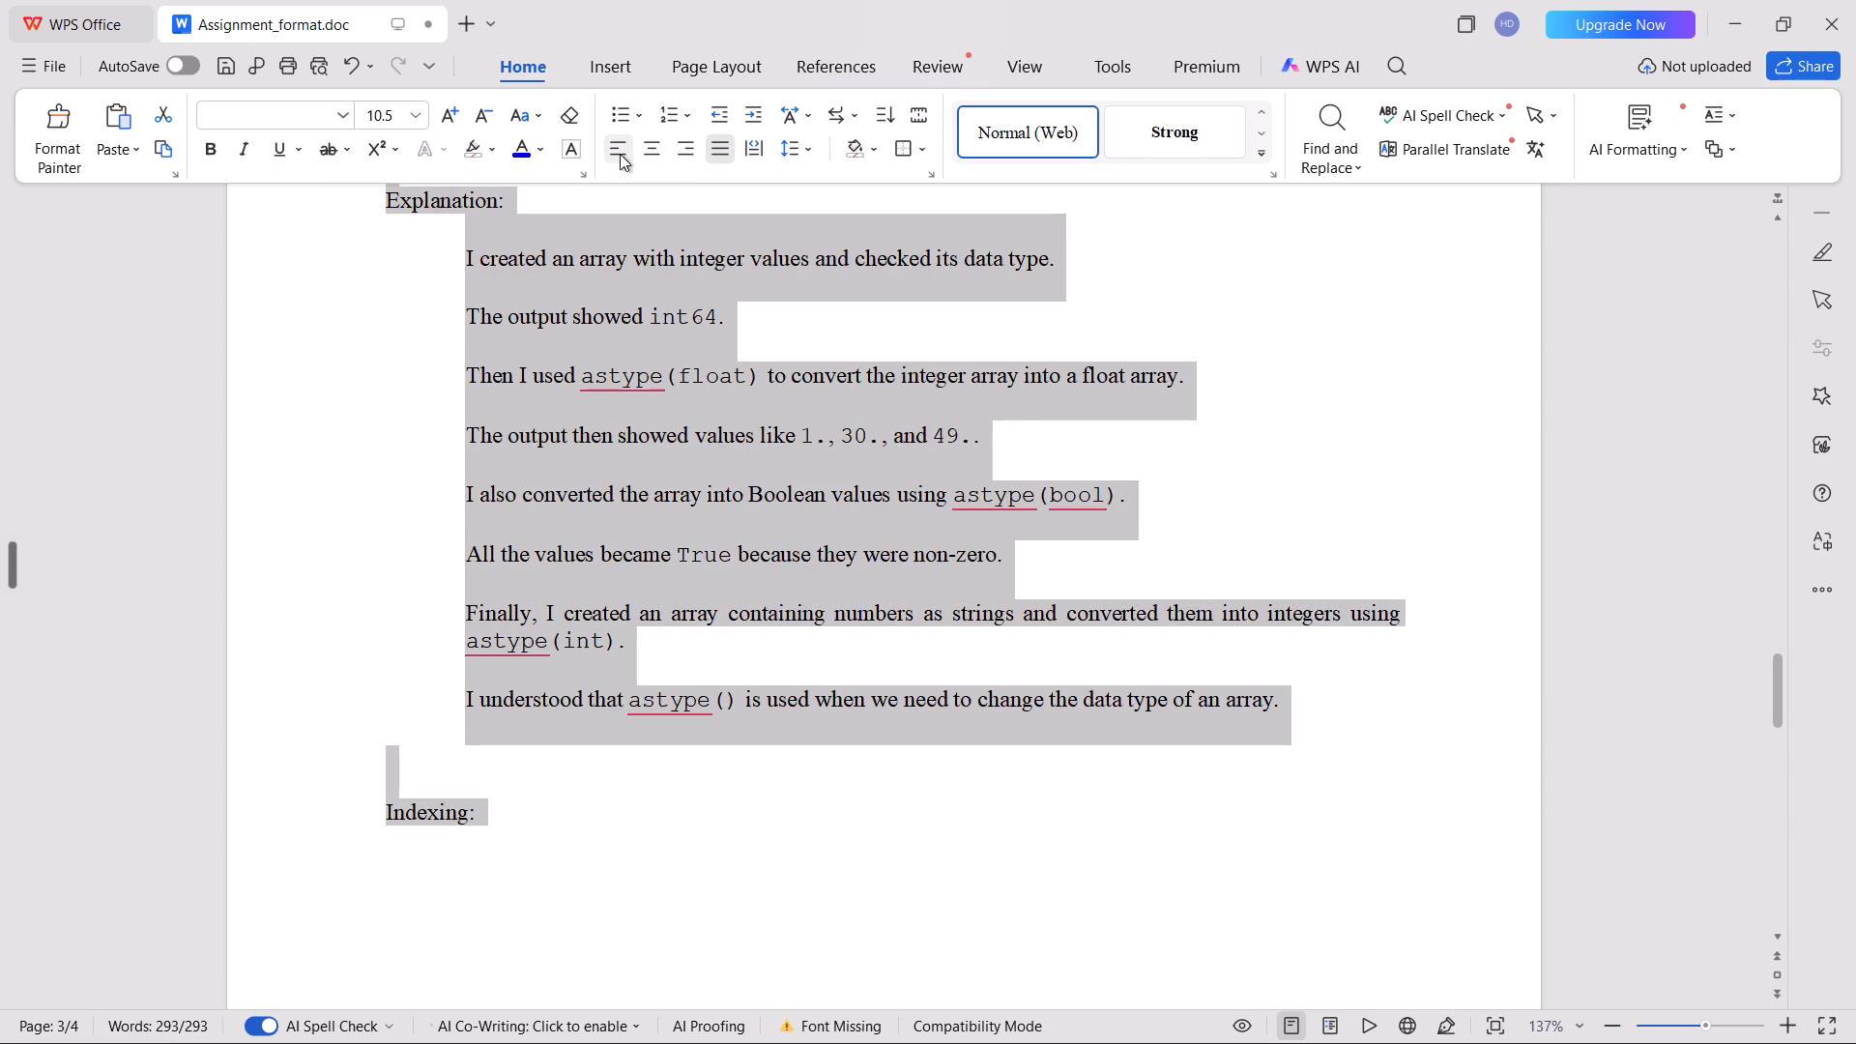
{"action": "left_click", "coordinate": [627, 151]}
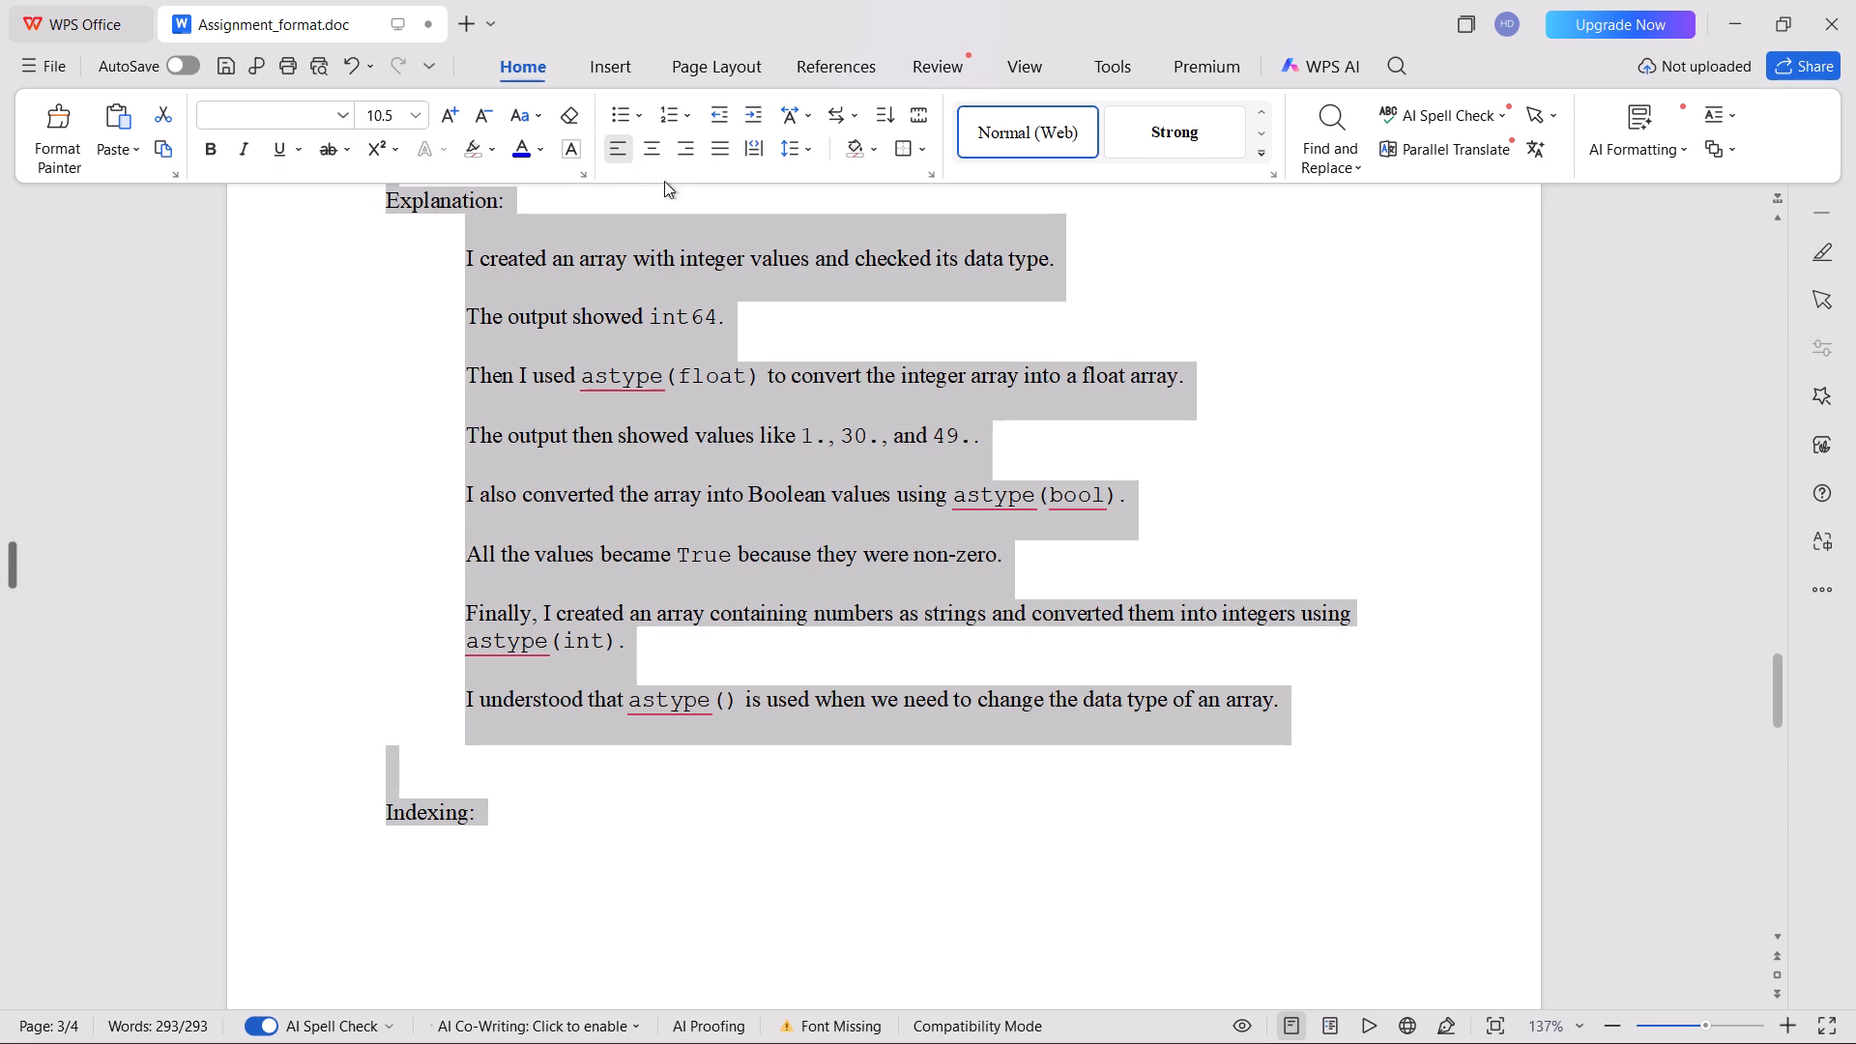
{"action": "left_click", "coordinate": [714, 138]}
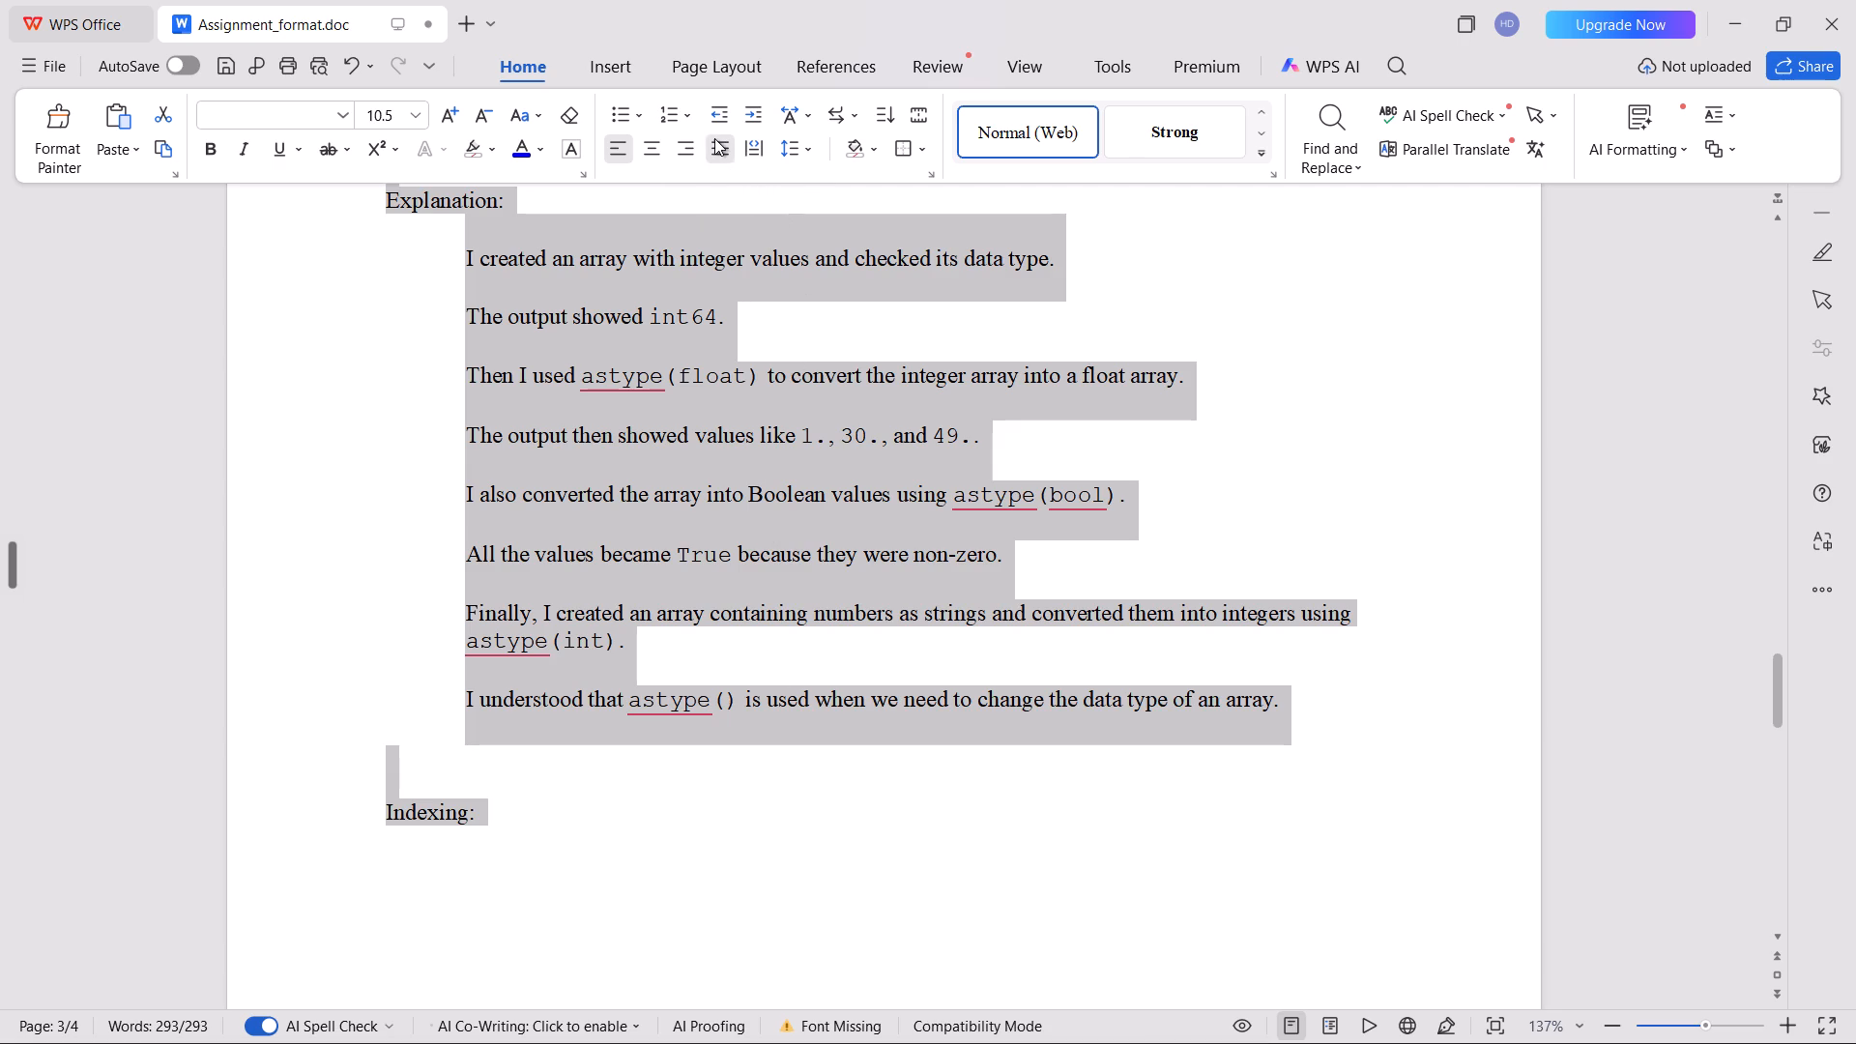
Apply a line spacing preset to the whole document and check the data types section's layout.
{"action": "left_click", "coordinate": [812, 147]}
{"action": "left_click", "coordinate": [819, 205]}
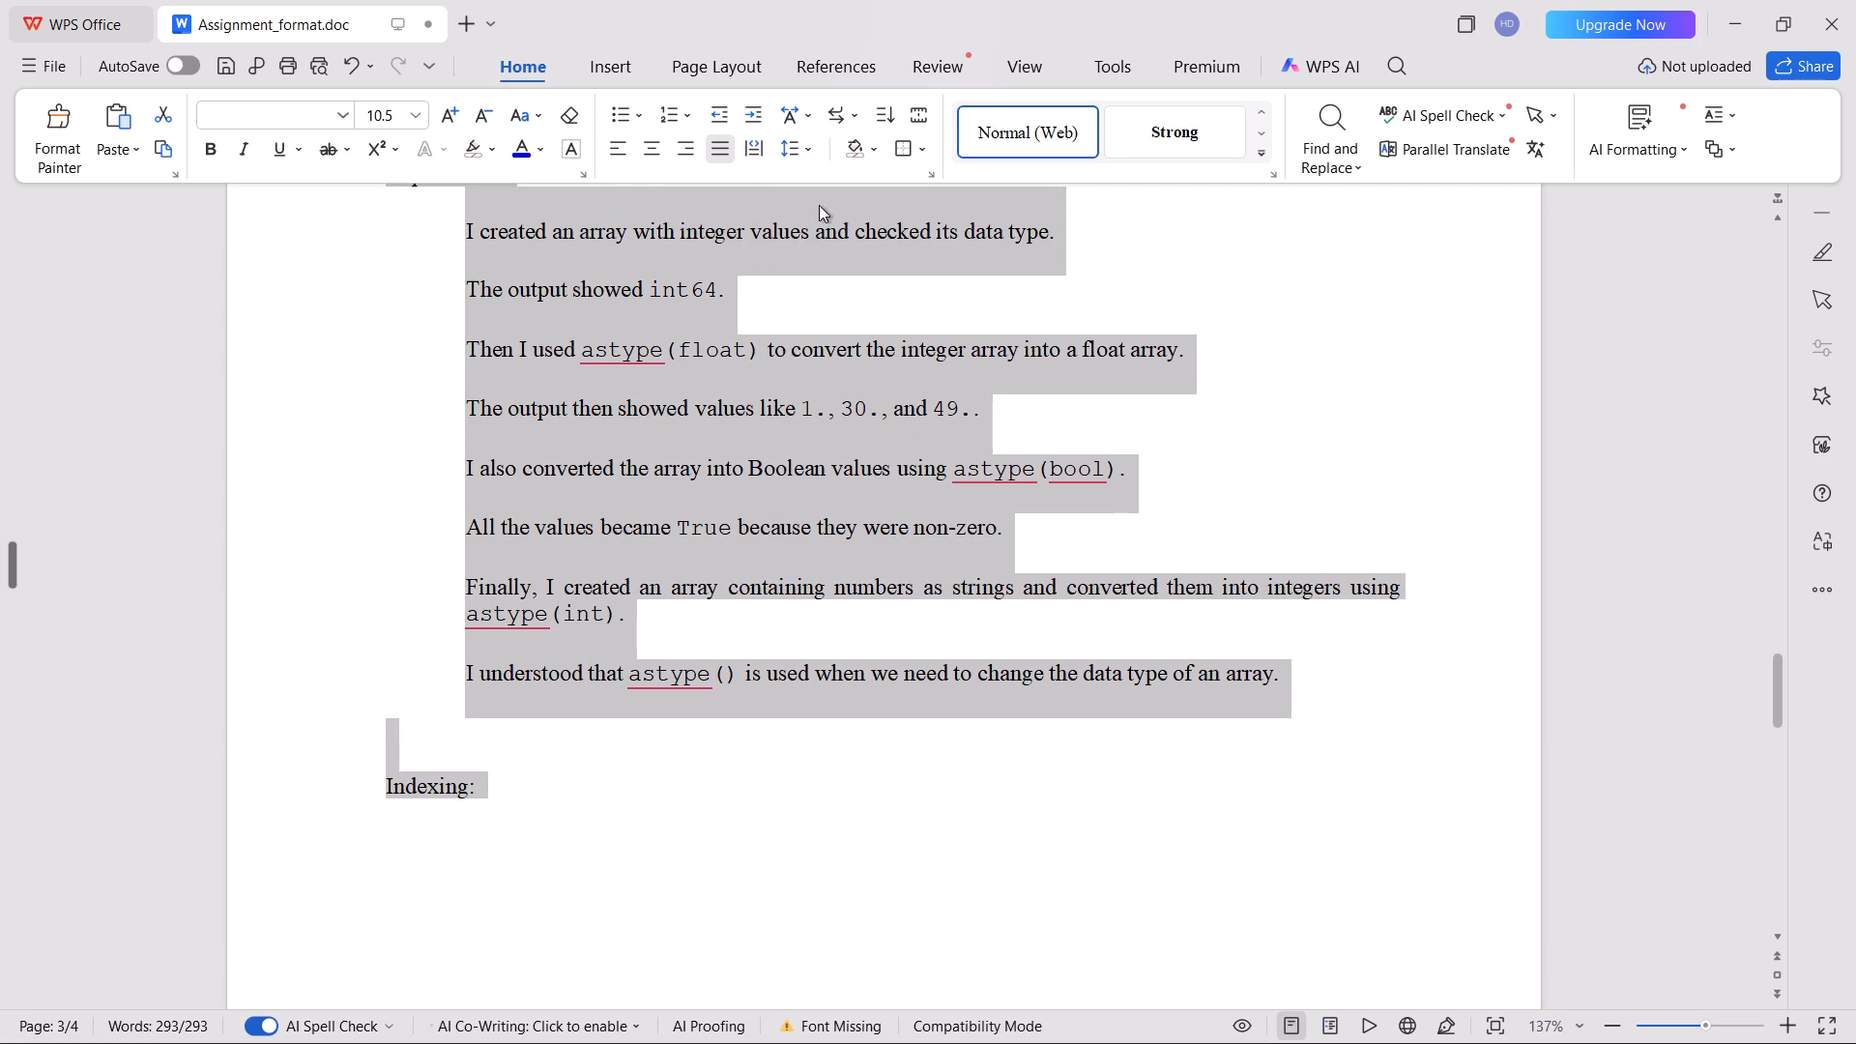
{"action": "scroll", "coordinate": [847, 301], "scroll_direction": "up", "scroll_amount": 3}
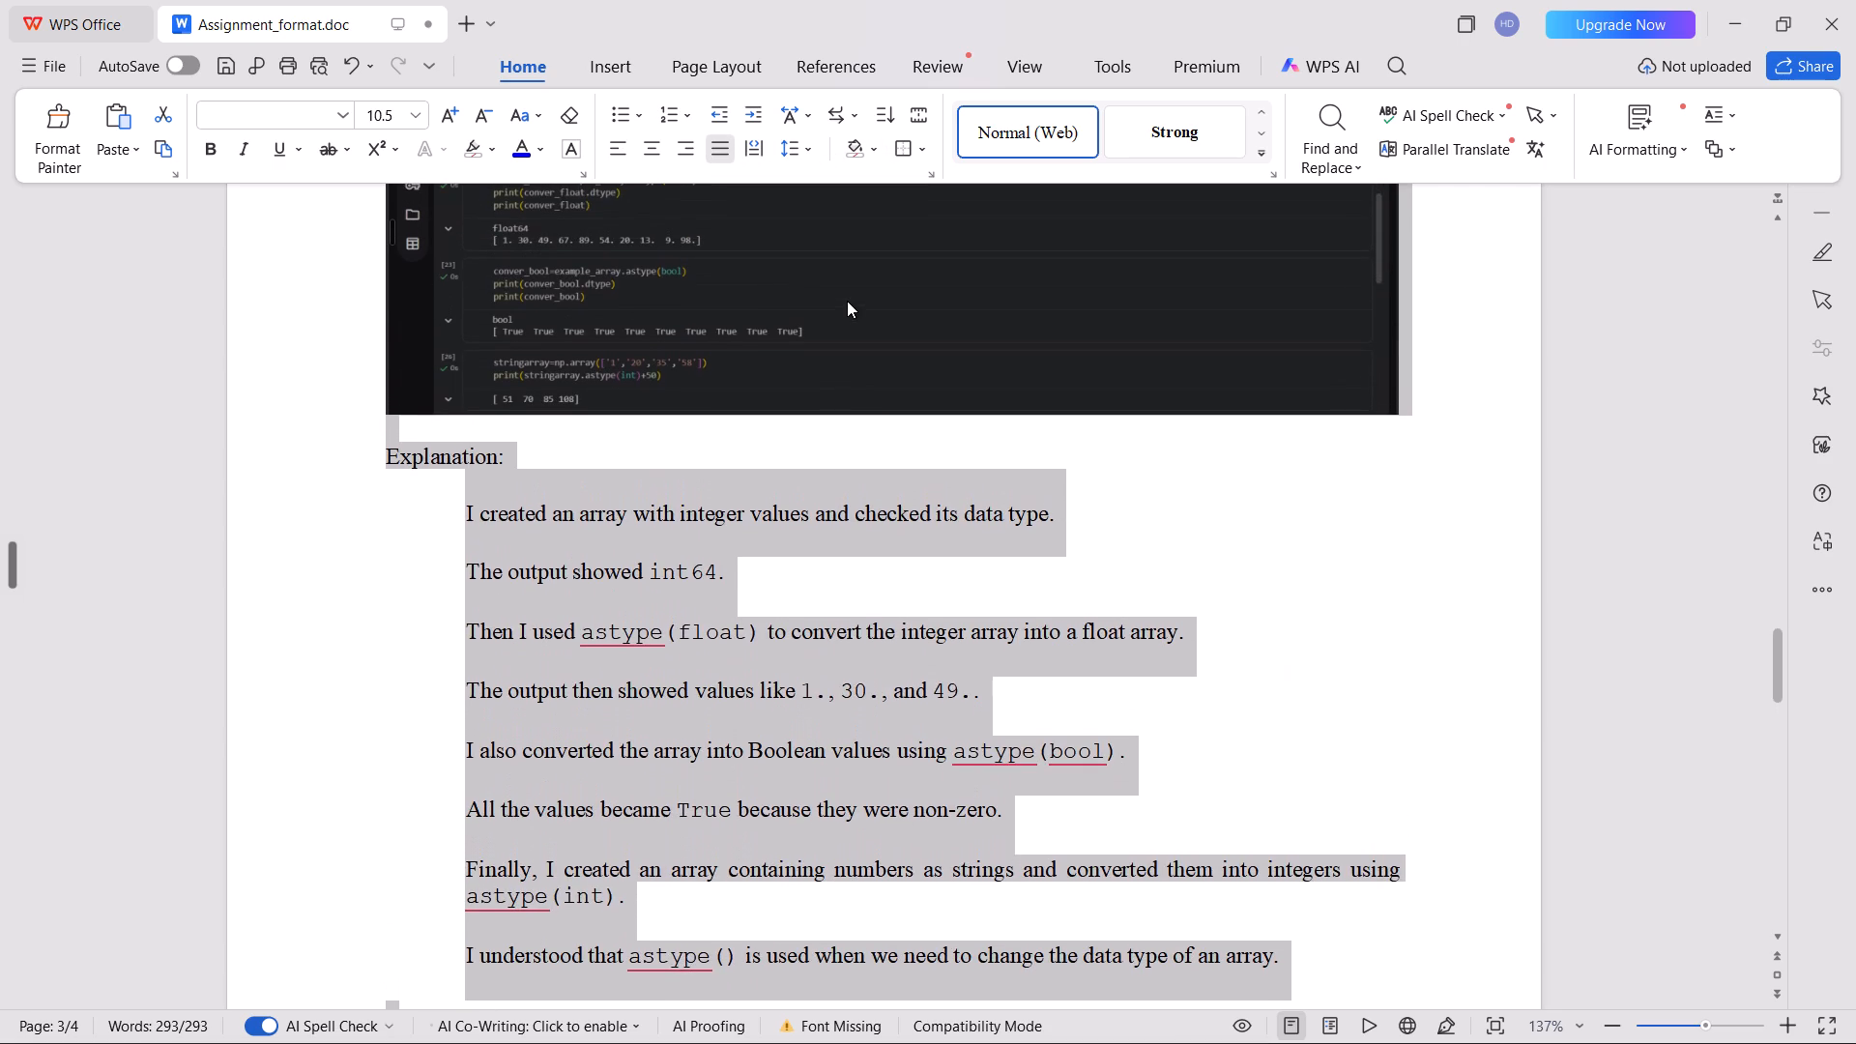
{"action": "scroll", "coordinate": [847, 301], "scroll_direction": "right", "scroll_amount": 1}
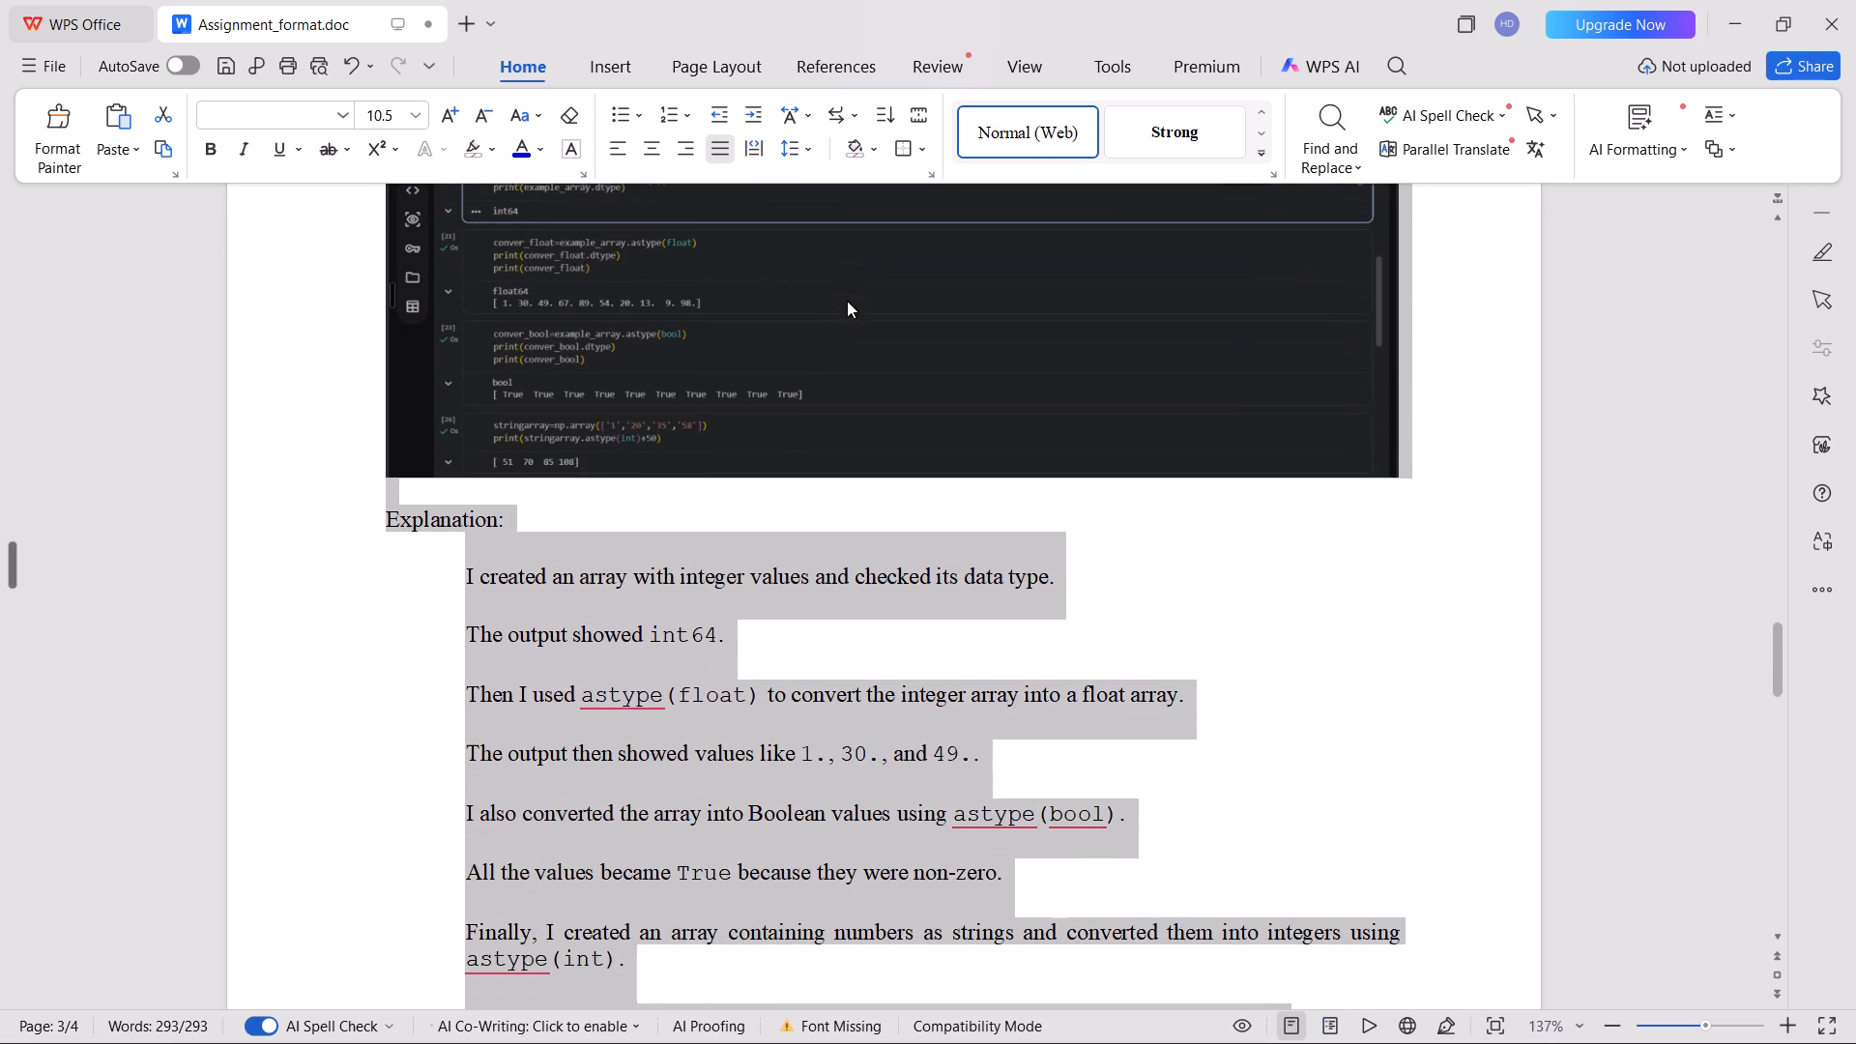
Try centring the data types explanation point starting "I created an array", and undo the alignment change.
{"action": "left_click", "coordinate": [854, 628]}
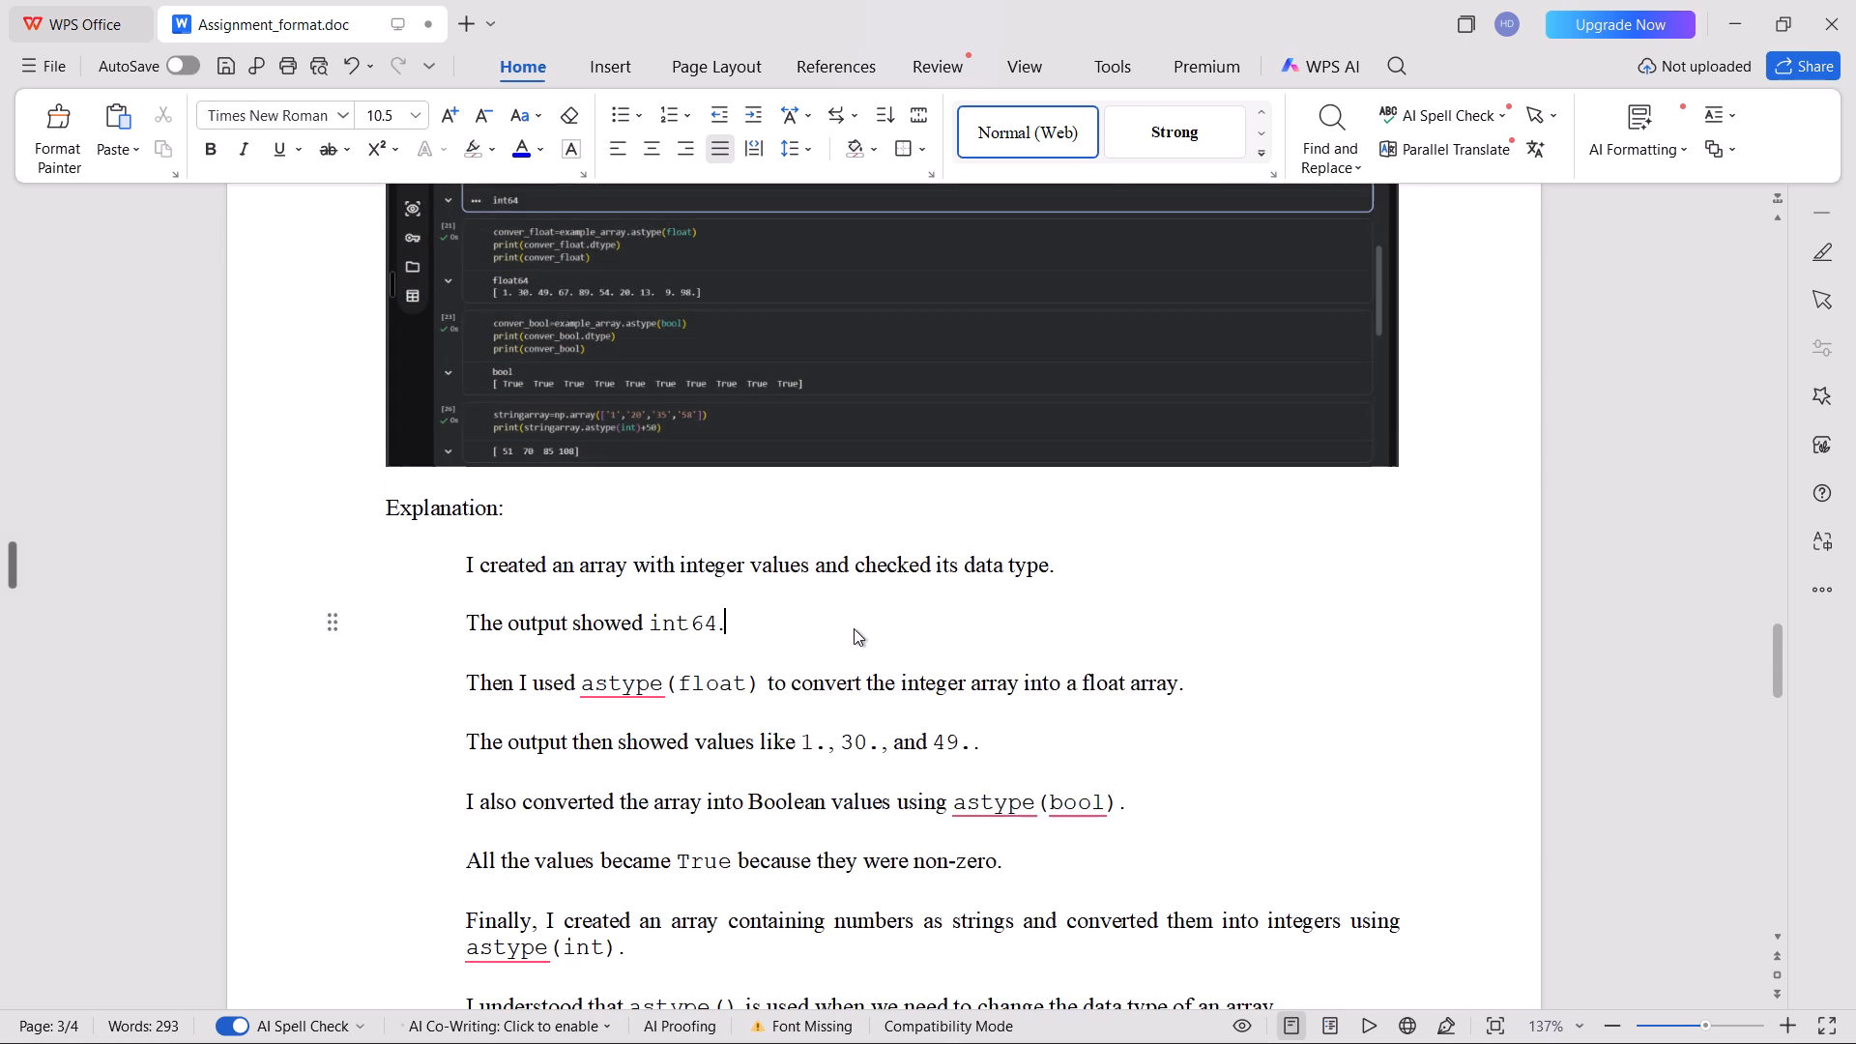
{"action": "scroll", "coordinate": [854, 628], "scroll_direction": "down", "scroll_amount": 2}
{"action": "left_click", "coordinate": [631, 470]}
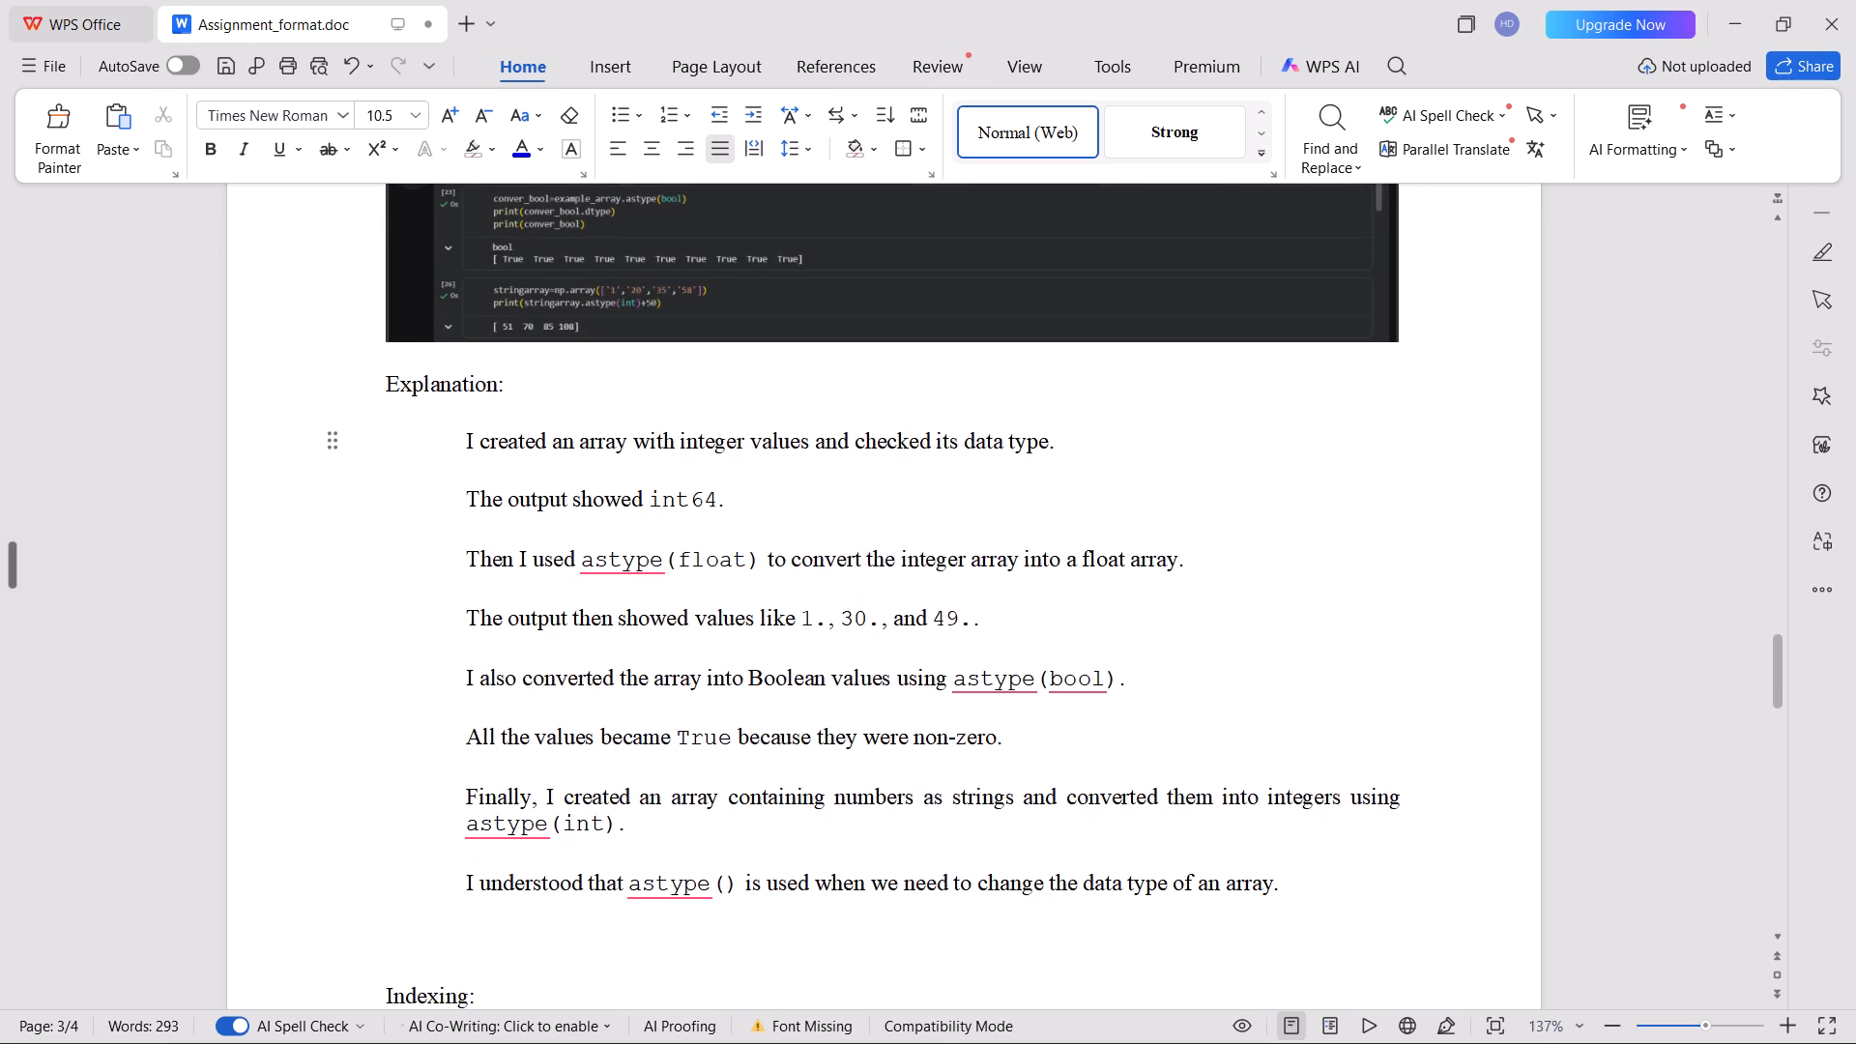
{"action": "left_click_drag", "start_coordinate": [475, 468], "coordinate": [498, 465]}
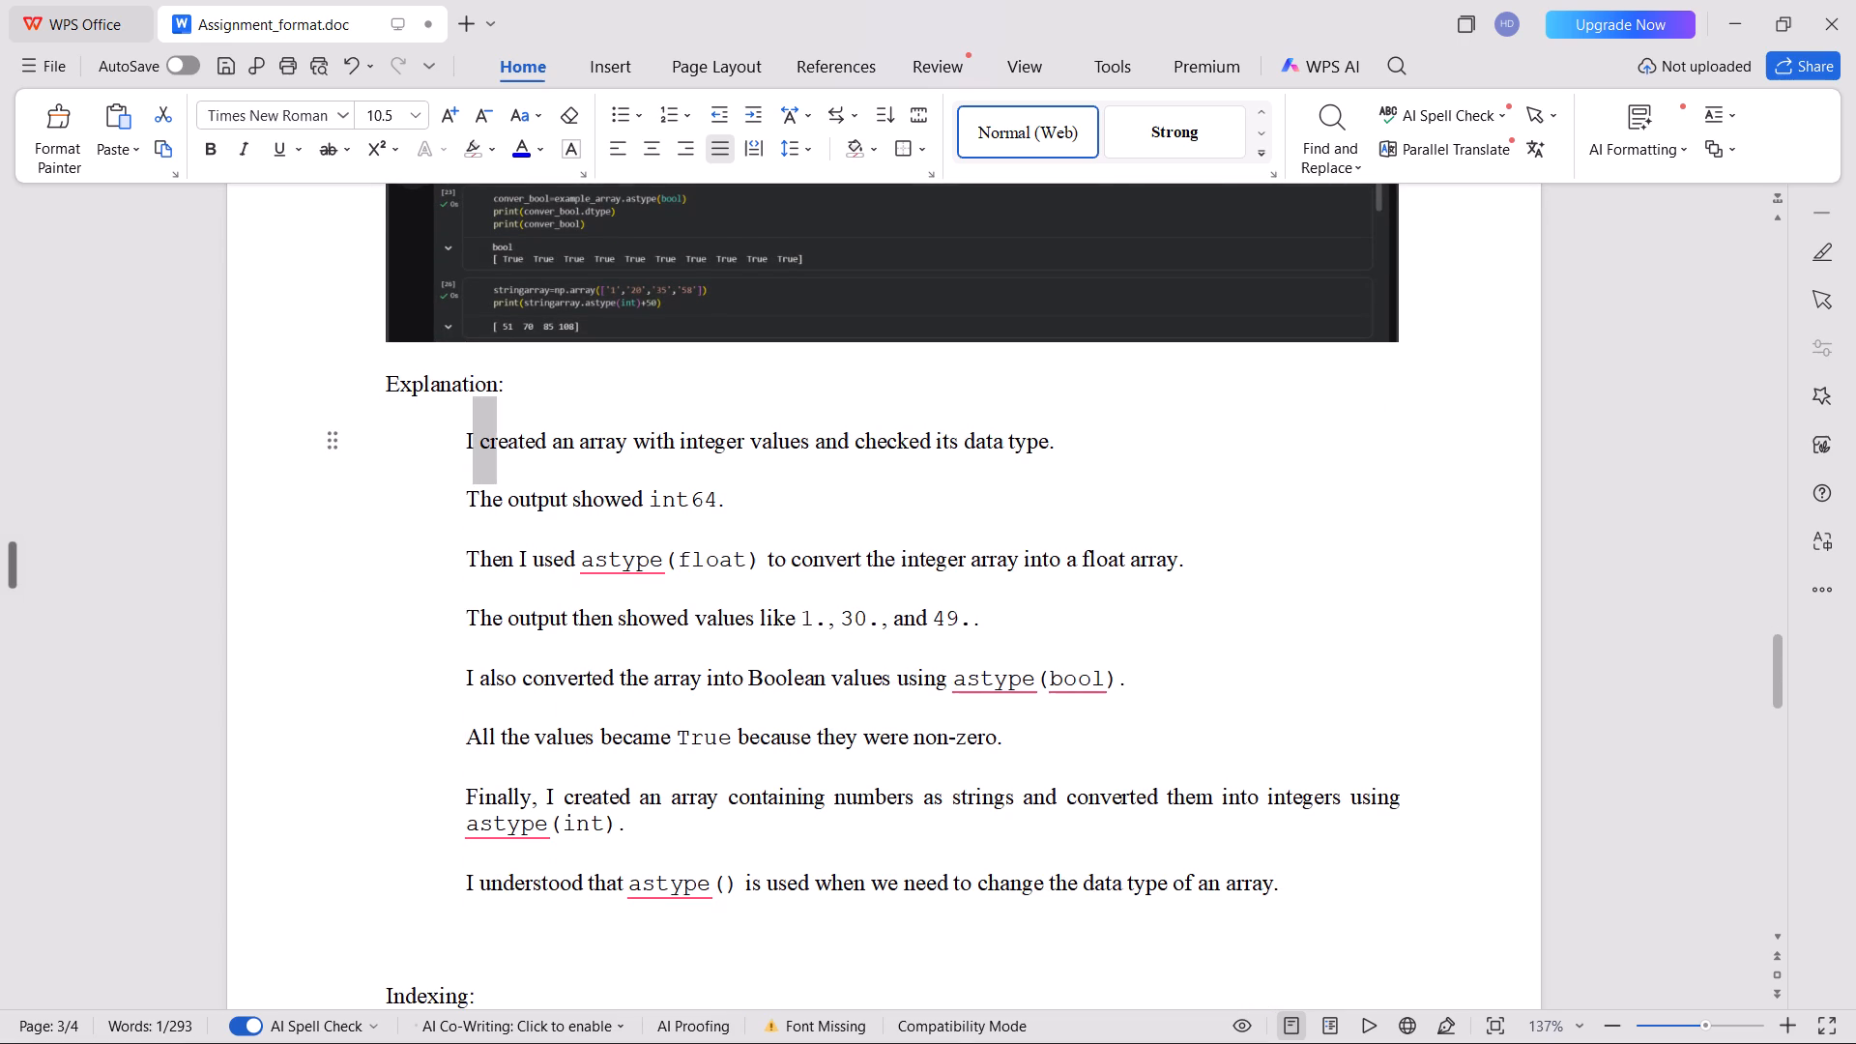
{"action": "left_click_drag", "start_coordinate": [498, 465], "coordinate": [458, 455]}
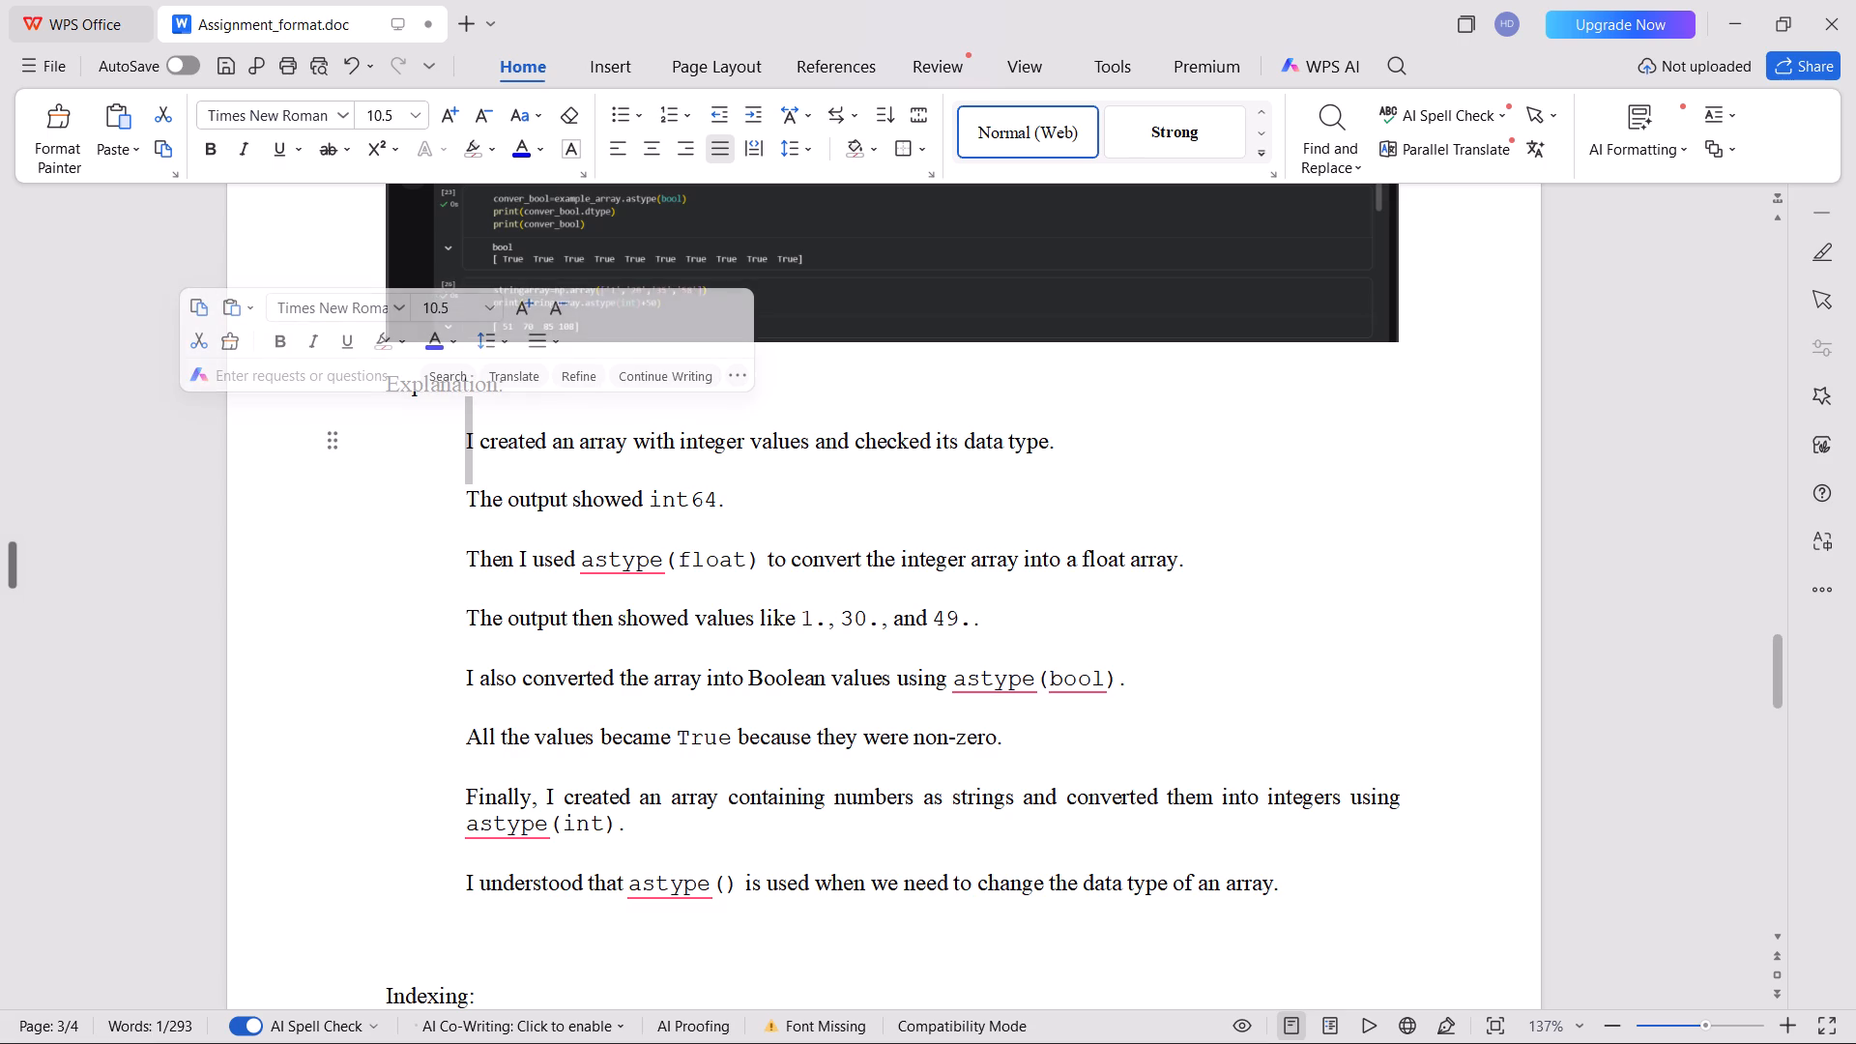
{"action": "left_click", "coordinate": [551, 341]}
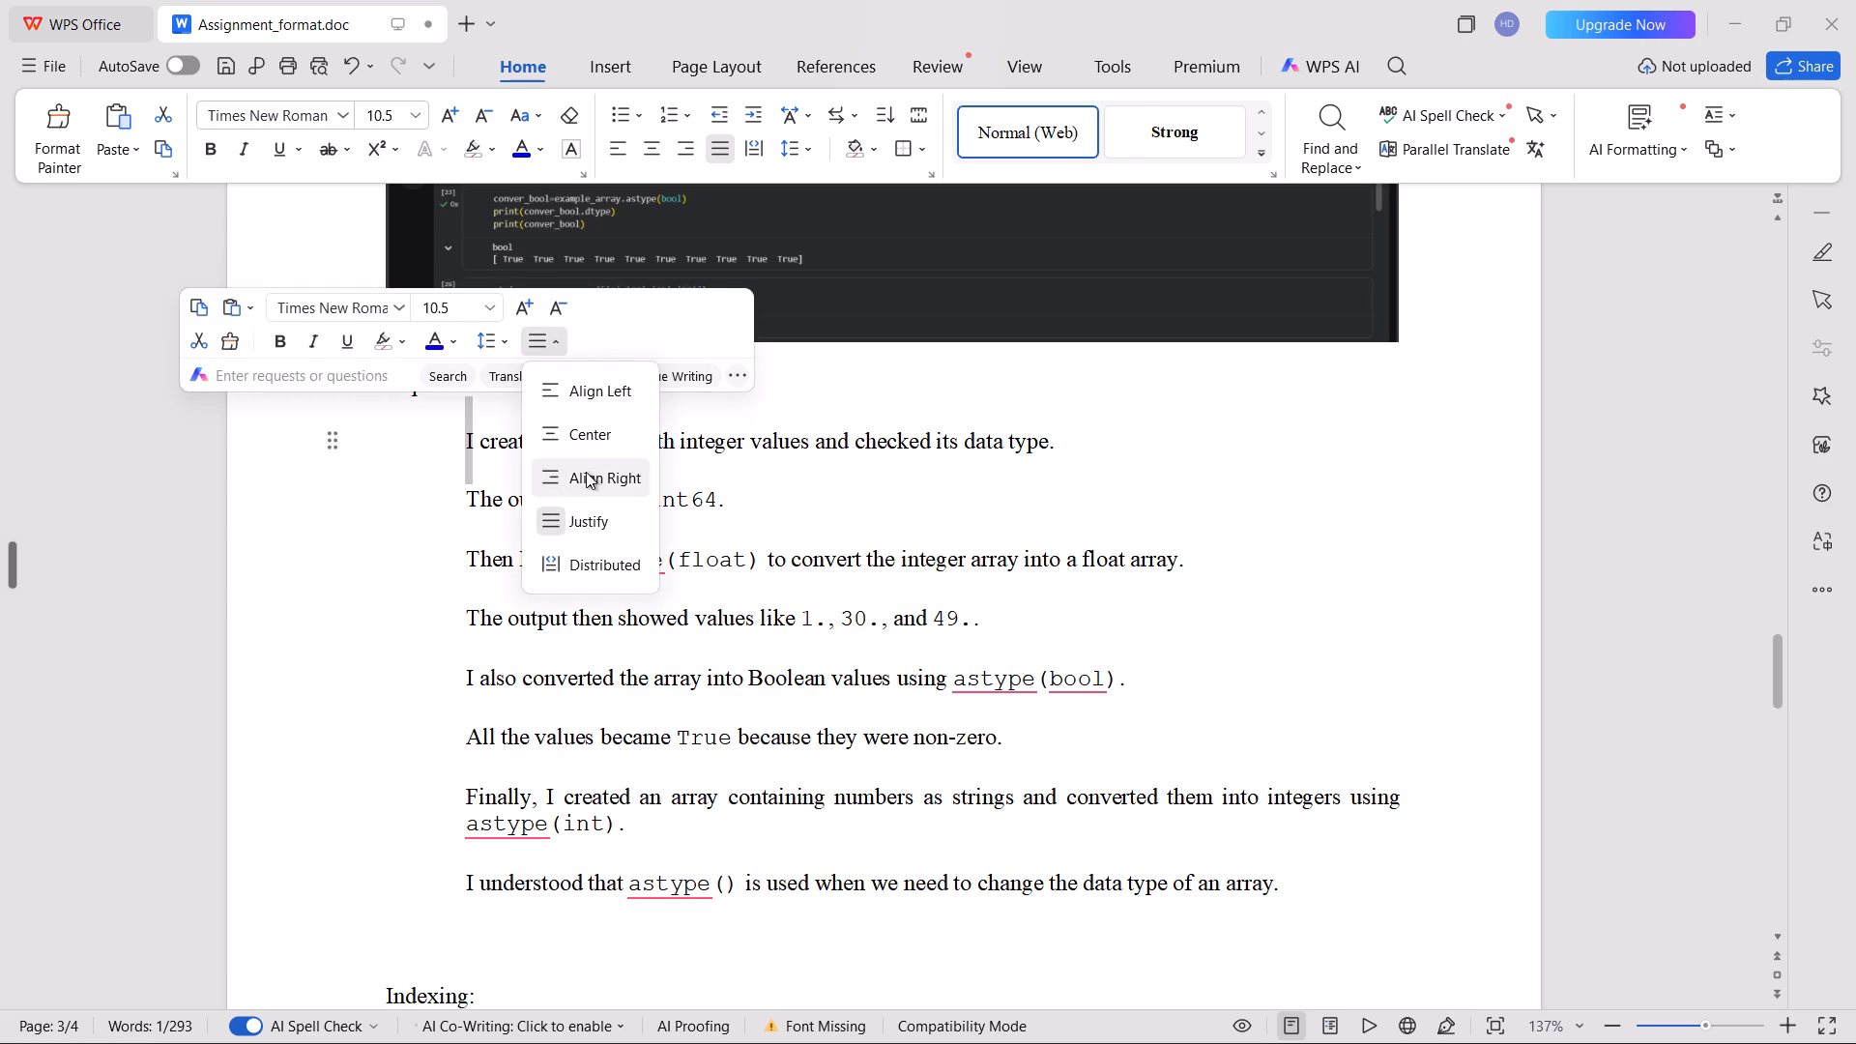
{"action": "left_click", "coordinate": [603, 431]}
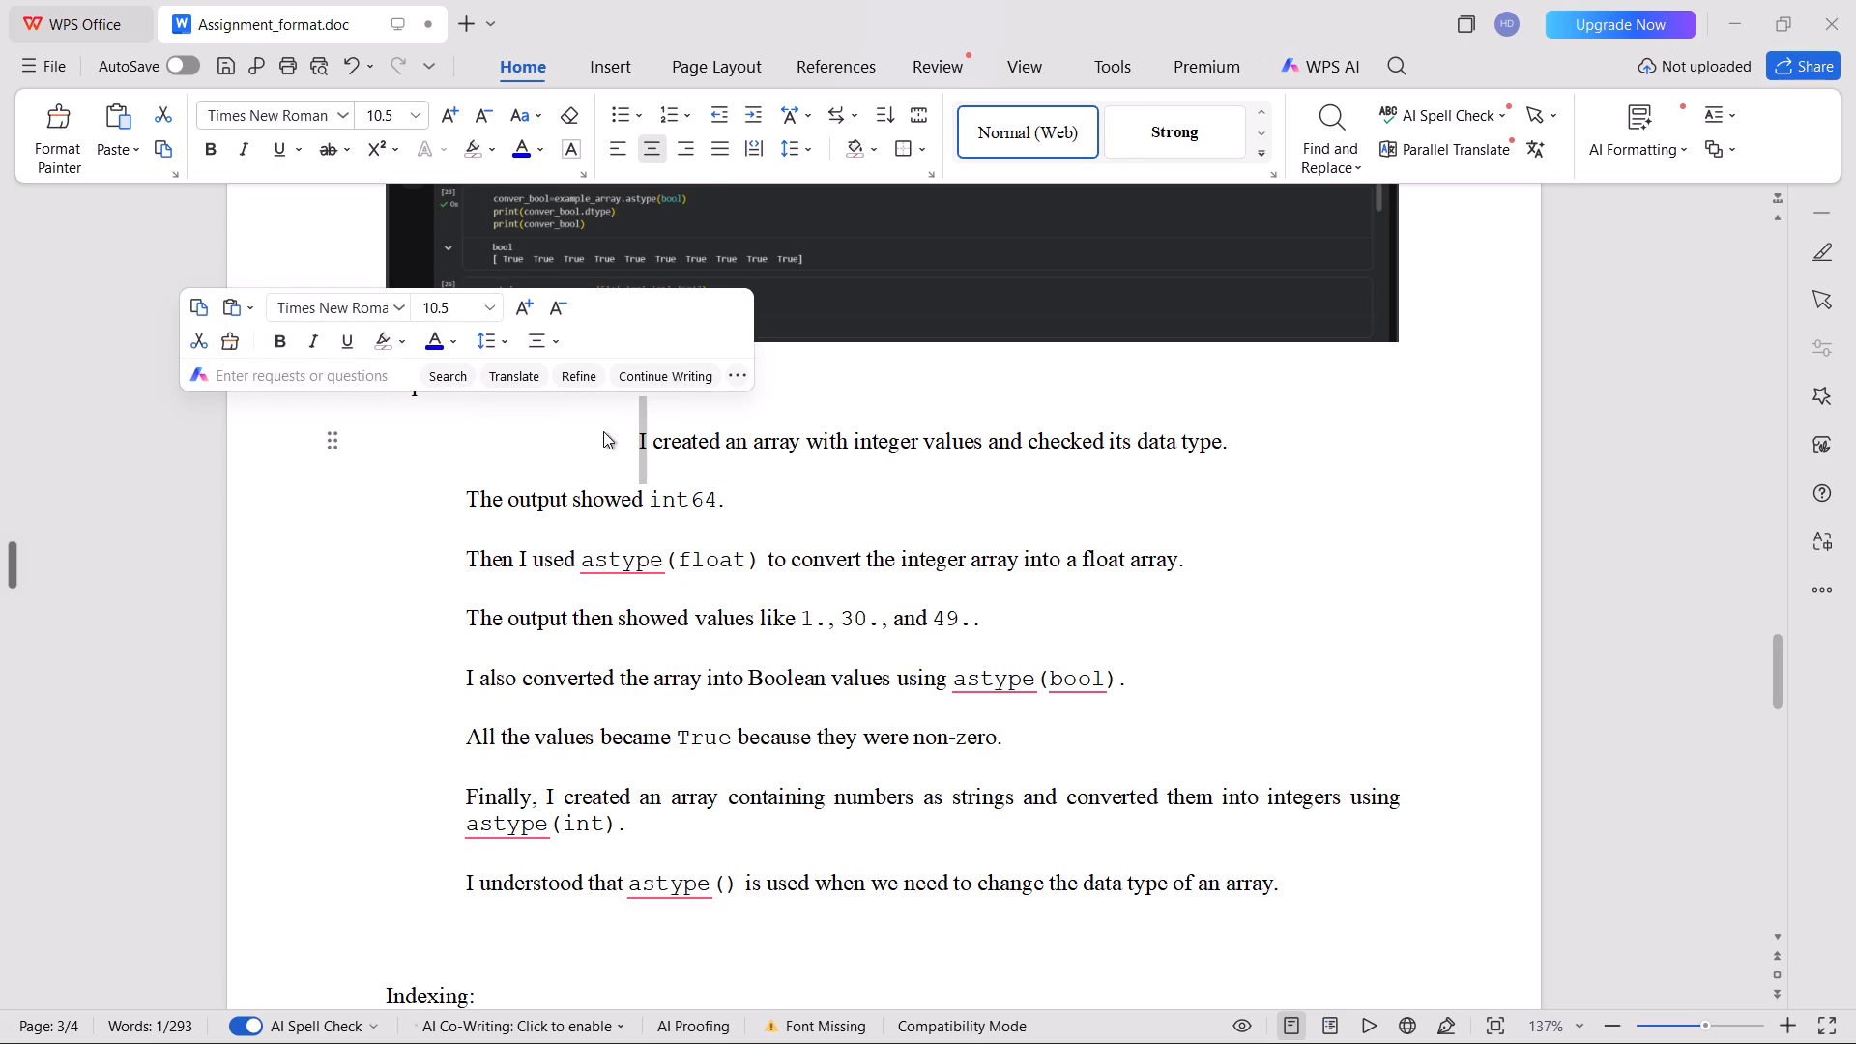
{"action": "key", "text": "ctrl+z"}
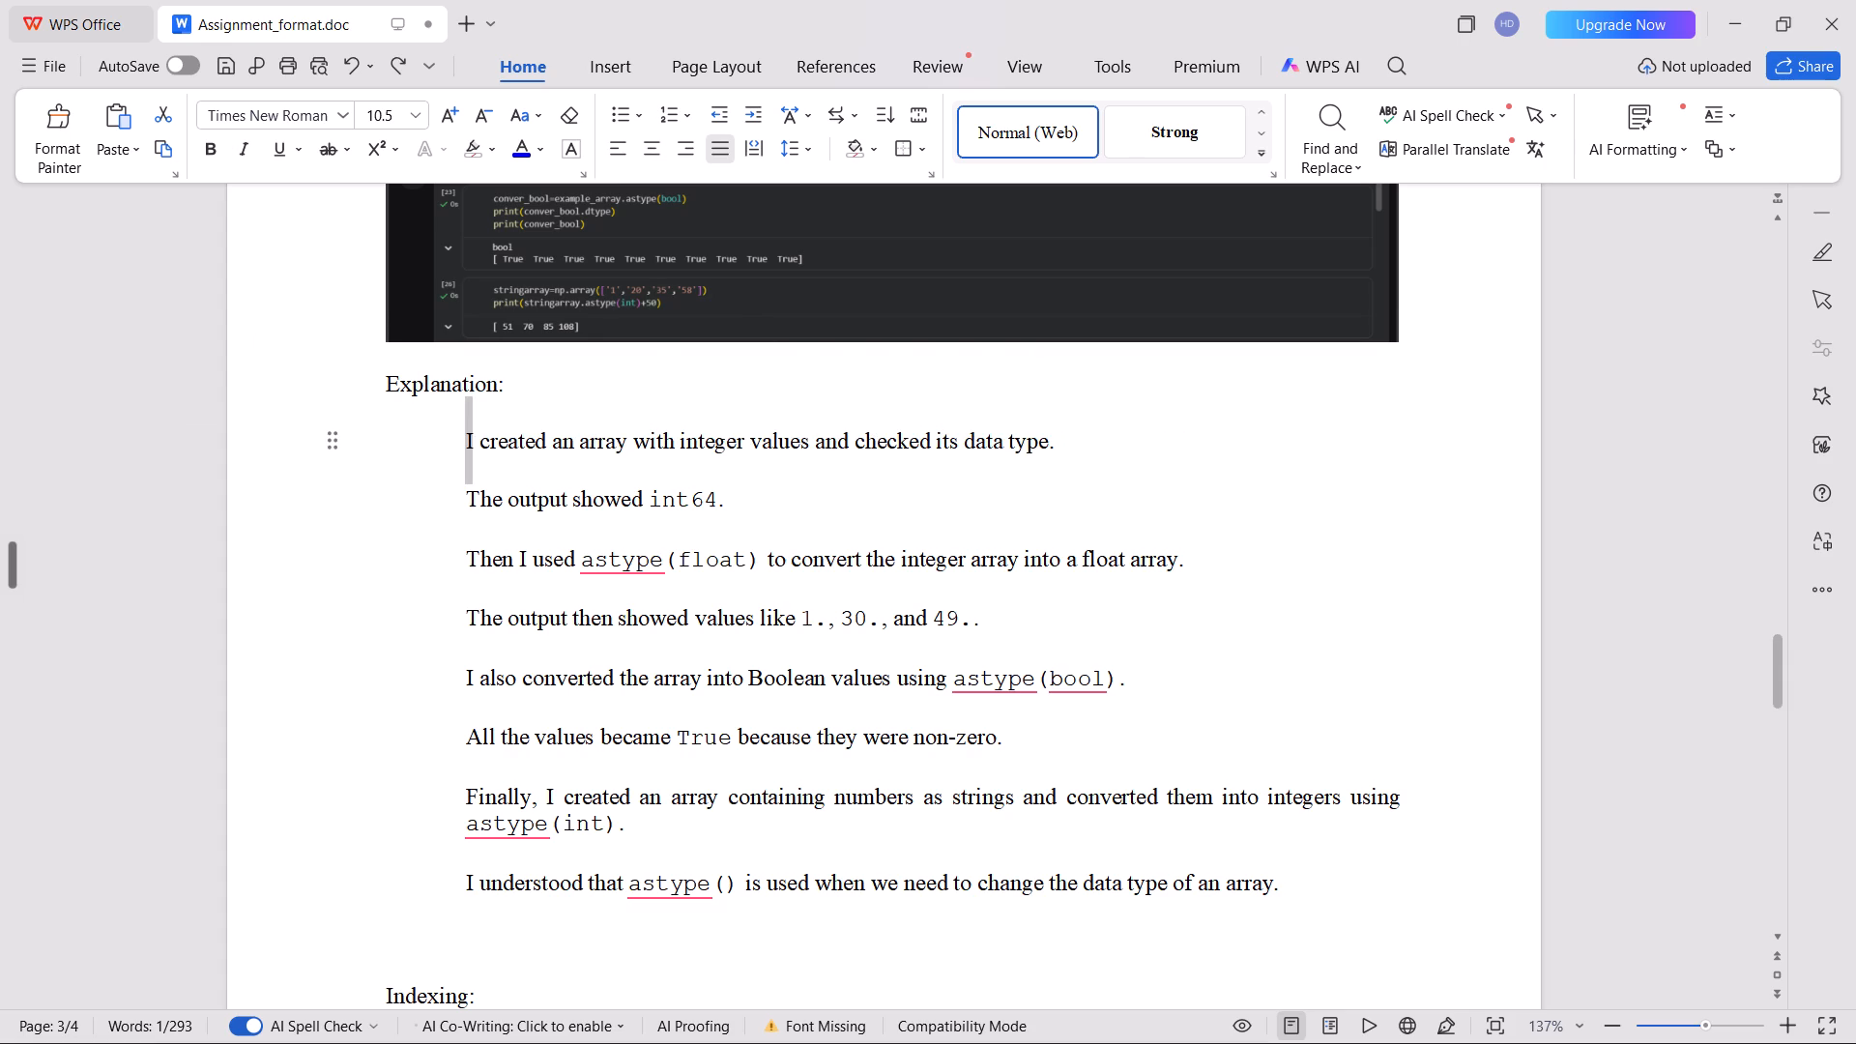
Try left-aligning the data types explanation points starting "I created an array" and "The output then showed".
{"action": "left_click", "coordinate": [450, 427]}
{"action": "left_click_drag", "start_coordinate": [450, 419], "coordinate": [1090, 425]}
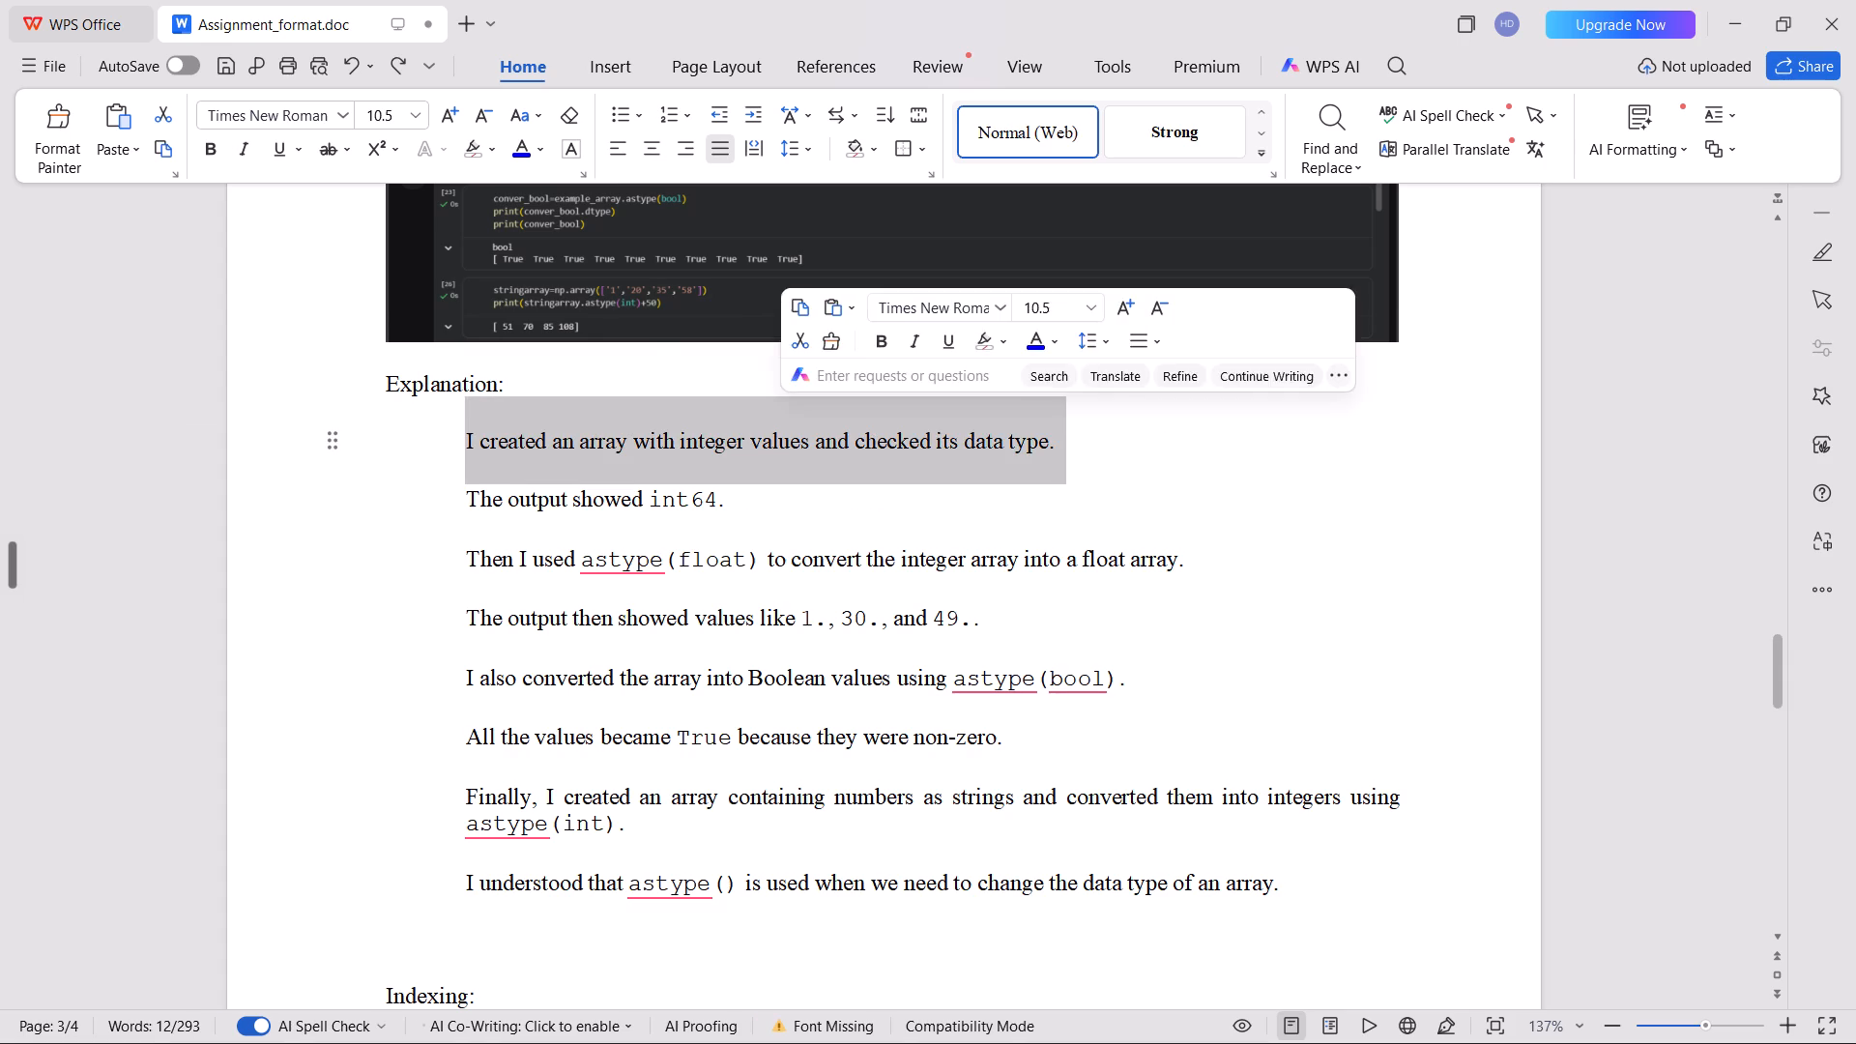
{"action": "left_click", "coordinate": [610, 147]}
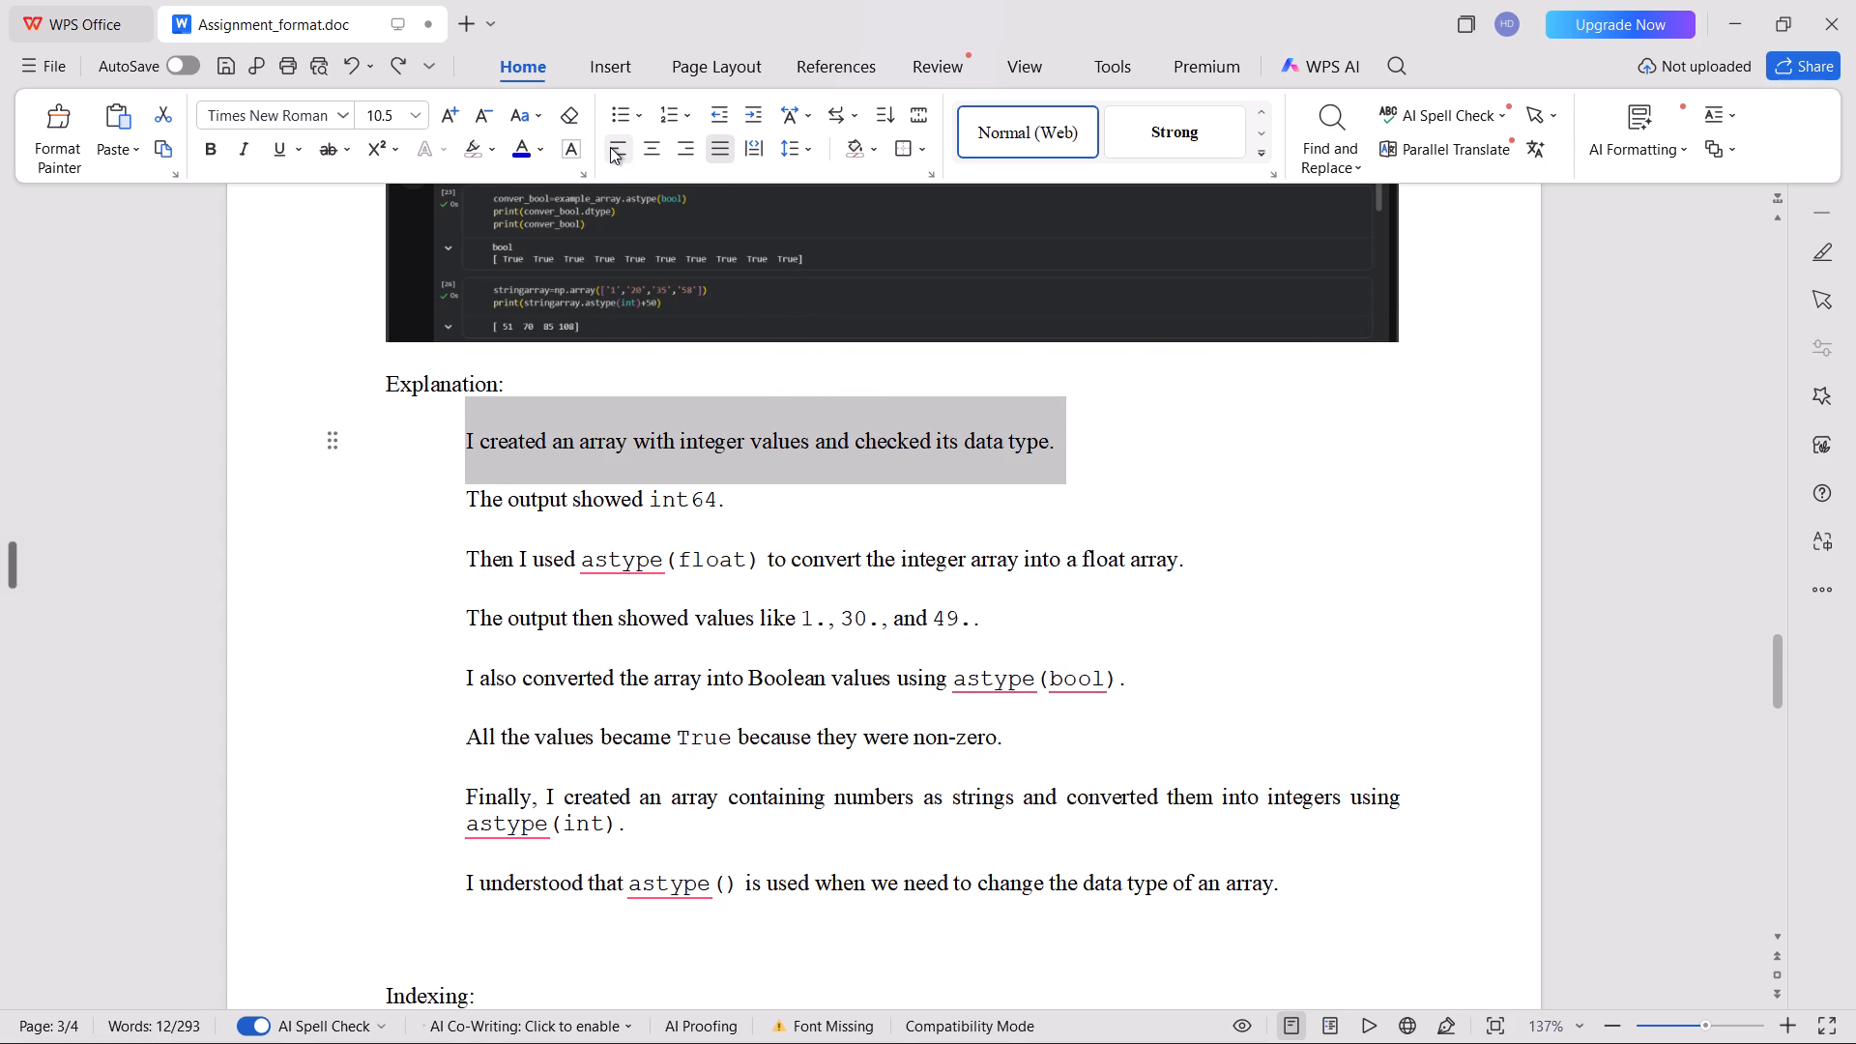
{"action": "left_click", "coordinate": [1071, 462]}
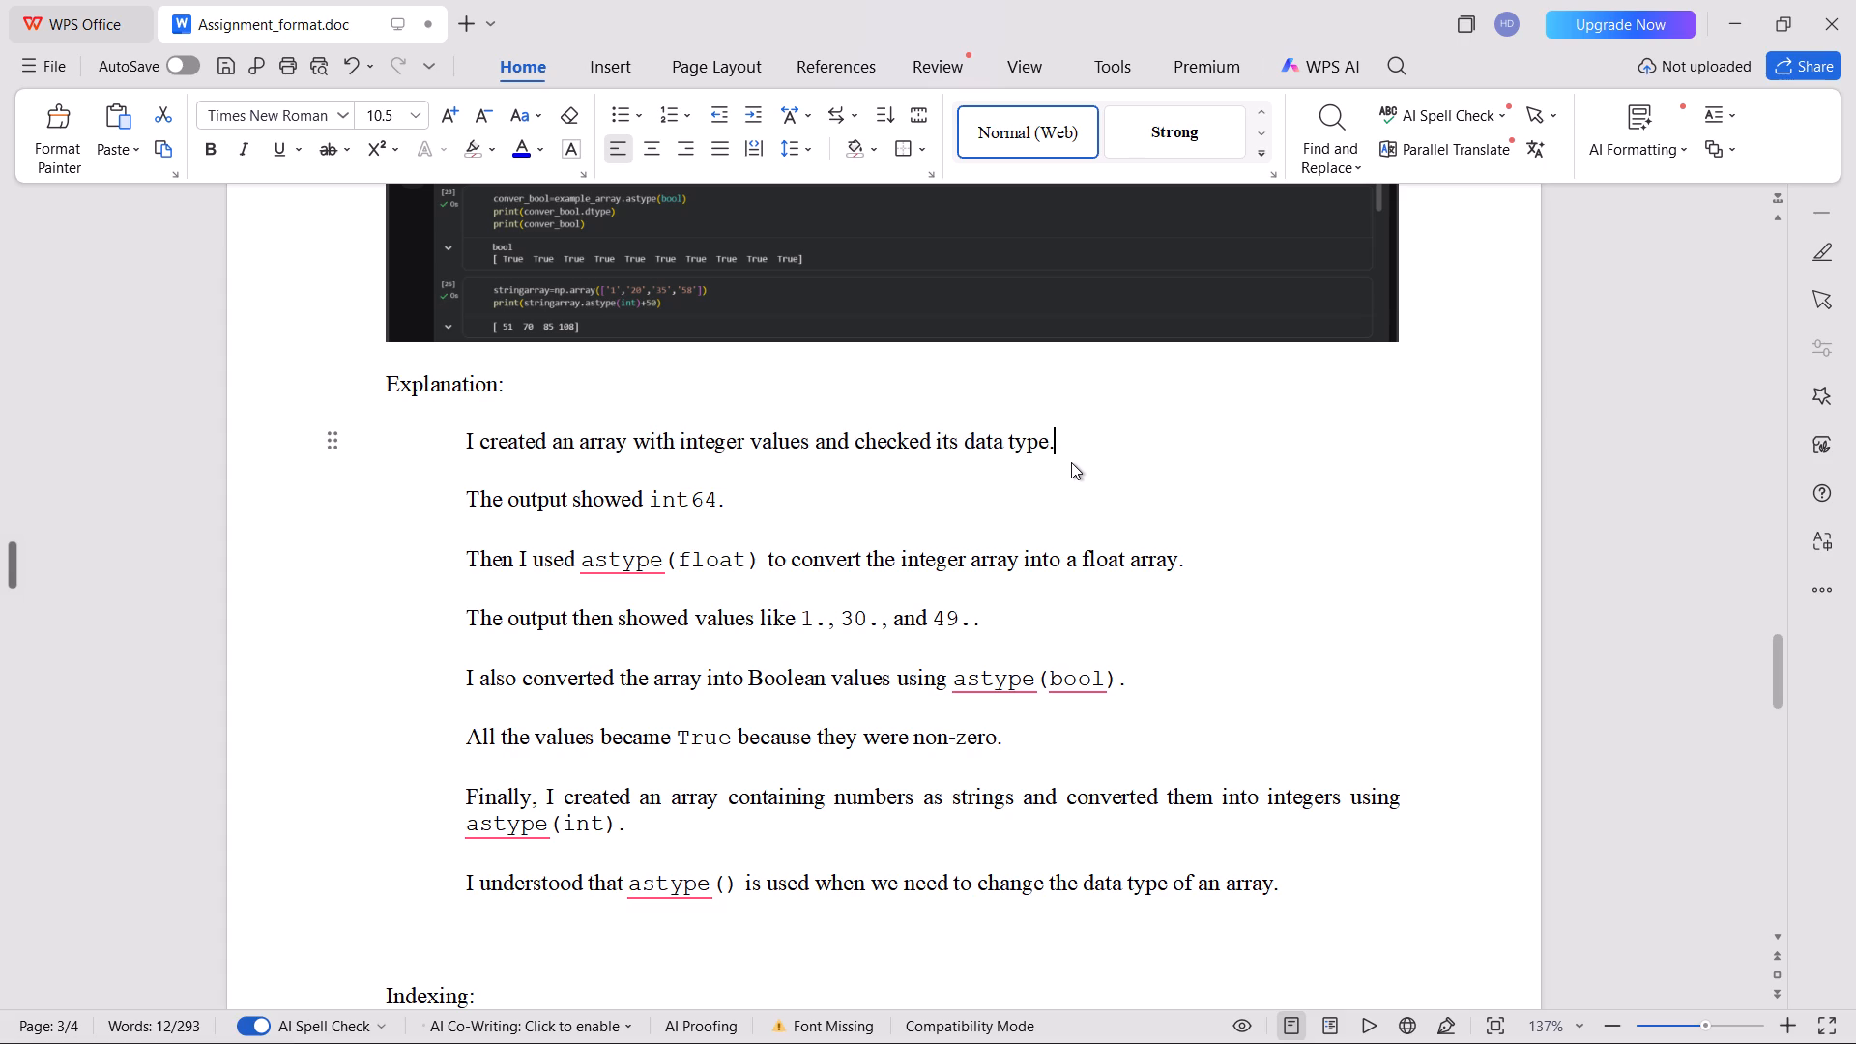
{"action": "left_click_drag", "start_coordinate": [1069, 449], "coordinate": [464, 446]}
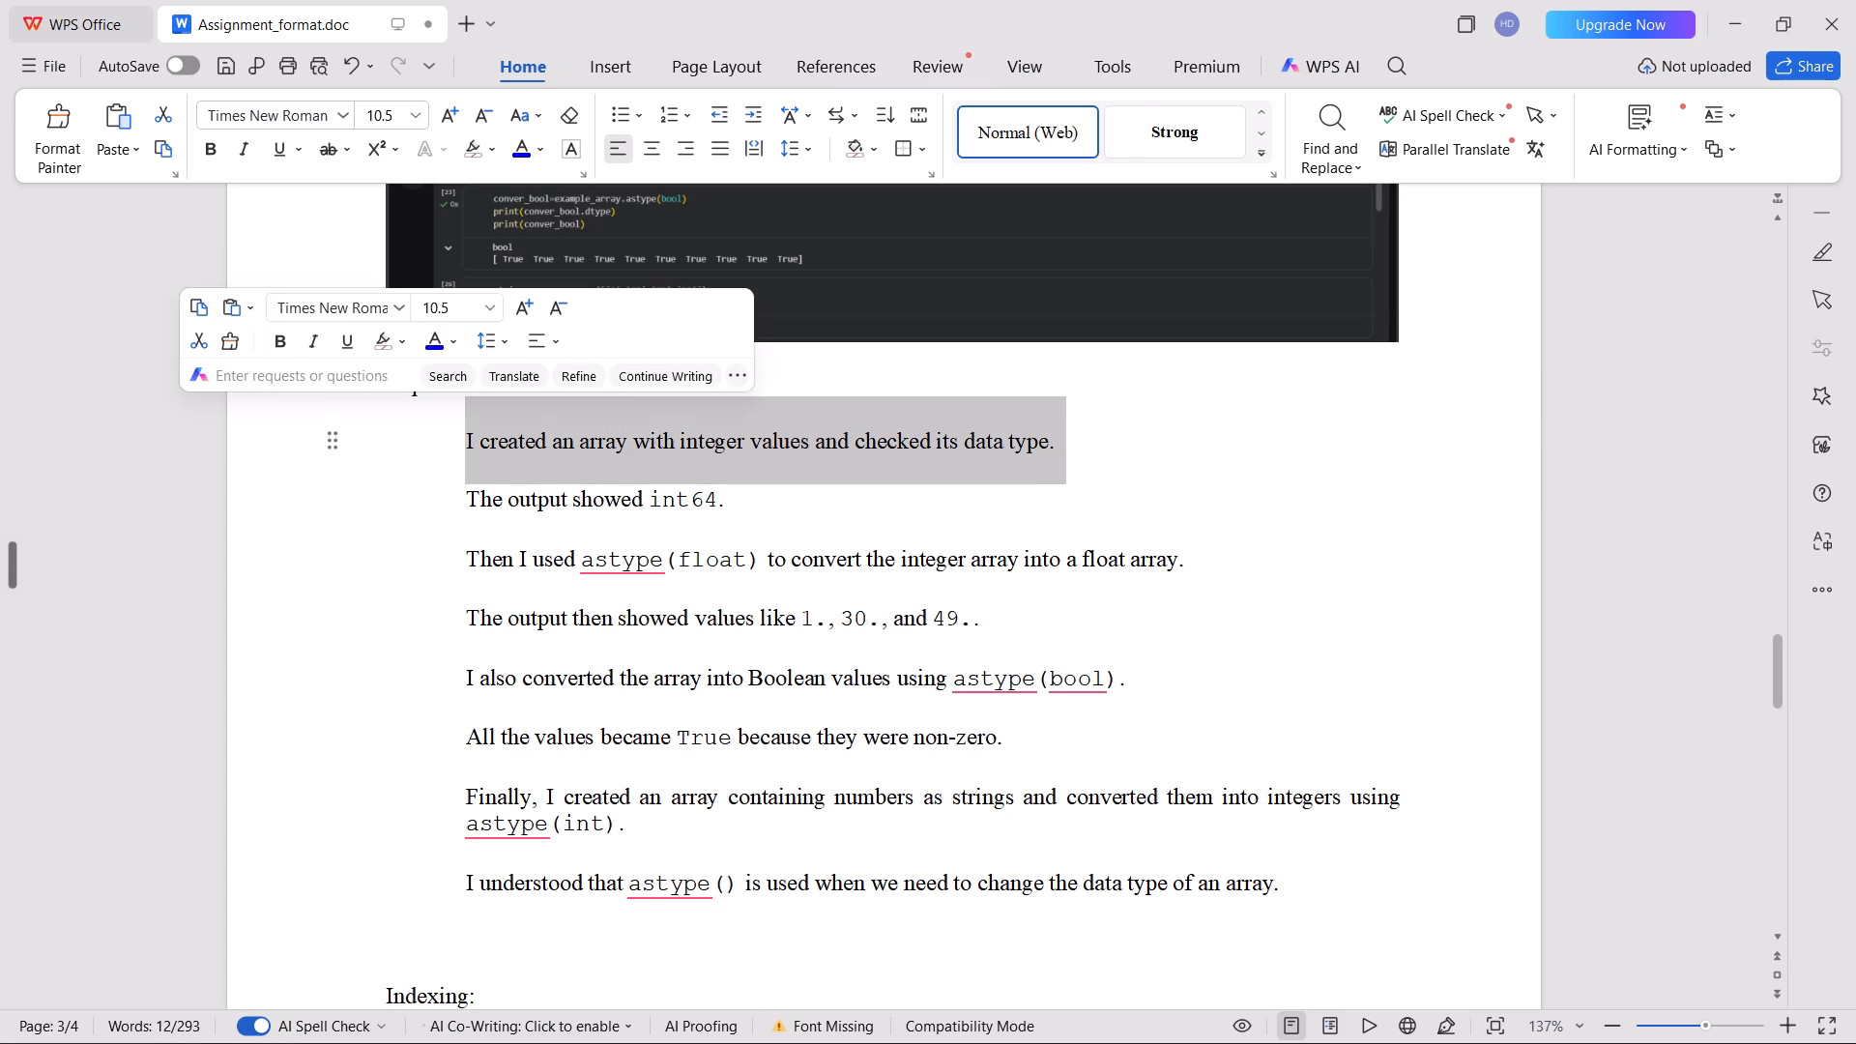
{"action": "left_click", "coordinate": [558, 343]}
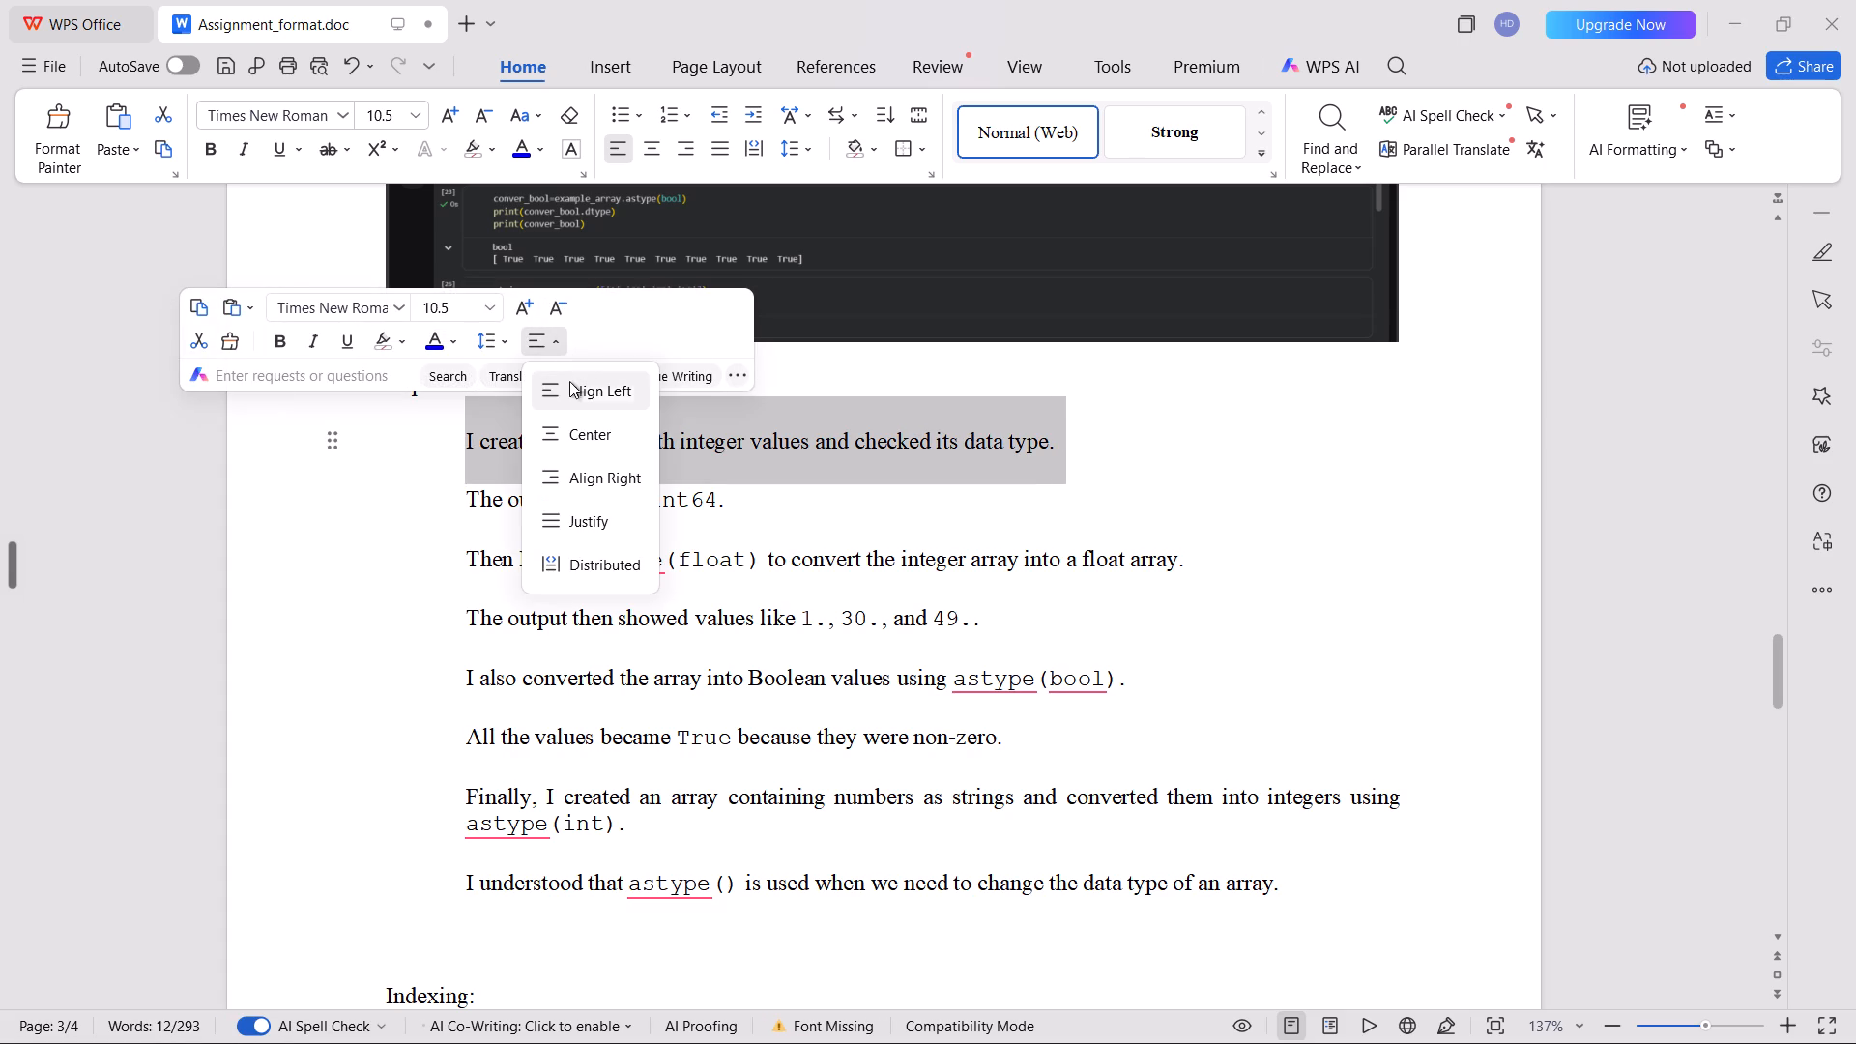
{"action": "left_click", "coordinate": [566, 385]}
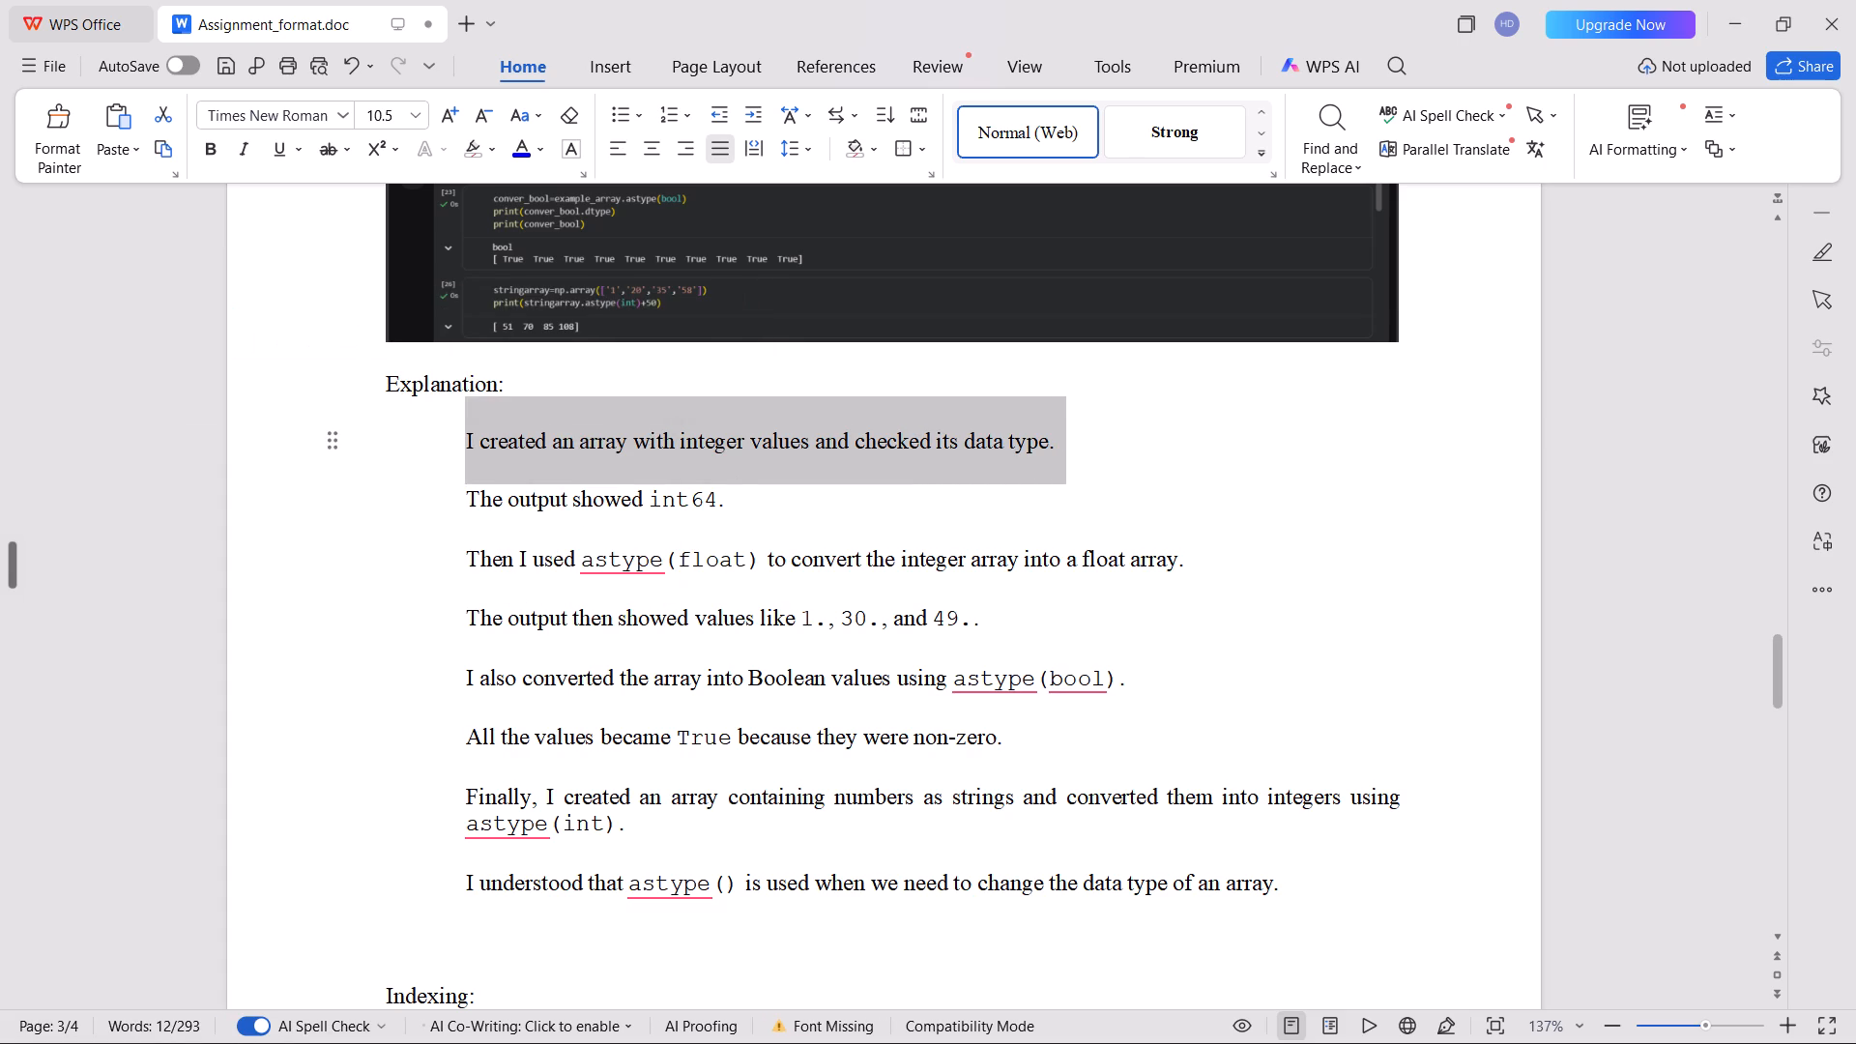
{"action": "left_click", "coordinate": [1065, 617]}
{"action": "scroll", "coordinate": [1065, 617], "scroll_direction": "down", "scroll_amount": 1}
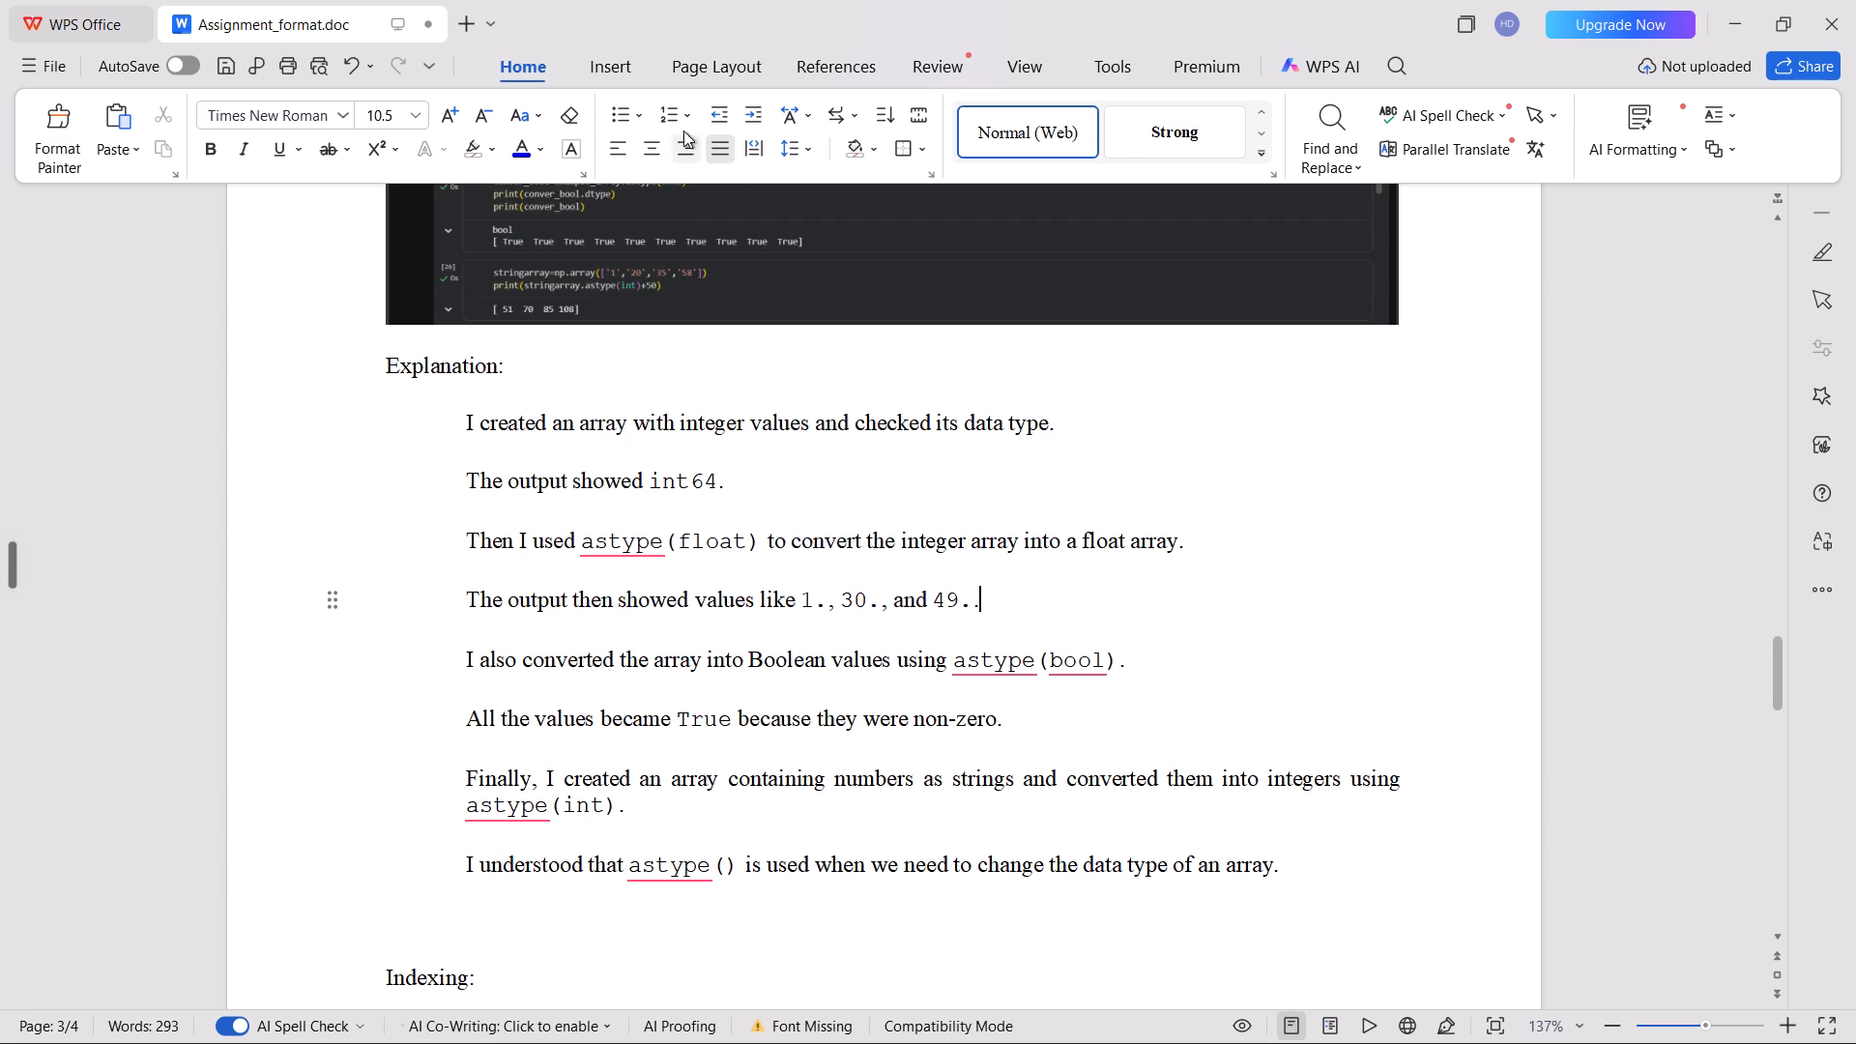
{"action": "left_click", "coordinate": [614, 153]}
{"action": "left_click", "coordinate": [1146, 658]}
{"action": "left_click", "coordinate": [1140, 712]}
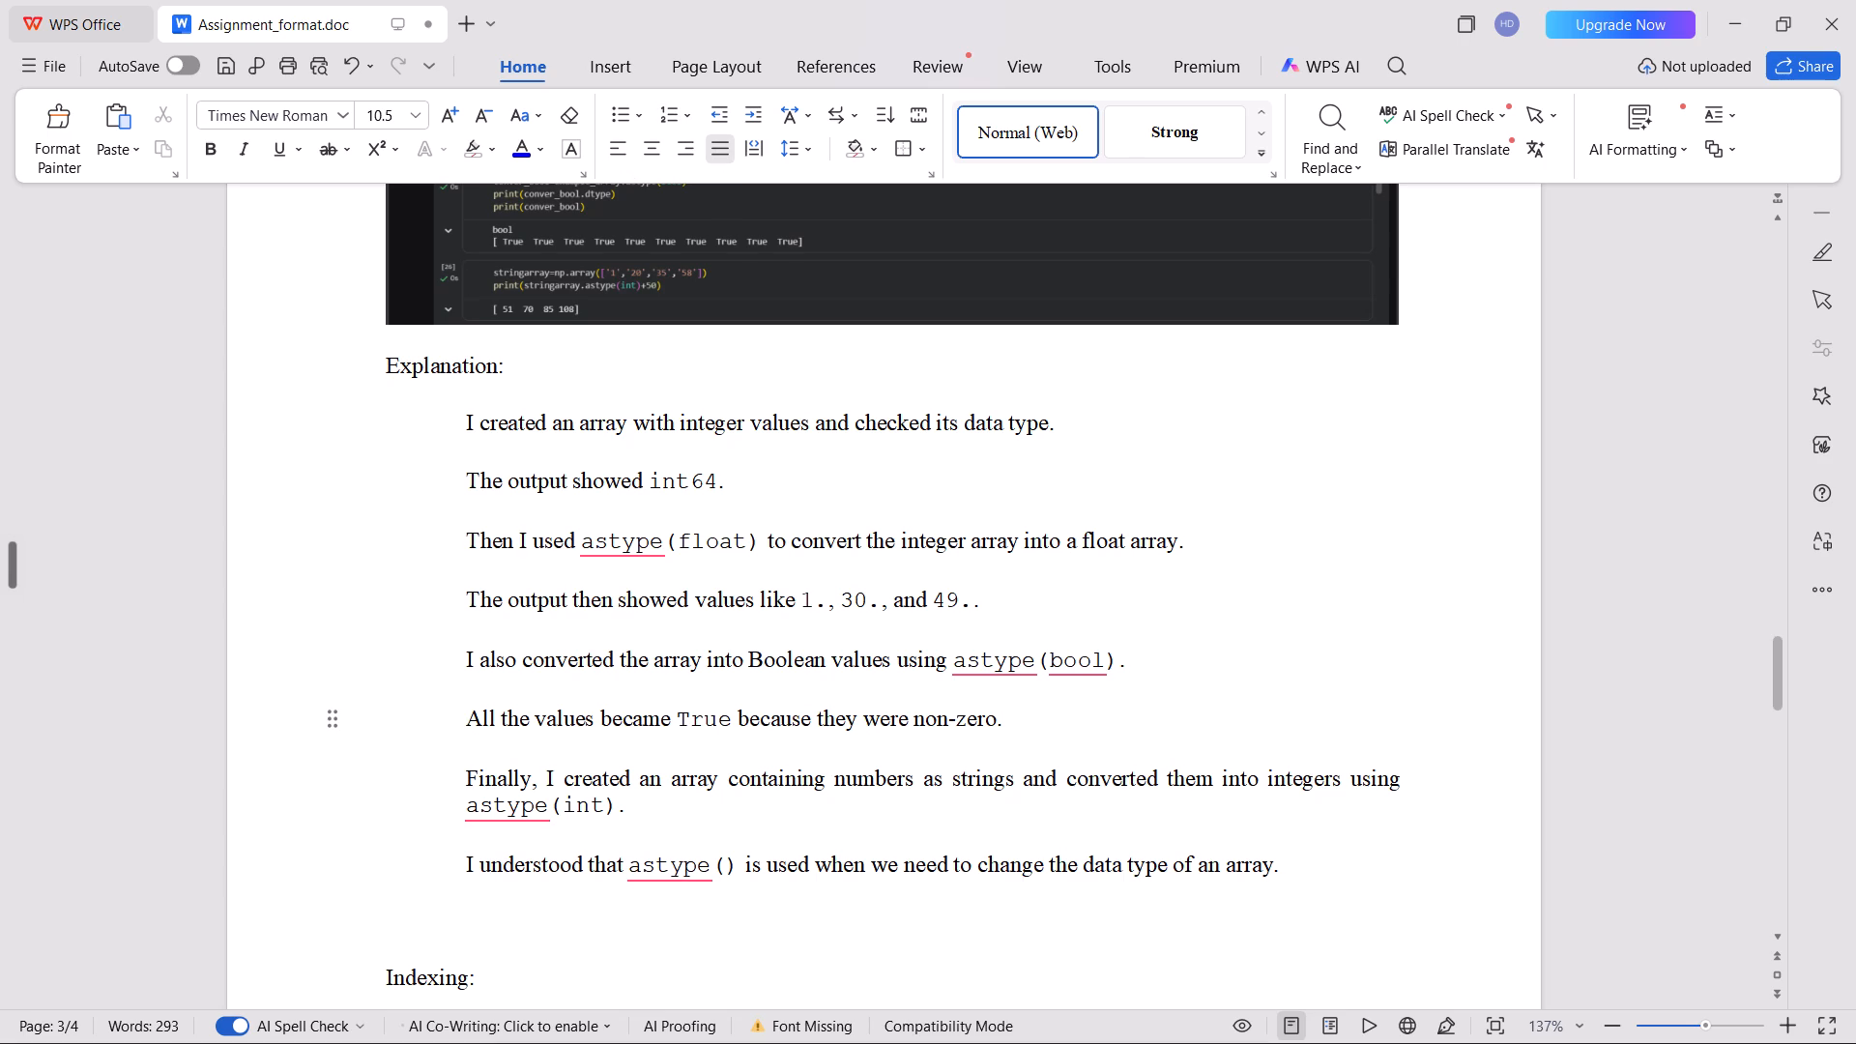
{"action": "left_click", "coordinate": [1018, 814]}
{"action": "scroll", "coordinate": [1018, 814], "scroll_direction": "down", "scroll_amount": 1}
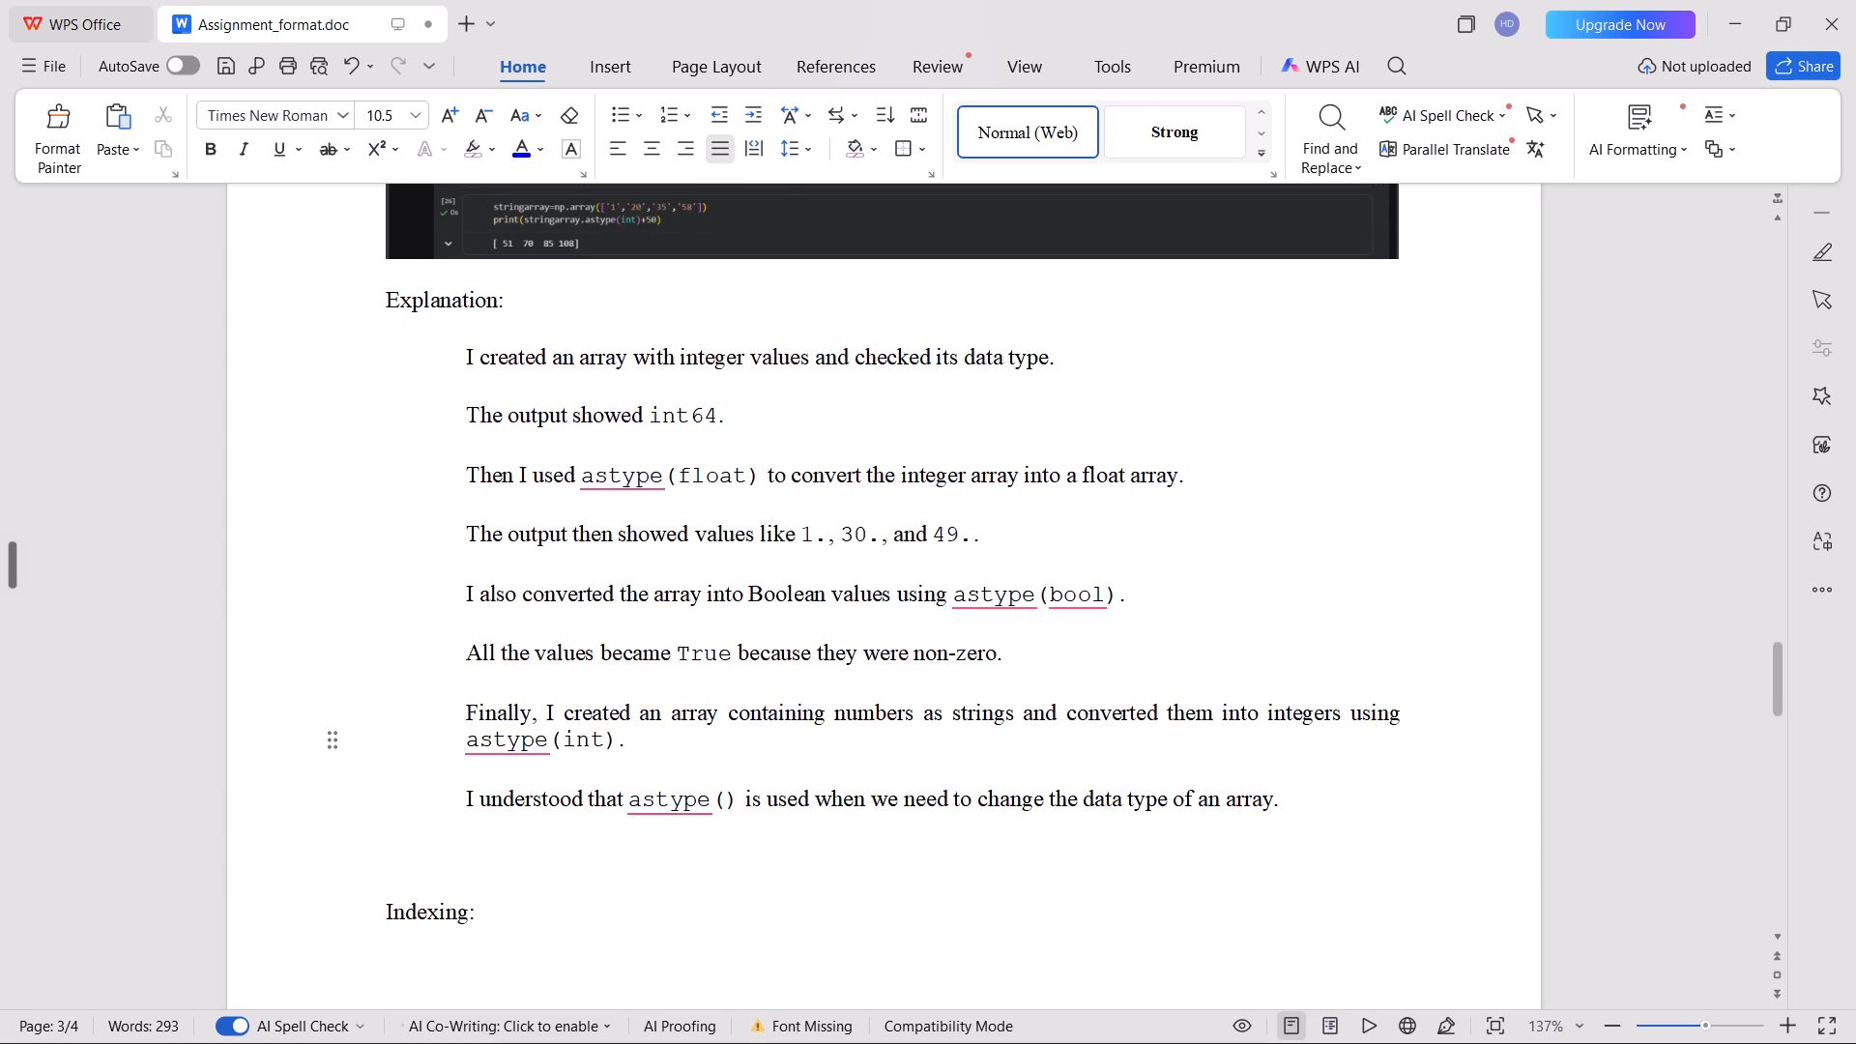
Turn all the data types explanation points into a justified list with round bullets and no extra indent, trying distributed alignment first.
{"action": "left_click", "coordinate": [1275, 814]}
{"action": "left_click_drag", "start_coordinate": [1324, 789], "coordinate": [454, 376]}
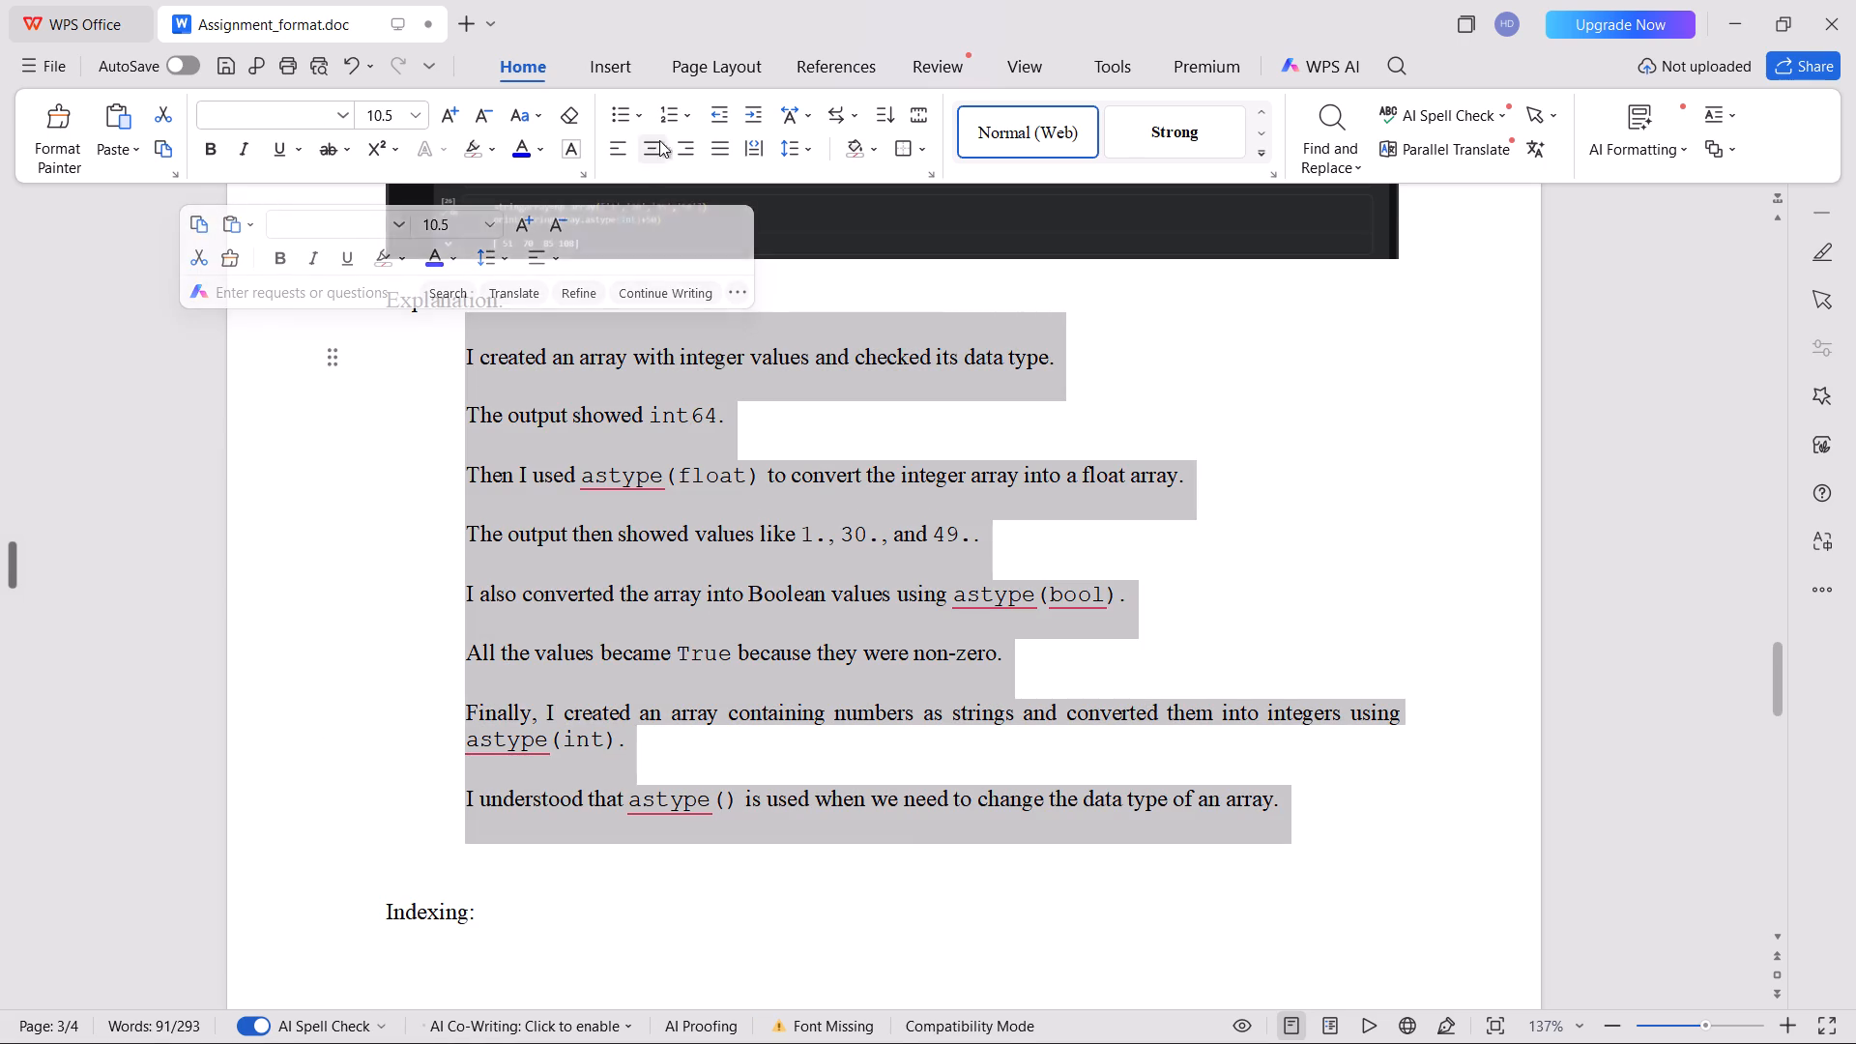
{"action": "left_click", "coordinate": [756, 142]}
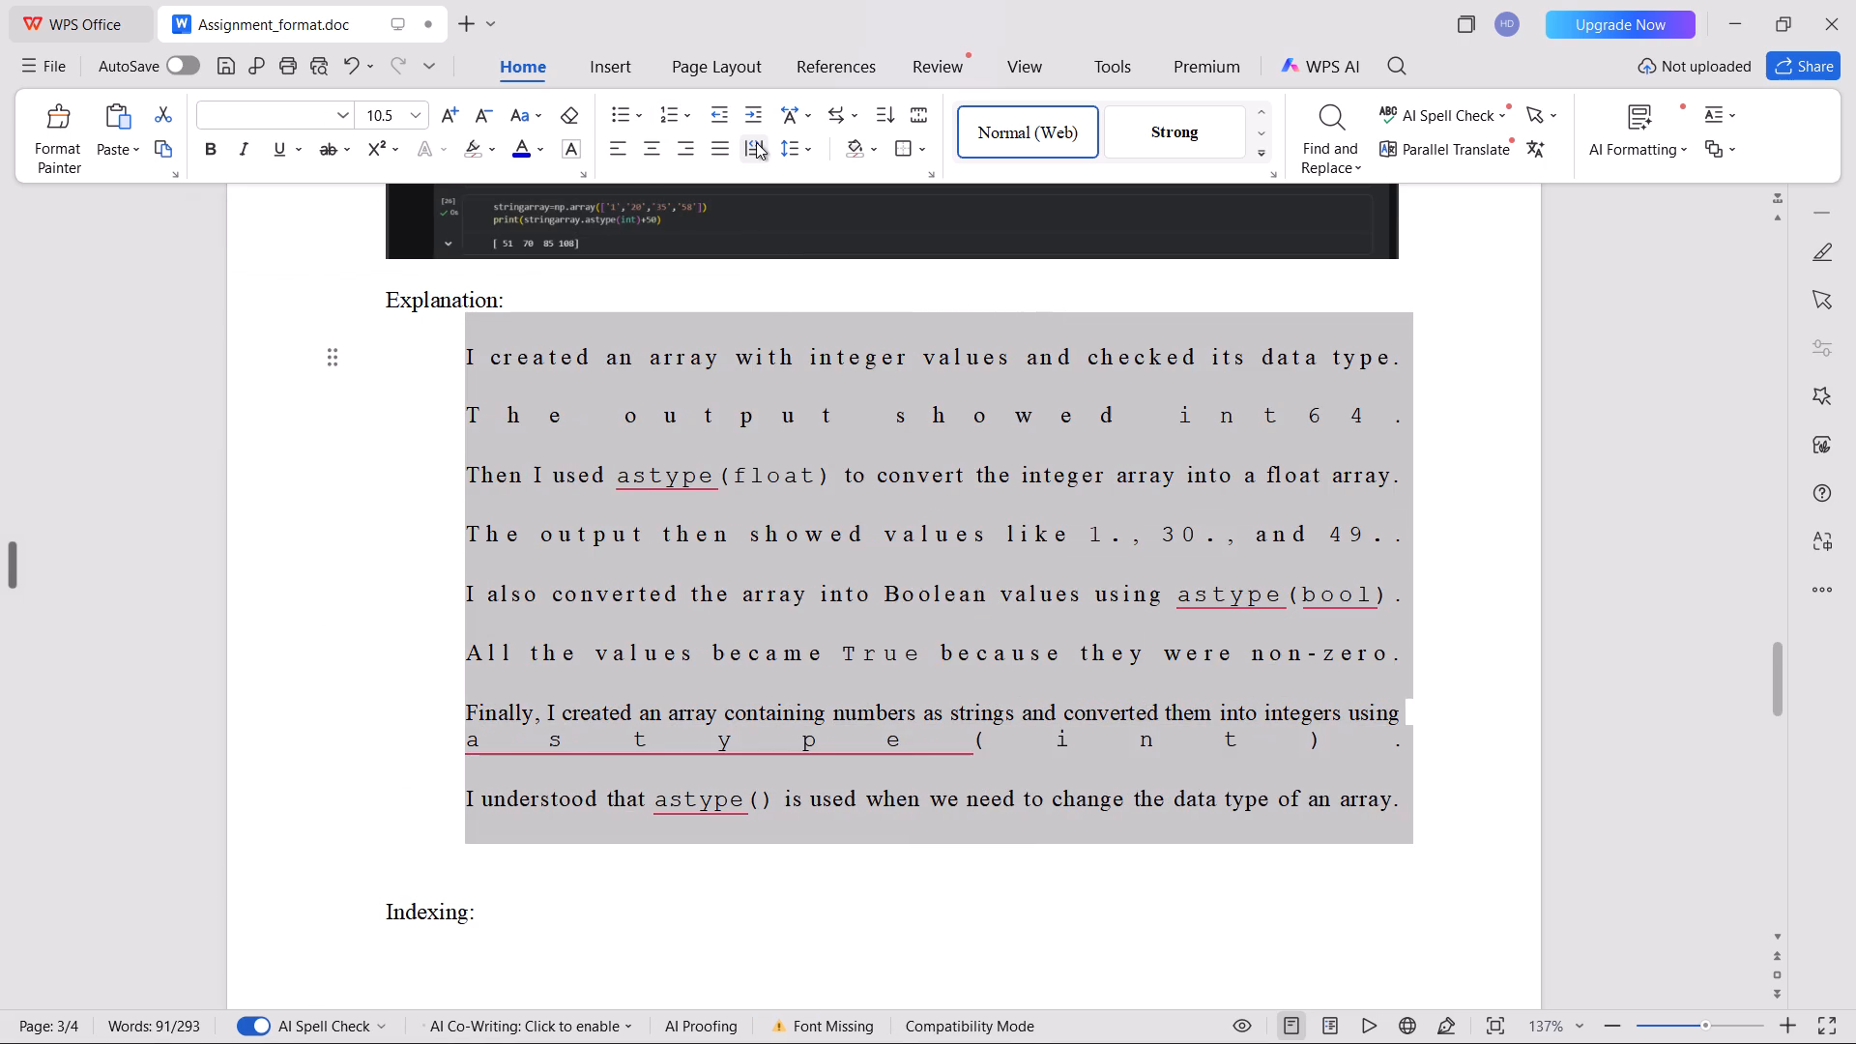
{"action": "left_click", "coordinate": [756, 142]}
{"action": "left_click", "coordinate": [712, 103]}
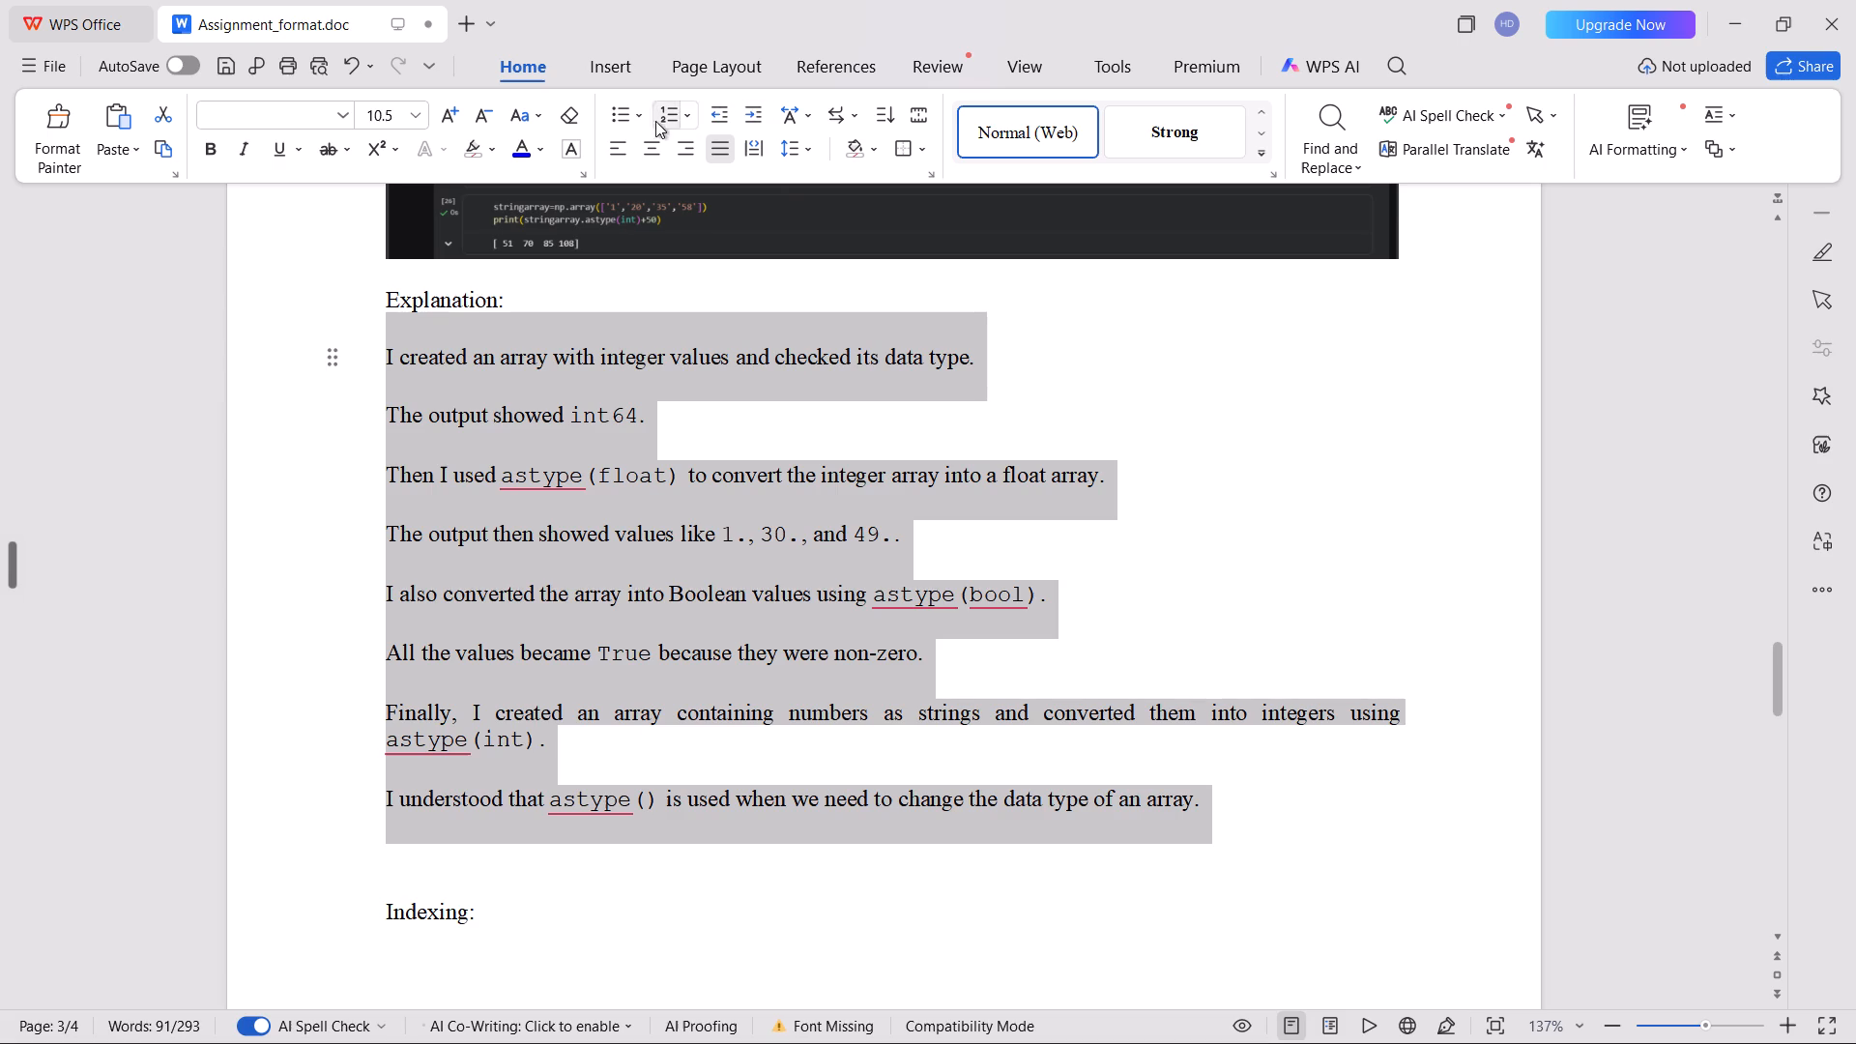
{"action": "left_click", "coordinate": [630, 117]}
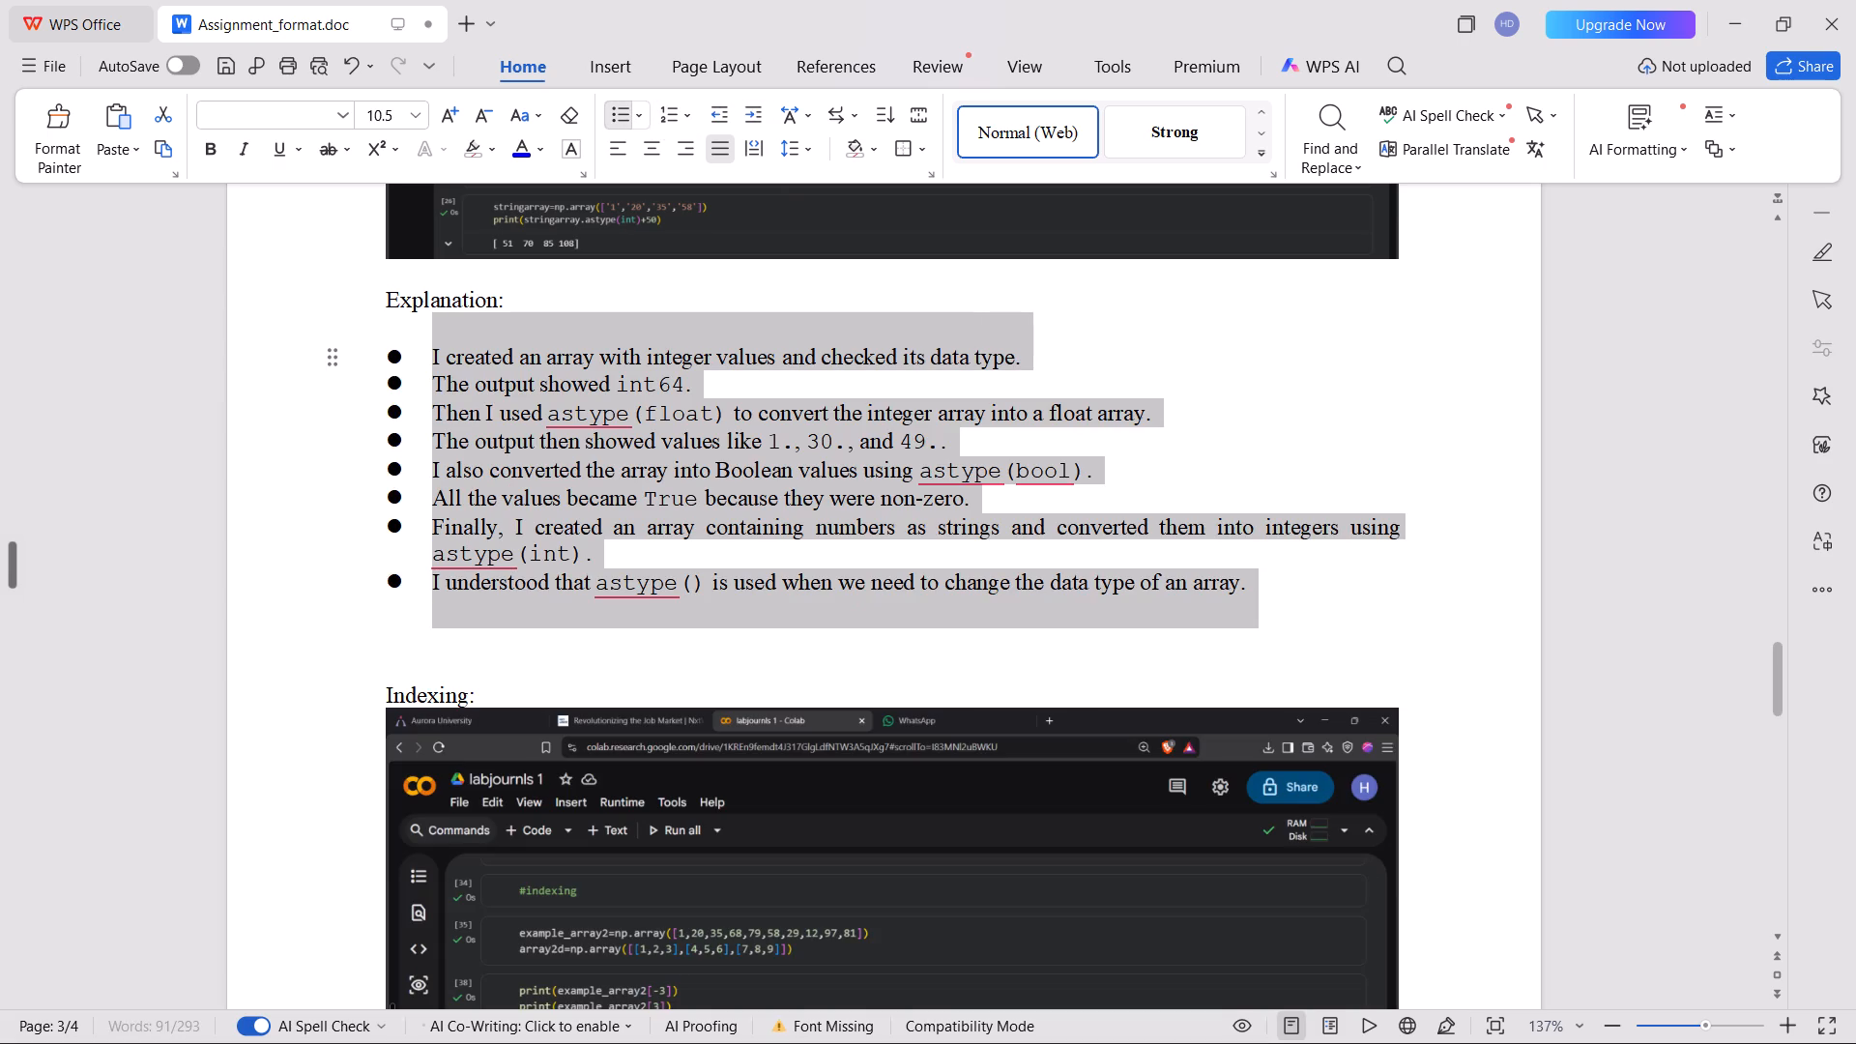
{"action": "scroll", "coordinate": [704, 498], "scroll_direction": "up", "scroll_amount": 4}
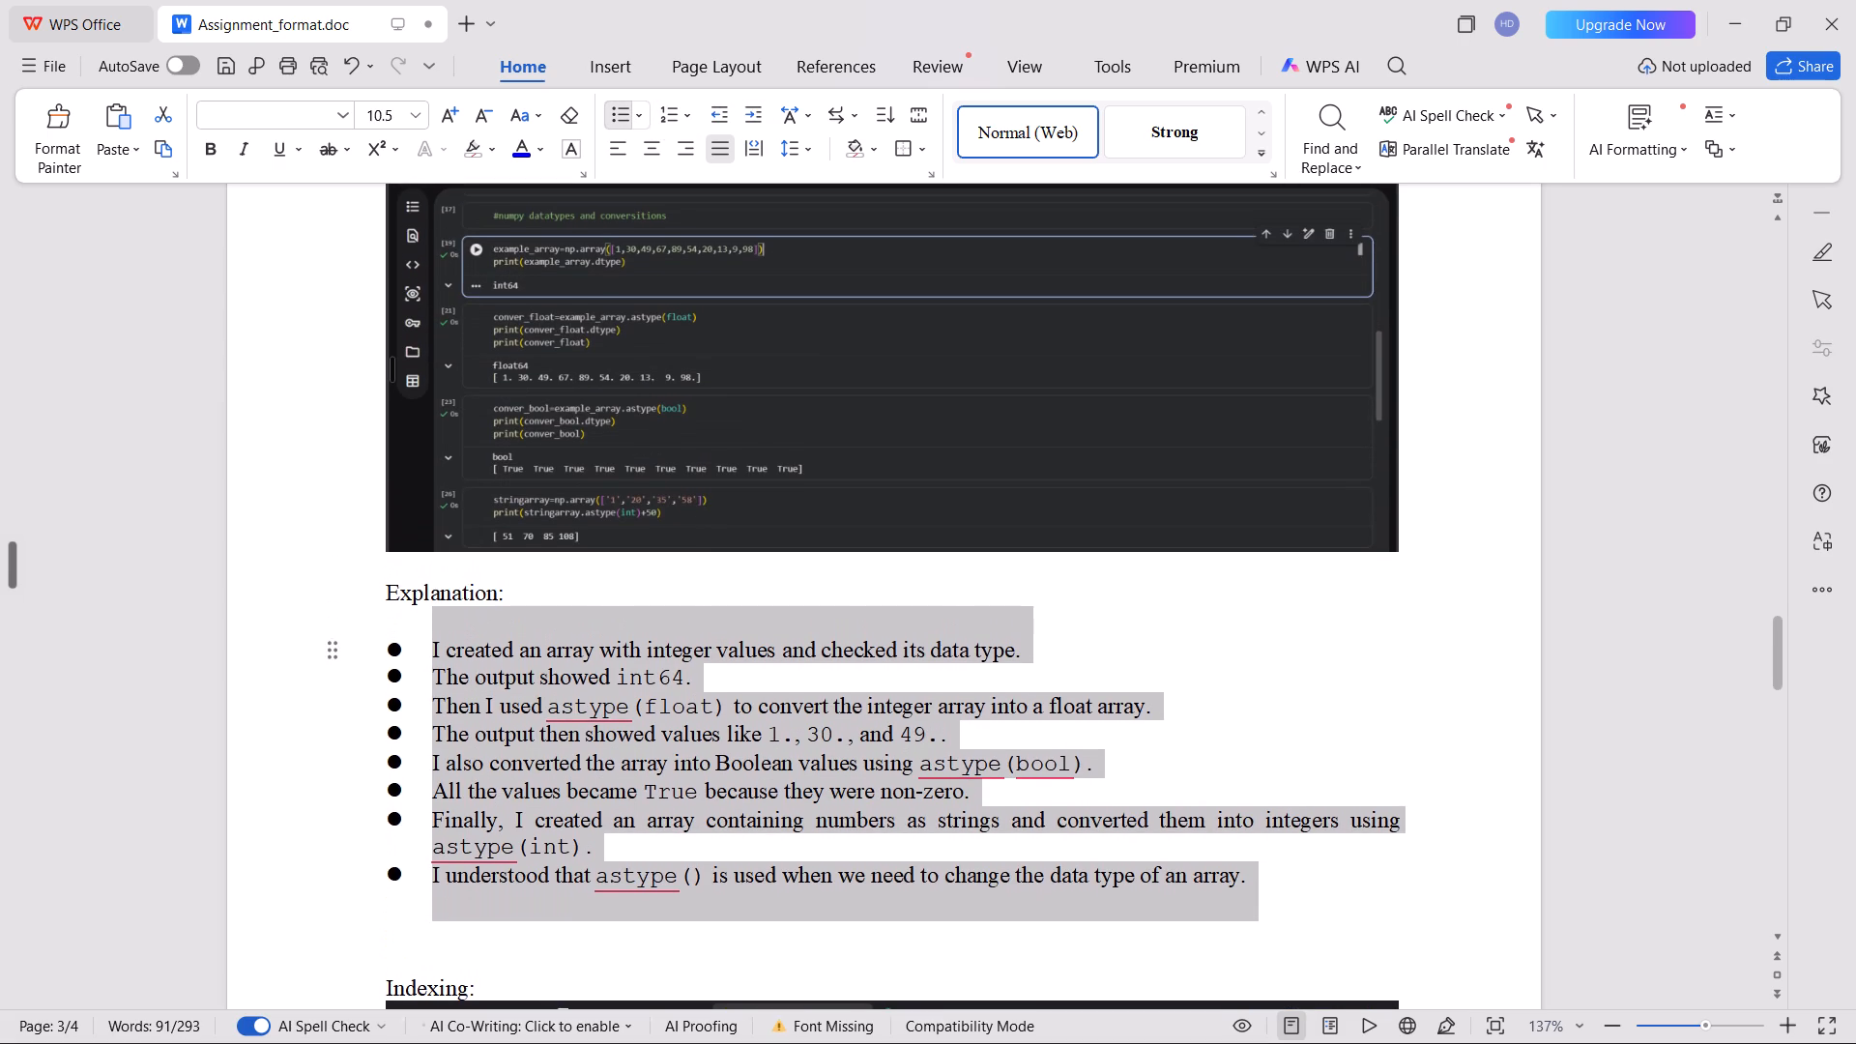
{"action": "left_click", "coordinate": [1131, 704]}
{"action": "scroll", "coordinate": [863, 503], "scroll_direction": "up", "scroll_amount": 1}
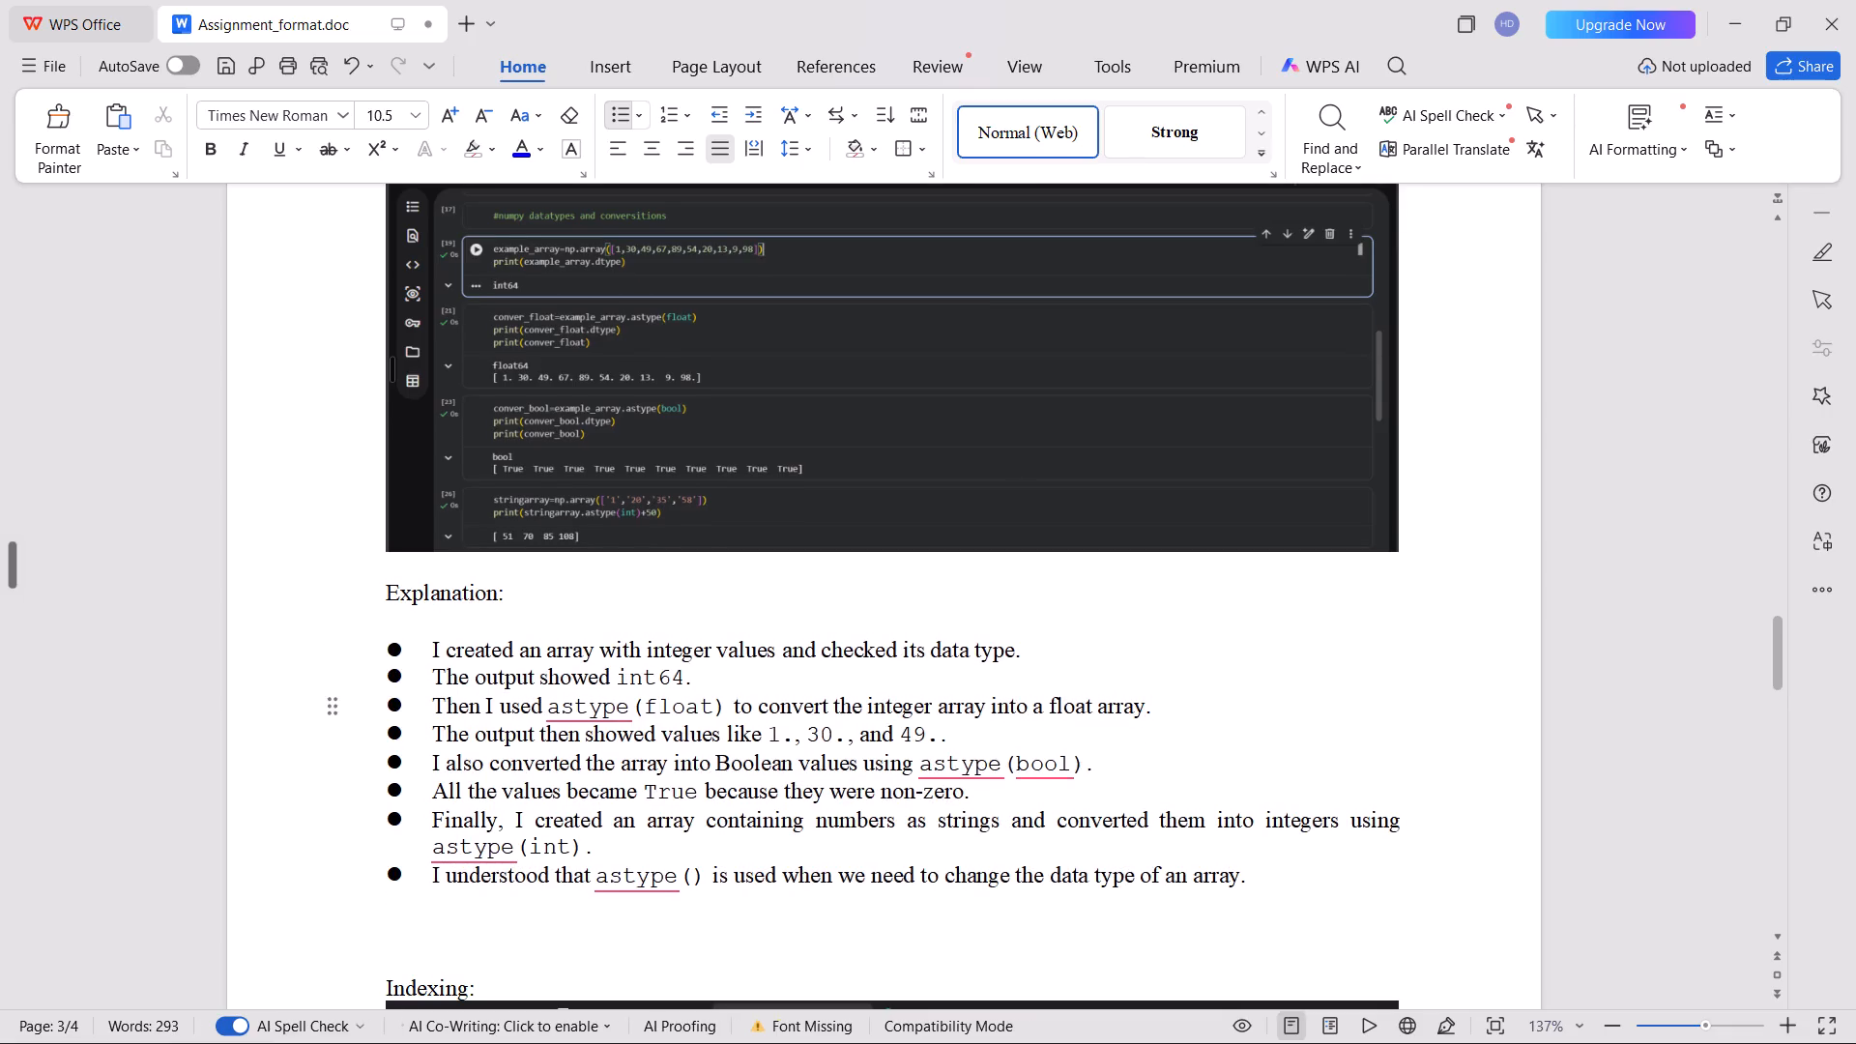
{"action": "scroll", "coordinate": [863, 503], "scroll_direction": "up", "scroll_amount": 1}
{"action": "left_click", "coordinate": [640, 109]}
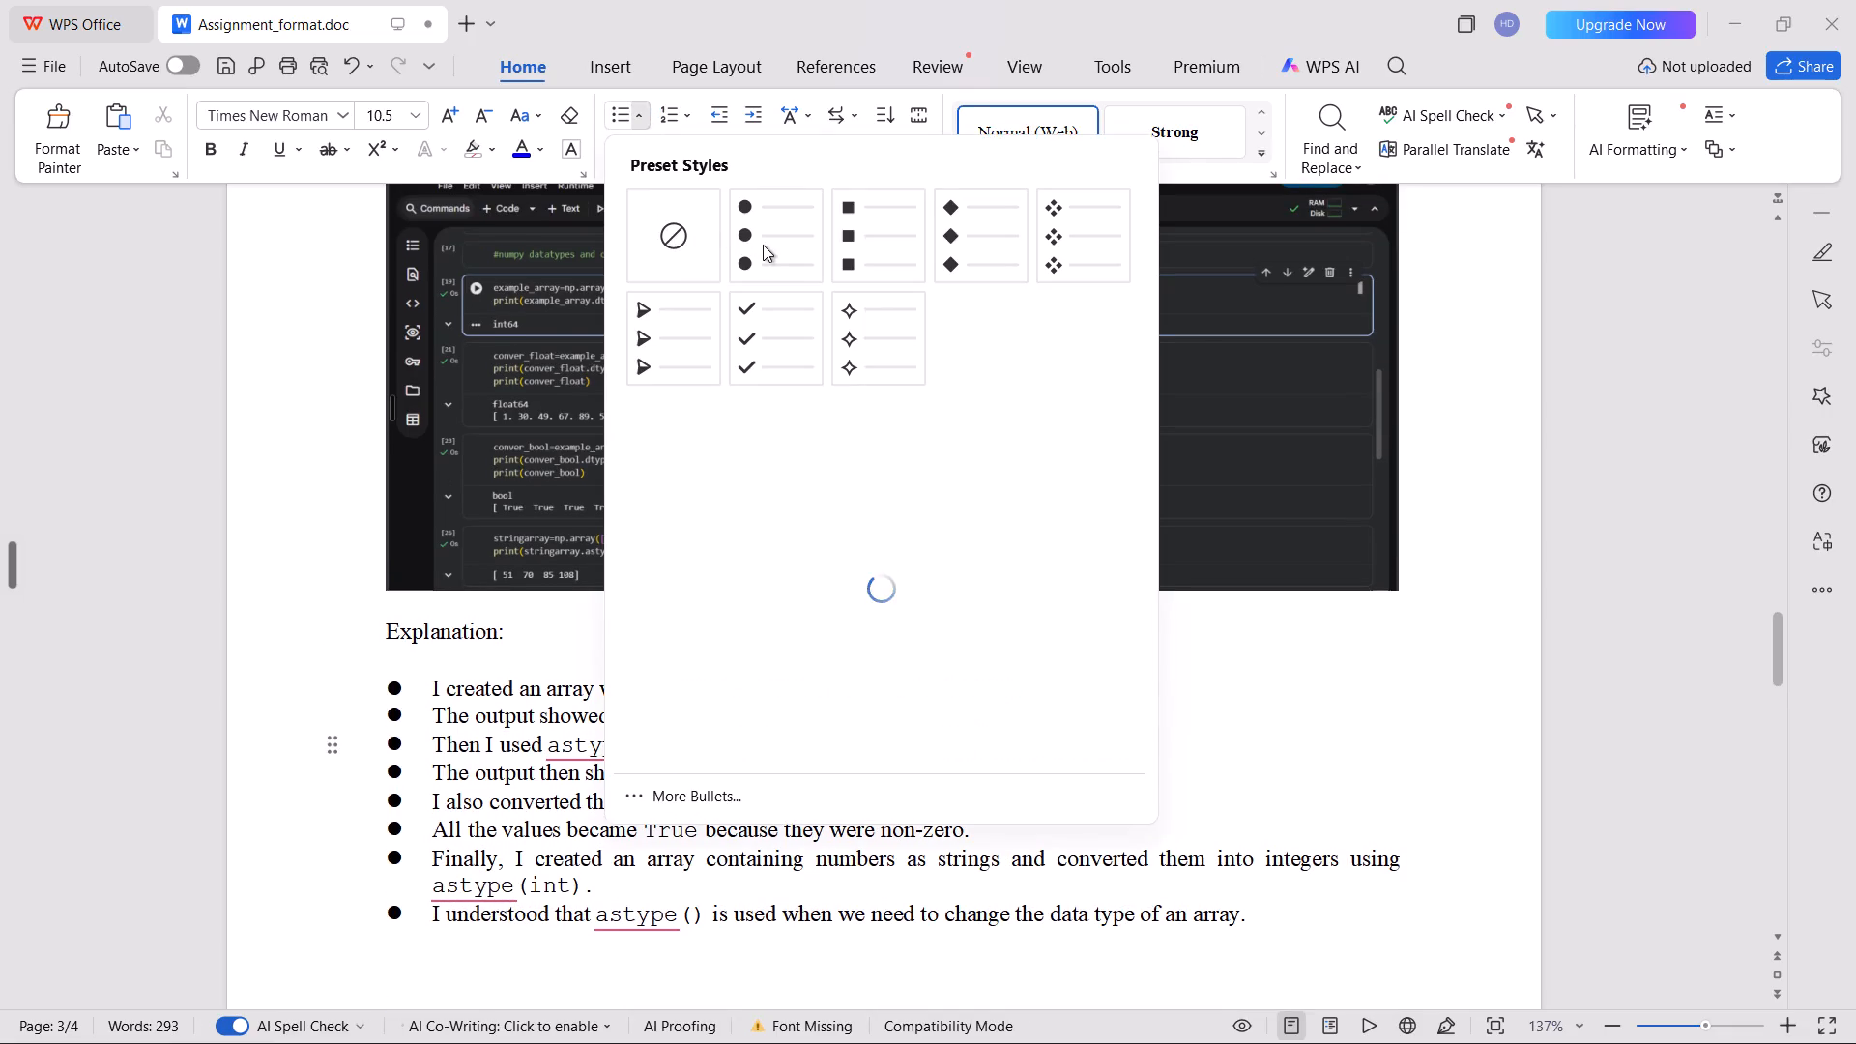
{"action": "left_click", "coordinate": [763, 245]}
Insert a blank line above the "NumPy Data Types and Type Convertions" heading to push it down toward its screenshot.
{"action": "scroll", "coordinate": [828, 480], "scroll_direction": "up", "scroll_amount": 3}
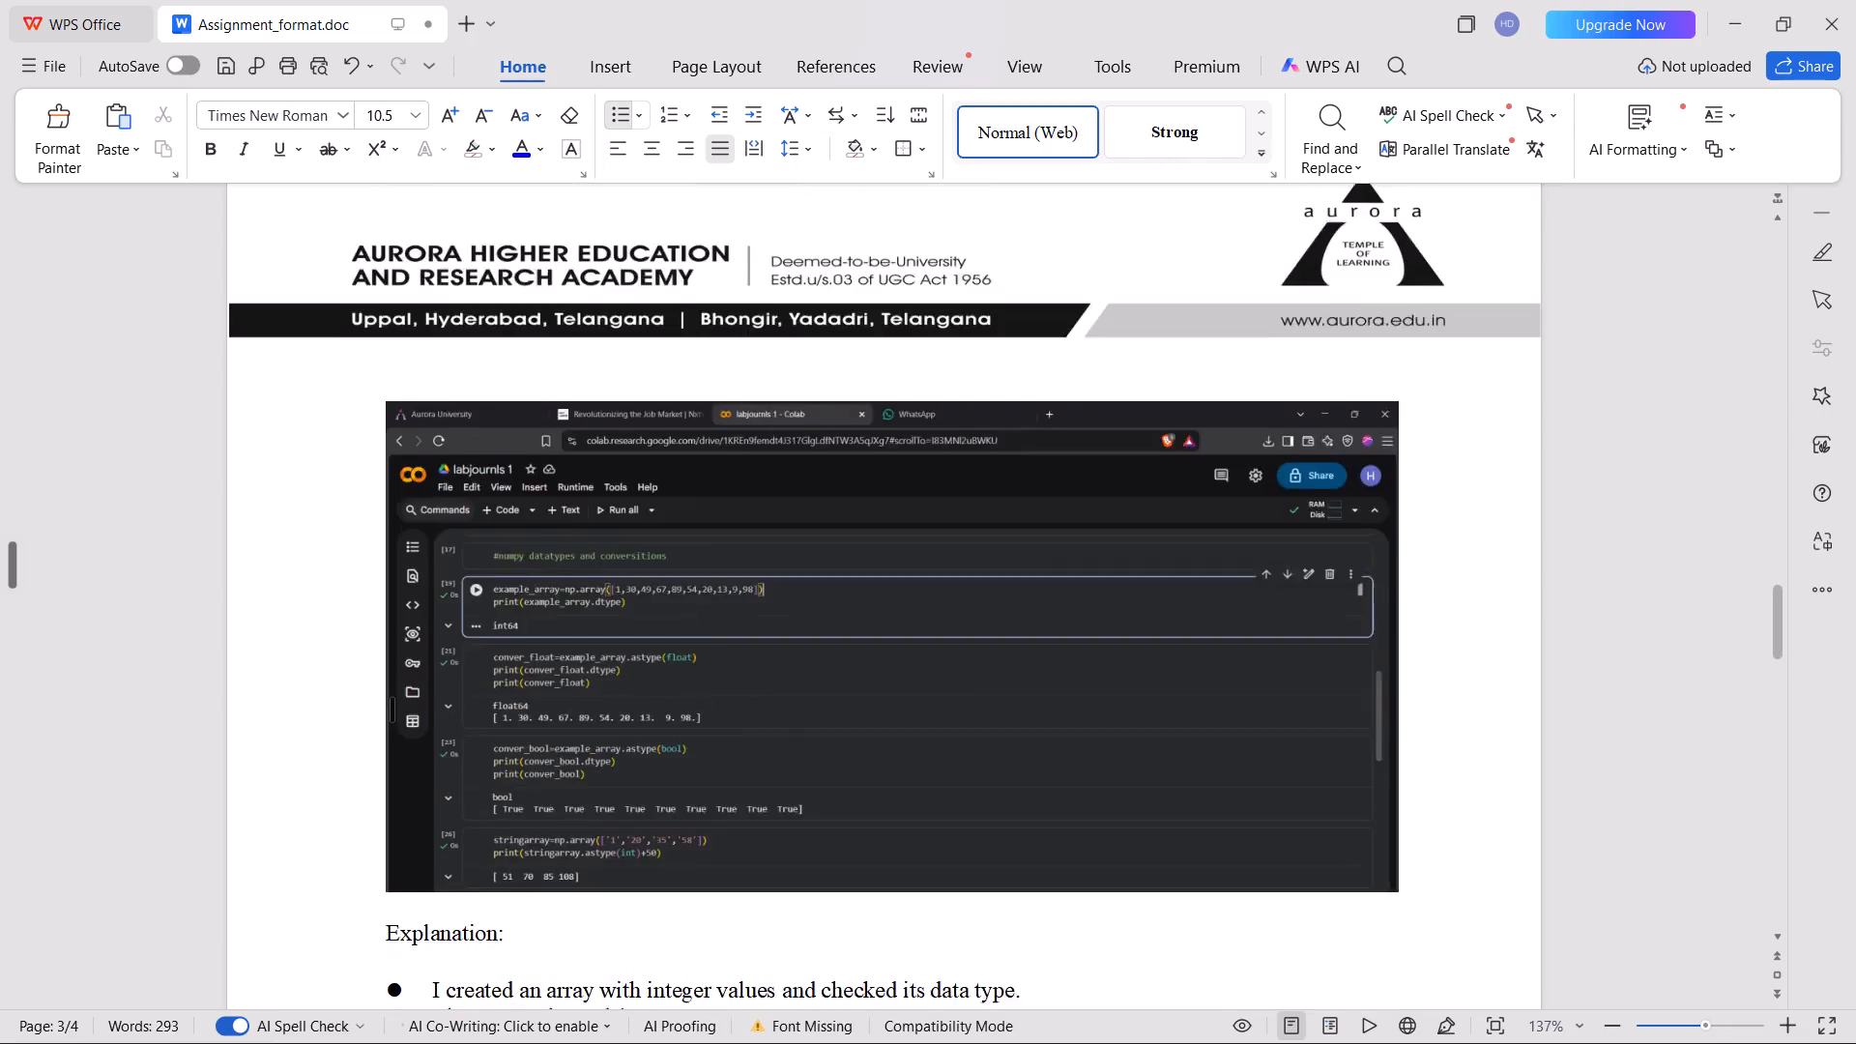
{"action": "scroll", "coordinate": [828, 480], "scroll_direction": "up", "scroll_amount": 8}
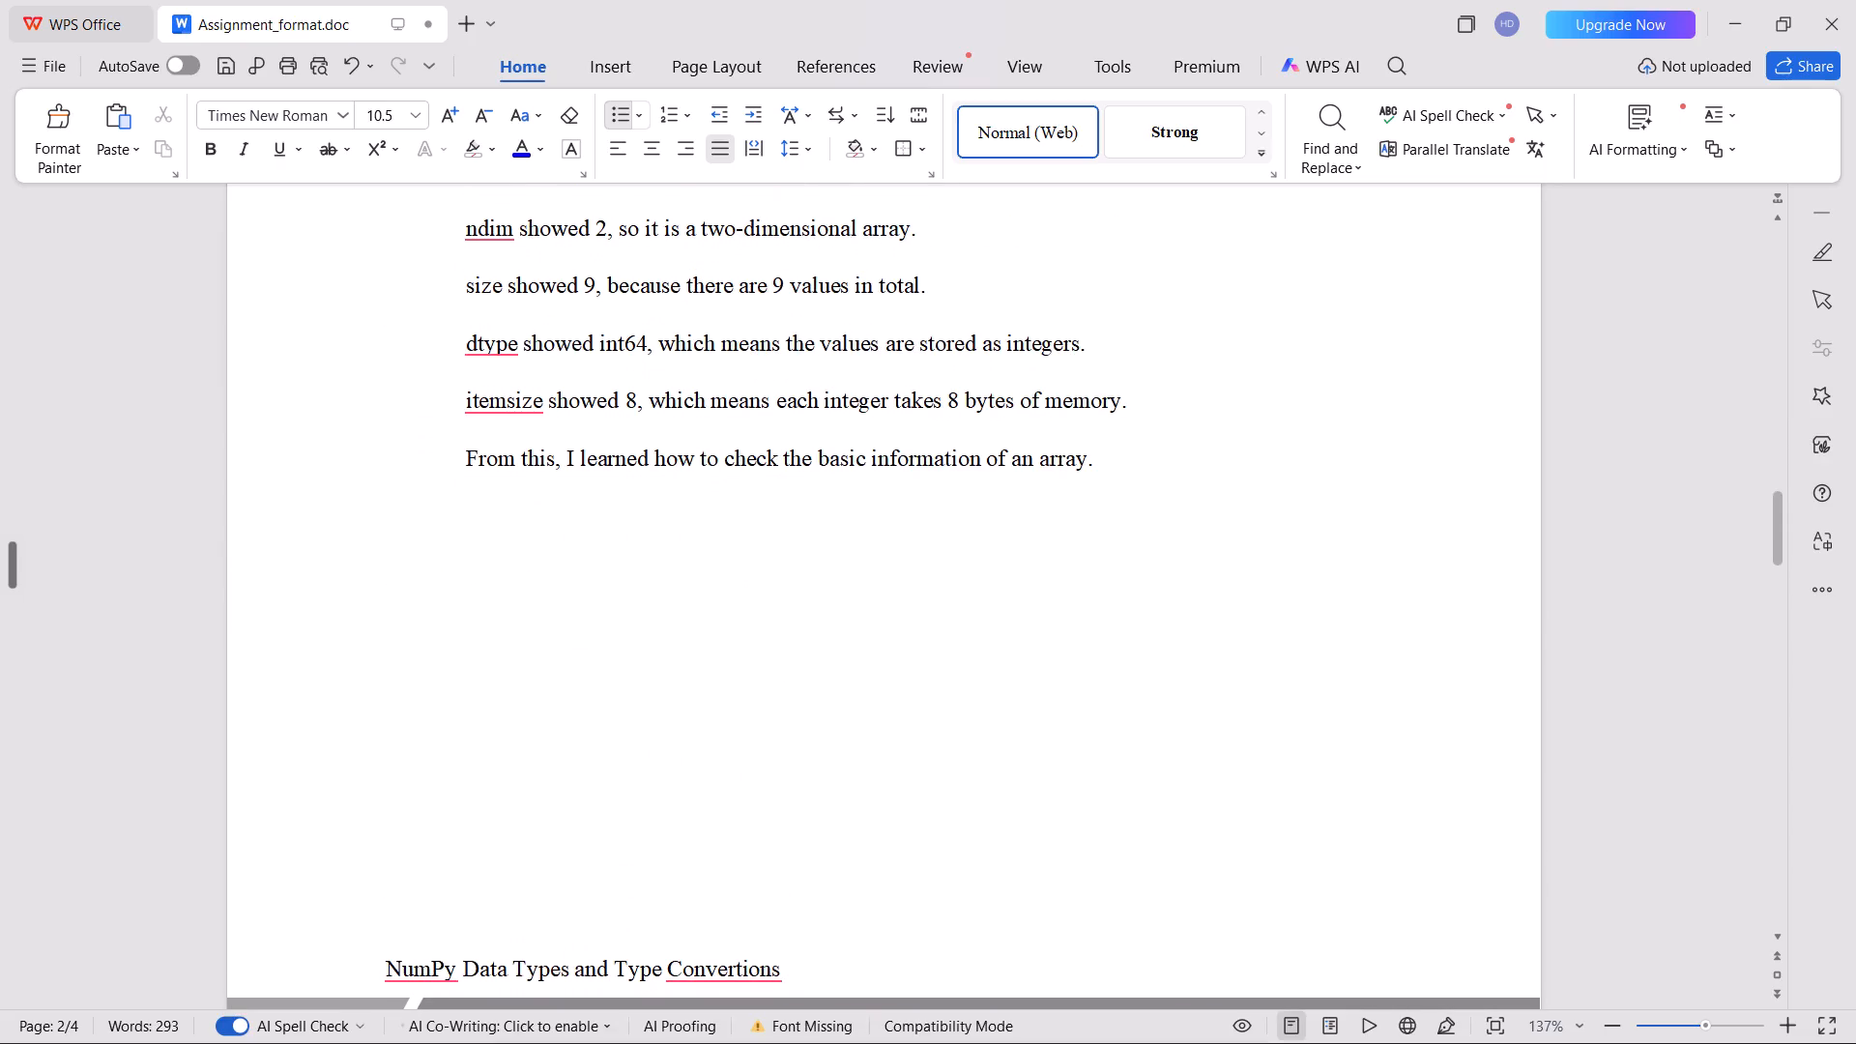
{"action": "left_click", "coordinate": [779, 819]}
{"action": "key", "text": "Return"}
Remove the extra indent from the NumPy Attributes explanation points and turn them into a round-bulleted list.
{"action": "scroll", "coordinate": [779, 819], "scroll_direction": "up", "scroll_amount": 2}
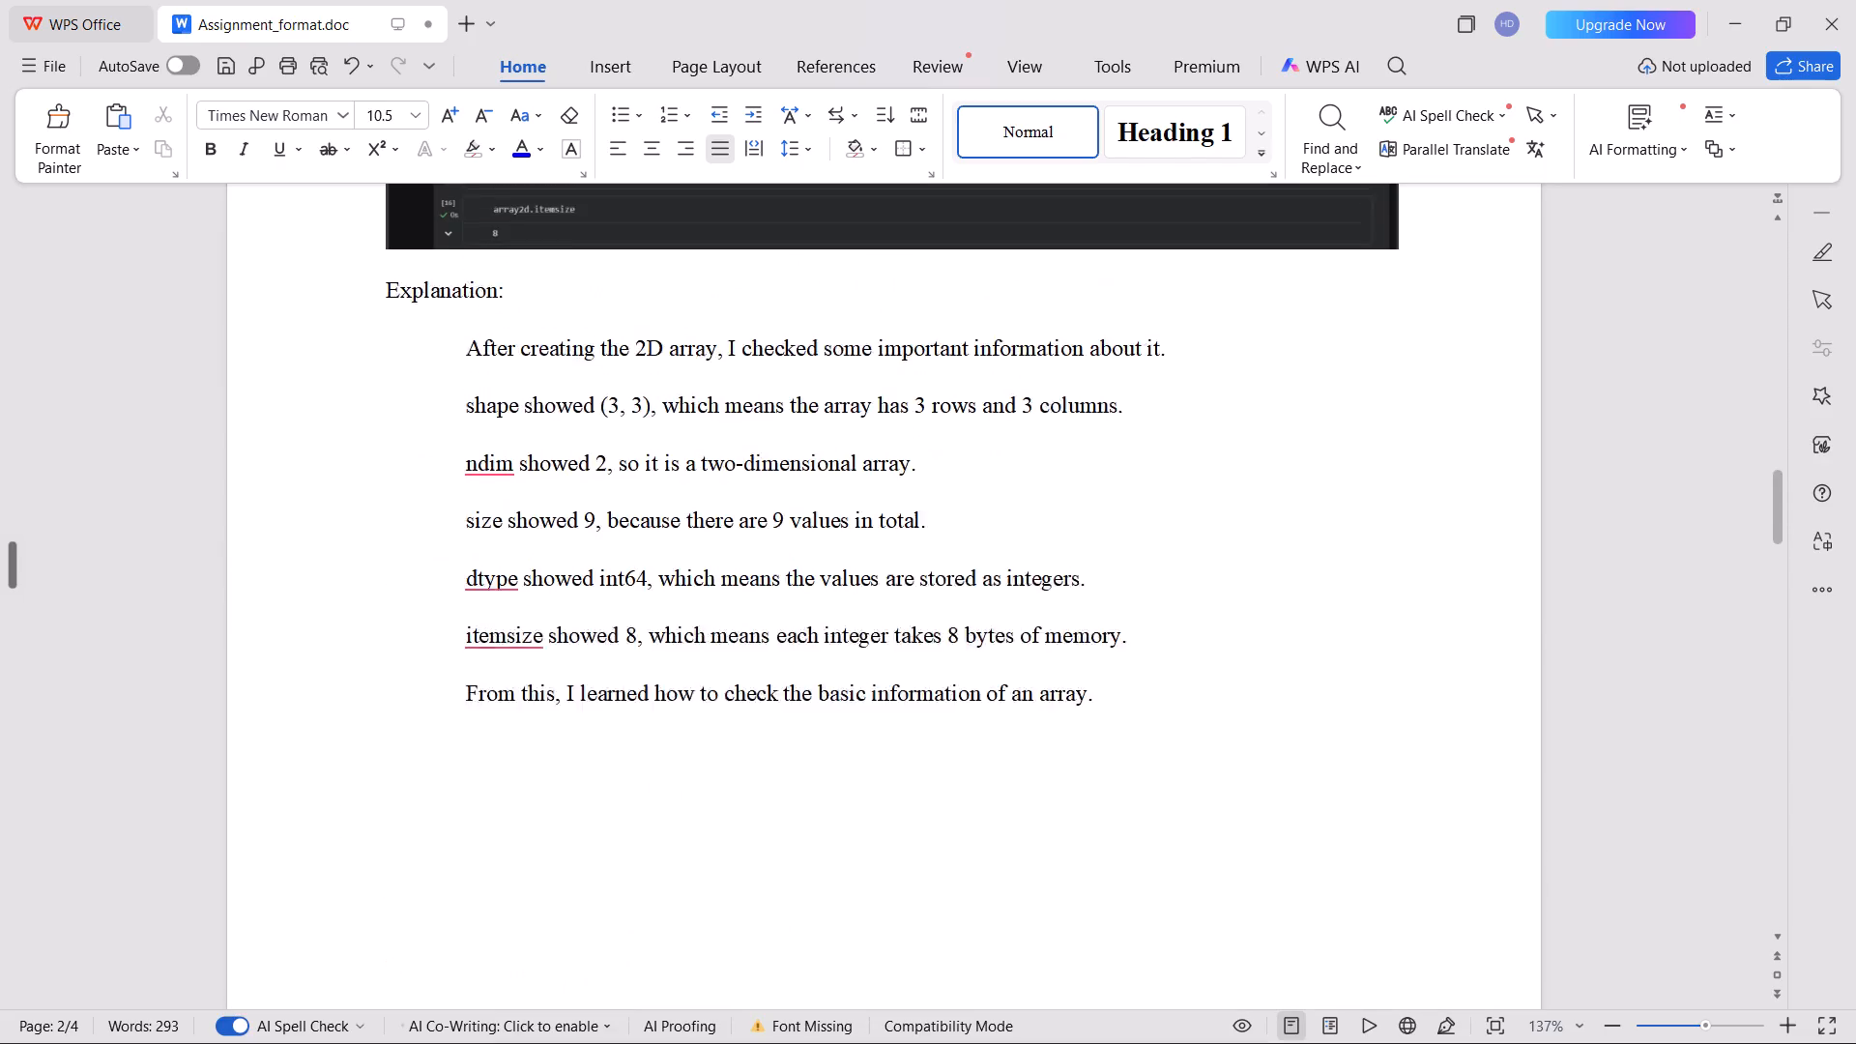
{"action": "scroll", "coordinate": [779, 819], "scroll_direction": "up", "scroll_amount": 1}
{"action": "left_click_drag", "start_coordinate": [1119, 807], "coordinate": [333, 385]}
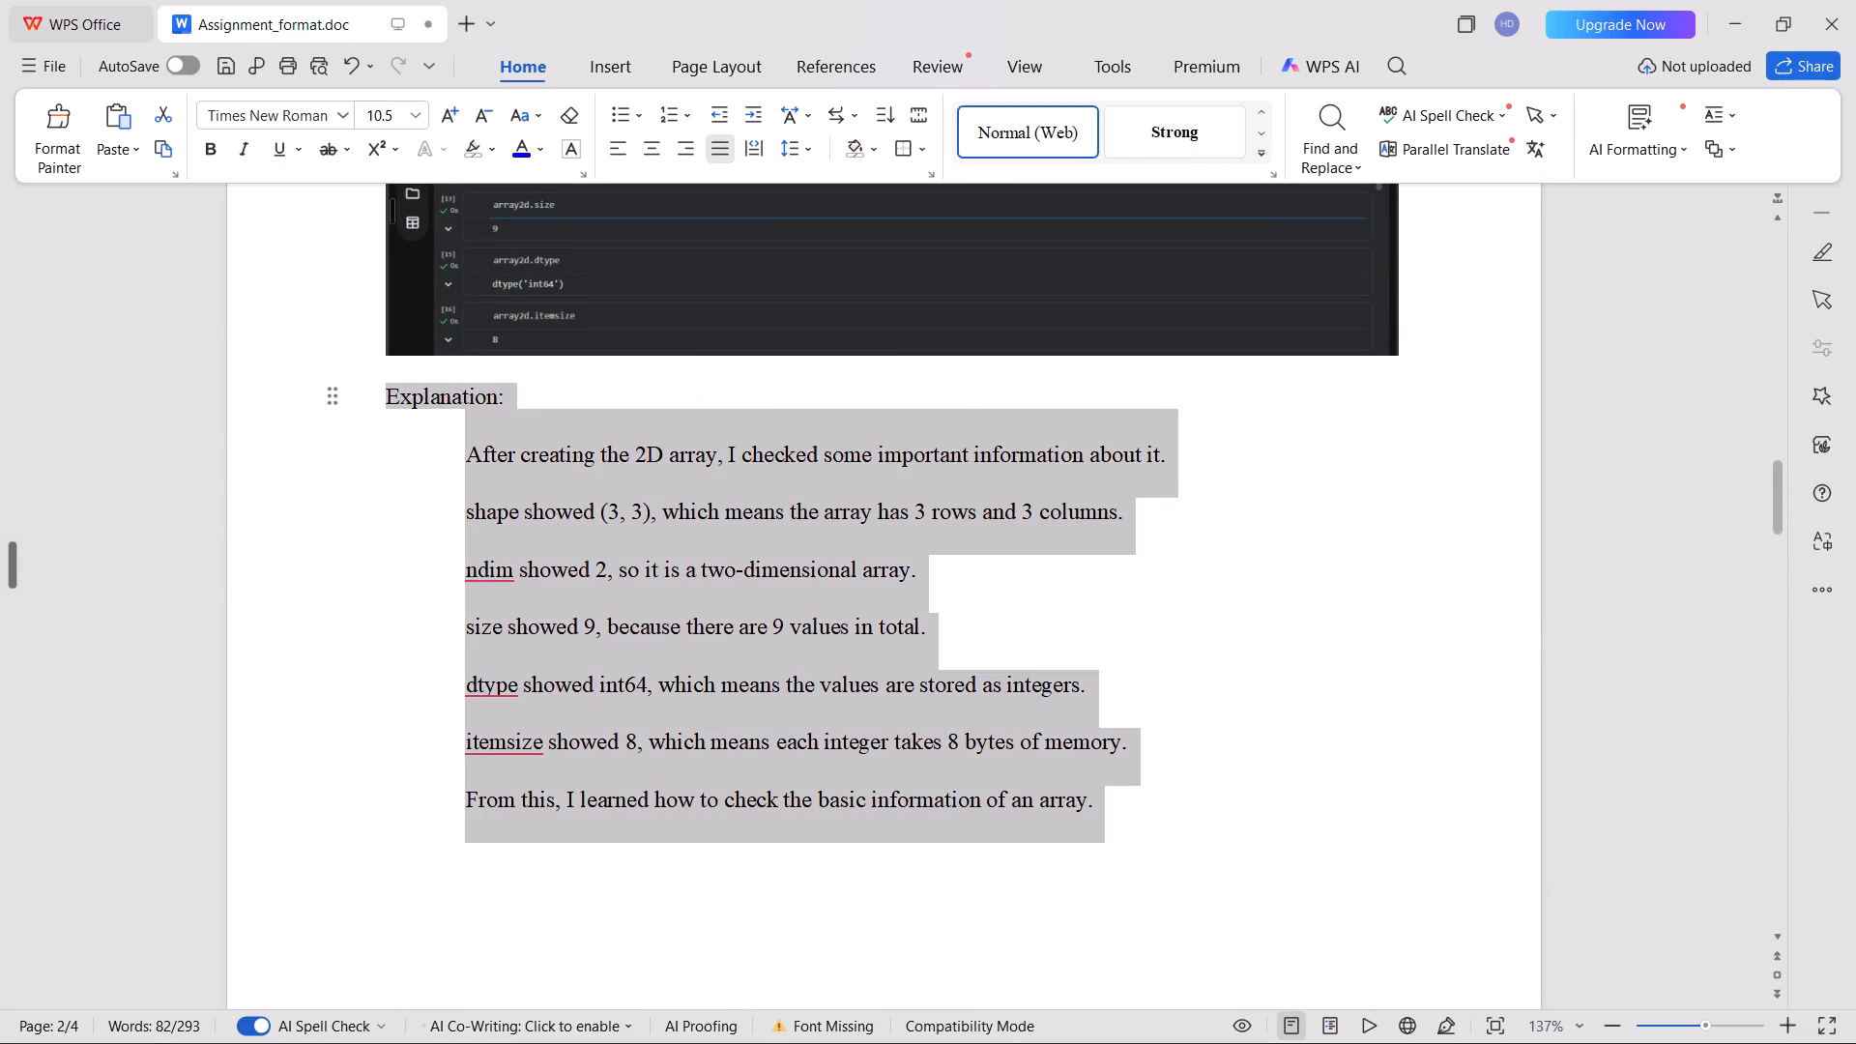
{"action": "left_click_drag", "start_coordinate": [333, 385], "coordinate": [333, 415]}
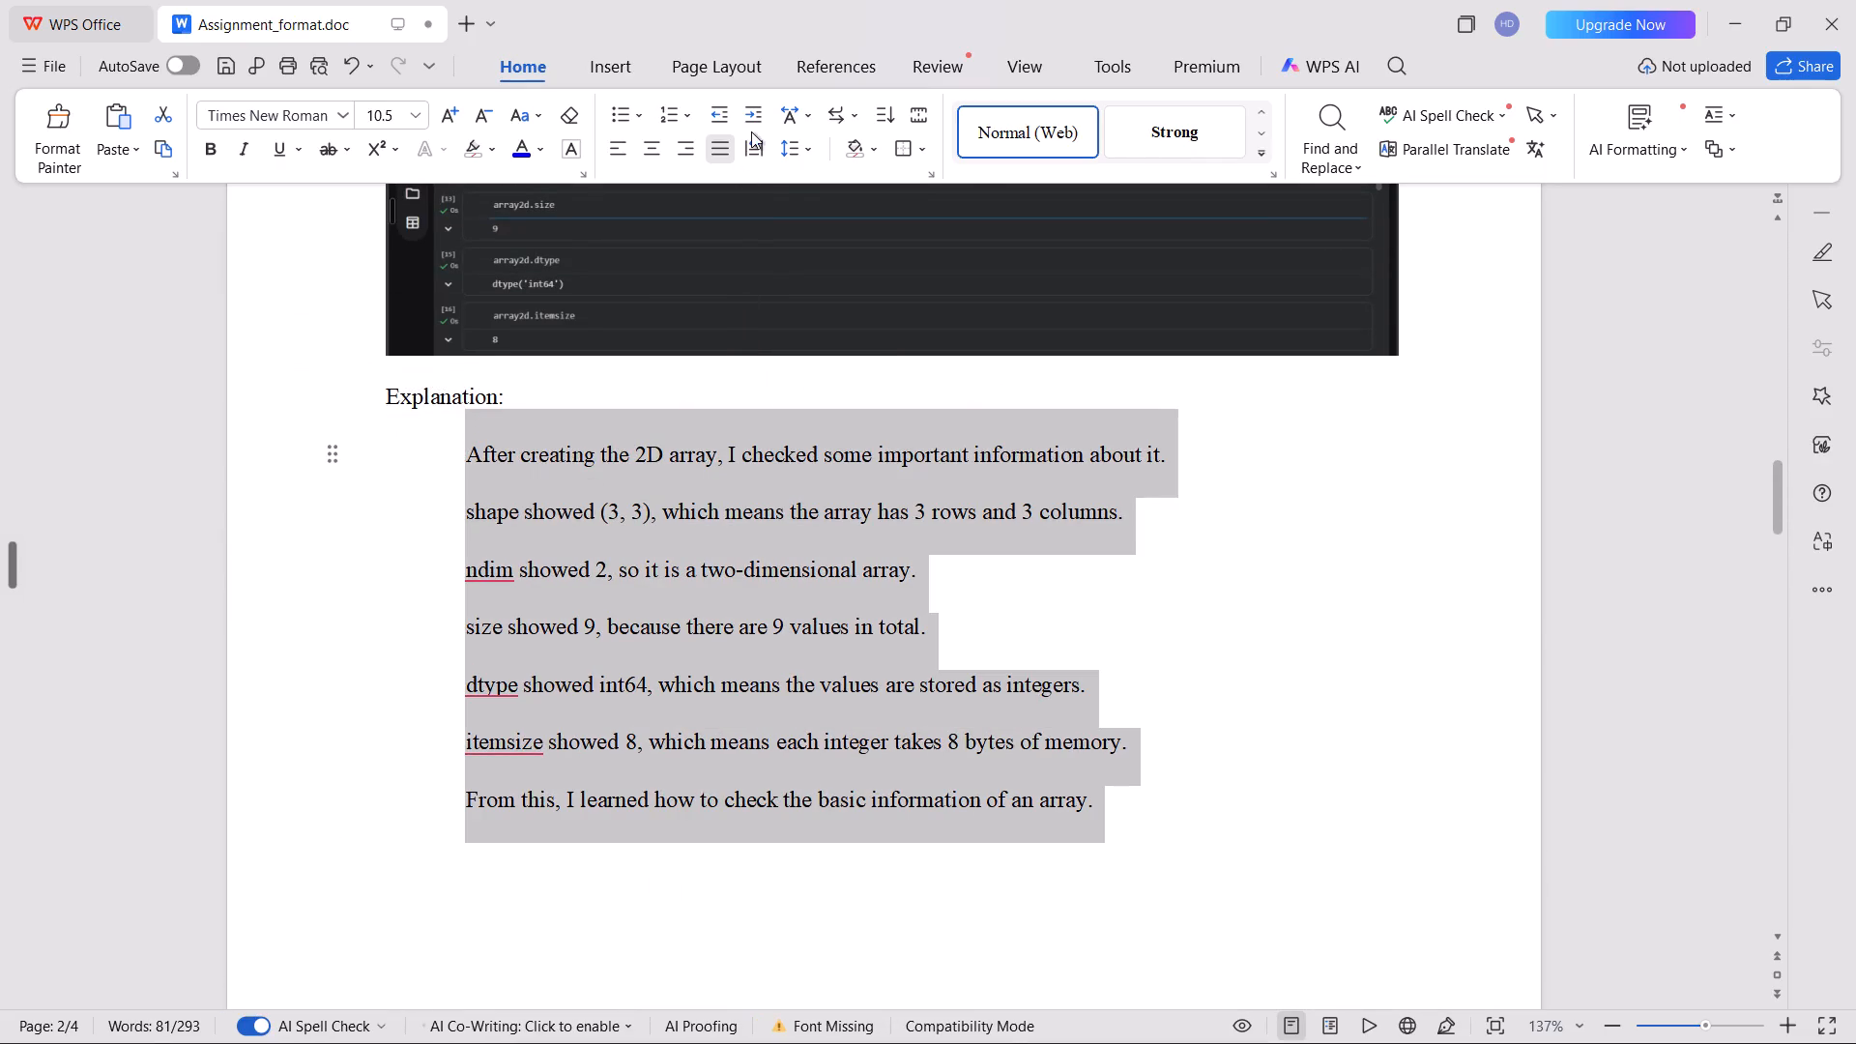
{"action": "left_click", "coordinate": [711, 107]}
{"action": "left_click", "coordinate": [618, 108]}
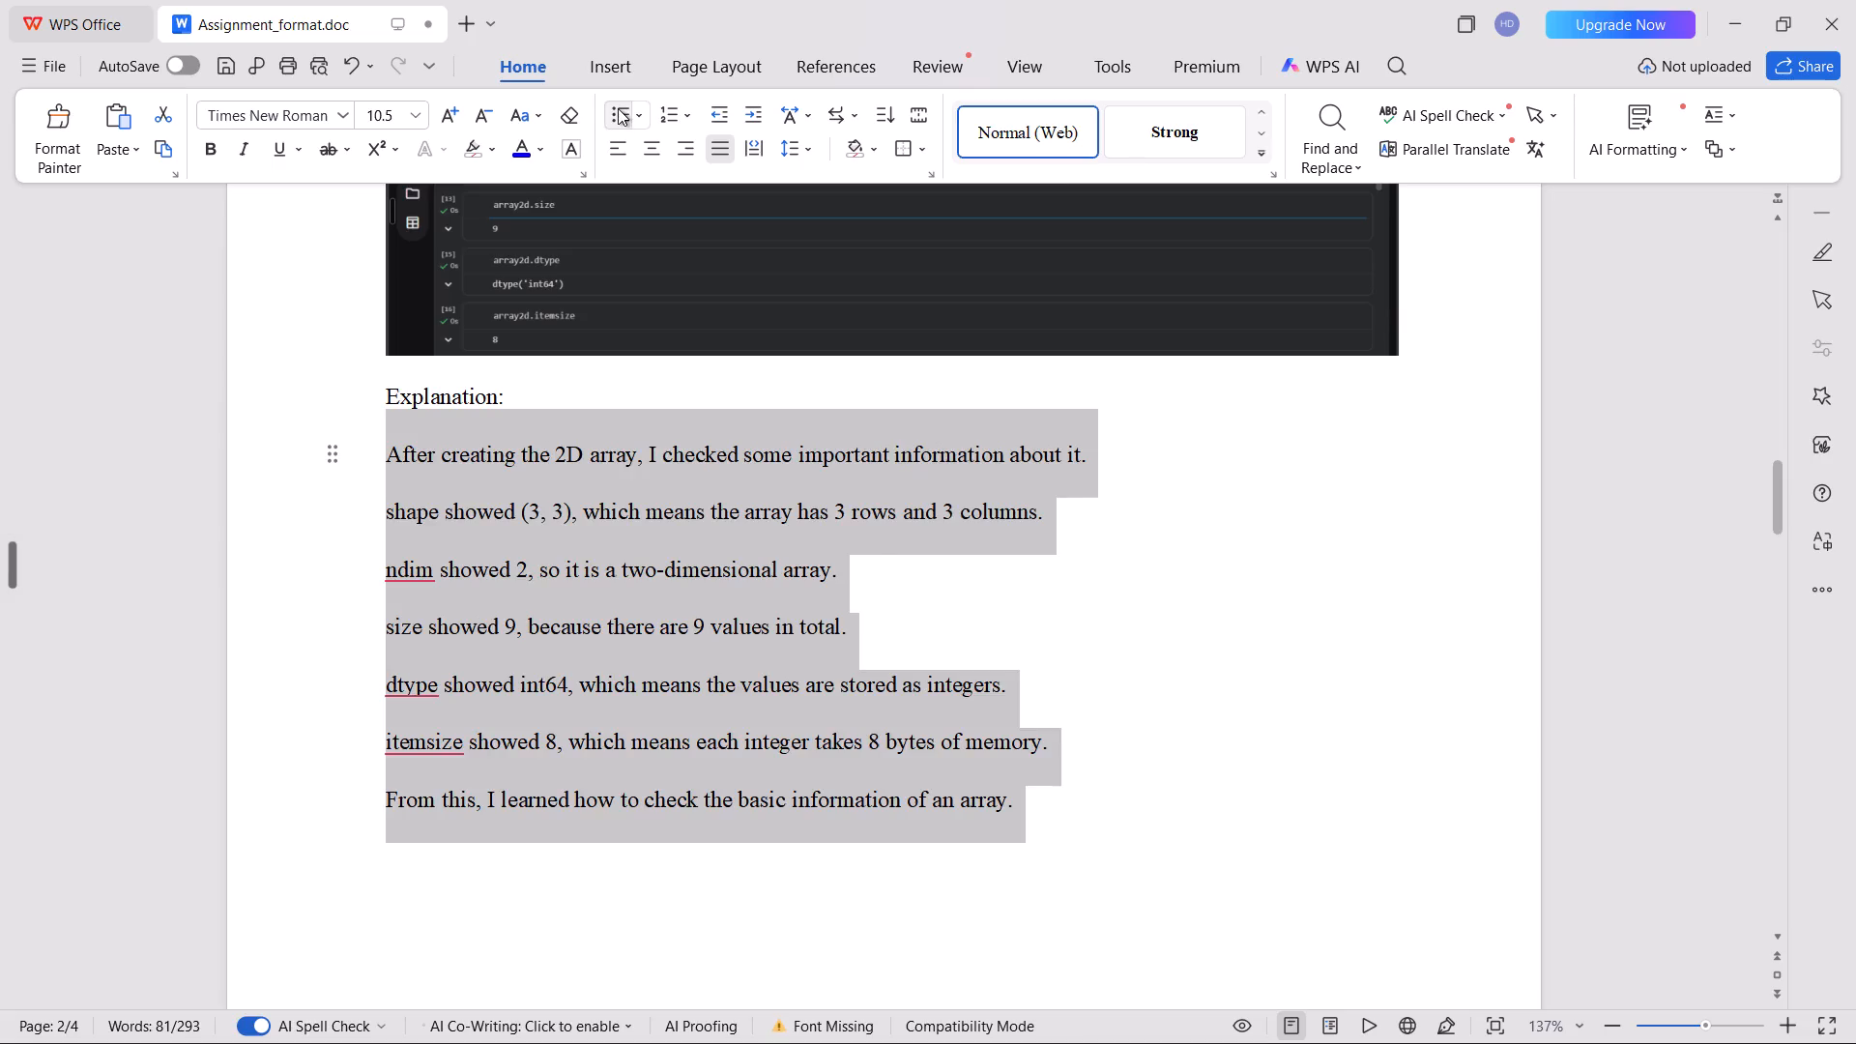
{"action": "left_click", "coordinate": [1211, 648]}
Remove the extra indent from the explanation points starting "First, I imported NumPy" and make them a round-bulleted list, trying numbering first.
{"action": "scroll", "coordinate": [1211, 648], "scroll_direction": "up", "scroll_amount": 5}
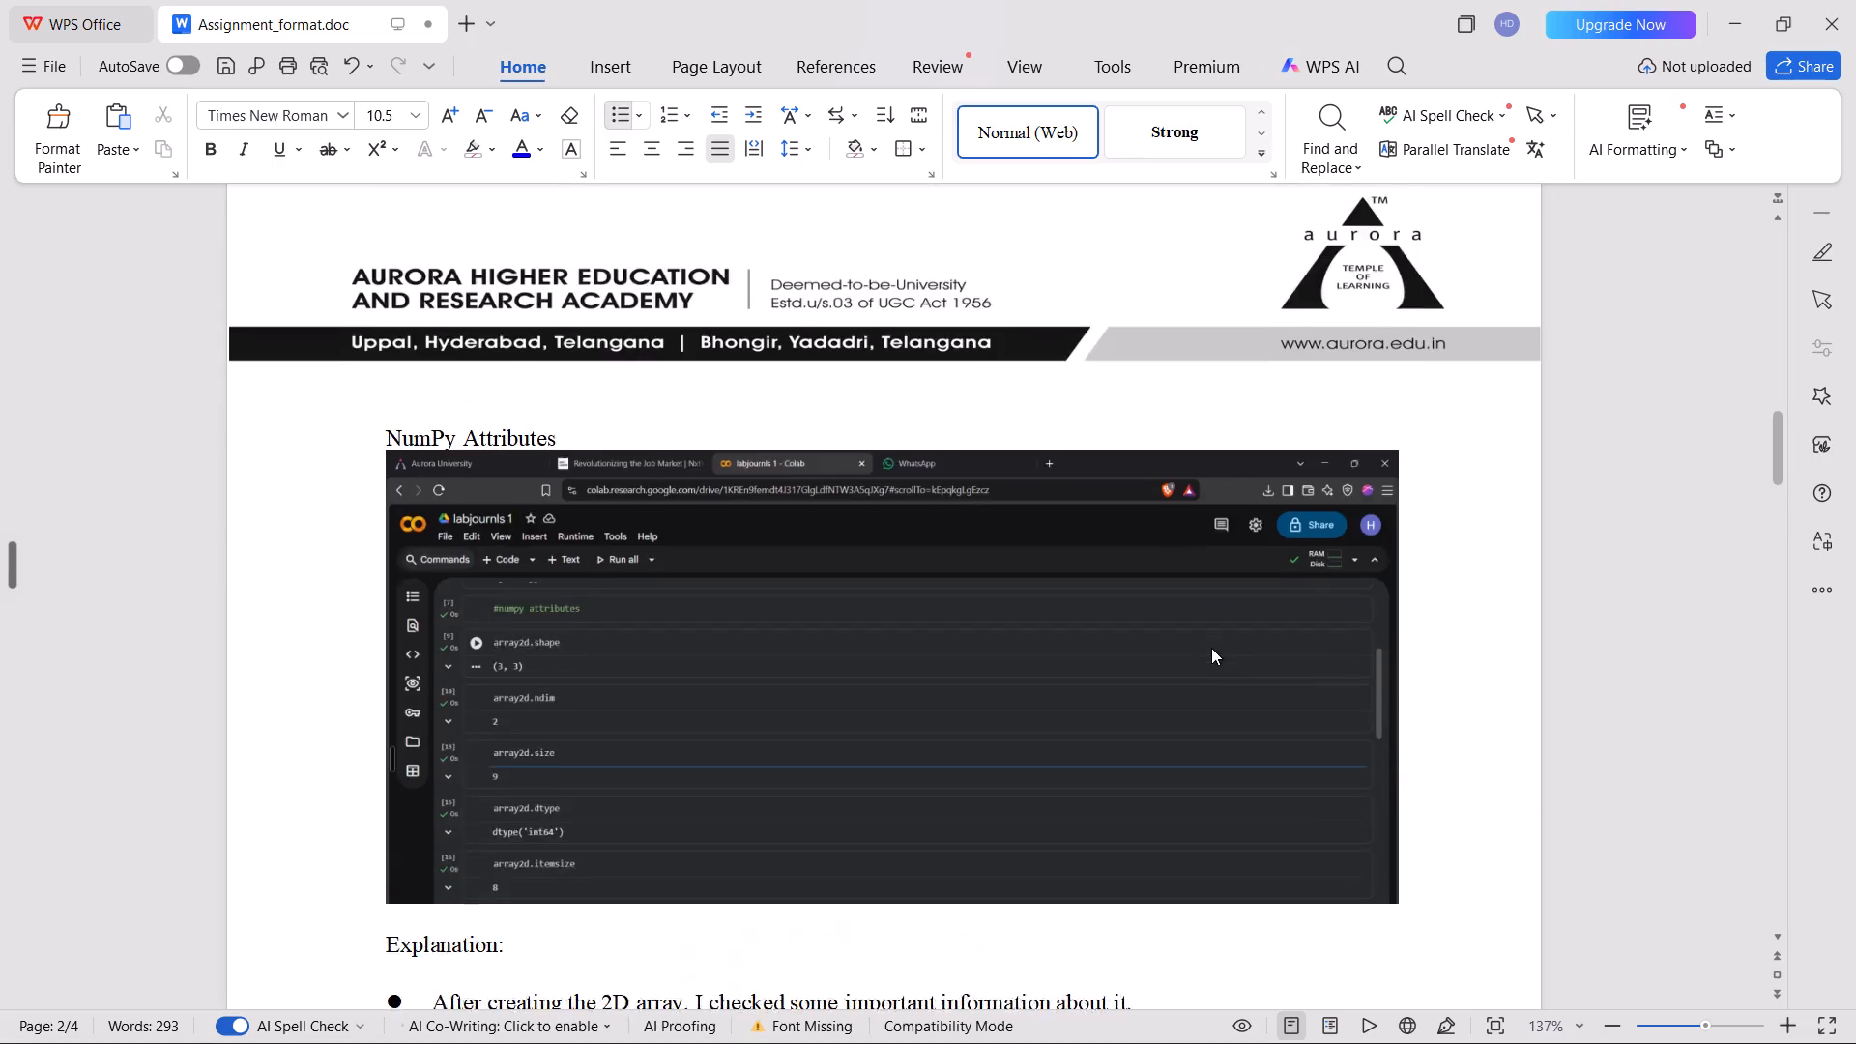
{"action": "scroll", "coordinate": [1211, 648], "scroll_direction": "up", "scroll_amount": 7}
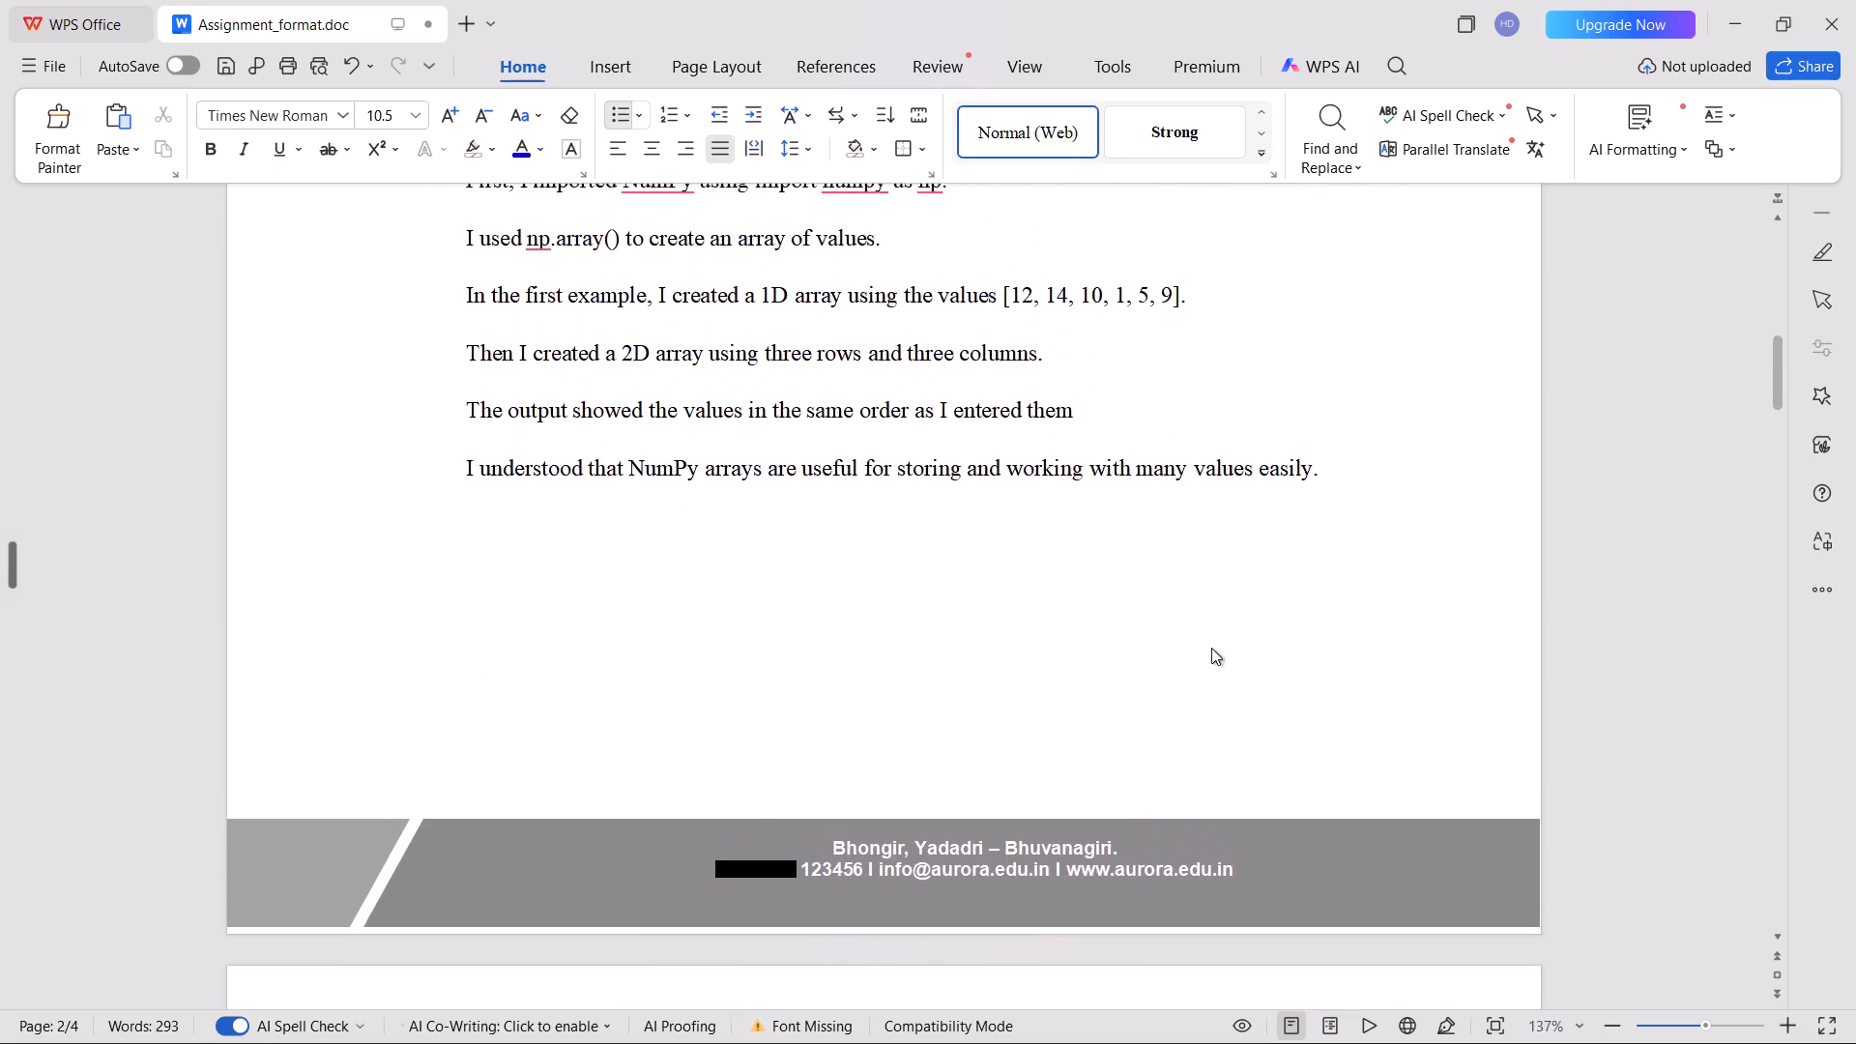
{"action": "scroll", "coordinate": [1211, 648], "scroll_direction": "up", "scroll_amount": 1}
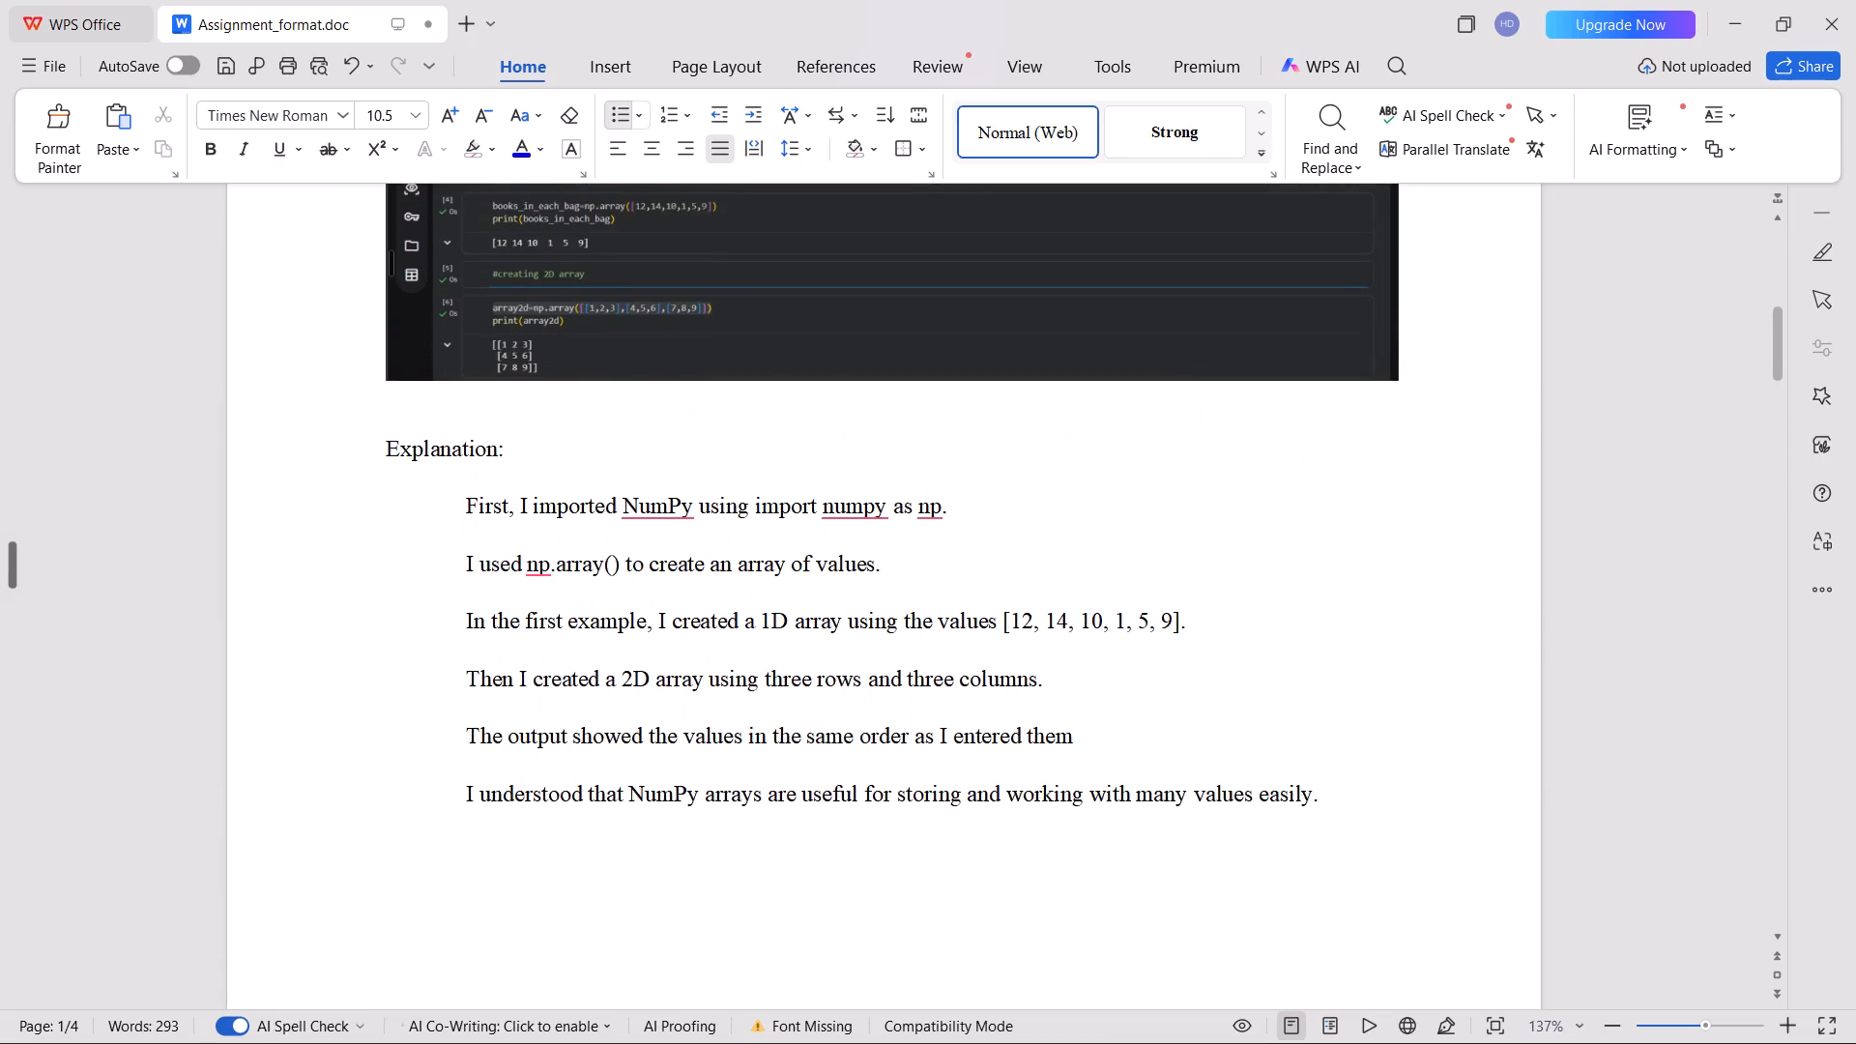
{"action": "left_click_drag", "start_coordinate": [1330, 807], "coordinate": [456, 511]}
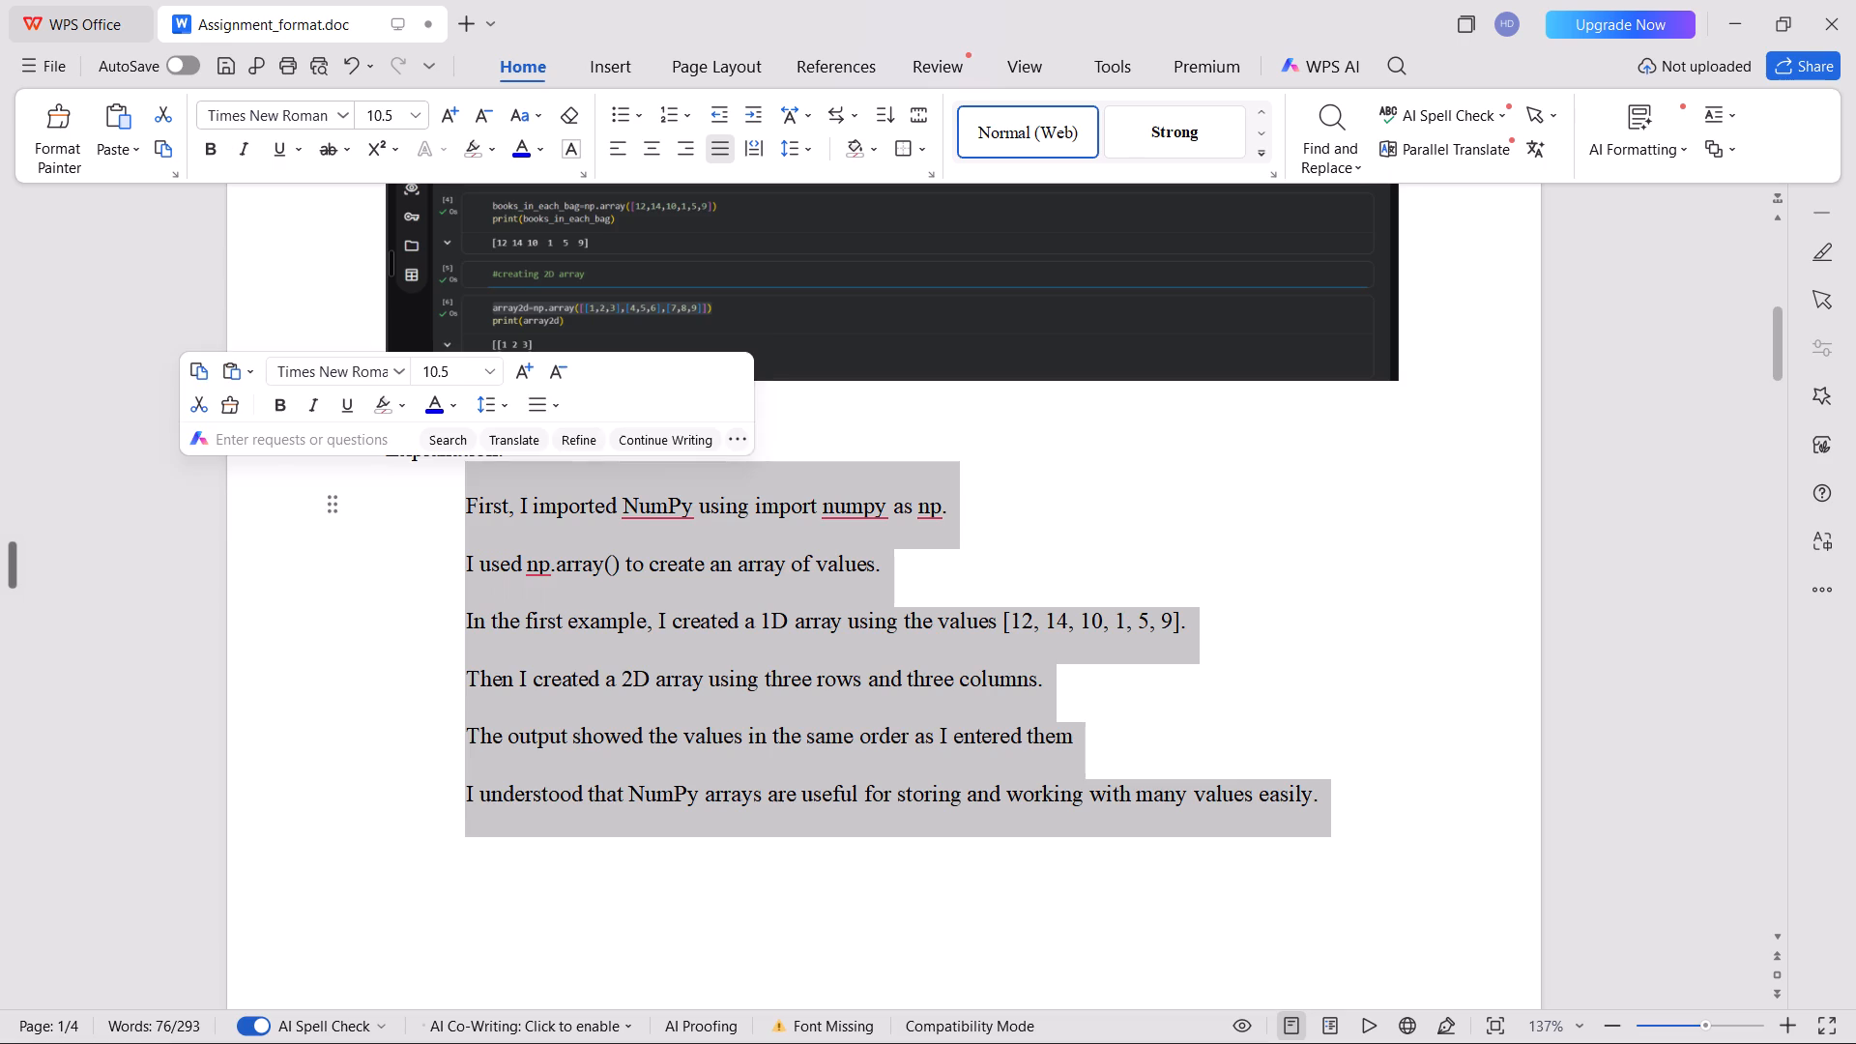
{"action": "left_click", "coordinate": [724, 114]}
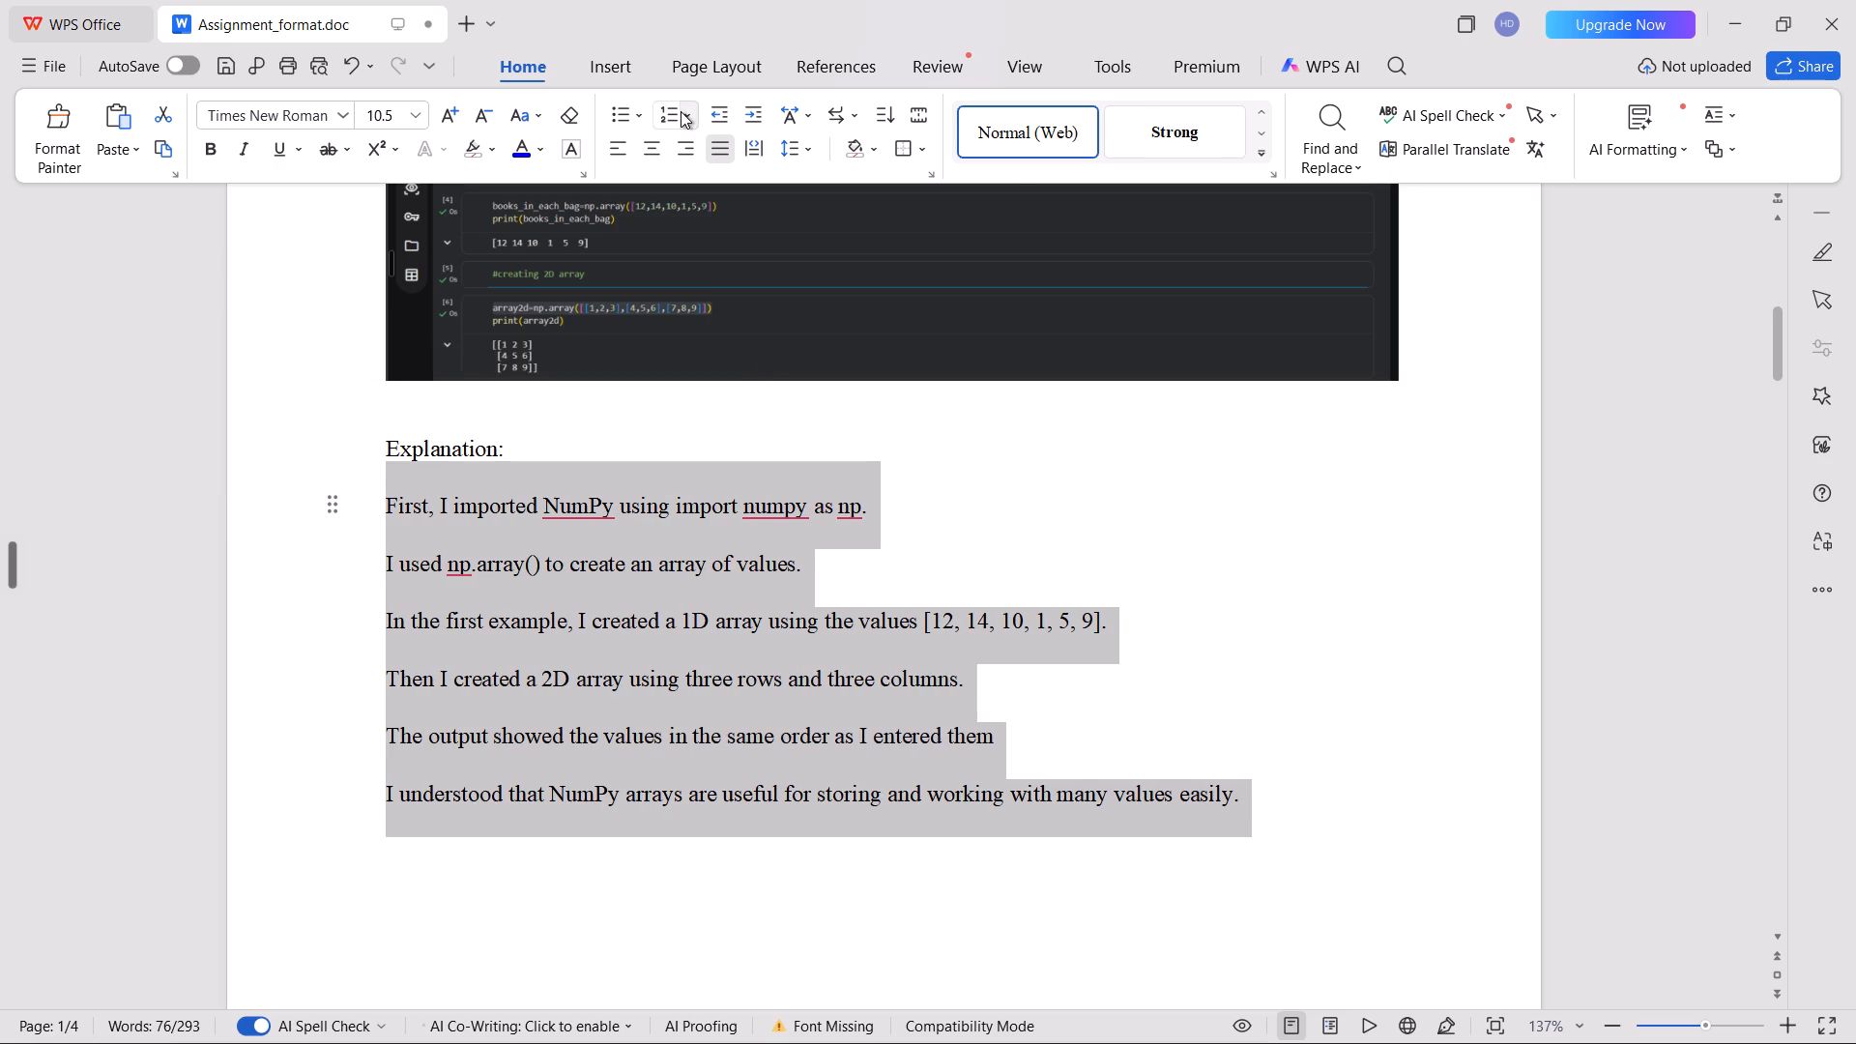
{"action": "left_click", "coordinate": [663, 111]}
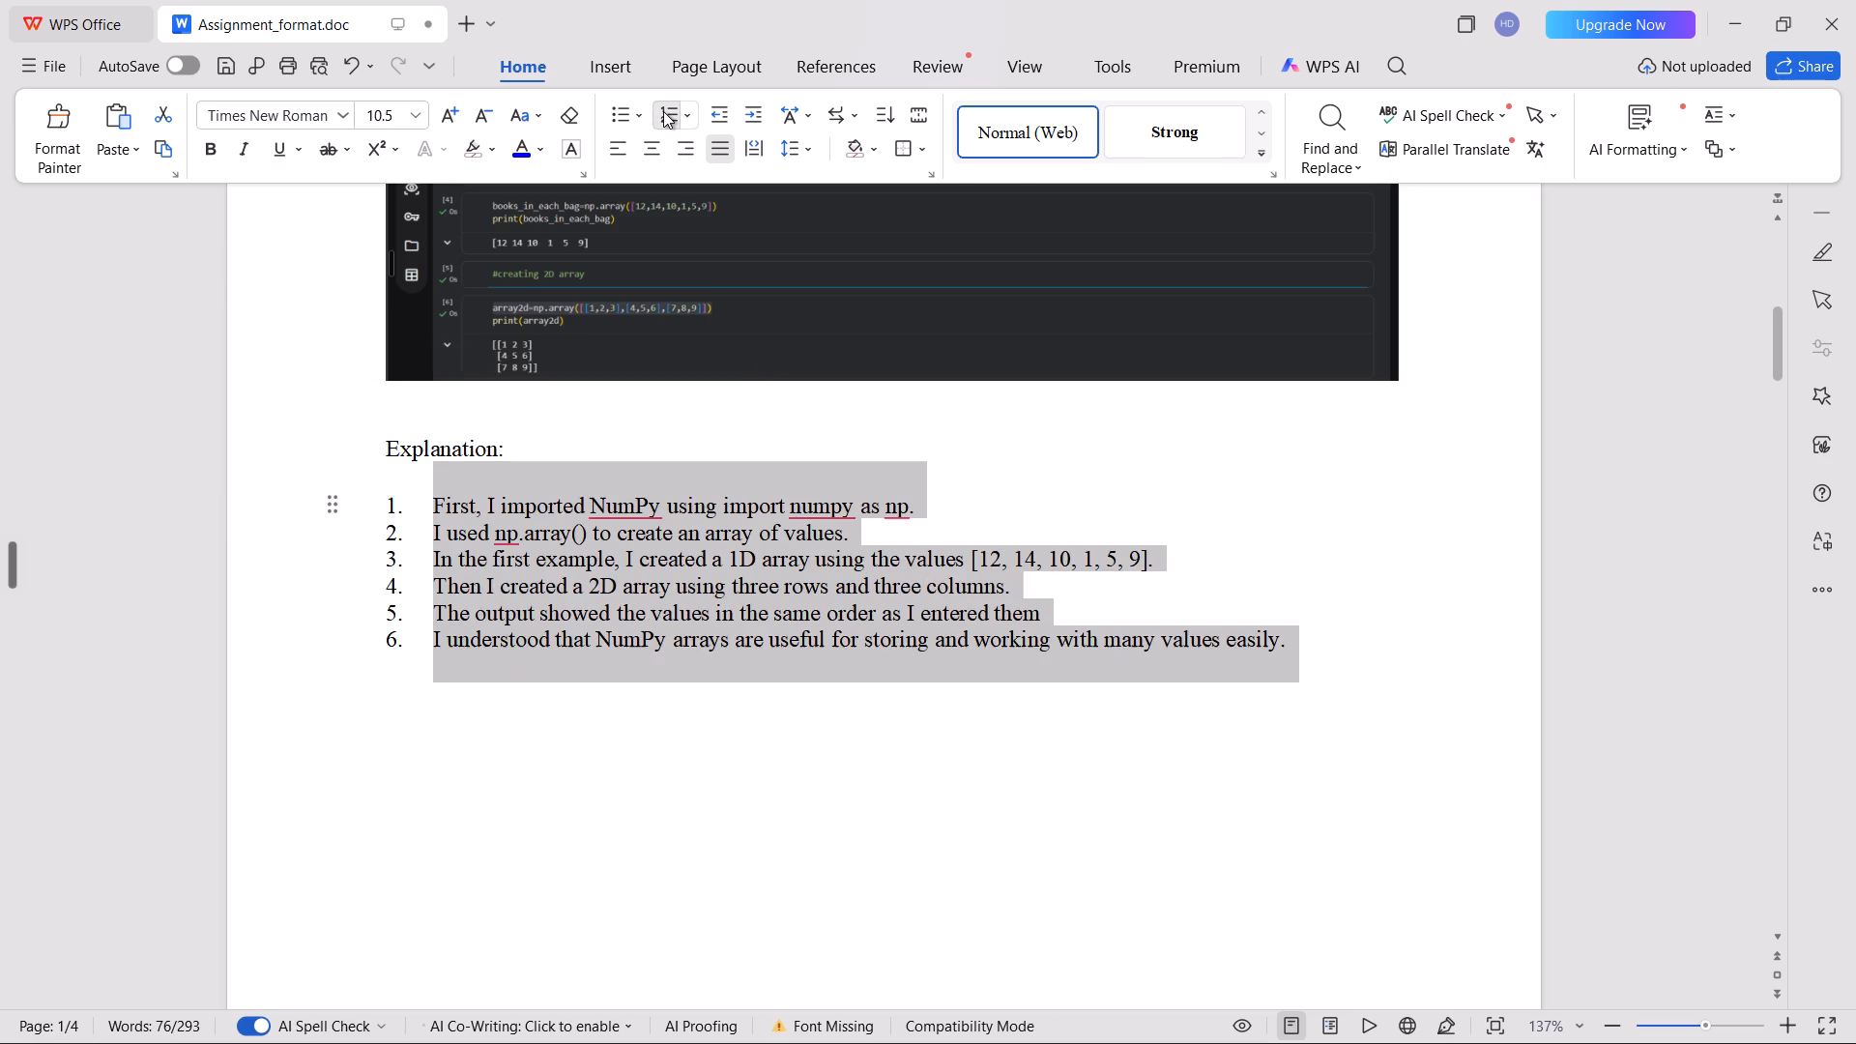
{"action": "left_click", "coordinate": [614, 104]}
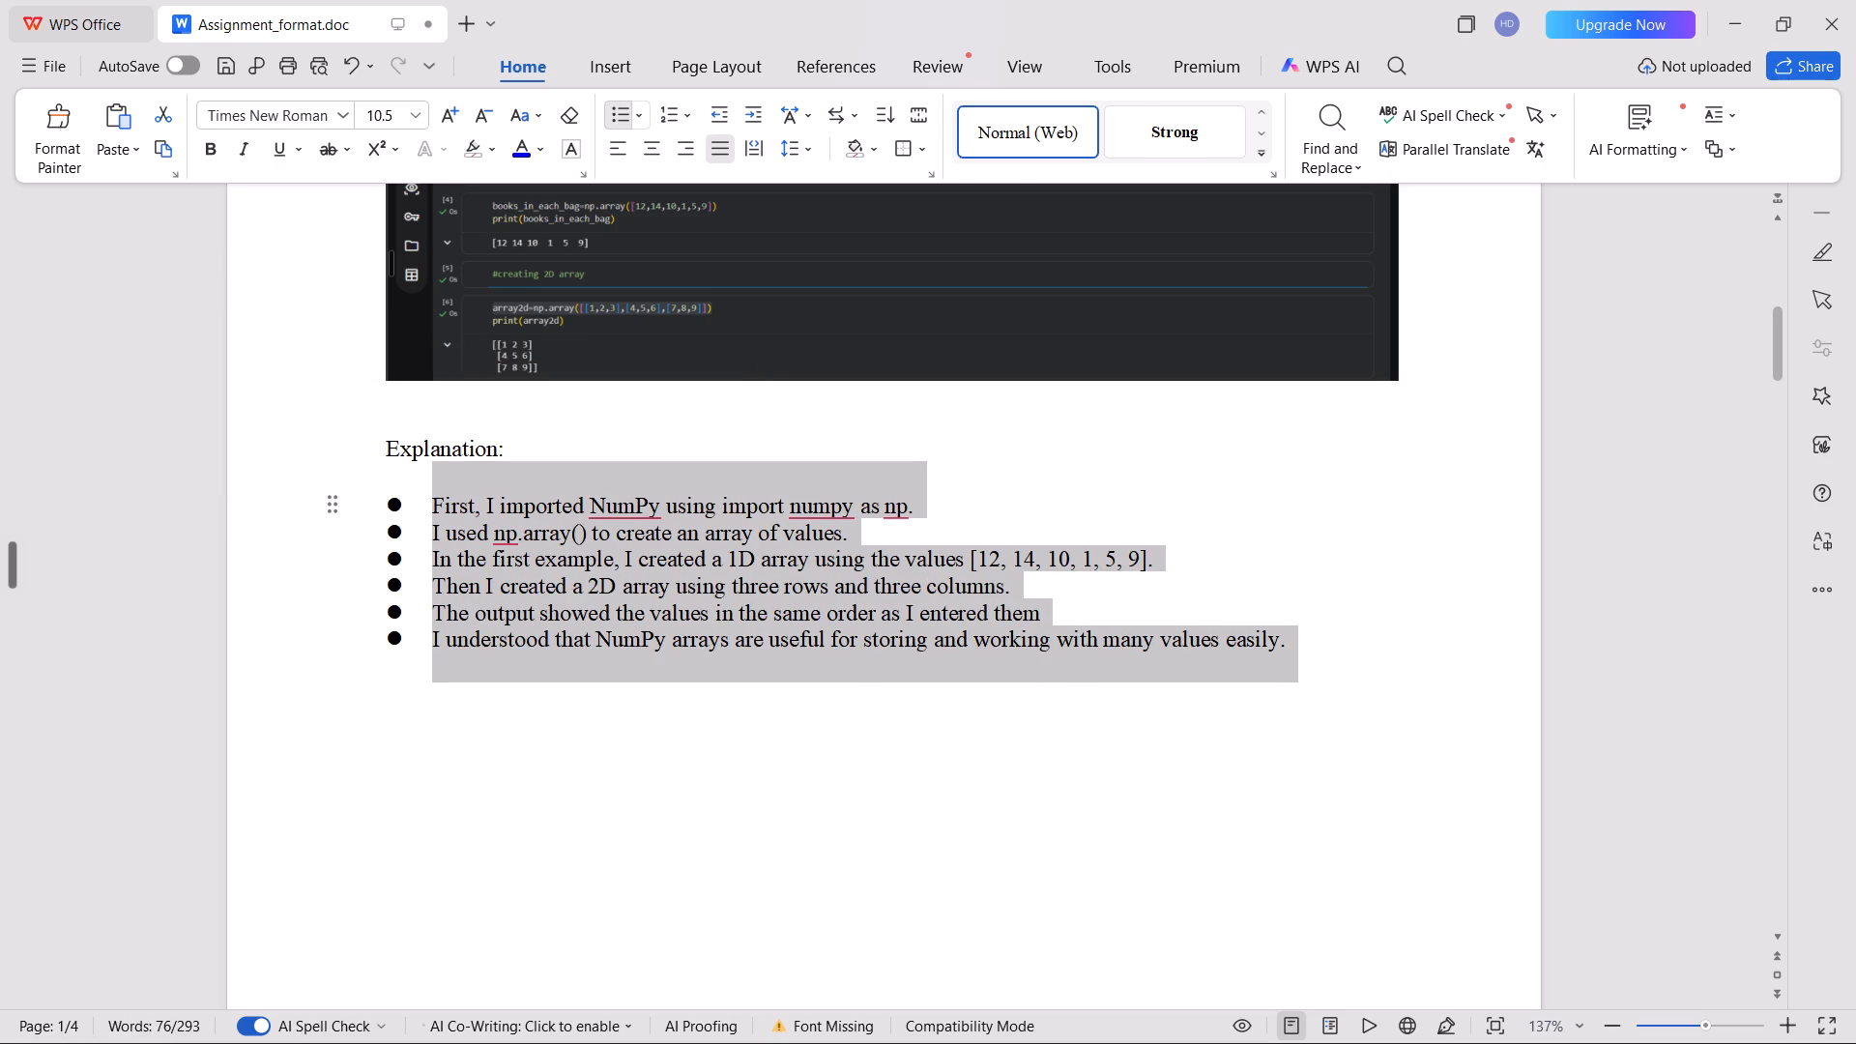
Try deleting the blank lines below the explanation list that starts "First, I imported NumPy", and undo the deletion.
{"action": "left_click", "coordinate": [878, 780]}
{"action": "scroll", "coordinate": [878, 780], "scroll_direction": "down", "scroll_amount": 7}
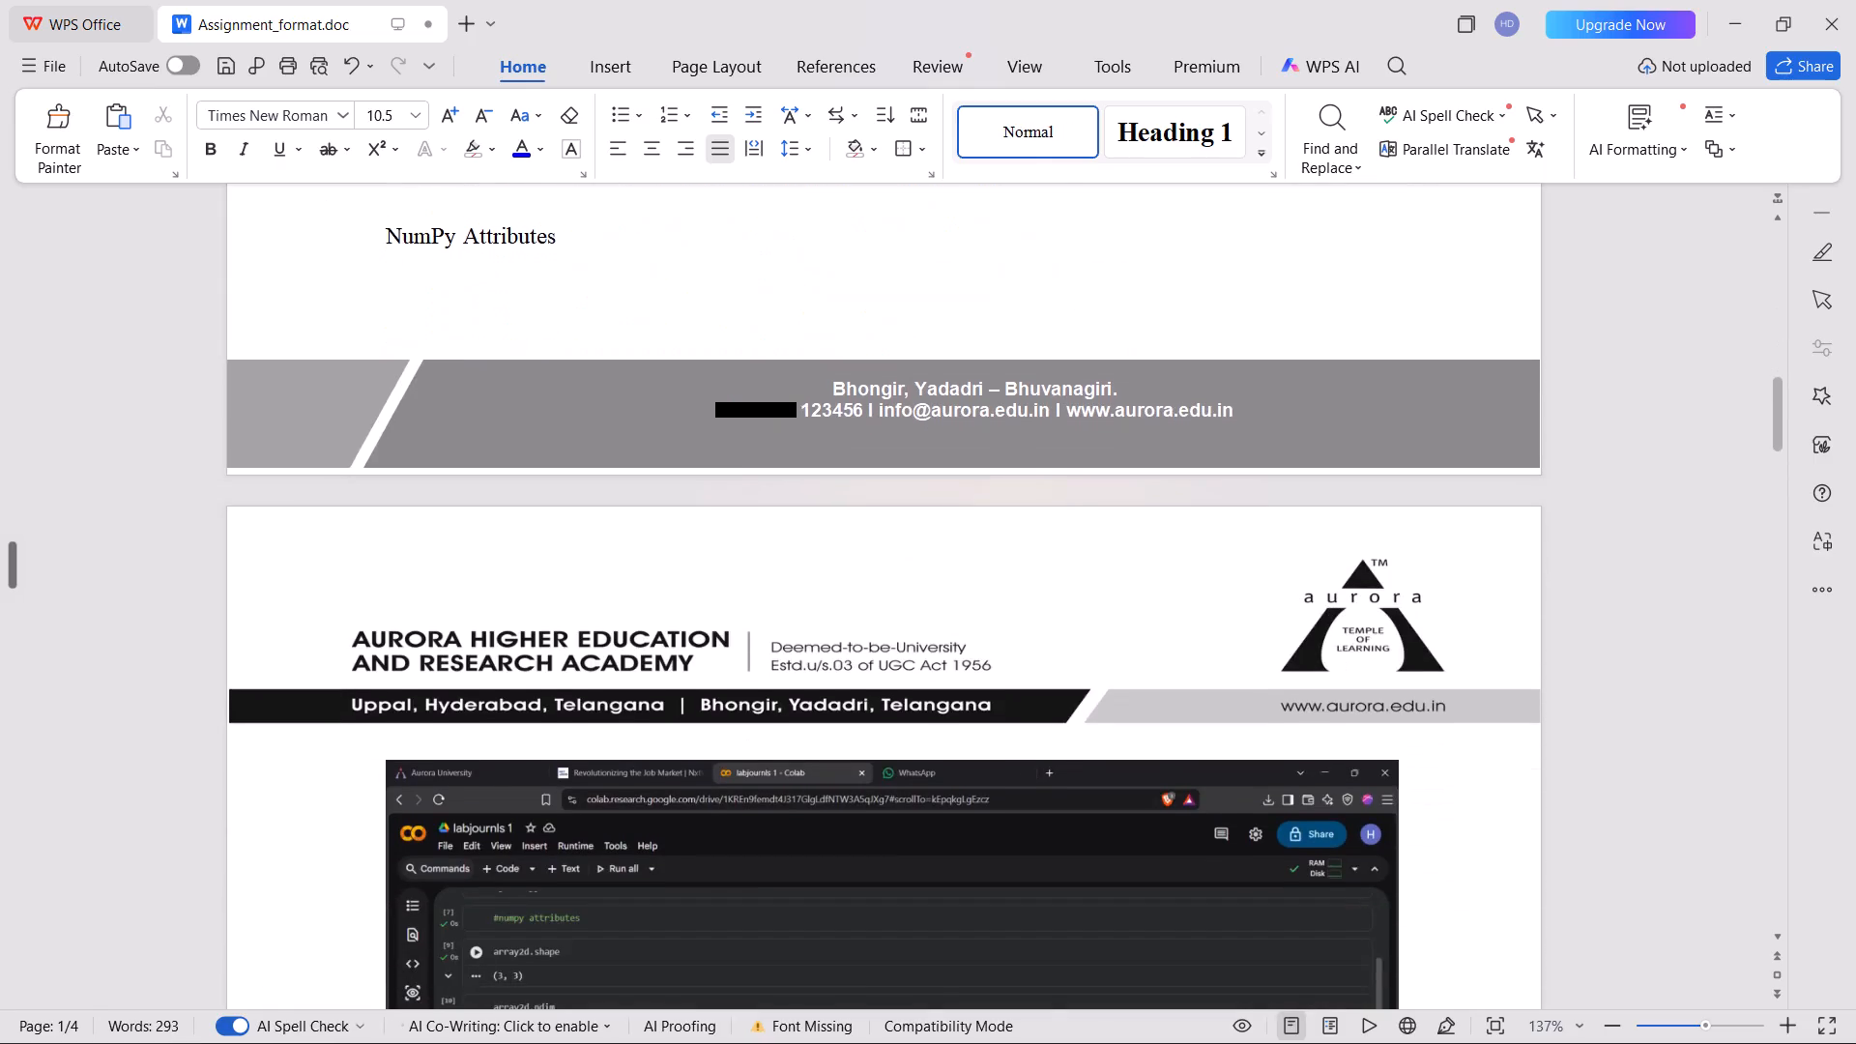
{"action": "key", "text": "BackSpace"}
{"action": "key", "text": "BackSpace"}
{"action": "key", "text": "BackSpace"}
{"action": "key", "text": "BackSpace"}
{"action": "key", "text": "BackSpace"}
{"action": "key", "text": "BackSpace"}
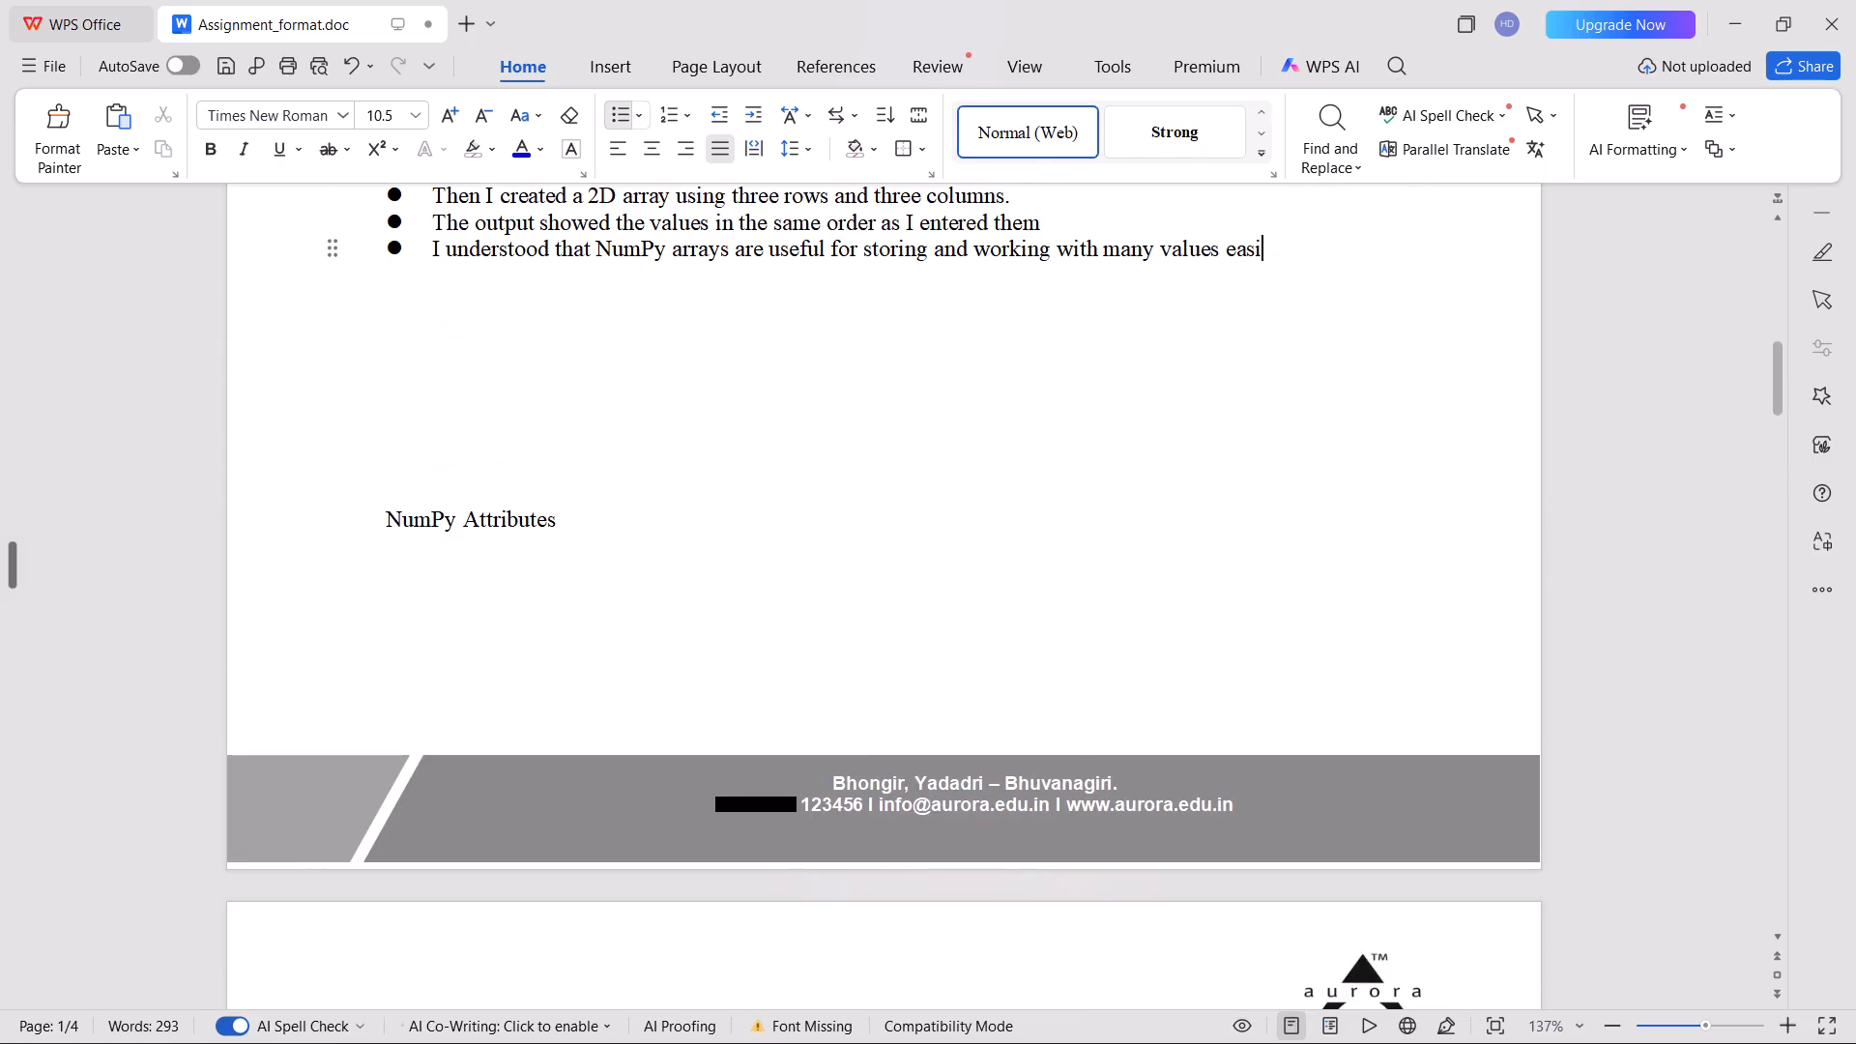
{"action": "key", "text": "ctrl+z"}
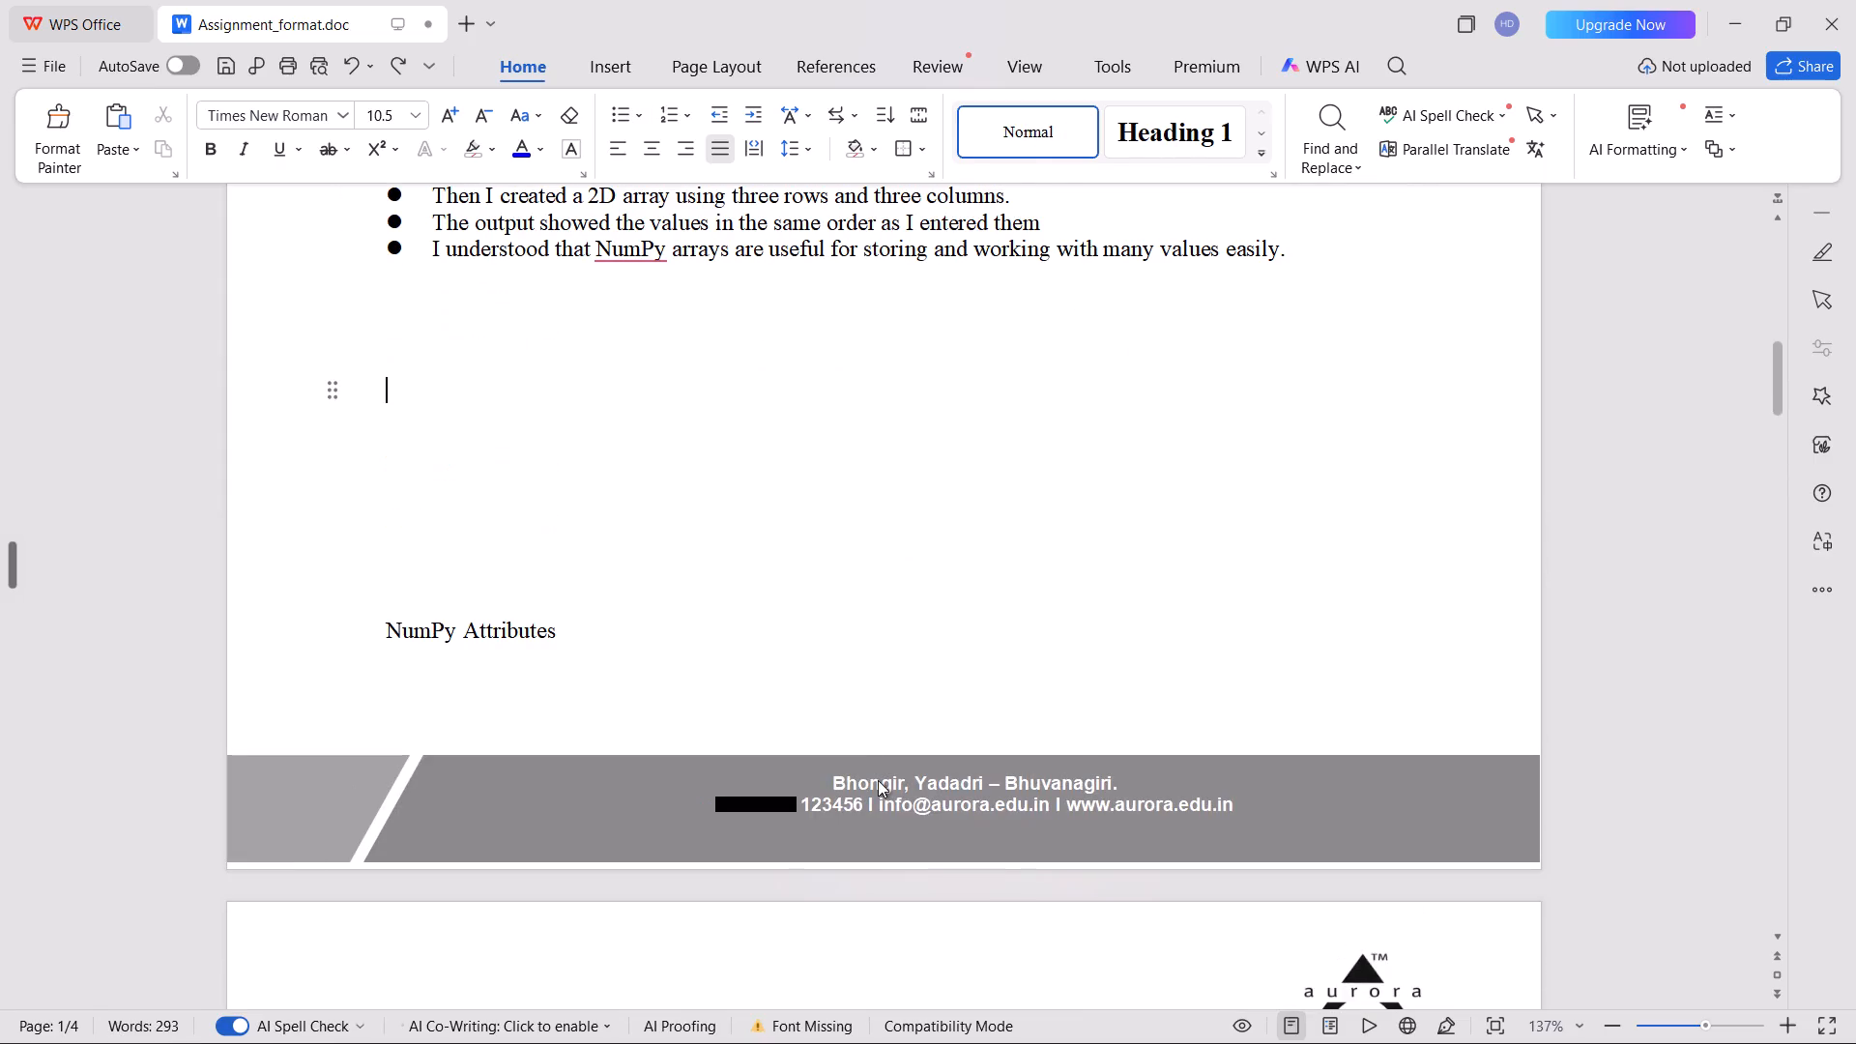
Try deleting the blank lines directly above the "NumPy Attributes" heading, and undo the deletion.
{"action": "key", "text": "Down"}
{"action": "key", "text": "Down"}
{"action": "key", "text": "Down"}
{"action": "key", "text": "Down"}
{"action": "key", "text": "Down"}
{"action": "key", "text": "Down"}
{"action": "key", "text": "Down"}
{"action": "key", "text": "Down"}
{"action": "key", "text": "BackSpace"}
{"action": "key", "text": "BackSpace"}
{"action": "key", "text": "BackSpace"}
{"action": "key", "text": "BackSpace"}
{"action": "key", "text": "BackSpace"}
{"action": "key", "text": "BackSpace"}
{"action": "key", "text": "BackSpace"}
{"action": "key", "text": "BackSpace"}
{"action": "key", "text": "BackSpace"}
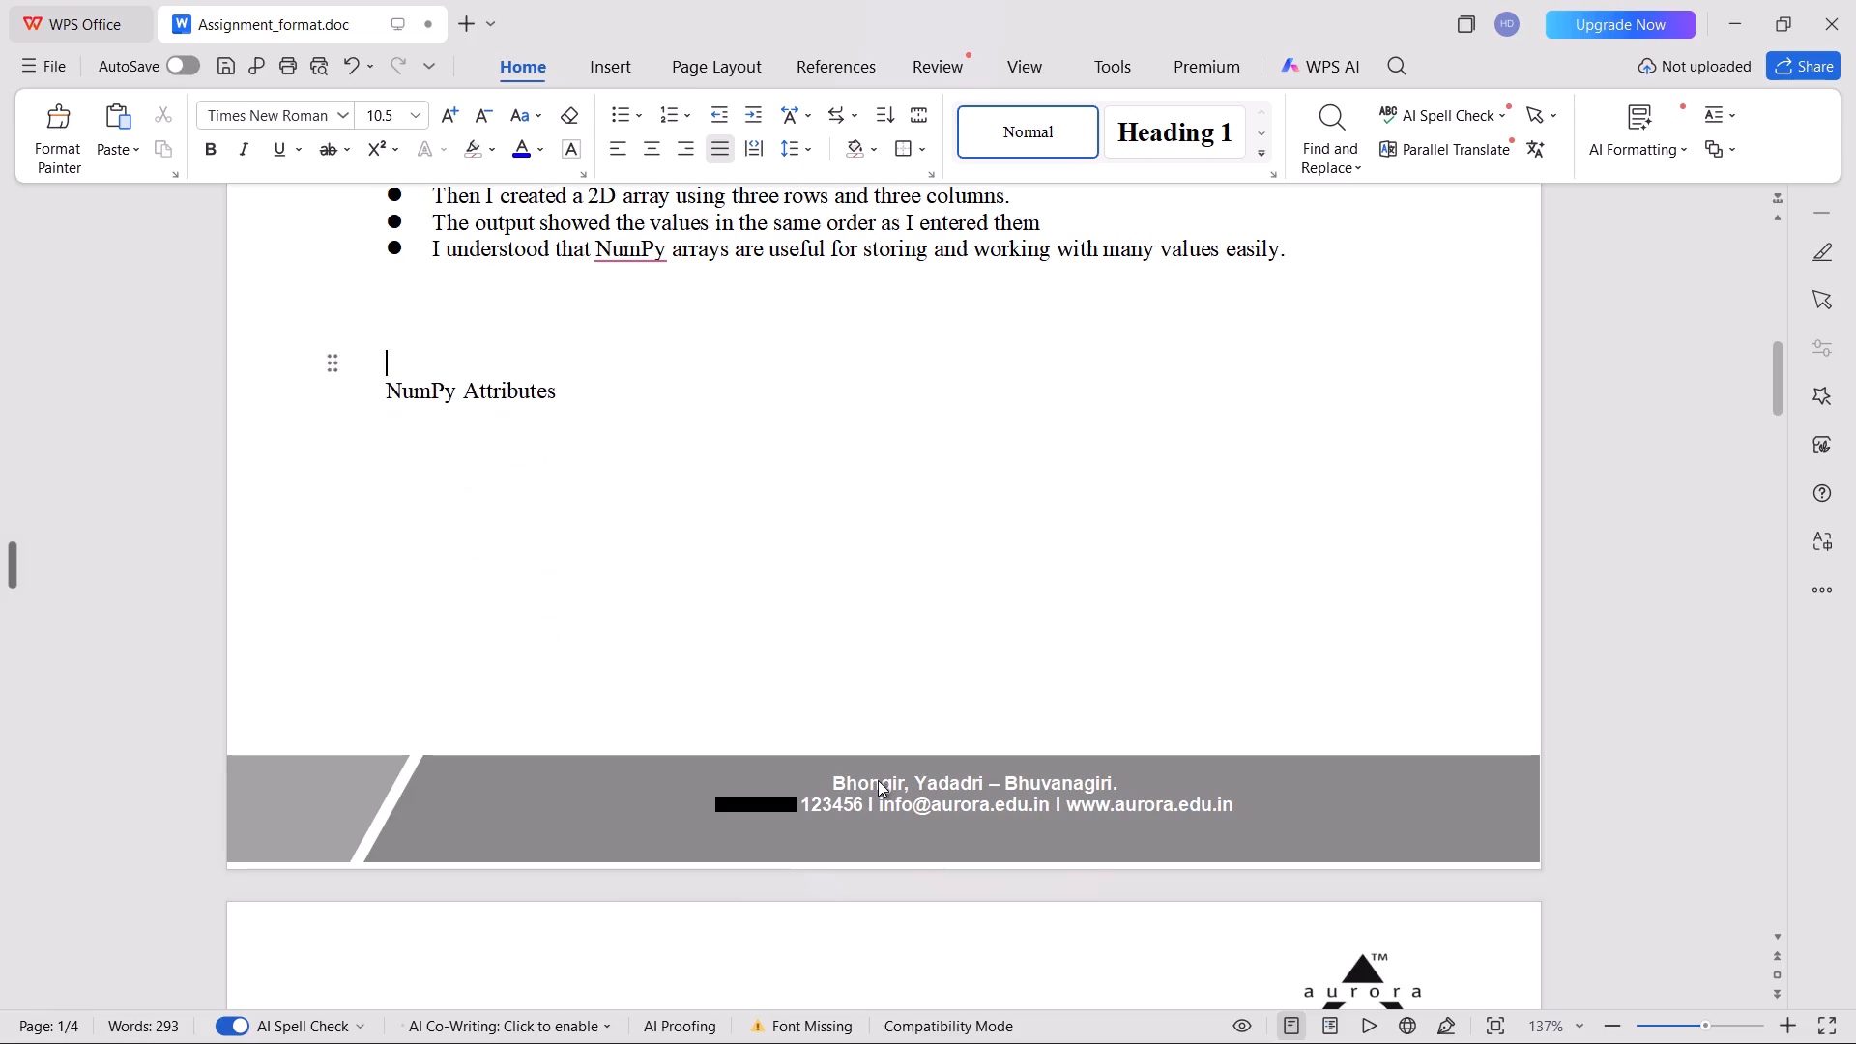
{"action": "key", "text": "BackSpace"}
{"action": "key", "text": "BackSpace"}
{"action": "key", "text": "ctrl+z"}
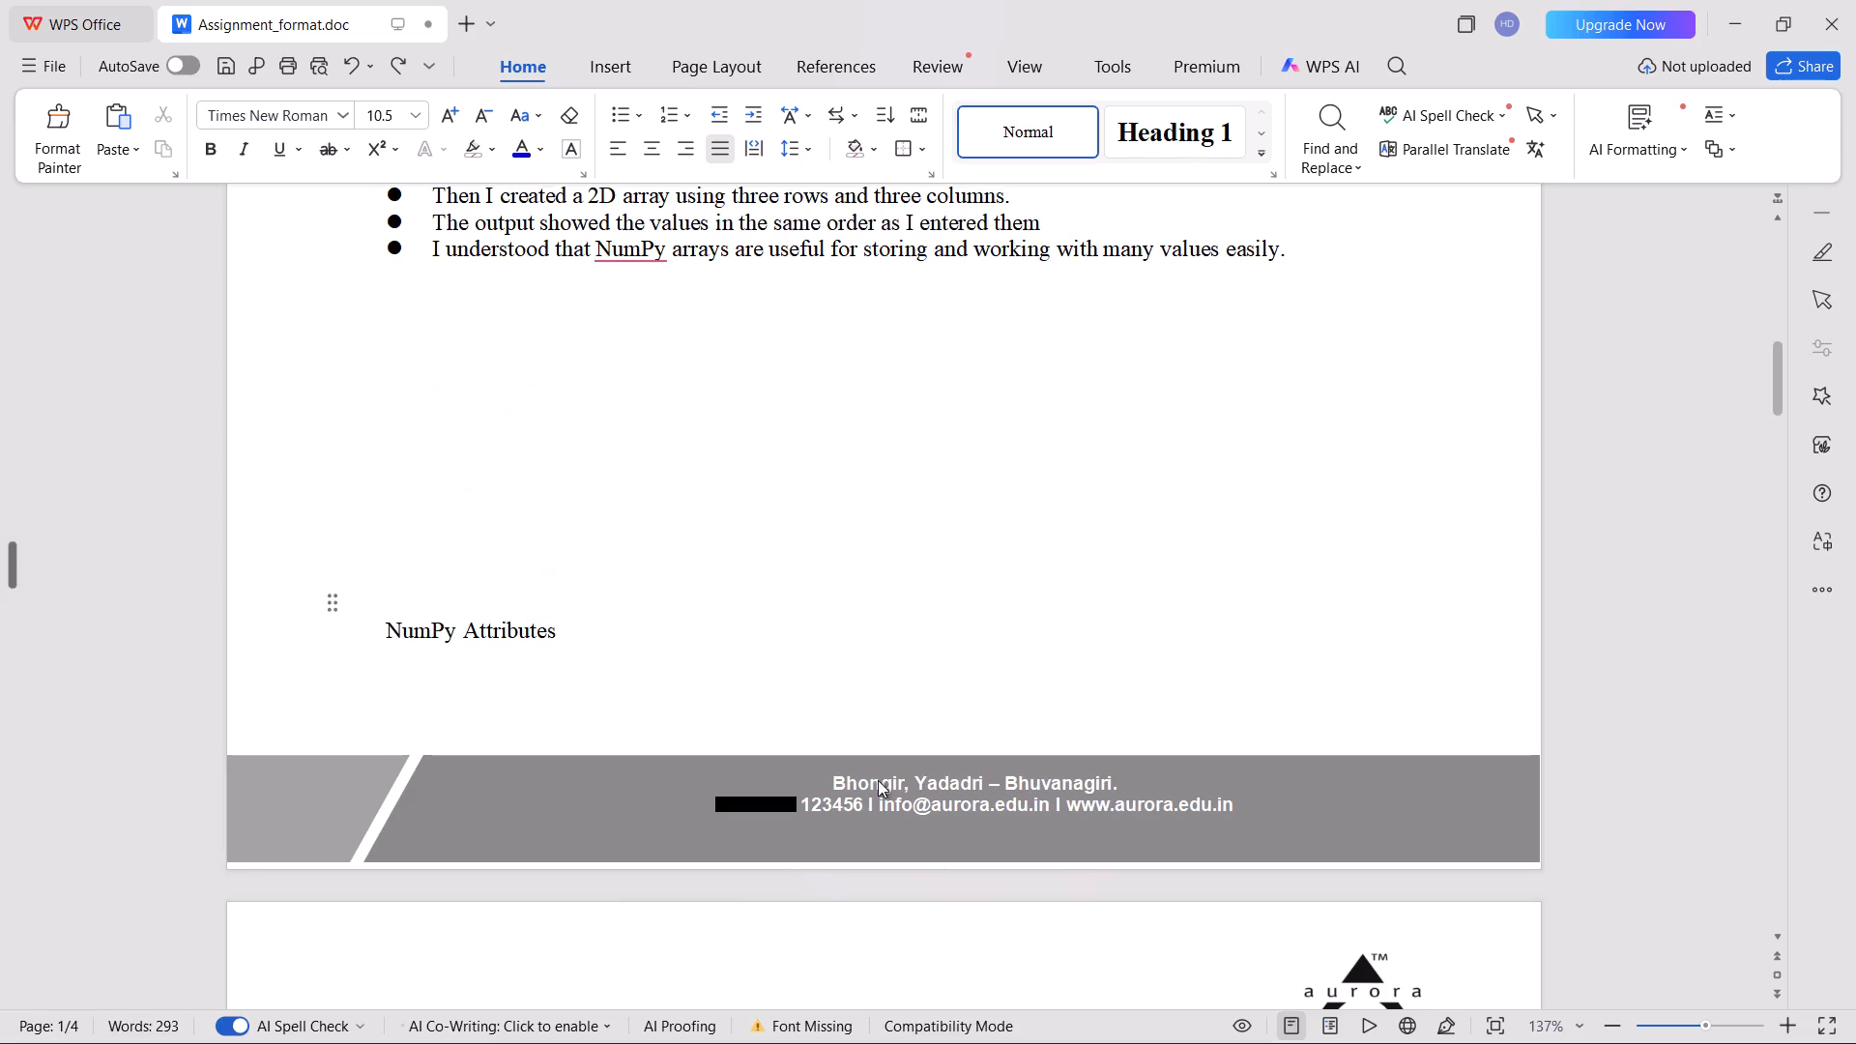
Insert six blank lines above the "NumPy Attributes" heading to push it onto the page with its screenshot.
{"action": "key", "text": "Return"}
{"action": "key", "text": "Return"}
{"action": "key", "text": "Return"}
{"action": "key", "text": "Return"}
{"action": "key", "text": "Return"}
{"action": "key", "text": "Return"}
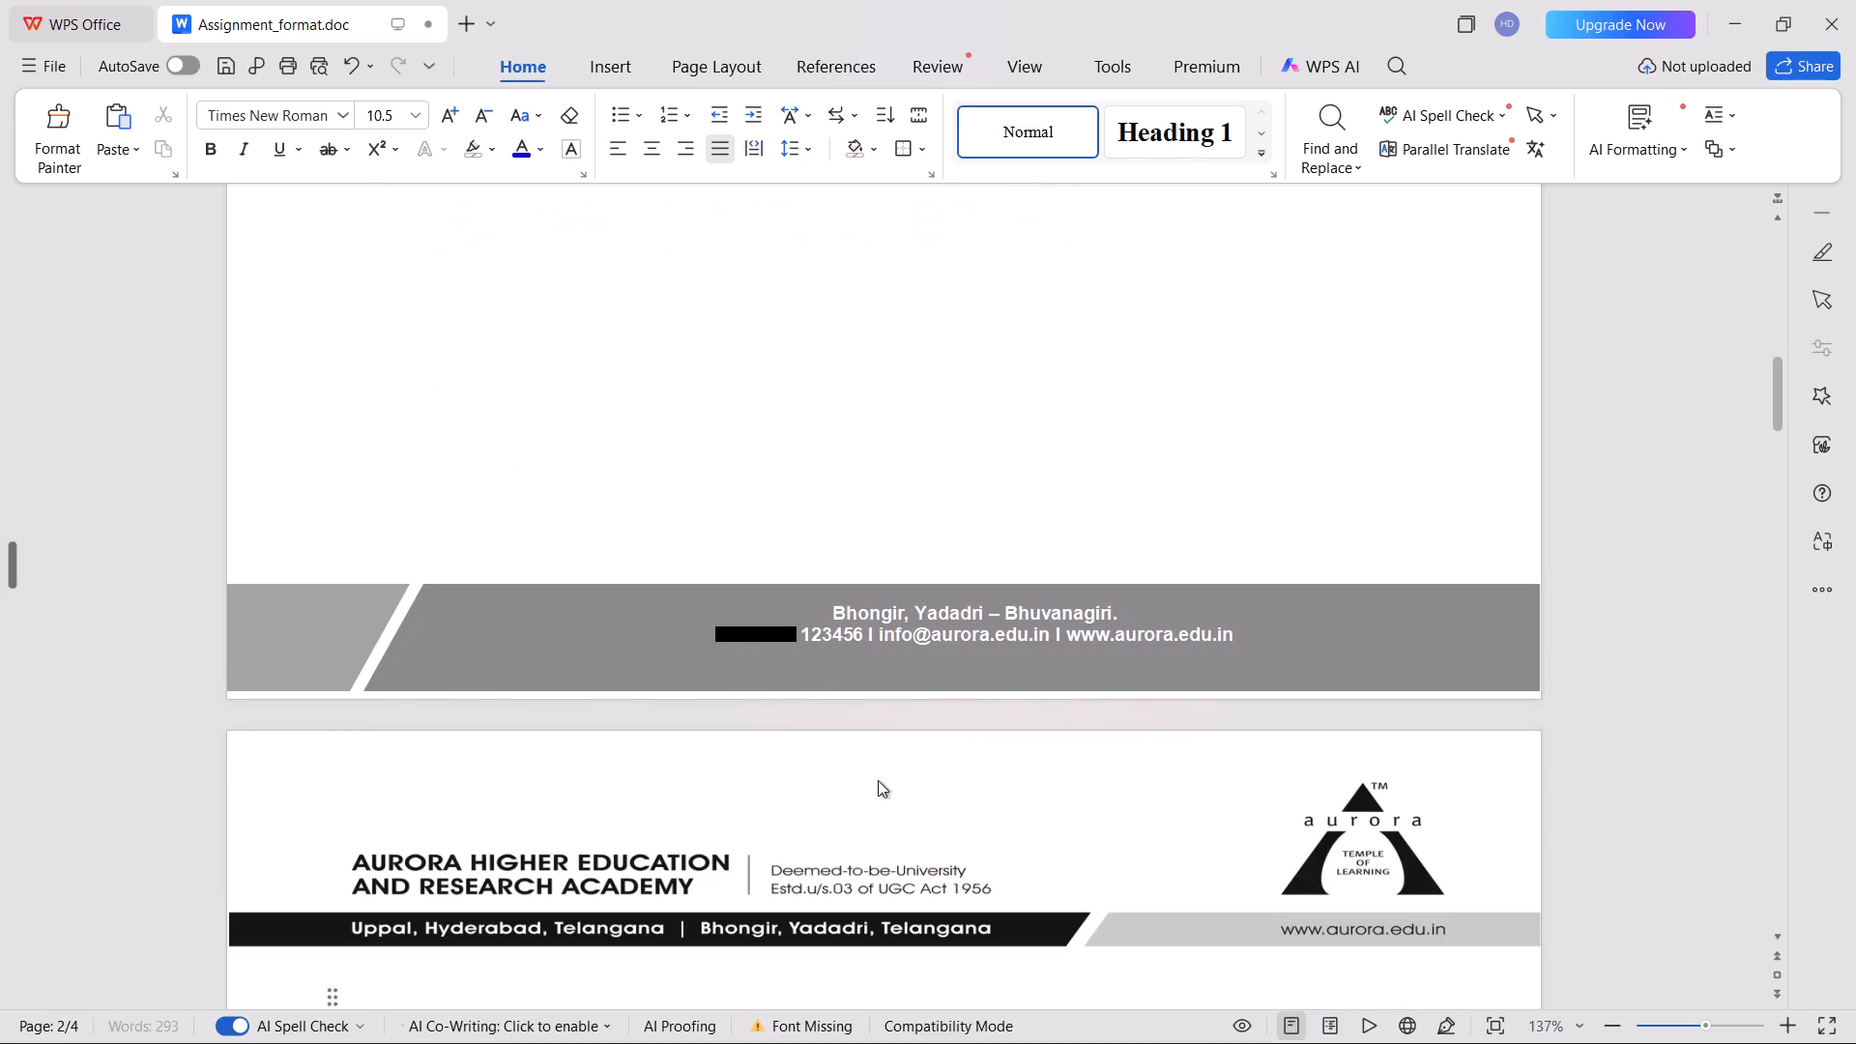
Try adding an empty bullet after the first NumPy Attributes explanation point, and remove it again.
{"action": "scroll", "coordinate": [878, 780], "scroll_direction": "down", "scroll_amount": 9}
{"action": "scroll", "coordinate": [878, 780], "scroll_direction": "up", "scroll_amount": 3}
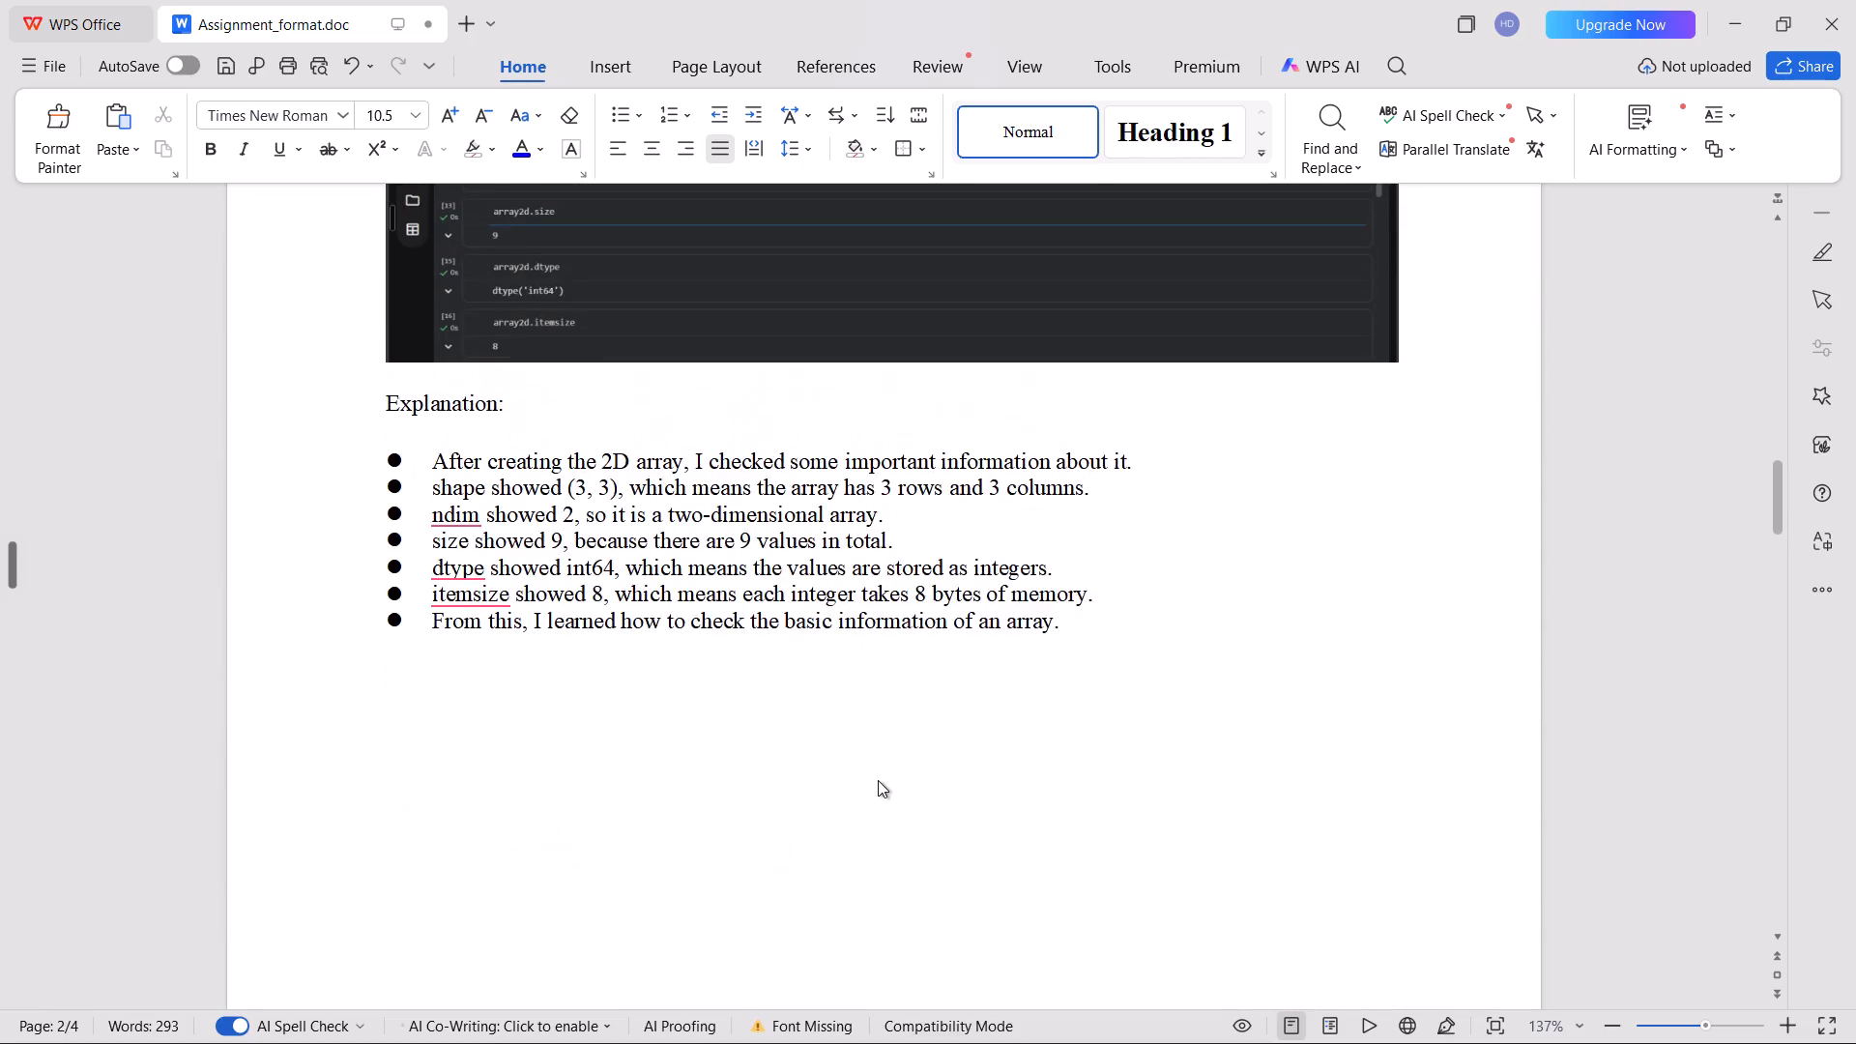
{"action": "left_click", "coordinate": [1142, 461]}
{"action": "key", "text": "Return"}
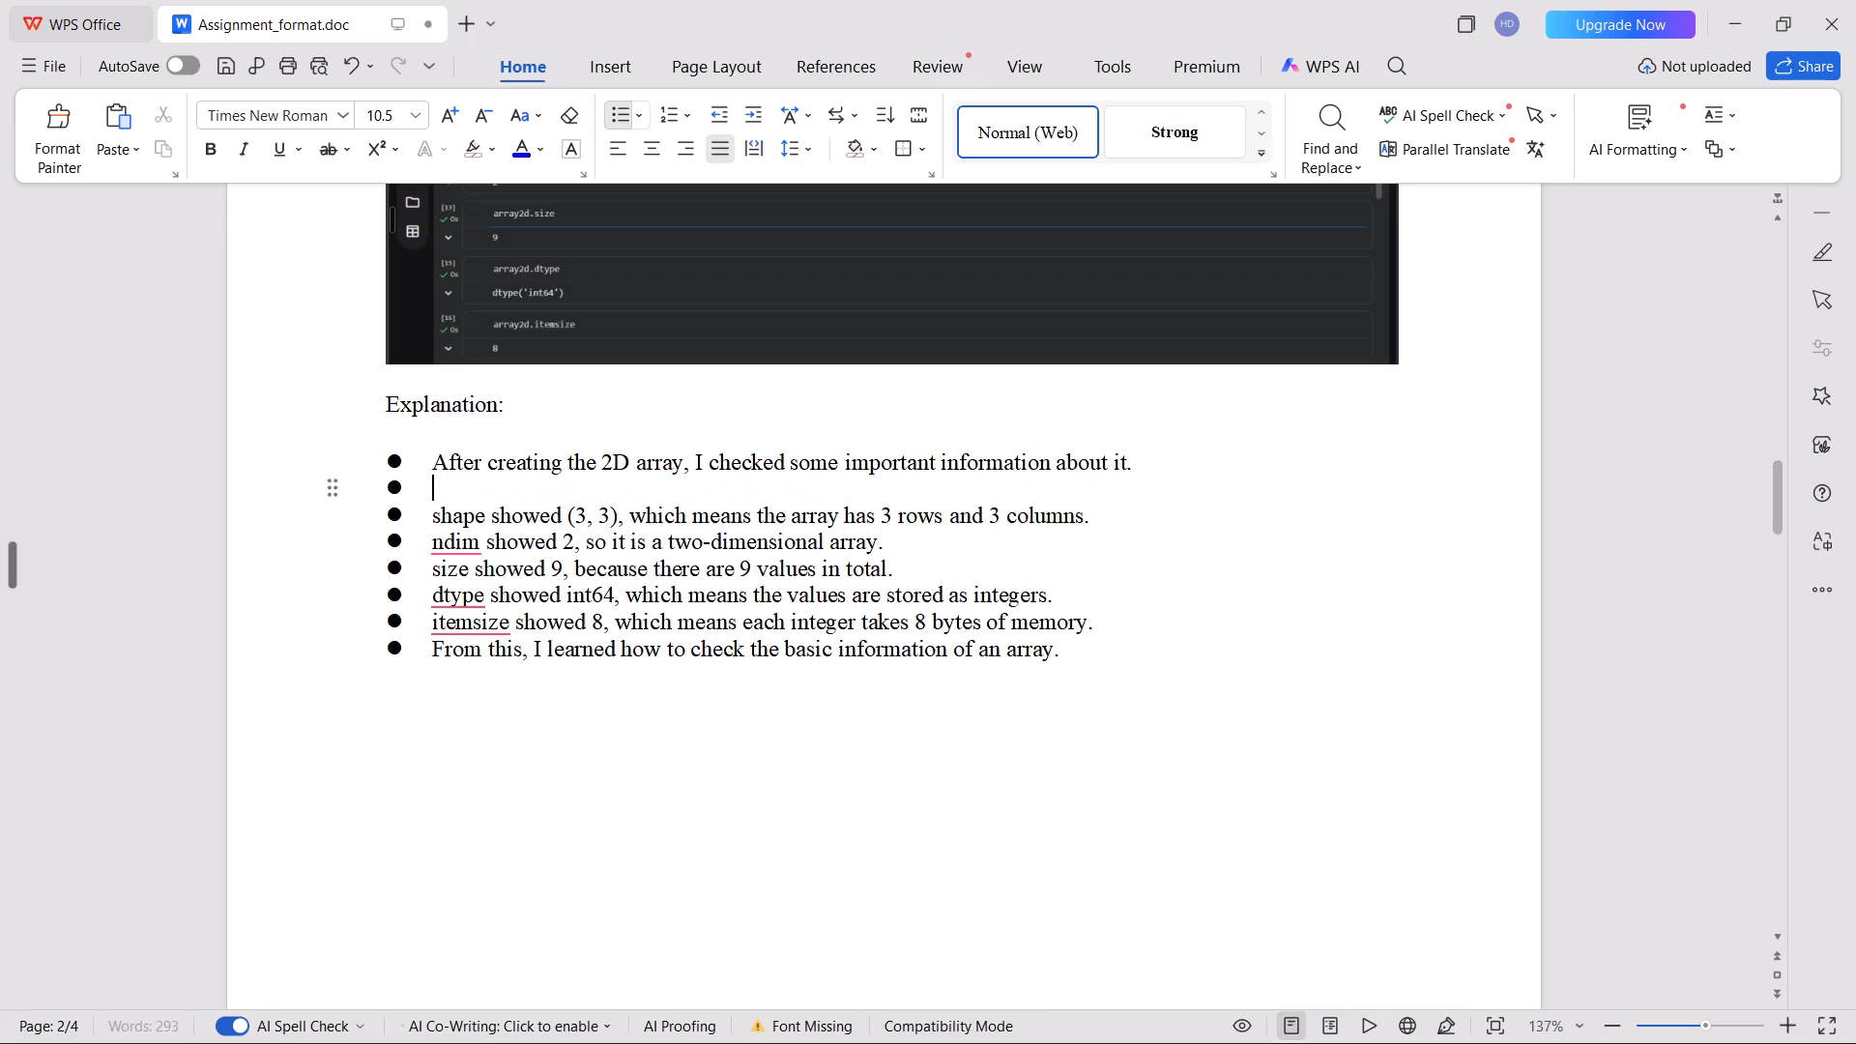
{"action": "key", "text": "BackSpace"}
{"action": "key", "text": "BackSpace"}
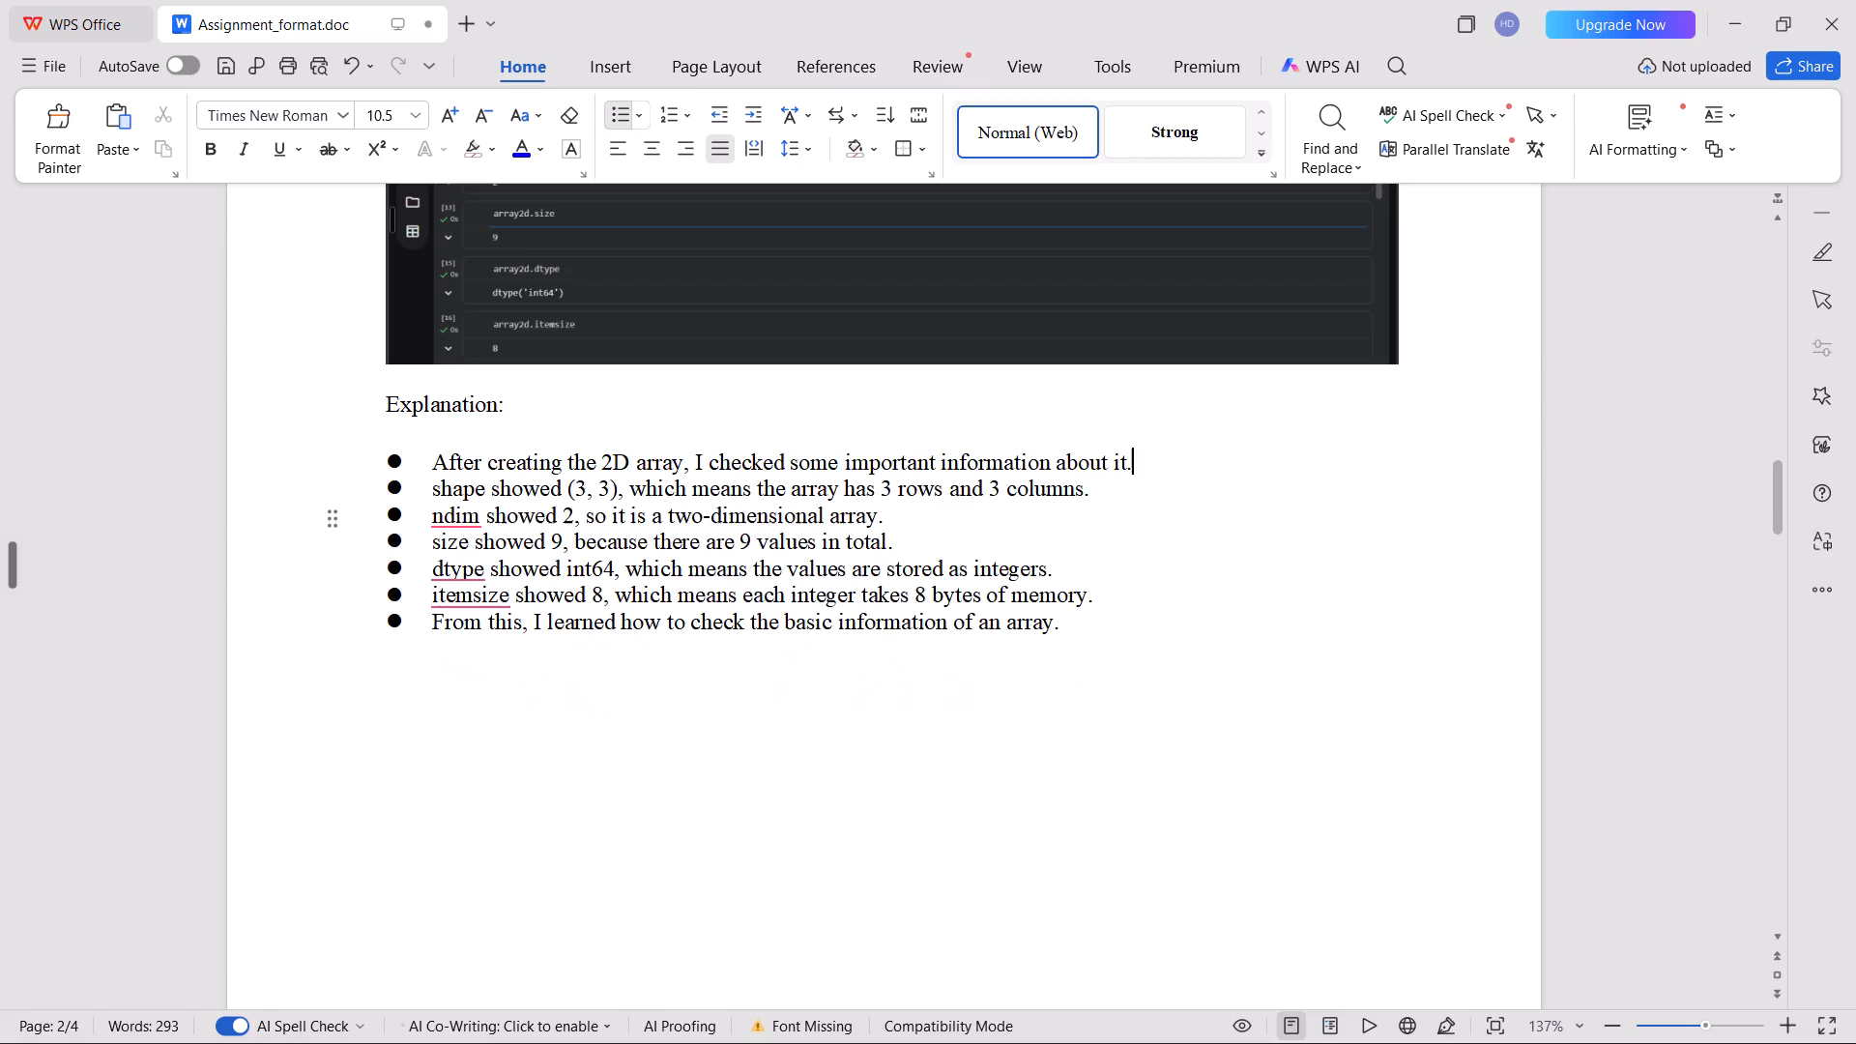
Insert eight blank lines above the "NumPy Data Types and Type Convertions" heading to push it onto its screenshot's page.
{"action": "scroll", "coordinate": [1120, 513], "scroll_direction": "down", "scroll_amount": 3}
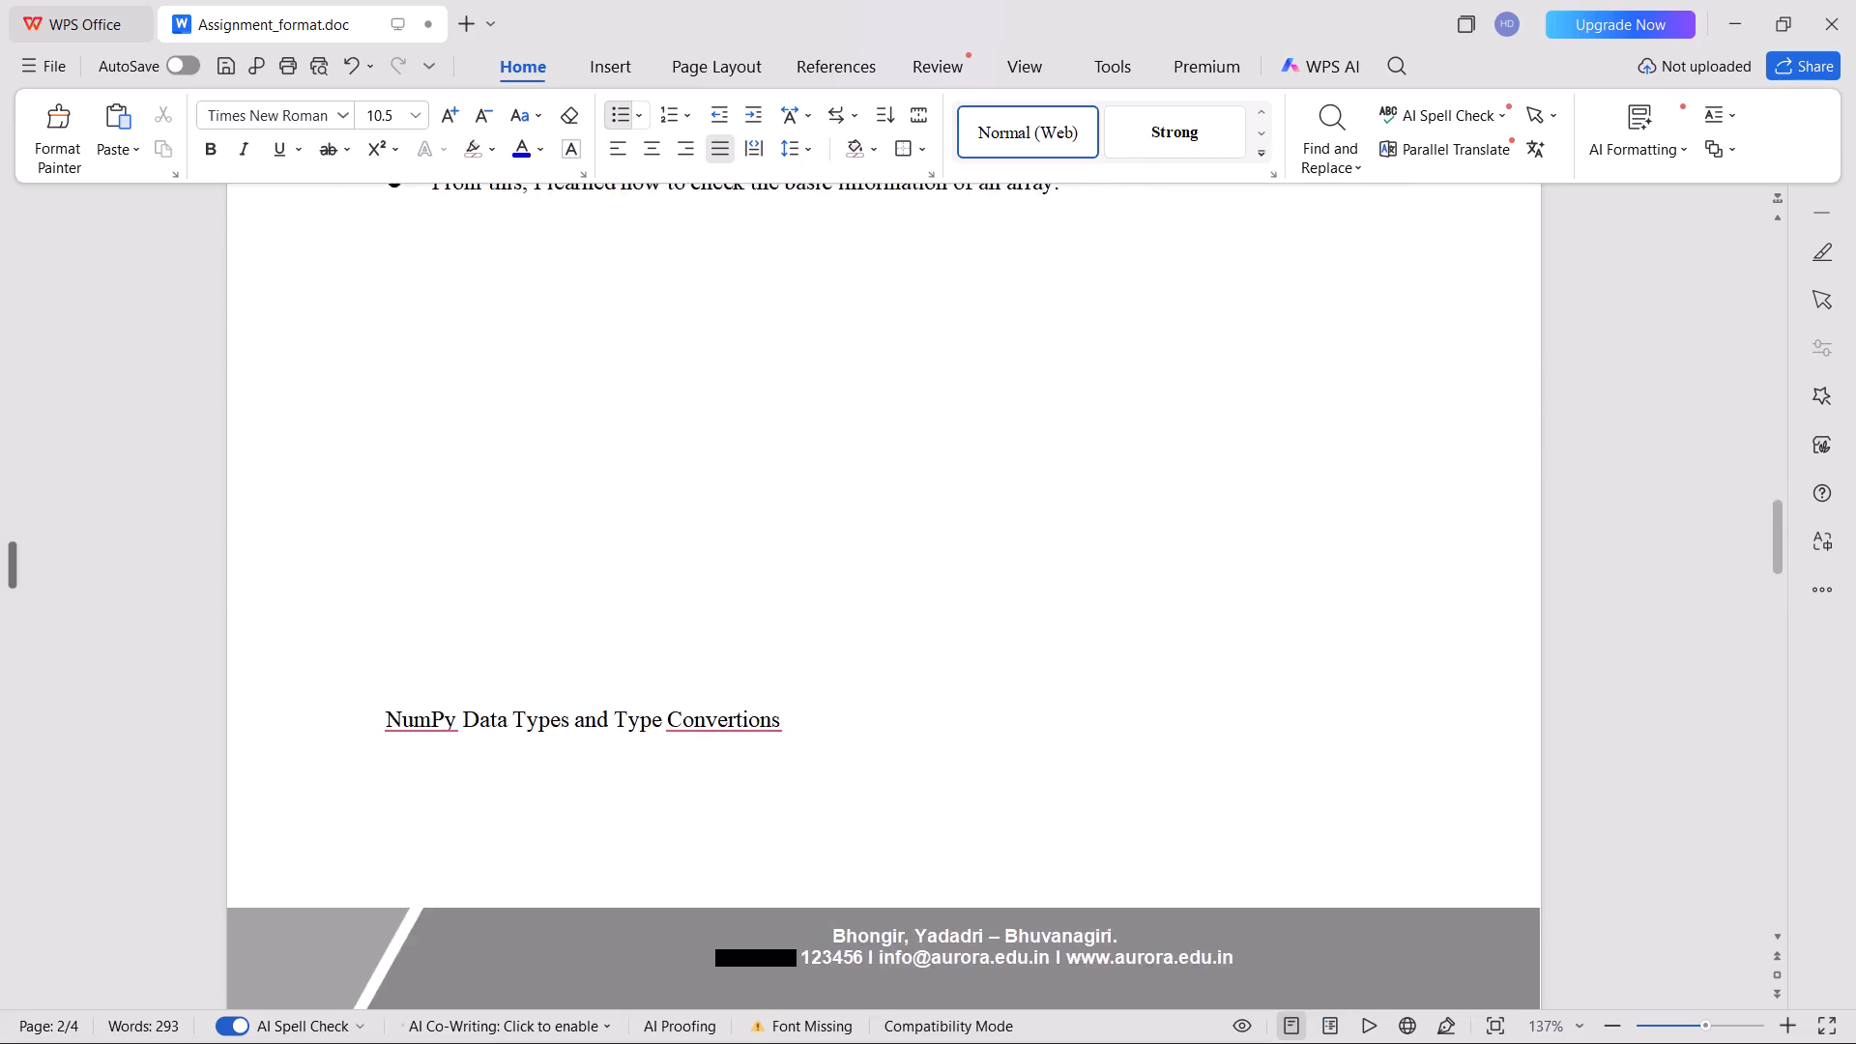
{"action": "scroll", "coordinate": [1120, 513], "scroll_direction": "down", "scroll_amount": 2}
{"action": "left_click", "coordinate": [804, 478]}
{"action": "key", "text": "Return"}
{"action": "key", "text": "Return"}
{"action": "key", "text": "Return"}
{"action": "key", "text": "Return"}
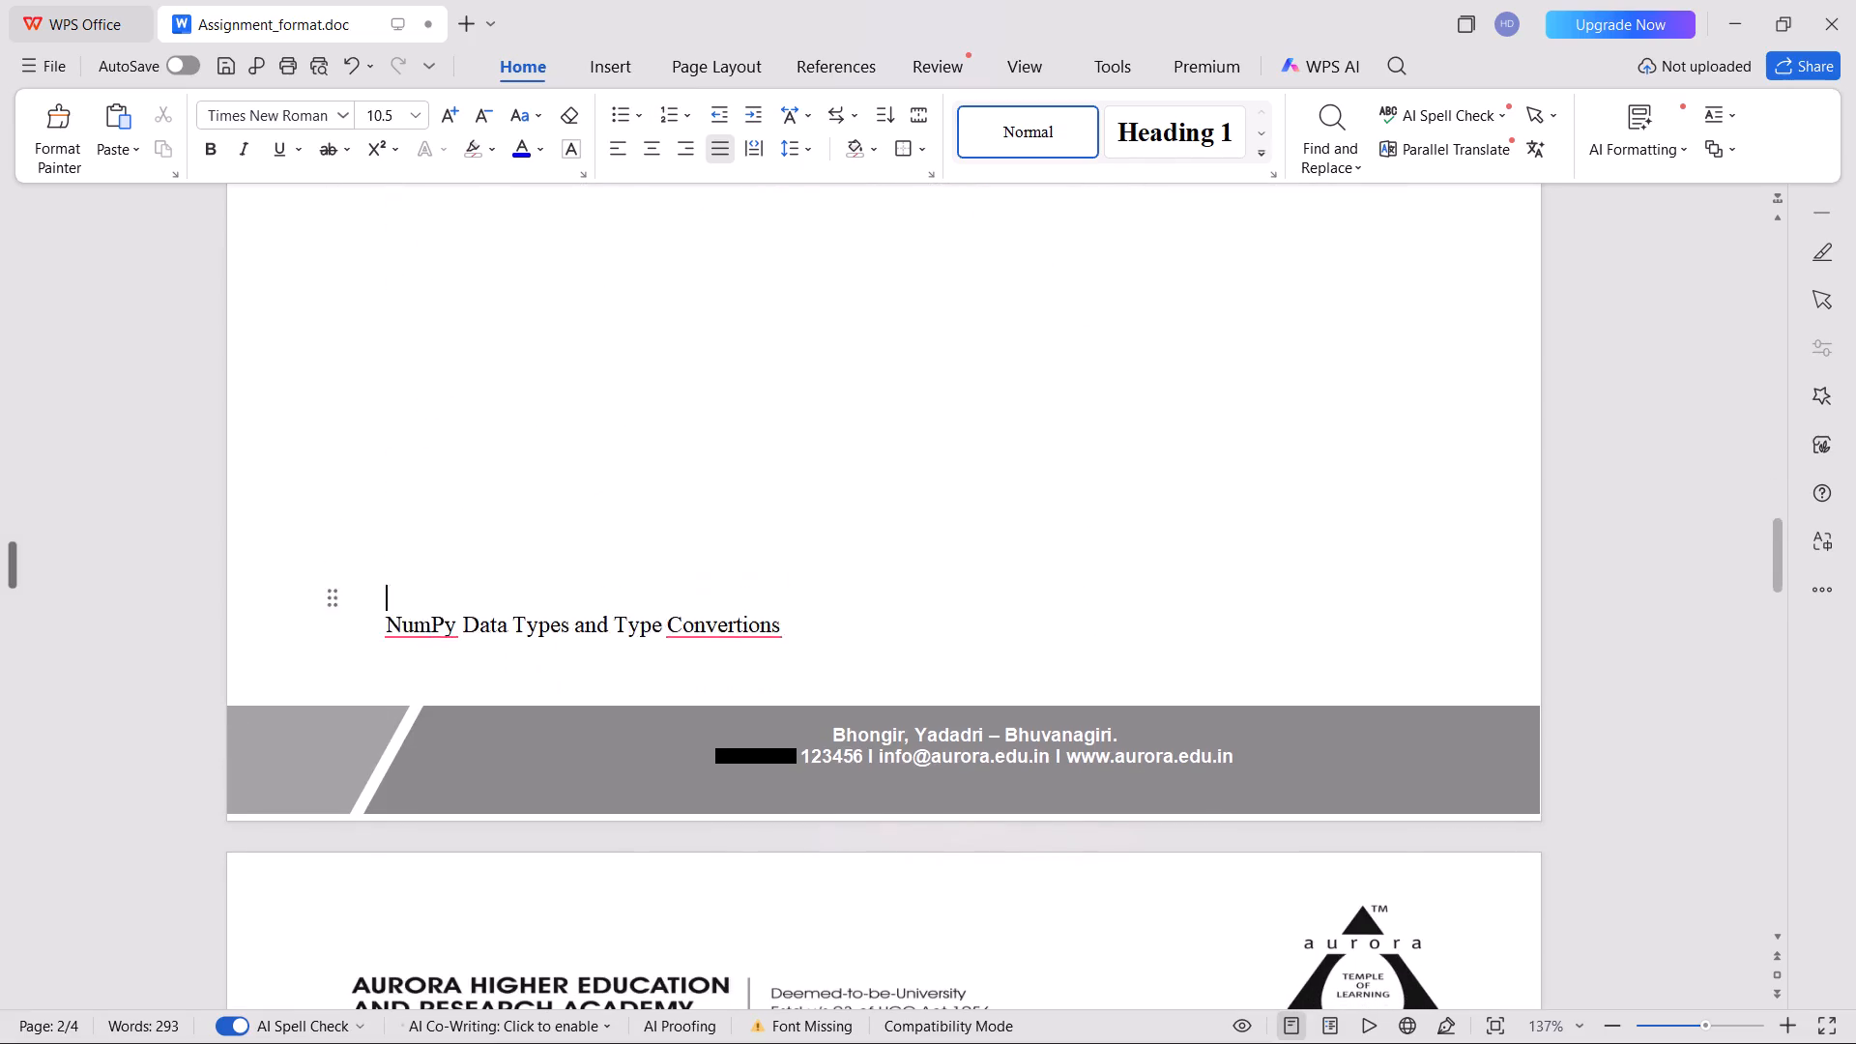
{"action": "key", "text": "Return"}
{"action": "key", "text": "Return"}
{"action": "key", "text": "Return"}
{"action": "key", "text": "Return"}
Insert six blank lines between the page header and the "NumPy Attributes" heading.
{"action": "scroll", "coordinate": [804, 478], "scroll_direction": "down", "scroll_amount": 1}
{"action": "scroll", "coordinate": [804, 478], "scroll_direction": "up", "scroll_amount": 5}
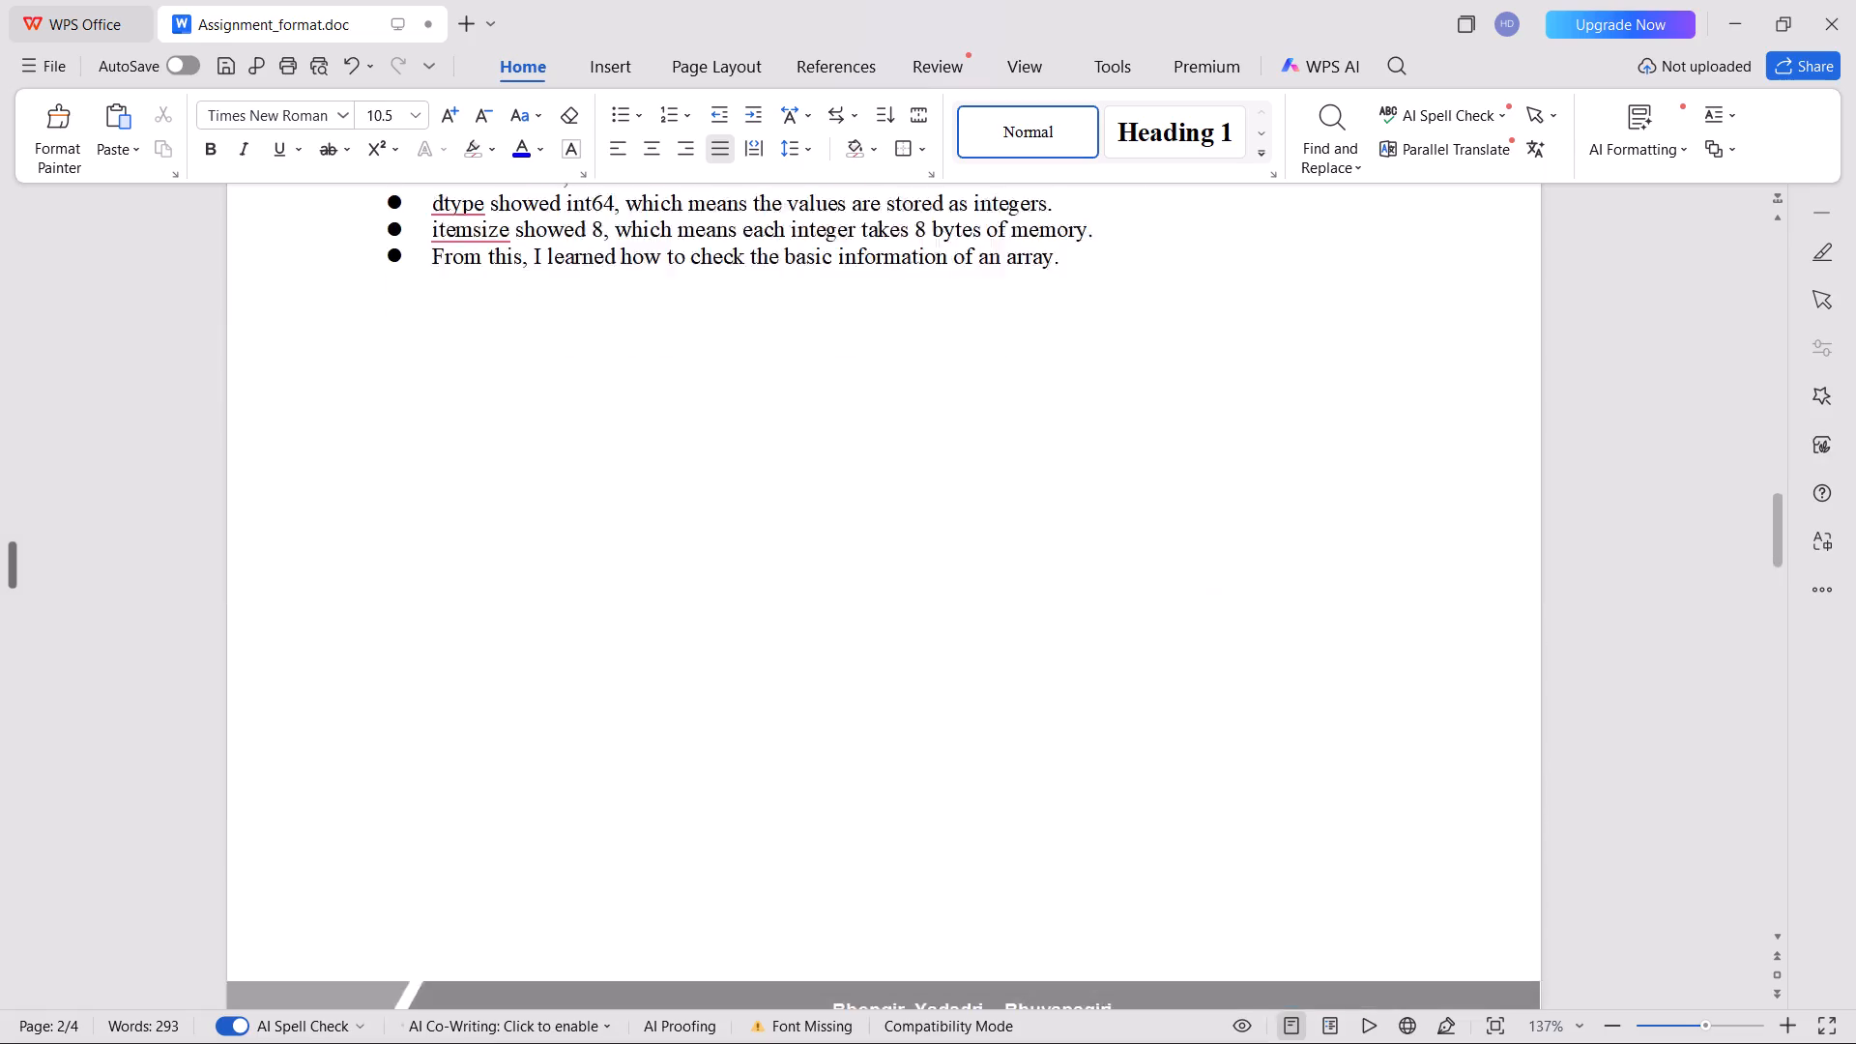
{"action": "scroll", "coordinate": [804, 478], "scroll_direction": "up", "scroll_amount": 4}
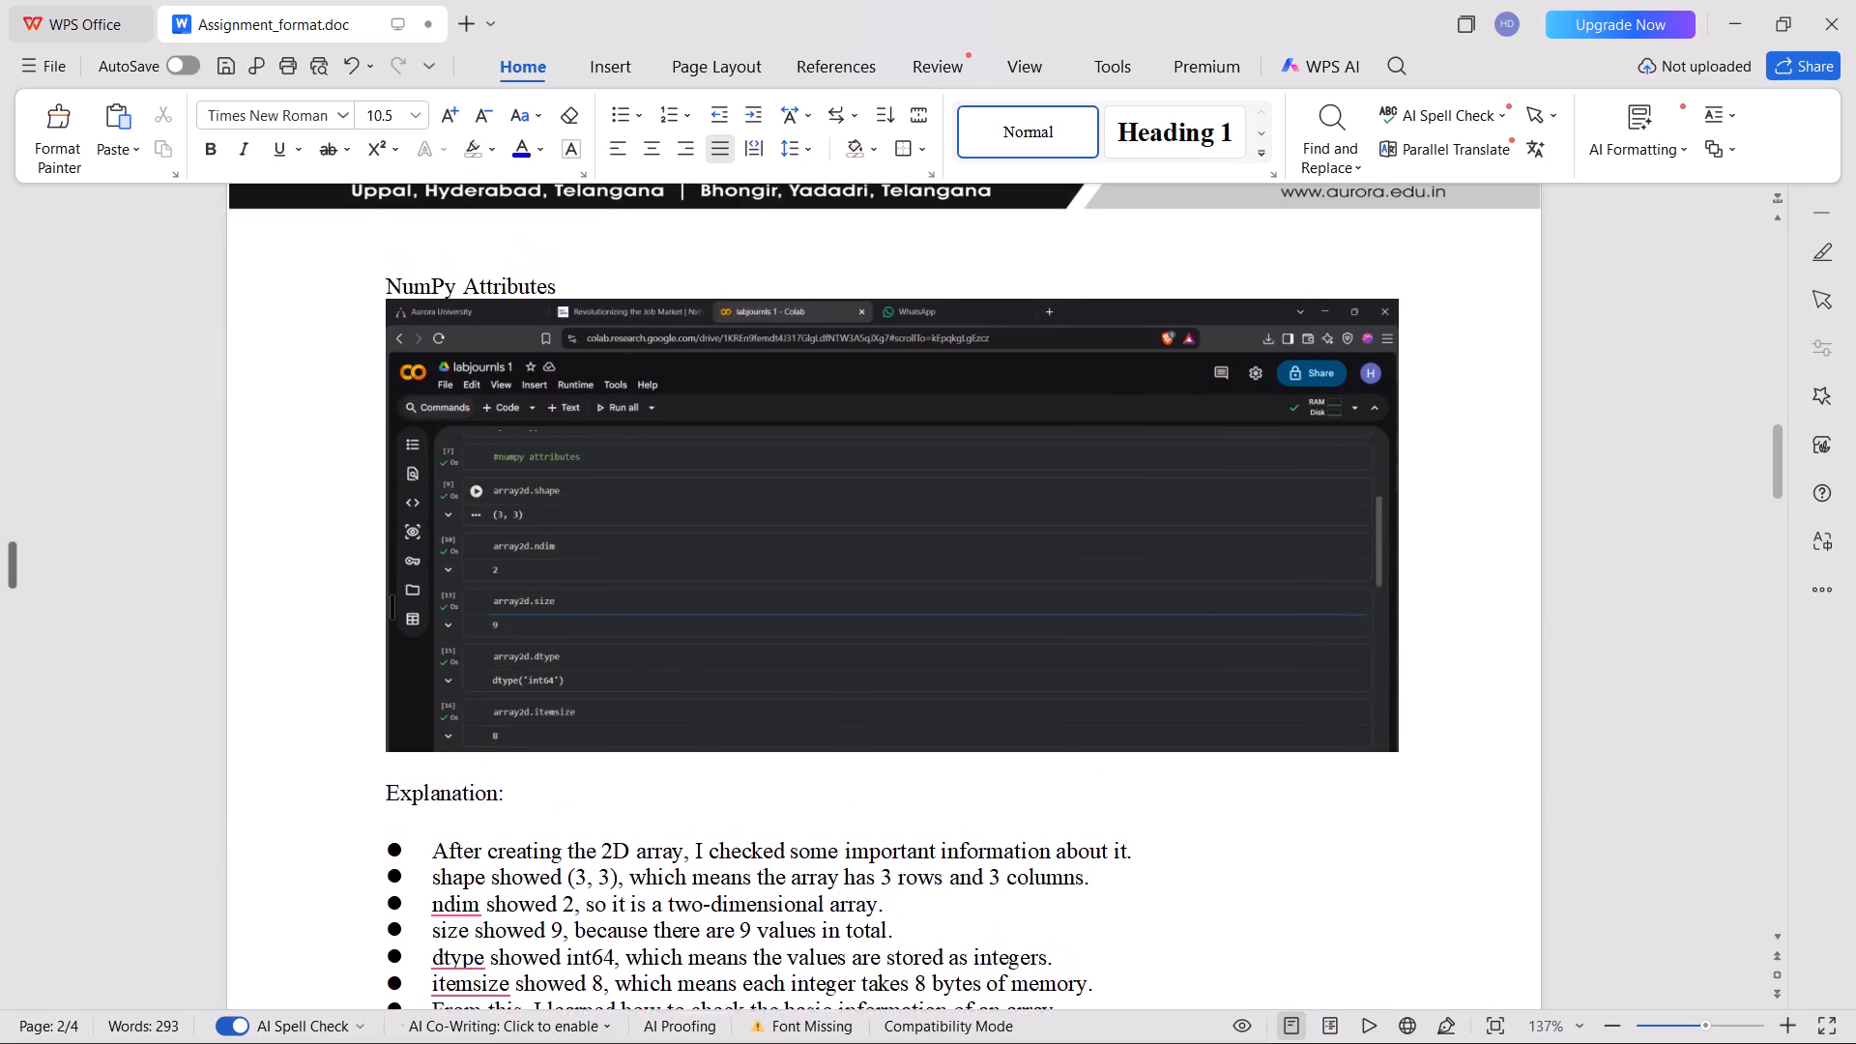
{"action": "scroll", "coordinate": [804, 478], "scroll_direction": "down", "scroll_amount": 2}
{"action": "scroll", "coordinate": [804, 478], "scroll_direction": "up", "scroll_amount": 3}
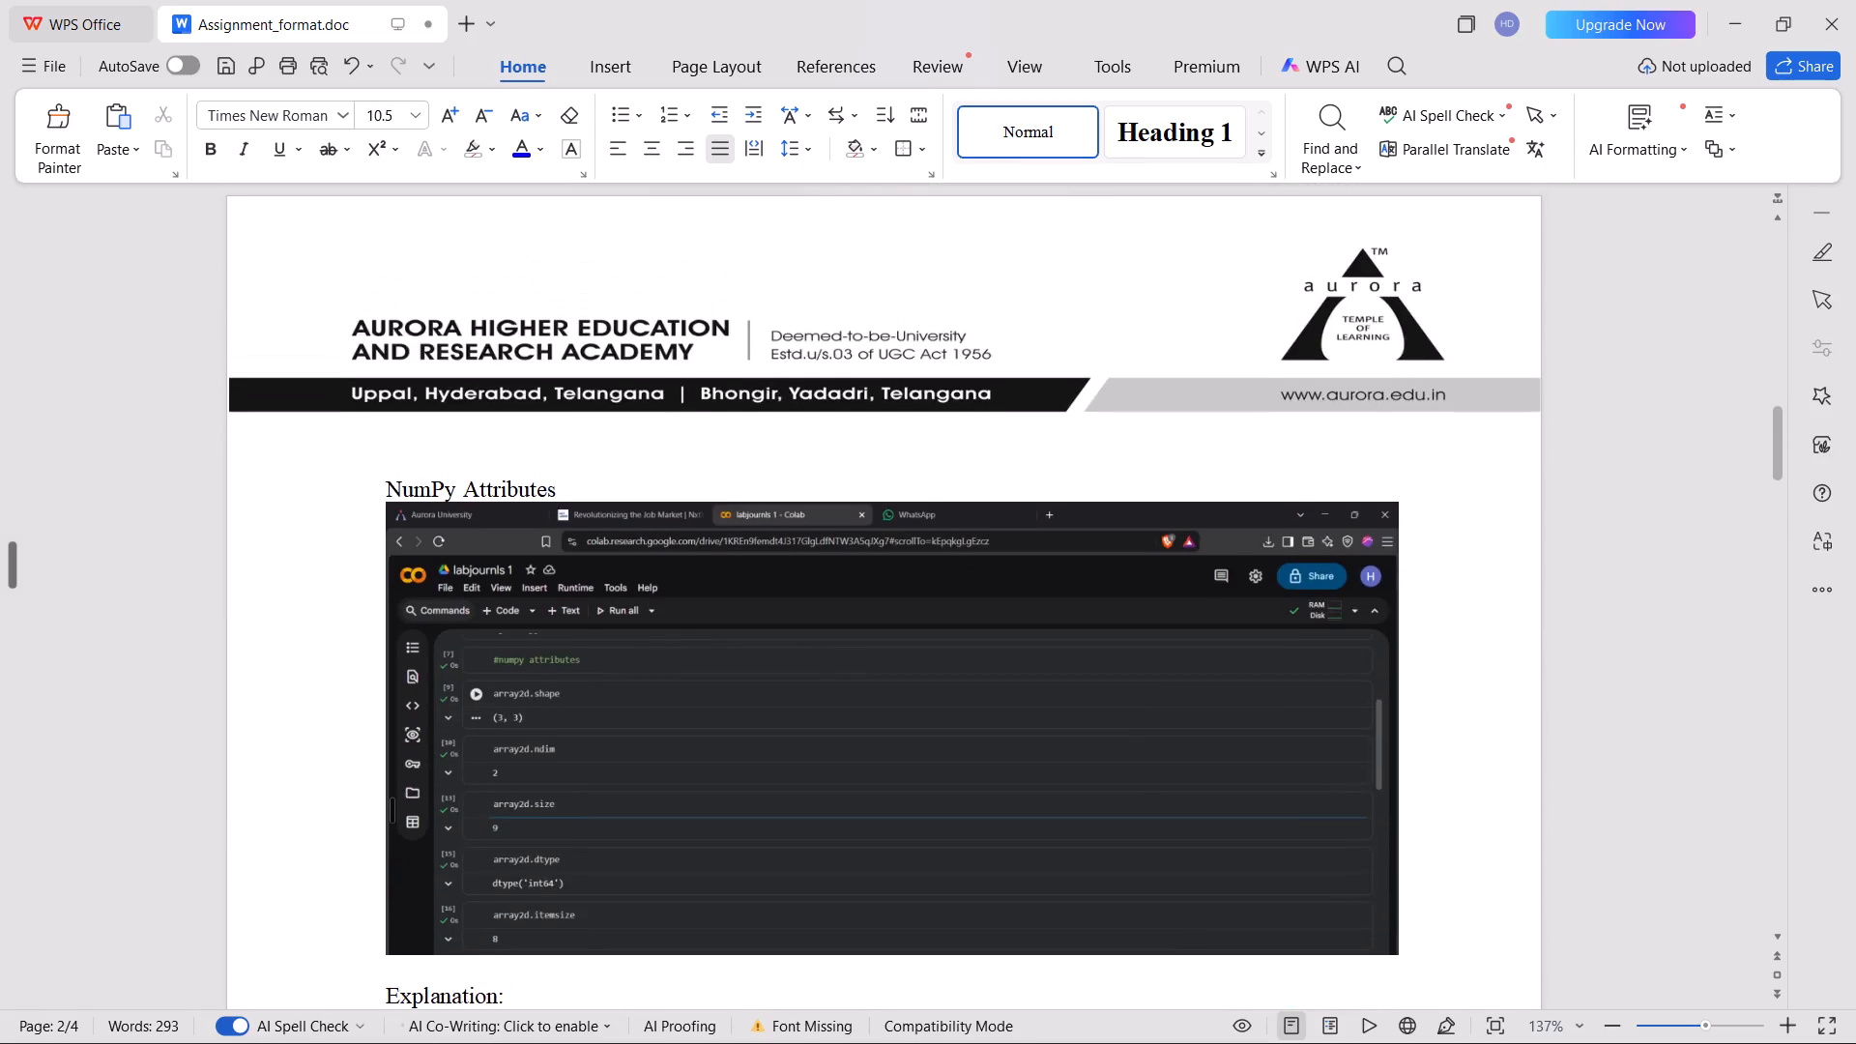
{"action": "left_click", "coordinate": [643, 419]}
{"action": "key", "text": "Return"}
{"action": "key", "text": "Return"}
{"action": "key", "text": "Return"}
{"action": "key", "text": "Return"}
{"action": "key", "text": "Return"}
{"action": "key", "text": "Return"}
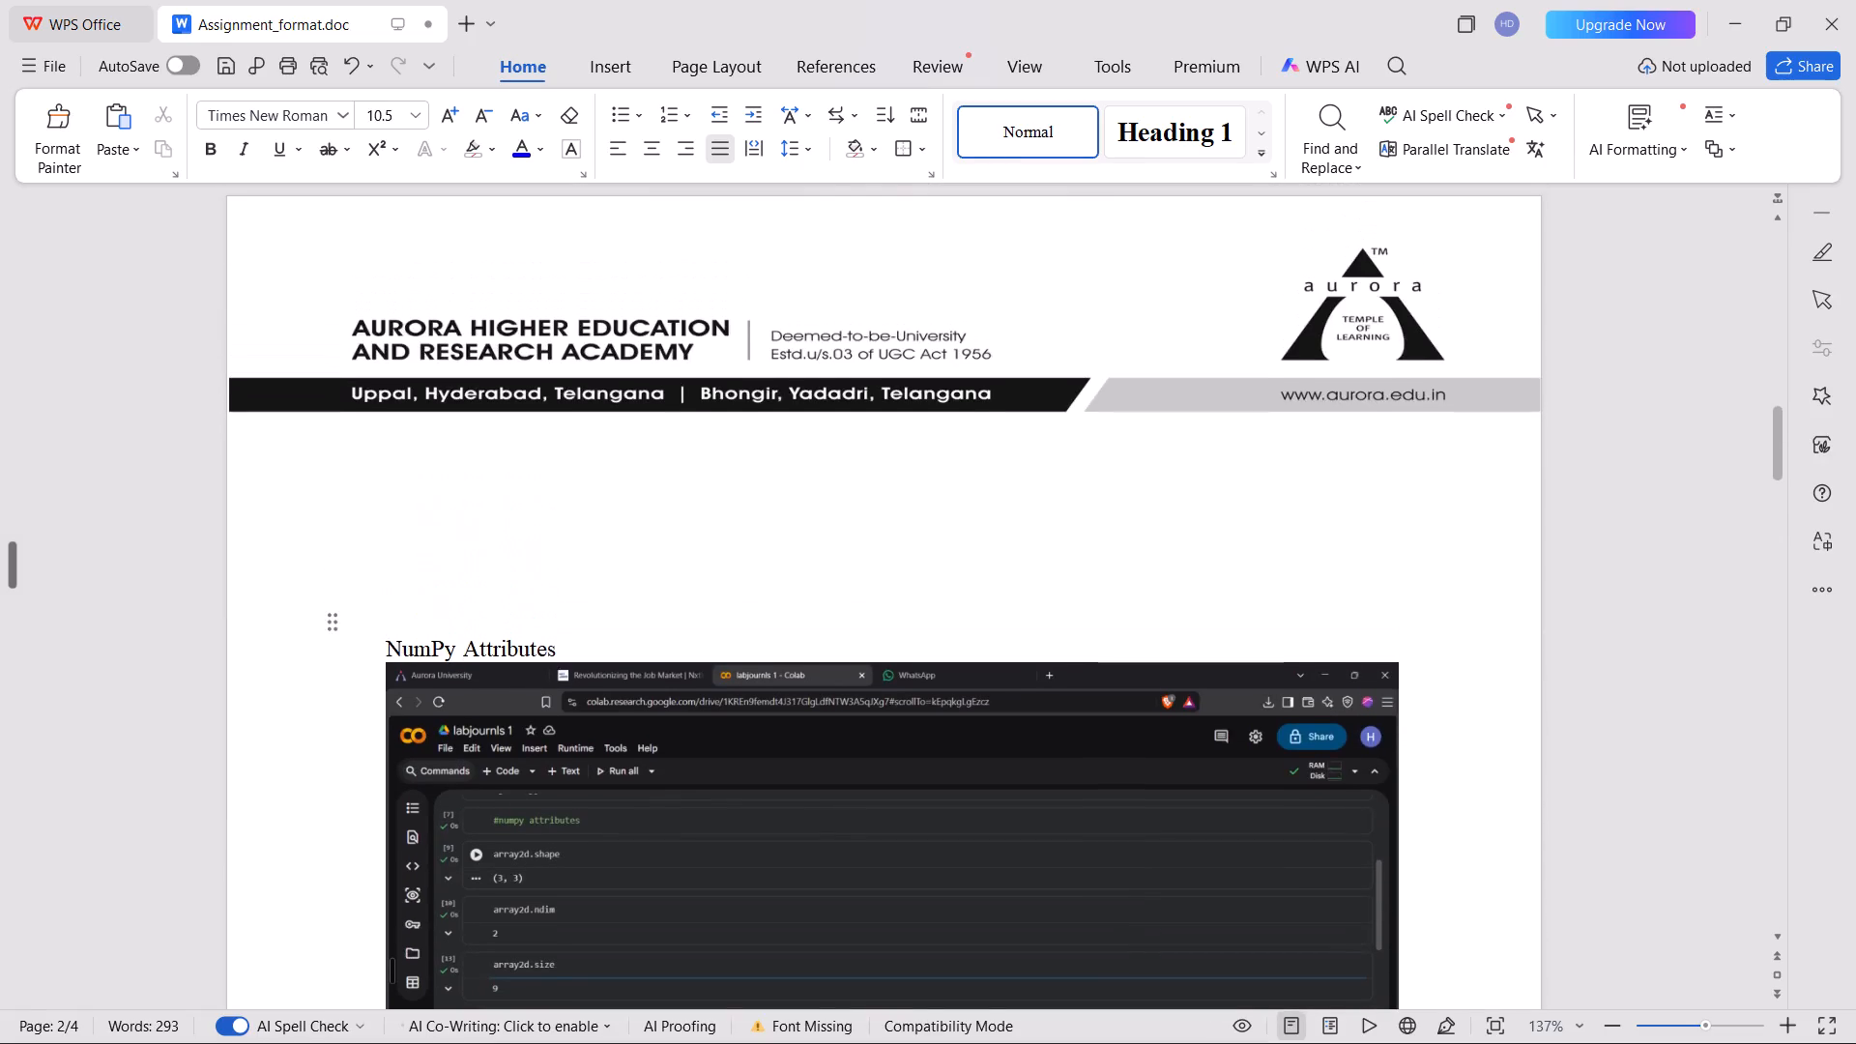
Add a colon at the end of the "NumPy Data Types and Type Convertions" heading.
{"action": "scroll", "coordinate": [643, 419], "scroll_direction": "down", "scroll_amount": 4}
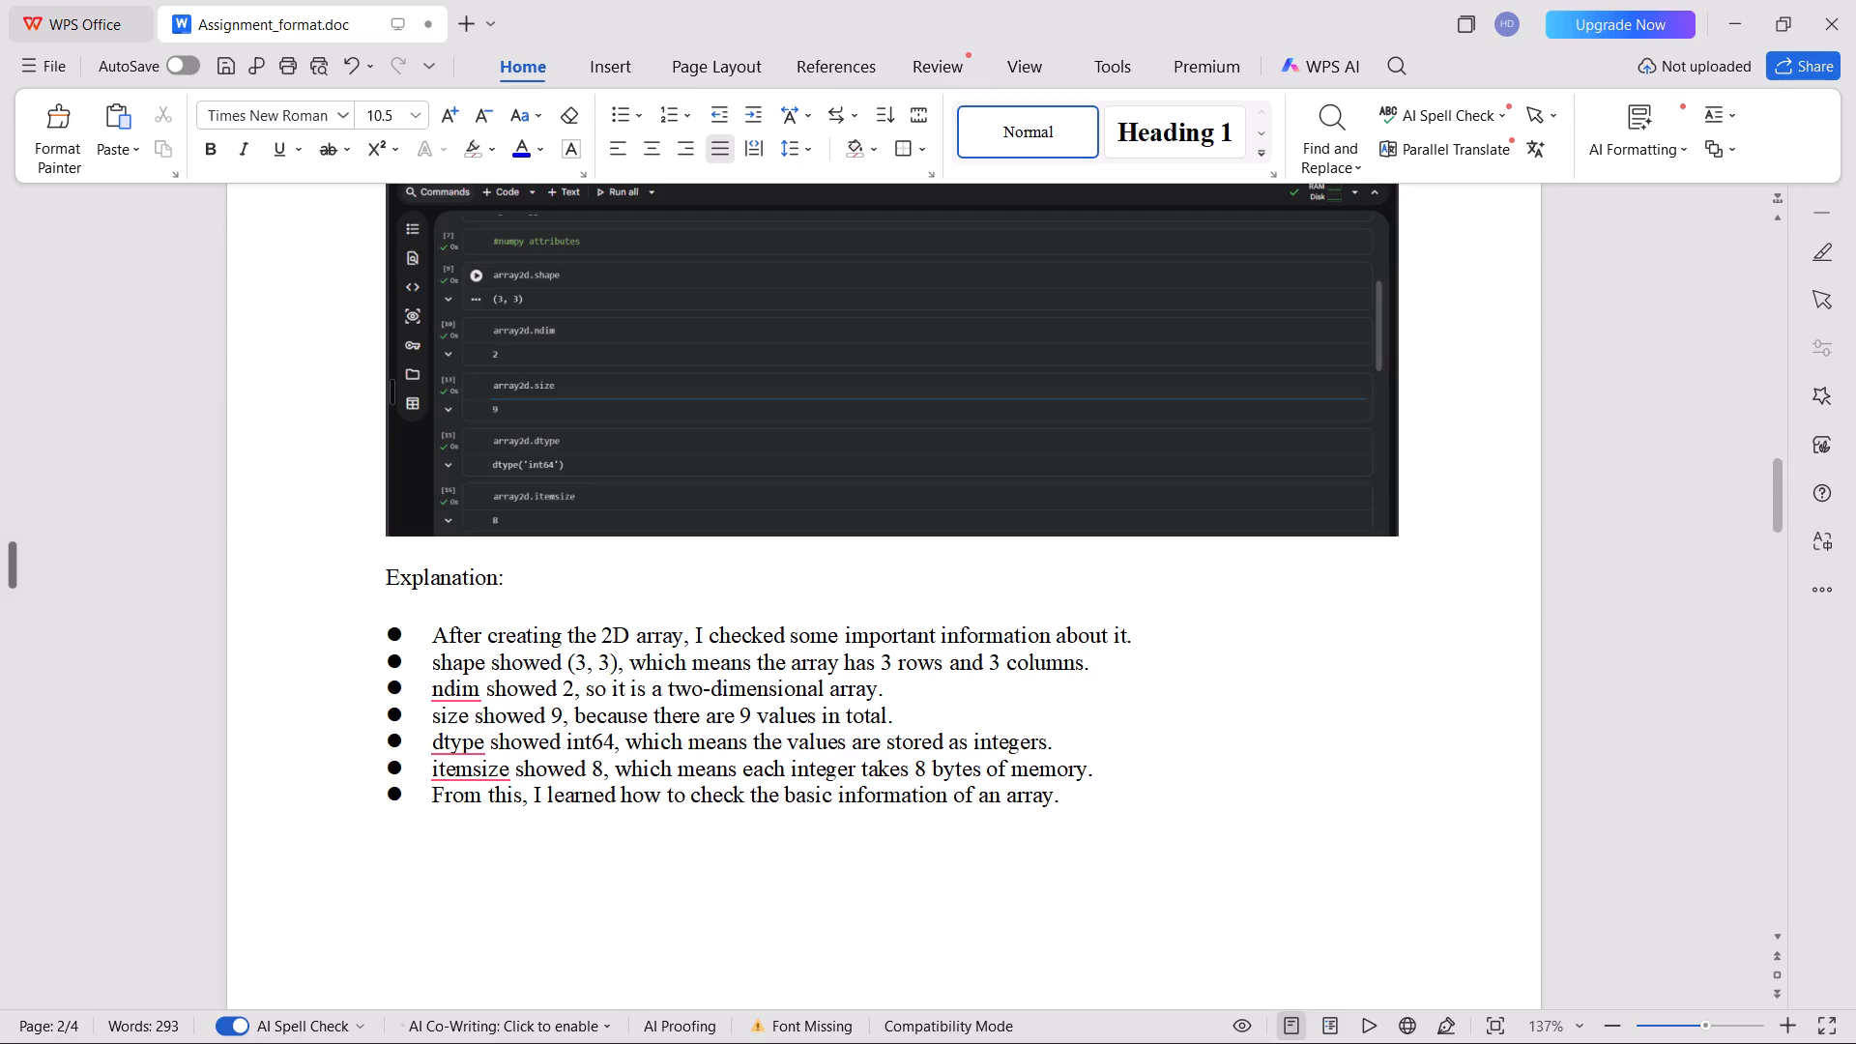
{"action": "scroll", "coordinate": [1173, 821], "scroll_direction": "down", "scroll_amount": 6}
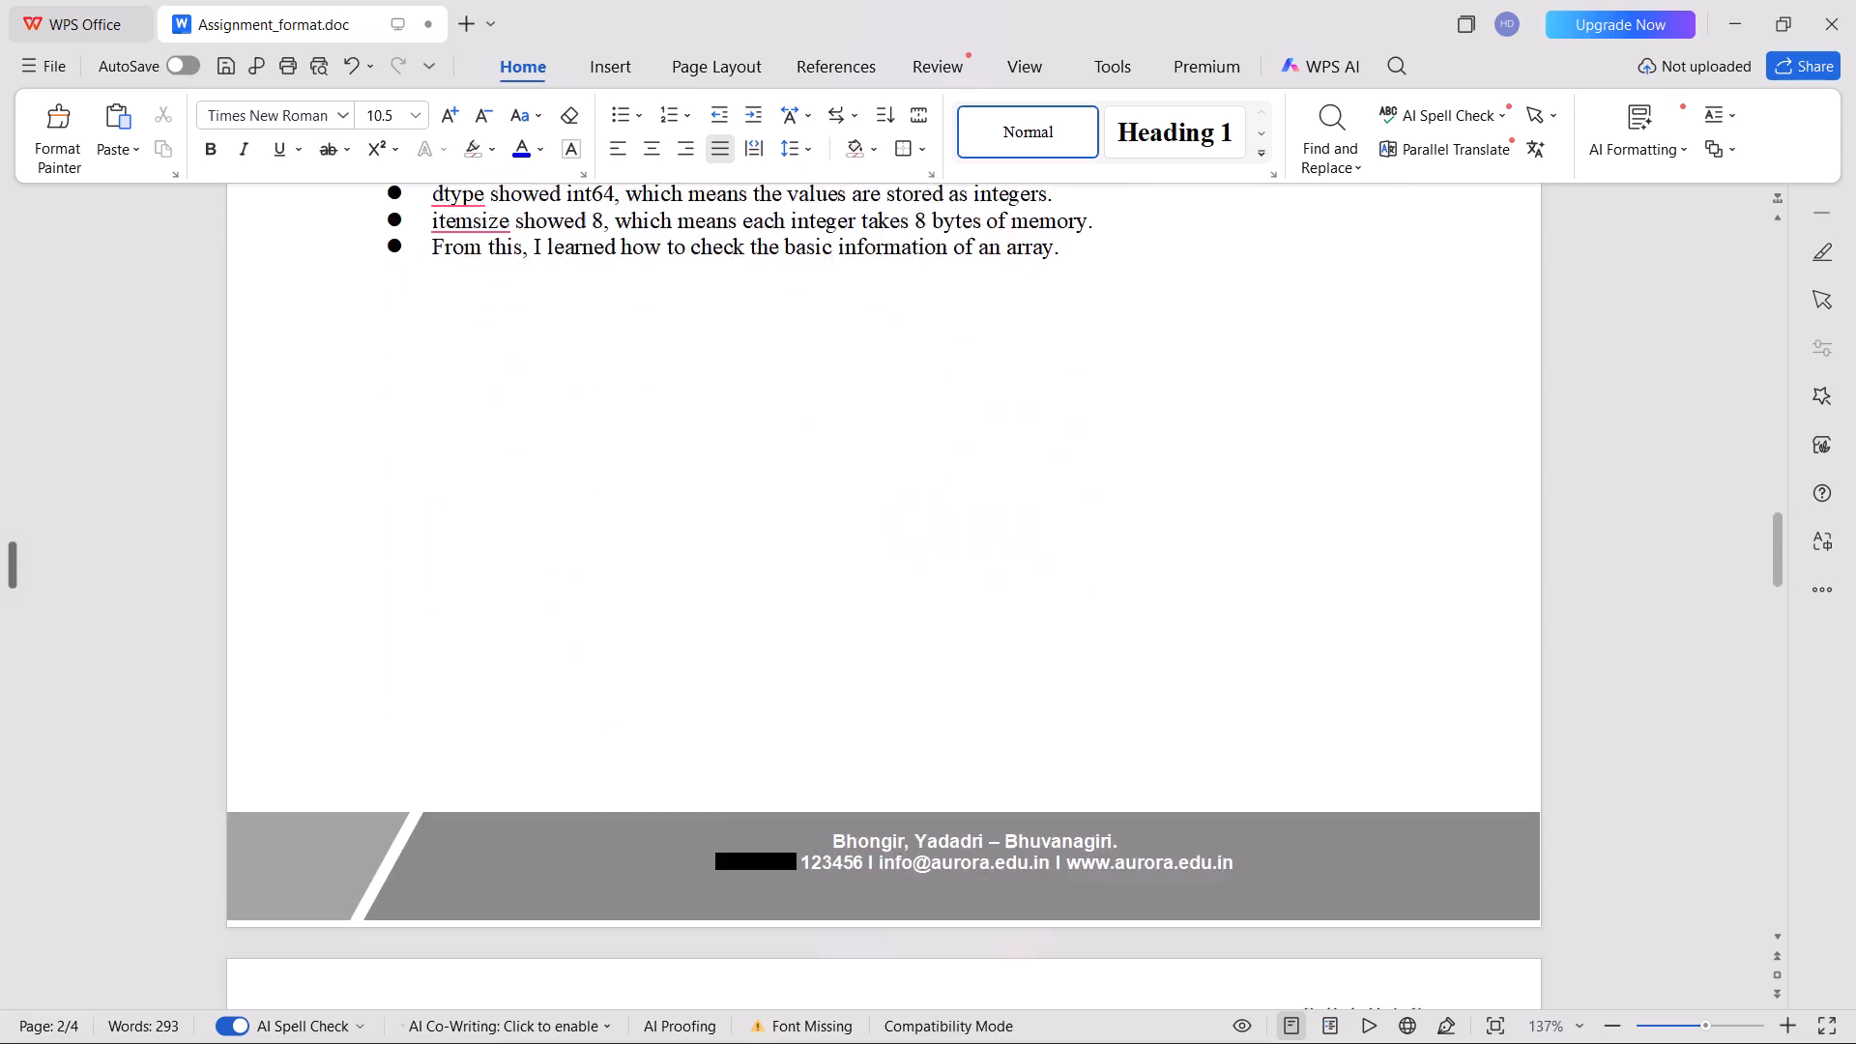
{"action": "scroll", "coordinate": [1173, 821], "scroll_direction": "down", "scroll_amount": 1}
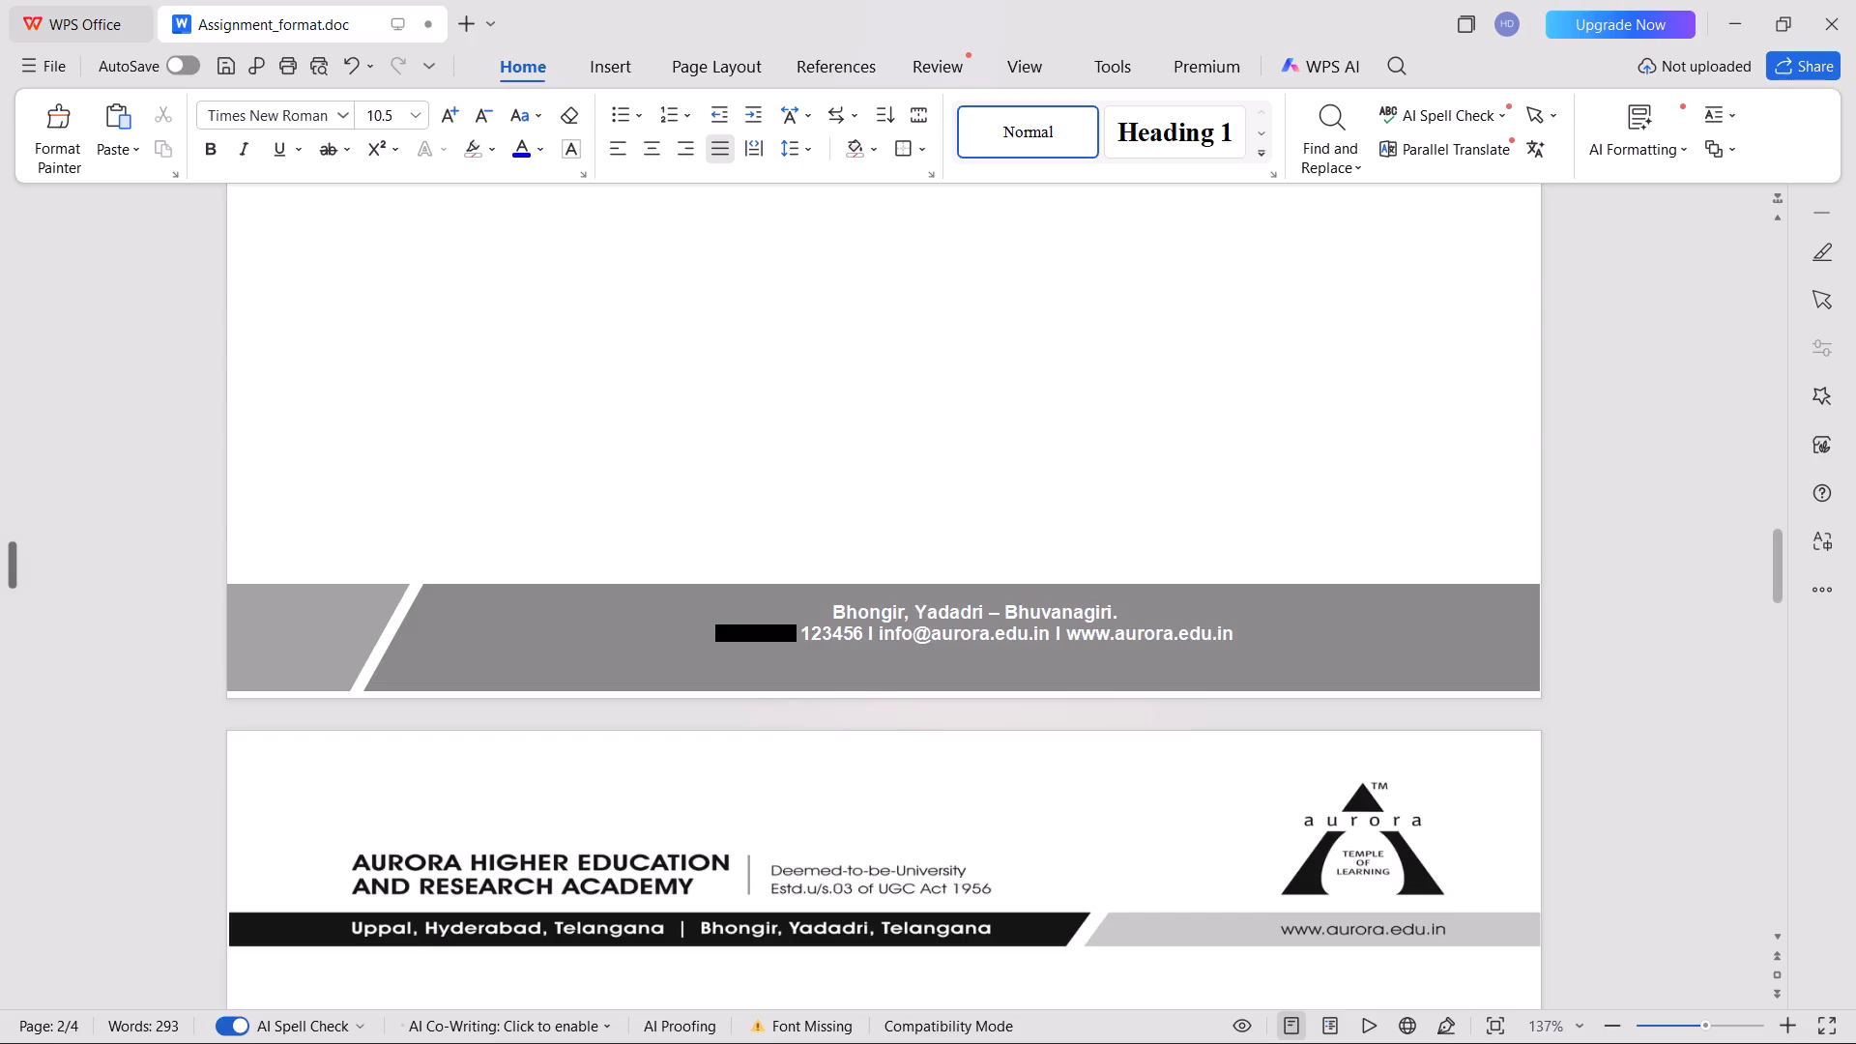
{"action": "scroll", "coordinate": [1173, 821], "scroll_direction": "down", "scroll_amount": 2}
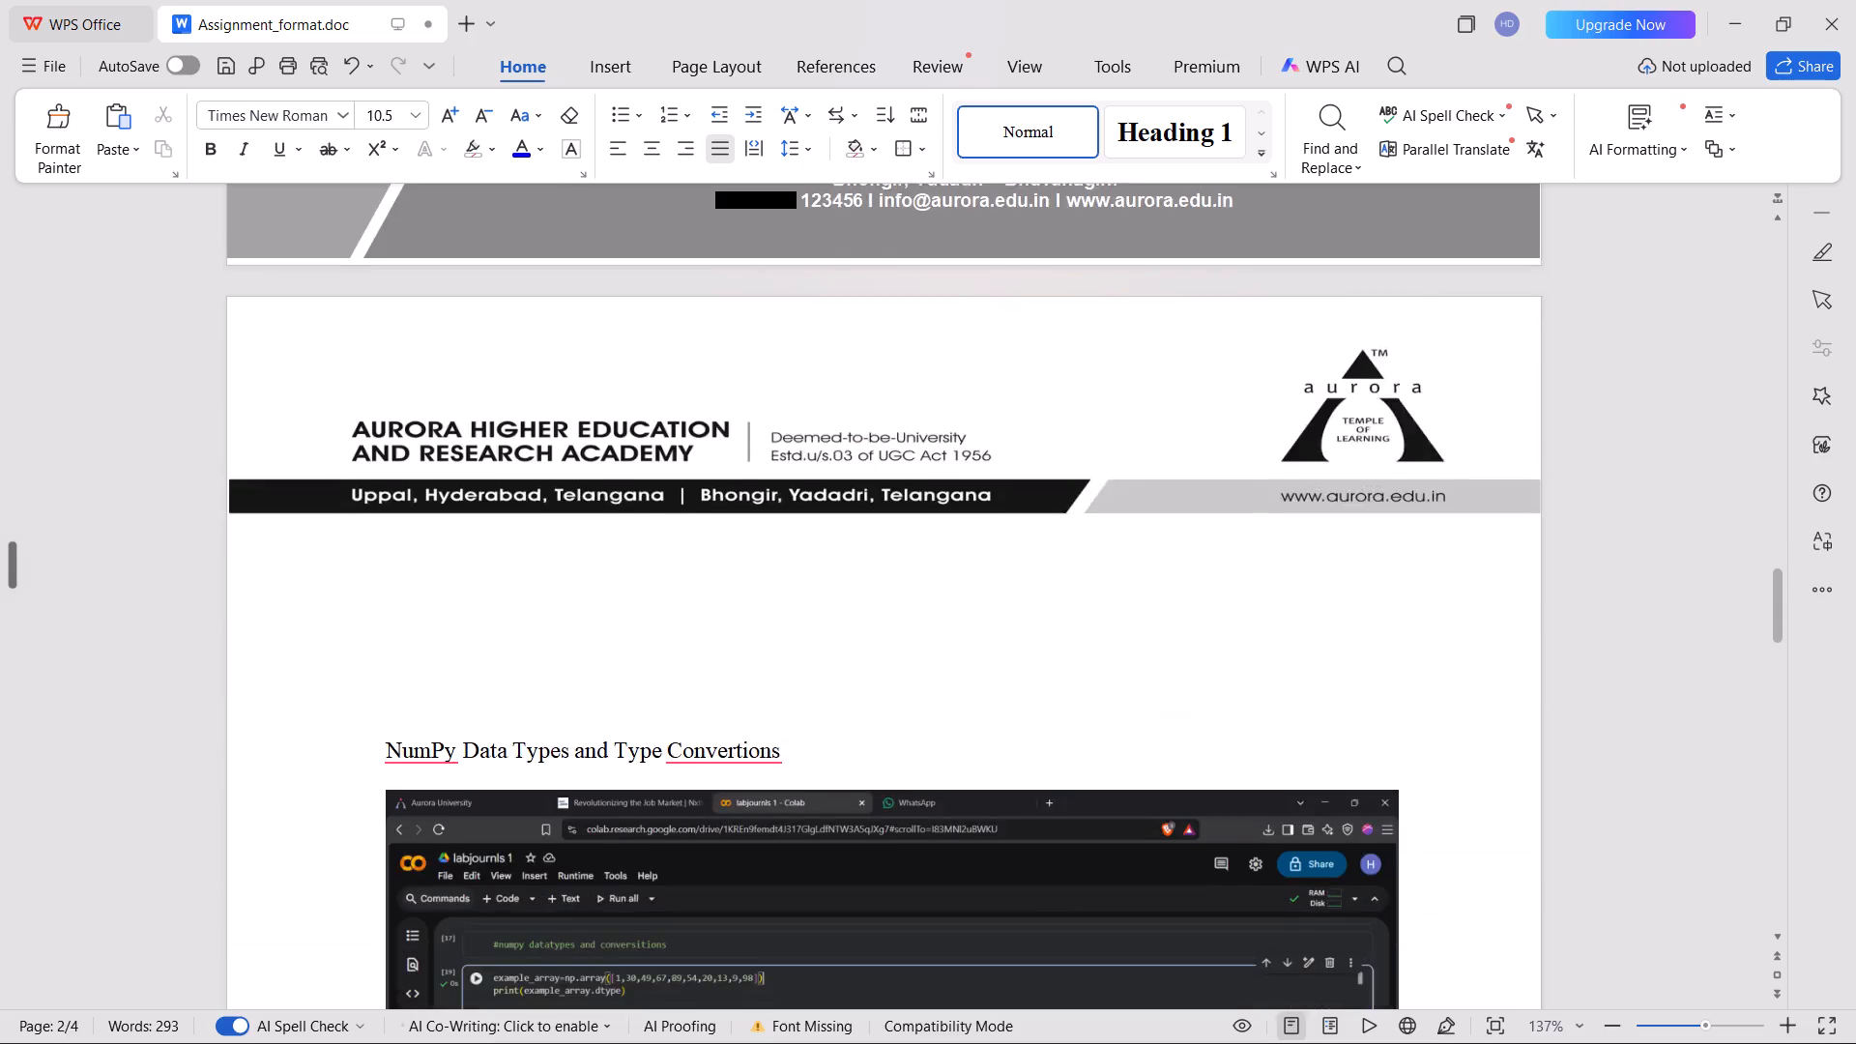
{"action": "scroll", "coordinate": [1173, 821], "scroll_direction": "down", "scroll_amount": 5}
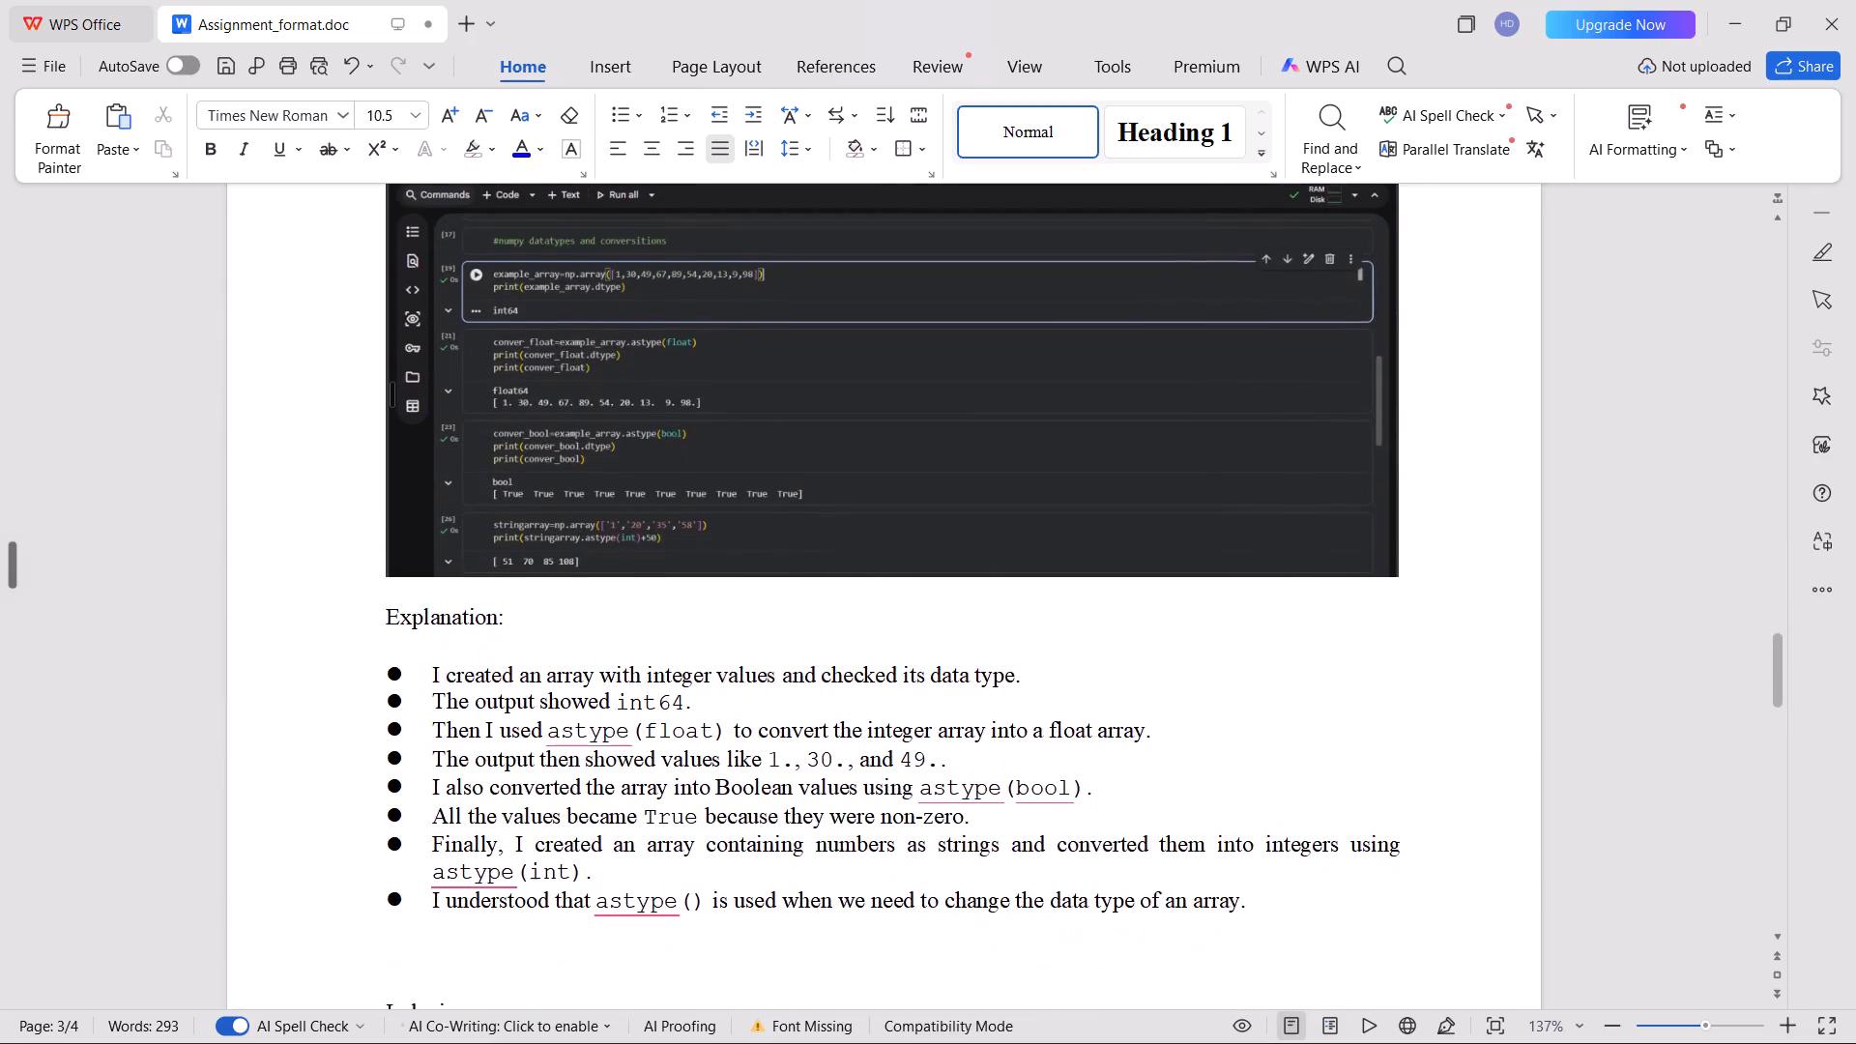
{"action": "scroll", "coordinate": [1173, 821], "scroll_direction": "down", "scroll_amount": 1}
{"action": "scroll", "coordinate": [1173, 821], "scroll_direction": "up", "scroll_amount": 3}
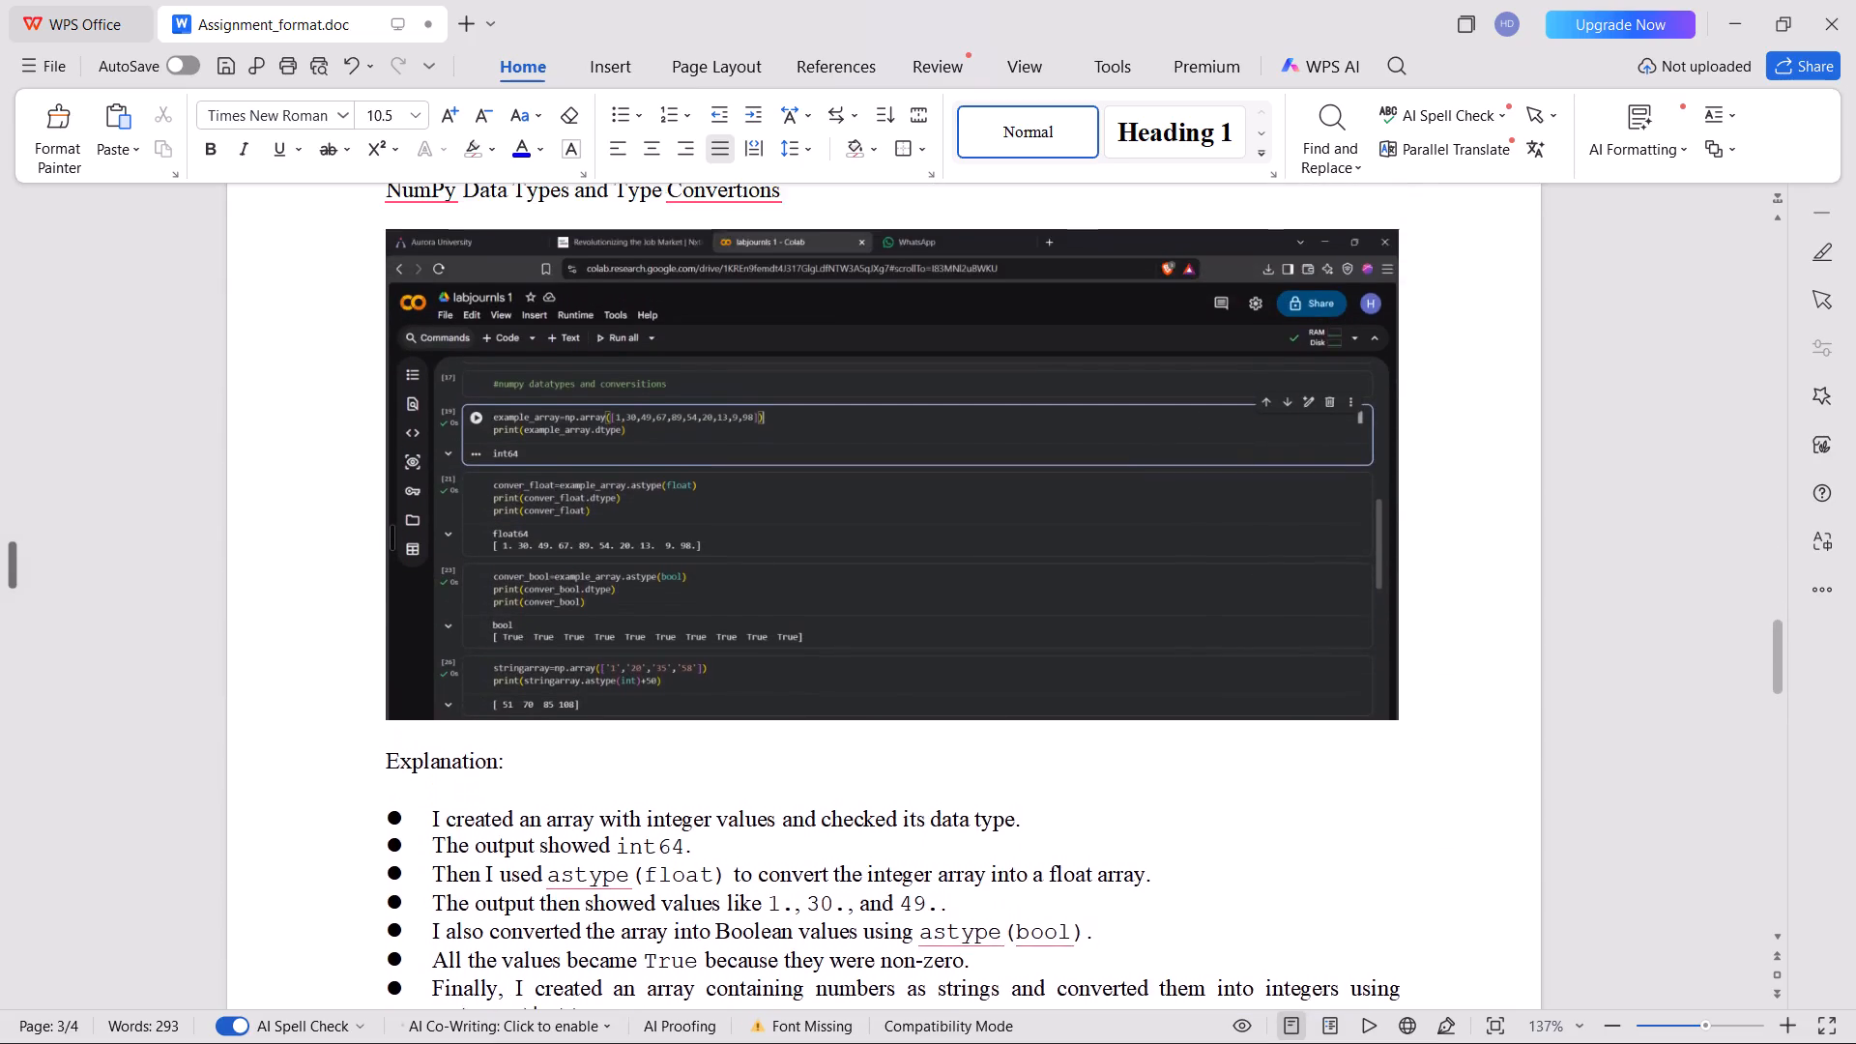
{"action": "scroll", "coordinate": [1173, 821], "scroll_direction": "up", "scroll_amount": 2}
{"action": "left_click", "coordinate": [834, 519]}
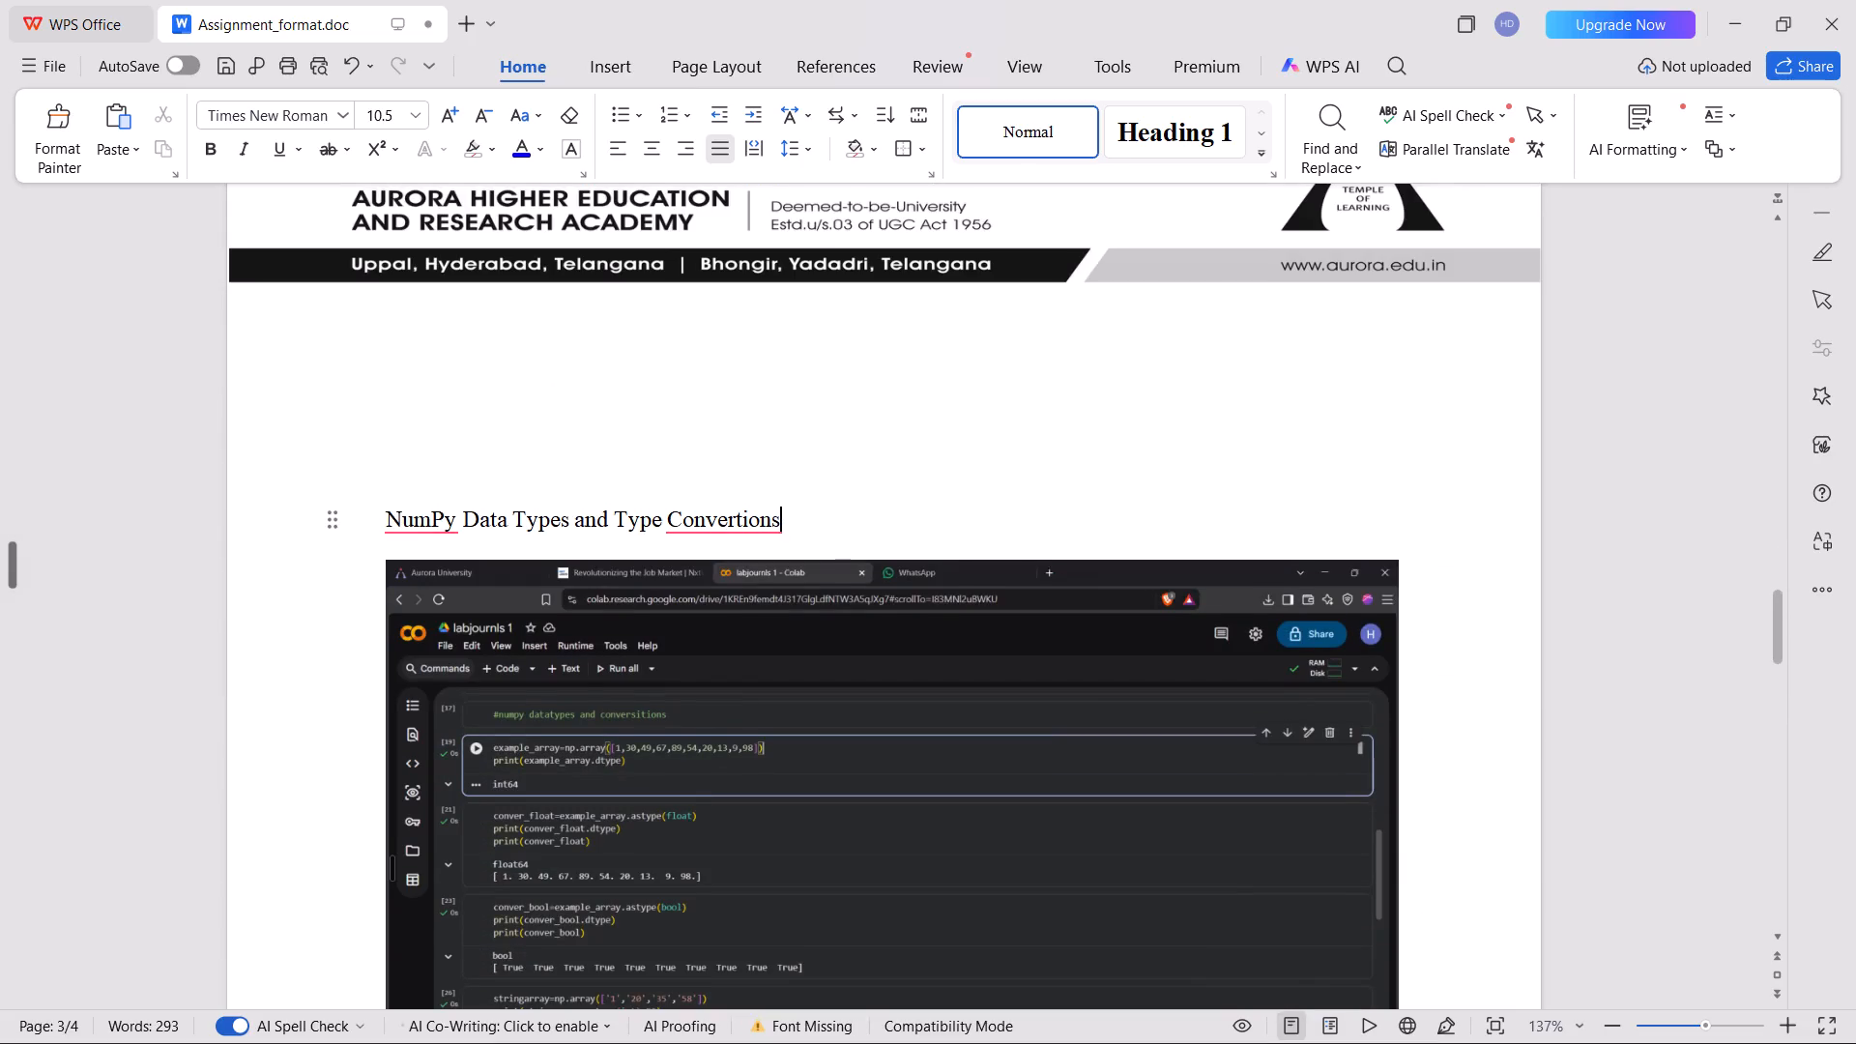
{"action": "key", "text": "shift+colon"}
Insert 13 blank lines above the "Indexing:" heading to push it onto the page with its screenshot.
{"action": "scroll", "coordinate": [834, 519], "scroll_direction": "down", "scroll_amount": 3}
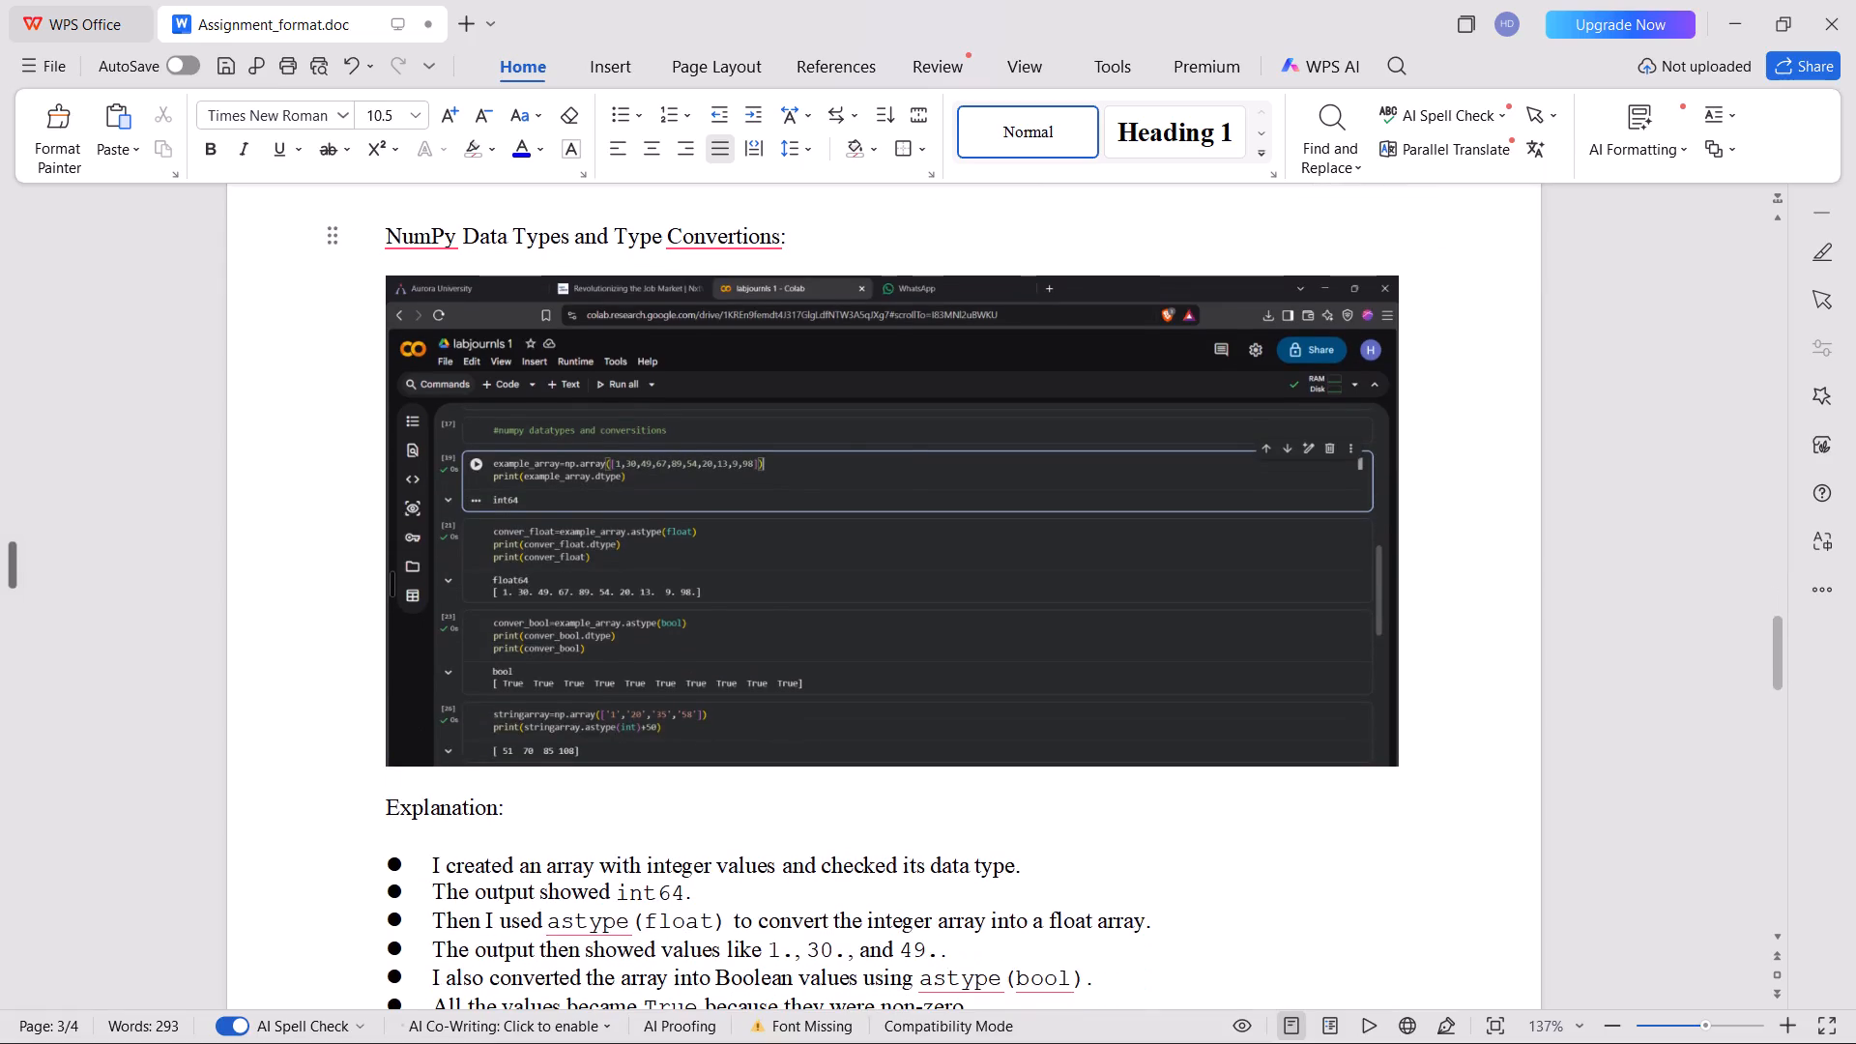
{"action": "scroll", "coordinate": [790, 584], "scroll_direction": "down", "scroll_amount": 4}
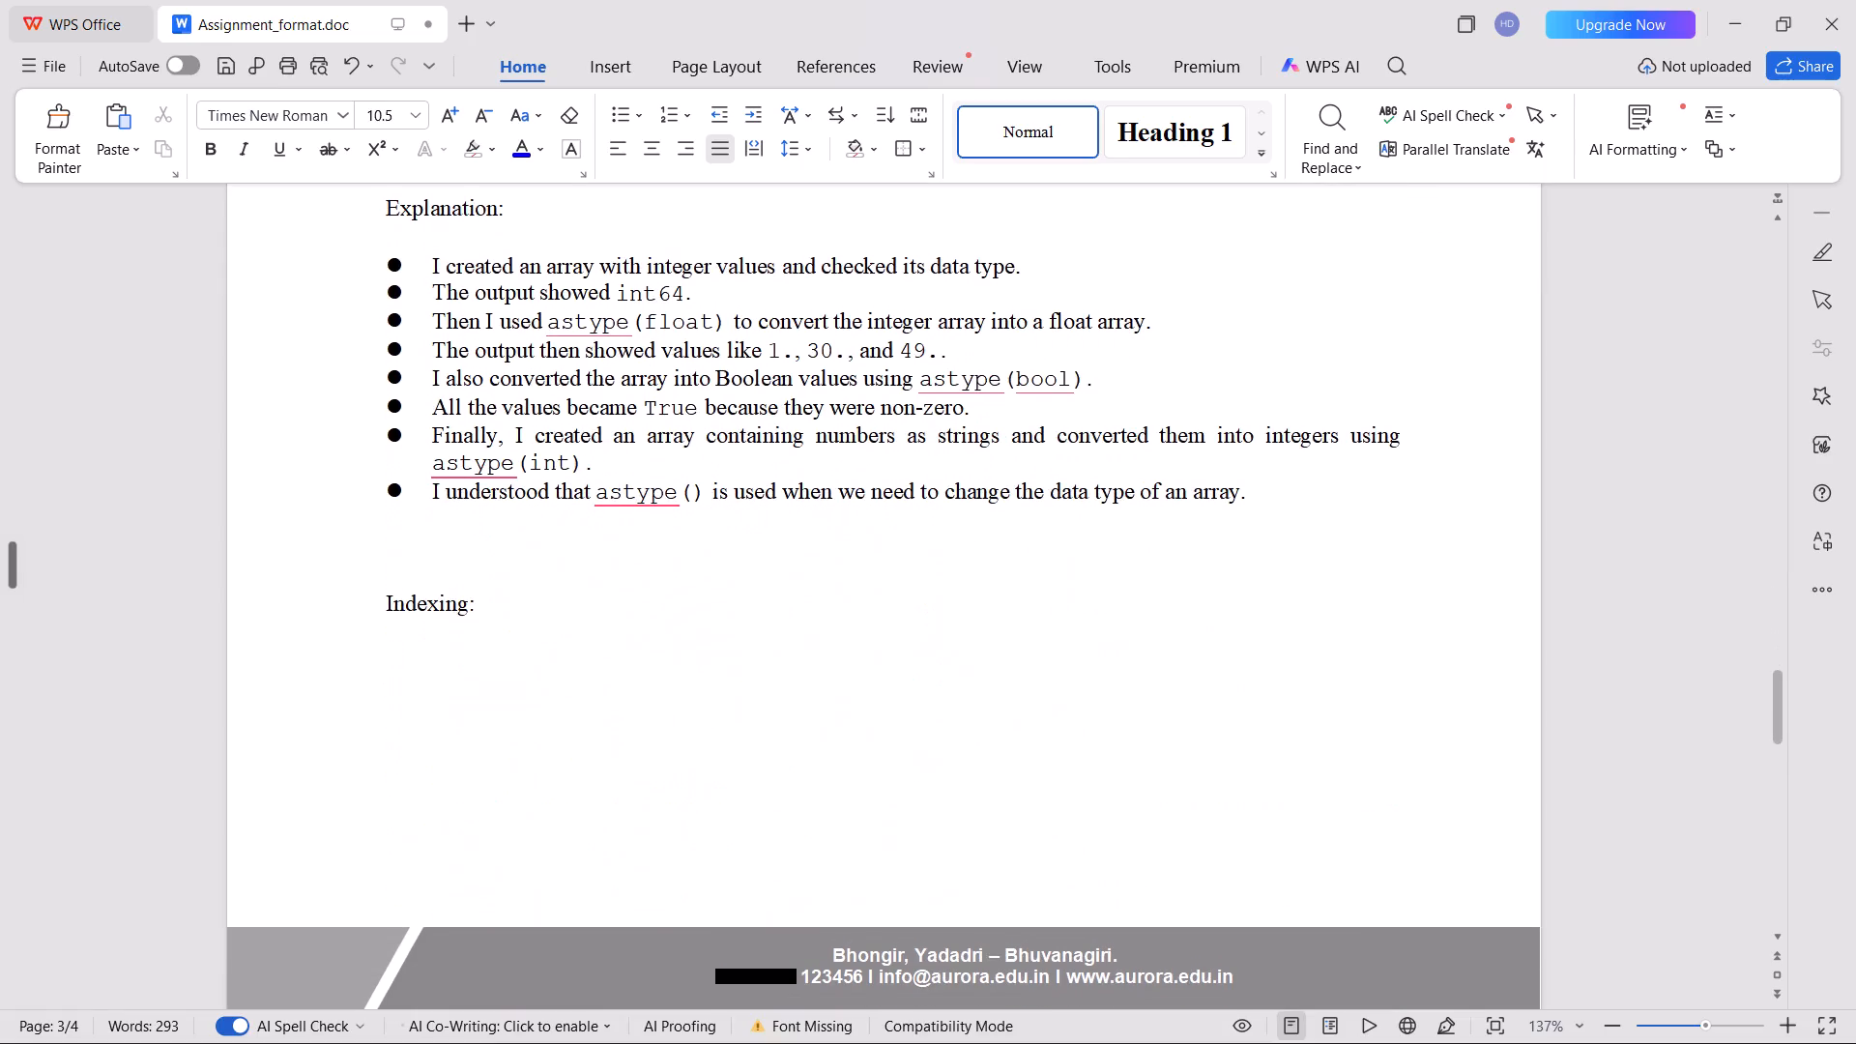
{"action": "left_click", "coordinate": [463, 545]}
{"action": "key", "text": "Return"}
{"action": "key", "text": "Return"}
{"action": "key", "text": "Return"}
{"action": "key", "text": "Return"}
{"action": "key", "text": "Return"}
{"action": "key", "text": "Return"}
{"action": "key", "text": "Return"}
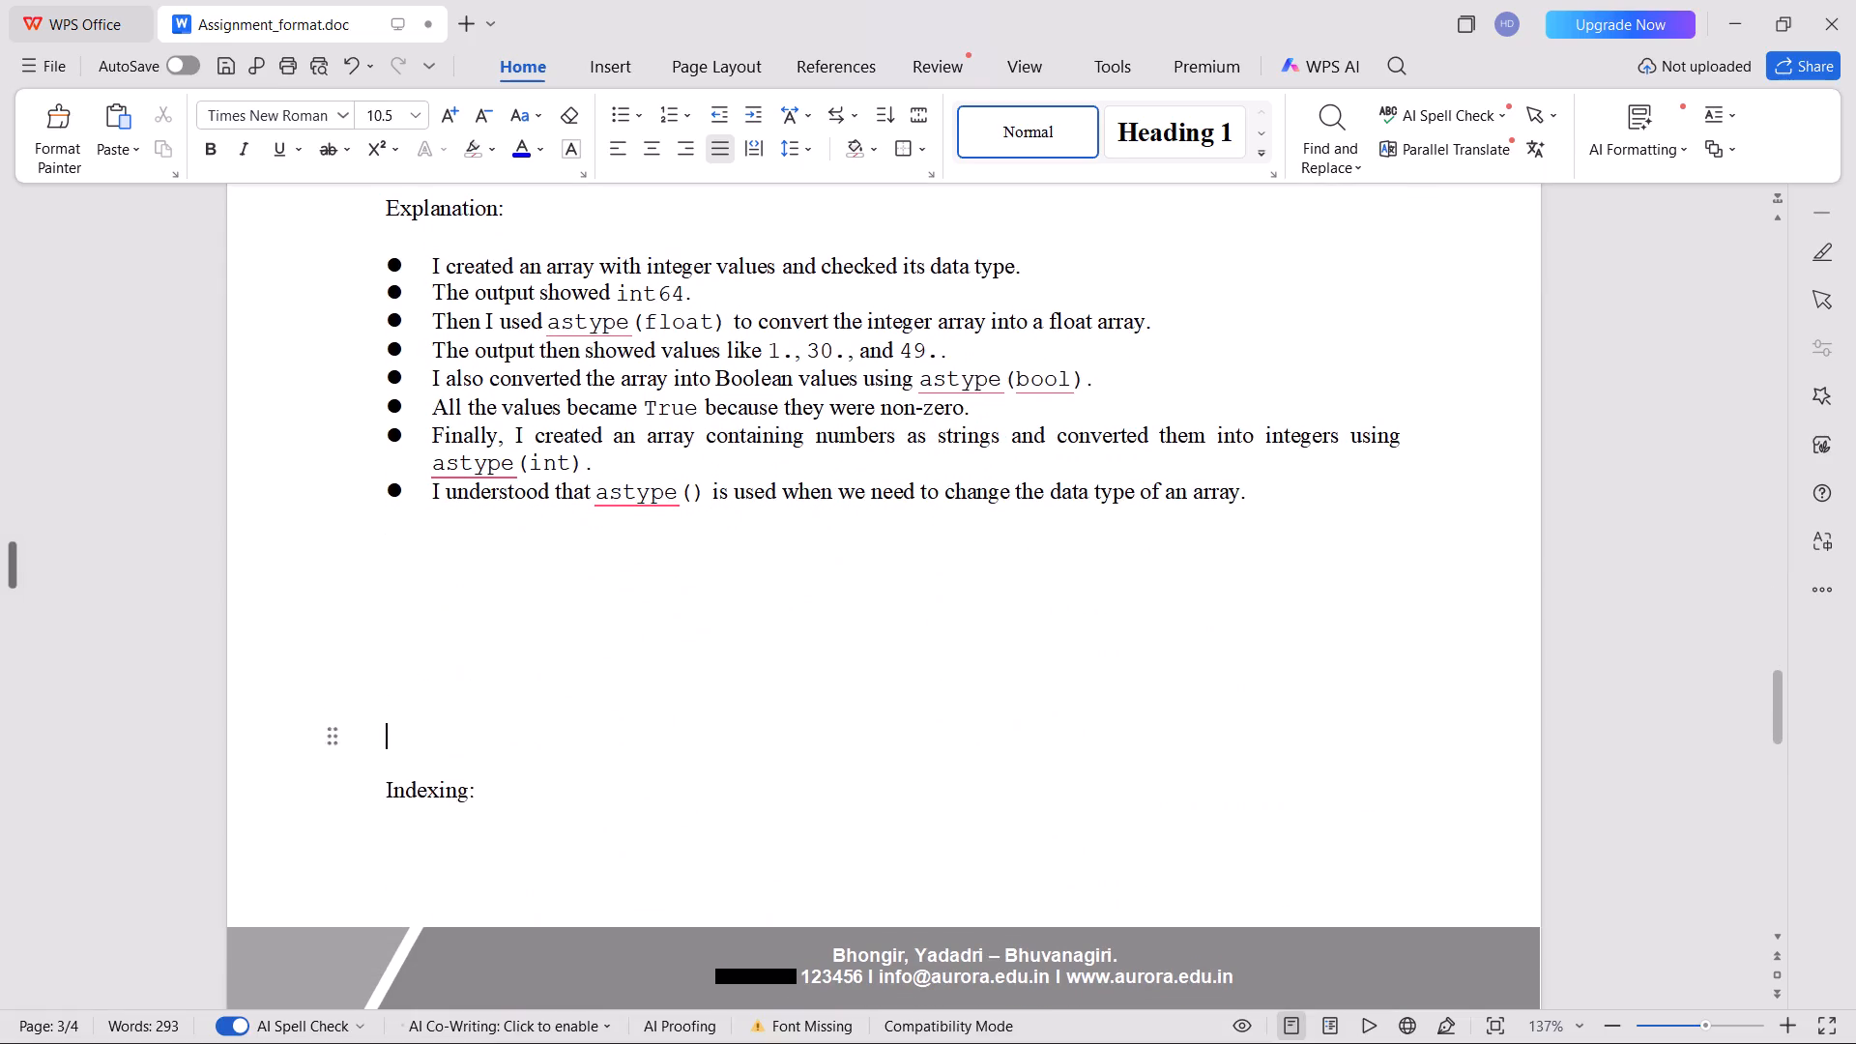
{"action": "key", "text": "Return"}
{"action": "key", "text": "Return"}
{"action": "key", "text": "Return"}
{"action": "key", "text": "Return"}
{"action": "key", "text": "Return"}
{"action": "scroll", "coordinate": [463, 545], "scroll_direction": "down", "scroll_amount": 4}
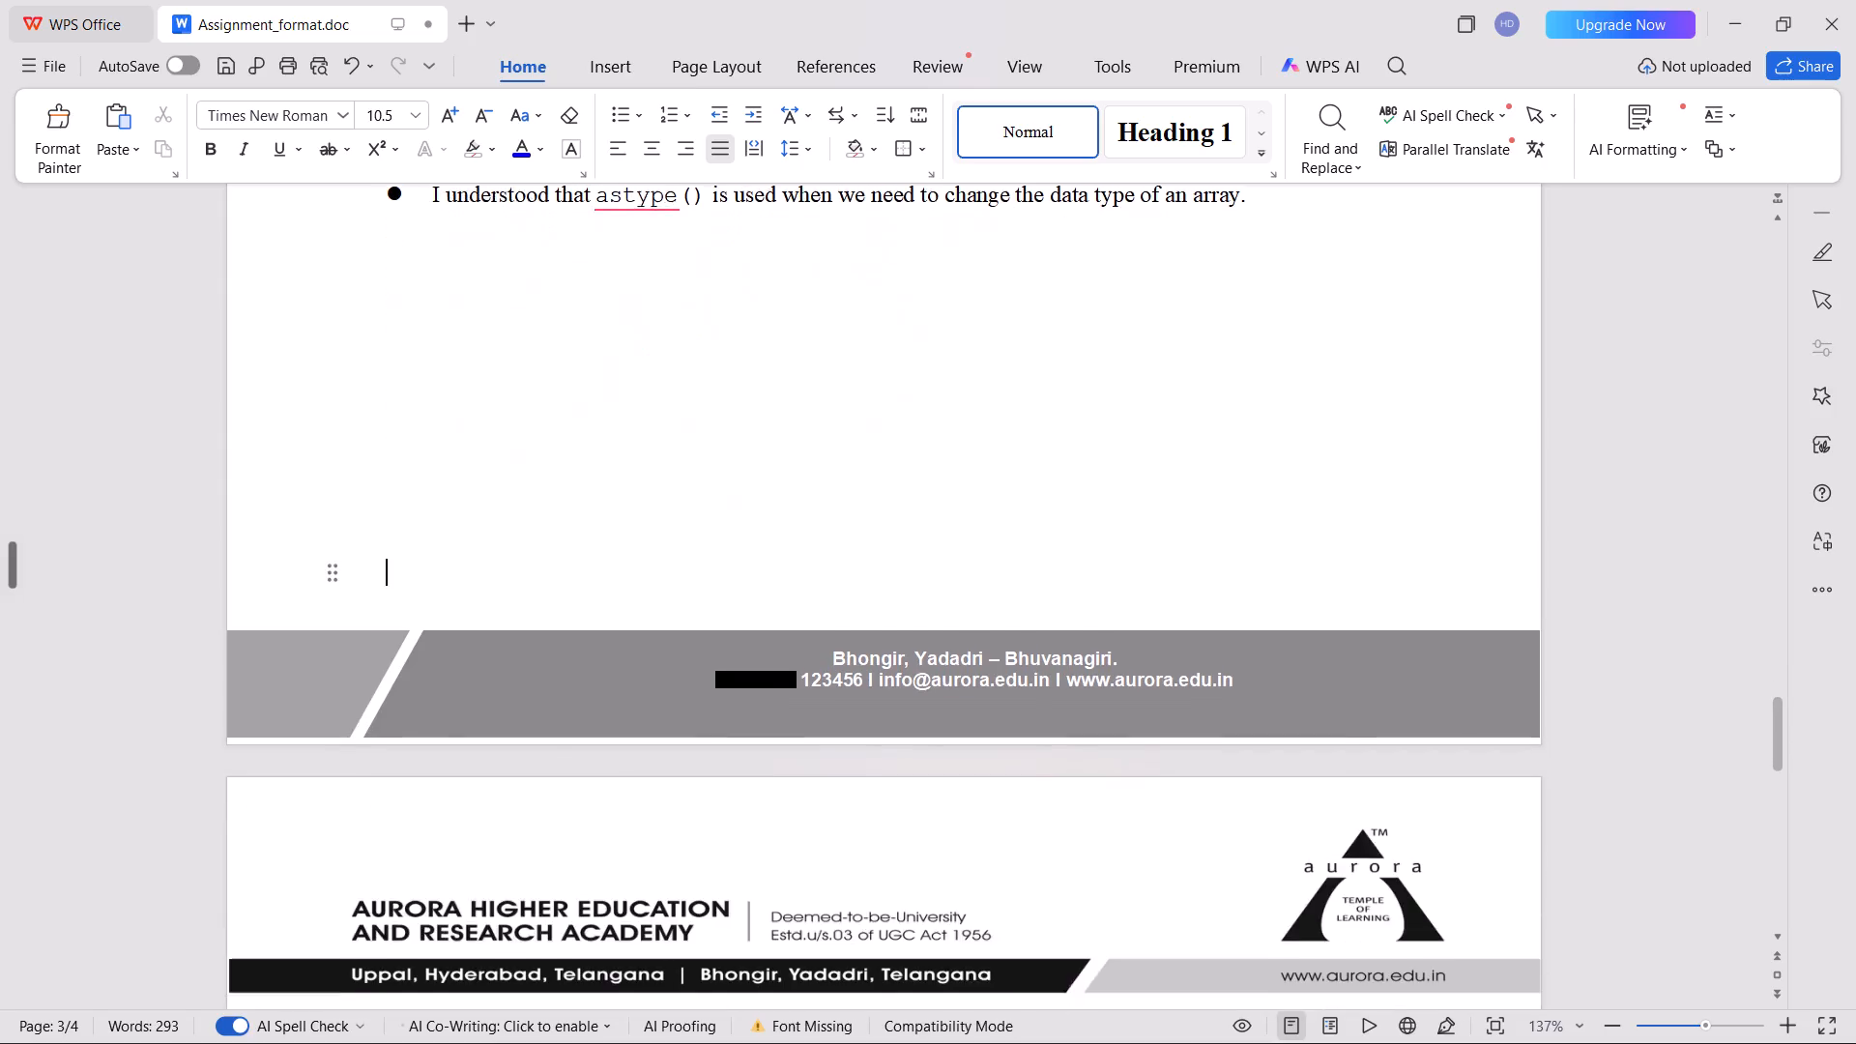
{"action": "scroll", "coordinate": [463, 545], "scroll_direction": "down", "scroll_amount": 2}
{"action": "key", "text": "Return"}
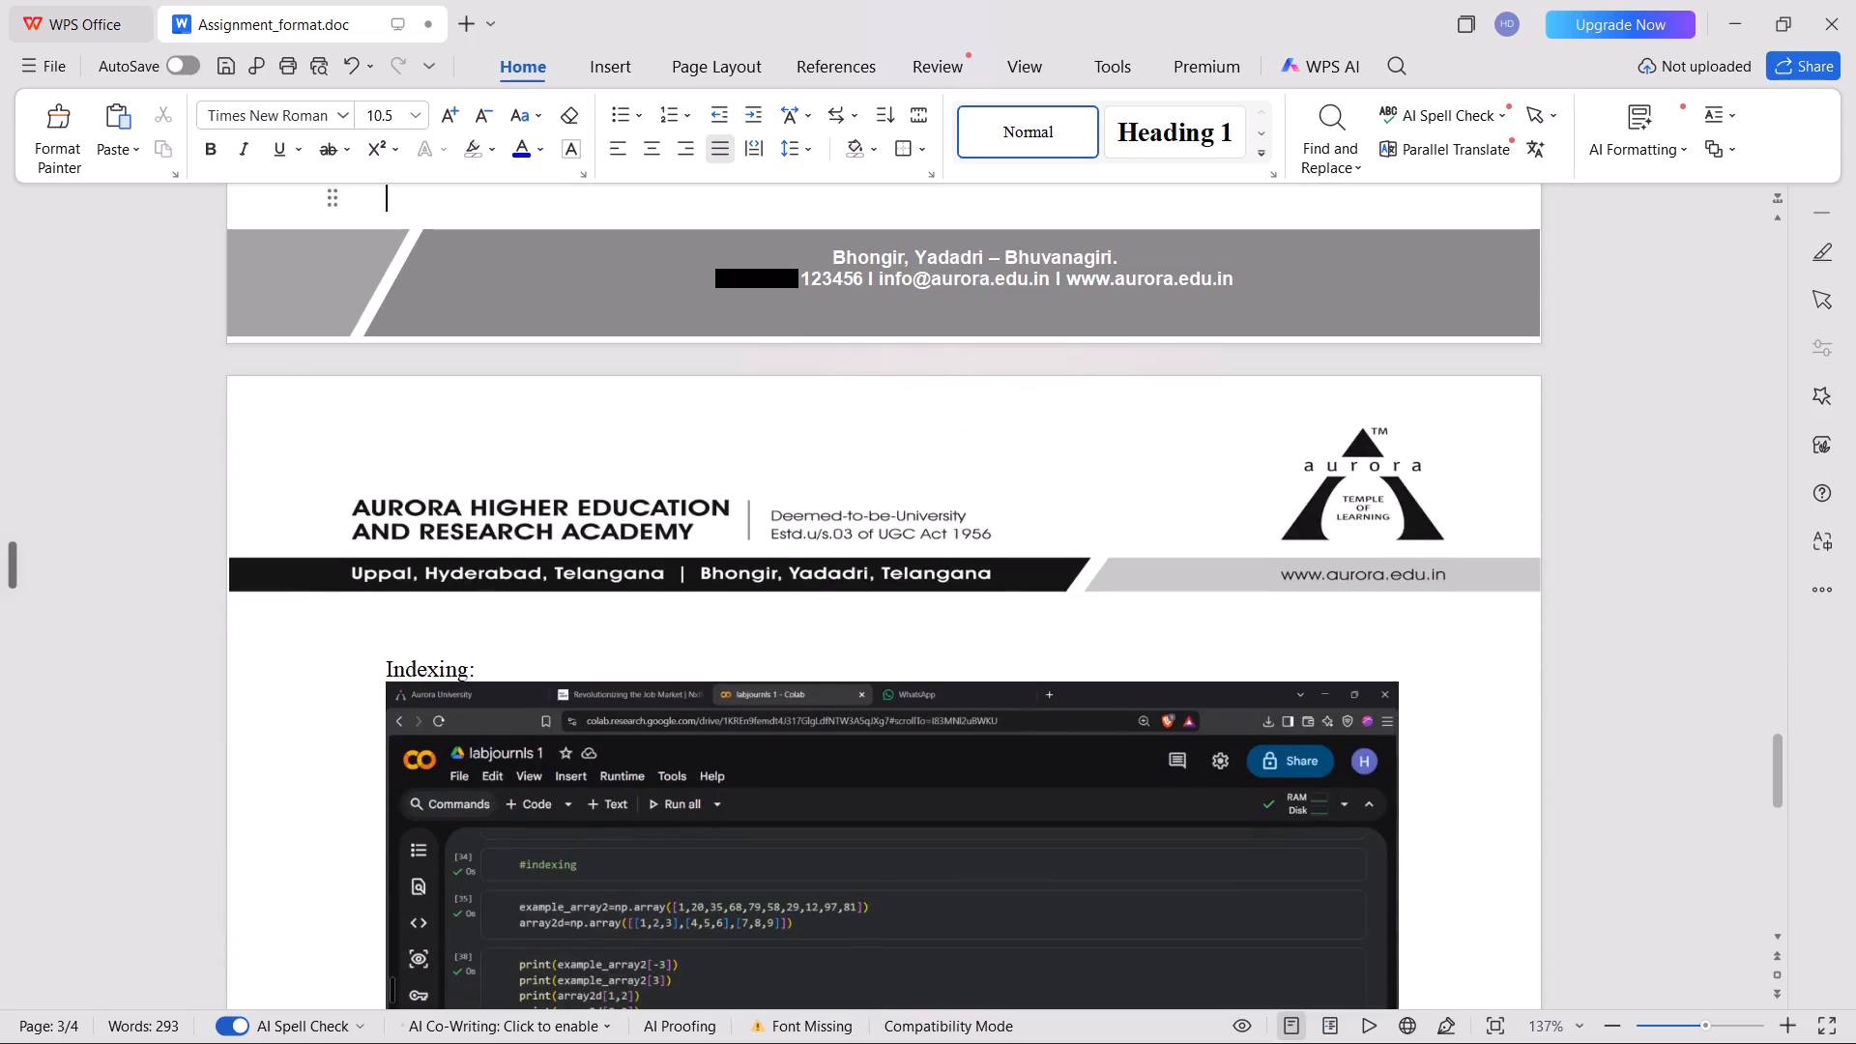
Add a colon at the end of the "NumPy Attributes" heading and insert two blank lines between it and its screenshot.
{"action": "scroll", "coordinate": [789, 551], "scroll_direction": "up", "scroll_amount": 15}
{"action": "left_click", "coordinate": [670, 520]}
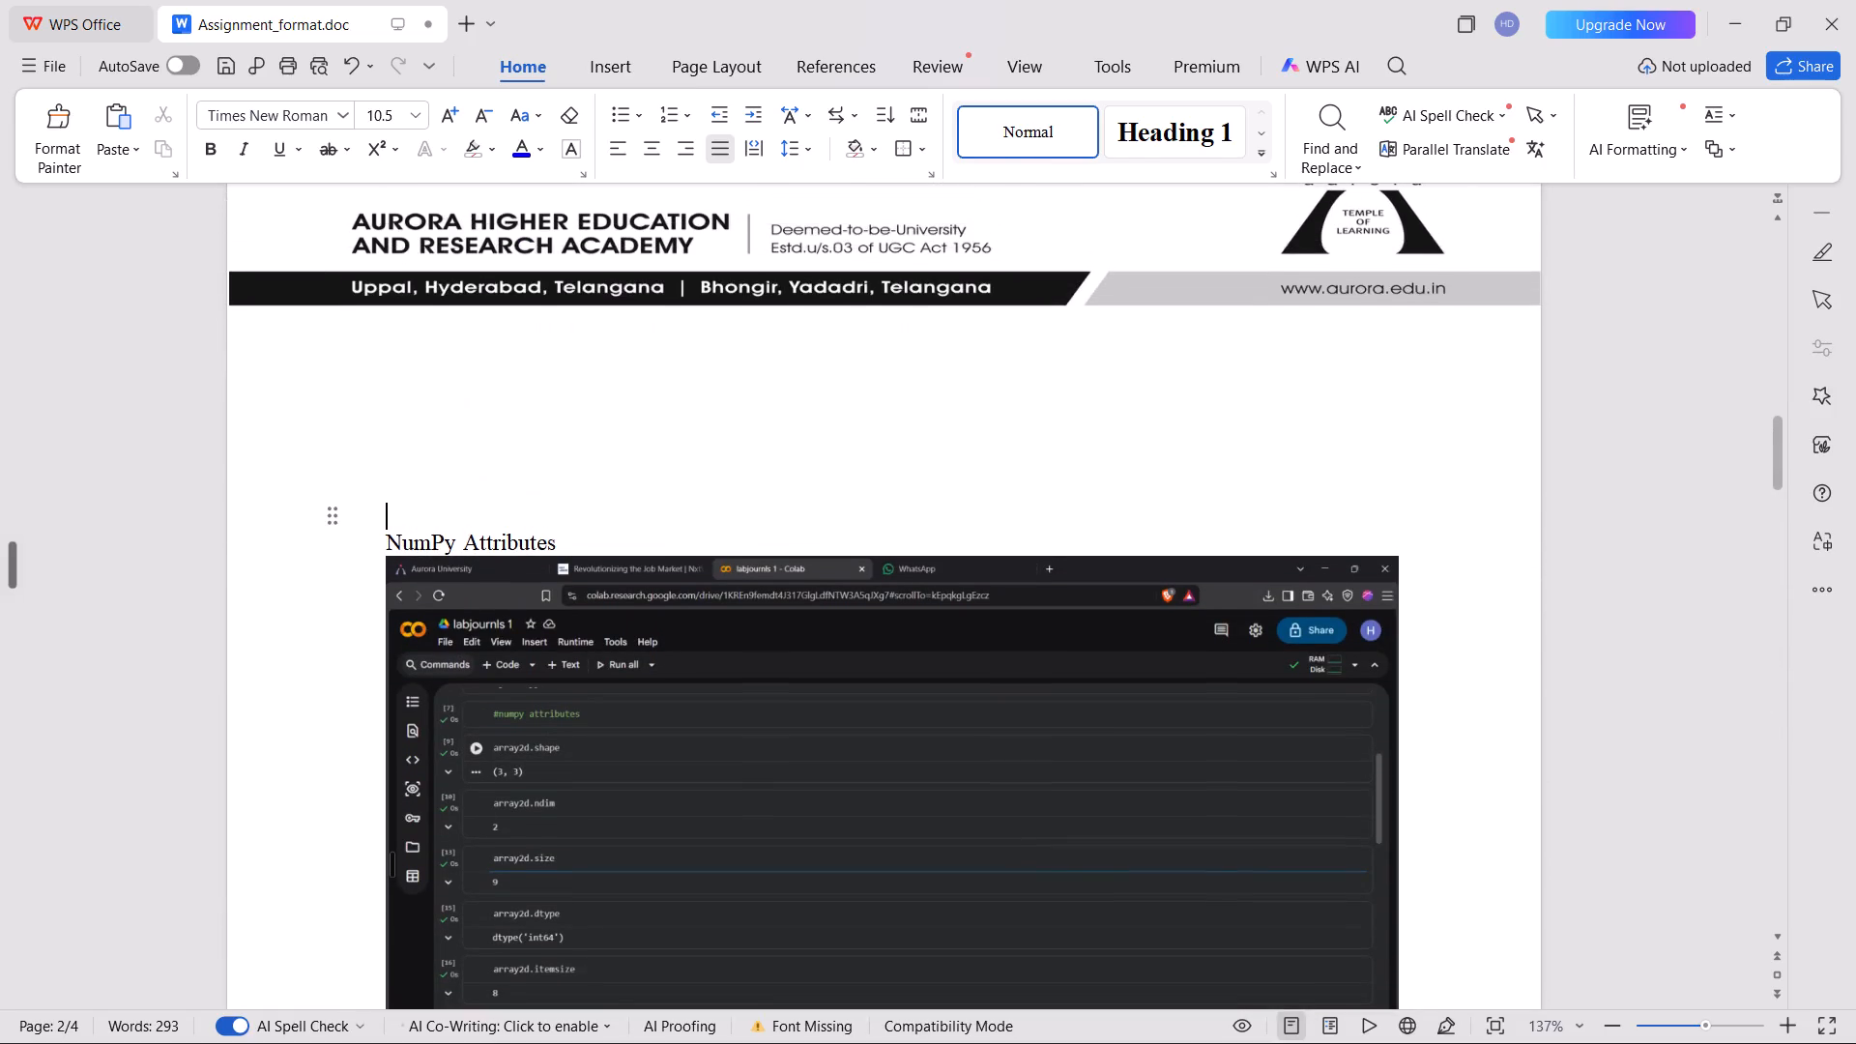
{"action": "key", "text": "Right"}
{"action": "key", "text": "Right"}
{"action": "key", "text": "Right"}
{"action": "key", "text": "End"}
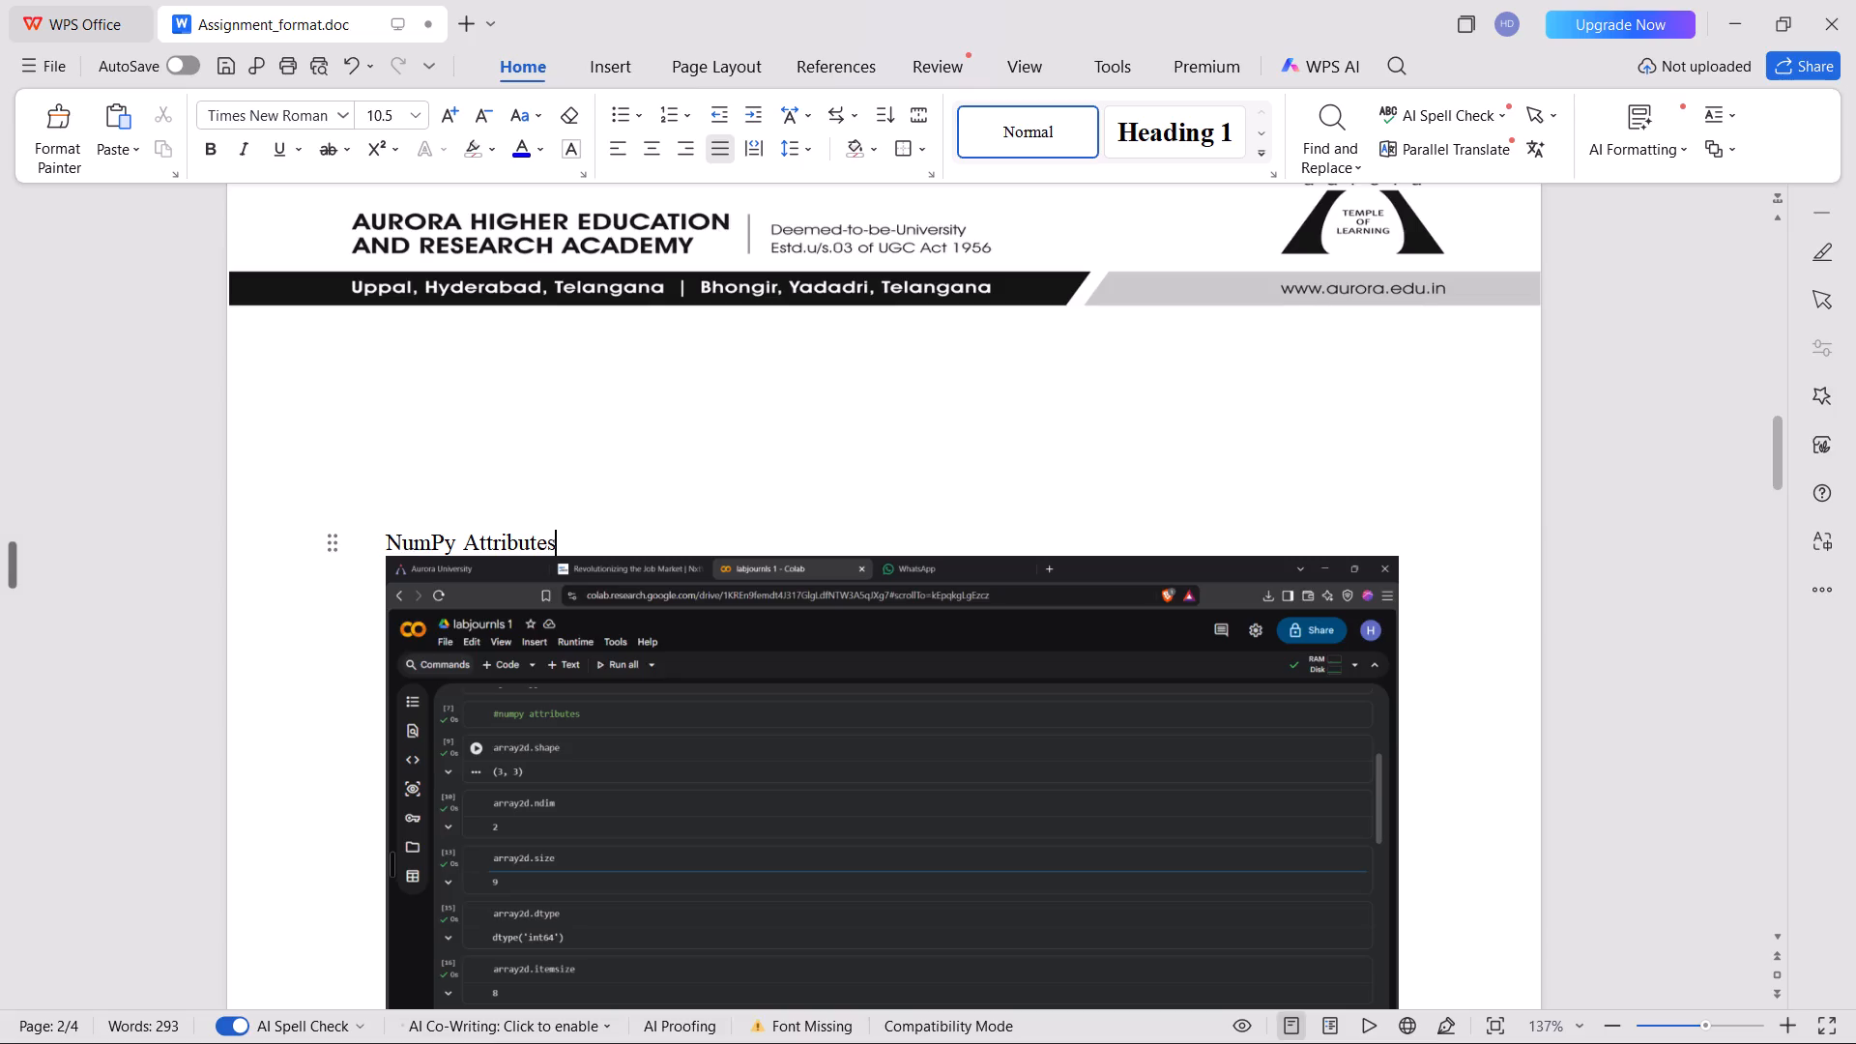
{"action": "key", "text": "shift+colon"}
{"action": "key", "text": "Return"}
{"action": "key", "text": "Return"}
Add a colon at the end of the "Creating arrays" heading and insert two blank lines between it and its screenshot.
{"action": "left_click_drag", "start_coordinate": [670, 520], "coordinate": [1132, 0]}
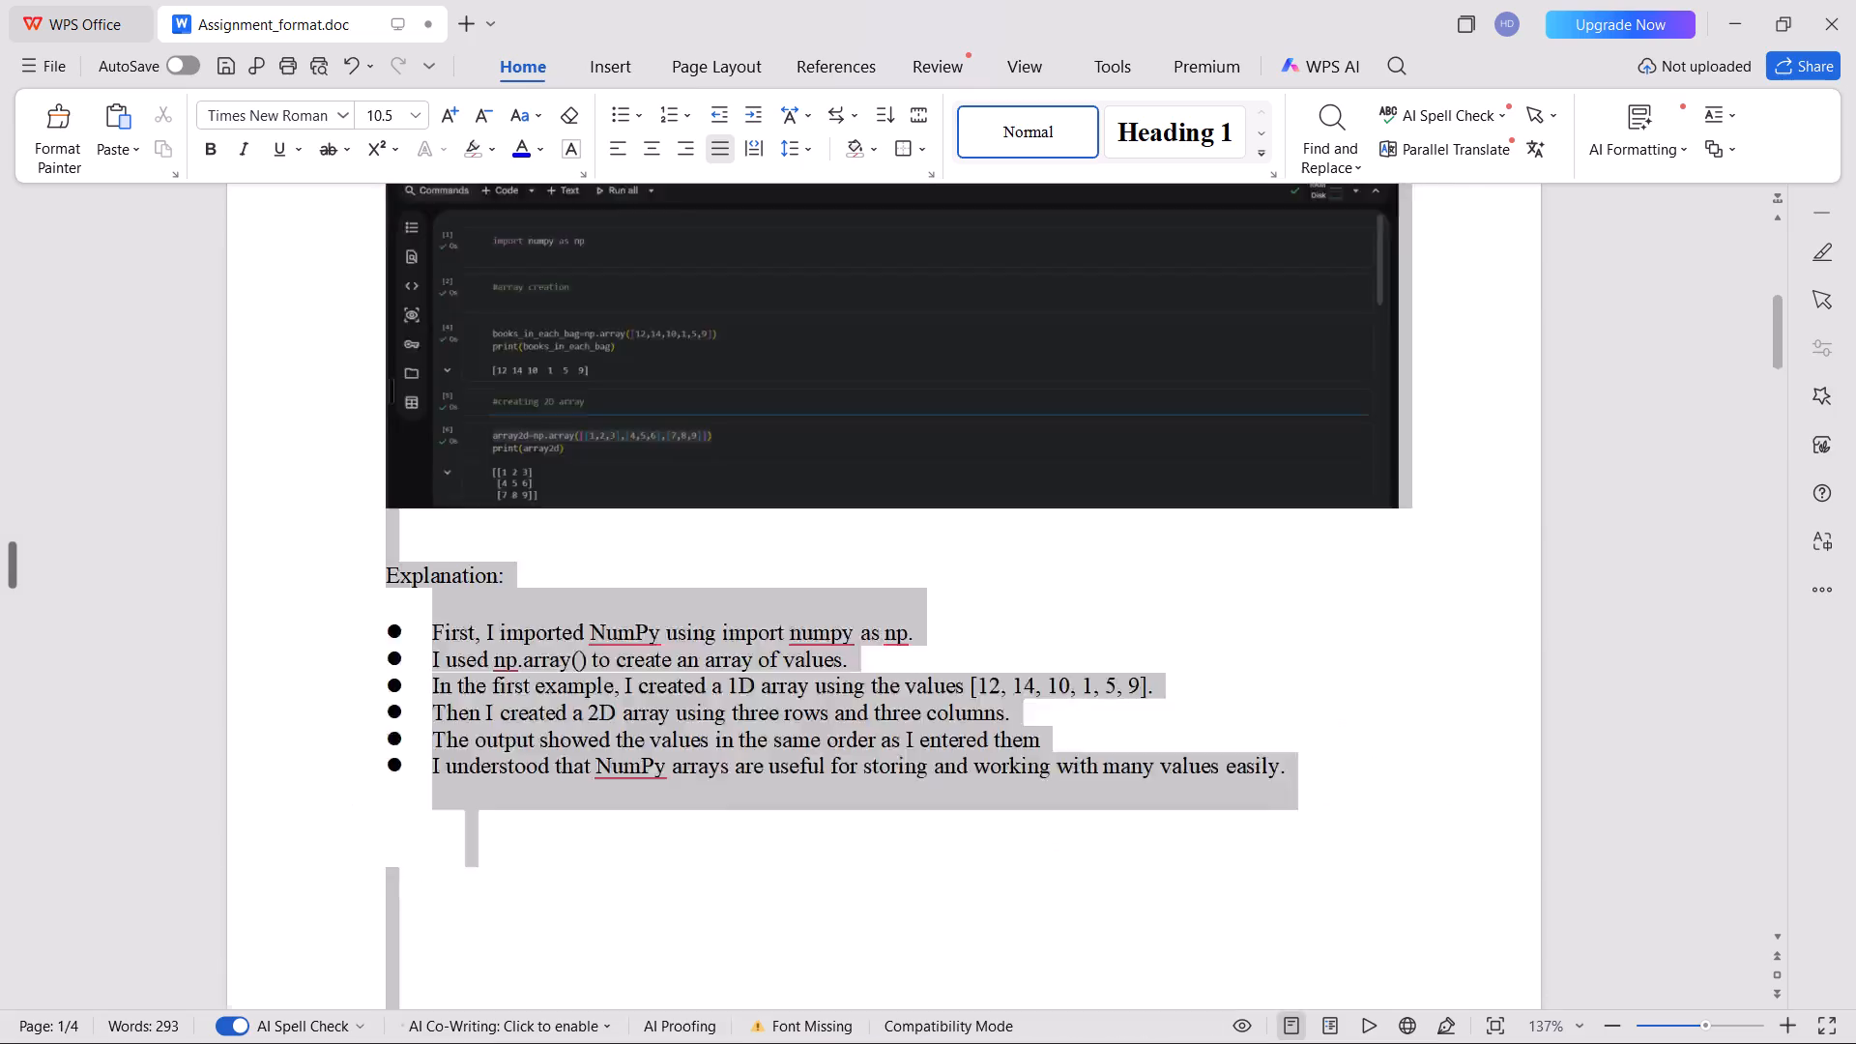
{"action": "left_click_drag", "start_coordinate": [1132, 0], "coordinate": [1151, 0]}
{"action": "left_click", "coordinate": [1171, 623]}
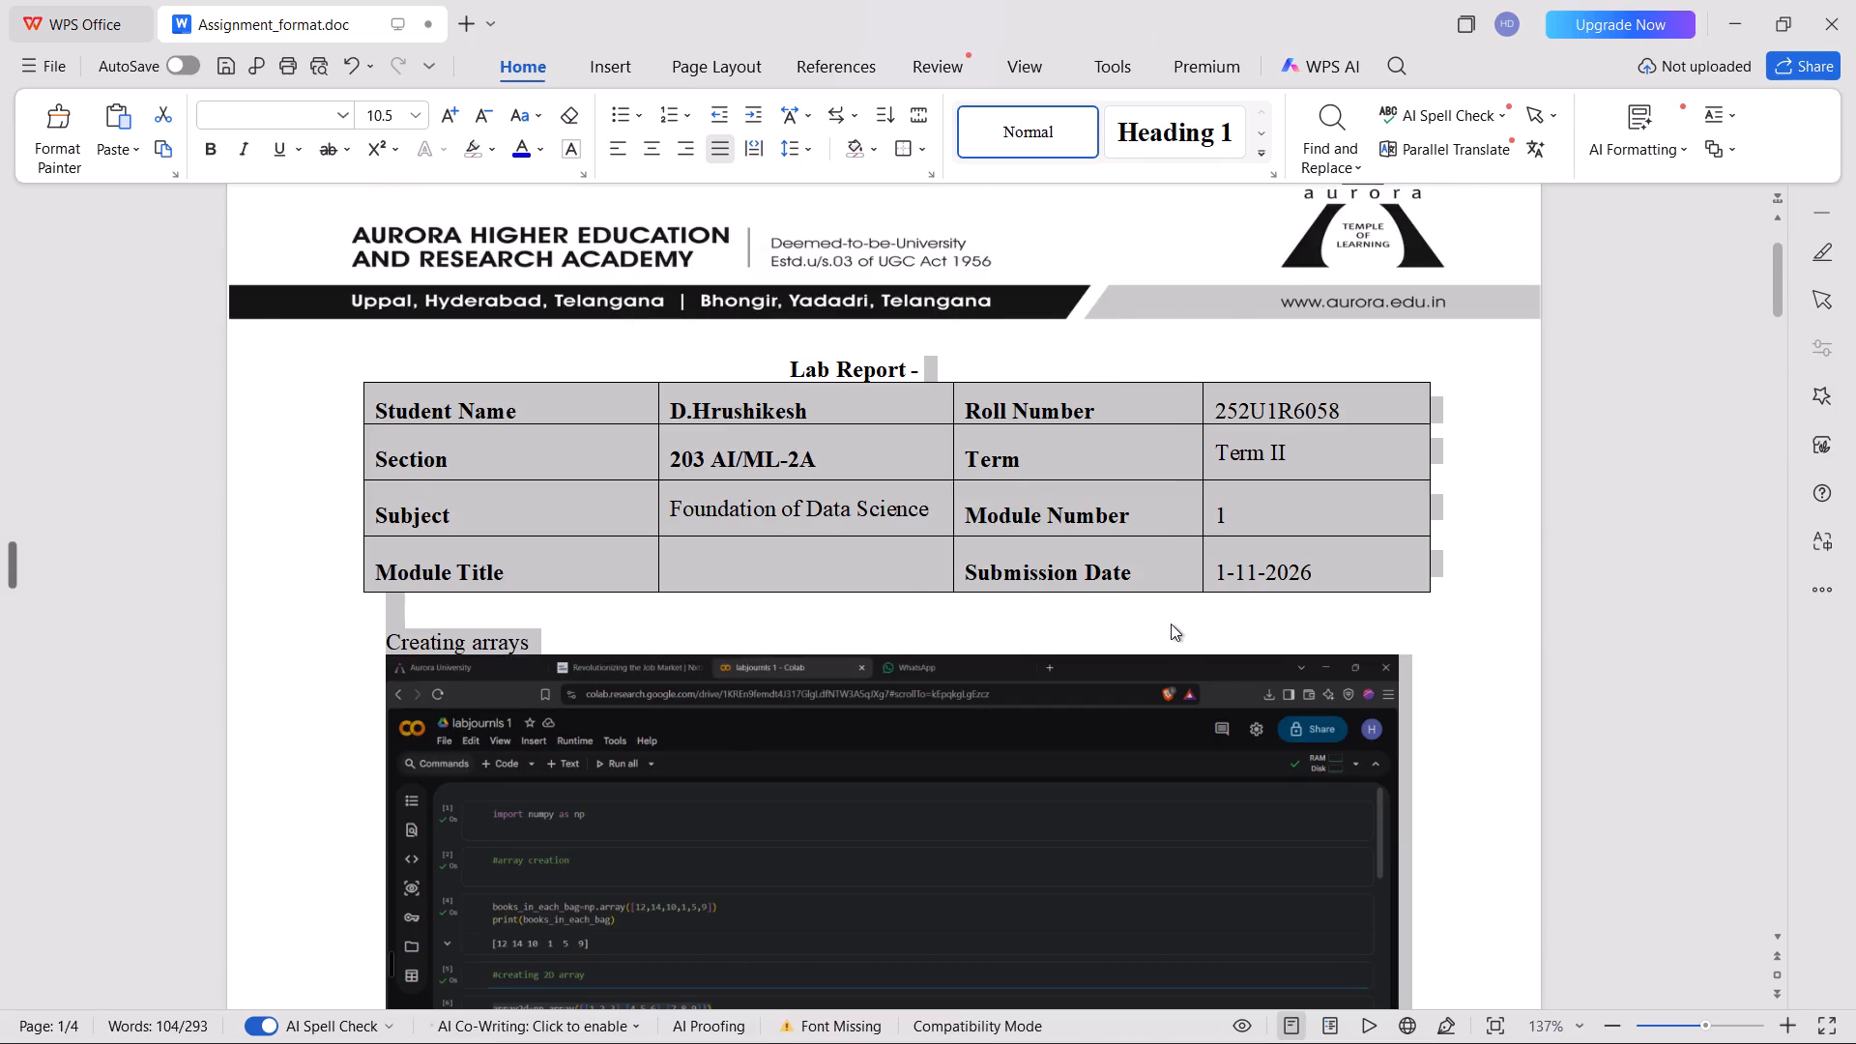
{"action": "left_click", "coordinate": [664, 630]}
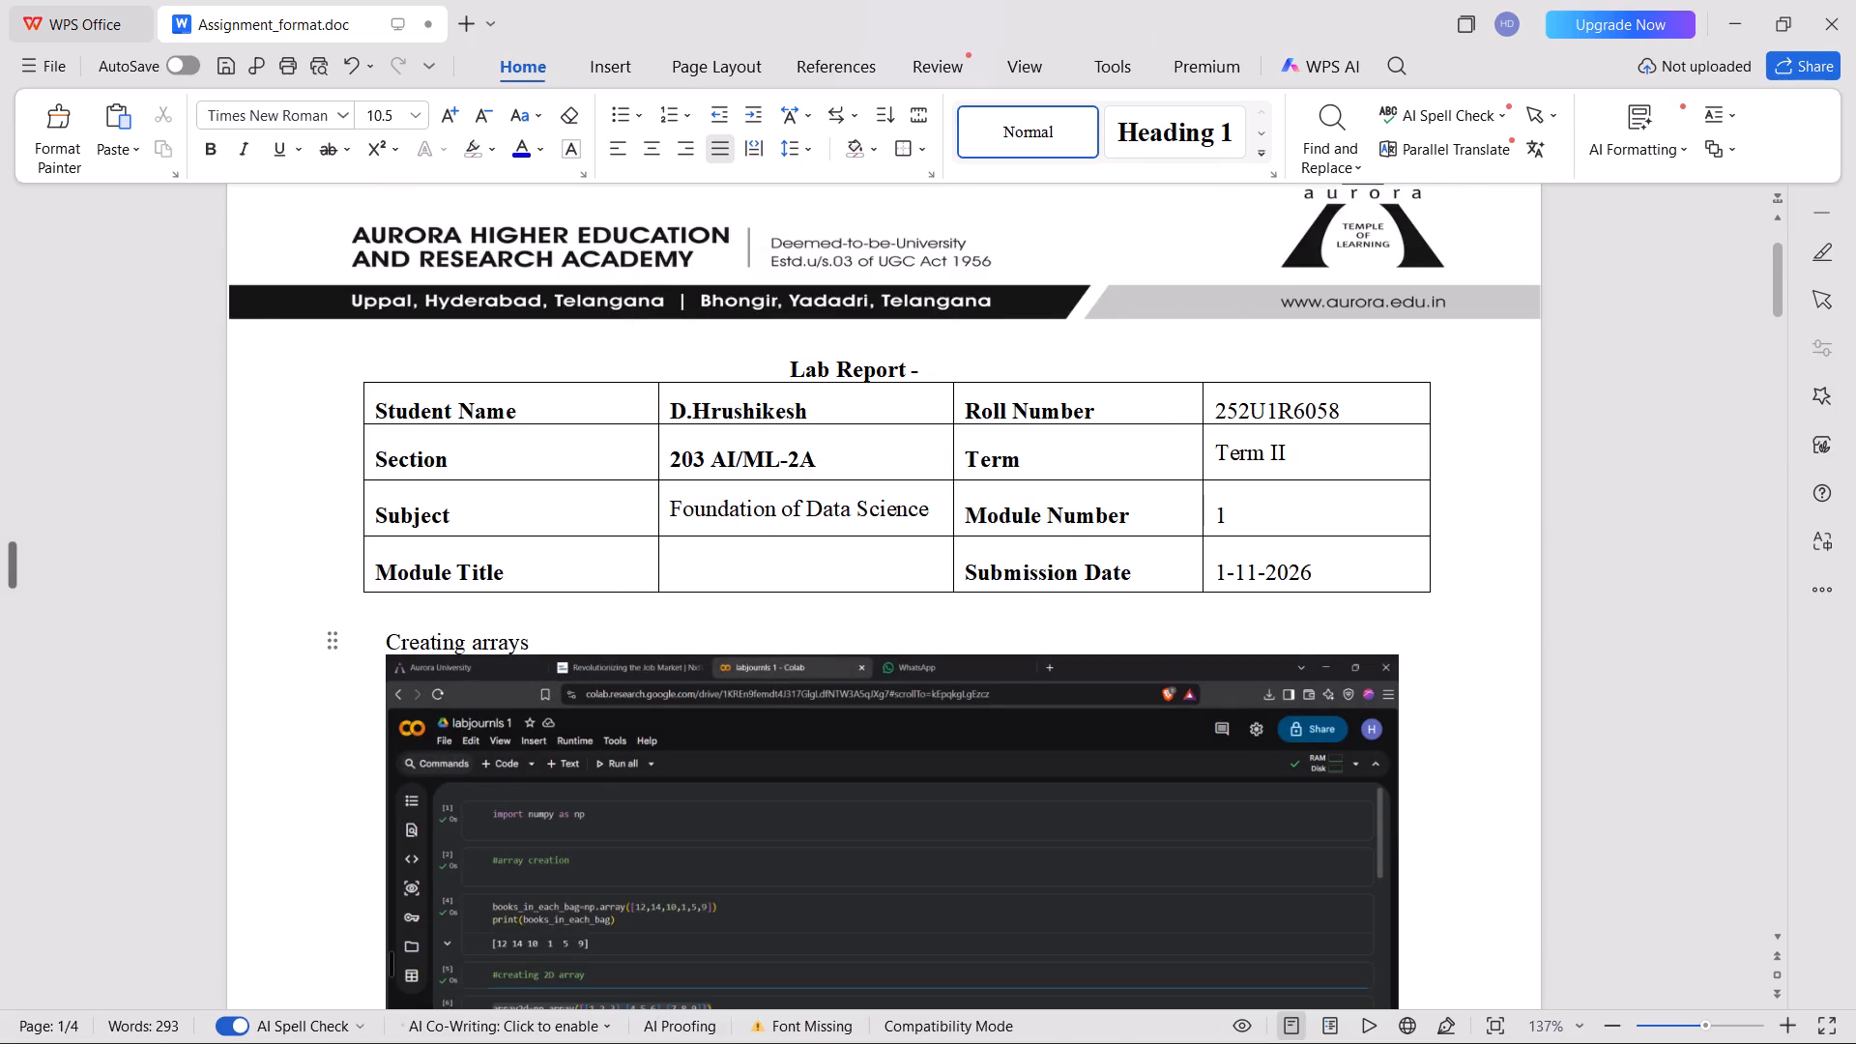
{"action": "key", "text": "shift+colon"}
{"action": "key", "text": "Return"}
{"action": "key", "text": "Return"}
Insert a blank line between the array-creation screenshot and its "Explanation:" label.
{"action": "scroll", "coordinate": [664, 630], "scroll_direction": "down", "scroll_amount": 6}
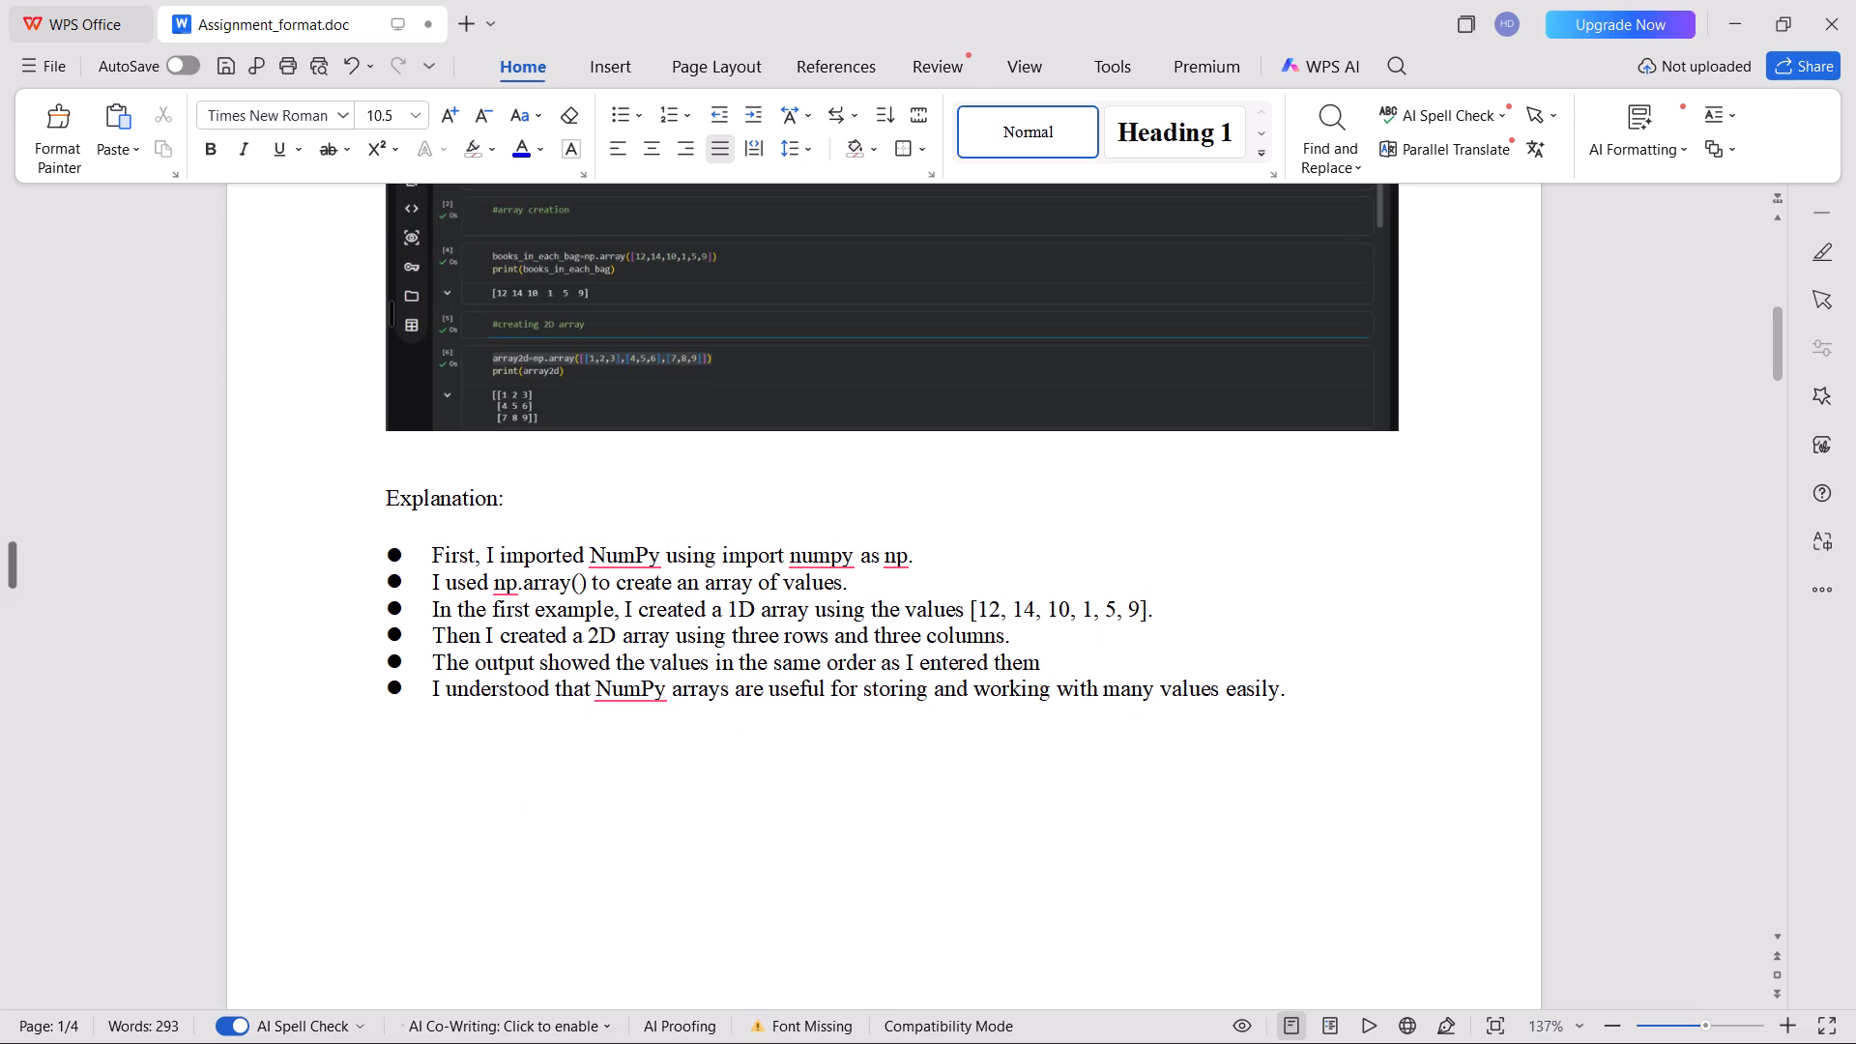
{"action": "left_click", "coordinate": [641, 465]}
{"action": "key", "text": "Return"}
Delete two of the blank lines above the "NumPy Attributes:" heading.
{"action": "scroll", "coordinate": [641, 465], "scroll_direction": "down", "scroll_amount": 5}
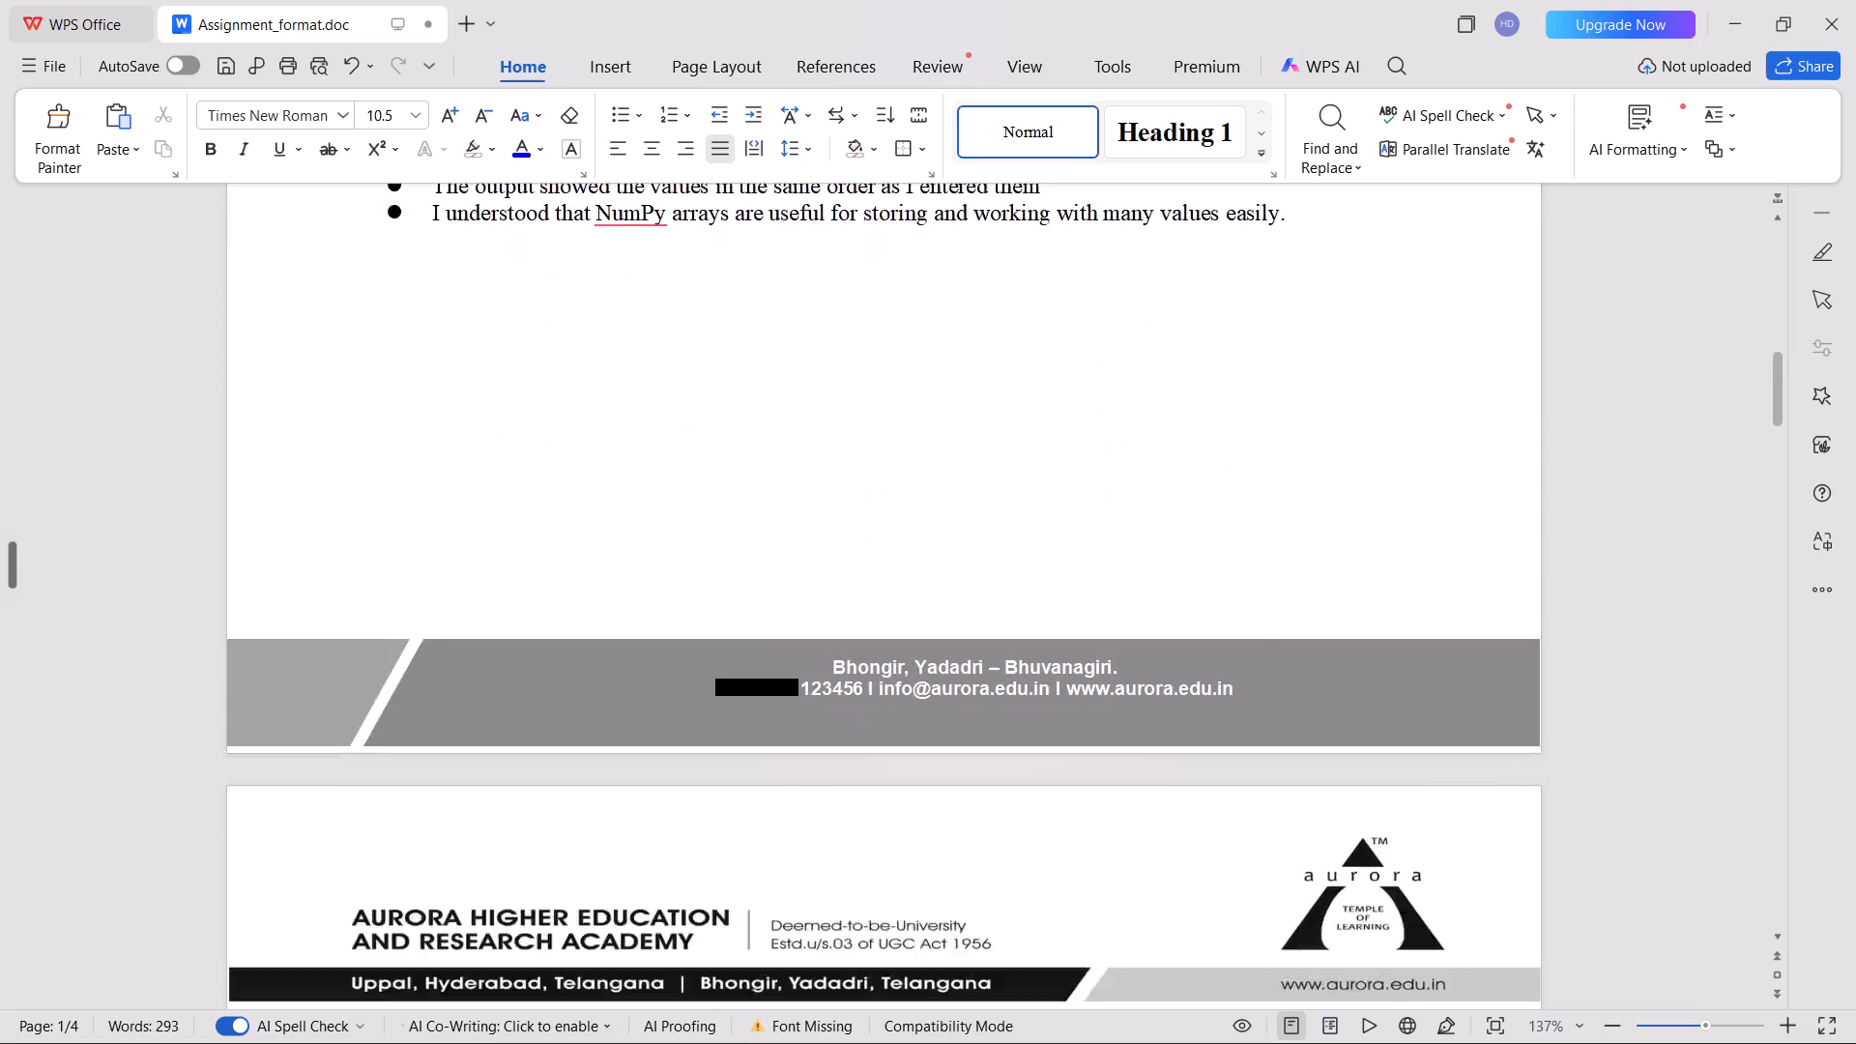
{"action": "scroll", "coordinate": [641, 465], "scroll_direction": "down", "scroll_amount": 3}
{"action": "left_click", "coordinate": [599, 575]}
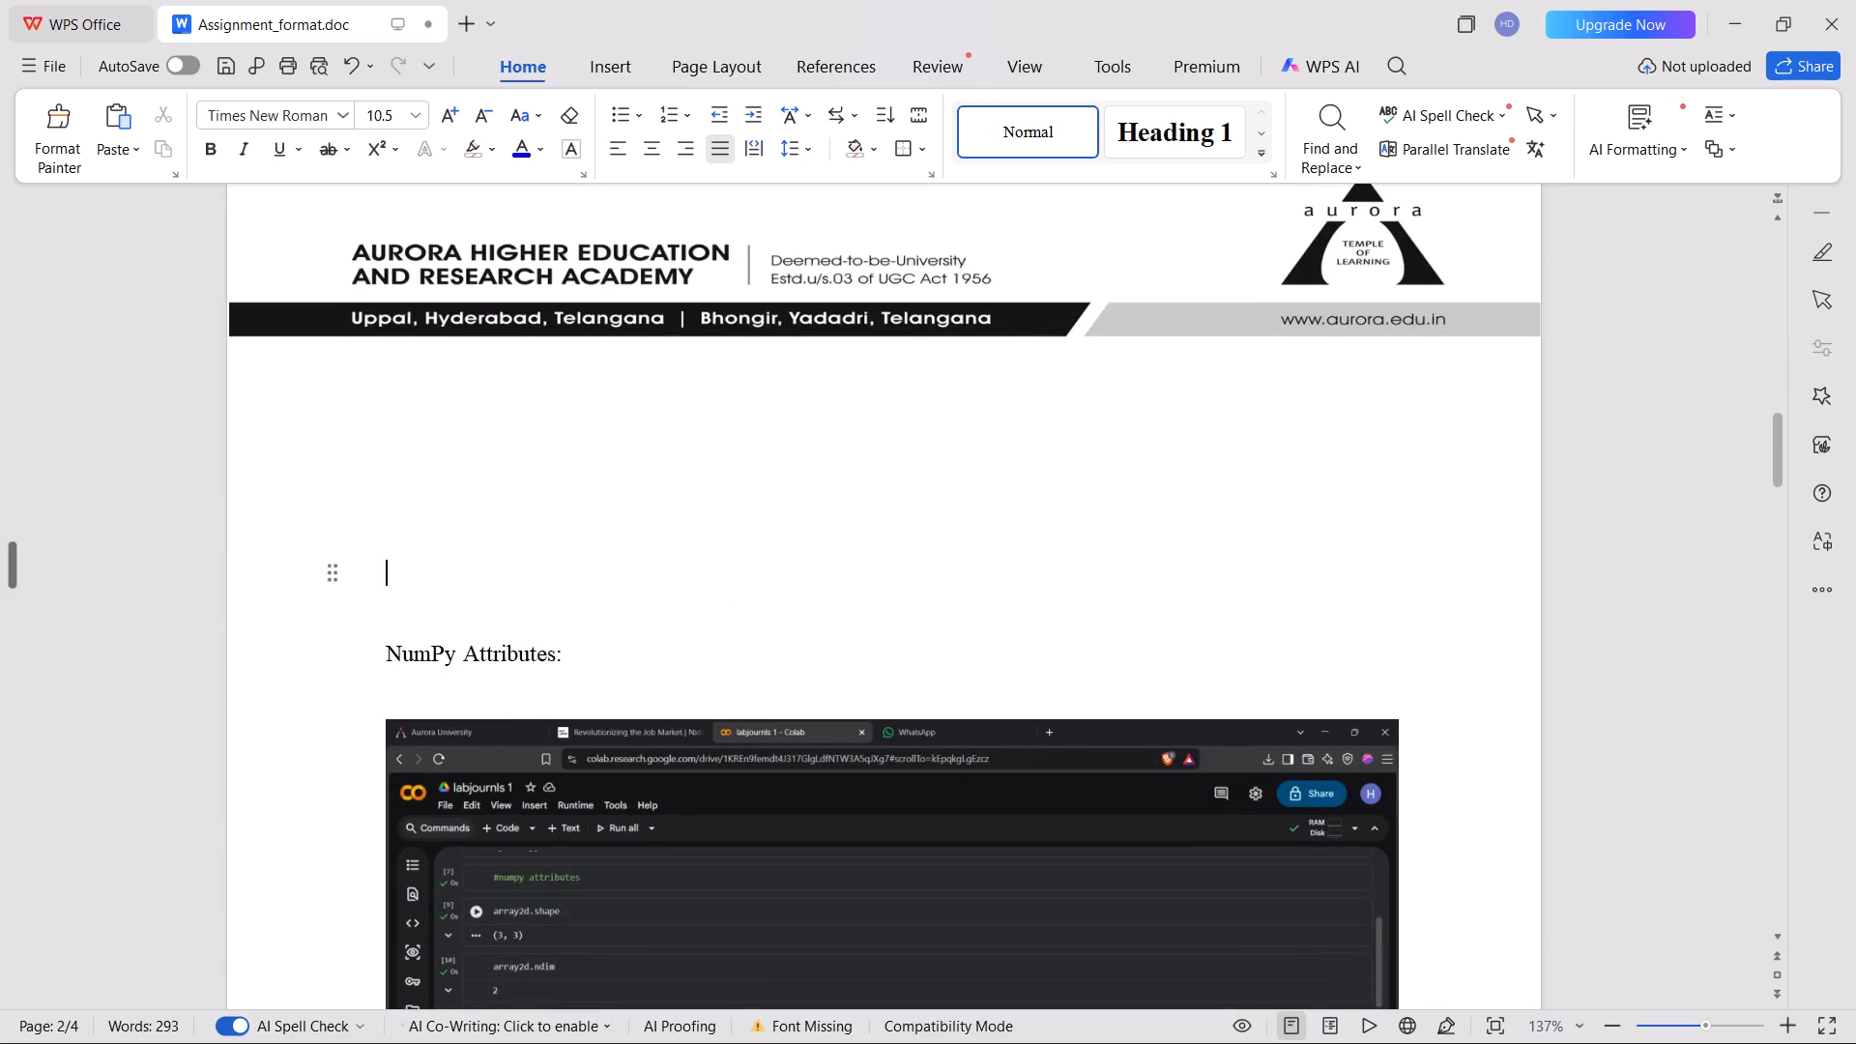
{"action": "key", "text": "BackSpace"}
{"action": "key", "text": "BackSpace"}
Insert two blank lines between the NumPy attributes screenshot and its "Explanation:" label.
{"action": "scroll", "coordinate": [599, 575], "scroll_direction": "down", "scroll_amount": 4}
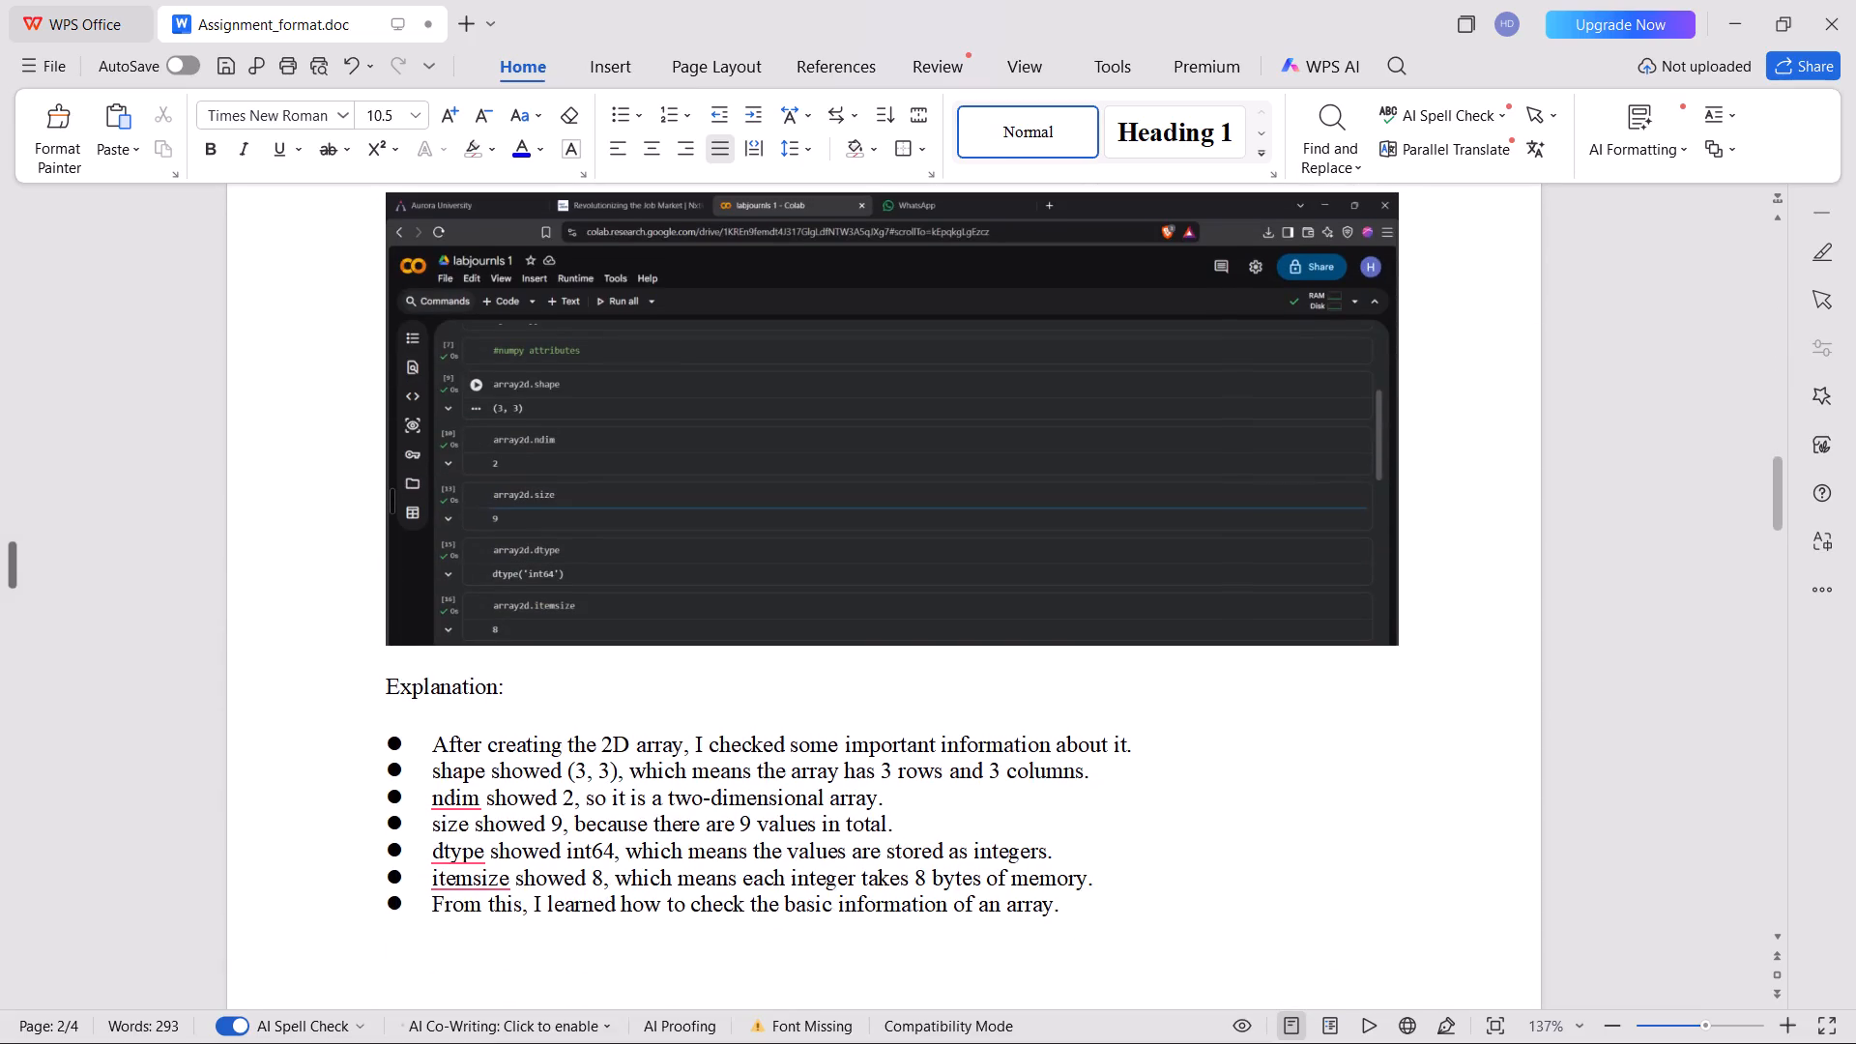
{"action": "left_click", "coordinate": [593, 658]}
{"action": "key", "text": "Return"}
{"action": "key", "text": "Return"}
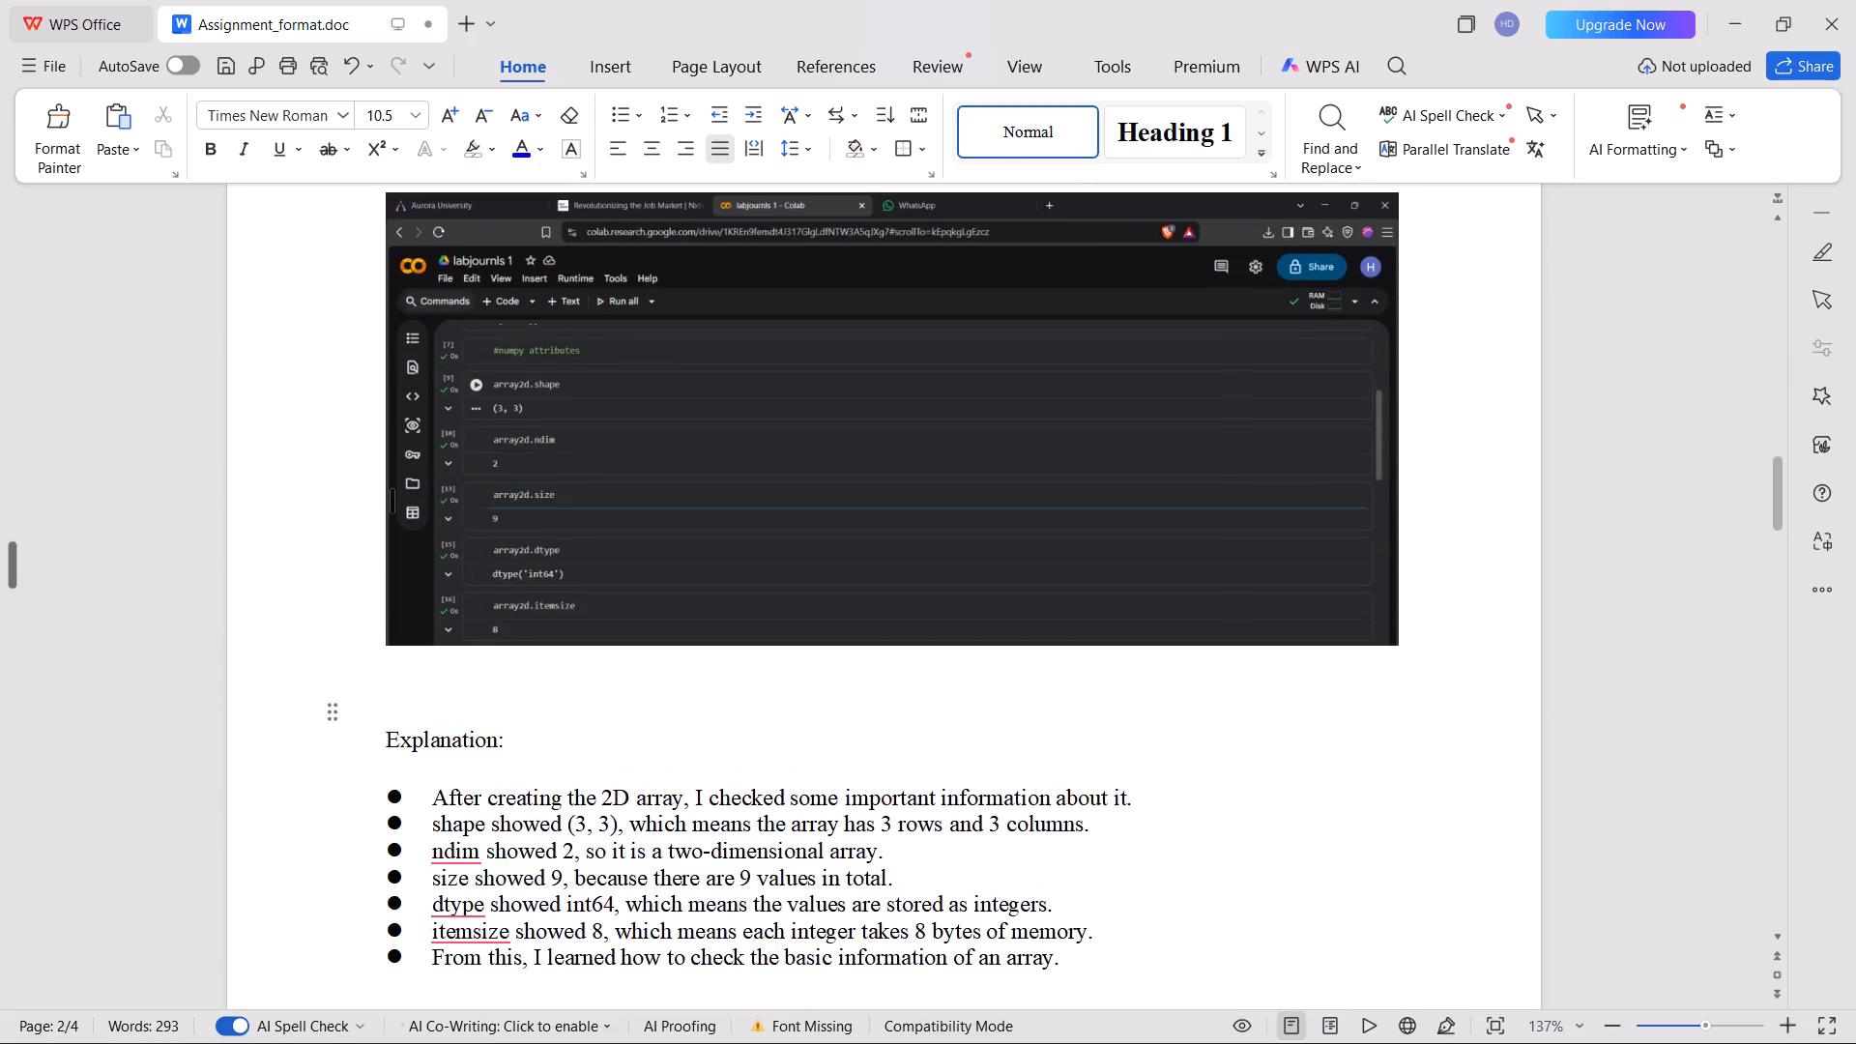
Delete six of the blank lines above the "NumPy Data Types and Type Convertions:" heading.
{"action": "scroll", "coordinate": [593, 658], "scroll_direction": "down", "scroll_amount": 10}
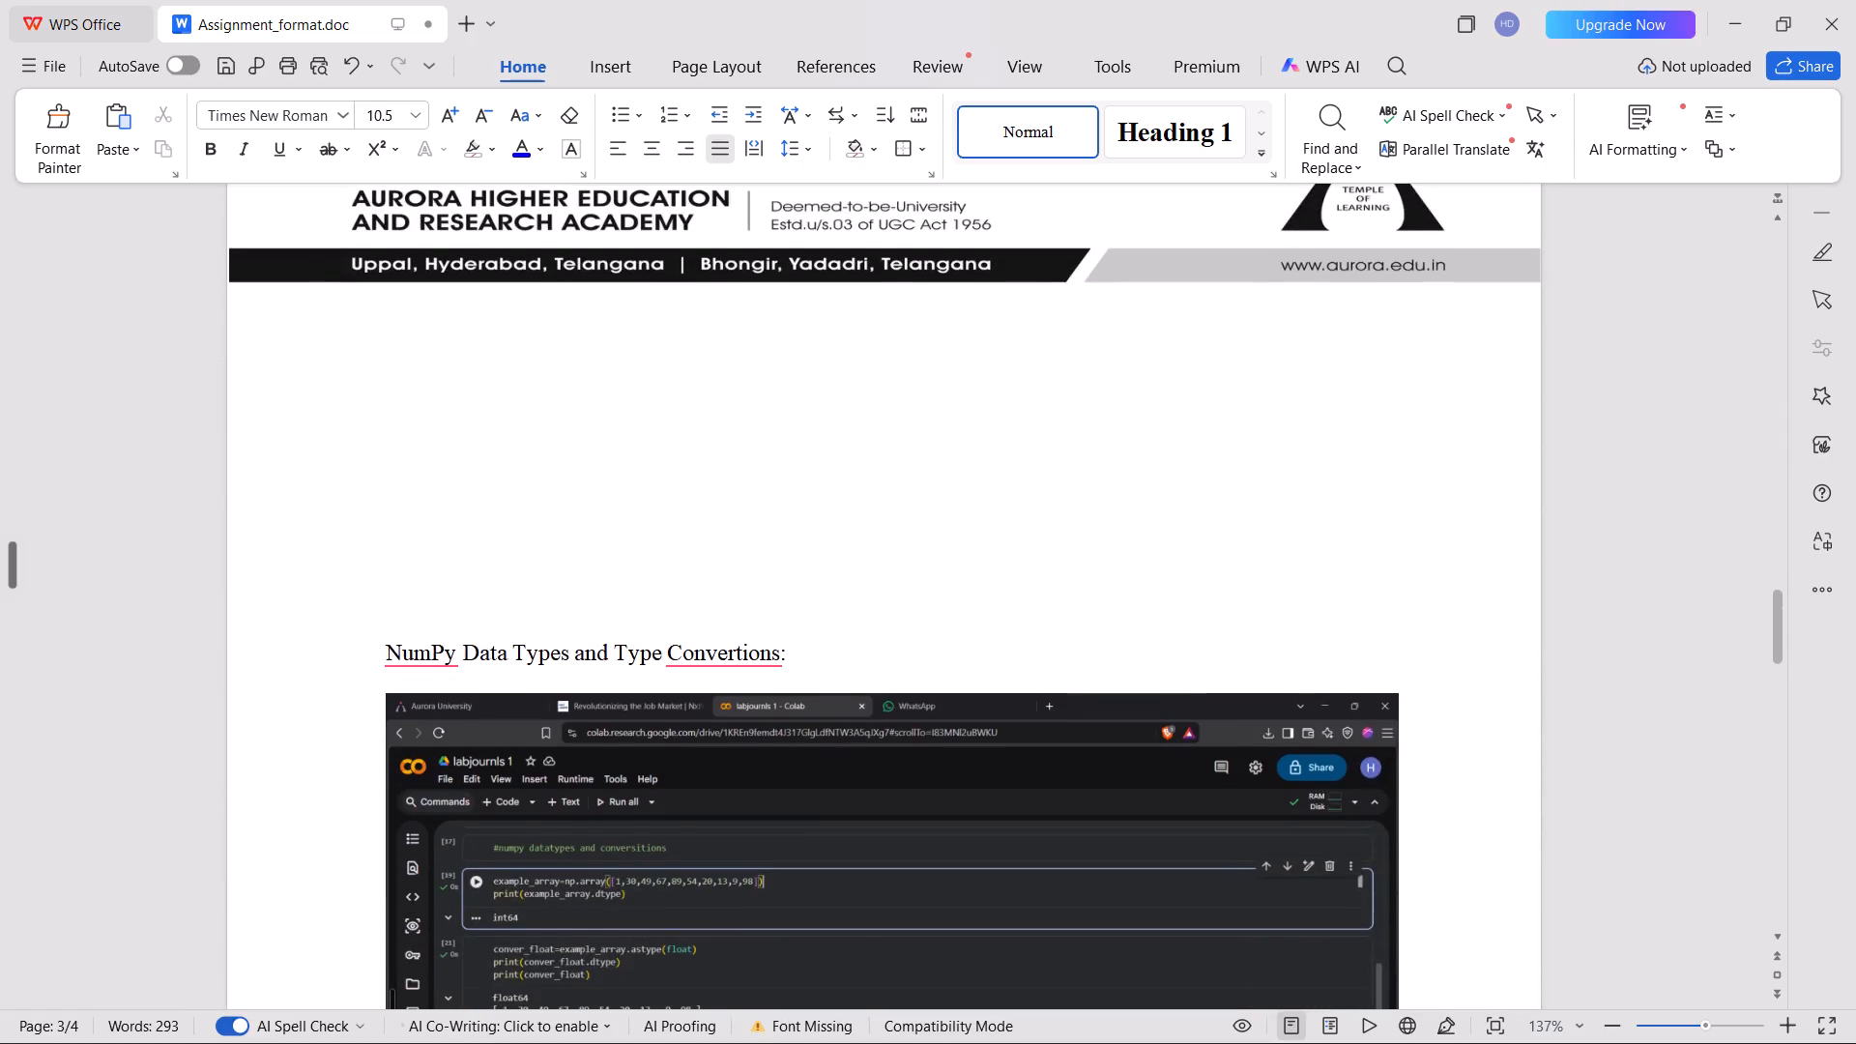
{"action": "left_click", "coordinate": [557, 575]}
{"action": "key", "text": "BackSpace"}
{"action": "key", "text": "BackSpace"}
{"action": "key", "text": "BackSpace"}
{"action": "key", "text": "BackSpace"}
{"action": "key", "text": "BackSpace"}
{"action": "key", "text": "BackSpace"}
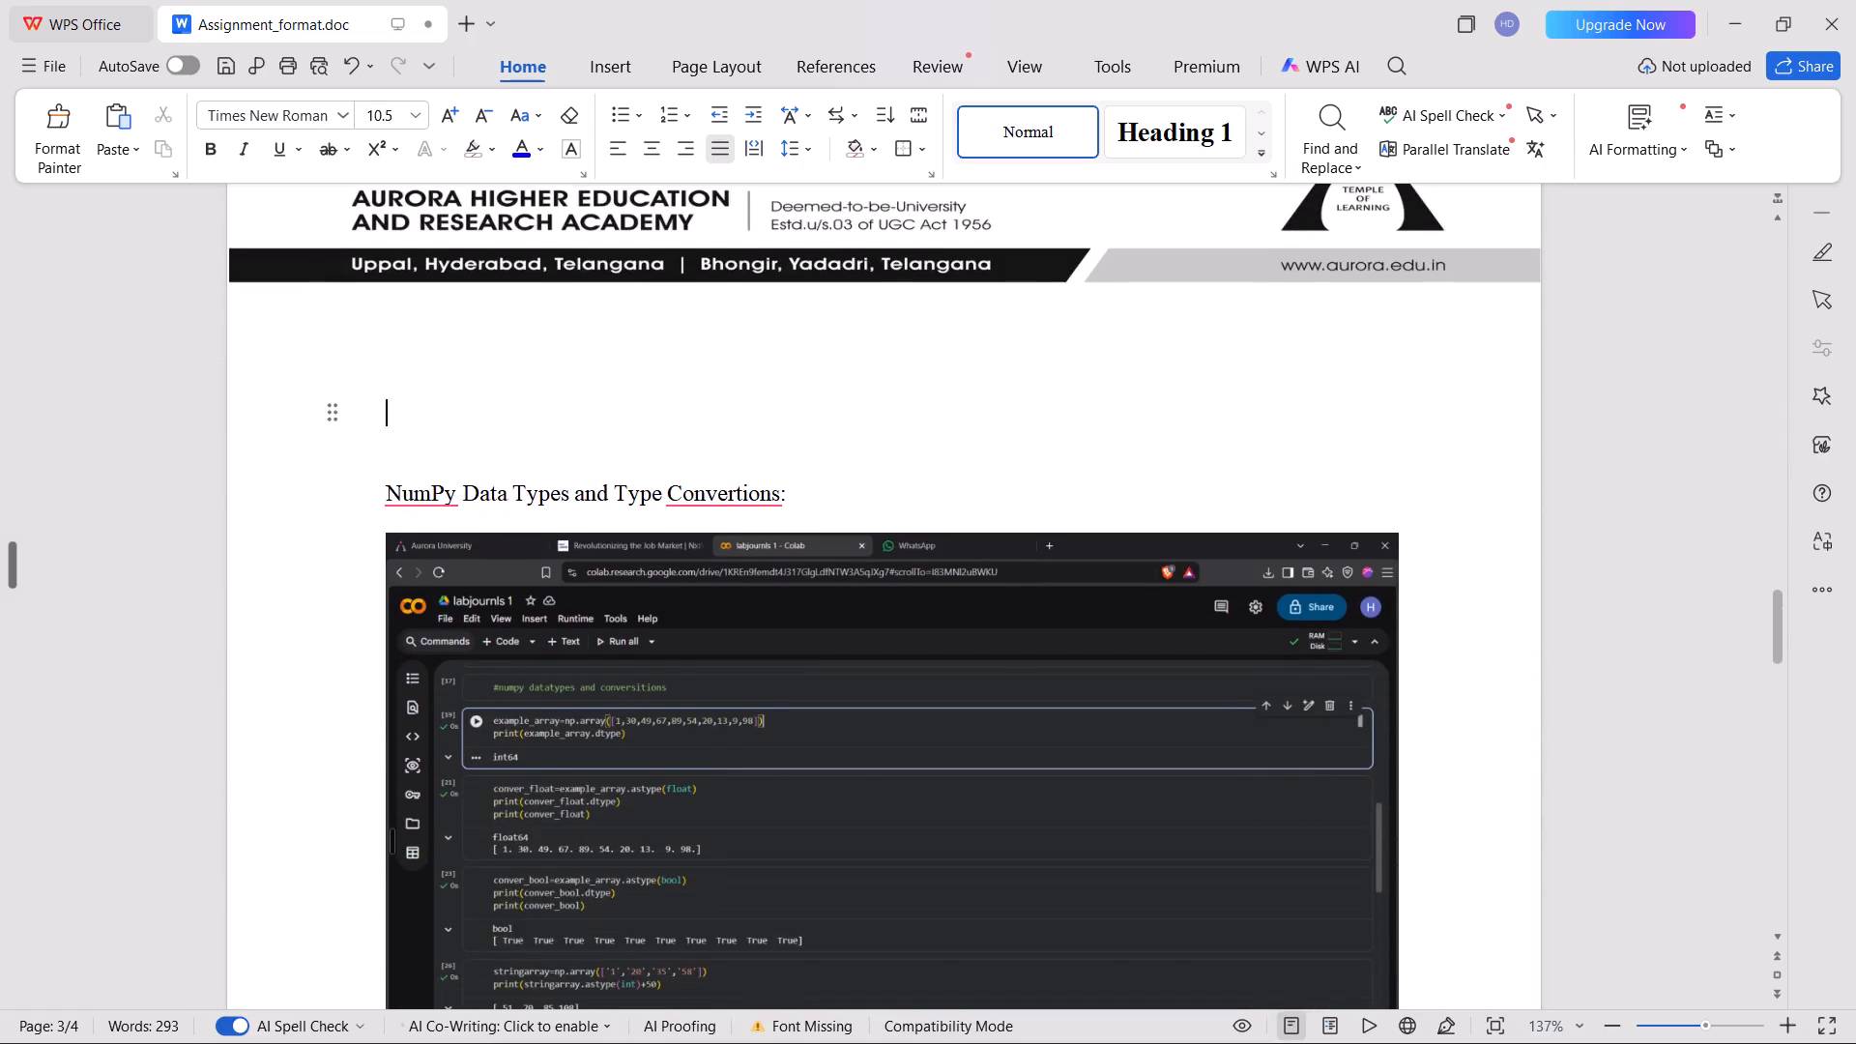
Insert two blank lines between the data types and conversions screenshot and its "Explanation:" label.
{"action": "scroll", "coordinate": [653, 659], "scroll_direction": "down", "scroll_amount": 3}
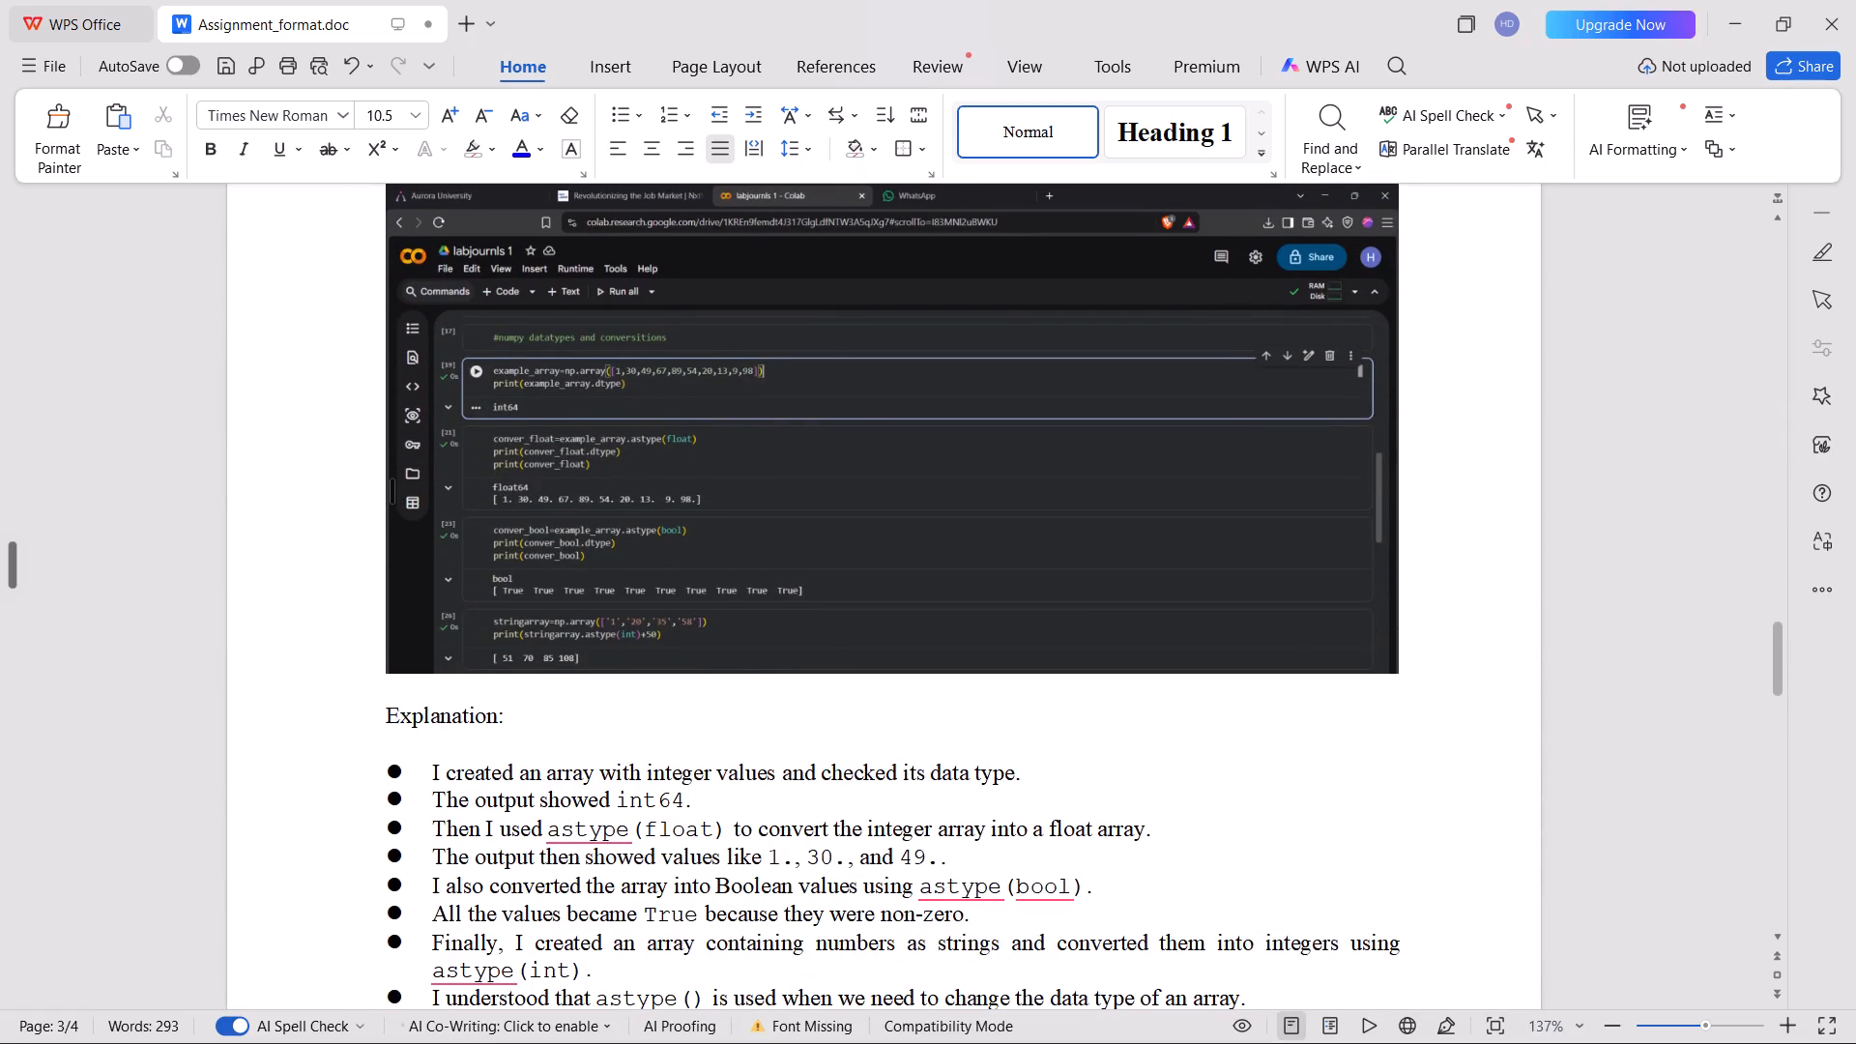
{"action": "scroll", "coordinate": [656, 691], "scroll_direction": "down", "scroll_amount": 4}
{"action": "scroll", "coordinate": [656, 691], "scroll_direction": "up", "scroll_amount": 4}
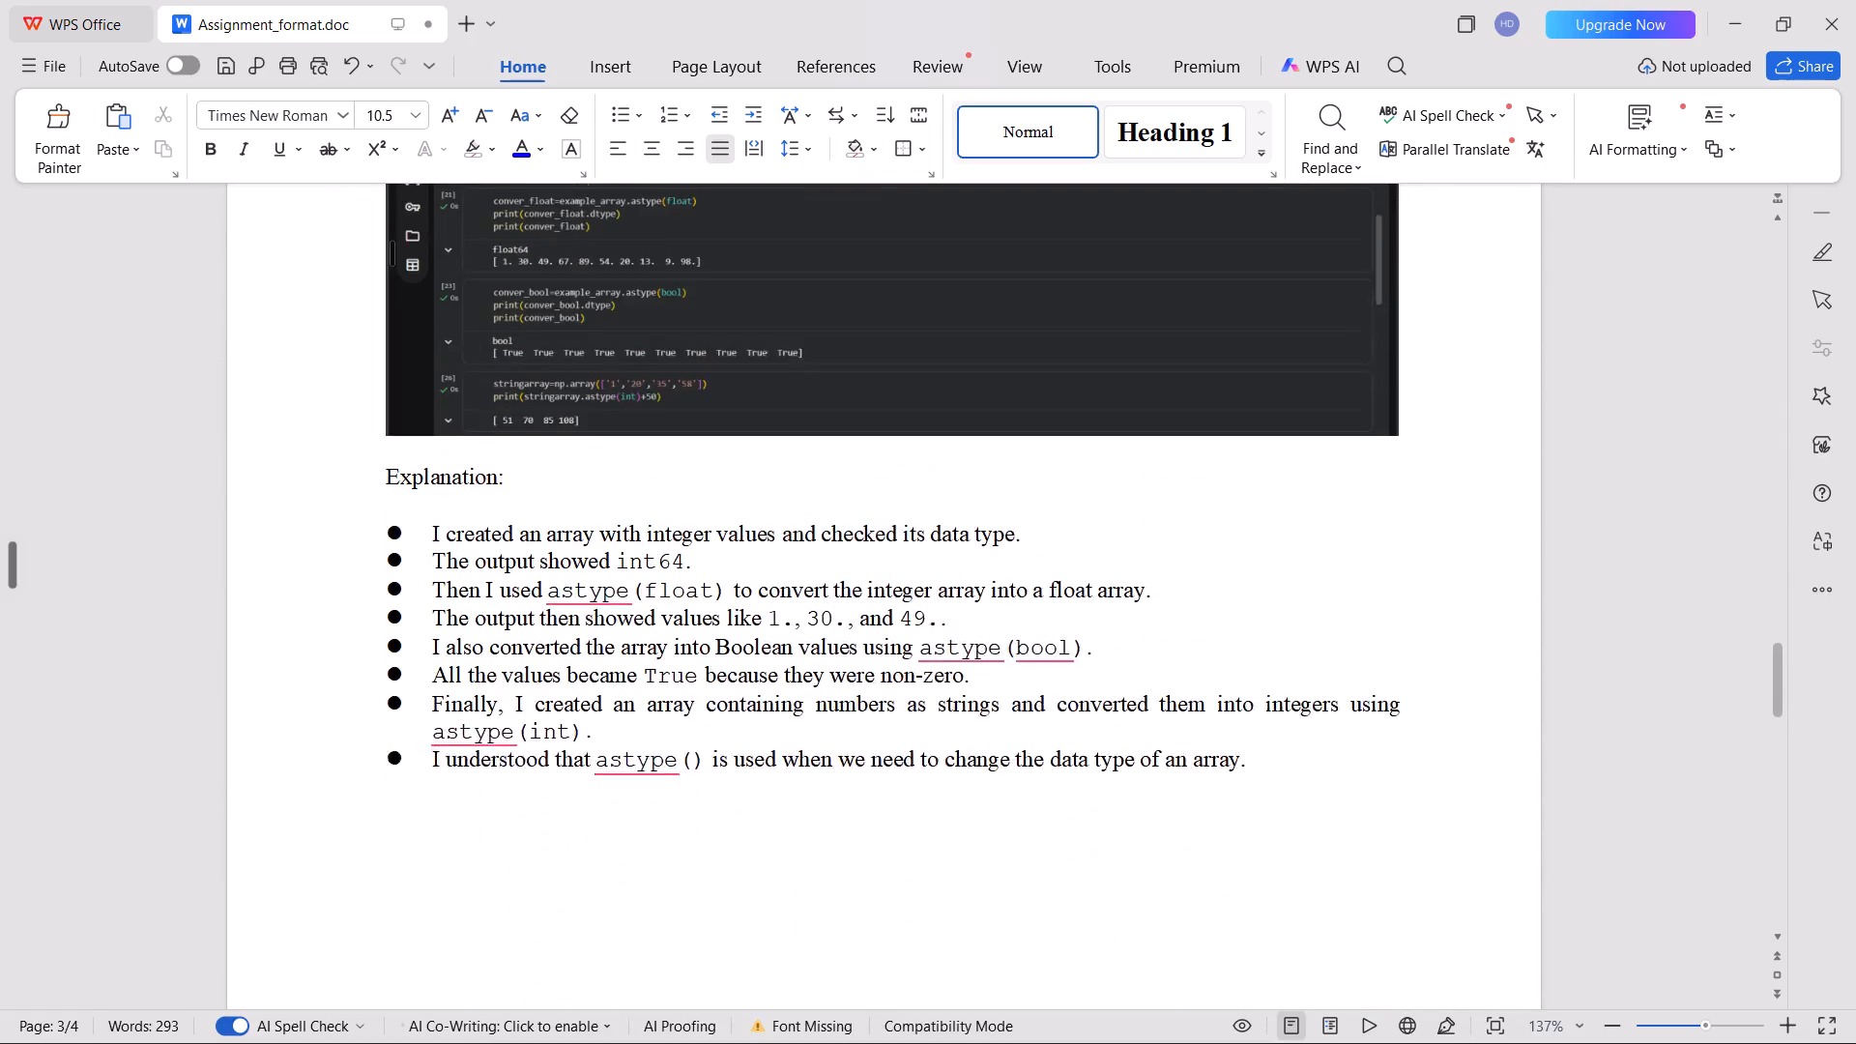
{"action": "scroll", "coordinate": [962, 787], "scroll_direction": "down", "scroll_amount": 1}
{"action": "left_click", "coordinate": [1434, 438]}
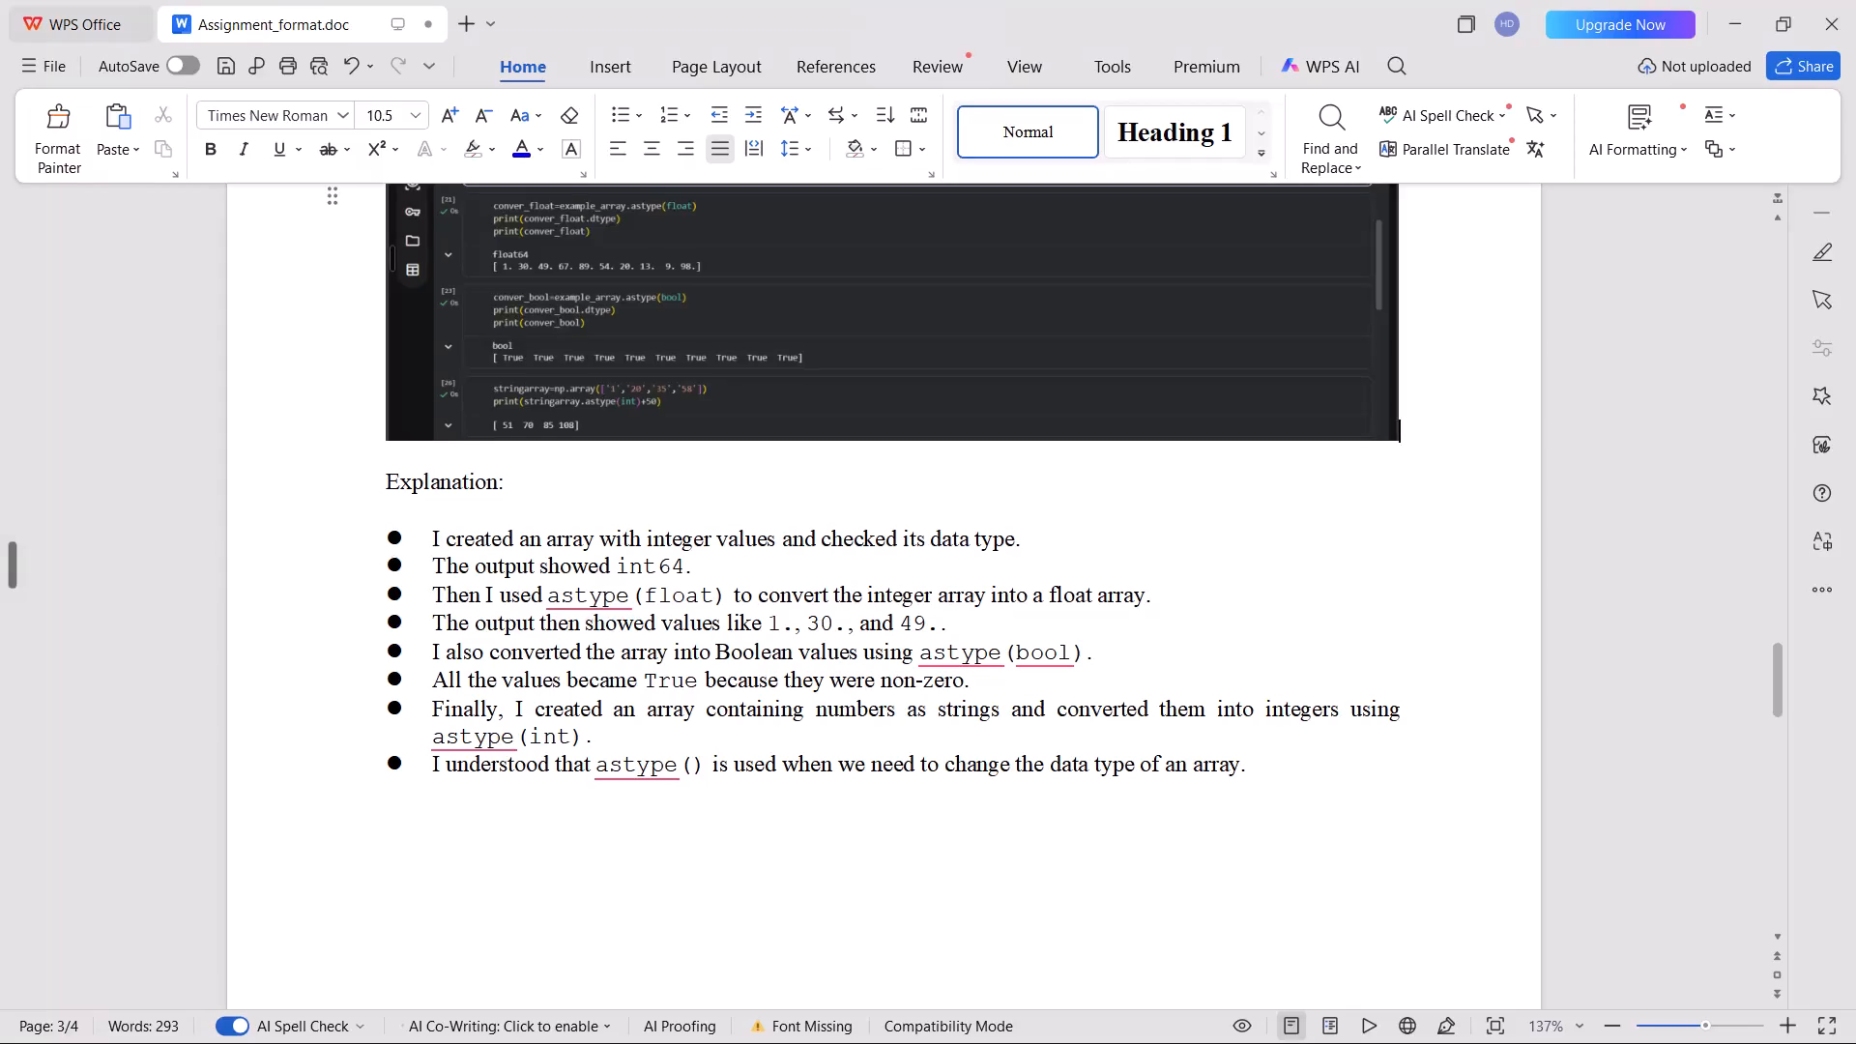
{"action": "key", "text": "Return"}
{"action": "key", "text": "Return"}
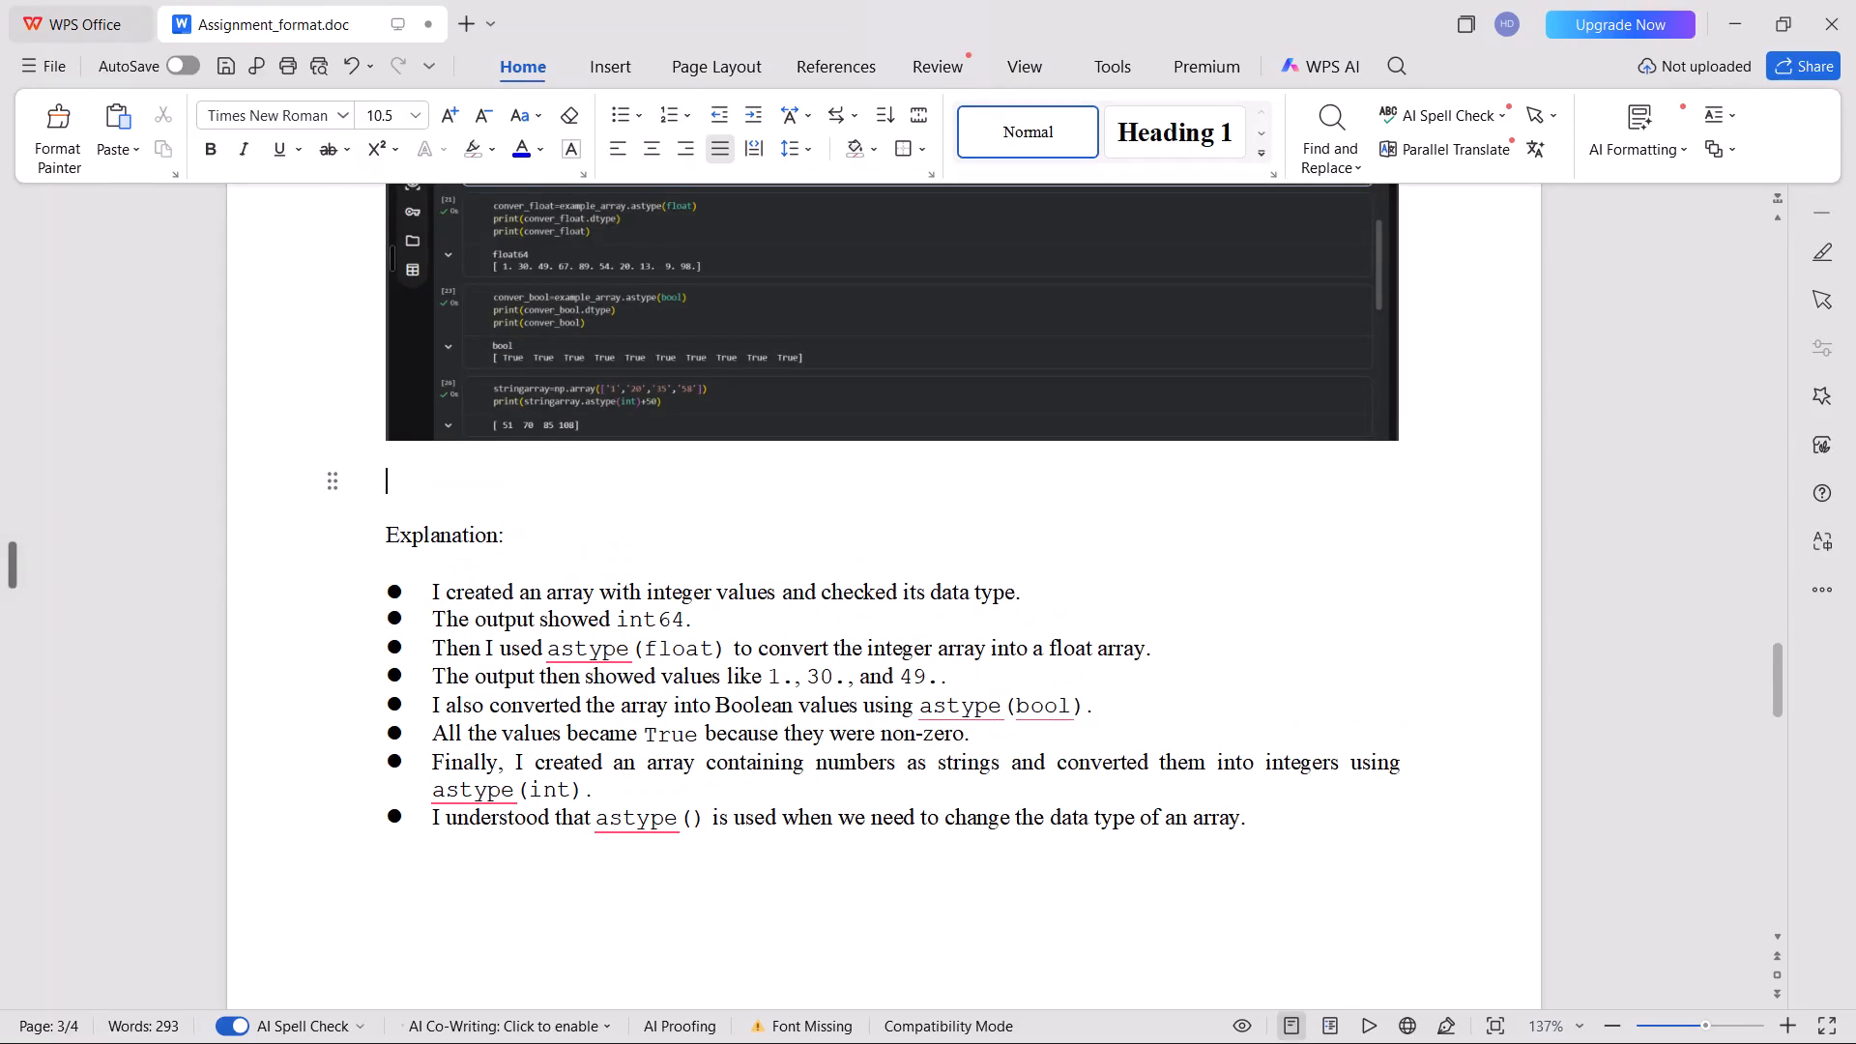
Insert two blank lines between the "Indexing:" heading and its screenshot, and one blank line above the heading.
{"action": "scroll", "coordinate": [1434, 438], "scroll_direction": "down", "scroll_amount": 5}
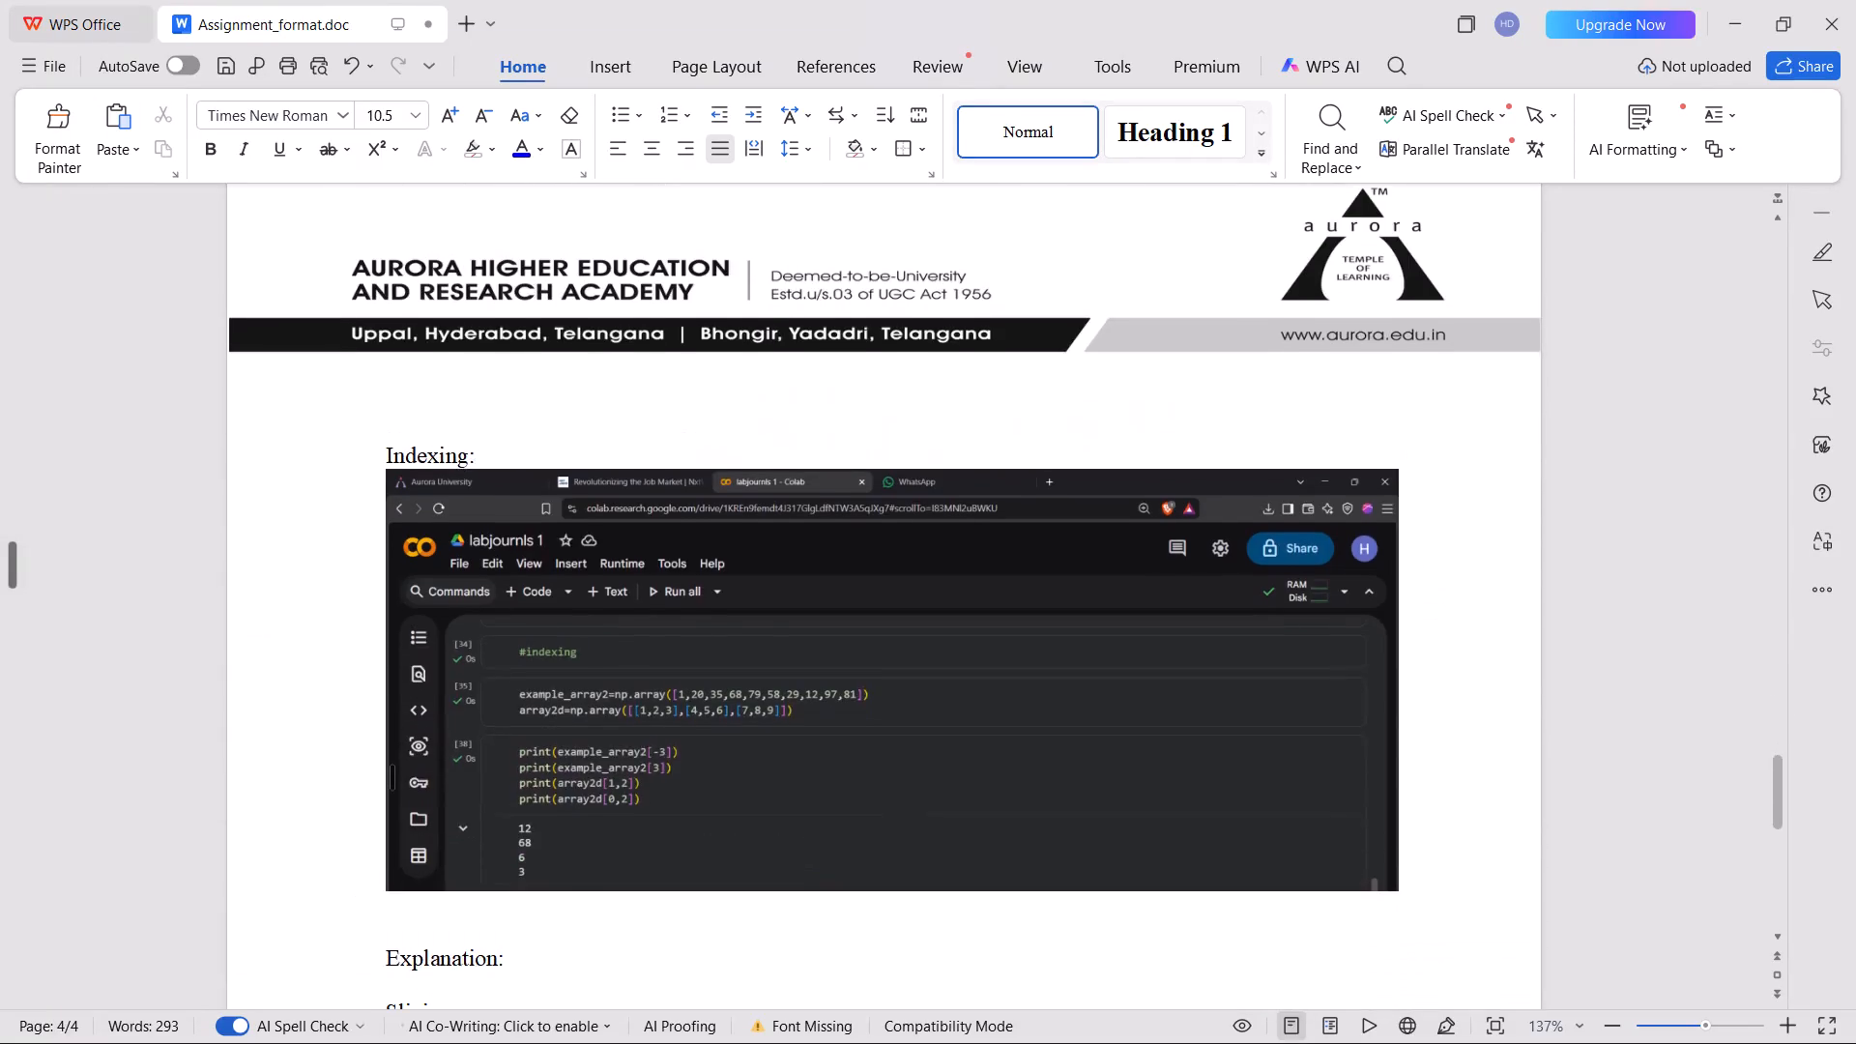
{"action": "scroll", "coordinate": [1434, 438], "scroll_direction": "down", "scroll_amount": 1}
{"action": "scroll", "coordinate": [815, 357], "scroll_direction": "up", "scroll_amount": 4}
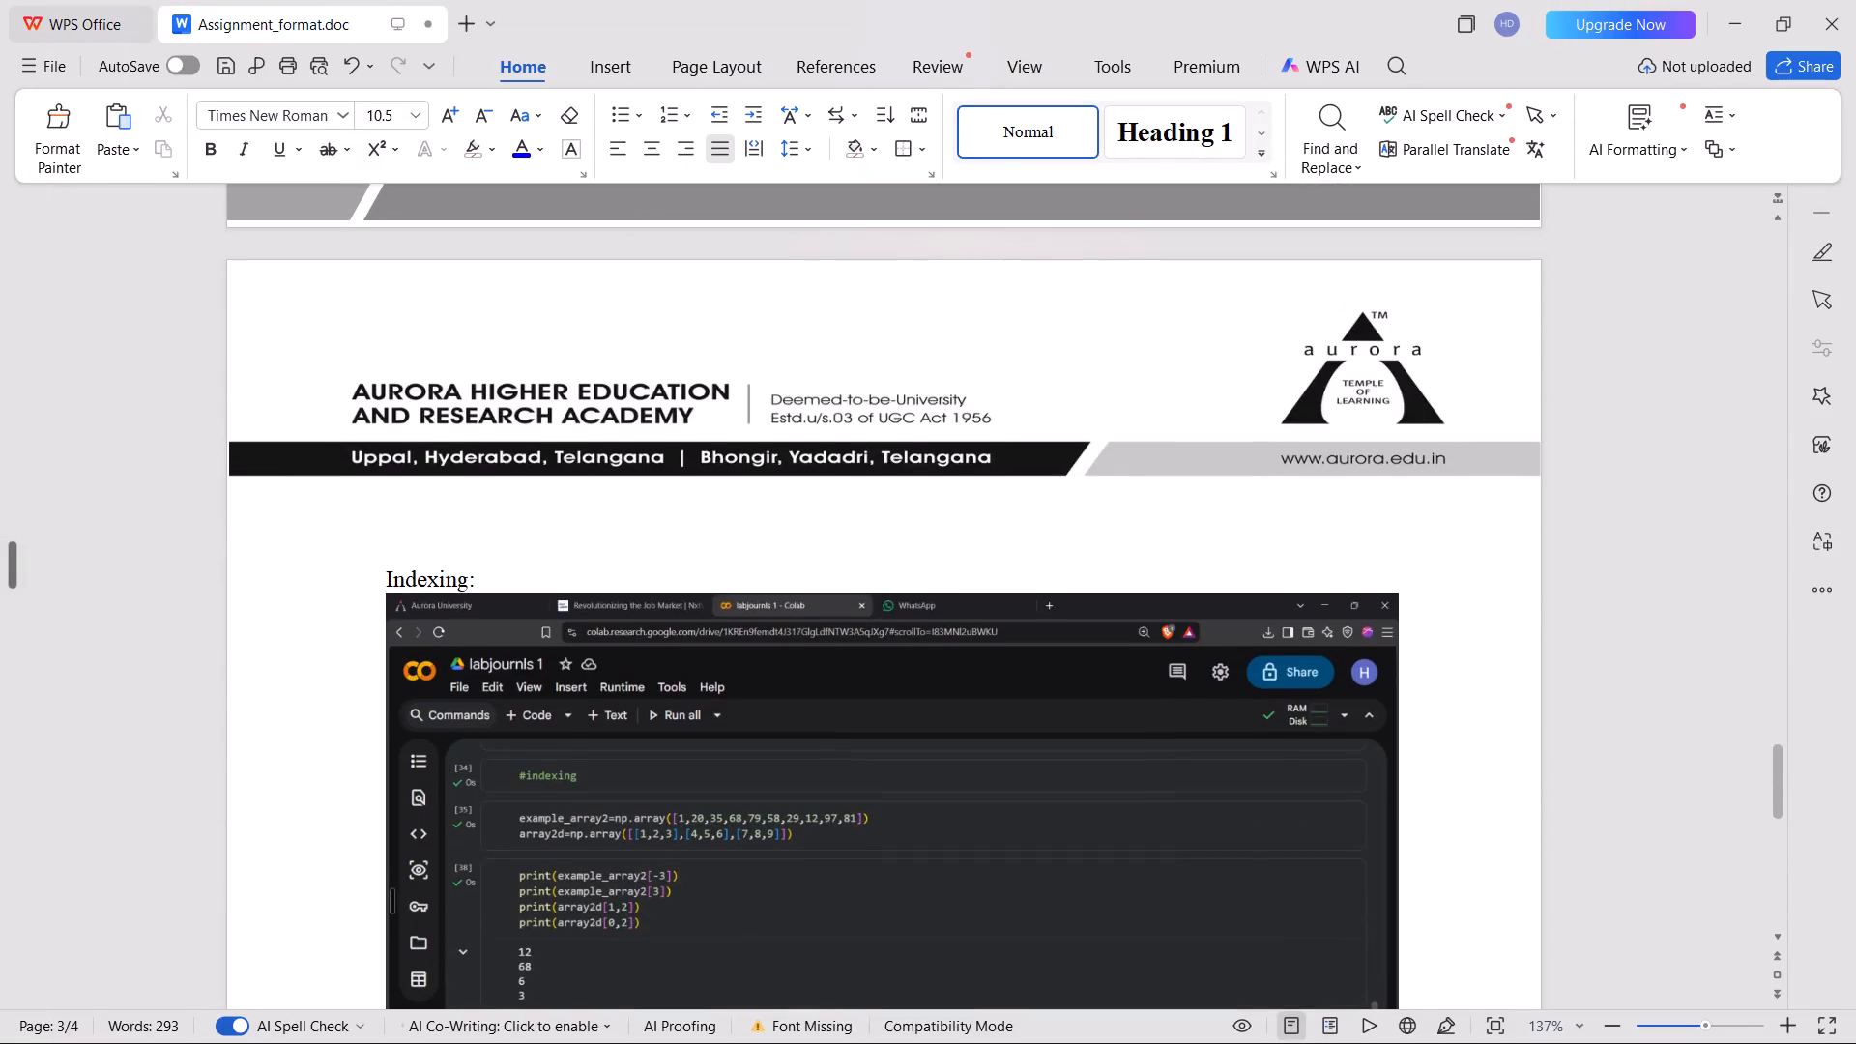
{"action": "left_click", "coordinate": [539, 583]}
{"action": "key", "text": "Return"}
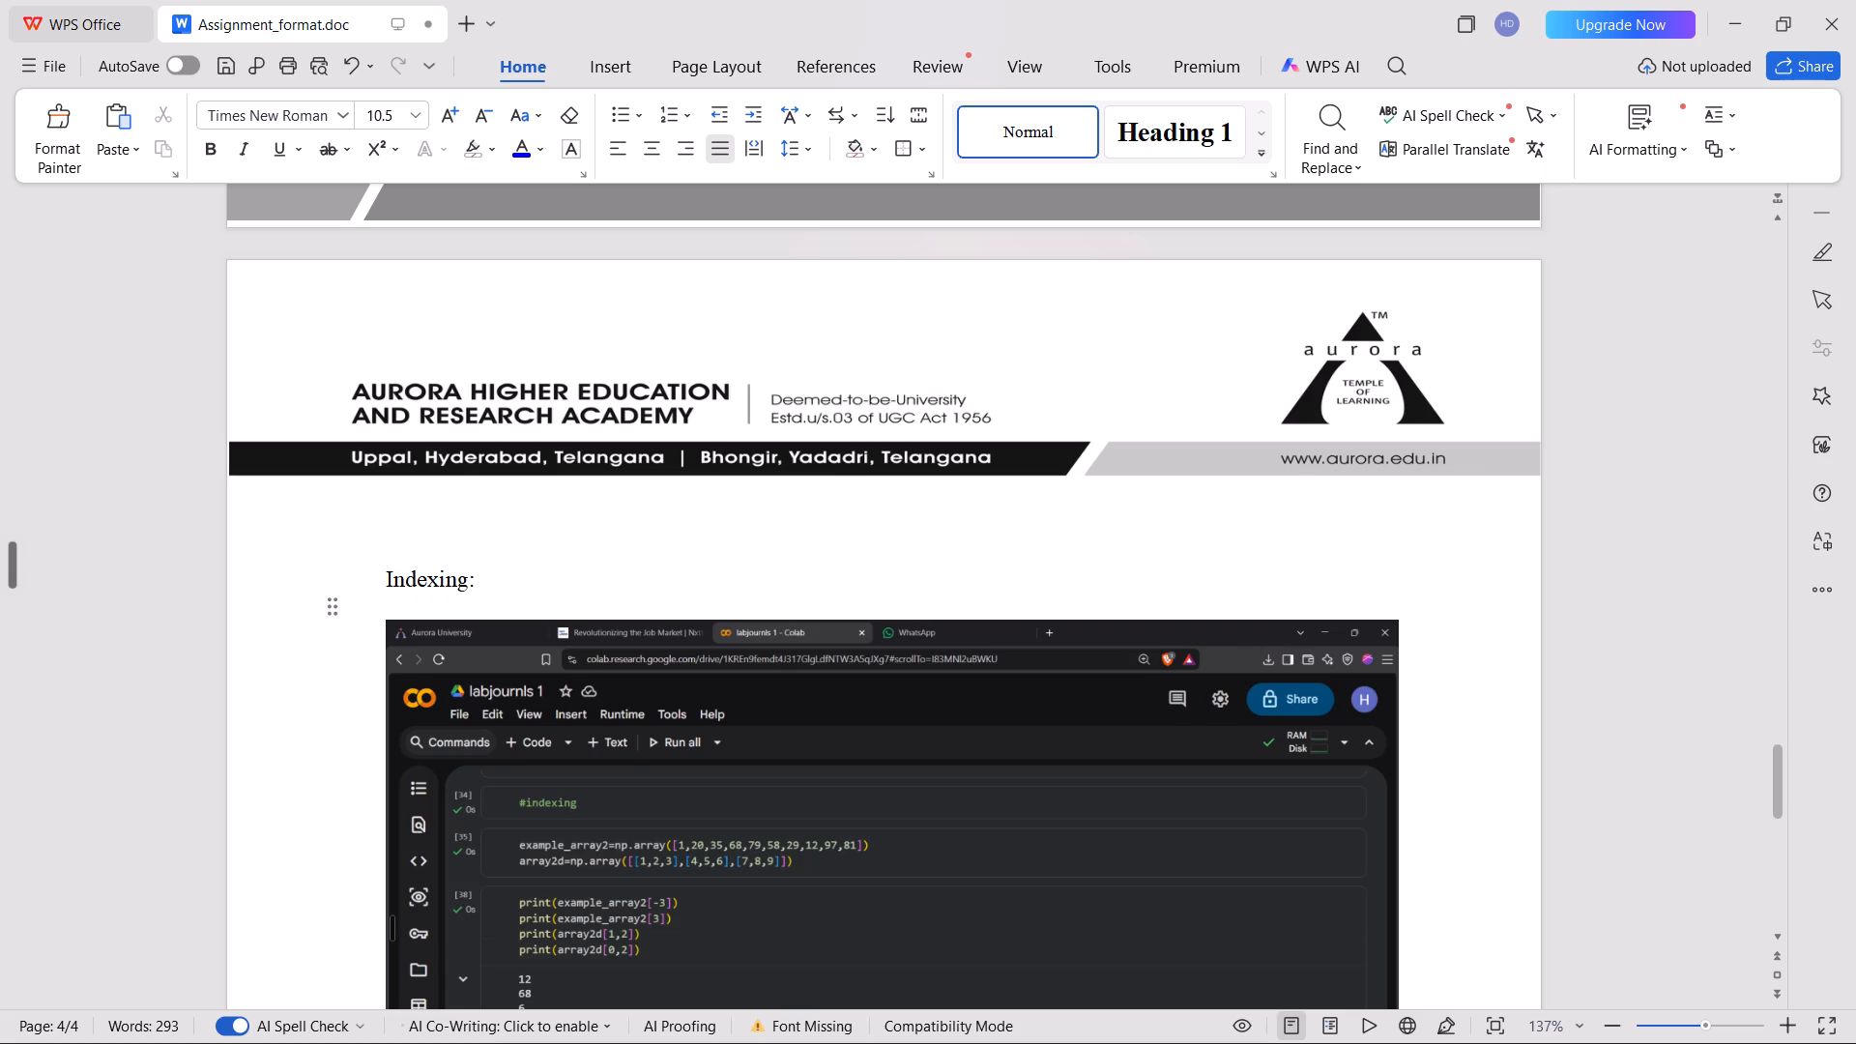
{"action": "key", "text": "Return"}
{"action": "left_click", "coordinate": [506, 523]}
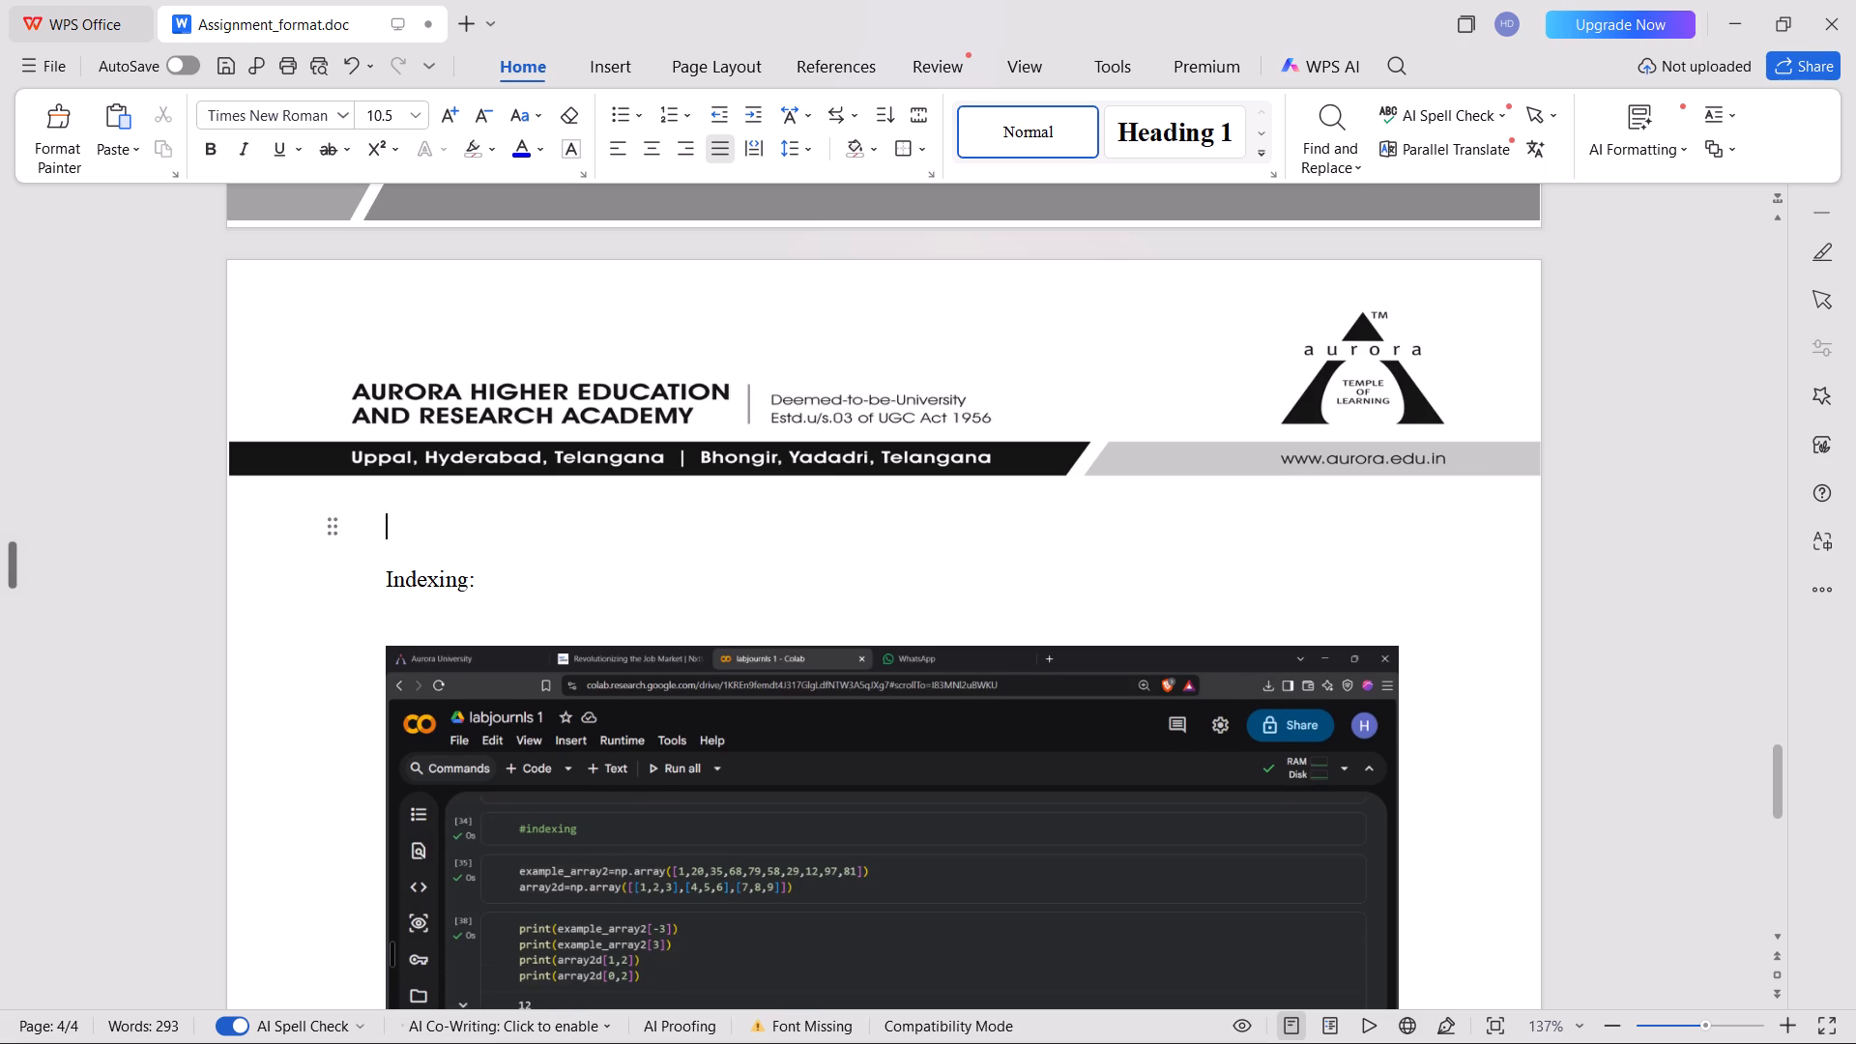
{"action": "key", "text": "Return"}
{"action": "scroll", "coordinate": [506, 523], "scroll_direction": "down", "scroll_amount": 4}
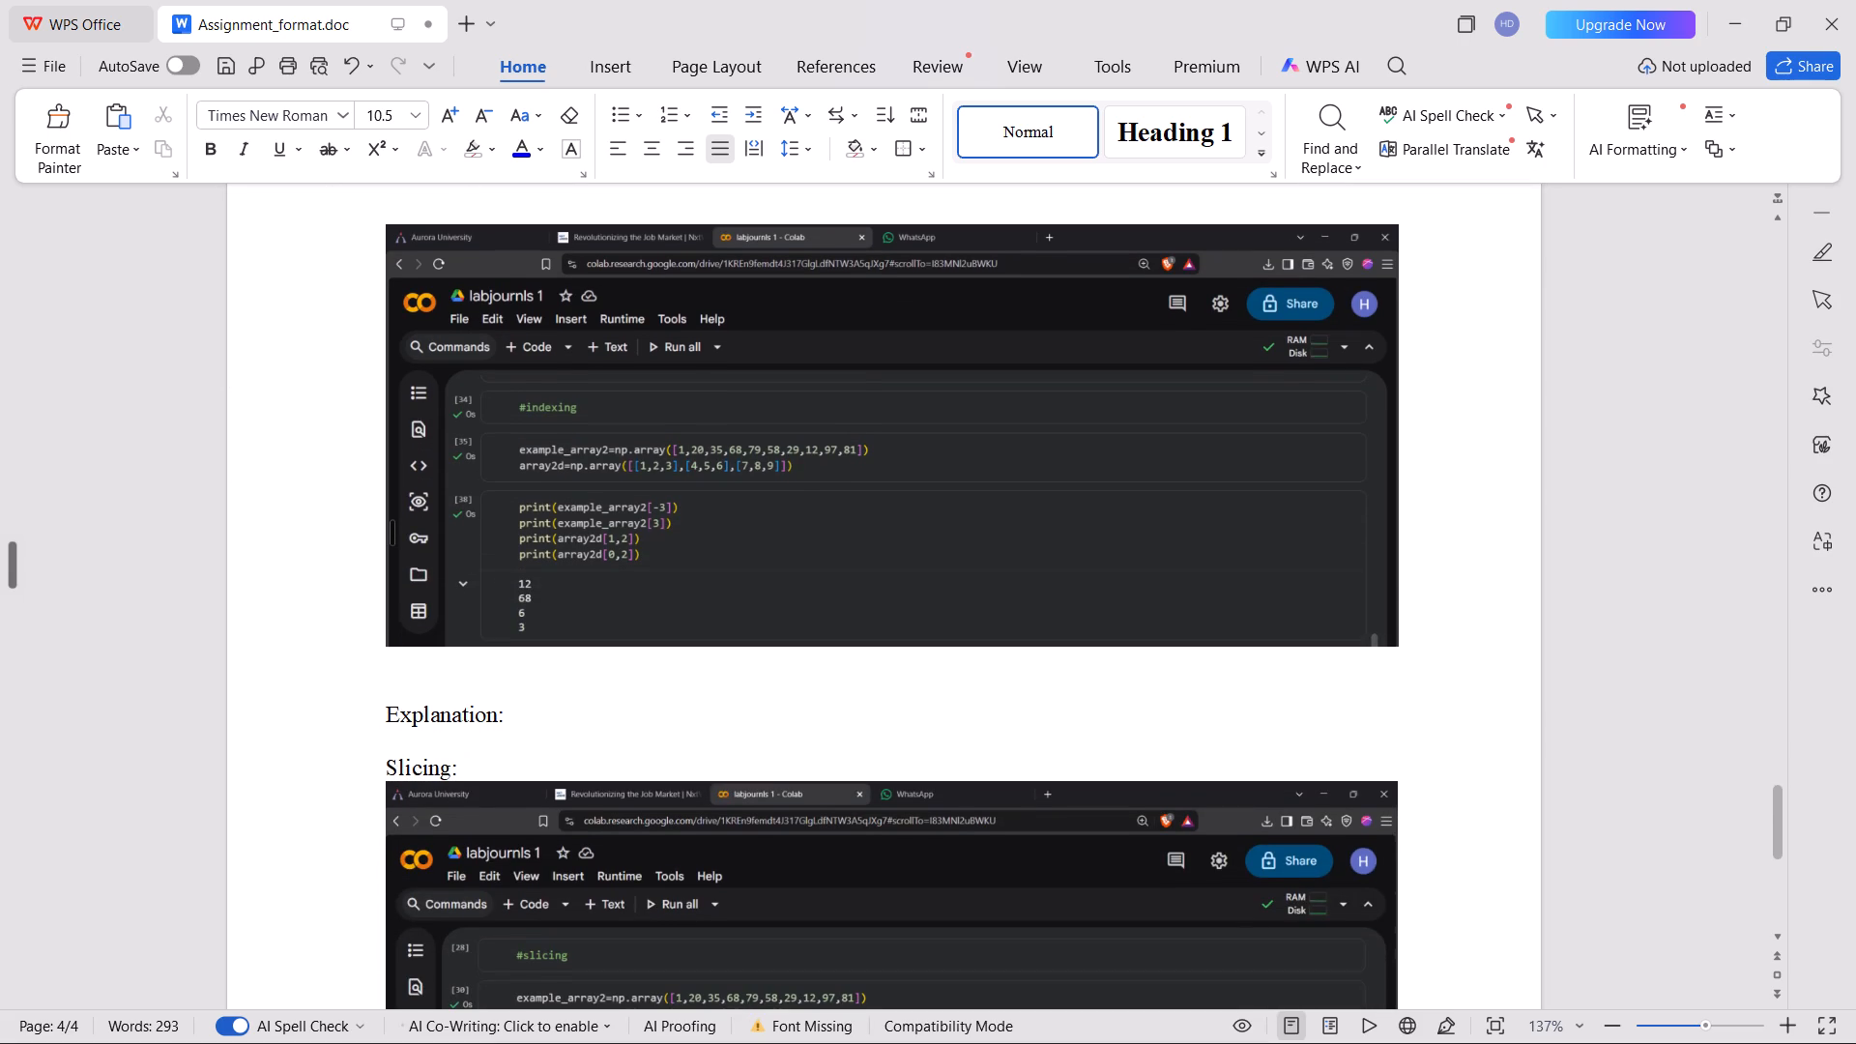
{"action": "left_click", "coordinate": [517, 711]}
{"action": "key", "text": "Return"}
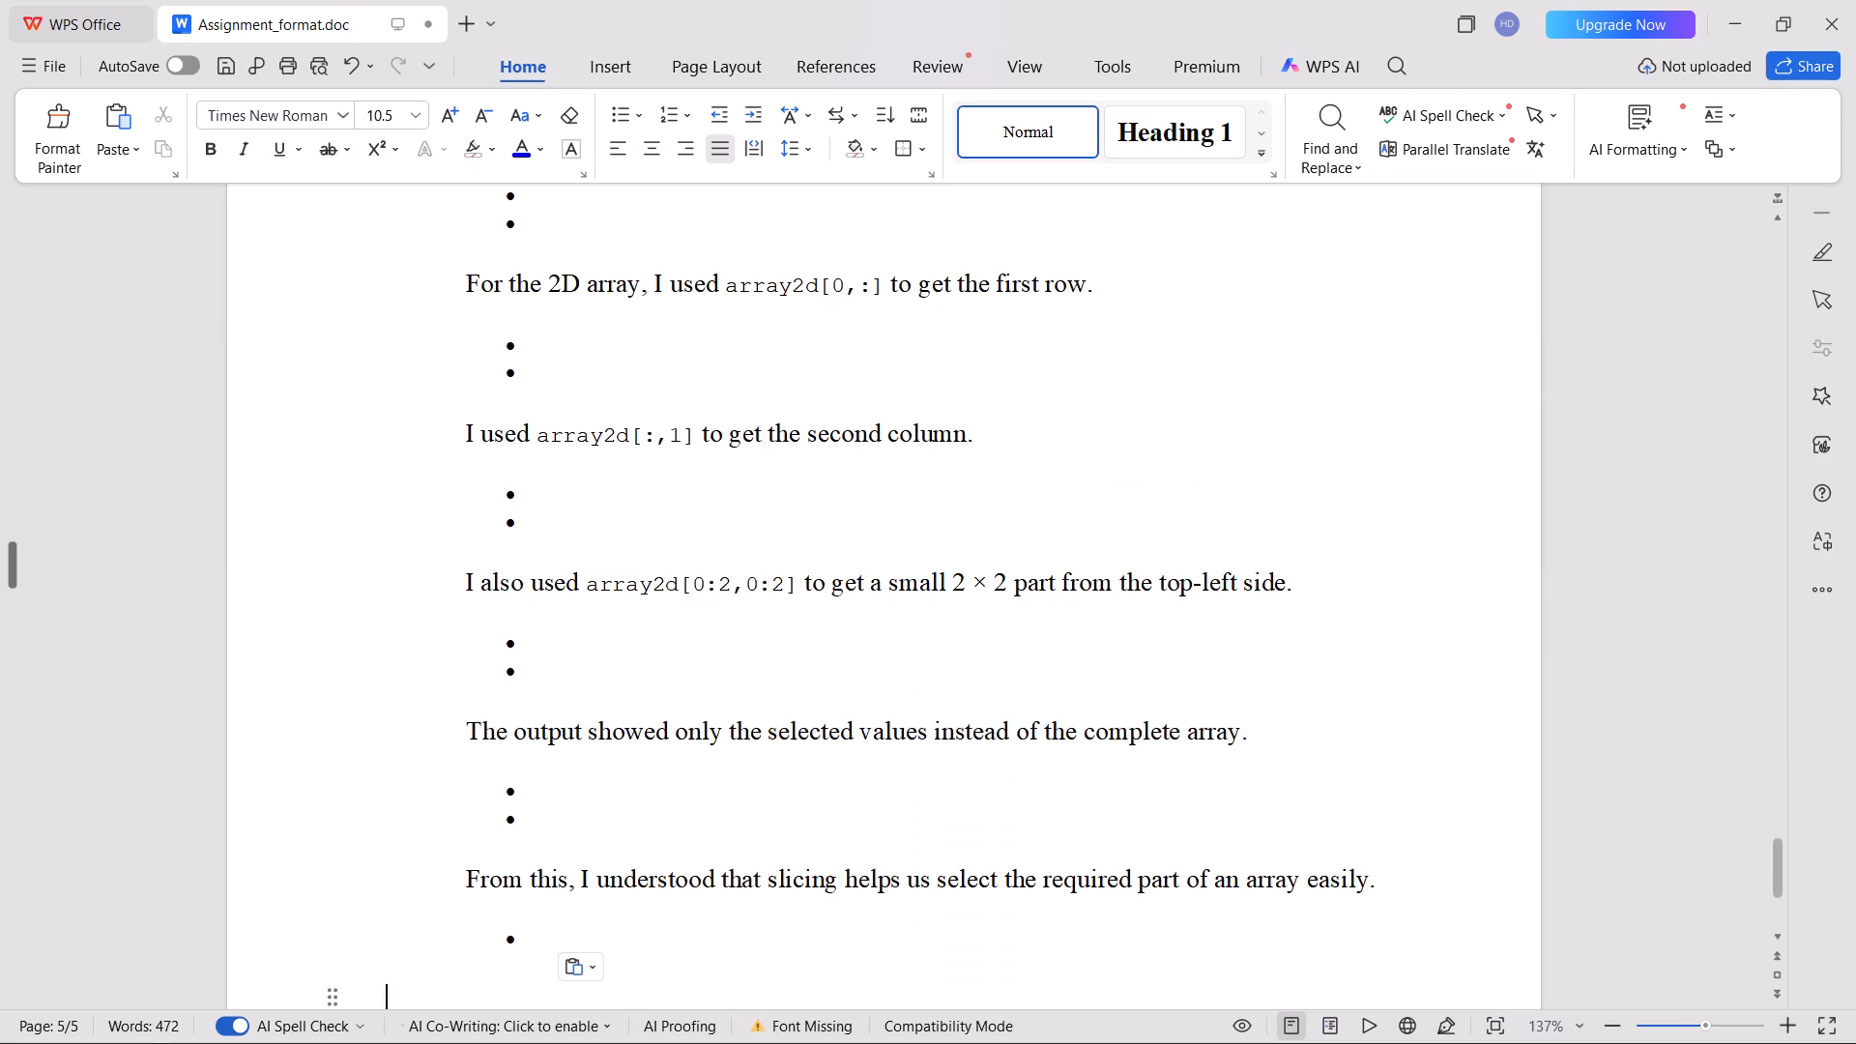
Outdent all the pasted Slicing explanation lines and format them as a round-bulleted list.
{"action": "left_click_drag", "start_coordinate": [653, 919], "coordinate": [471, 884]}
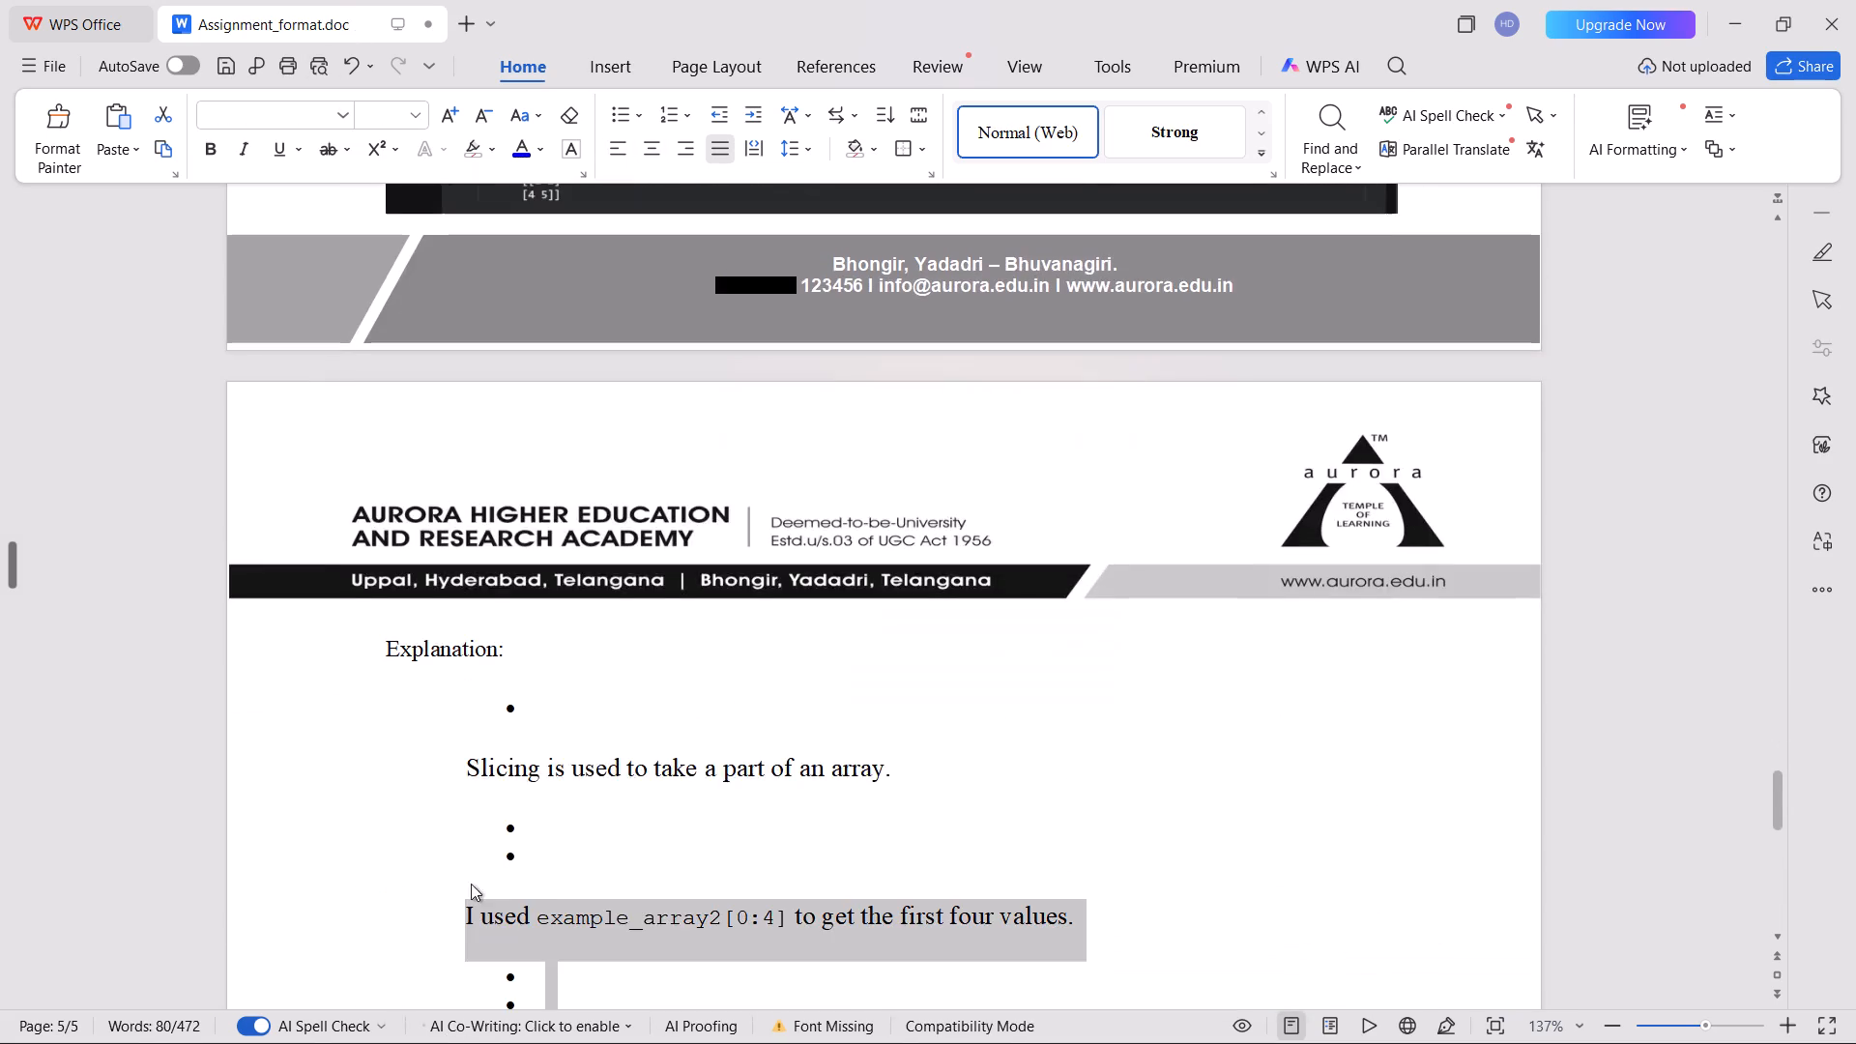
{"action": "left_click_drag", "start_coordinate": [471, 884], "coordinate": [482, 686]}
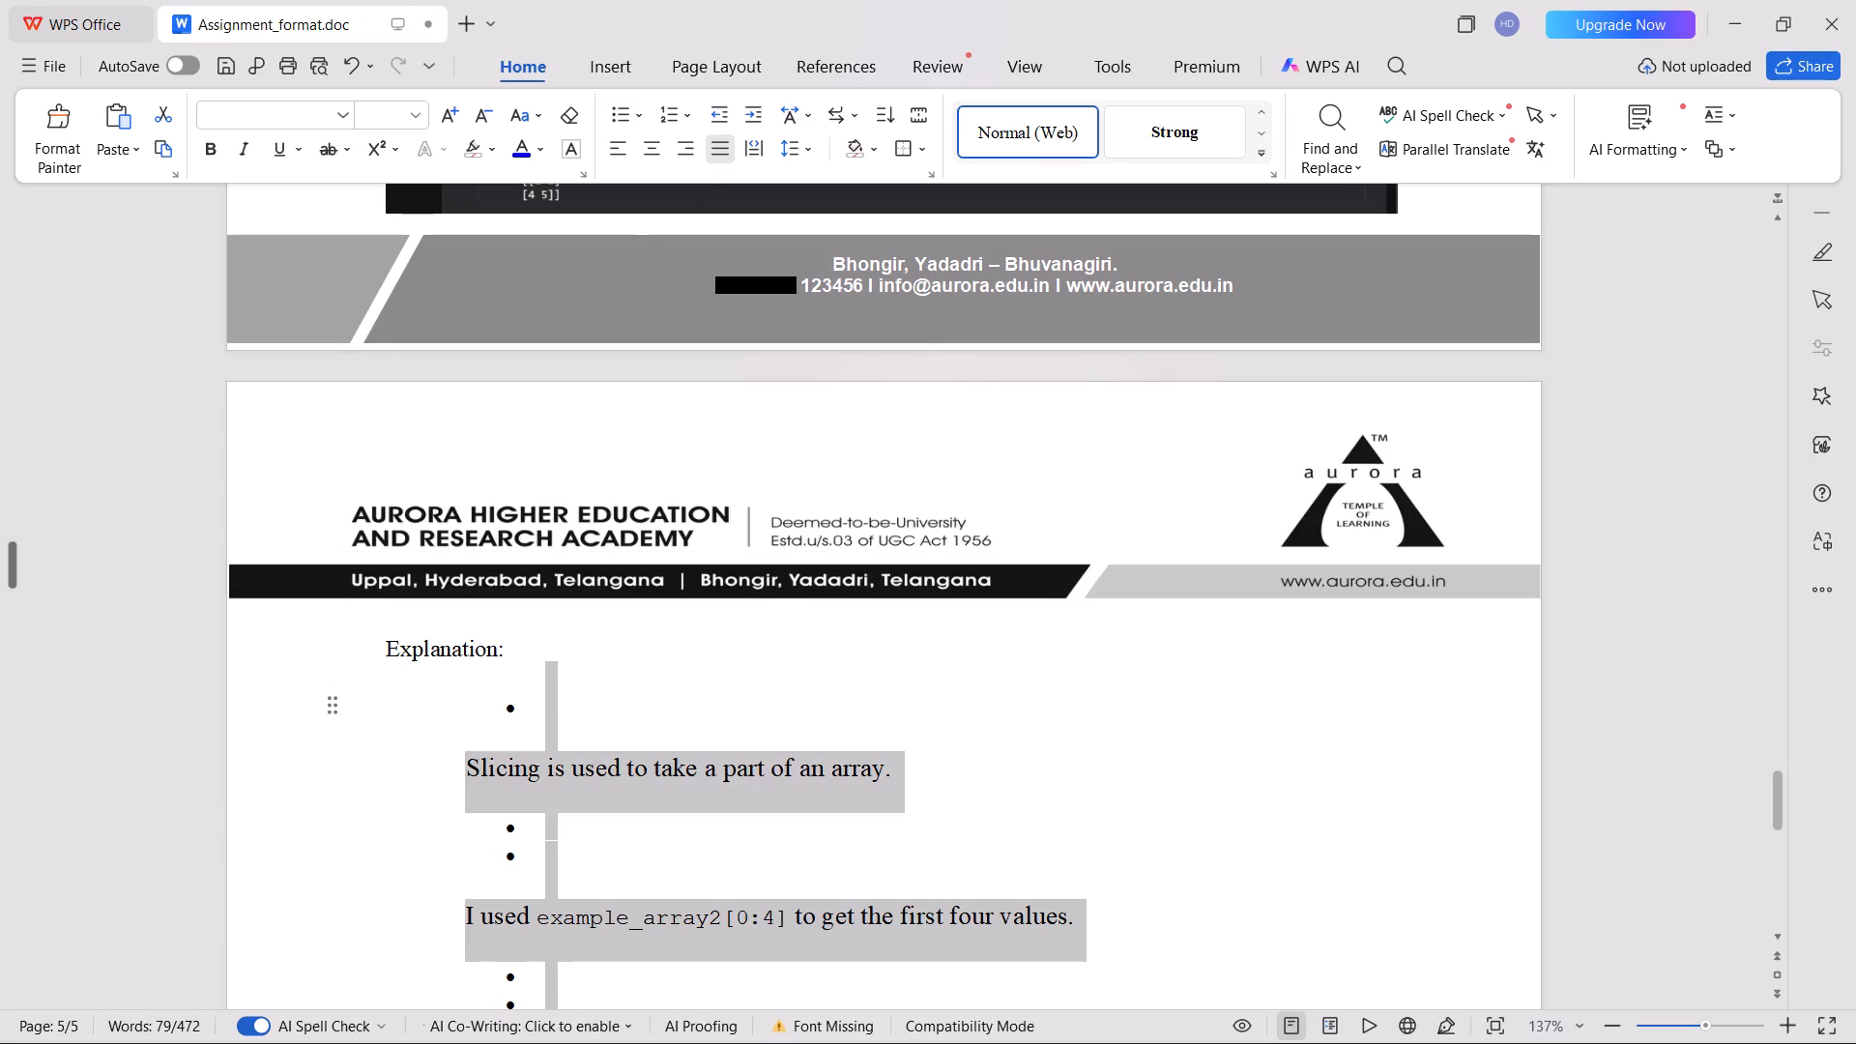
{"action": "left_click", "coordinate": [719, 114]}
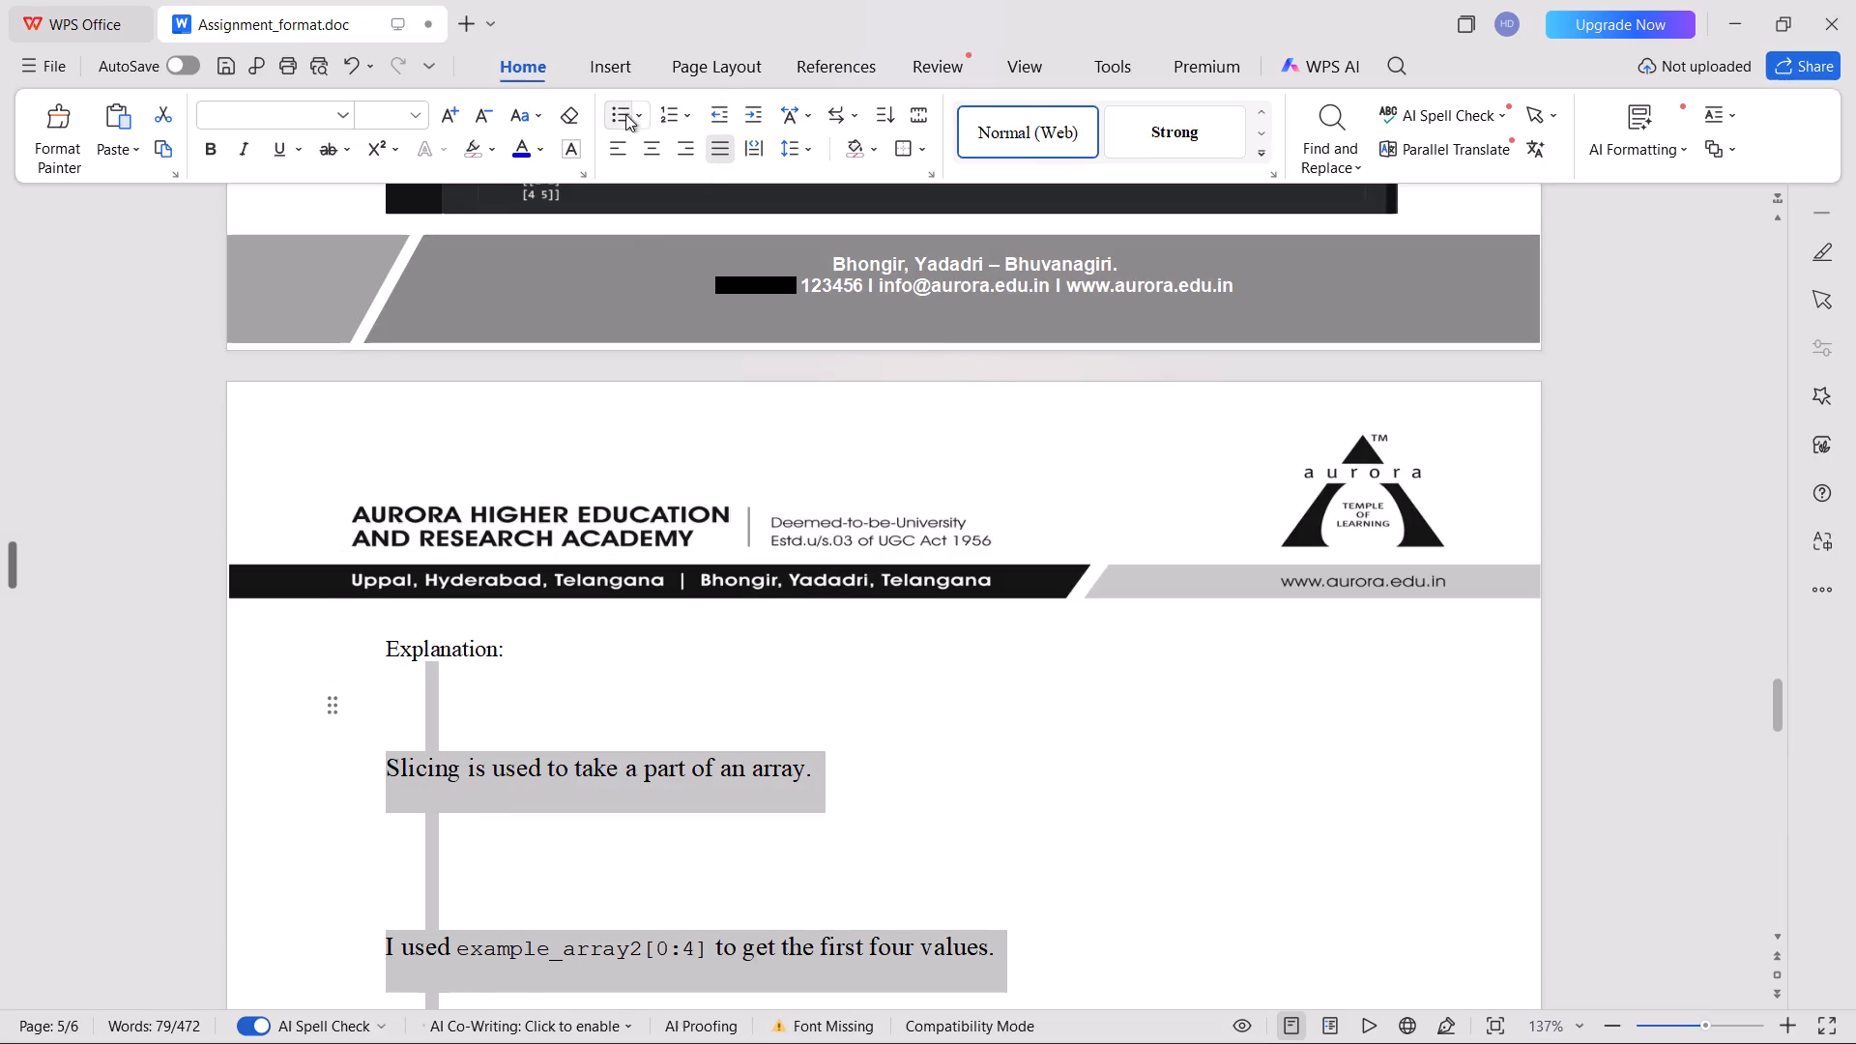
{"action": "left_click", "coordinate": [625, 112]}
Delete the empty bullets directly above the "Slicing is used" and "I used example_array2[0:4]" lines.
{"action": "left_click", "coordinate": [514, 698]}
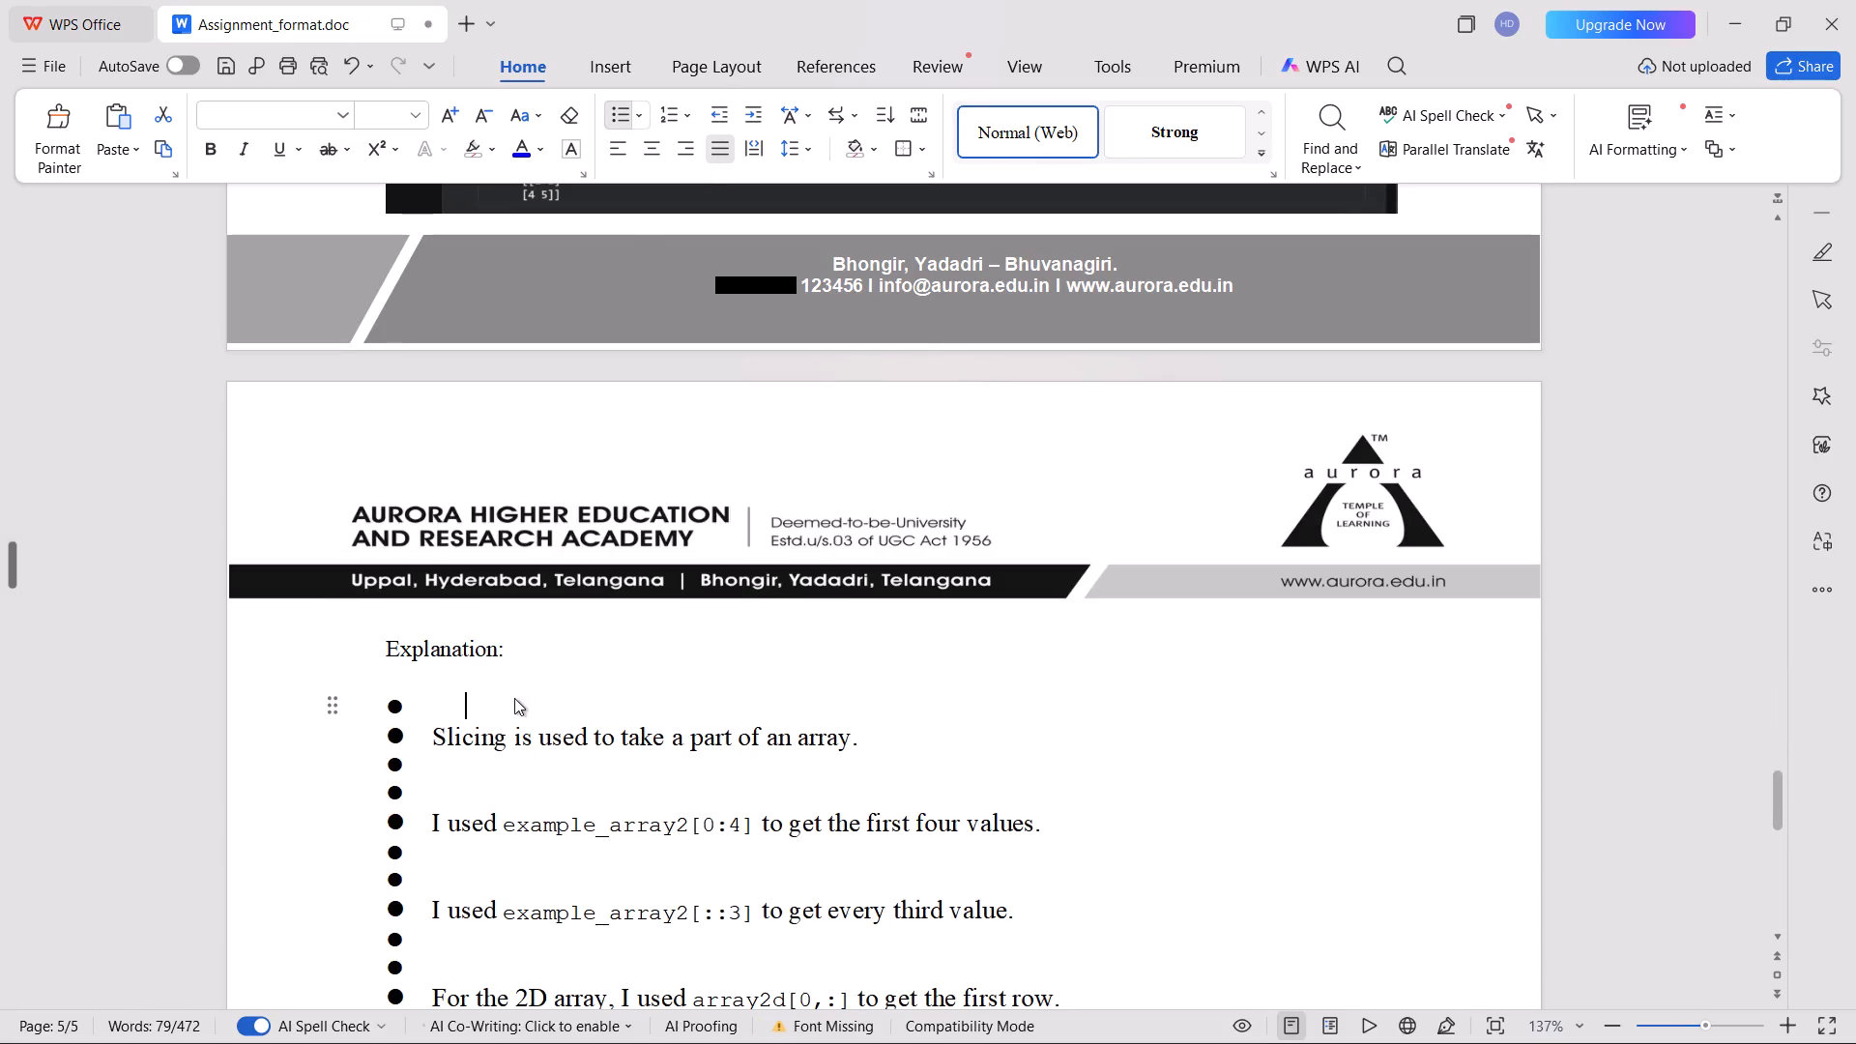
{"action": "key", "text": "BackSpace"}
{"action": "key", "text": "BackSpace"}
{"action": "key", "text": "Down"}
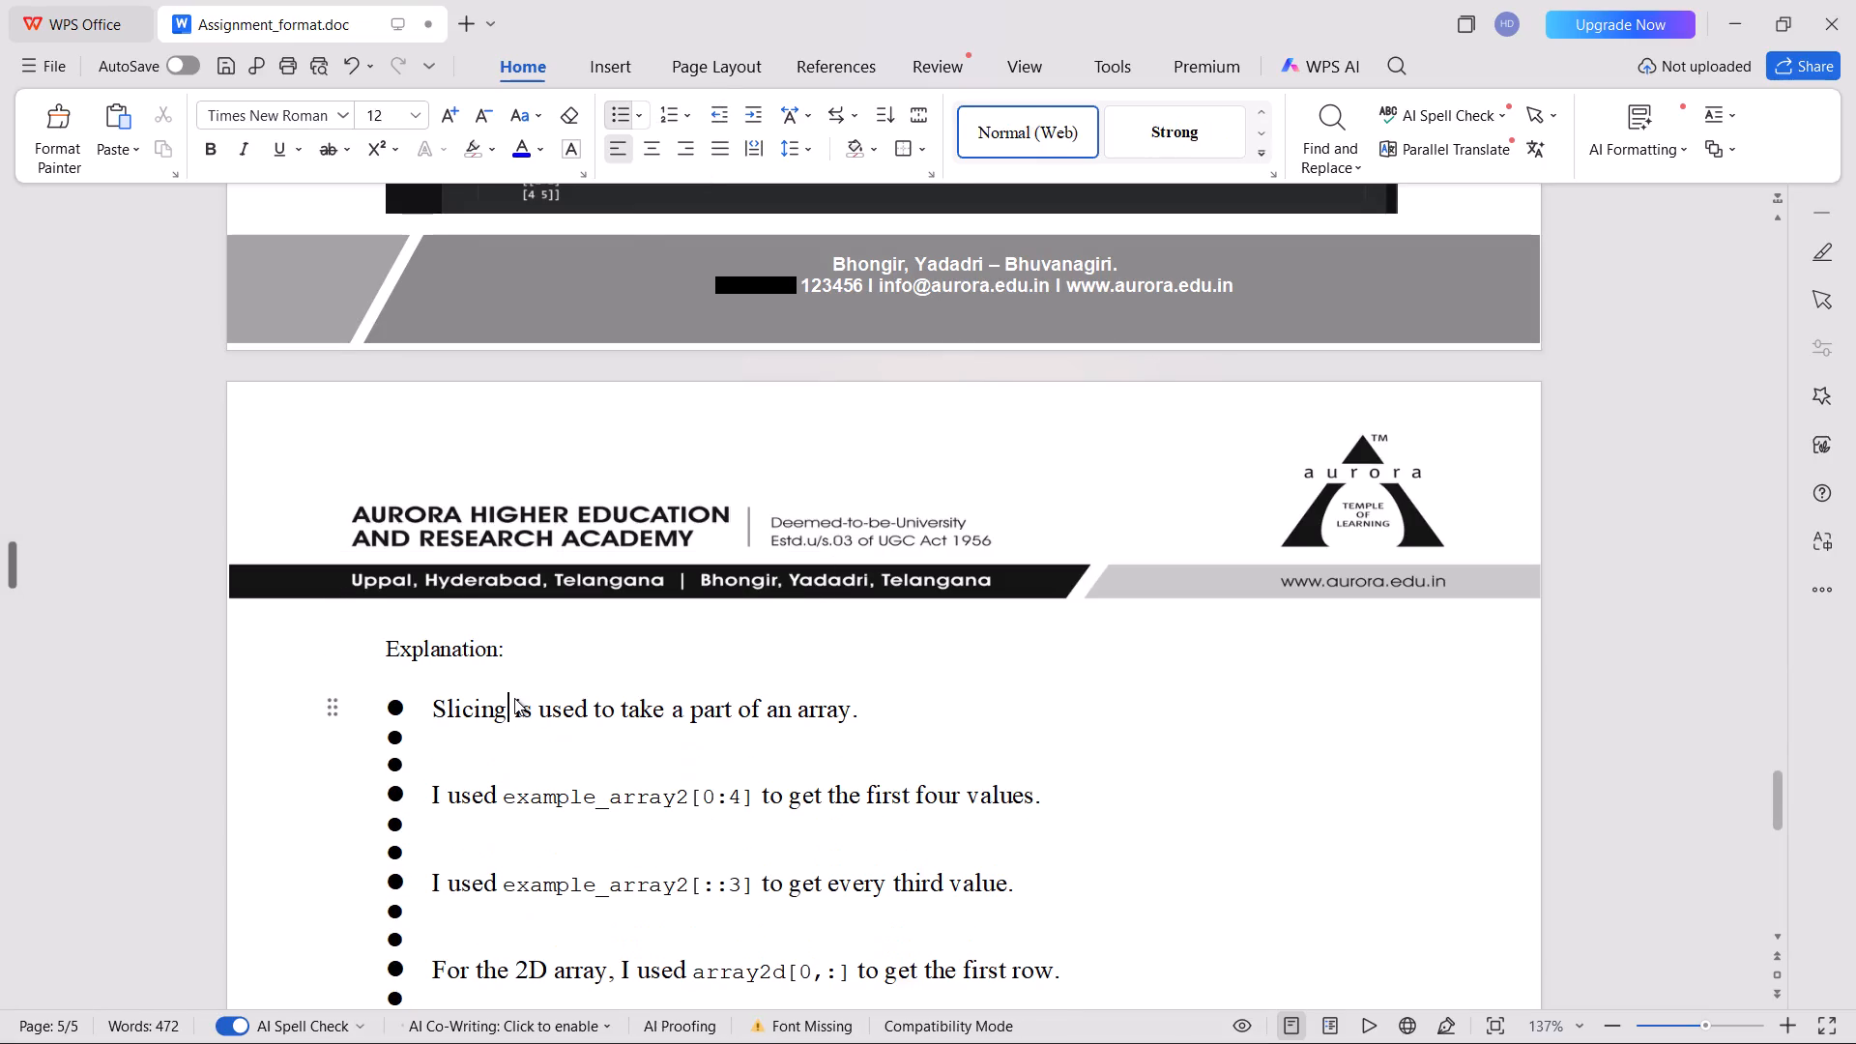
{"action": "key", "text": "Down"}
{"action": "key", "text": "Down"}
{"action": "key", "text": "BackSpace"}
{"action": "key", "text": "BackSpace"}
{"action": "key", "text": "BackSpace"}
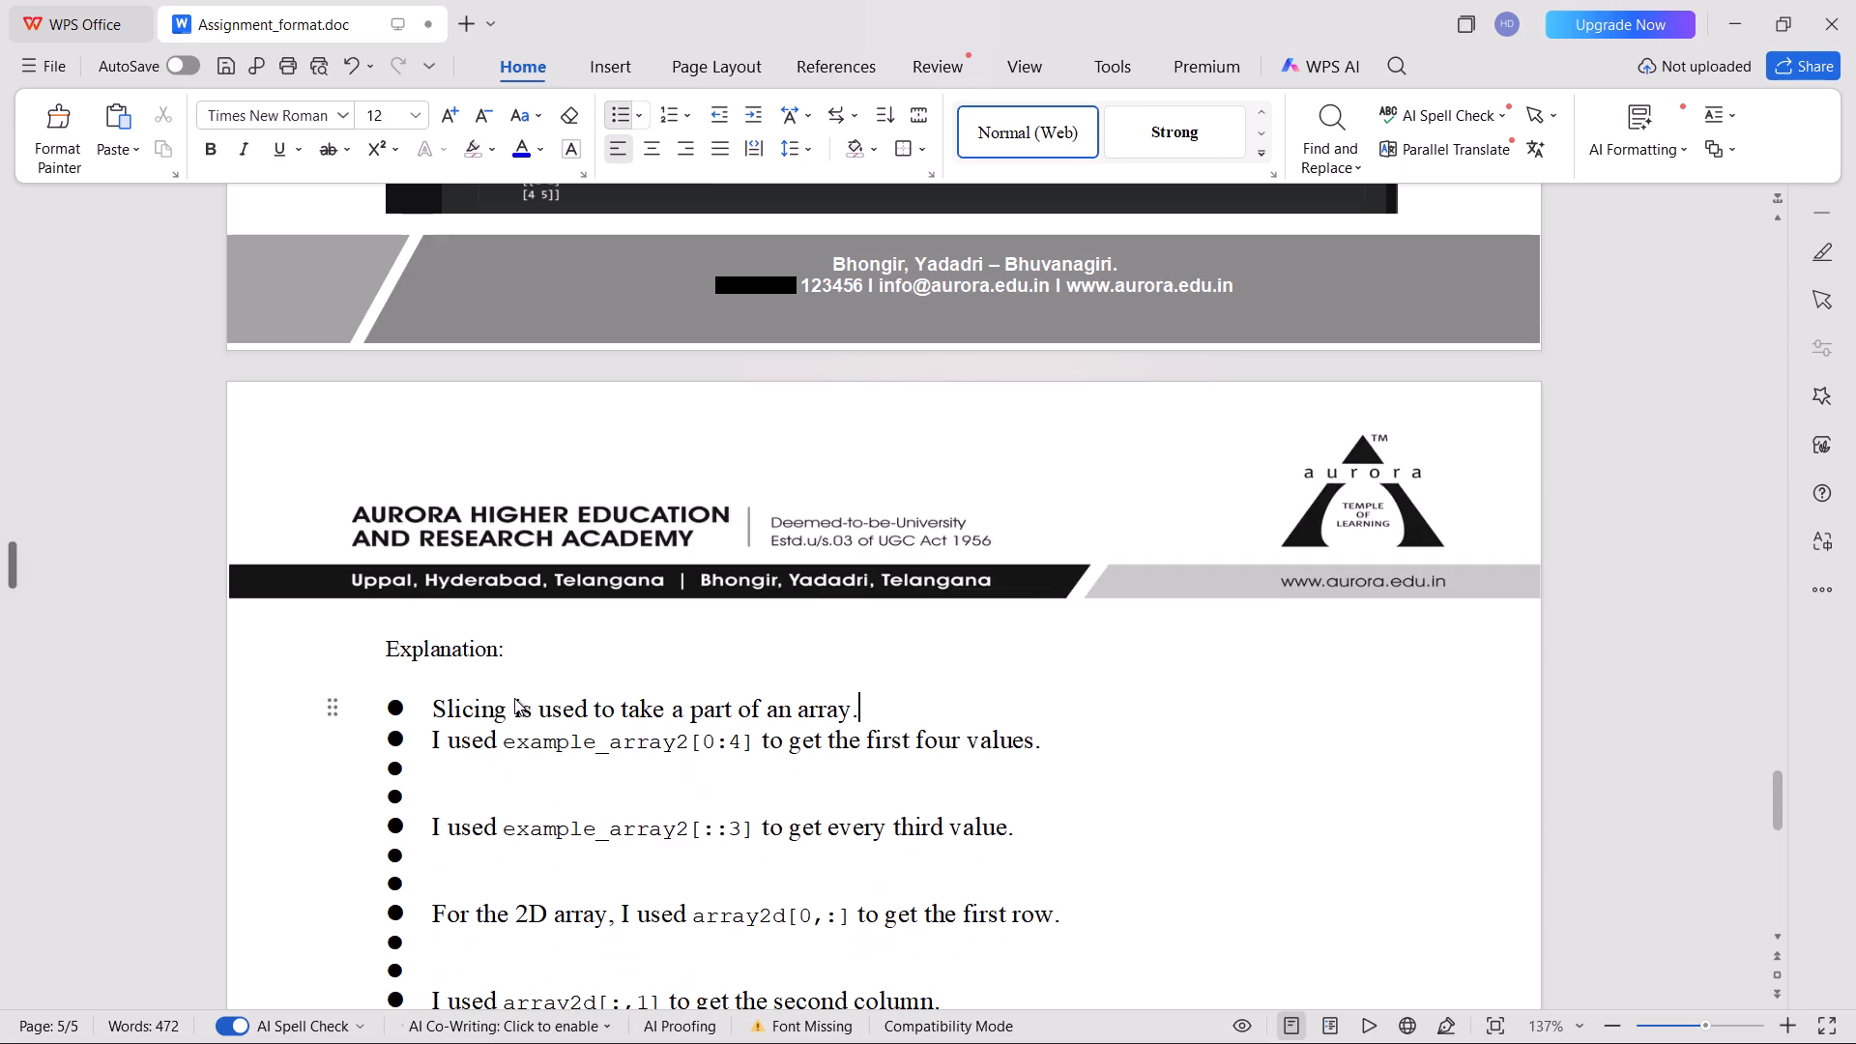
Delete the empty bullets directly above the "I used example_array2[::3]" and "For the 2D array" lines.
{"action": "key", "text": "Down"}
{"action": "key", "text": "Down"}
{"action": "key", "text": "Down"}
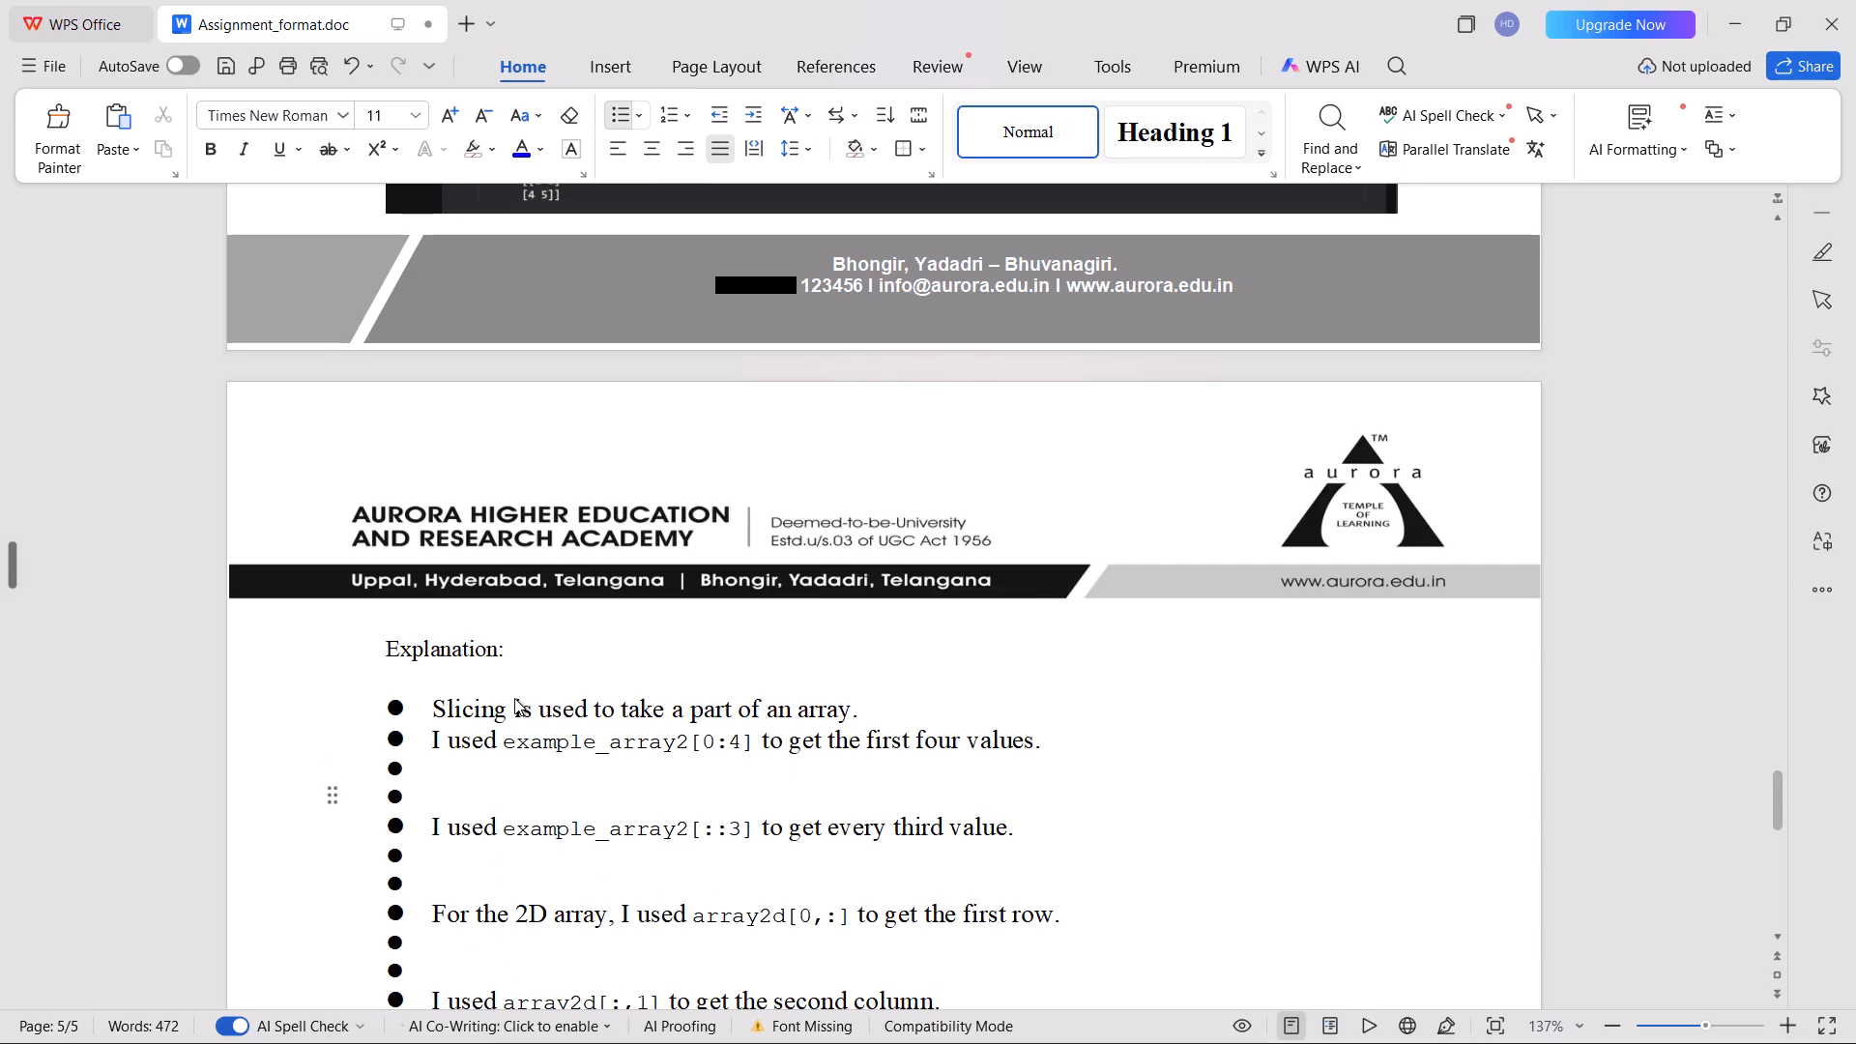
{"action": "key", "text": "BackSpace"}
{"action": "key", "text": "BackSpace"}
{"action": "key", "text": "BackSpace"}
{"action": "key", "text": "Down"}
{"action": "key", "text": "Down"}
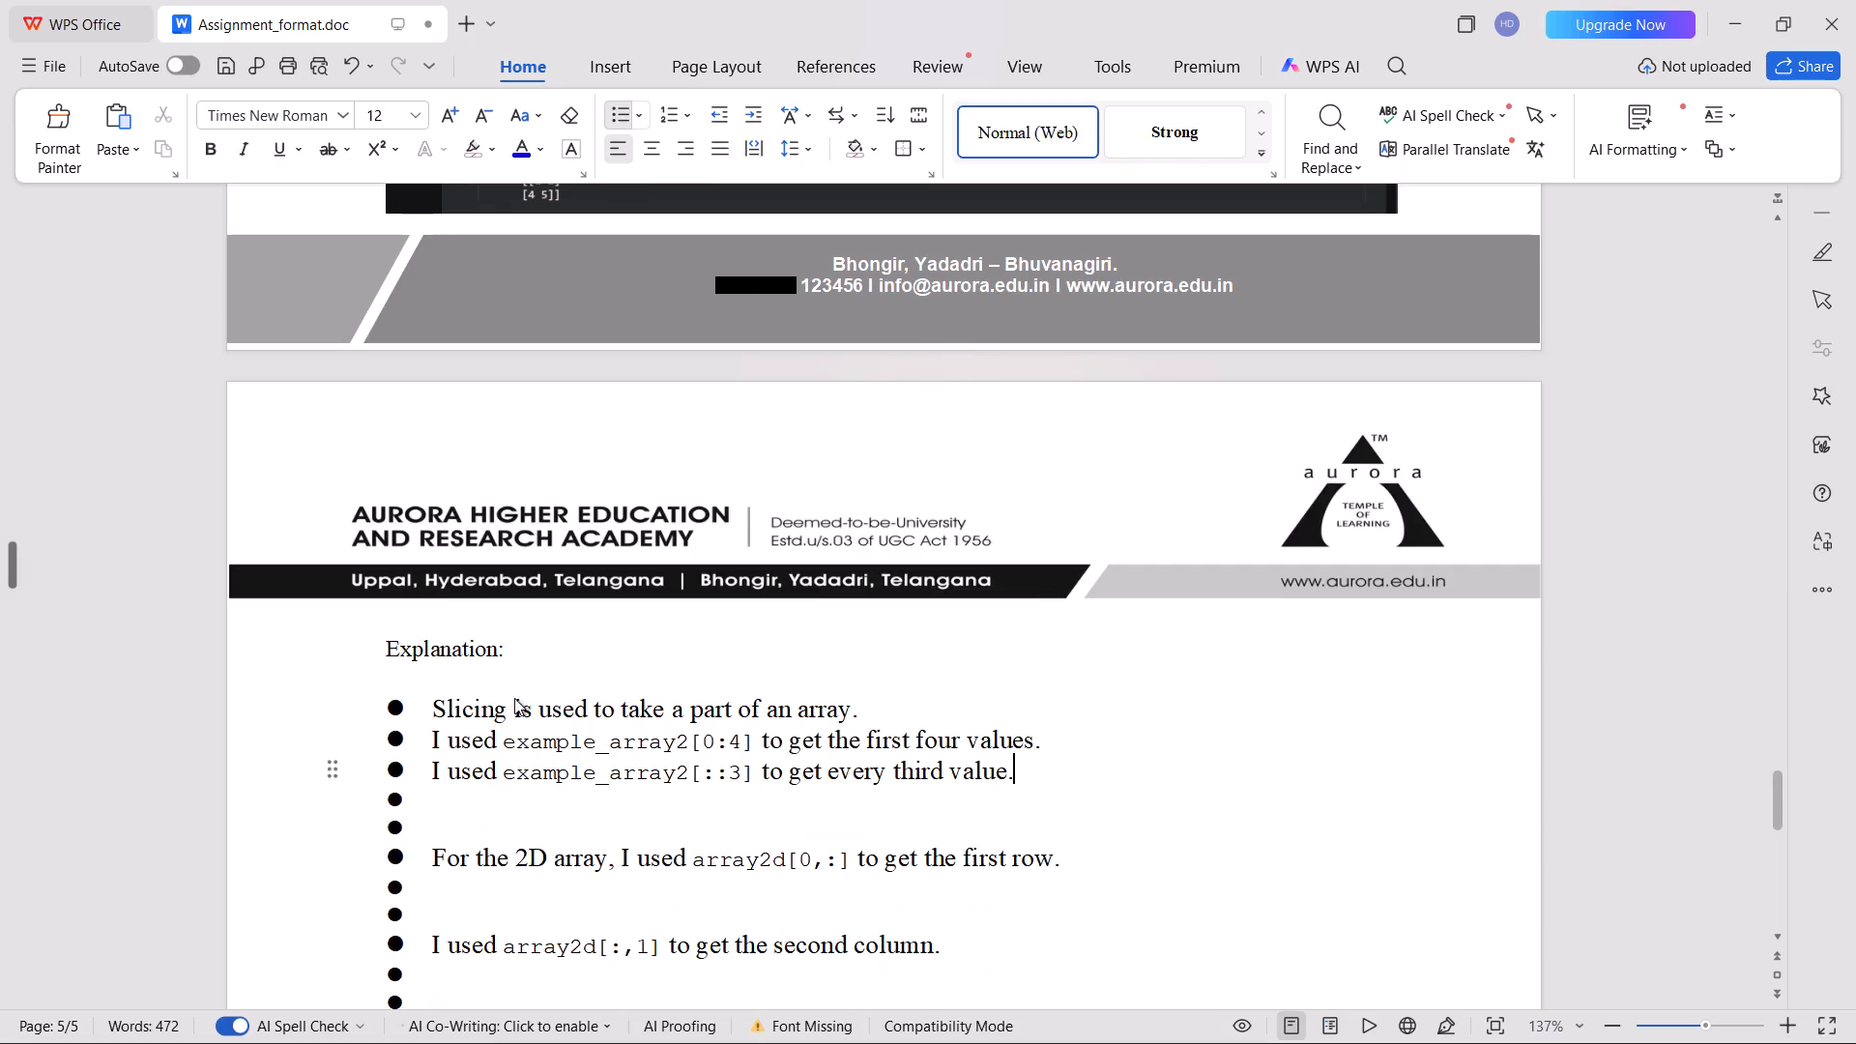
{"action": "key", "text": "Down"}
{"action": "key", "text": "BackSpace"}
{"action": "key", "text": "BackSpace"}
{"action": "key", "text": "BackSpace"}
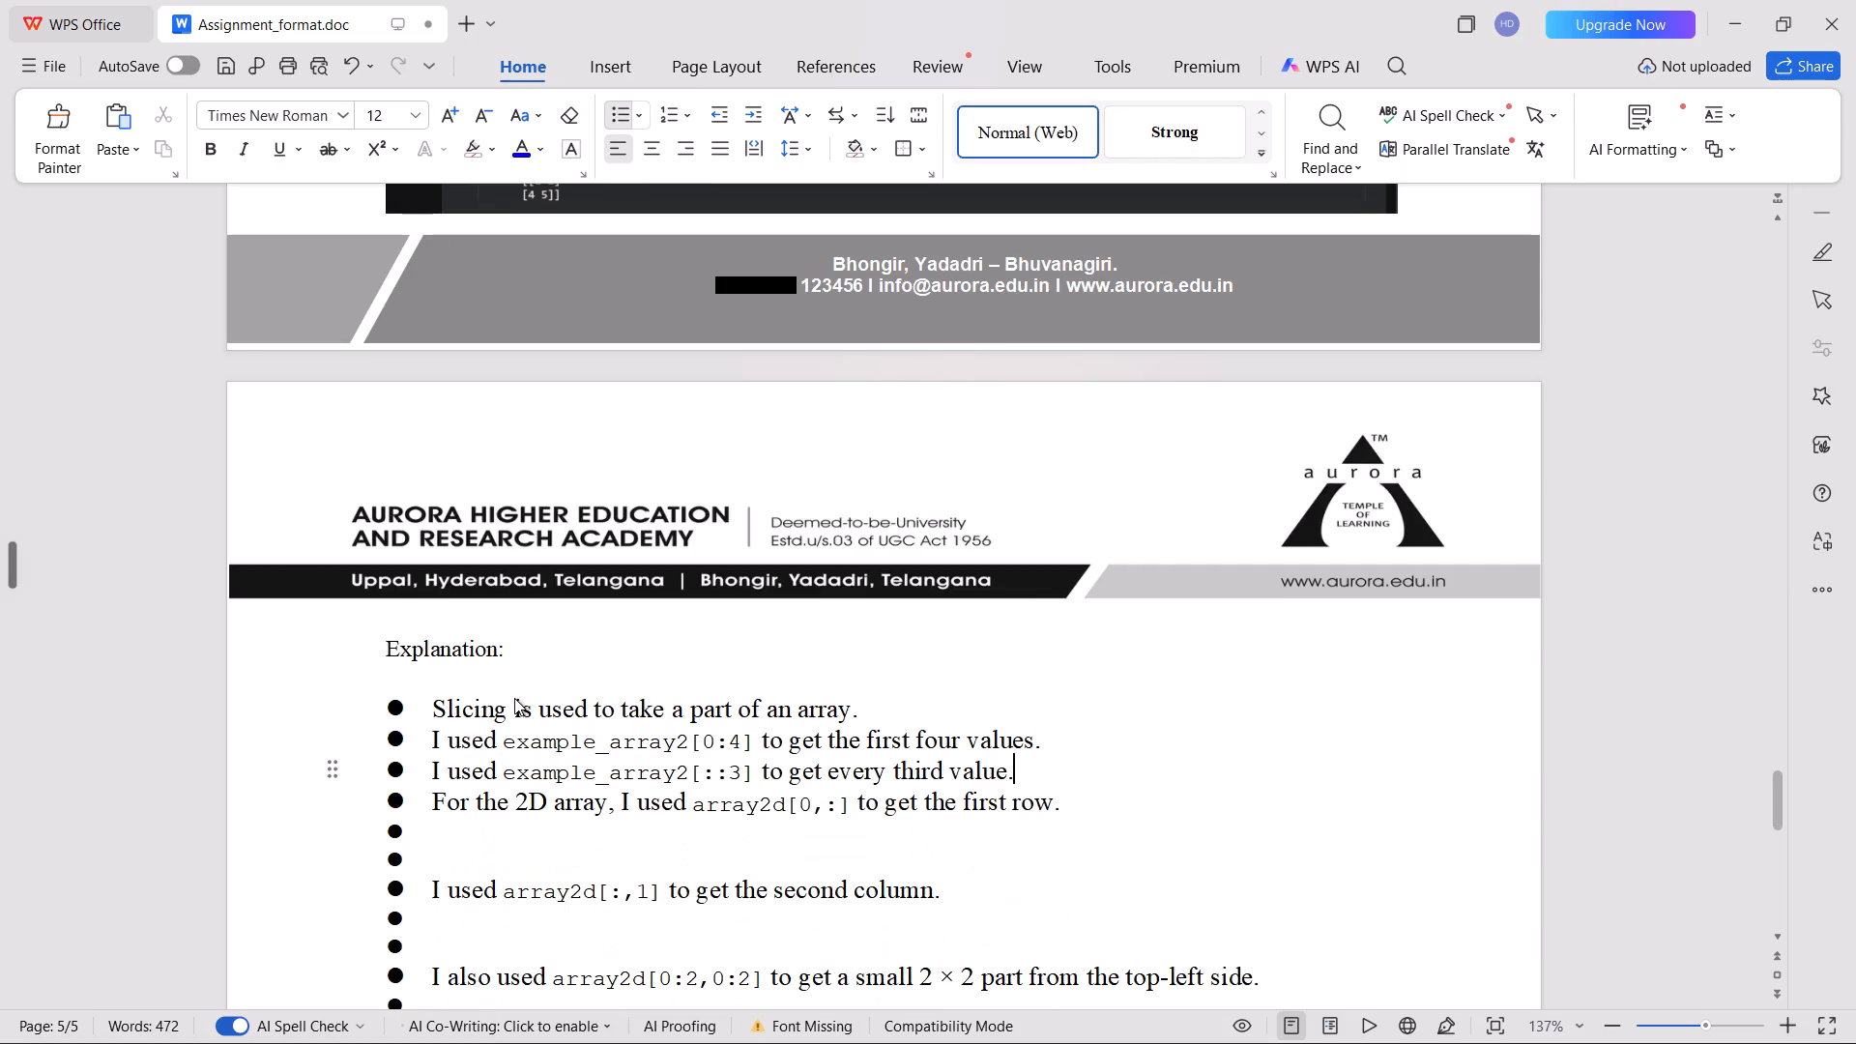
Delete the empty bullets directly above the "I used array2d[:,1]" and "I also used array2d[0:2,0:2]" lines.
{"action": "key", "text": "Down"}
{"action": "key", "text": "Down"}
{"action": "key", "text": "Down"}
{"action": "key", "text": "BackSpace"}
{"action": "key", "text": "BackSpace"}
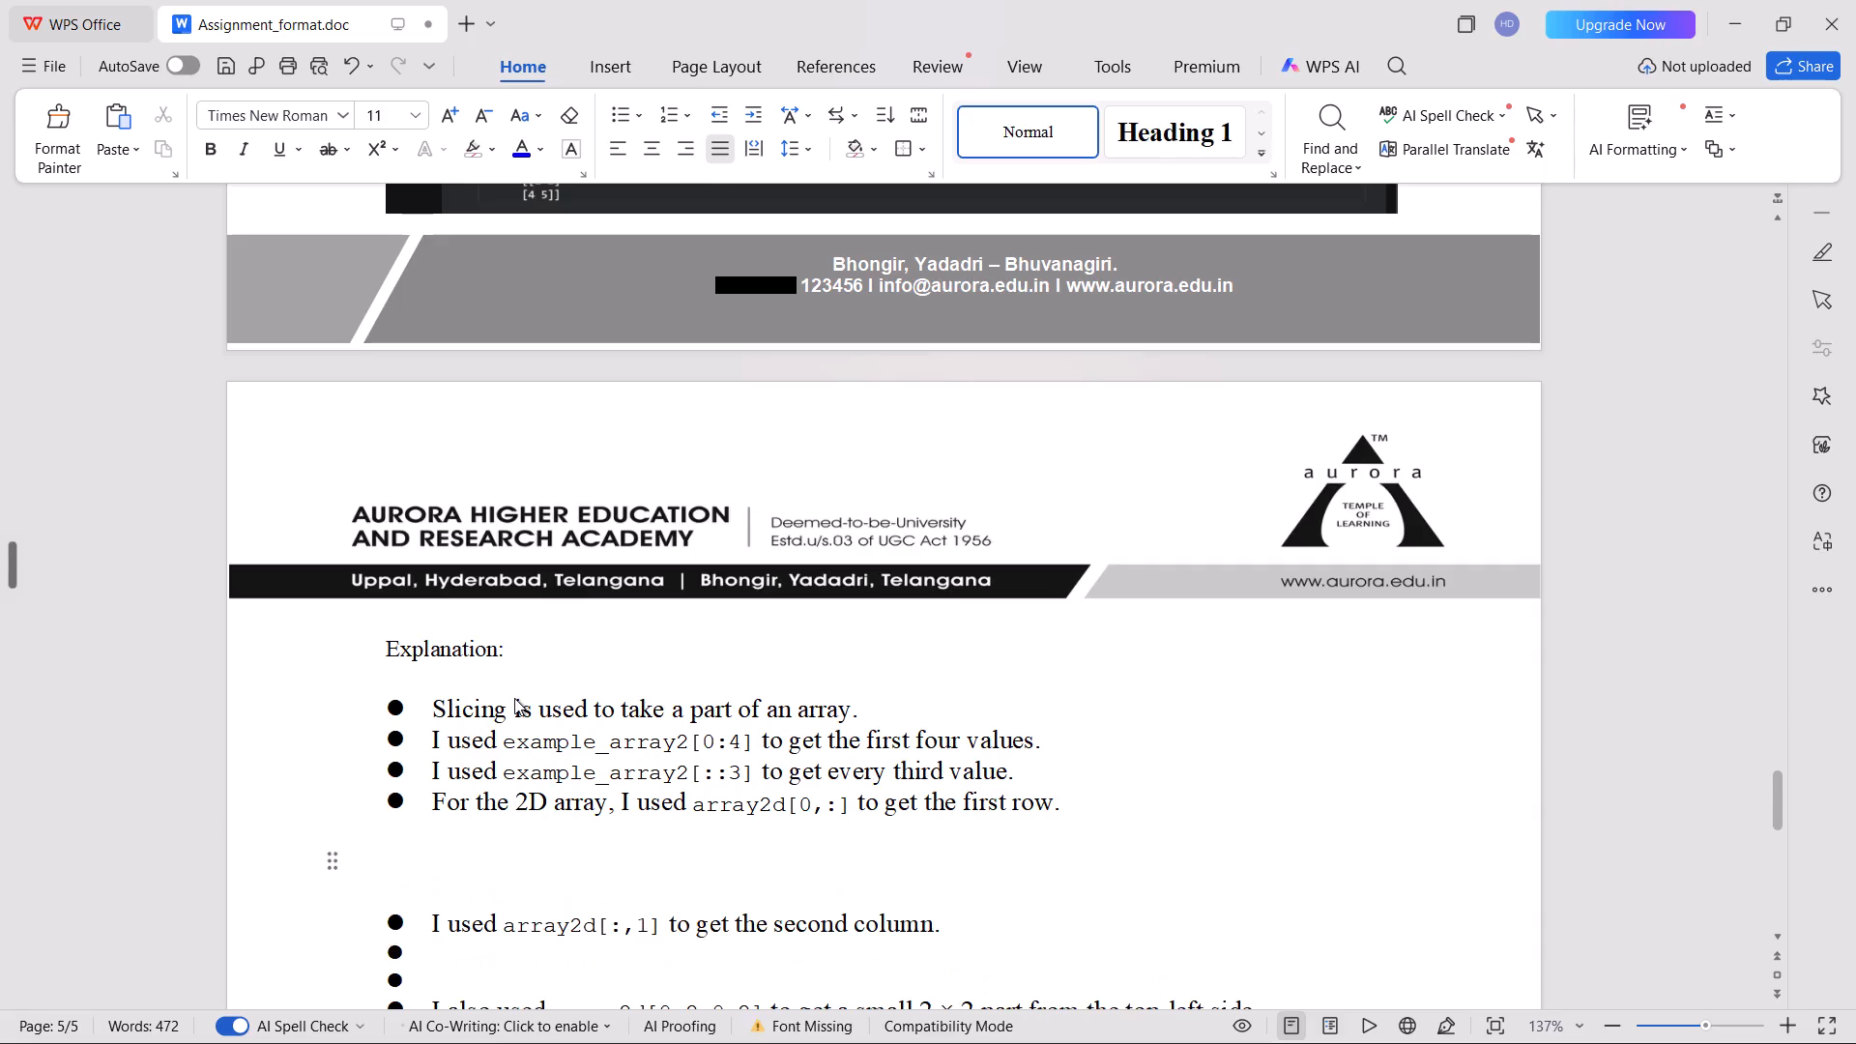
{"action": "key", "text": "BackSpace"}
{"action": "key", "text": "Down"}
{"action": "key", "text": "Down"}
{"action": "key", "text": "Down"}
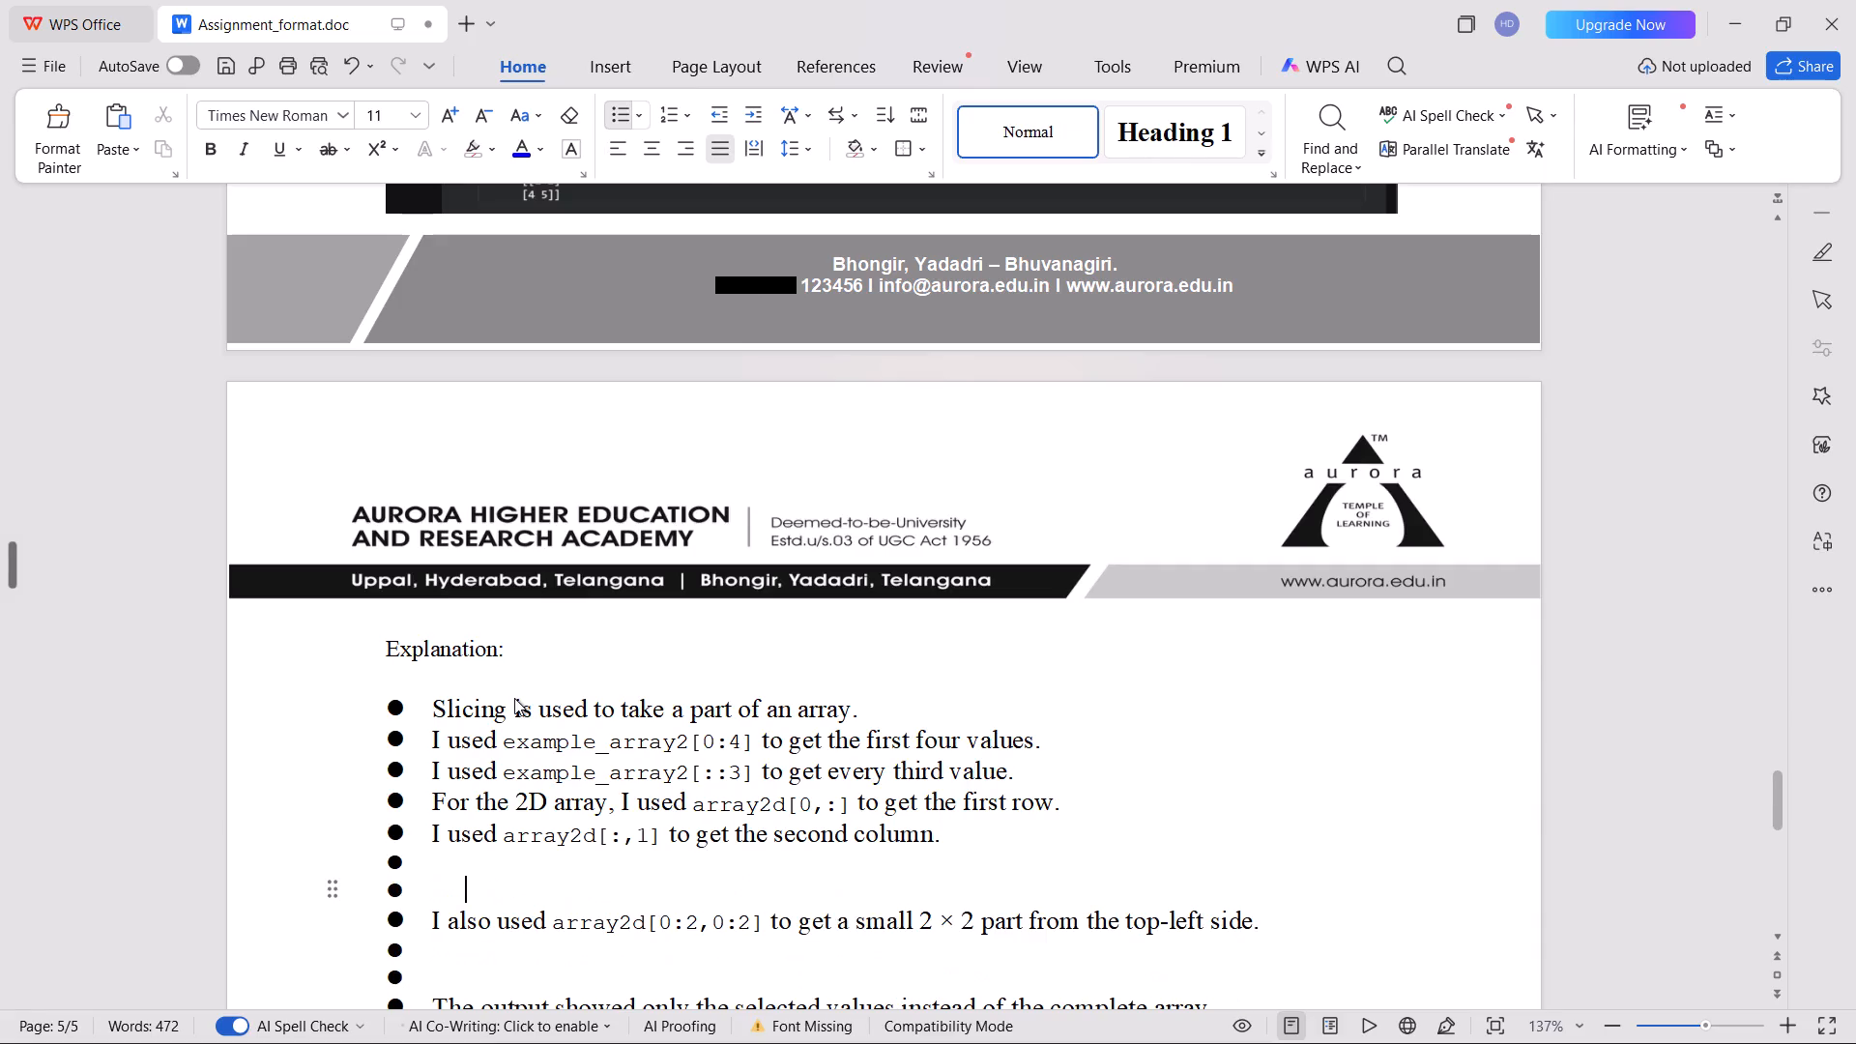
{"action": "key", "text": "BackSpace"}
{"action": "key", "text": "BackSpace"}
{"action": "key", "text": "BackSpace"}
Delete the empty bullets directly above the "The output showed only" and "From this, I understood" lines.
{"action": "key", "text": "Down"}
{"action": "key", "text": "Down"}
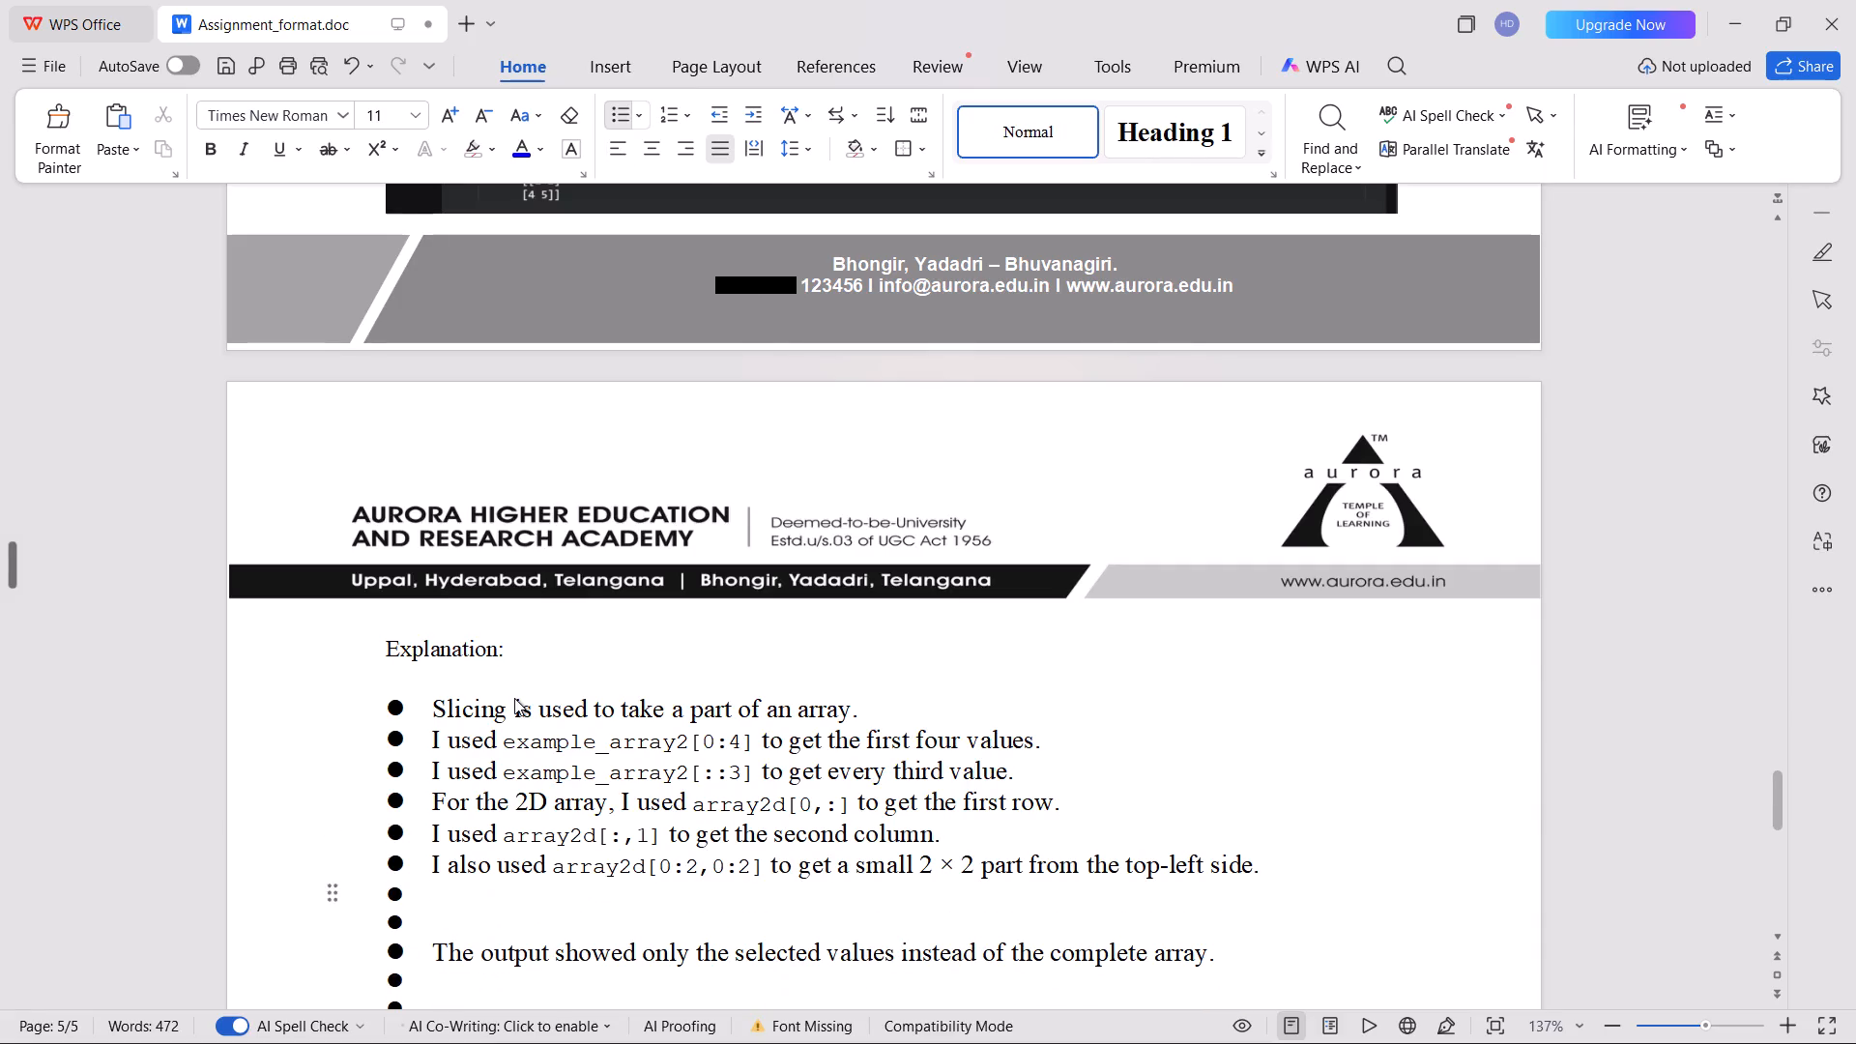
{"action": "key", "text": "Down"}
{"action": "key", "text": "BackSpace"}
{"action": "key", "text": "BackSpace"}
{"action": "key", "text": "BackSpace"}
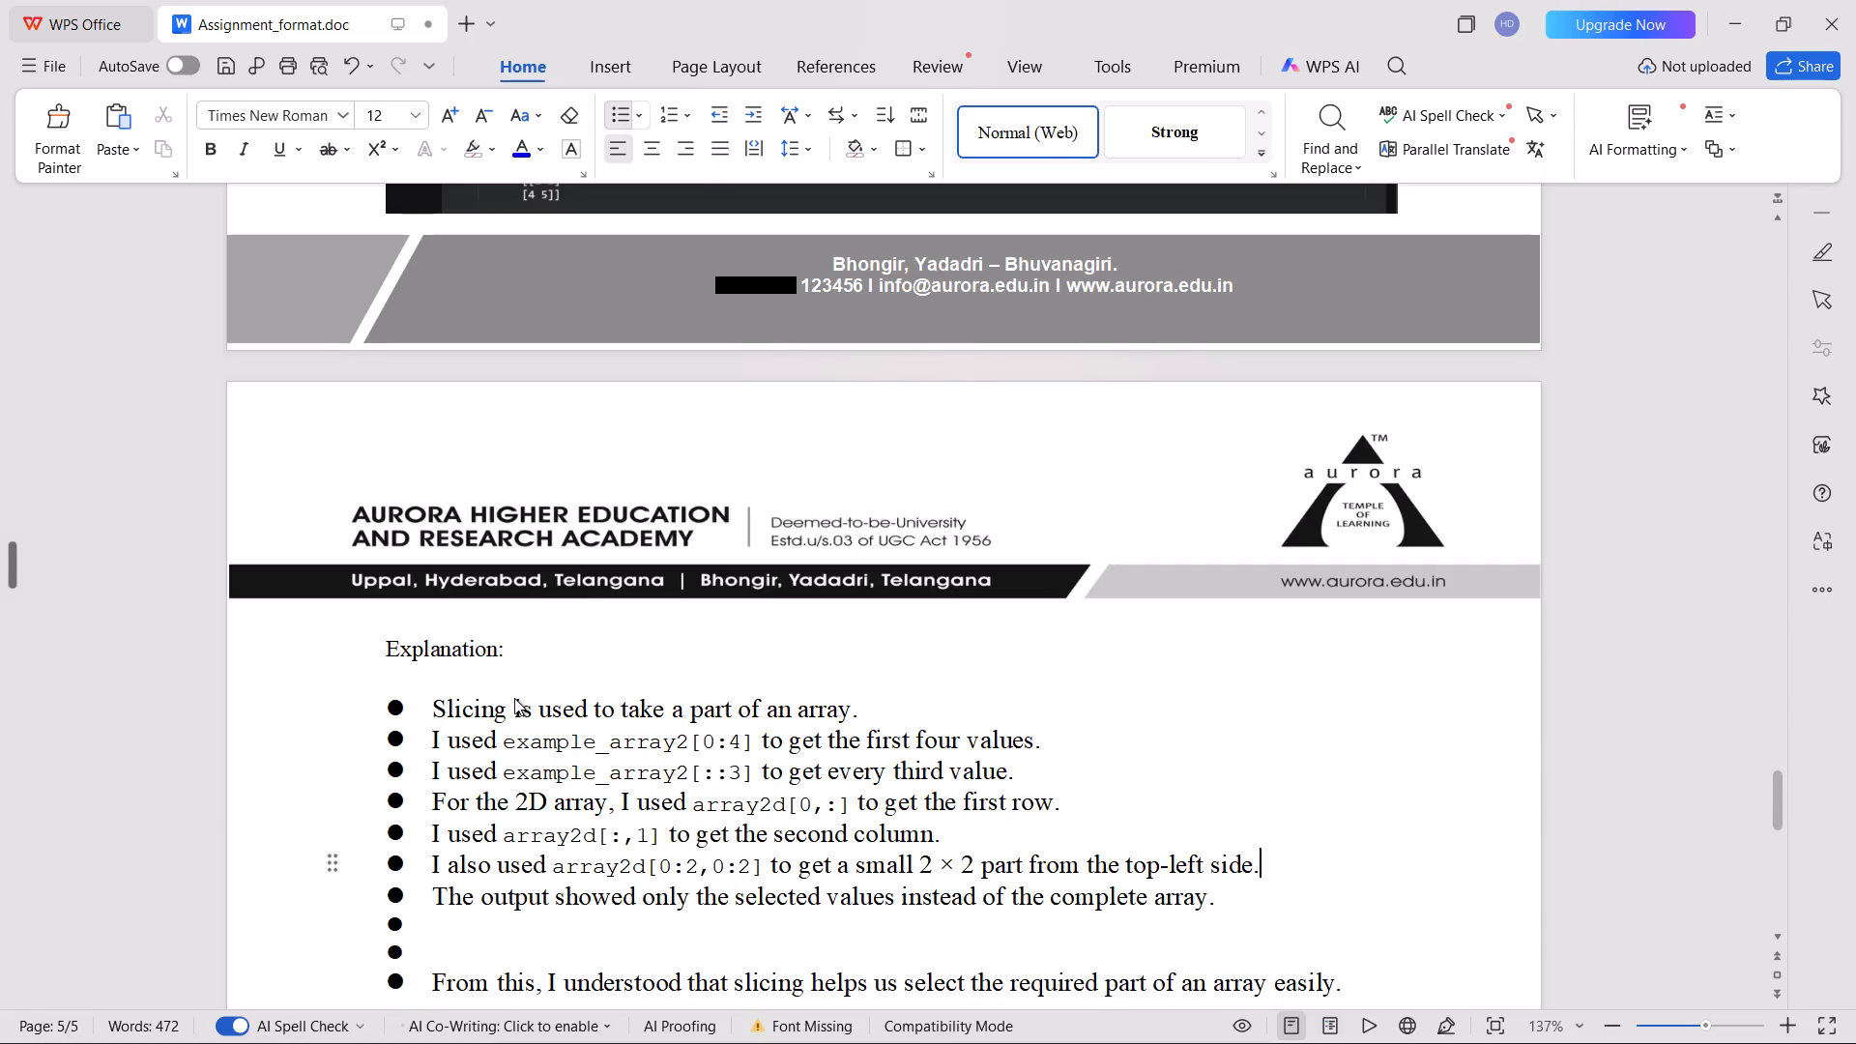
{"action": "key", "text": "Down"}
{"action": "key", "text": "Down"}
{"action": "key", "text": "Down"}
{"action": "key", "text": "BackSpace"}
{"action": "key", "text": "BackSpace"}
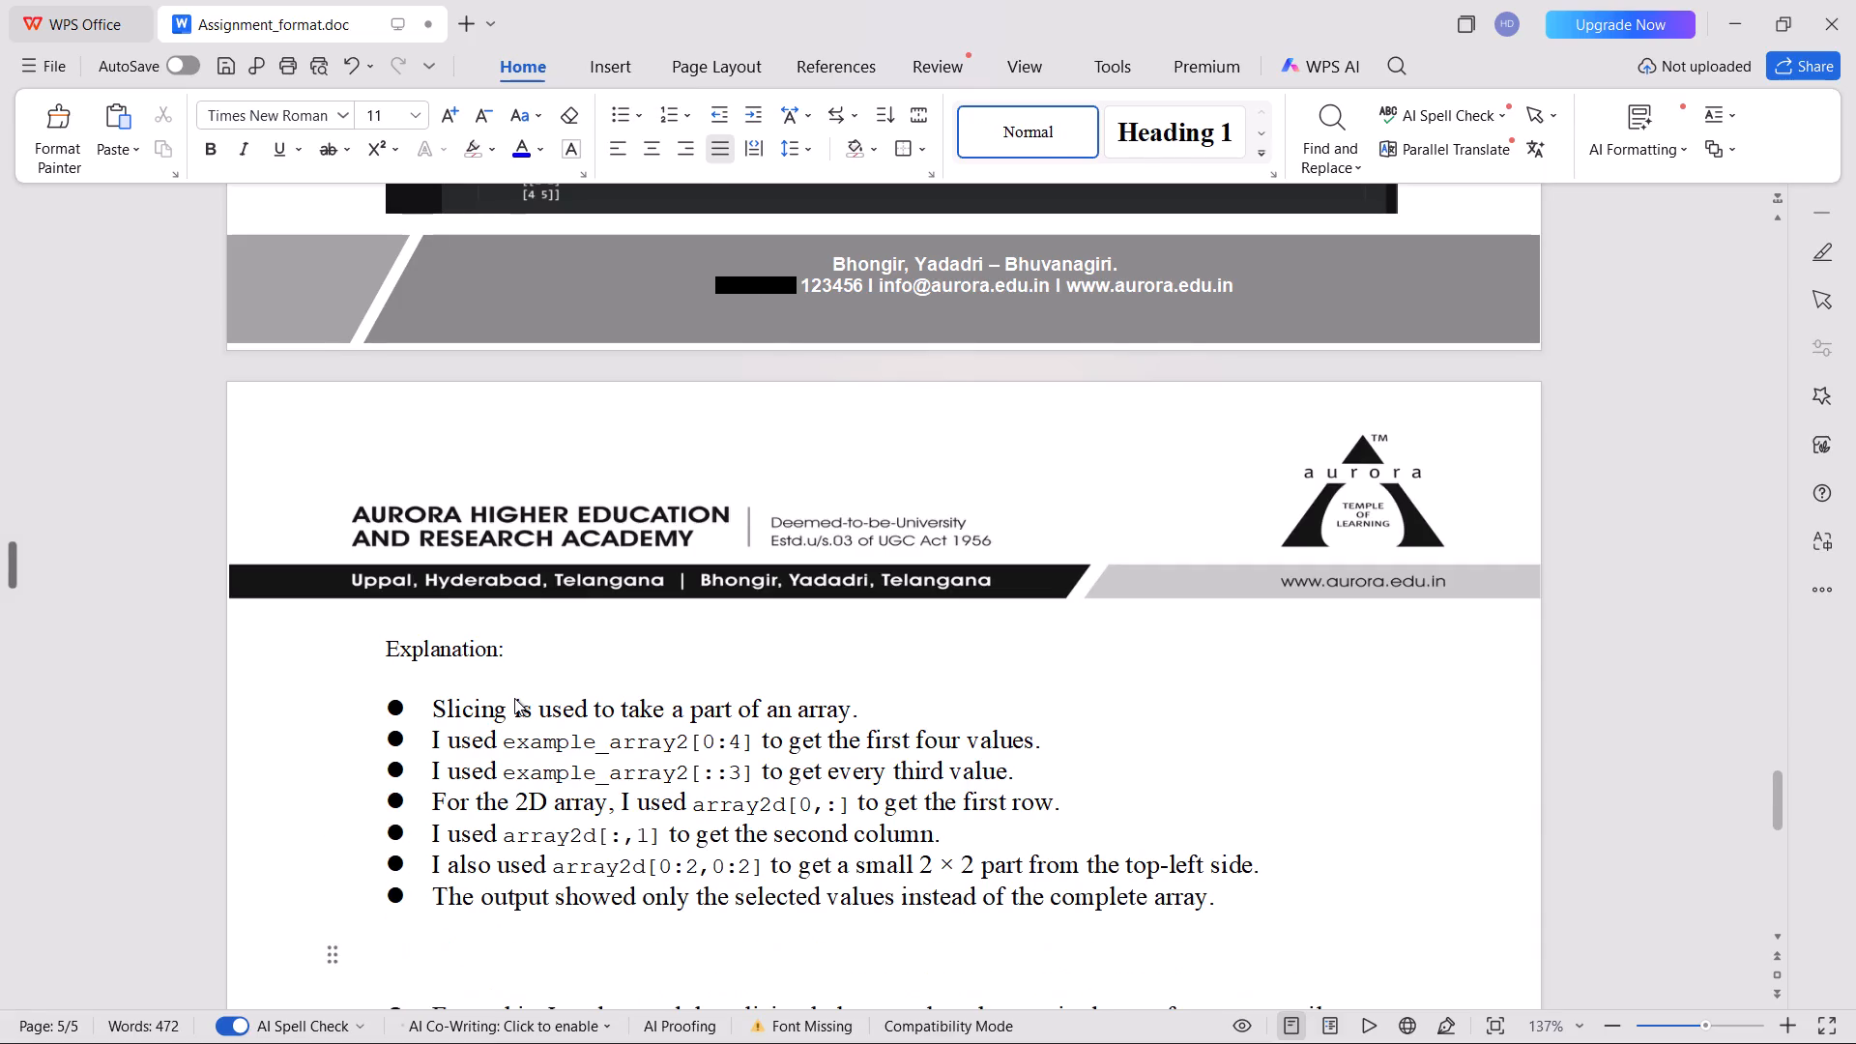
{"action": "key", "text": "BackSpace"}
Delete the empty bullet below the last Slicing point, "From this, I understood that slicing helps us".
{"action": "key", "text": "Down"}
{"action": "key", "text": "Down"}
{"action": "key", "text": "BackSpace"}
{"action": "key", "text": "BackSpace"}
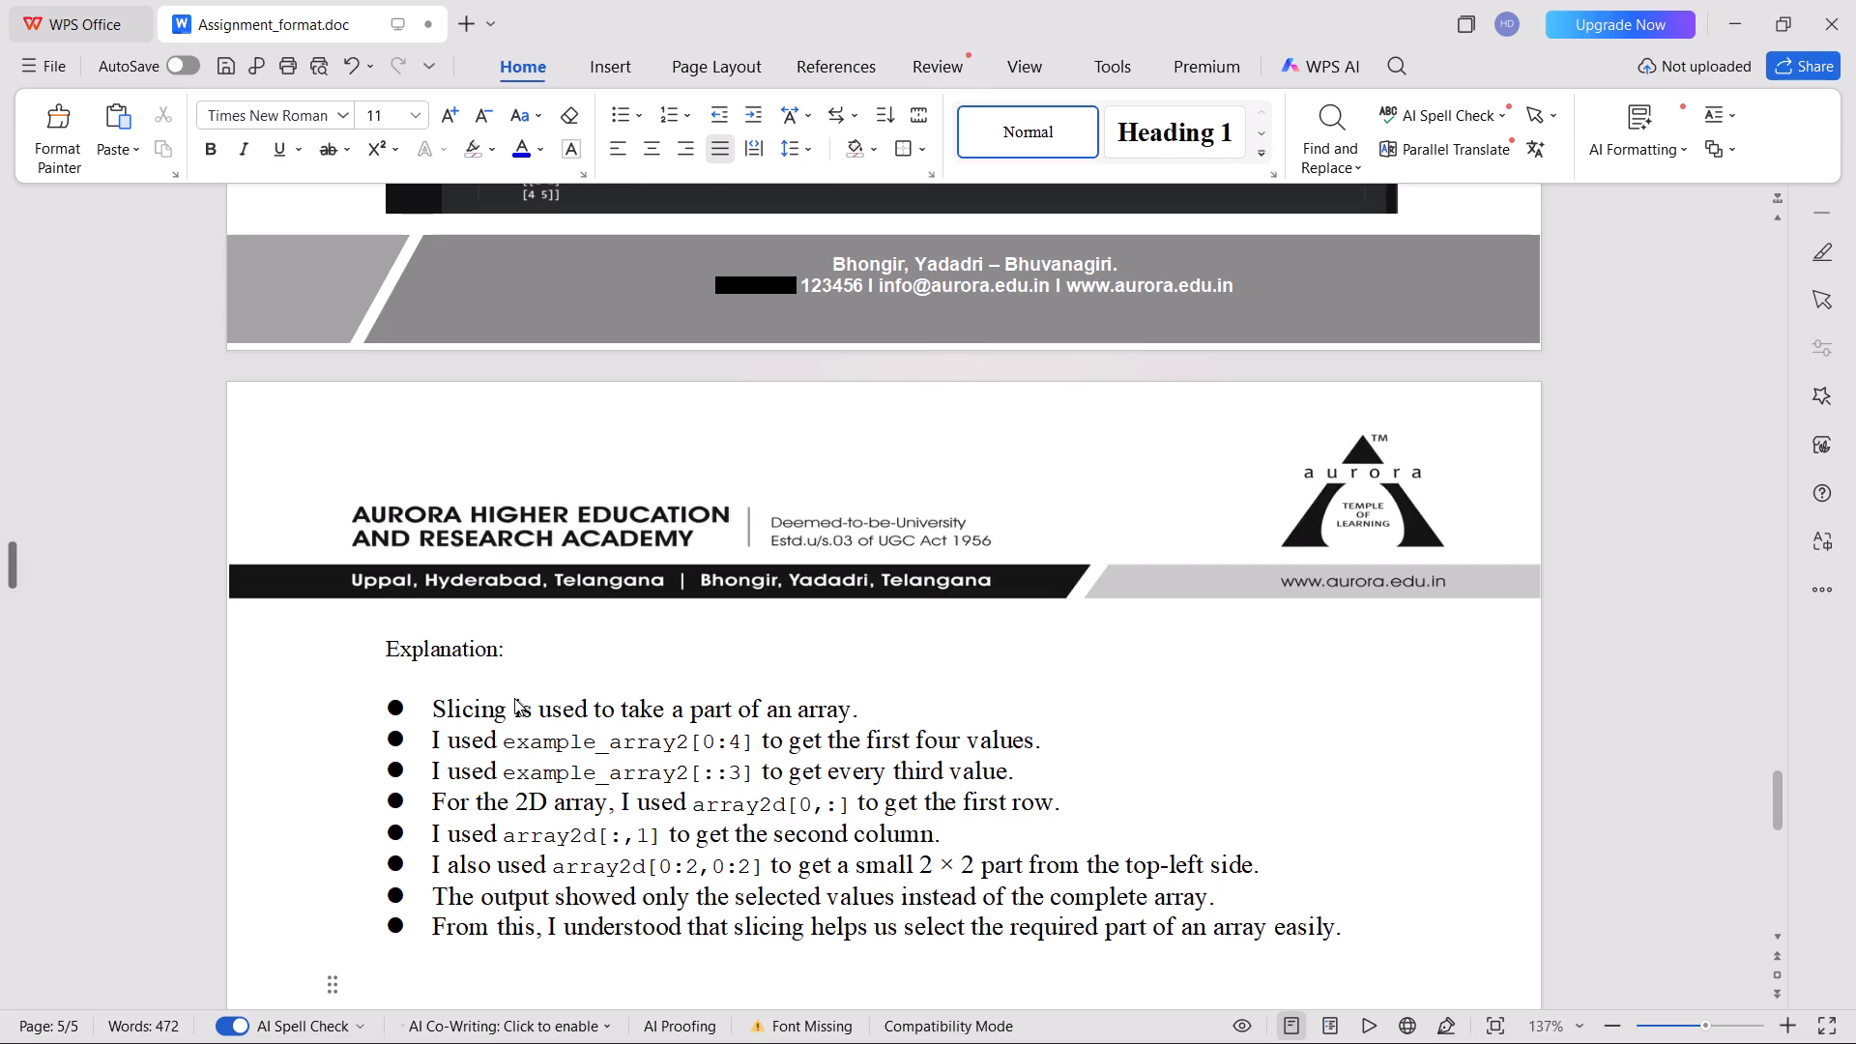
{"action": "key", "text": "BackSpace"}
{"action": "left_click_drag", "start_coordinate": [514, 698], "coordinate": [661, 758]}
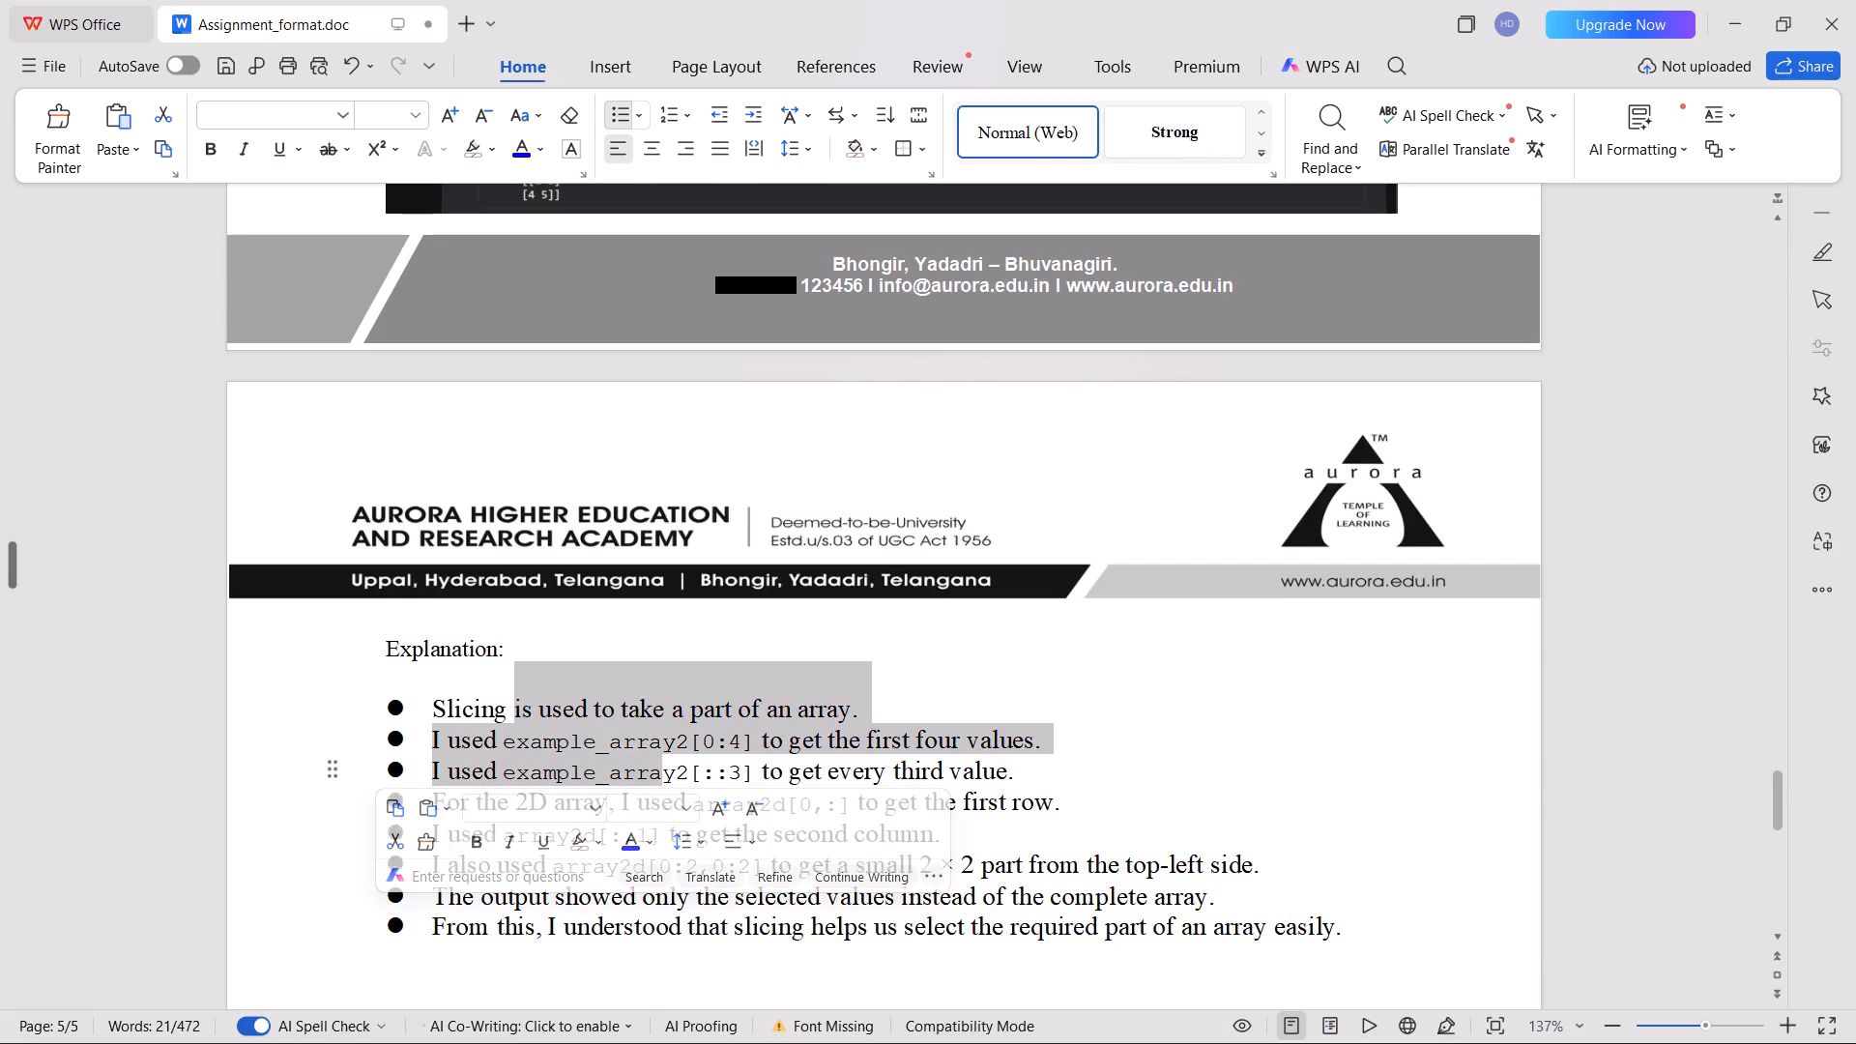
{"action": "left_click", "coordinate": [1123, 826]}
Set the font of the entire document text to Times New Roman.
{"action": "scroll", "coordinate": [1123, 826], "scroll_direction": "down", "scroll_amount": 2}
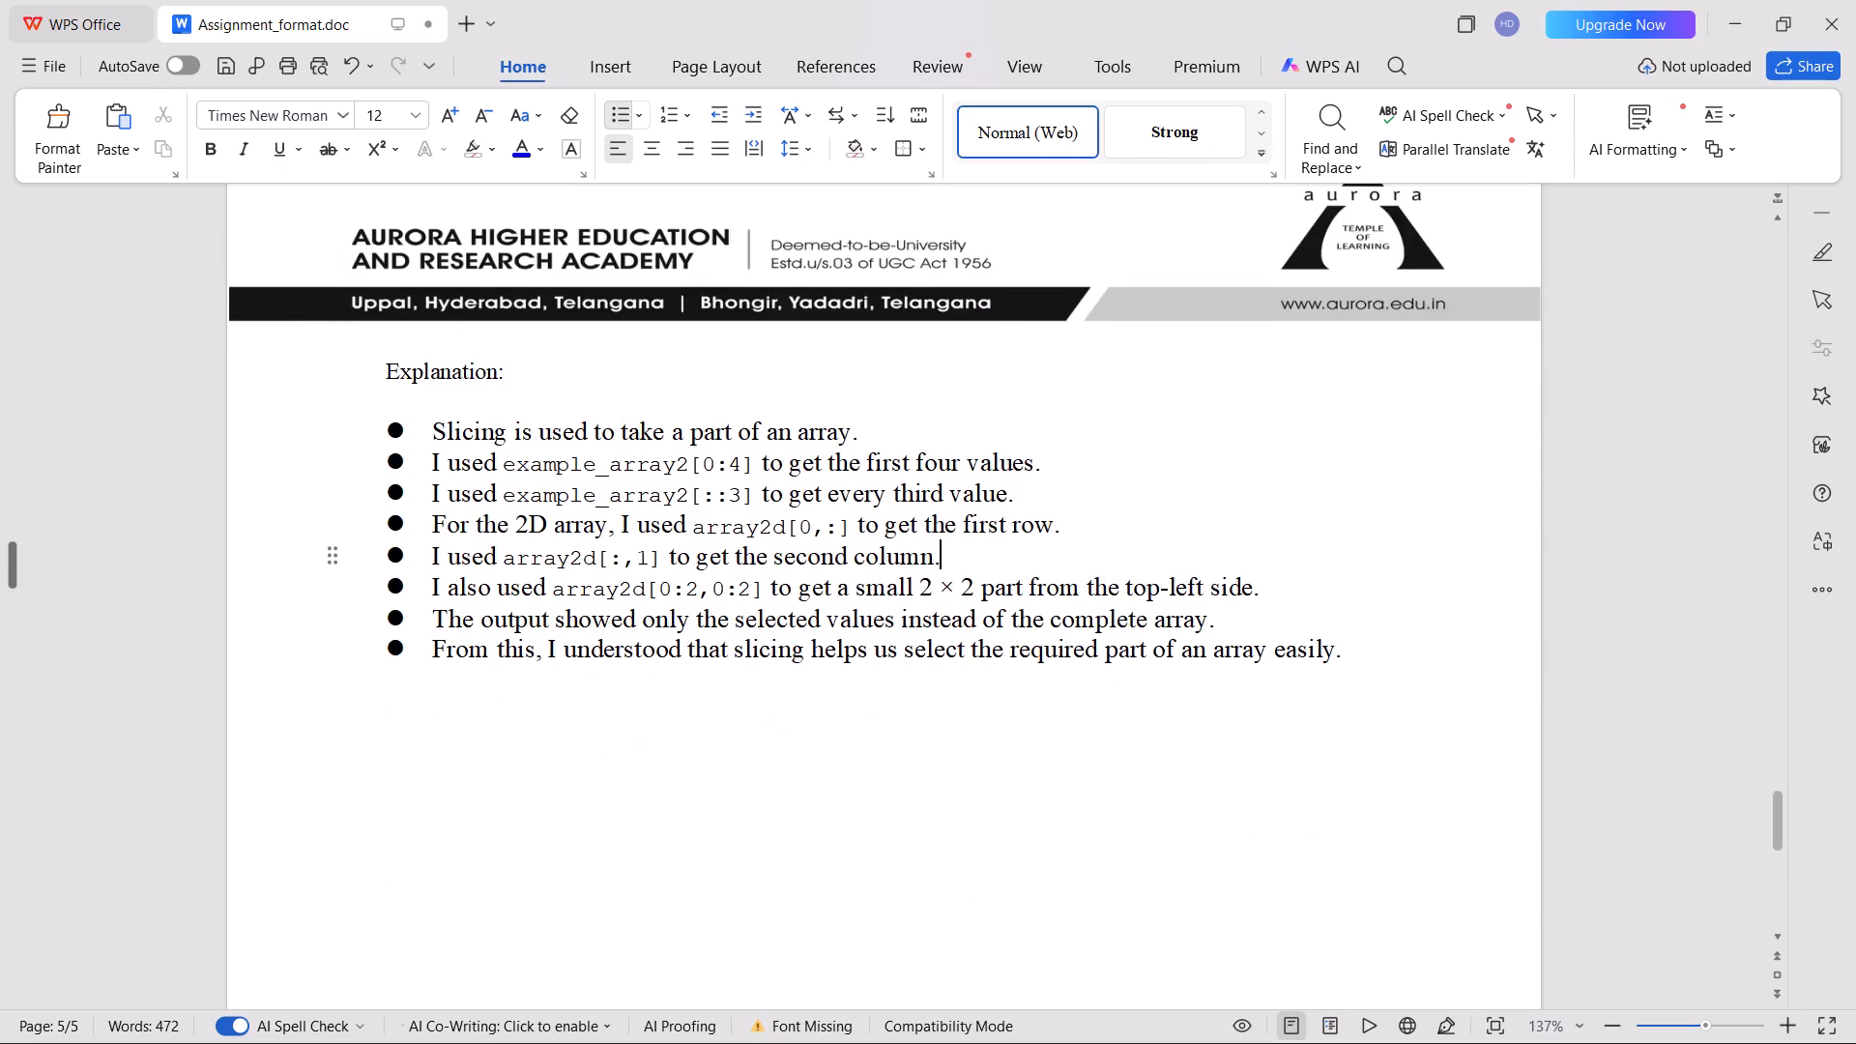
{"action": "key", "text": "ctrl+a"}
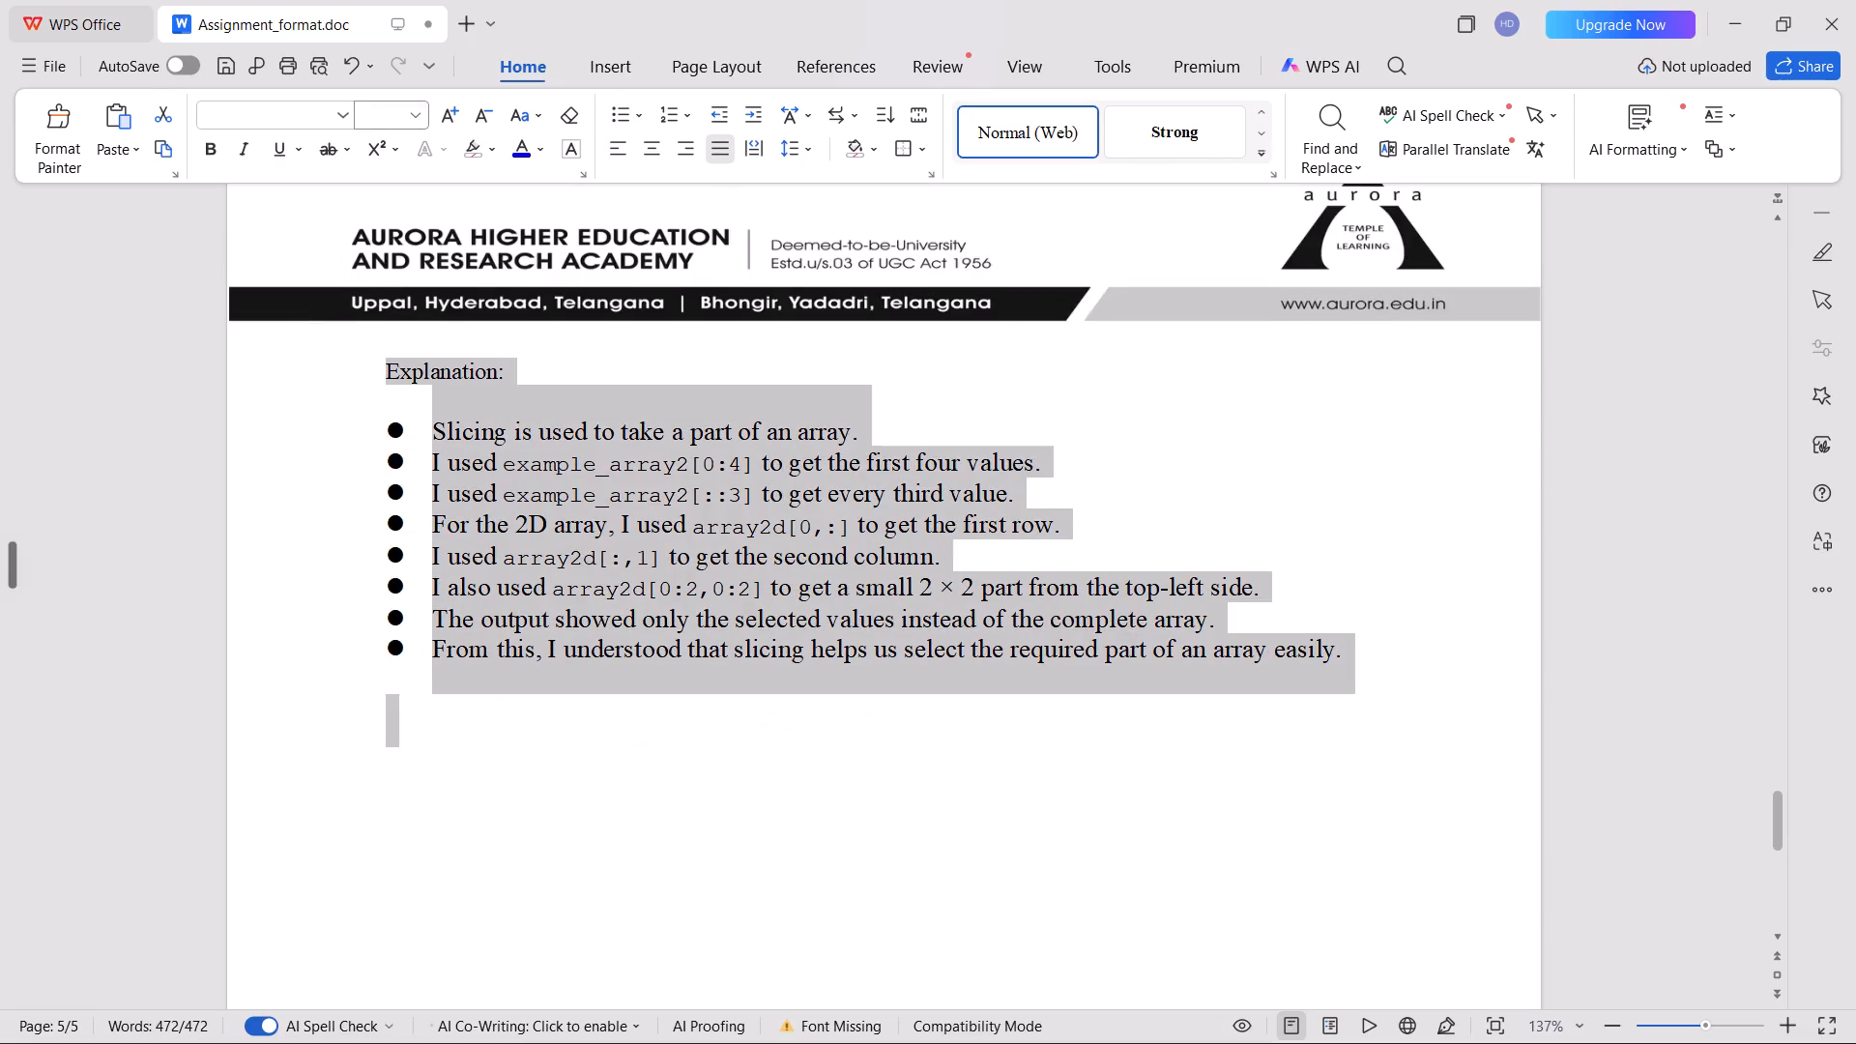
{"action": "double_click", "coordinate": [351, 120]}
{"action": "left_click", "coordinate": [351, 120]}
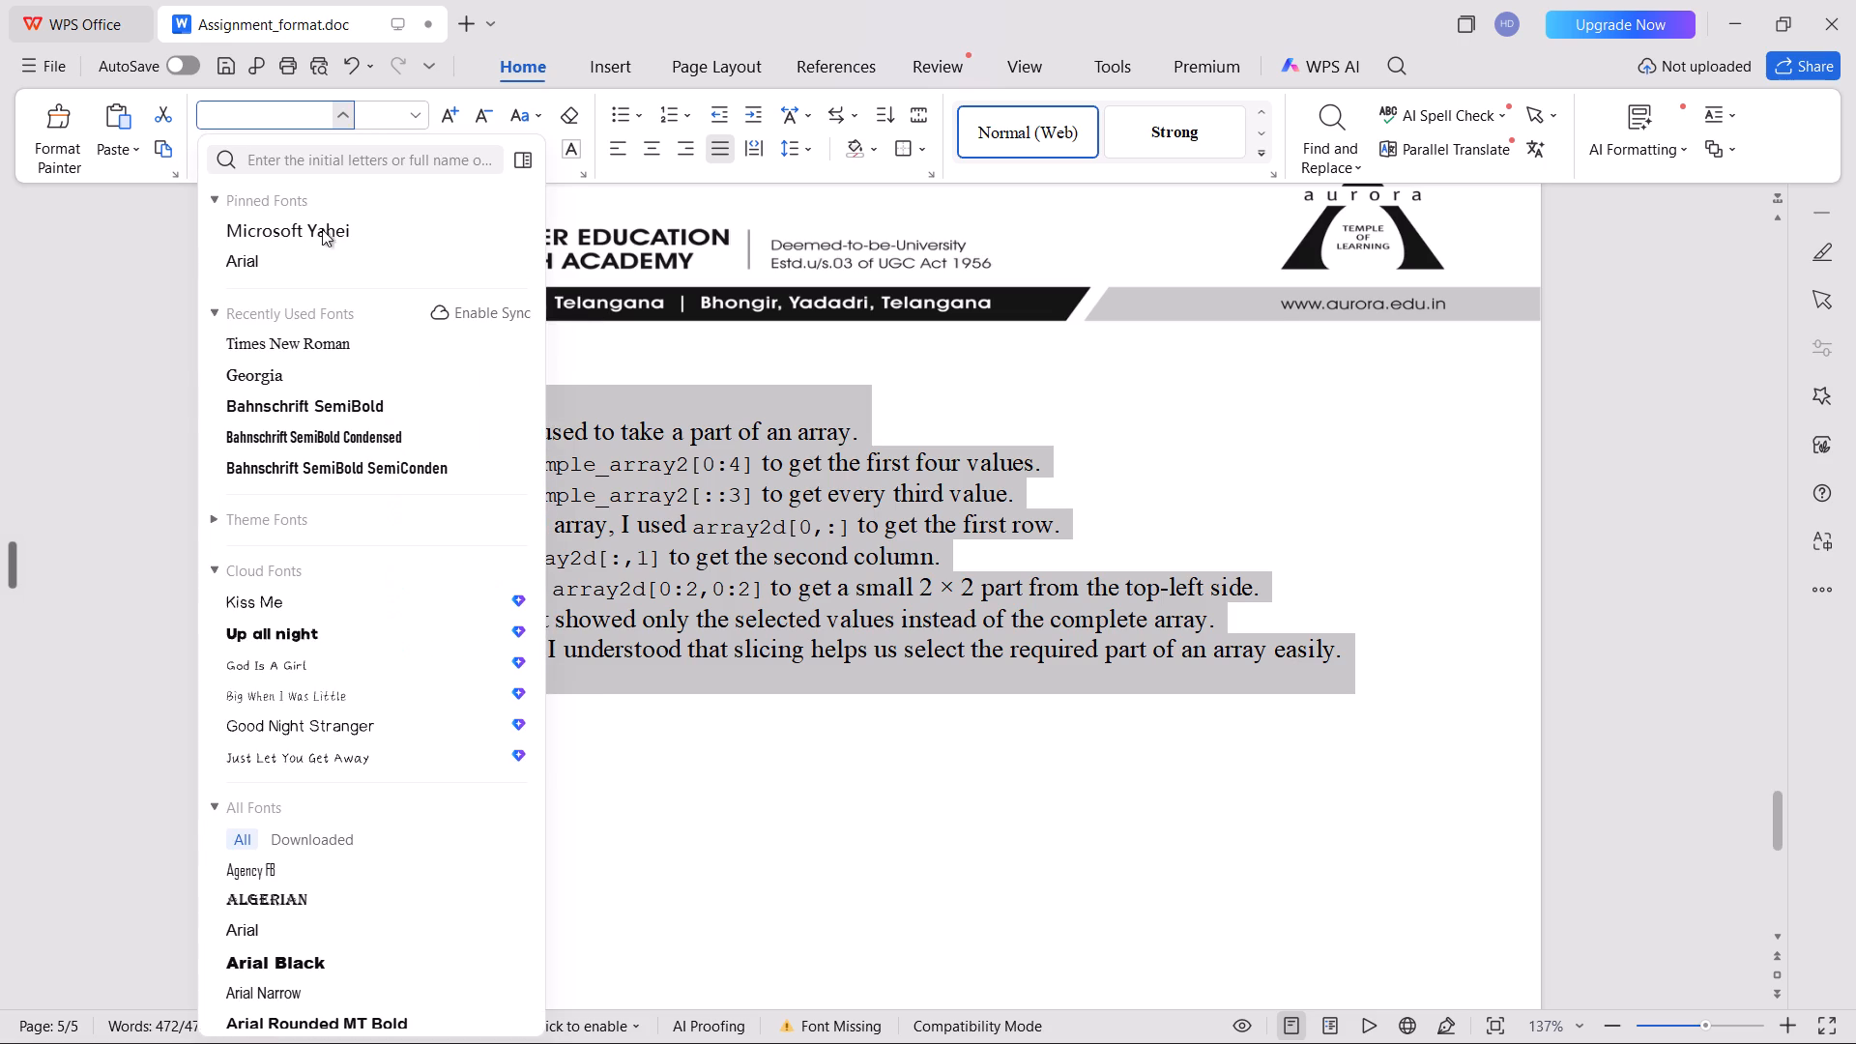
{"action": "left_click", "coordinate": [311, 339]}
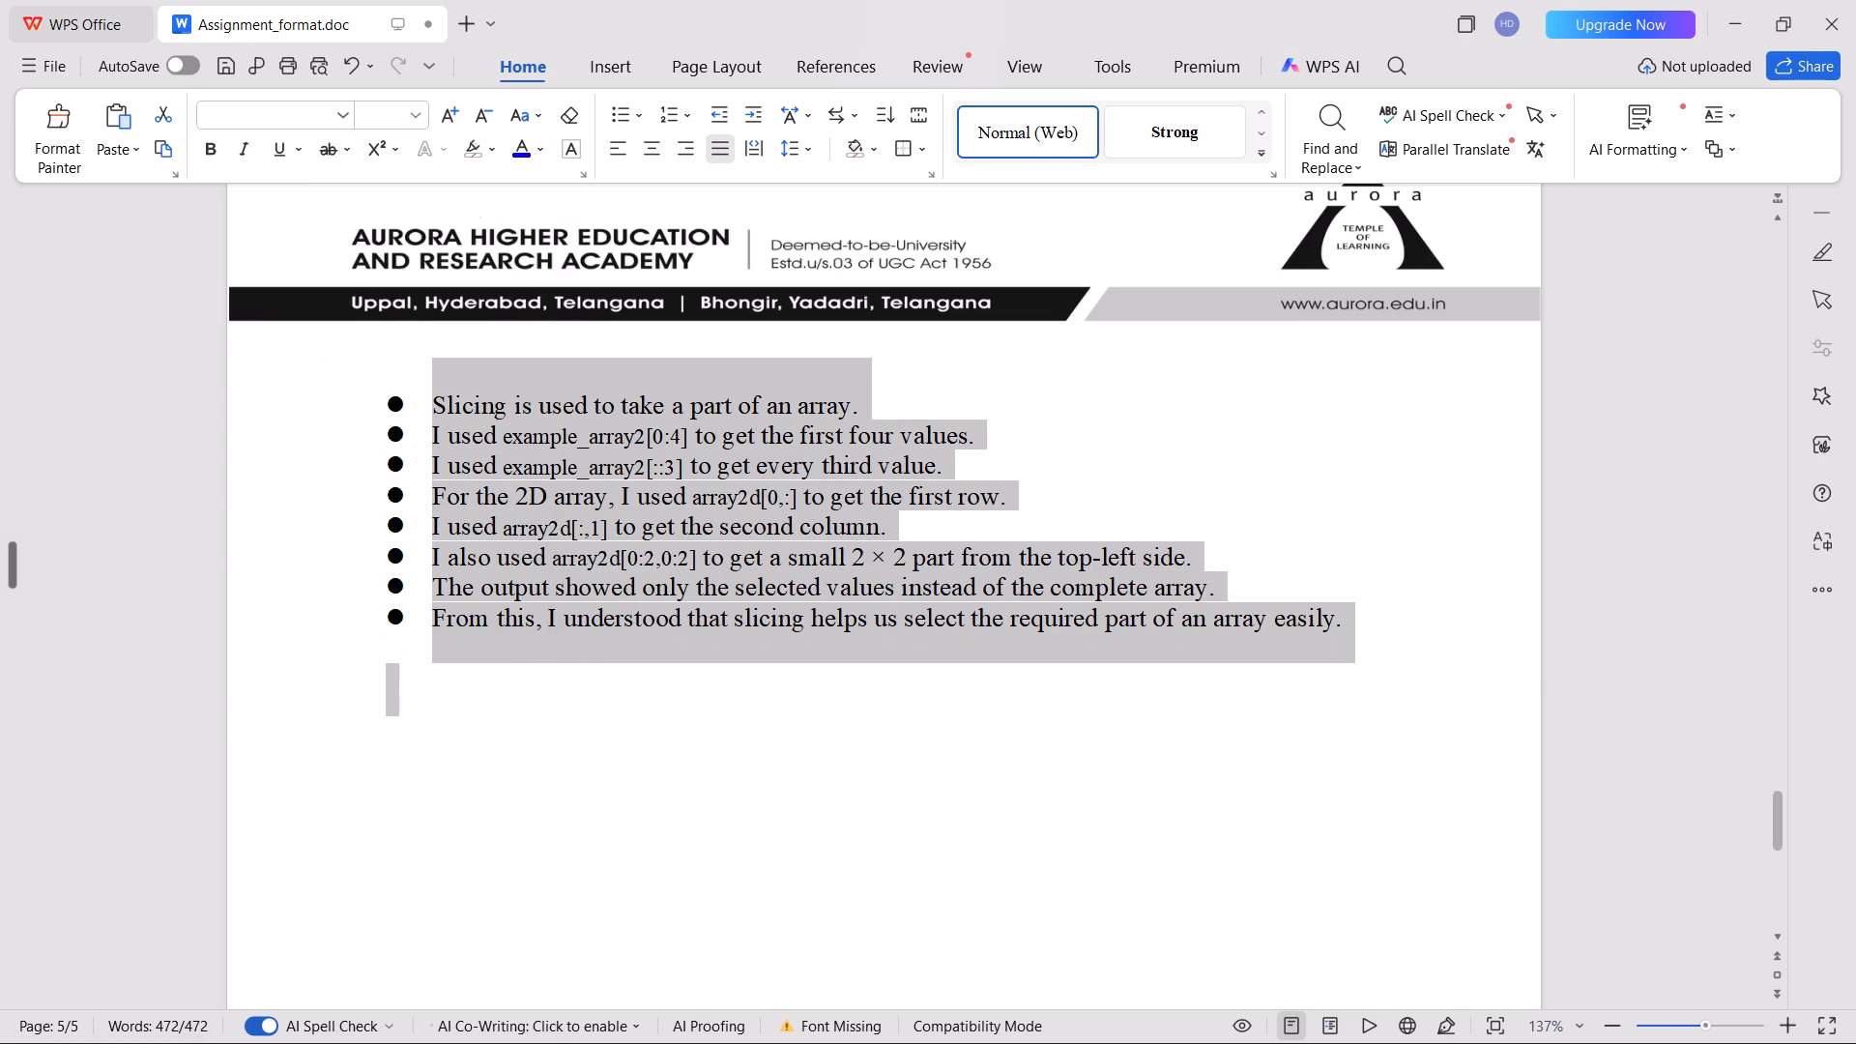
Apply bold formatting to the entire document text.
{"action": "left_click", "coordinate": [222, 157]}
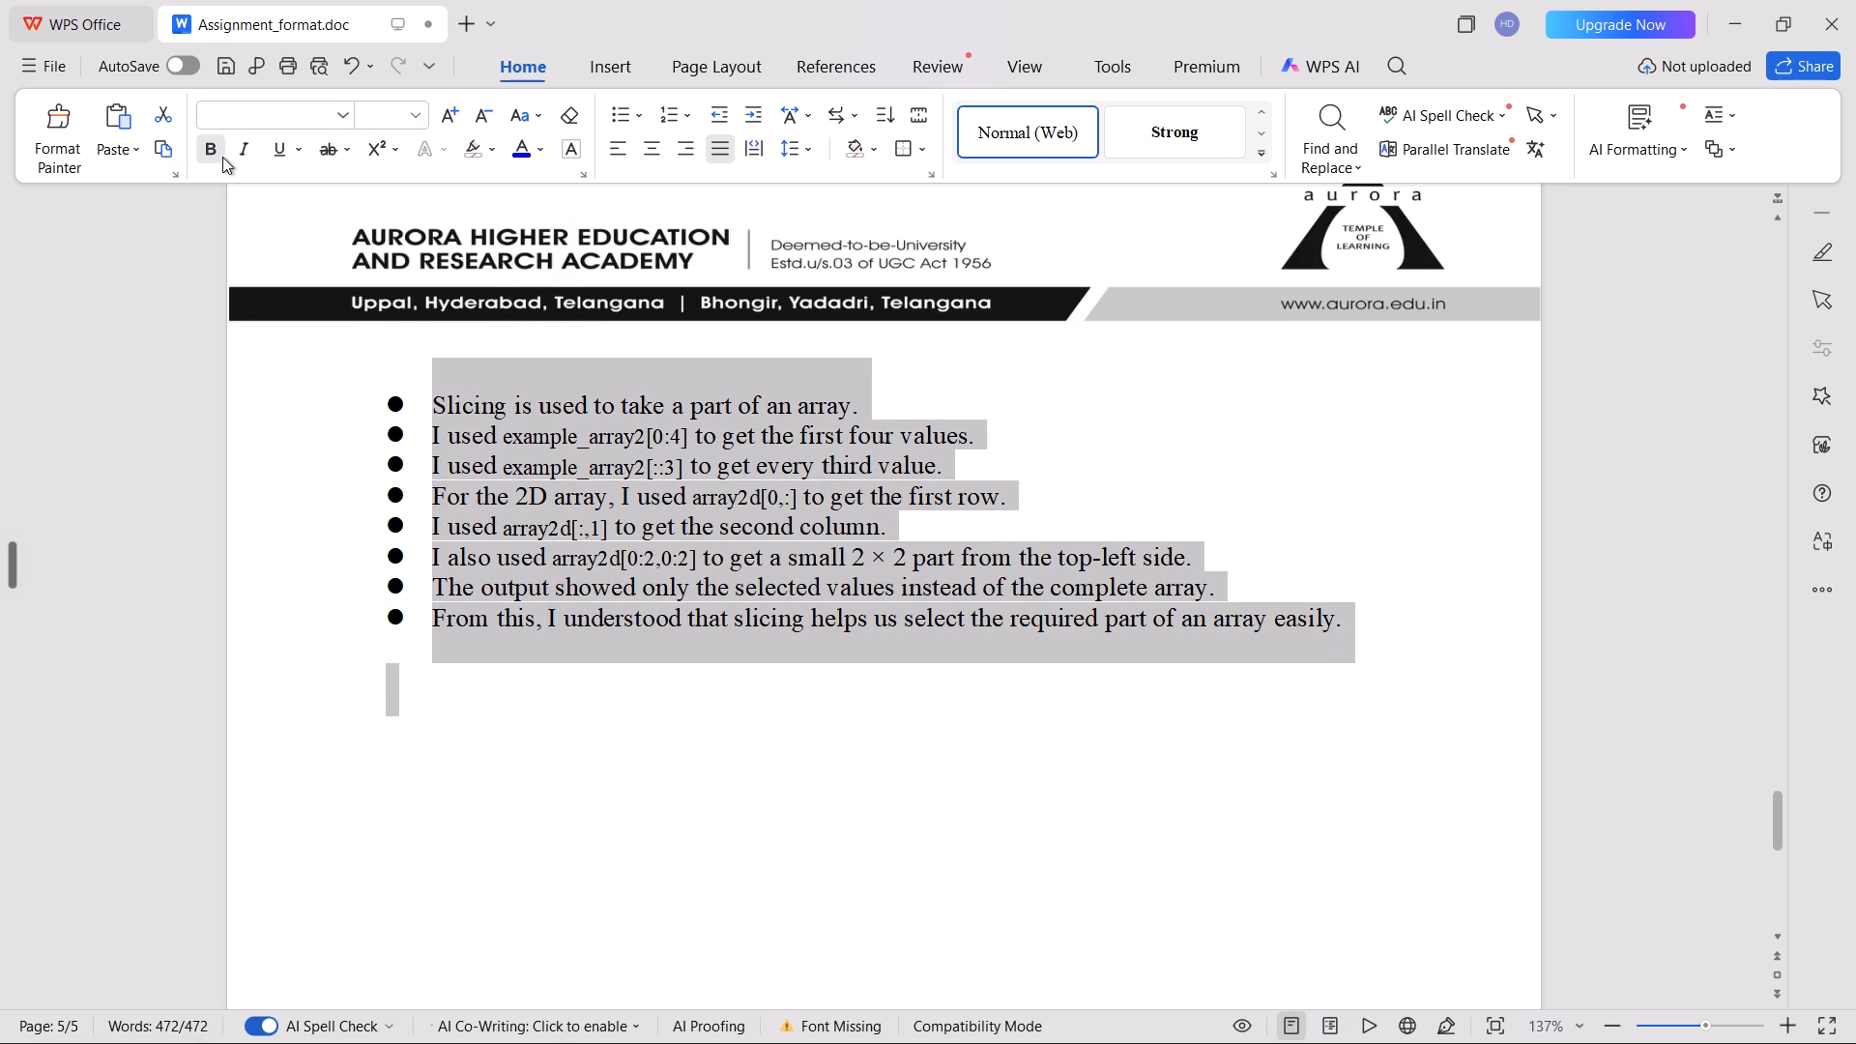
{"action": "left_click", "coordinate": [222, 157]}
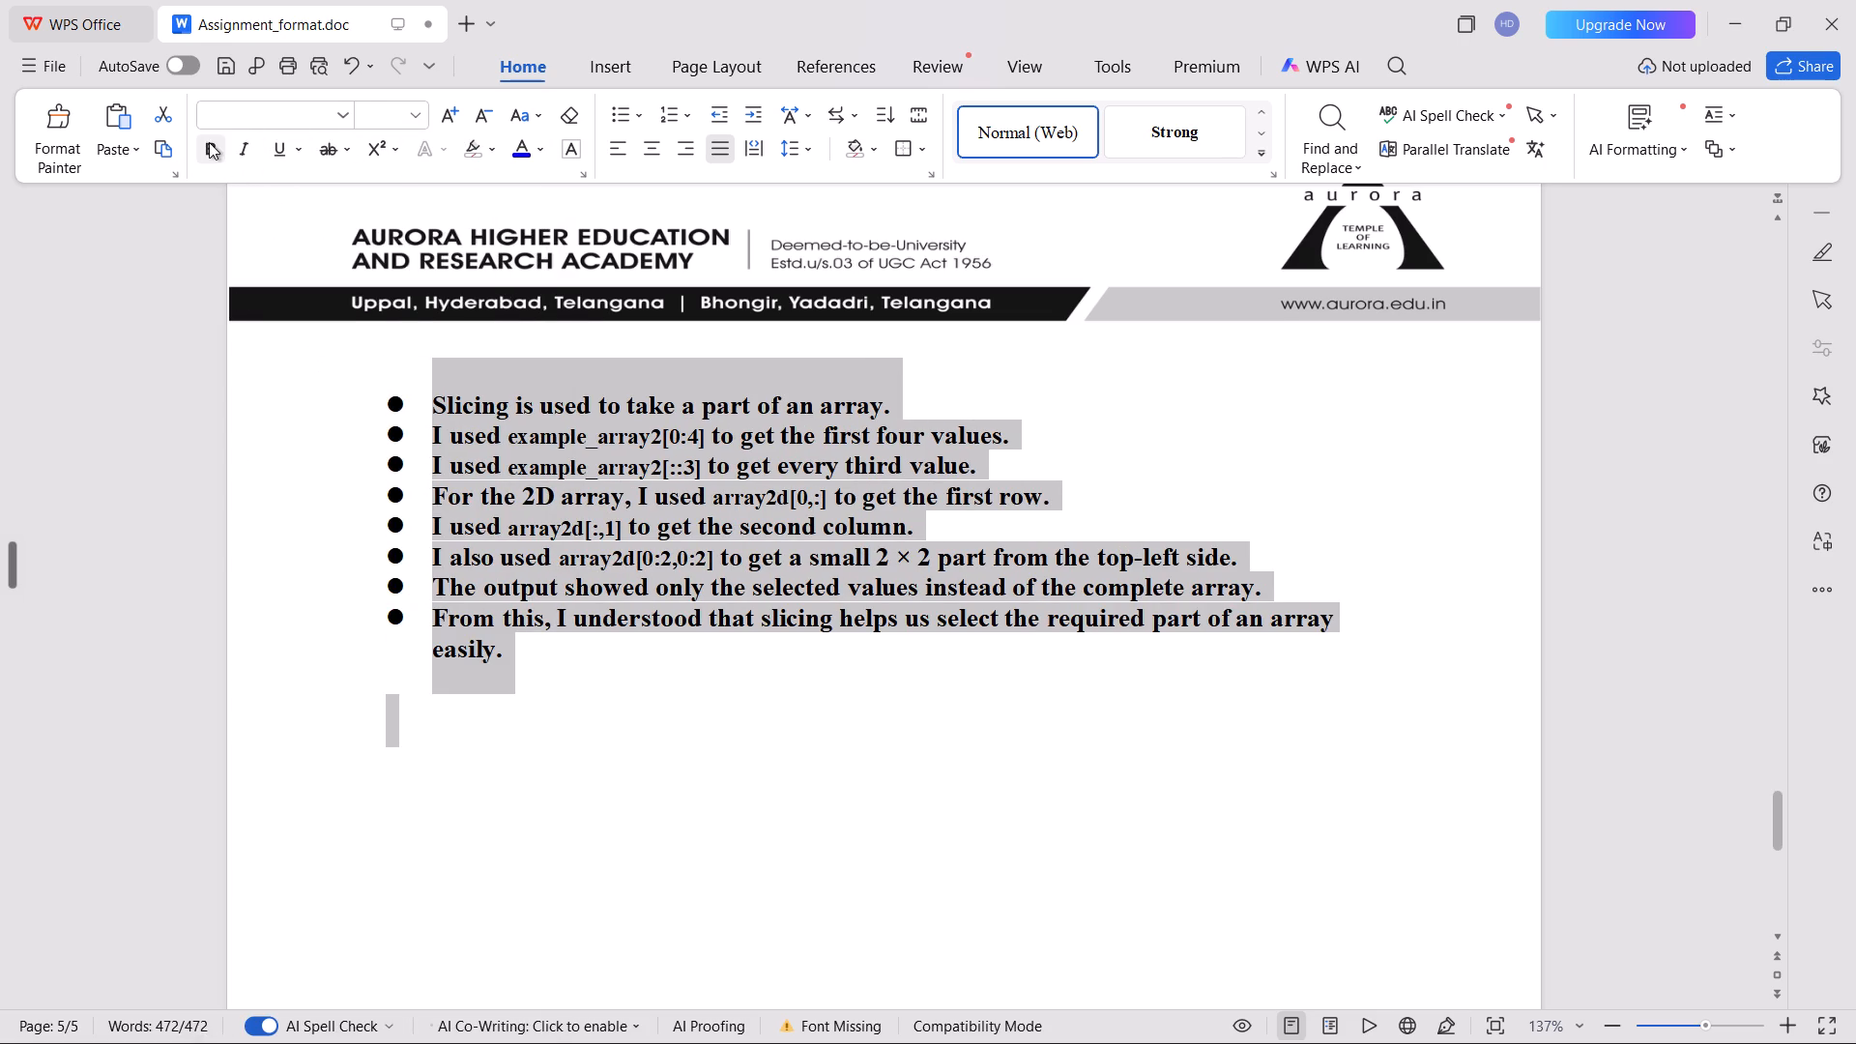
Remove the bold formatting from the entire document text.
{"action": "left_click", "coordinate": [209, 142]}
{"action": "left_click", "coordinate": [549, 702]}
Look back through the document pages to examine the text formatting and the layout of headings and screenshots.
{"action": "scroll", "coordinate": [549, 702], "scroll_direction": "up", "scroll_amount": 2}
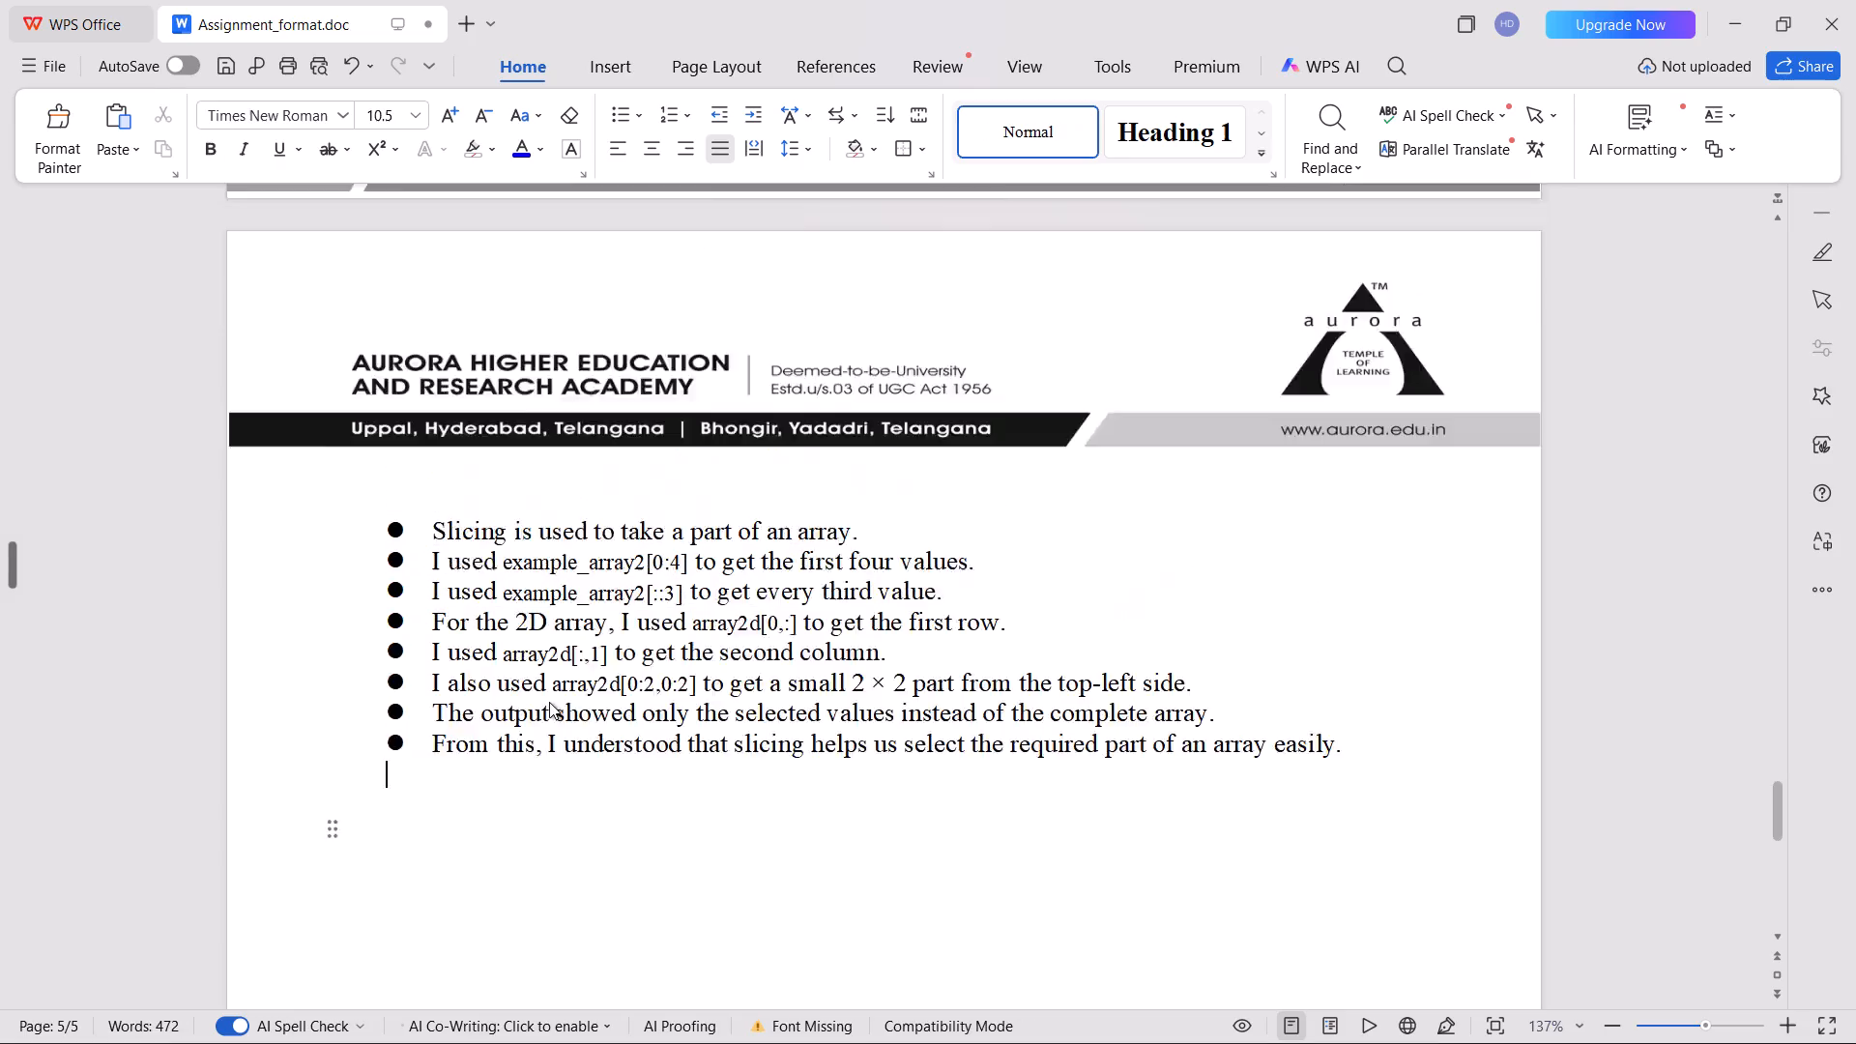
{"action": "scroll", "coordinate": [549, 702], "scroll_direction": "up", "scroll_amount": 9}
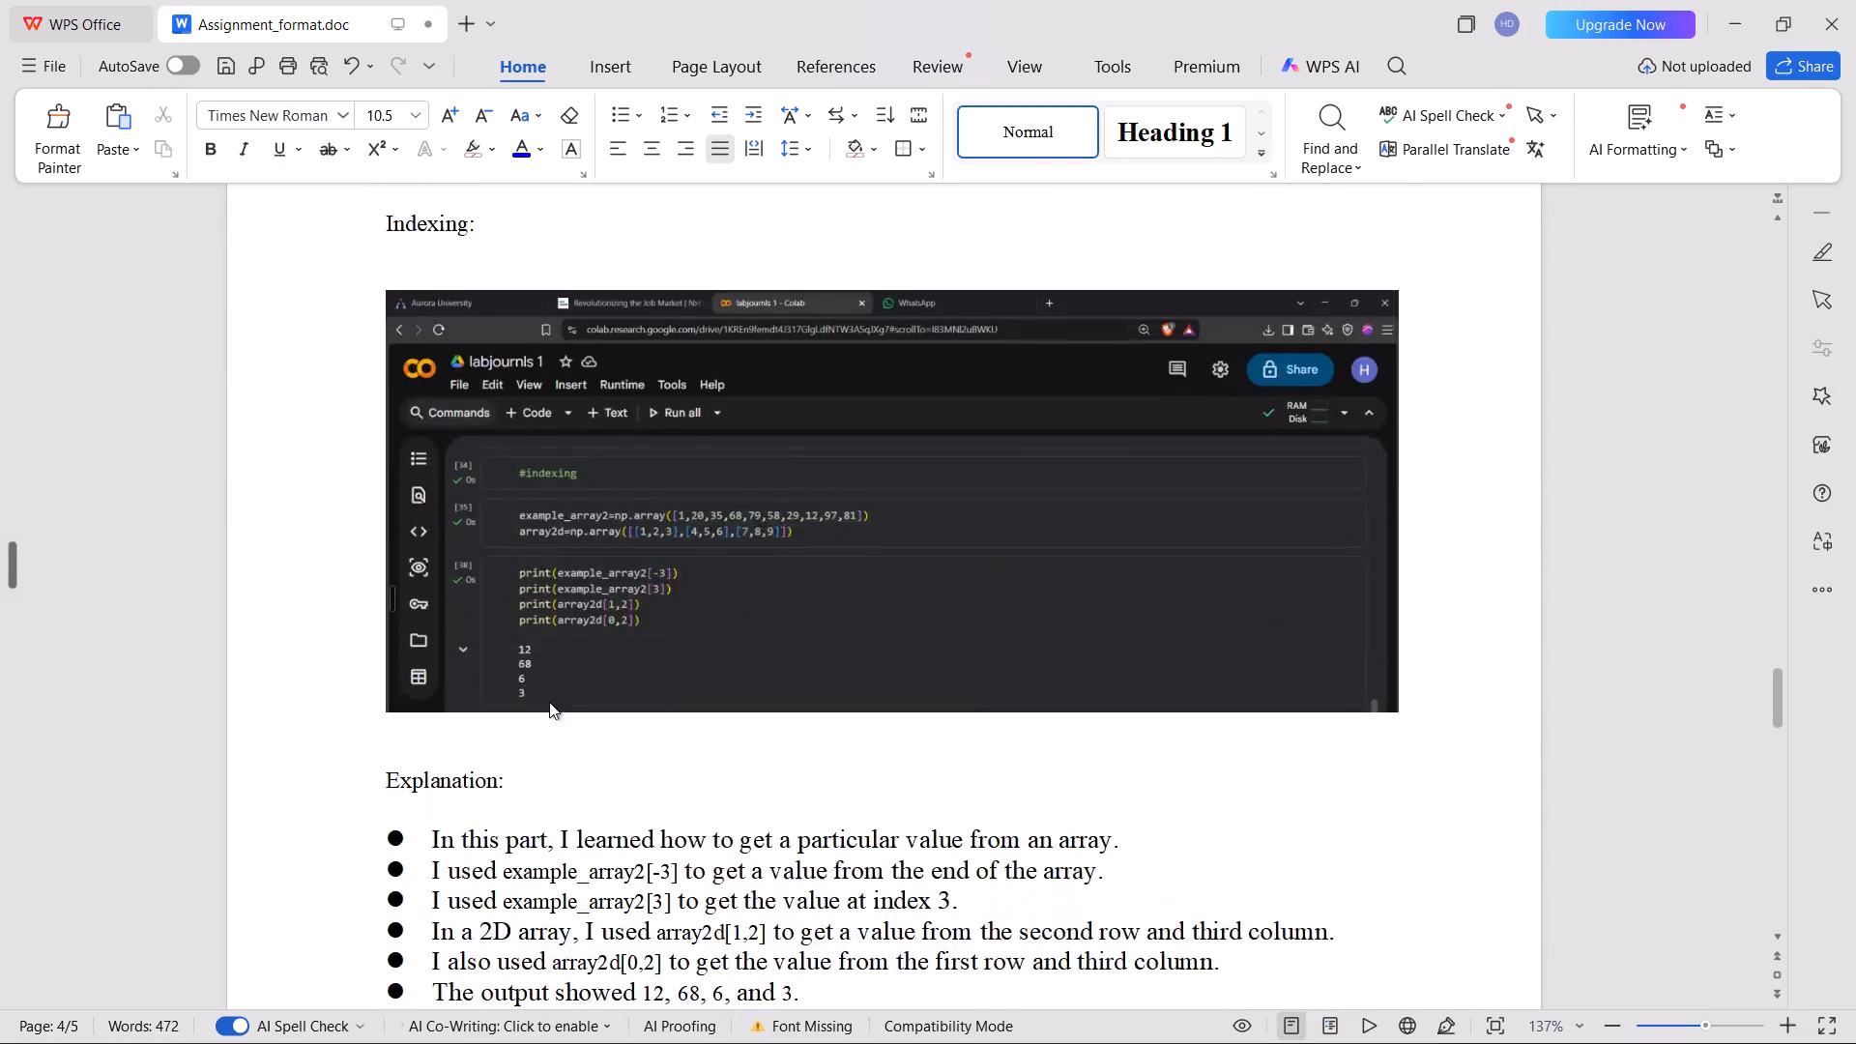
{"action": "scroll", "coordinate": [549, 702], "scroll_direction": "up", "scroll_amount": 9}
{"action": "scroll", "coordinate": [549, 702], "scroll_direction": "right", "scroll_amount": 1}
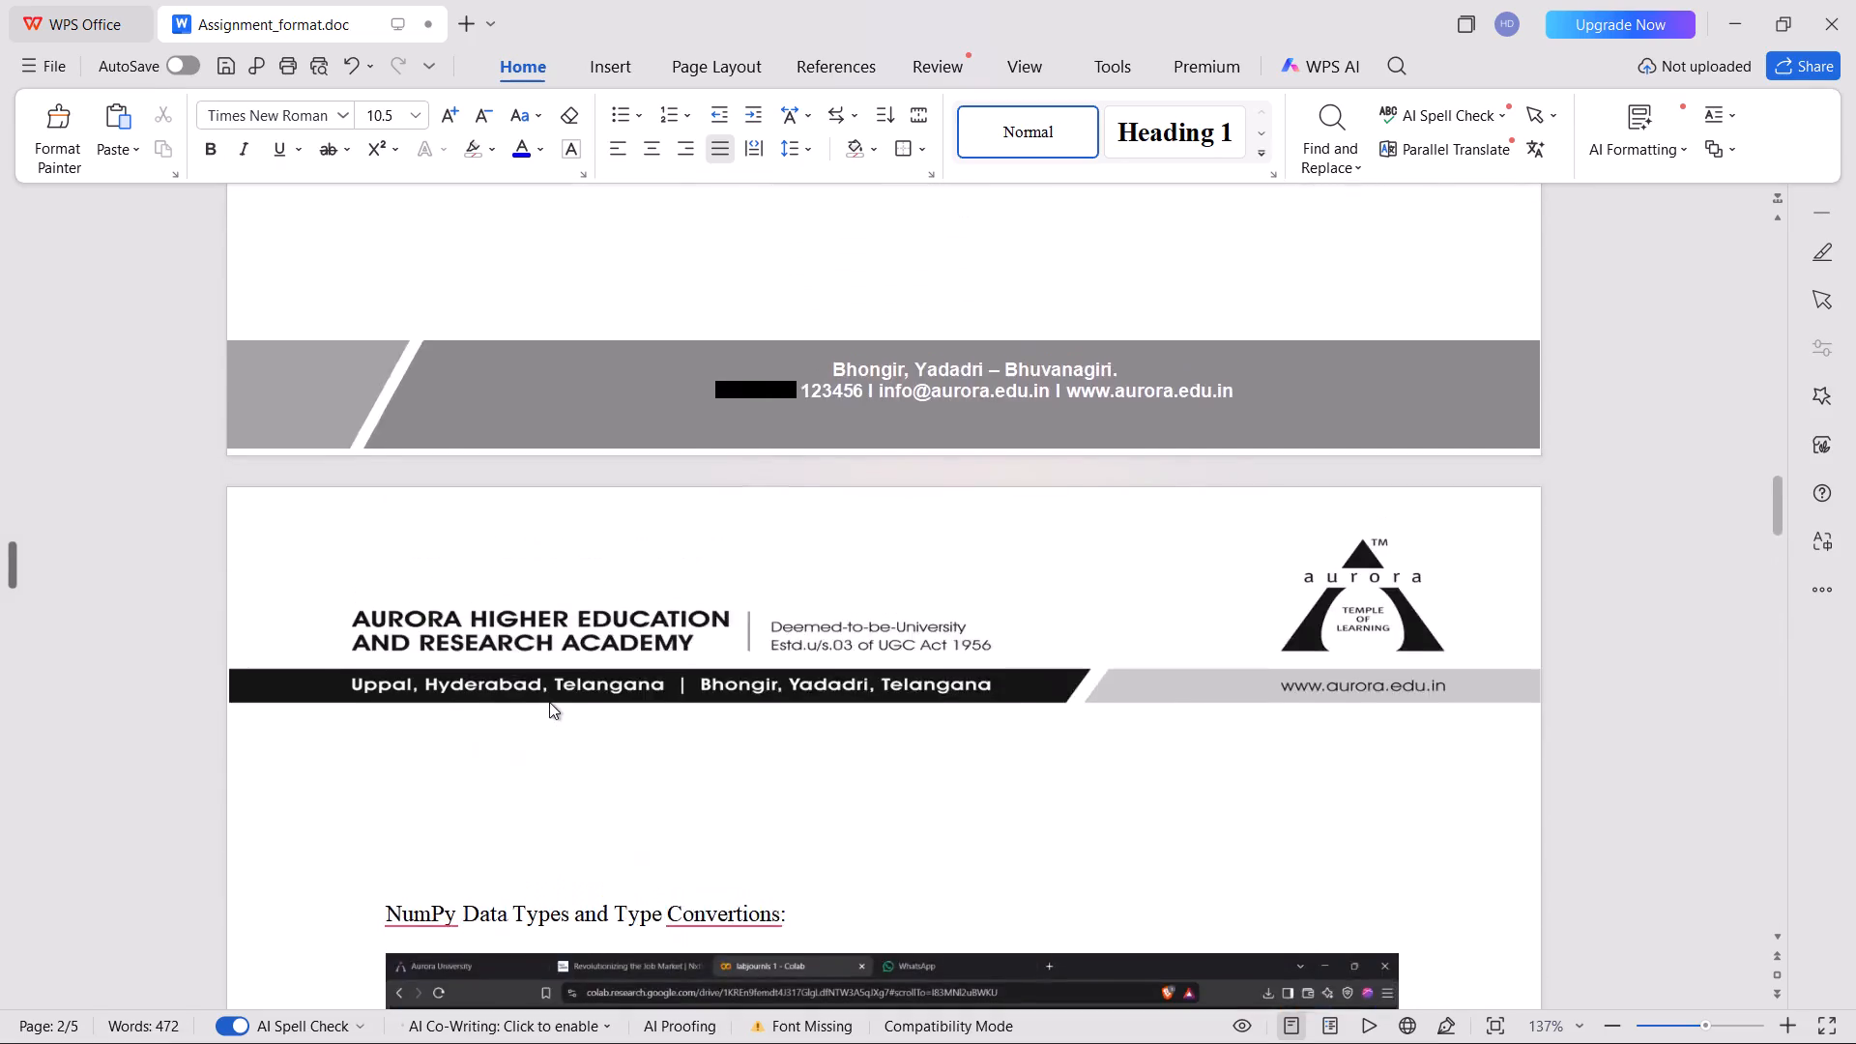
{"action": "scroll", "coordinate": [549, 702], "scroll_direction": "right", "scroll_amount": 1}
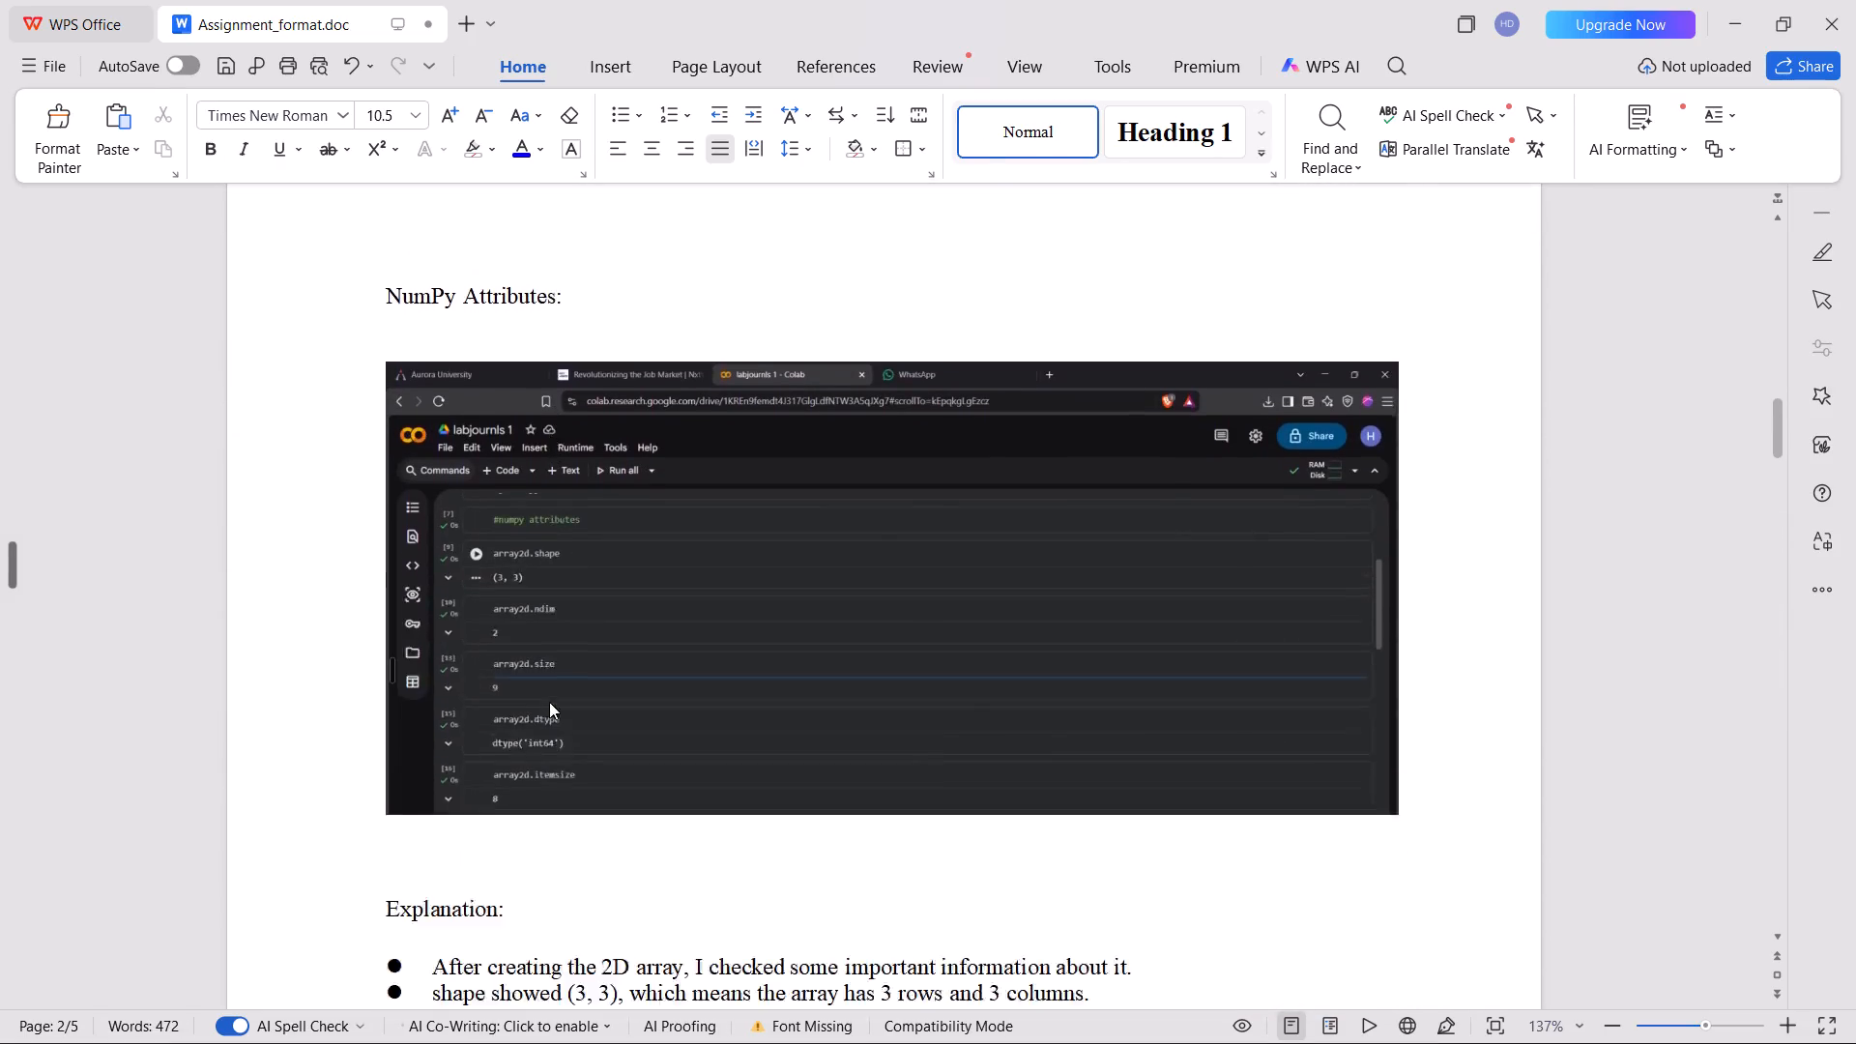
{"action": "scroll", "coordinate": [549, 702], "scroll_direction": "right", "scroll_amount": 1}
Increase the line spacing of the entire document text.
{"action": "left_click", "coordinate": [774, 769]}
{"action": "key", "text": "ctrl+a"}
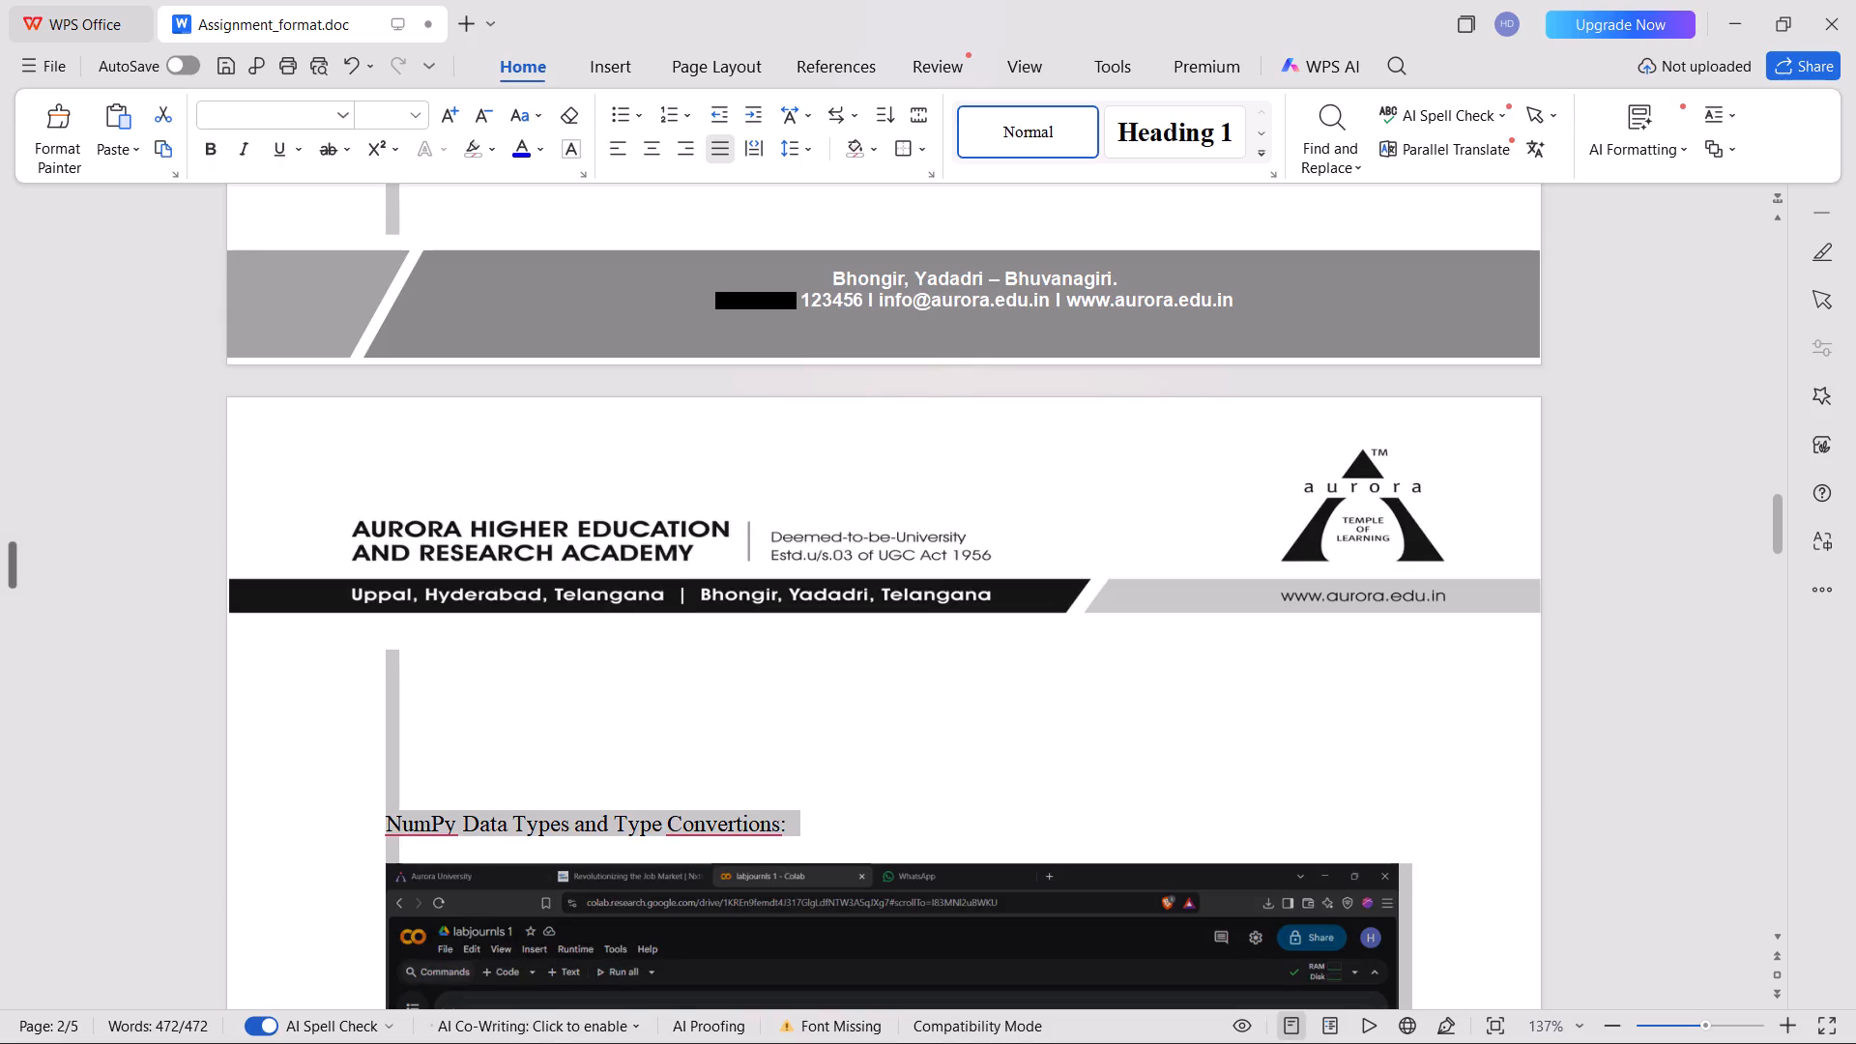
{"action": "left_click", "coordinate": [805, 144]}
{"action": "left_click", "coordinate": [831, 246]}
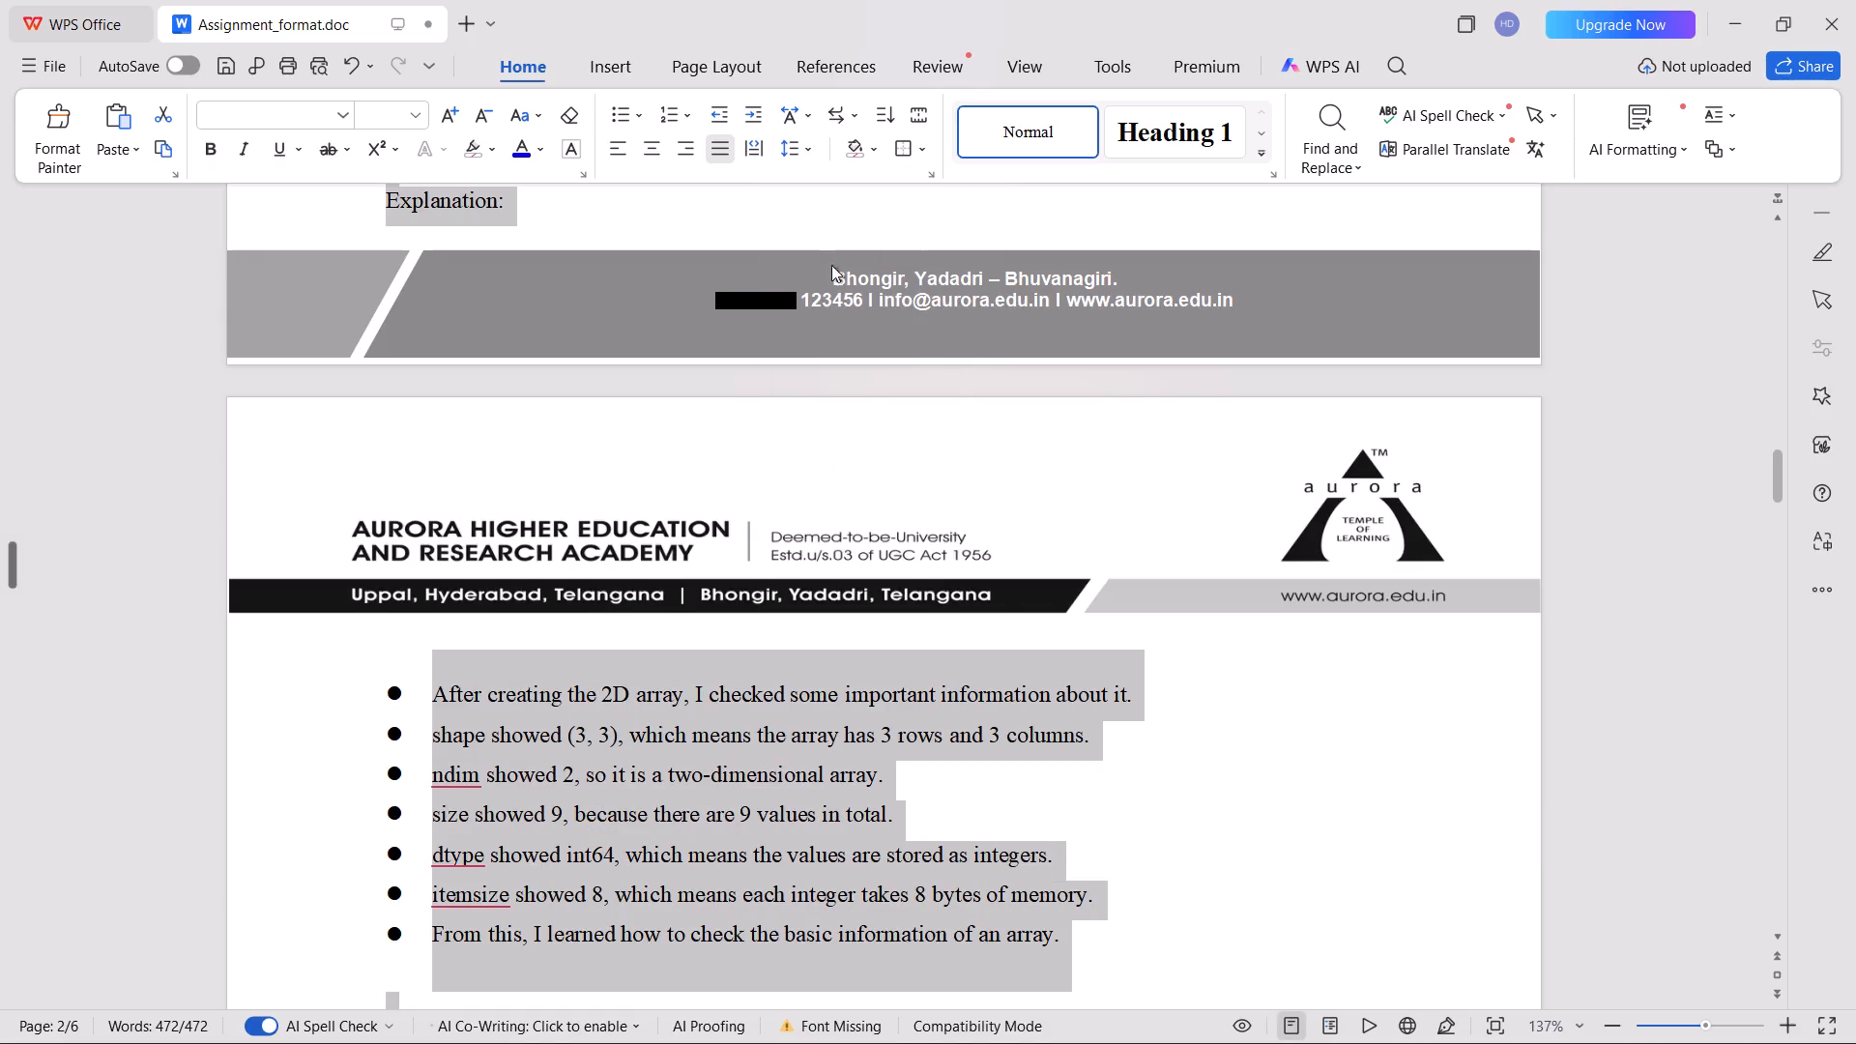
Review the new line spacing and the page layout from the lab report table through the NumPy Attributes section.
{"action": "scroll", "coordinate": [998, 598], "scroll_direction": "up", "scroll_amount": 11}
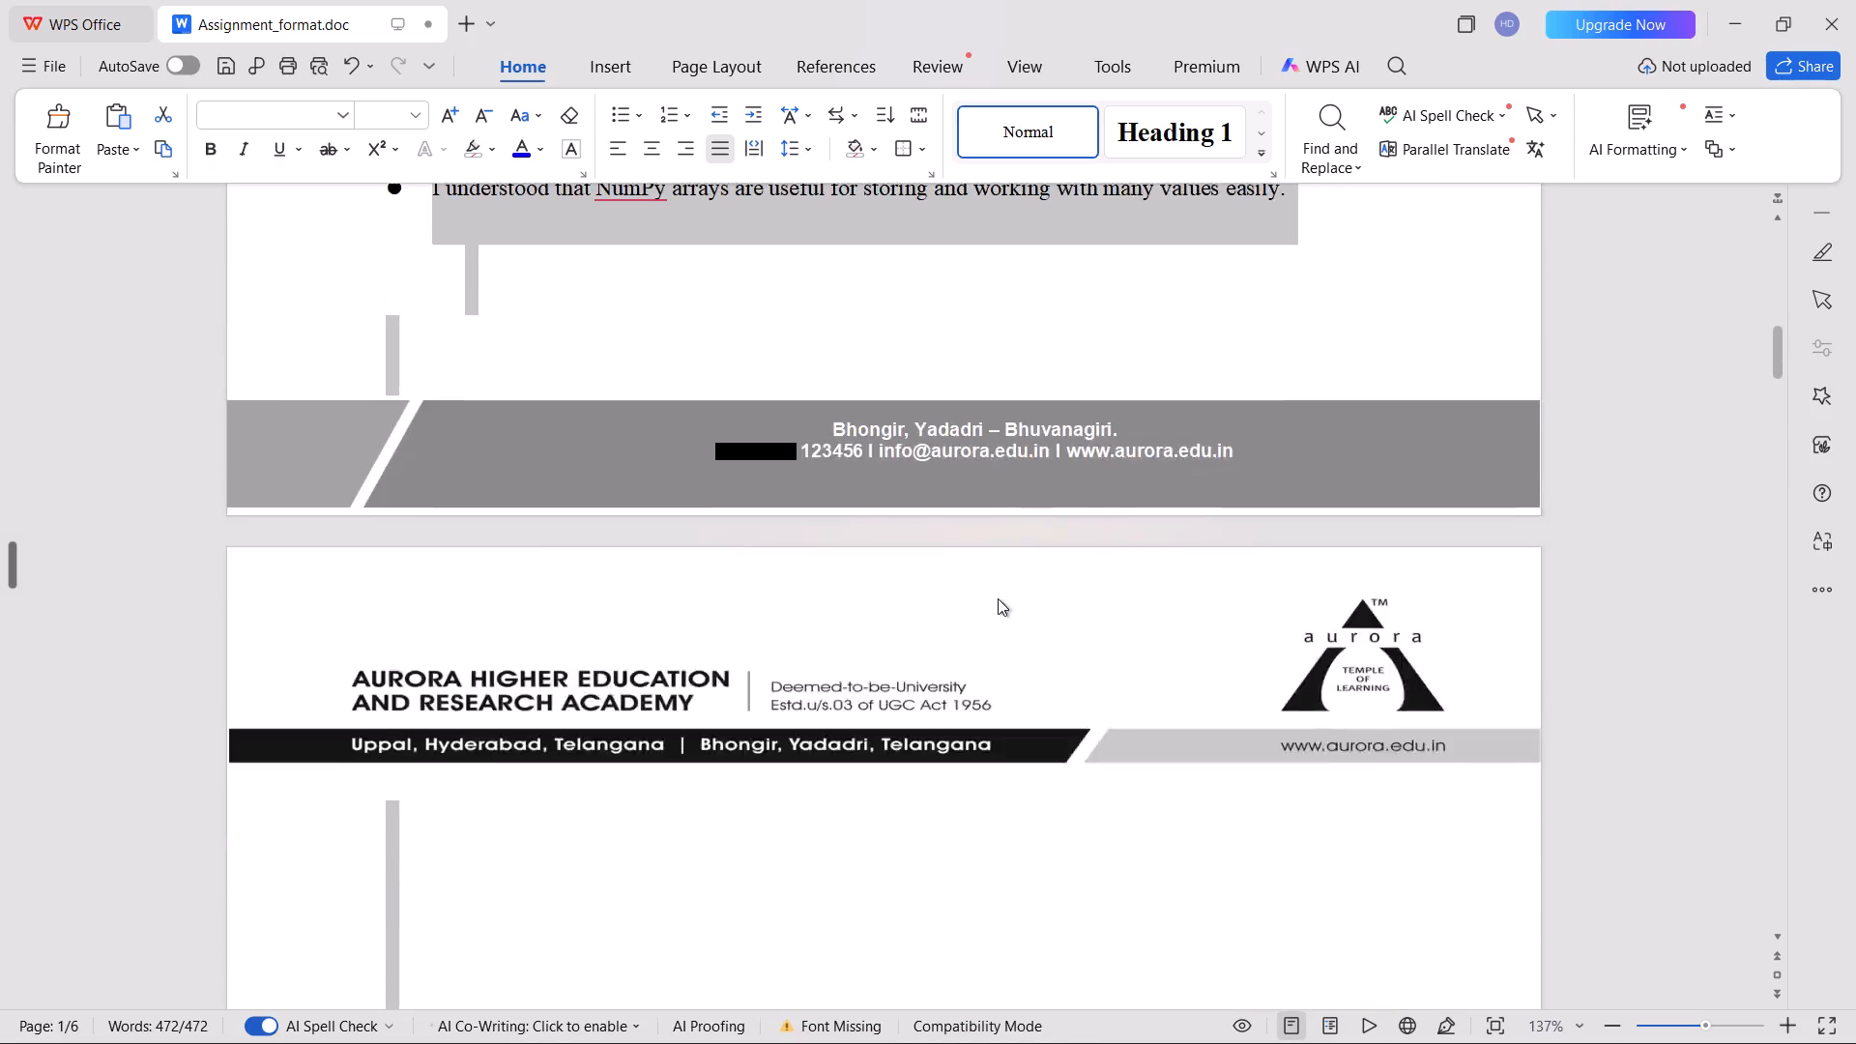
{"action": "scroll", "coordinate": [998, 598], "scroll_direction": "up", "scroll_amount": 5}
{"action": "scroll", "coordinate": [998, 598], "scroll_direction": "down", "scroll_amount": 1}
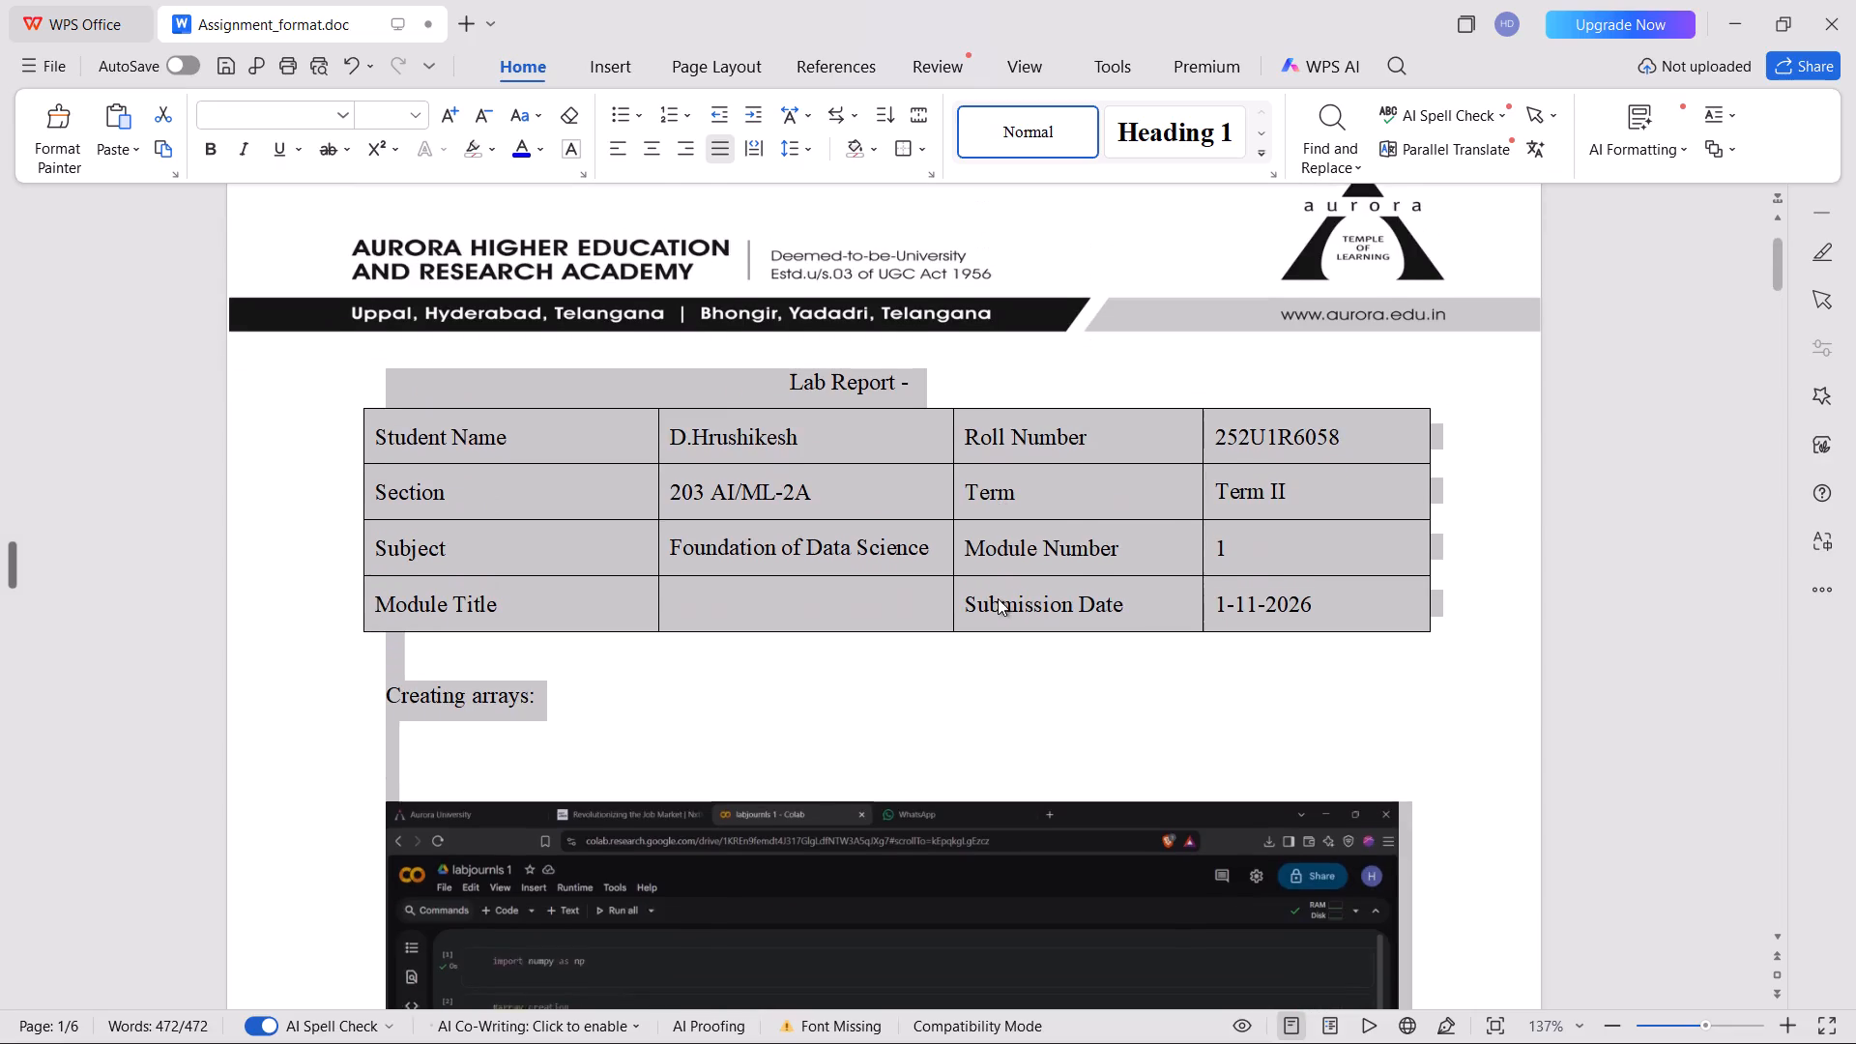
{"action": "scroll", "coordinate": [998, 598], "scroll_direction": "down", "scroll_amount": 1}
{"action": "left_click", "coordinate": [768, 682]}
{"action": "scroll", "coordinate": [768, 682], "scroll_direction": "down", "scroll_amount": 5}
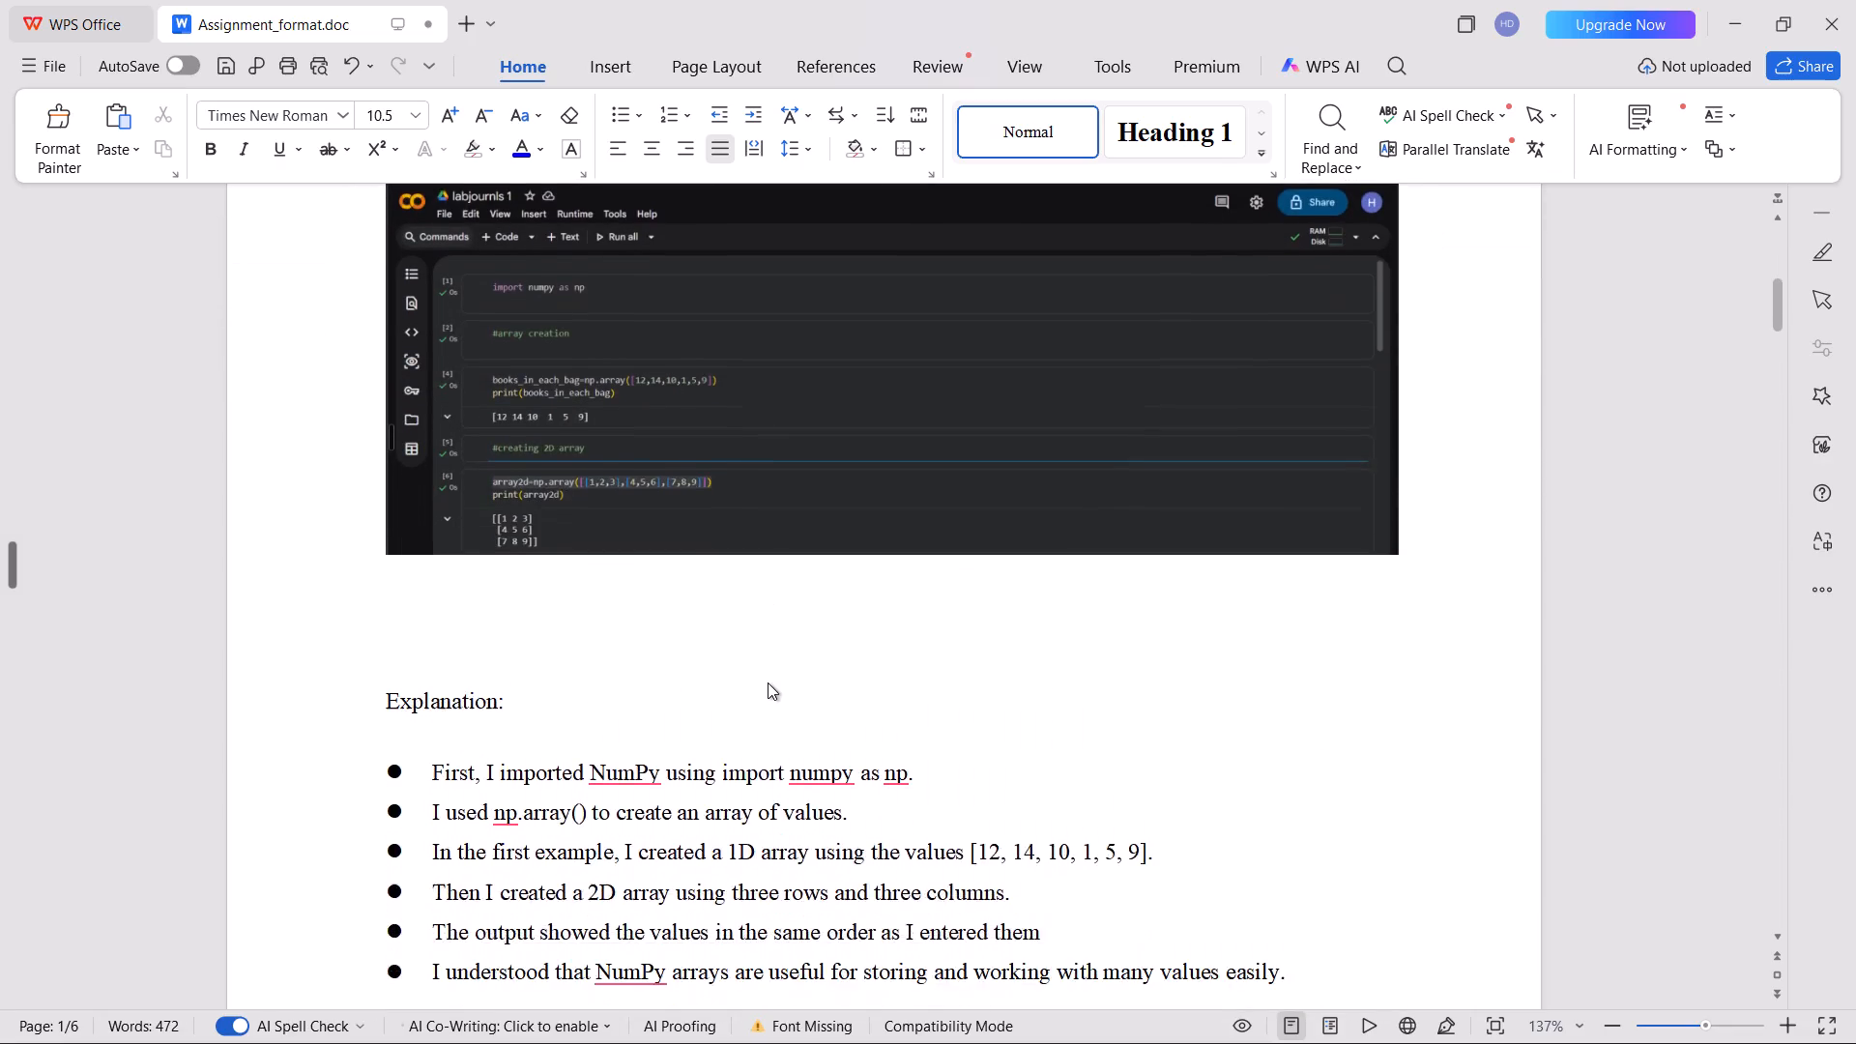
{"action": "scroll", "coordinate": [768, 682], "scroll_direction": "down", "scroll_amount": 4}
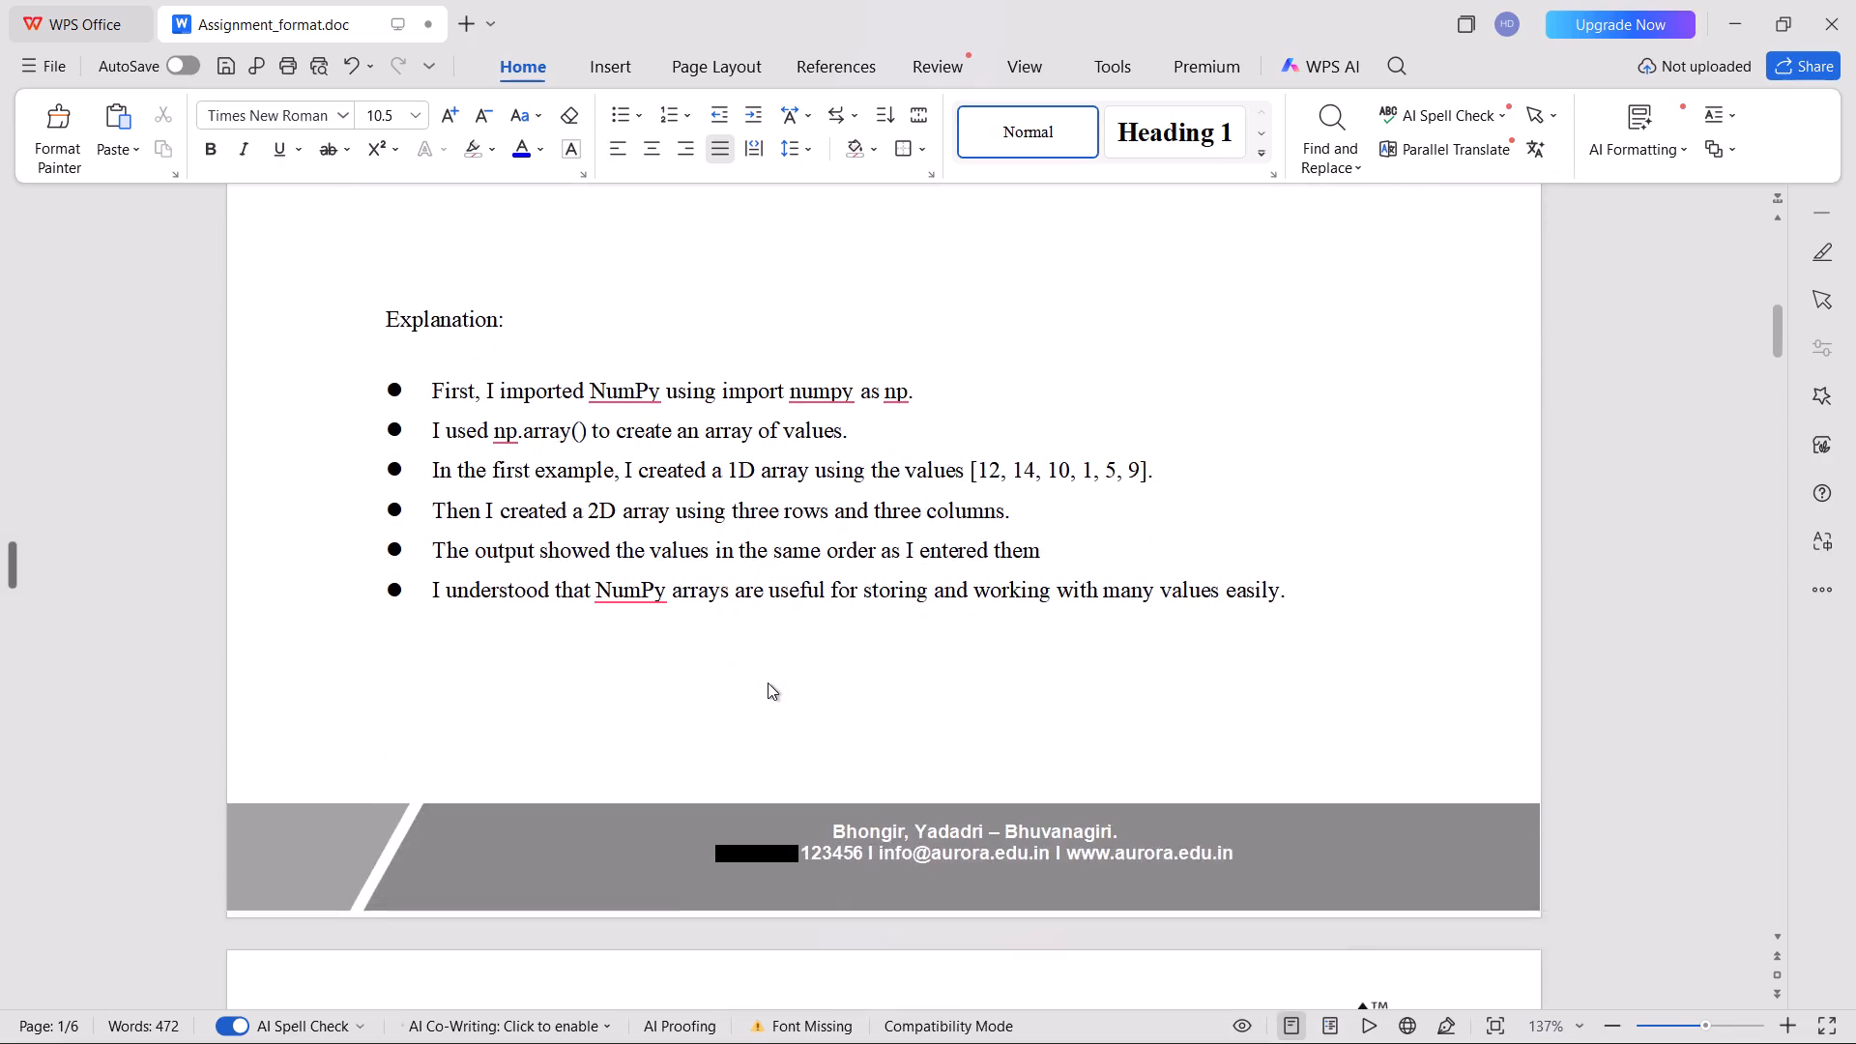
{"action": "scroll", "coordinate": [768, 682], "scroll_direction": "down", "scroll_amount": 4}
Delete the empty lines above the "NumPy Attributes:" heading so it starts at the top of its page.
{"action": "scroll", "coordinate": [768, 682], "scroll_direction": "up", "scroll_amount": 2}
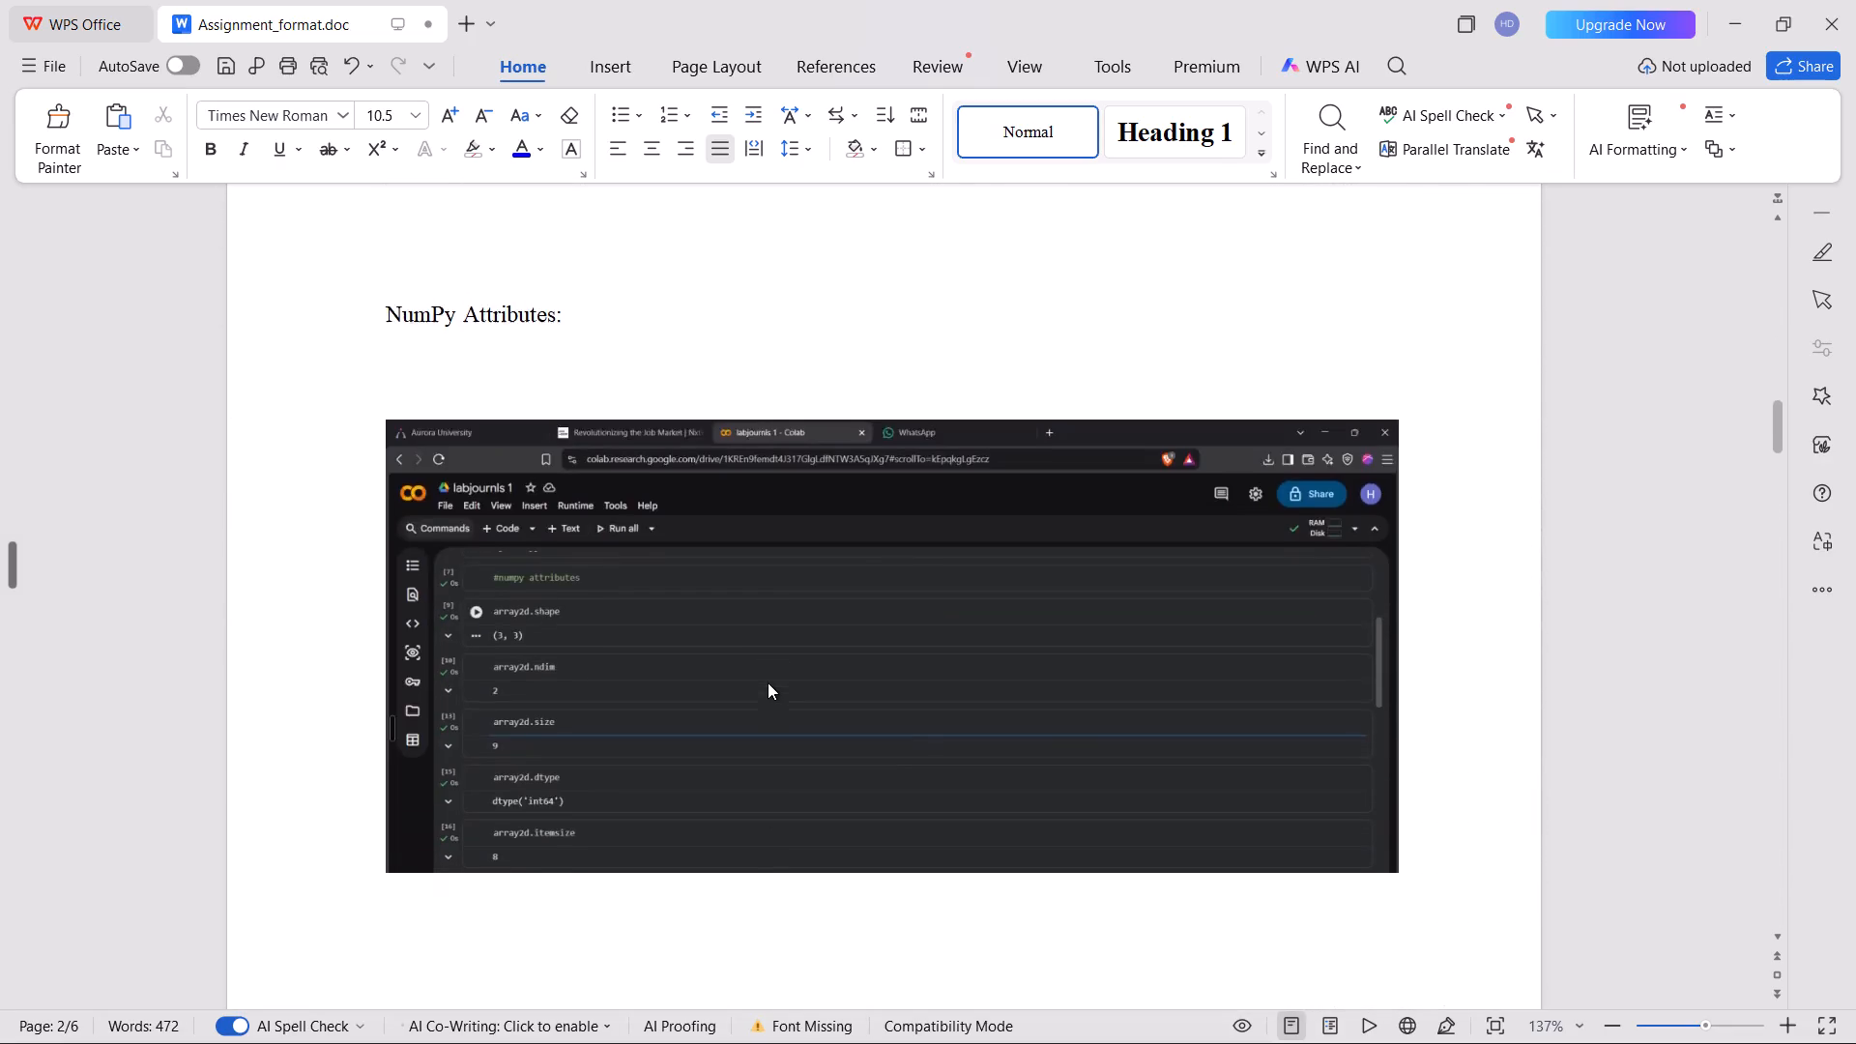
{"action": "scroll", "coordinate": [768, 682], "scroll_direction": "up", "scroll_amount": 2}
{"action": "left_click", "coordinate": [577, 587]}
{"action": "key", "text": "BackSpace"}
{"action": "key", "text": "BackSpace"}
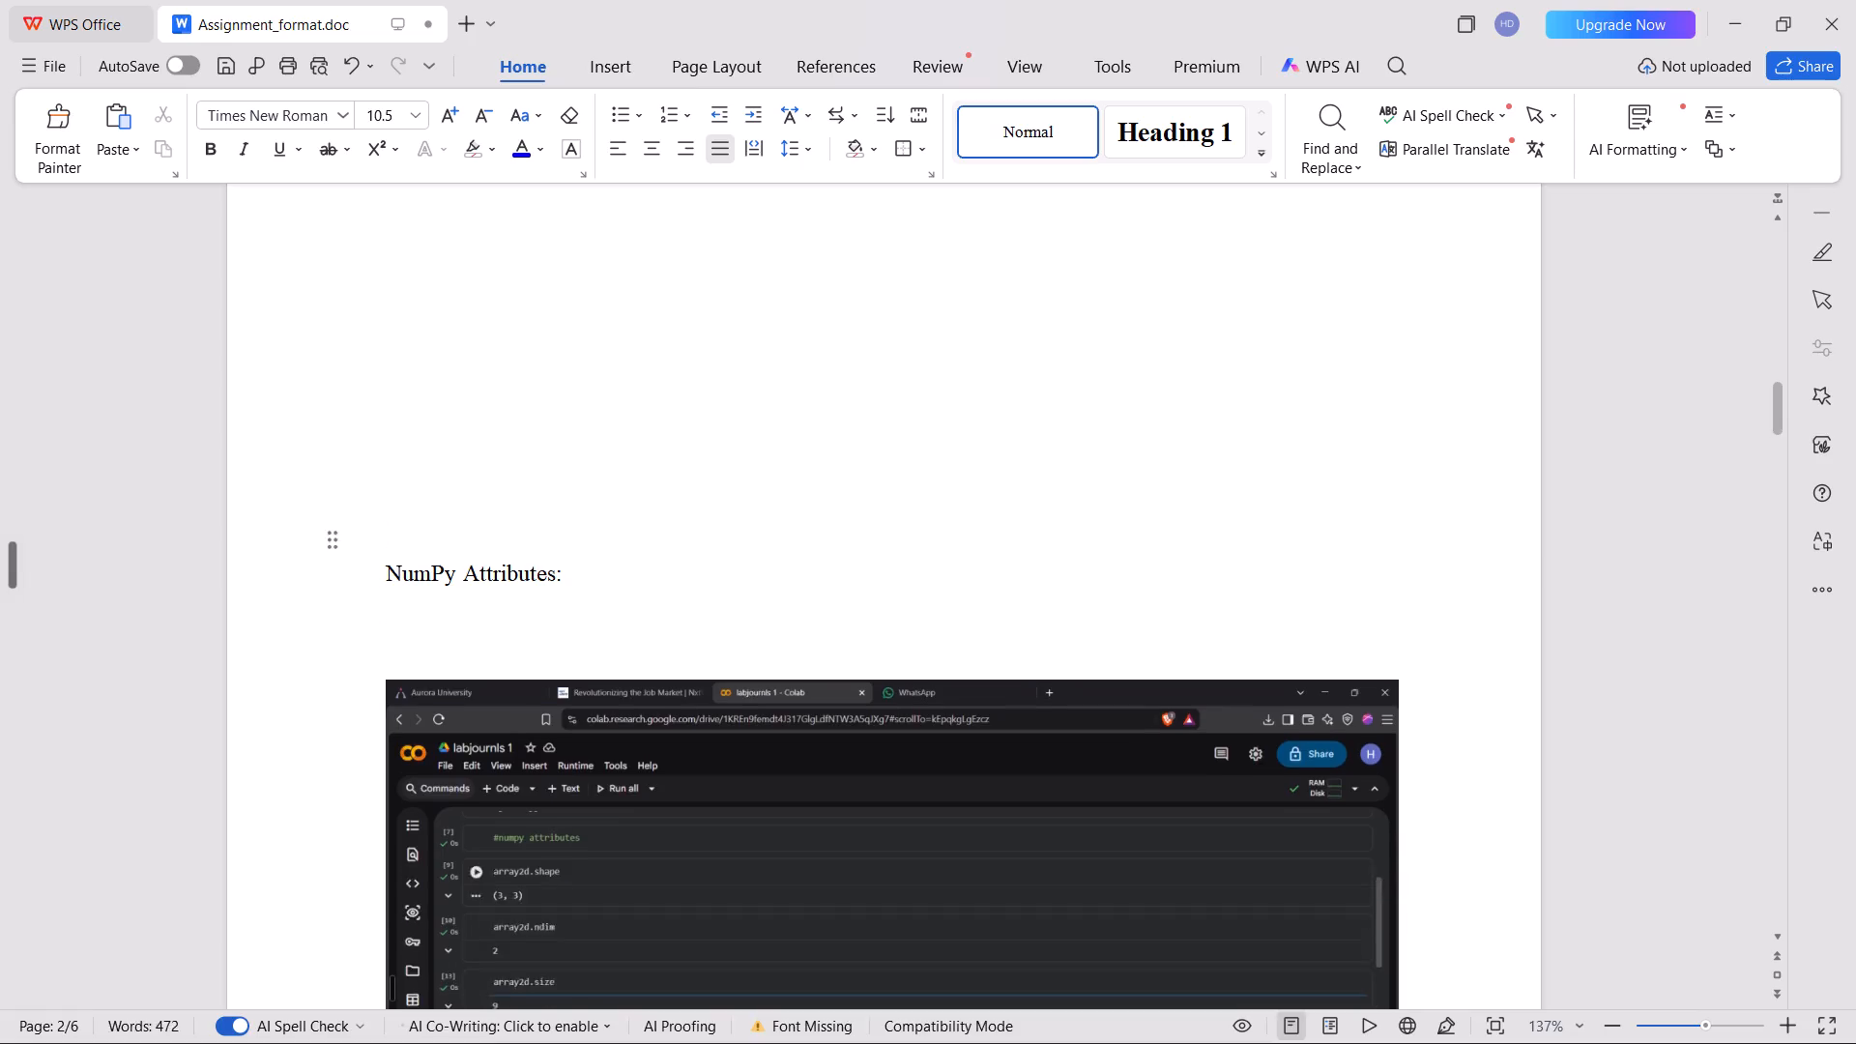
{"action": "key", "text": "BackSpace"}
{"action": "key", "text": "BackSpace"}
{"action": "key", "text": "BackSpace"}
{"action": "key", "text": "BackSpace"}
{"action": "key", "text": "BackSpace"}
{"action": "key", "text": "BackSpace"}
{"action": "key", "text": "BackSpace"}
{"action": "key", "text": "BackSpace"}
{"action": "scroll", "coordinate": [577, 587], "scroll_direction": "up", "scroll_amount": 1}
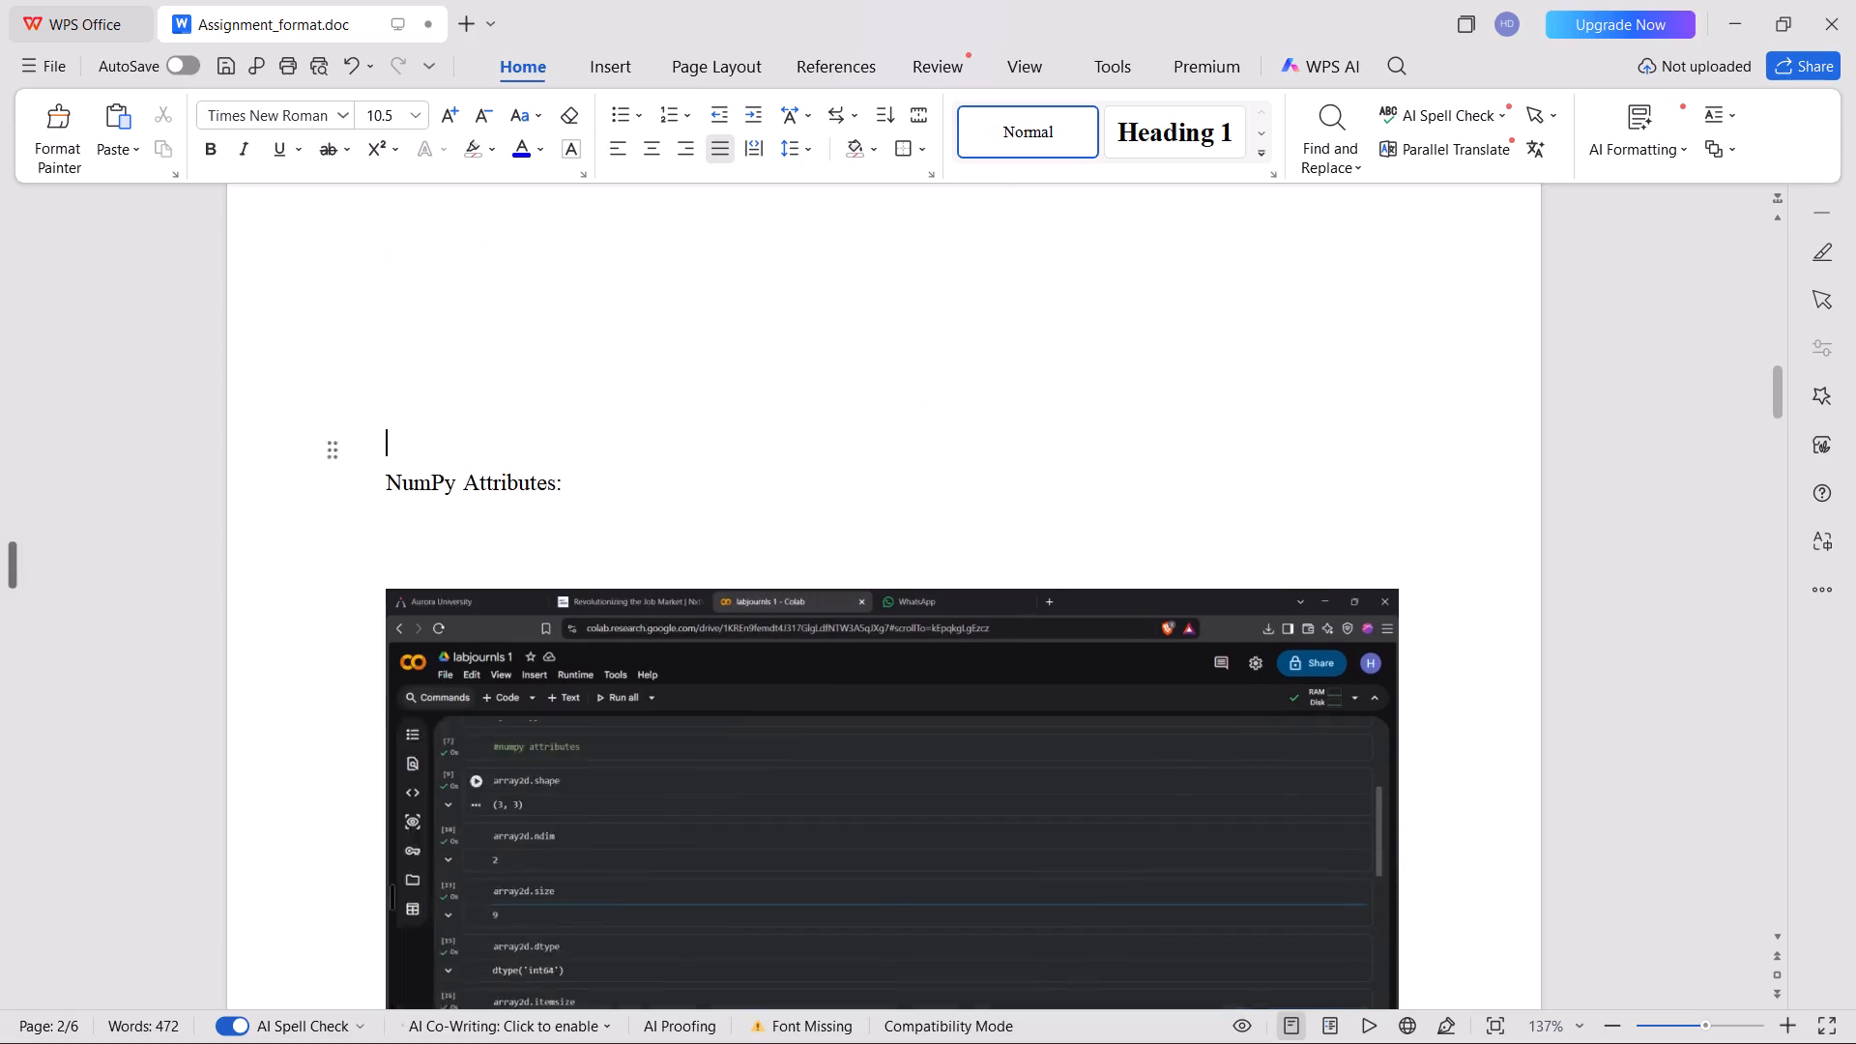
{"action": "scroll", "coordinate": [577, 587], "scroll_direction": "up", "scroll_amount": 3}
{"action": "key", "text": "BackSpace"}
{"action": "key", "text": "BackSpace"}
{"action": "key", "text": "BackSpace"}
{"action": "key", "text": "BackSpace"}
{"action": "key", "text": "BackSpace"}
{"action": "key", "text": "BackSpace"}
{"action": "key", "text": "BackSpace"}
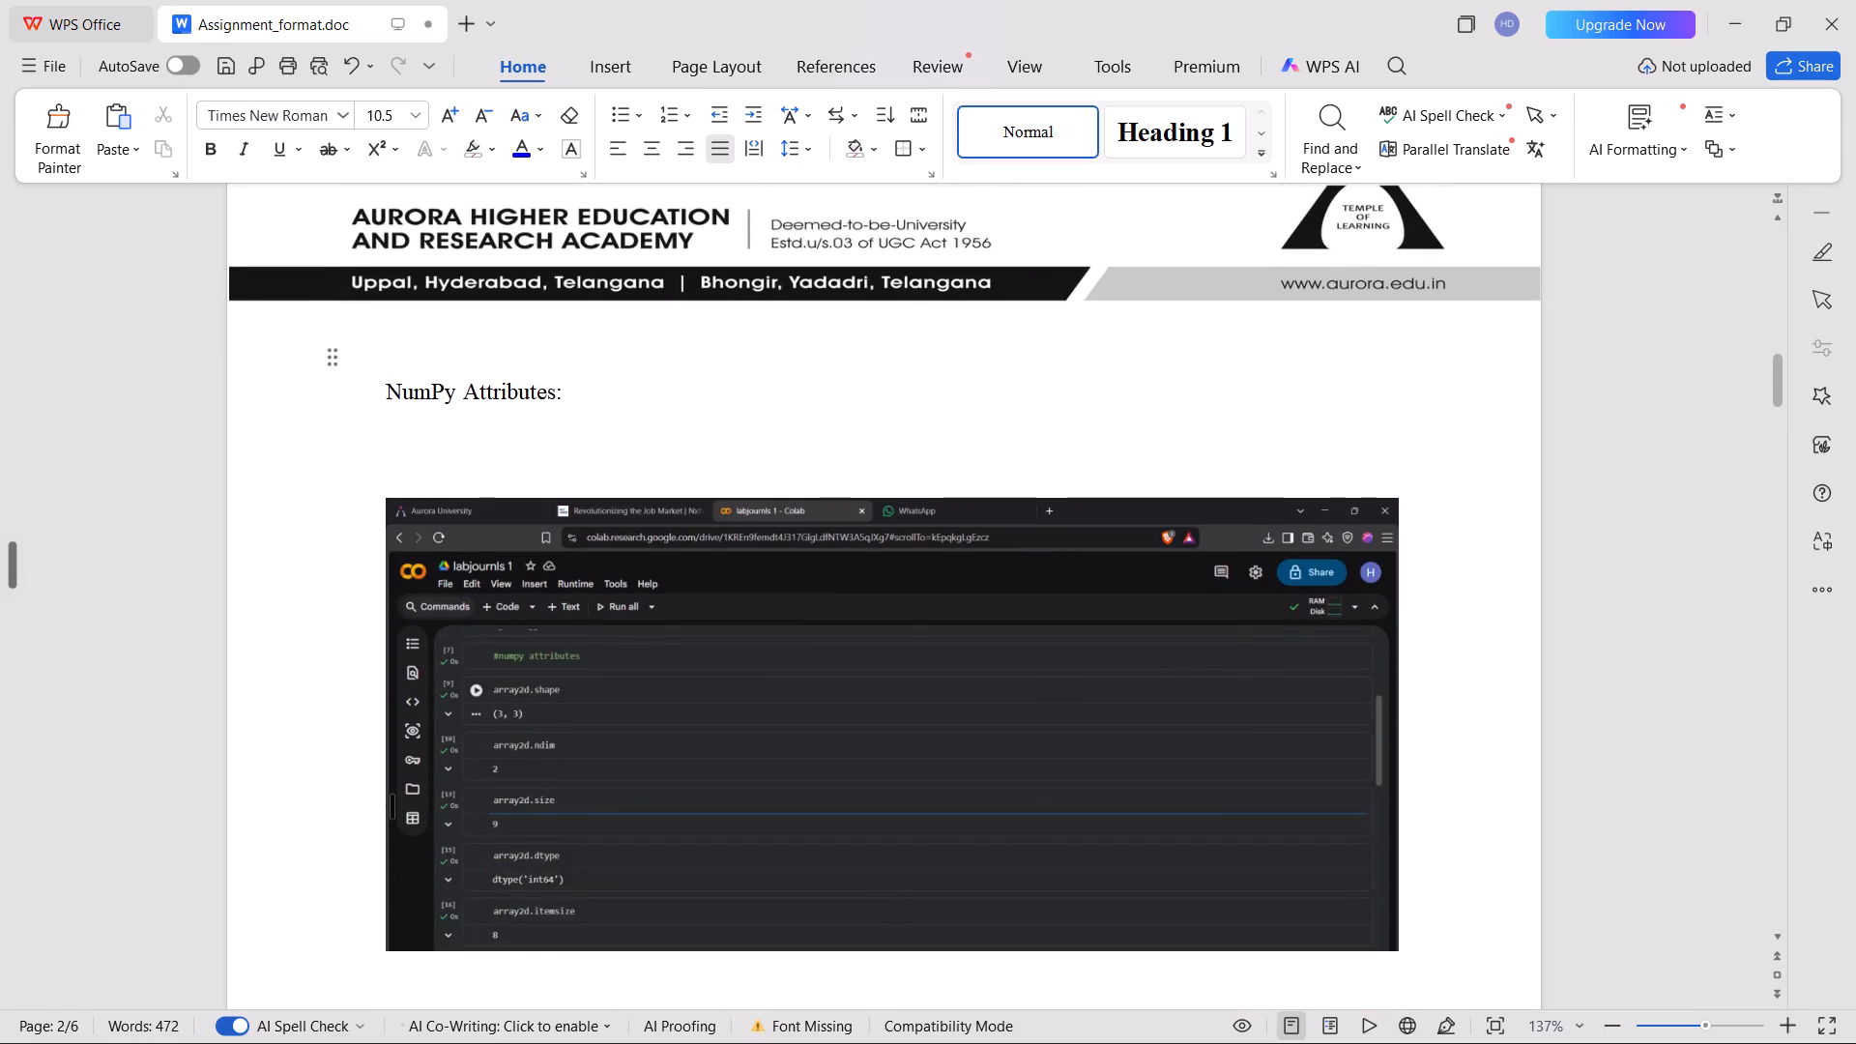
{"action": "key", "text": "BackSpace"}
Delete the empty lines between the "NumPy Attributes:" heading and its screenshot.
{"action": "key", "text": "Down"}
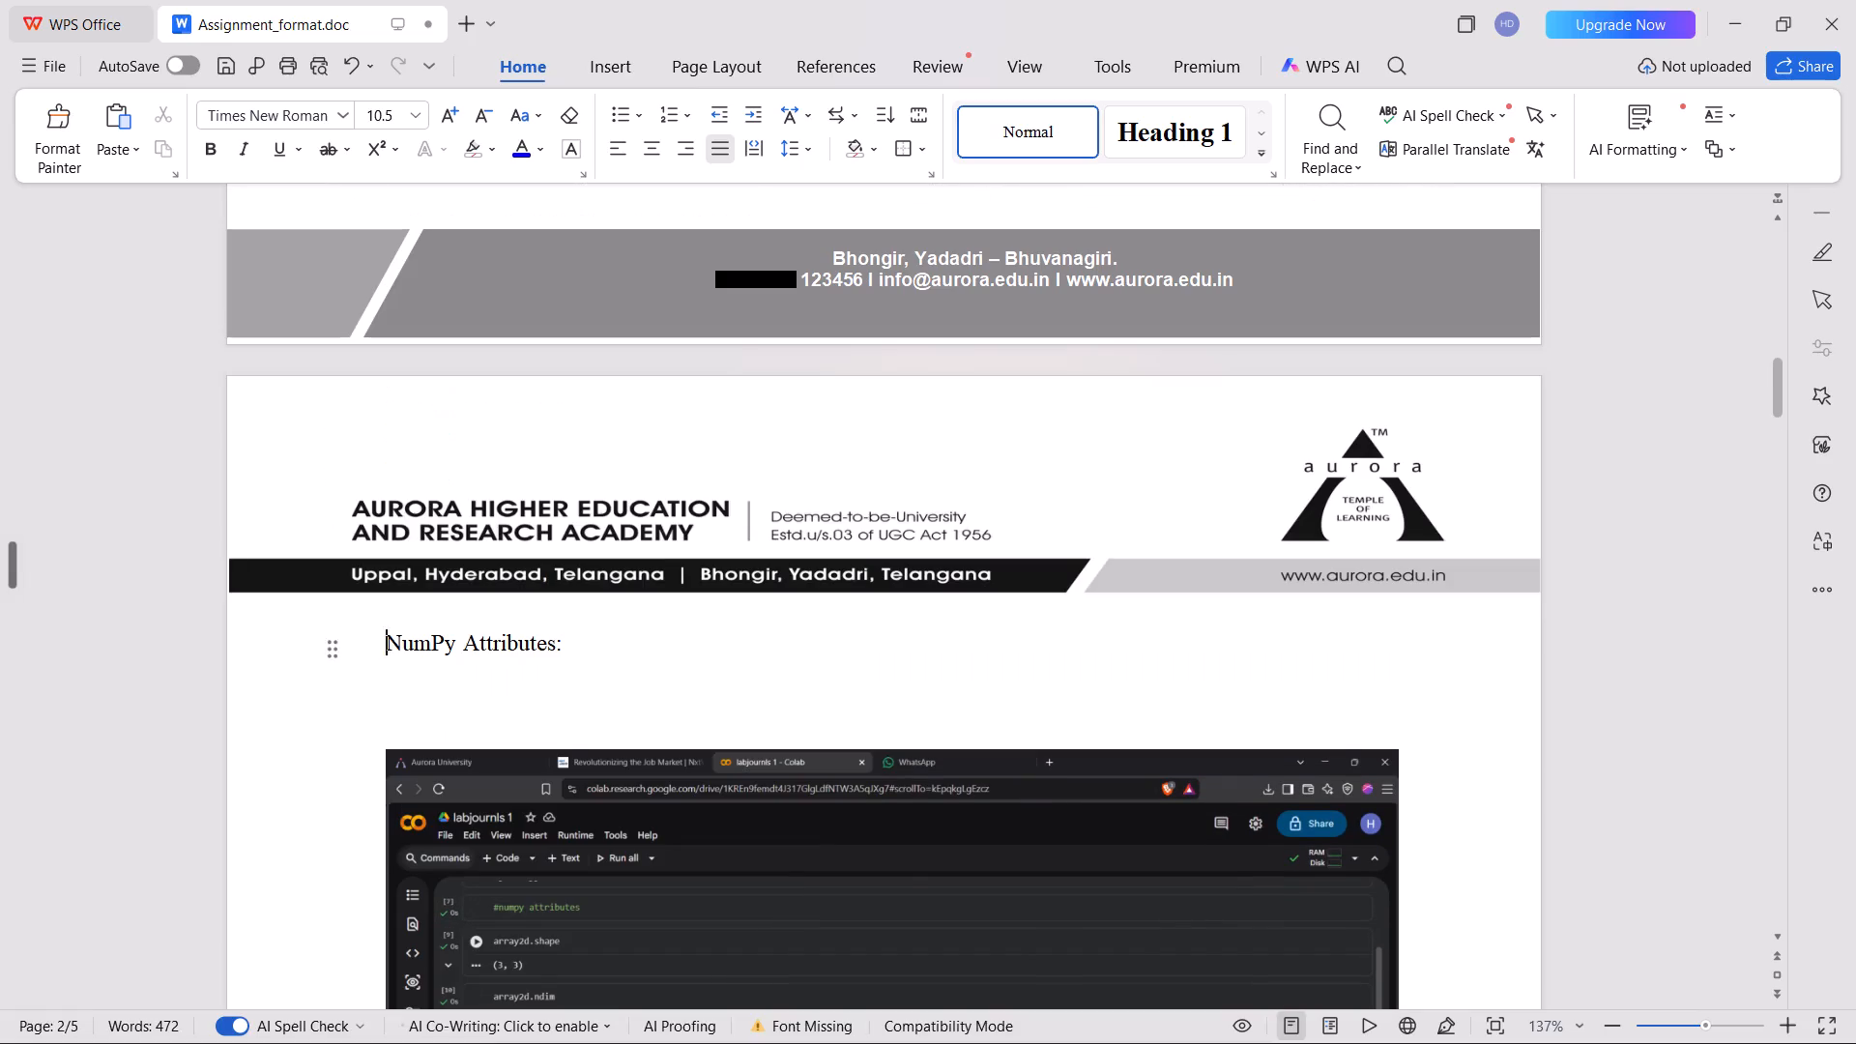
{"action": "key", "text": "Down"}
{"action": "key", "text": "BackSpace"}
{"action": "key", "text": "Down"}
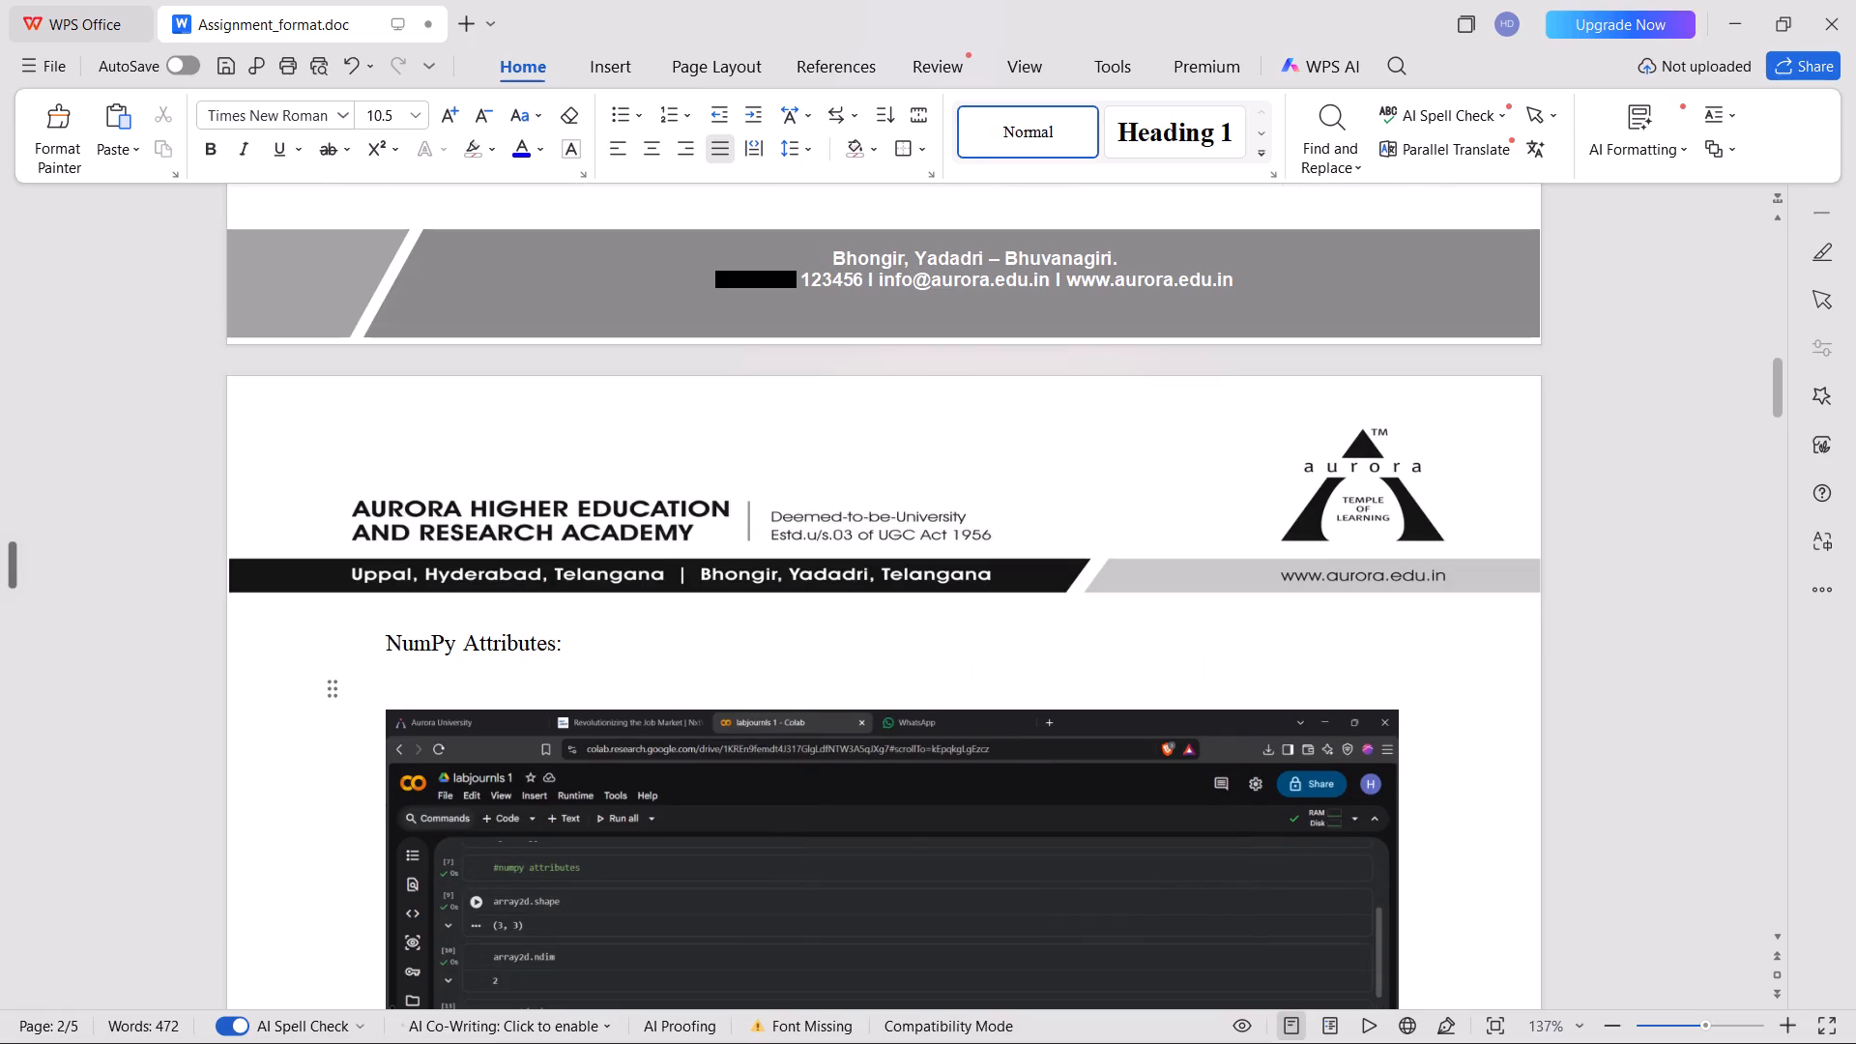
{"action": "key", "text": "BackSpace"}
Delete two empty lines between the NumPy Attributes screenshot and its "Explanation:" label.
{"action": "scroll", "coordinate": [577, 587], "scroll_direction": "down", "scroll_amount": 5}
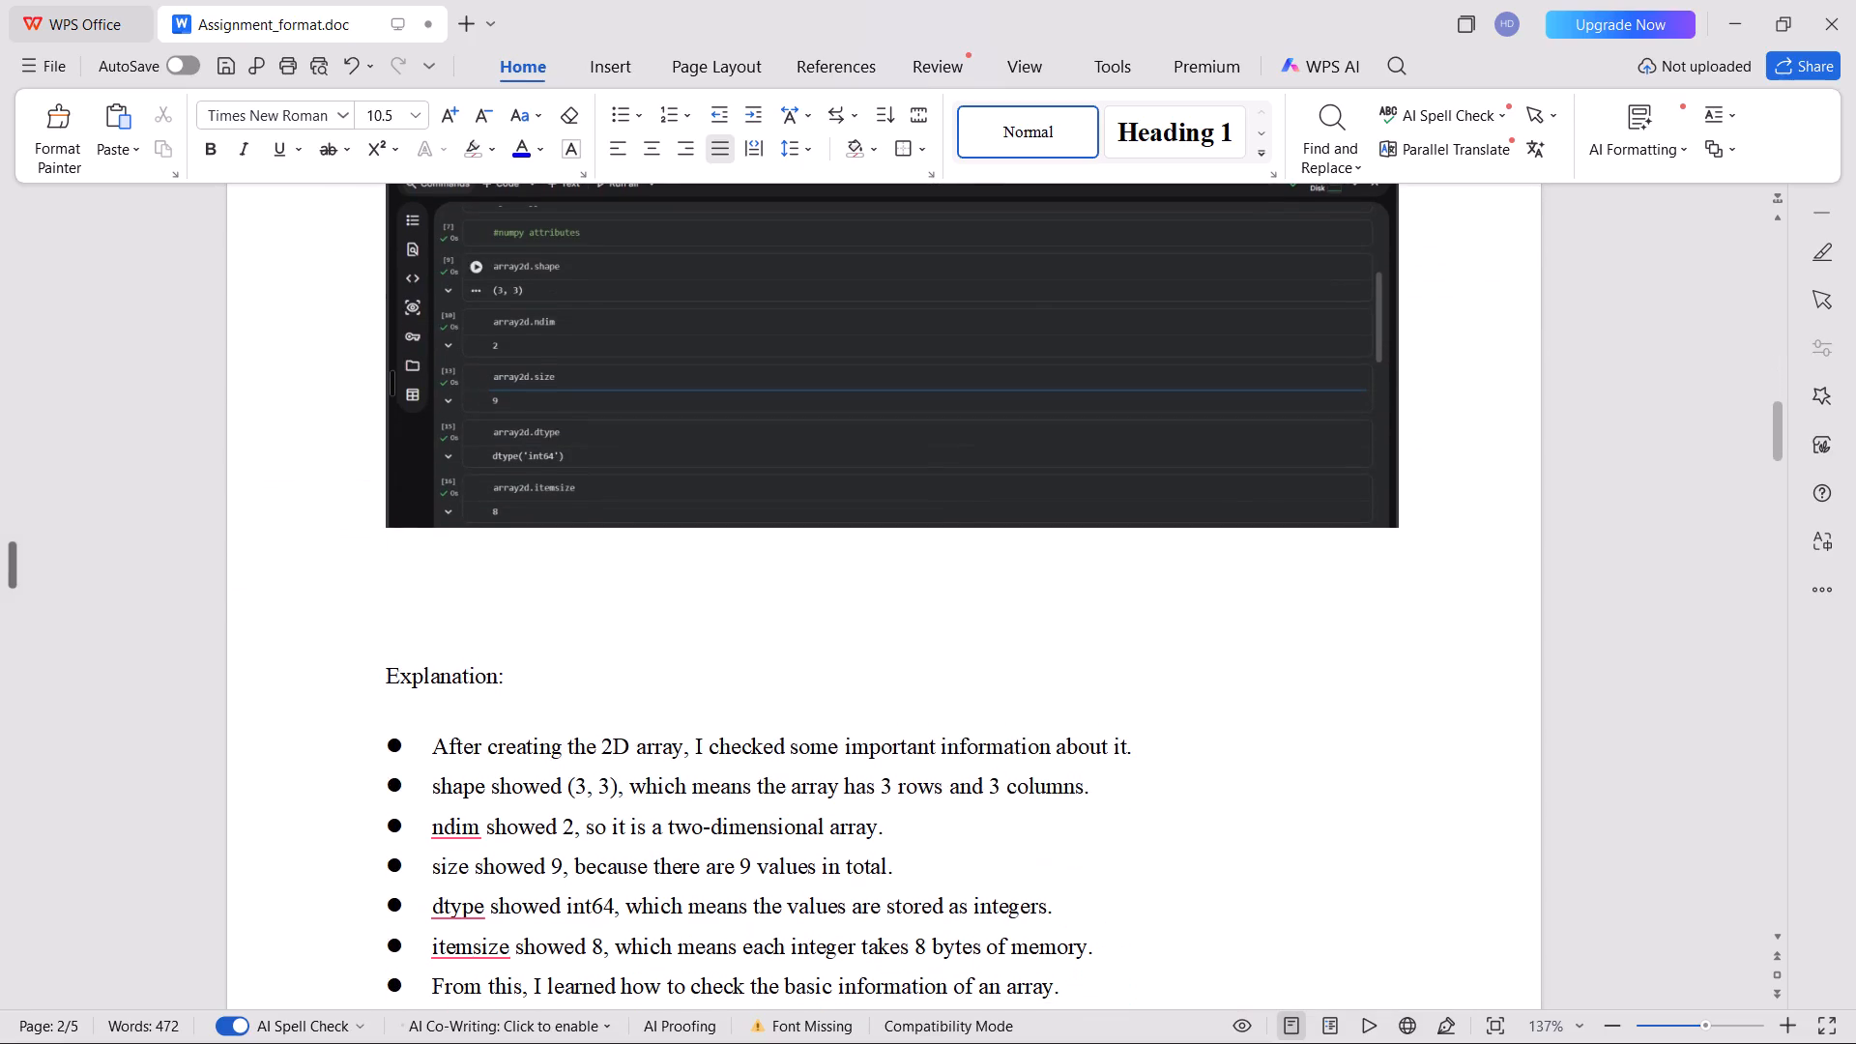
{"action": "left_click", "coordinate": [493, 626]}
{"action": "key", "text": "BackSpace"}
{"action": "key", "text": "BackSpace"}
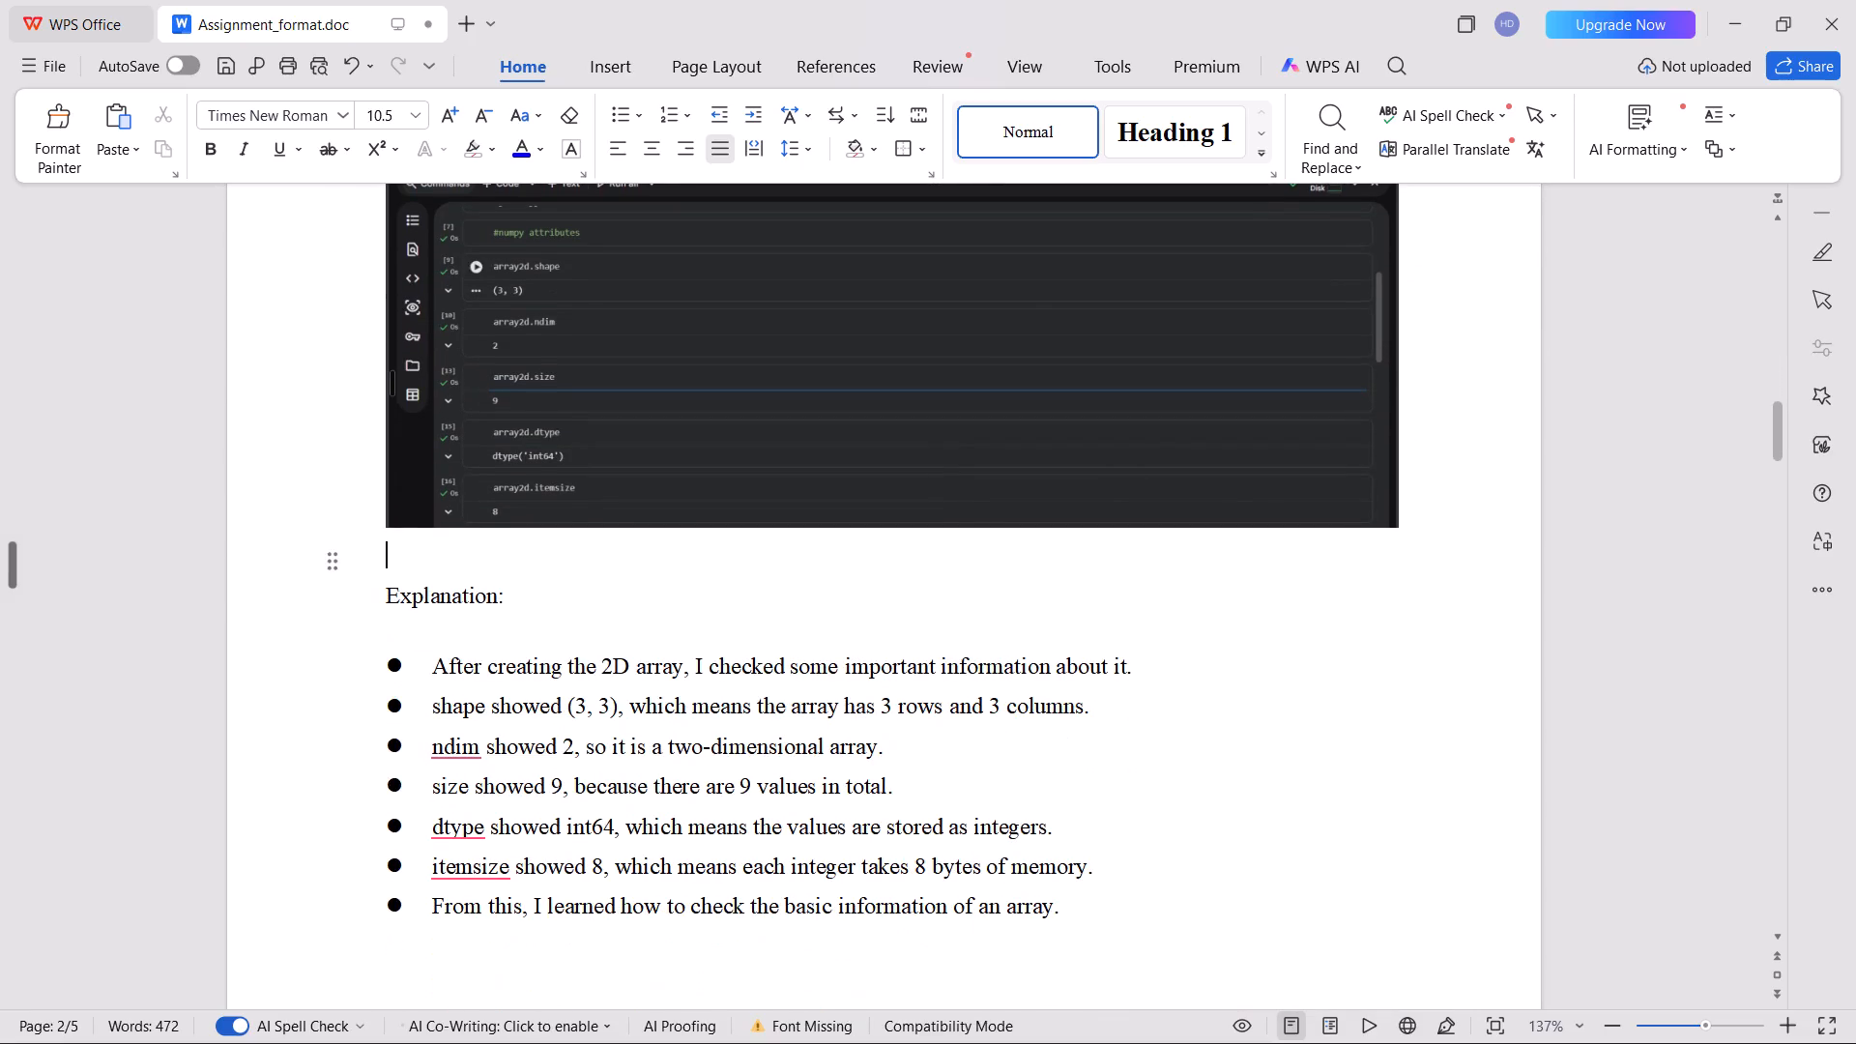
Delete the block of empty lines above the "NumPy Data Types and Type Convertions:" heading.
{"action": "scroll", "coordinate": [493, 626], "scroll_direction": "down", "scroll_amount": 10}
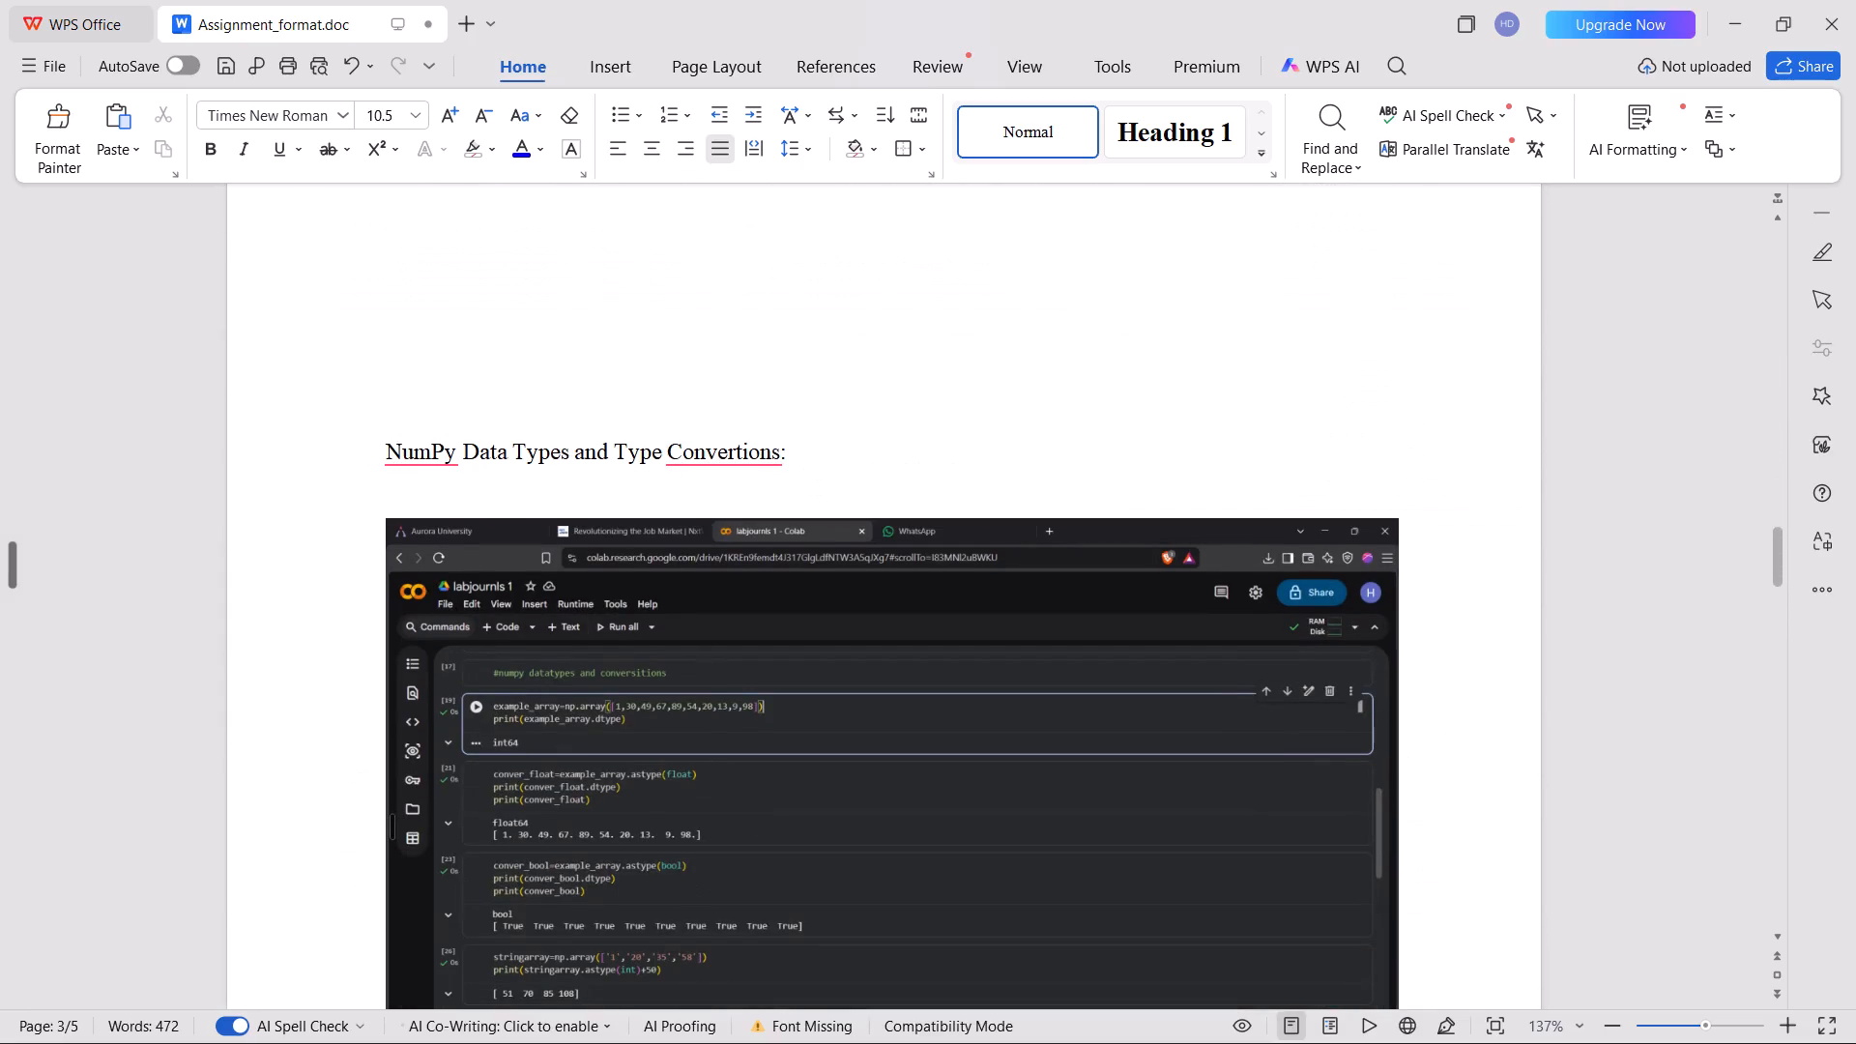
{"action": "left_click", "coordinate": [488, 401]}
{"action": "left_click_drag", "start_coordinate": [488, 401], "coordinate": [379, 188]}
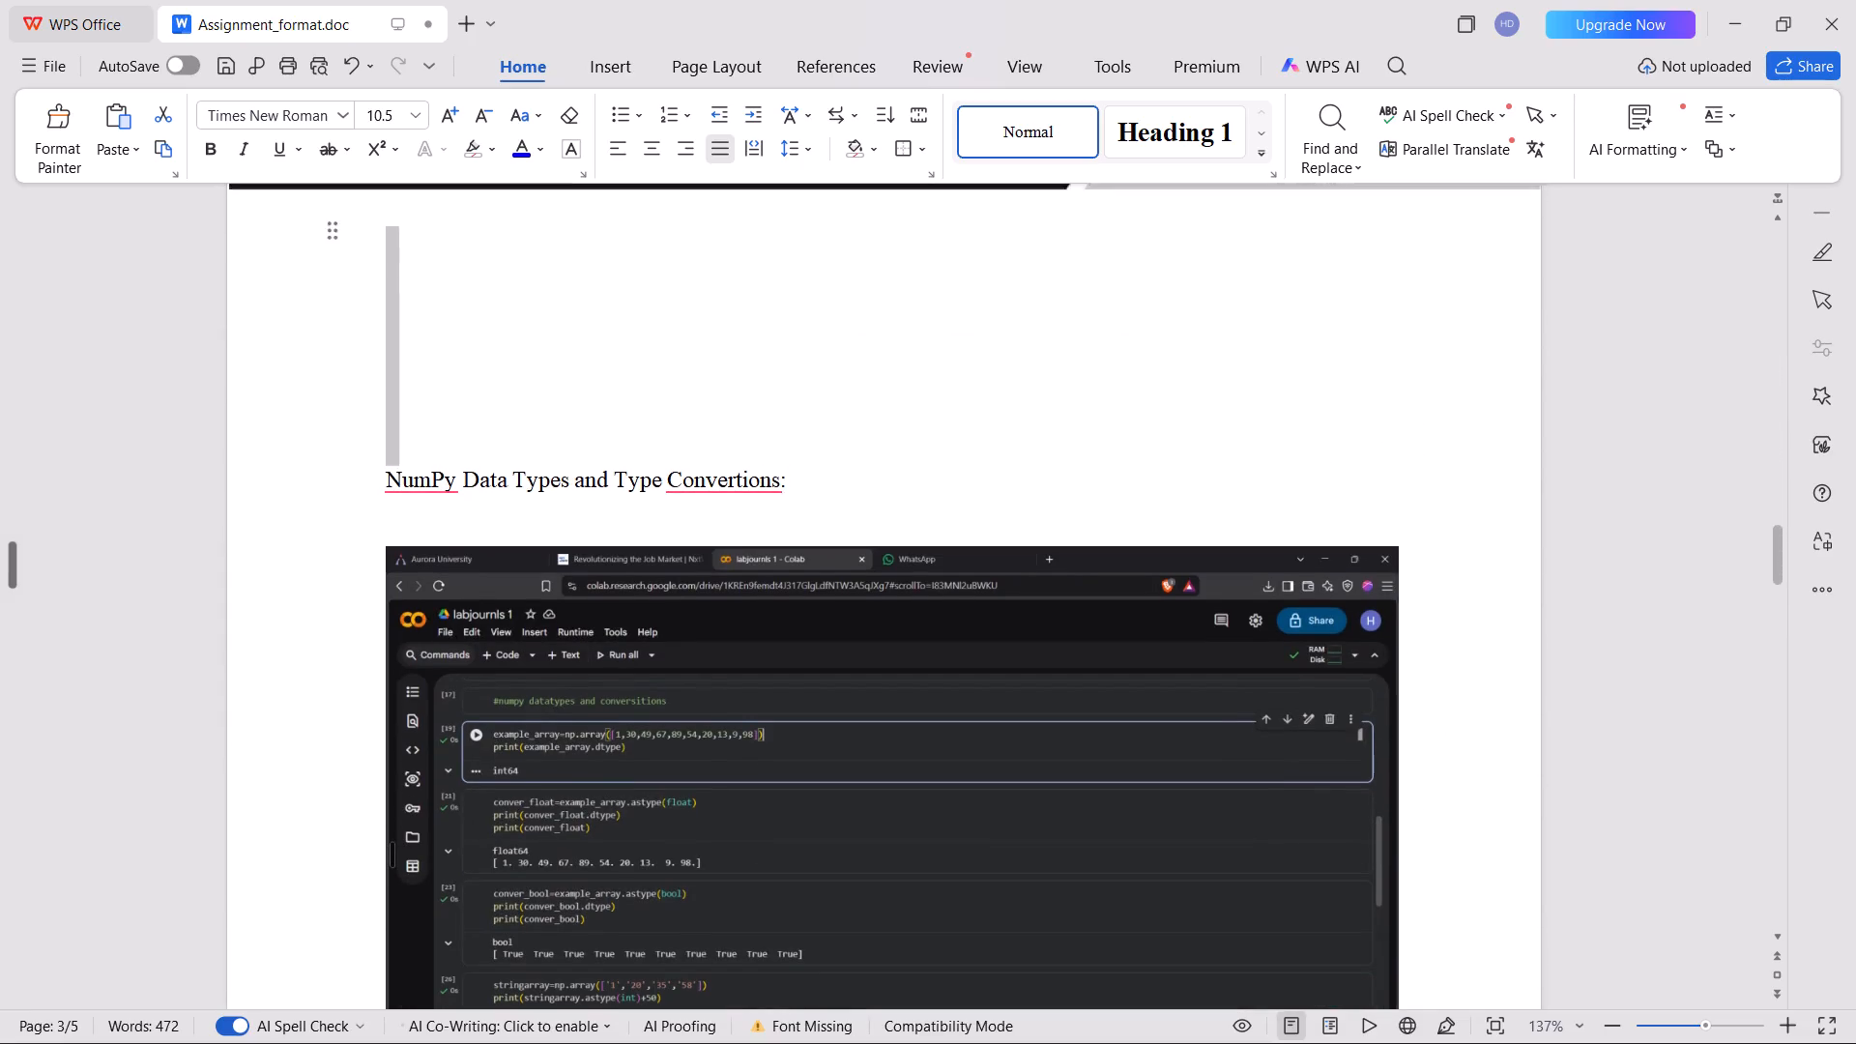
{"action": "left_click_drag", "start_coordinate": [379, 188], "coordinate": [378, 184]}
{"action": "key", "text": "BackSpace"}
Delete the block of empty lines above the "Indexing:" heading.
{"action": "scroll", "coordinate": [609, 684], "scroll_direction": "down", "scroll_amount": 2}
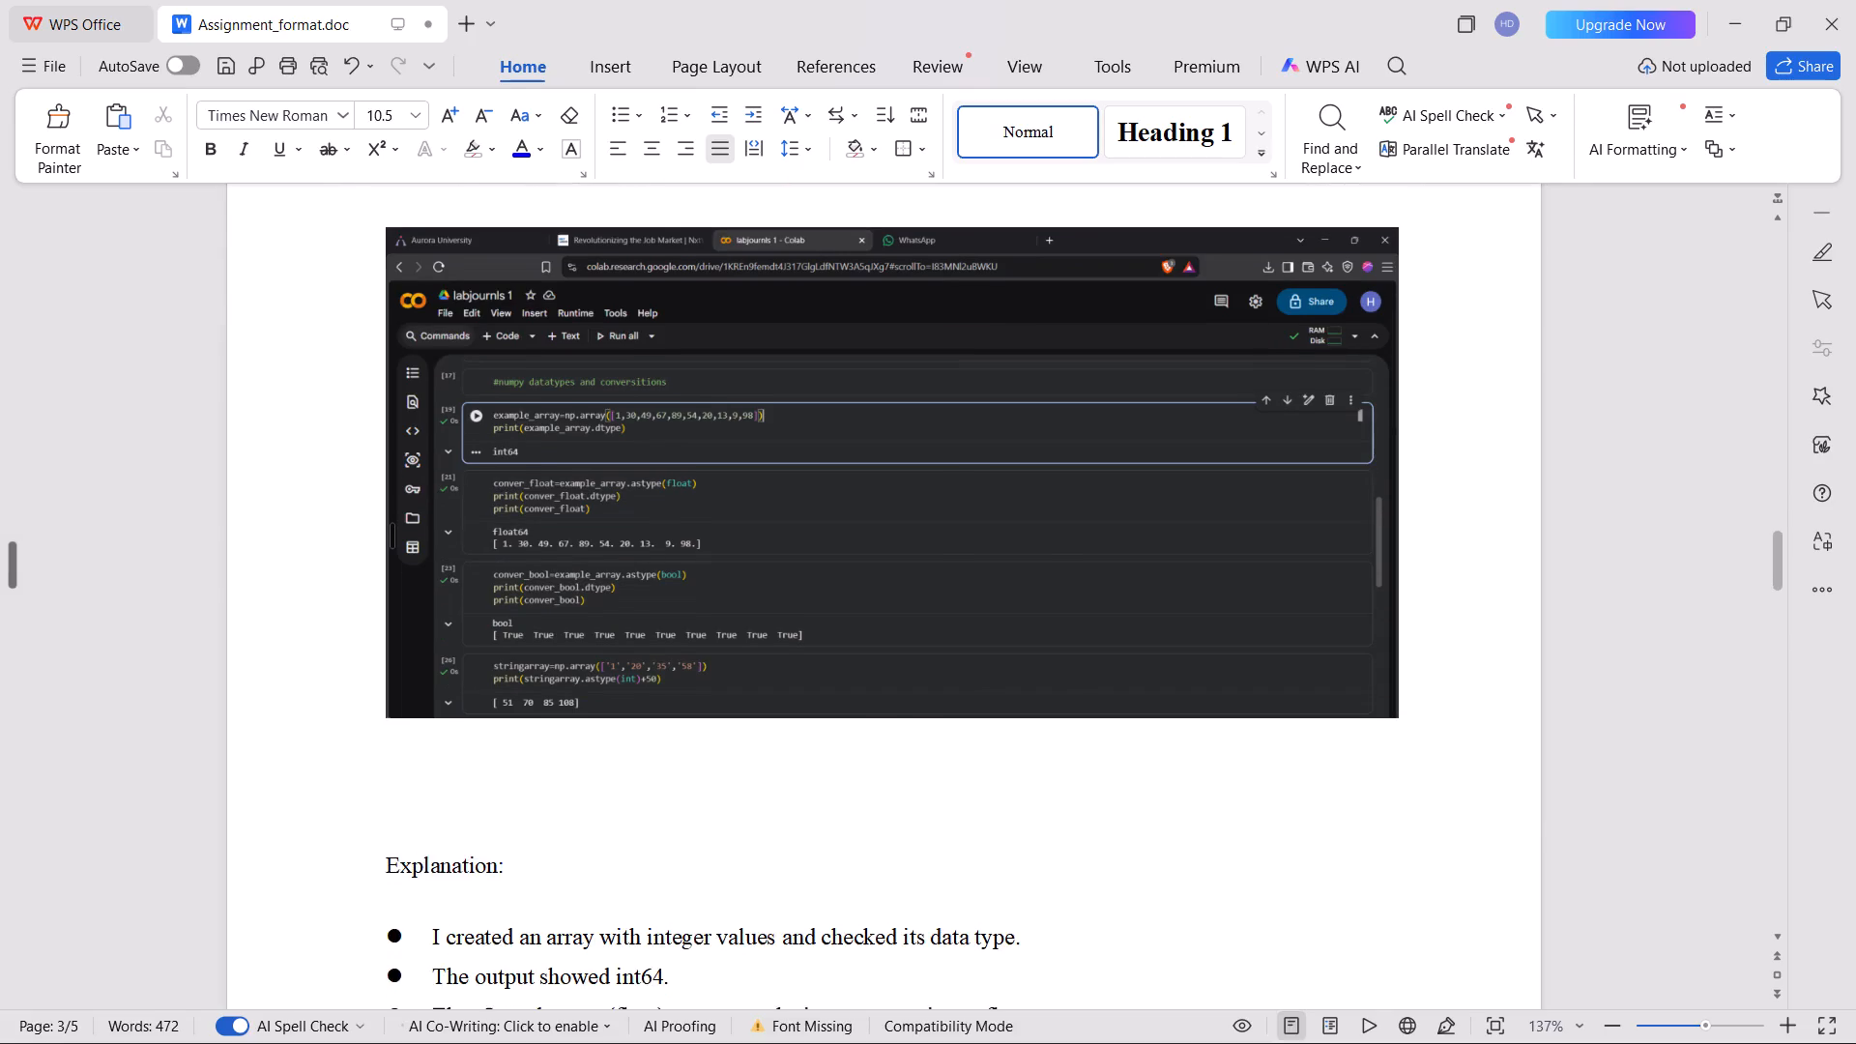
{"action": "scroll", "coordinate": [586, 850], "scroll_direction": "down", "scroll_amount": 5}
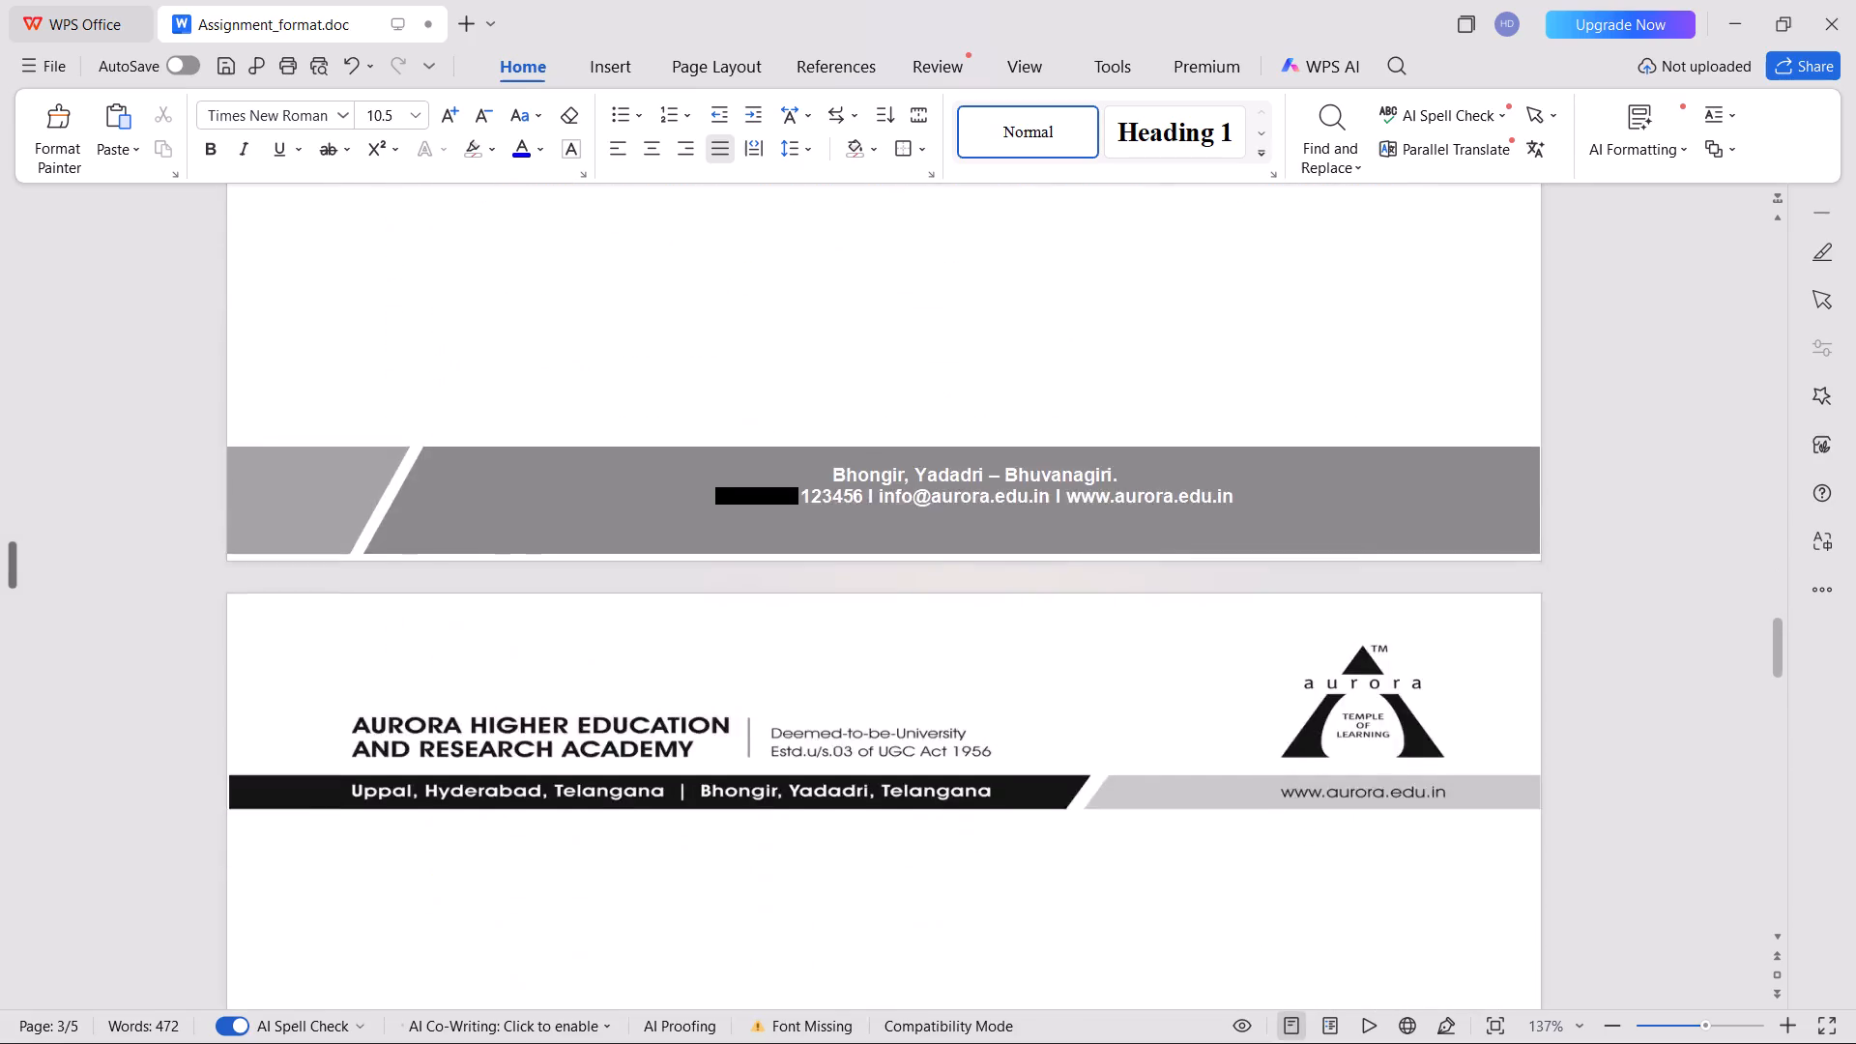
{"action": "scroll", "coordinate": [586, 850], "scroll_direction": "down", "scroll_amount": 1}
{"action": "left_click_drag", "start_coordinate": [497, 574], "coordinate": [365, 317]}
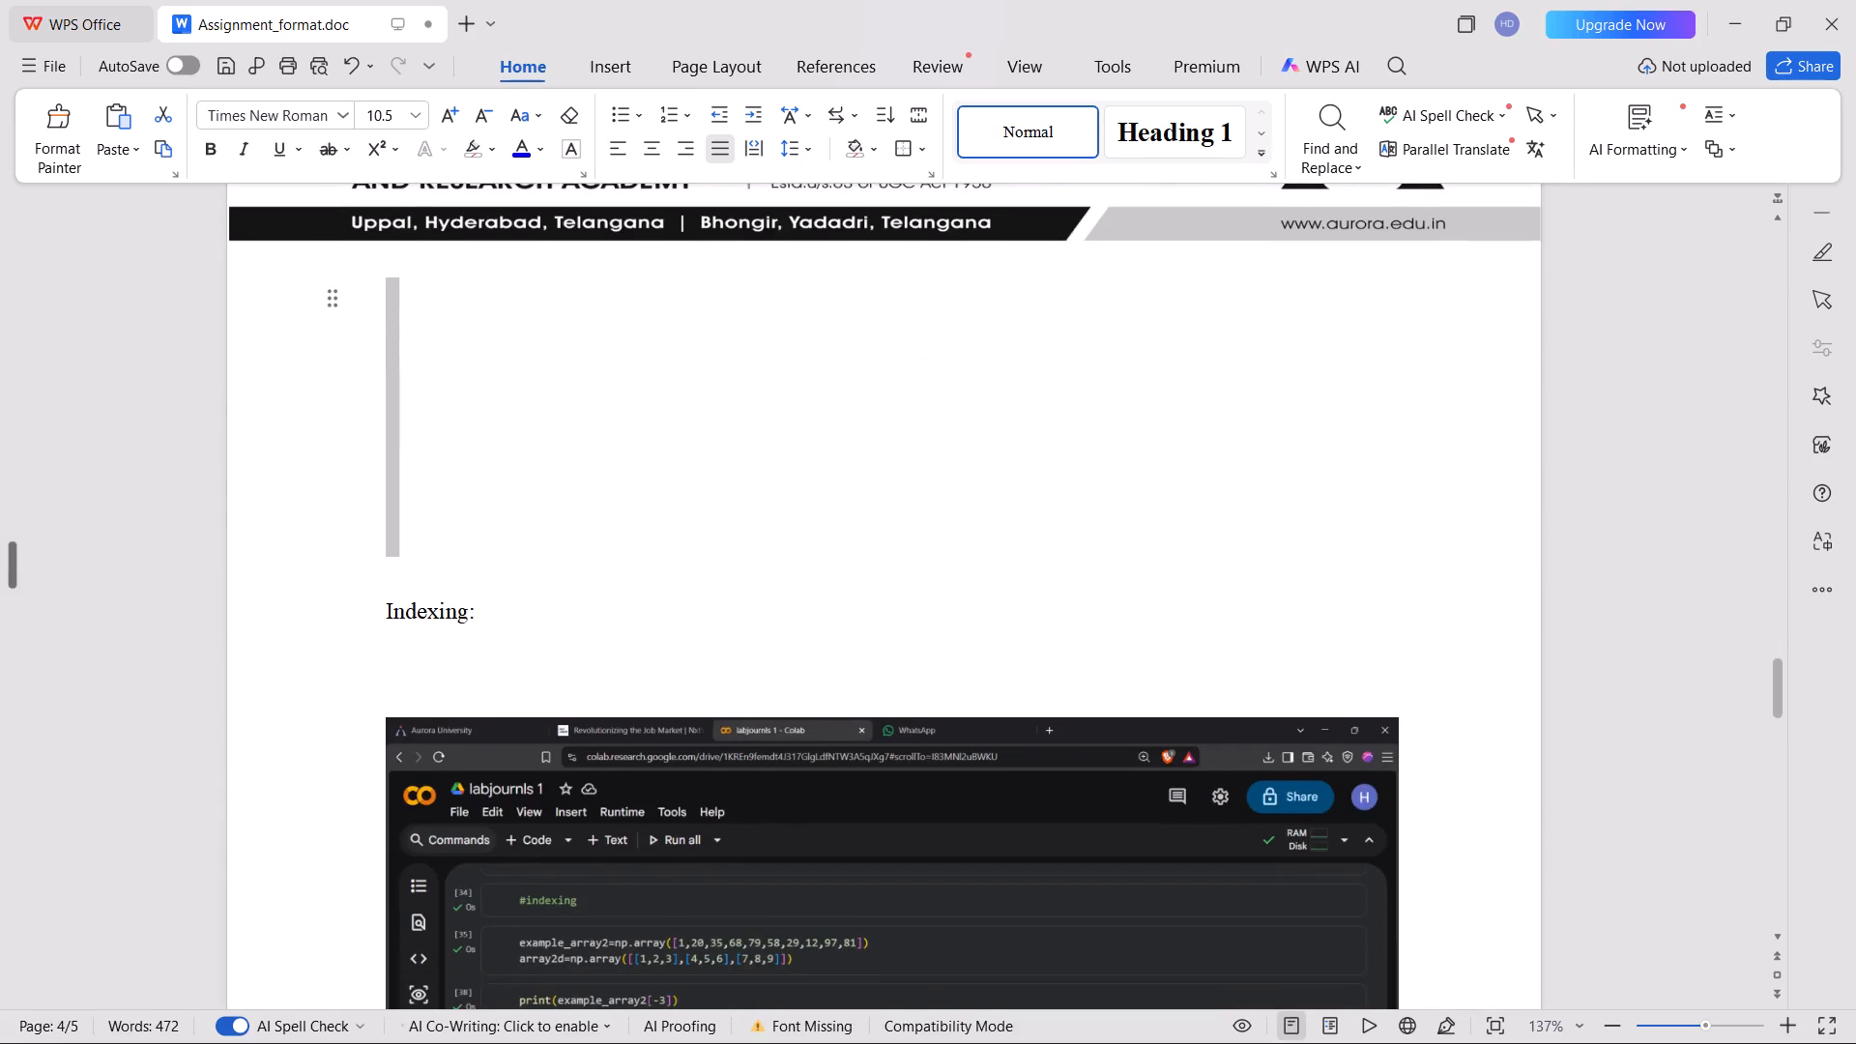
{"action": "left_click_drag", "start_coordinate": [365, 317], "coordinate": [367, 314]}
{"action": "key", "text": "BackSpace"}
Insert nine empty lines above the "Slicing:" heading to move it onto the next page with its screenshot.
{"action": "scroll", "coordinate": [657, 710], "scroll_direction": "down", "scroll_amount": 3}
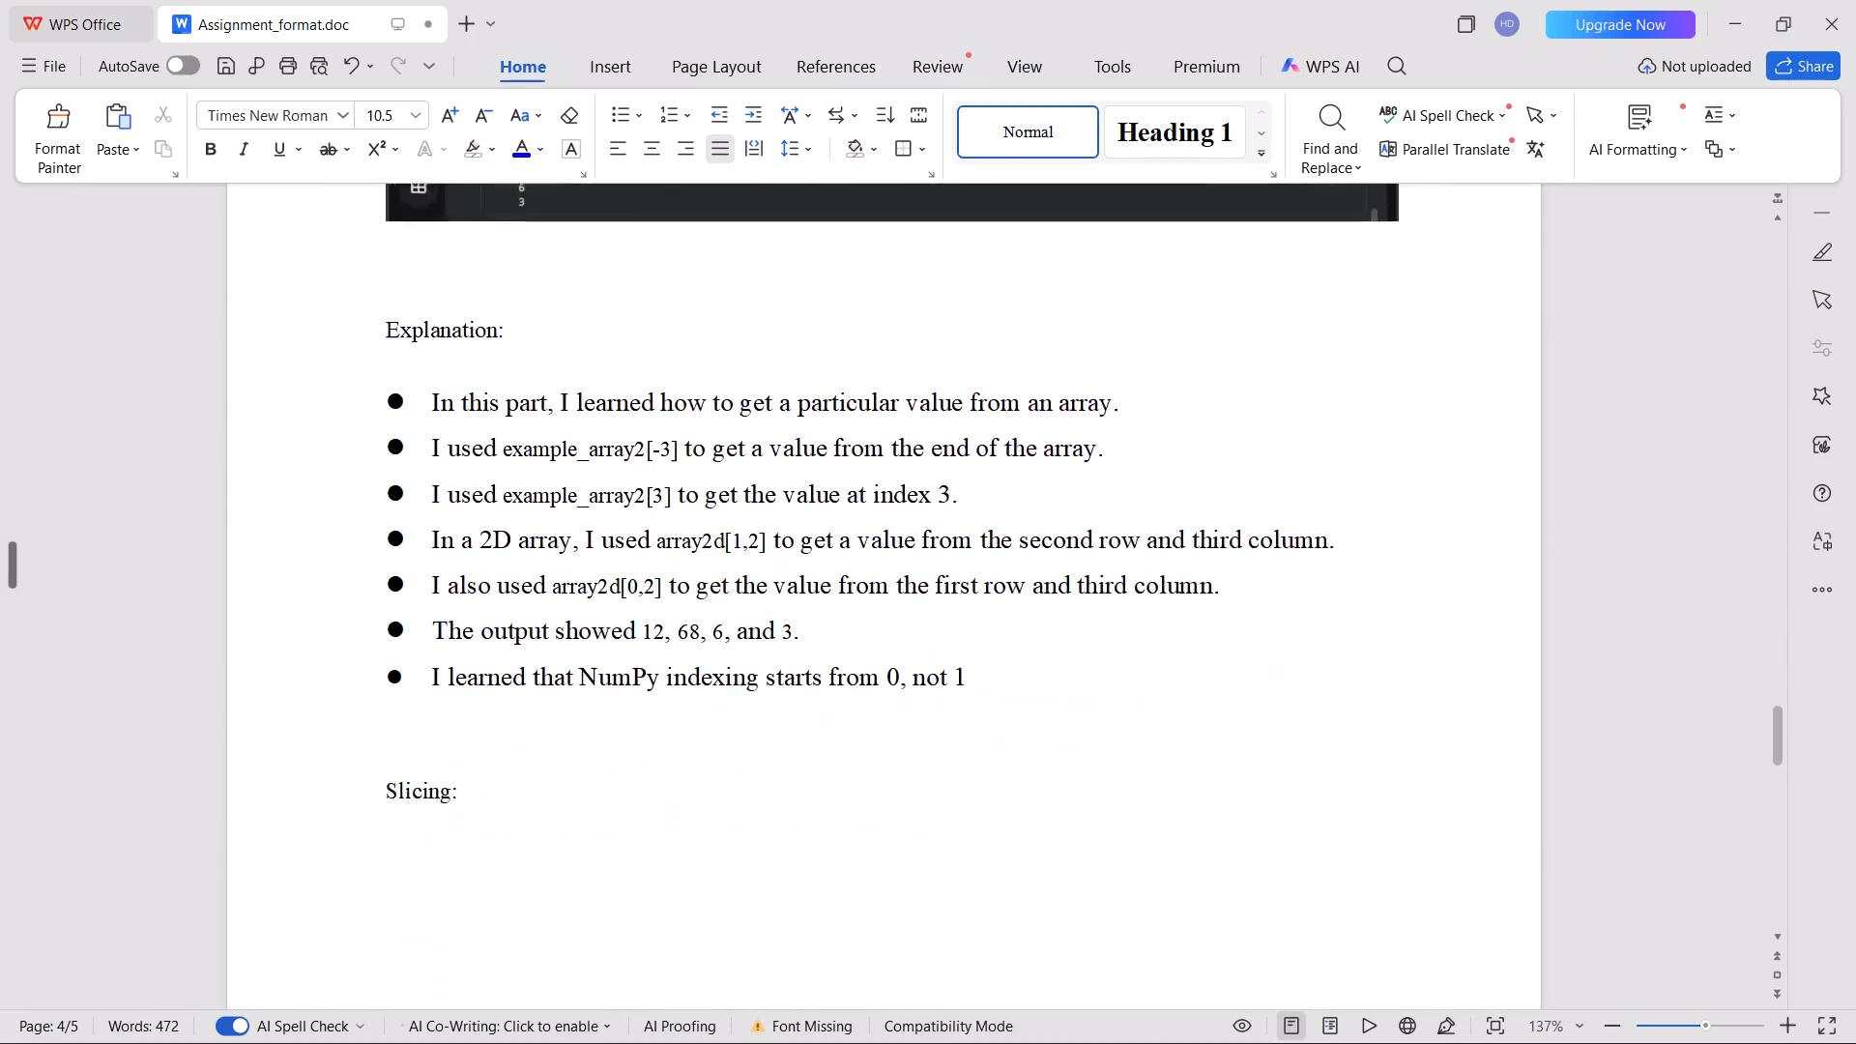
{"action": "scroll", "coordinate": [657, 710], "scroll_direction": "down", "scroll_amount": 3}
{"action": "left_click", "coordinate": [445, 477]}
{"action": "key", "text": "Return"}
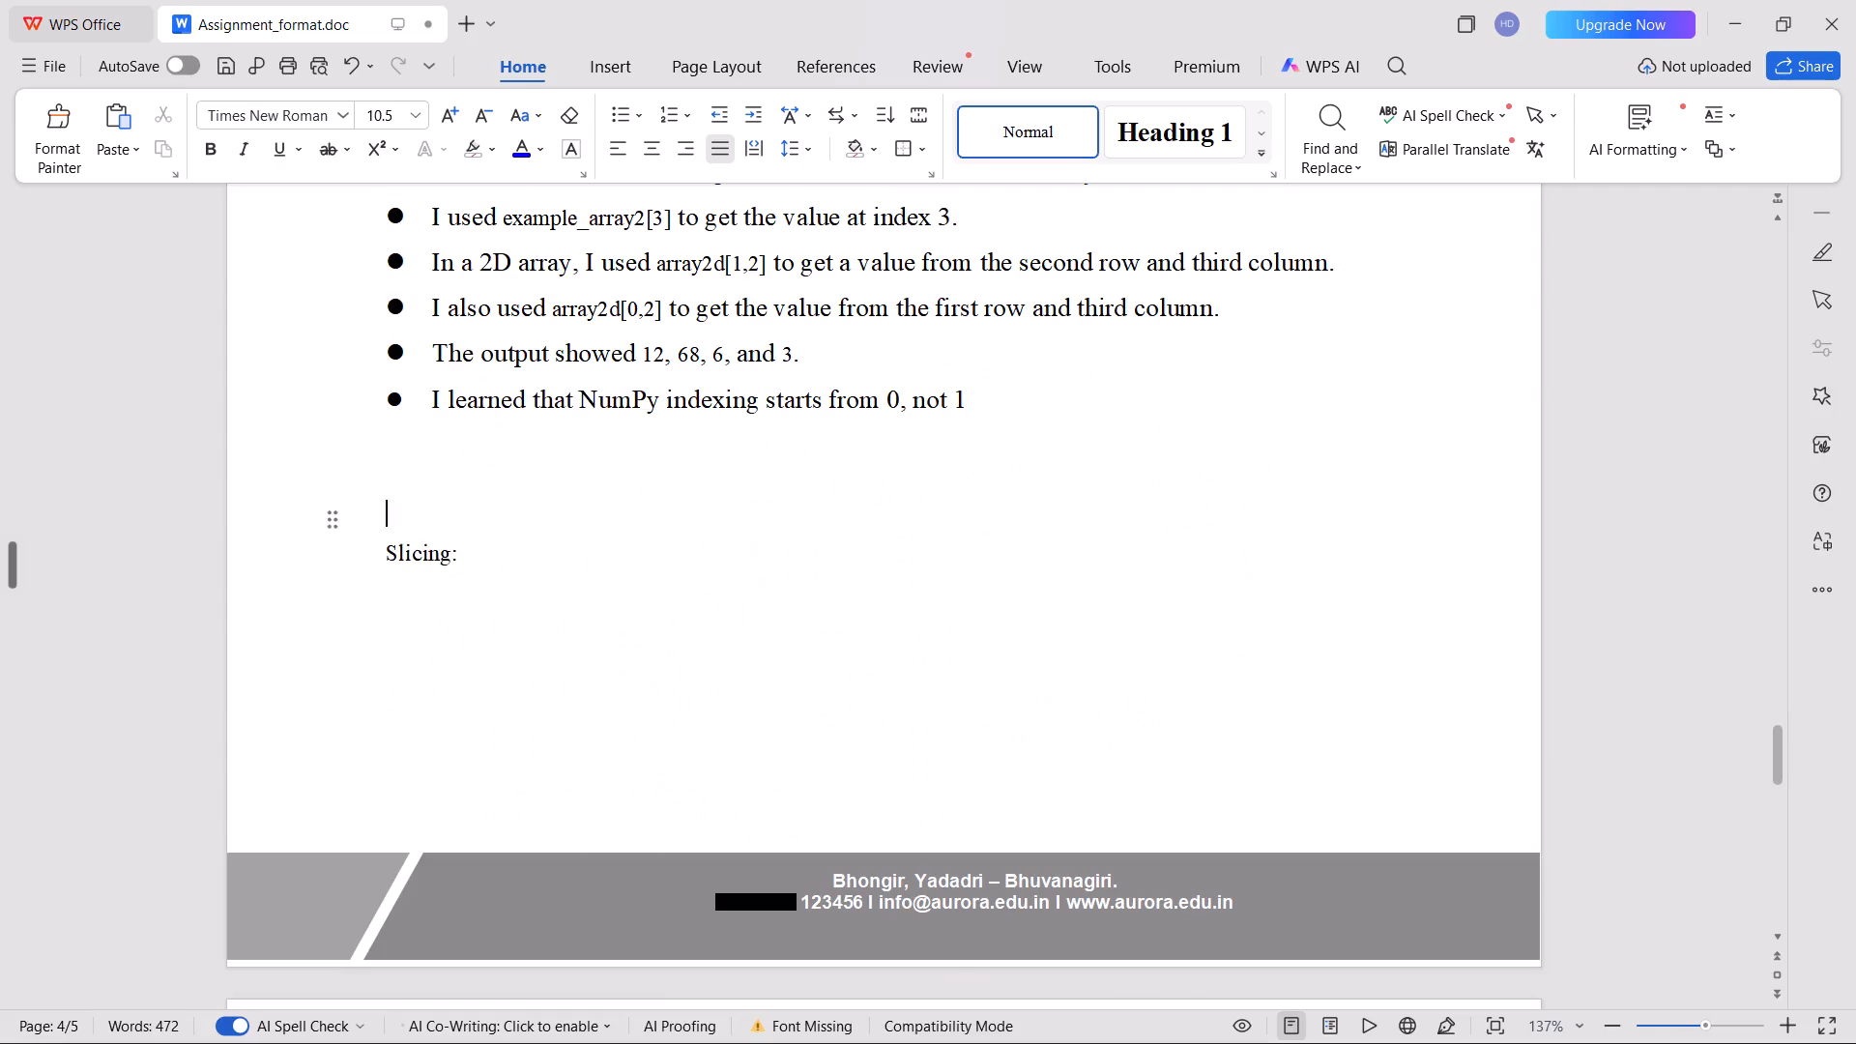
{"action": "key", "text": "Return"}
{"action": "key", "text": "Return"}
{"action": "key", "text": "Return"}
{"action": "key", "text": "Return"}
{"action": "key", "text": "Return"}
{"action": "key", "text": "Return"}
{"action": "key", "text": "Return"}
{"action": "key", "text": "Return"}
Check the Slicing section through to the end of the document and save the document.
{"action": "scroll", "coordinate": [445, 477], "scroll_direction": "down", "scroll_amount": 10}
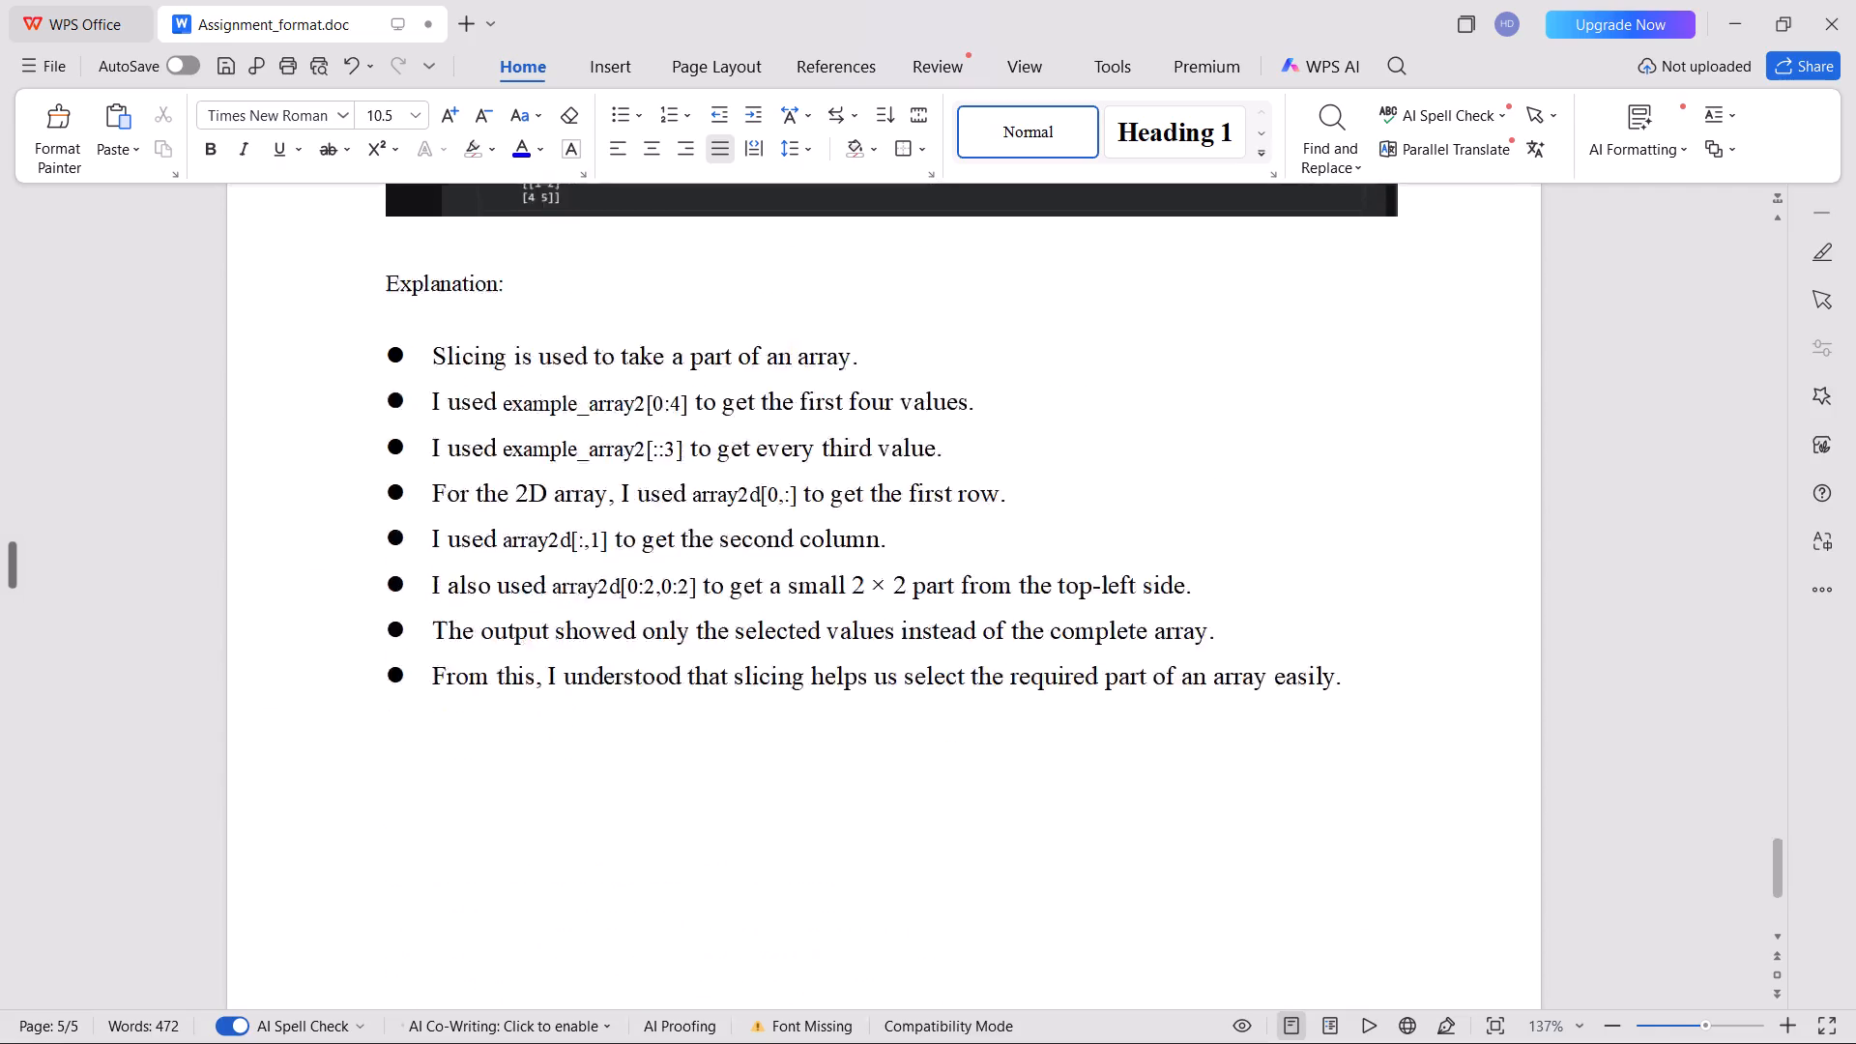
{"action": "scroll", "coordinate": [445, 477], "scroll_direction": "down", "scroll_amount": 3}
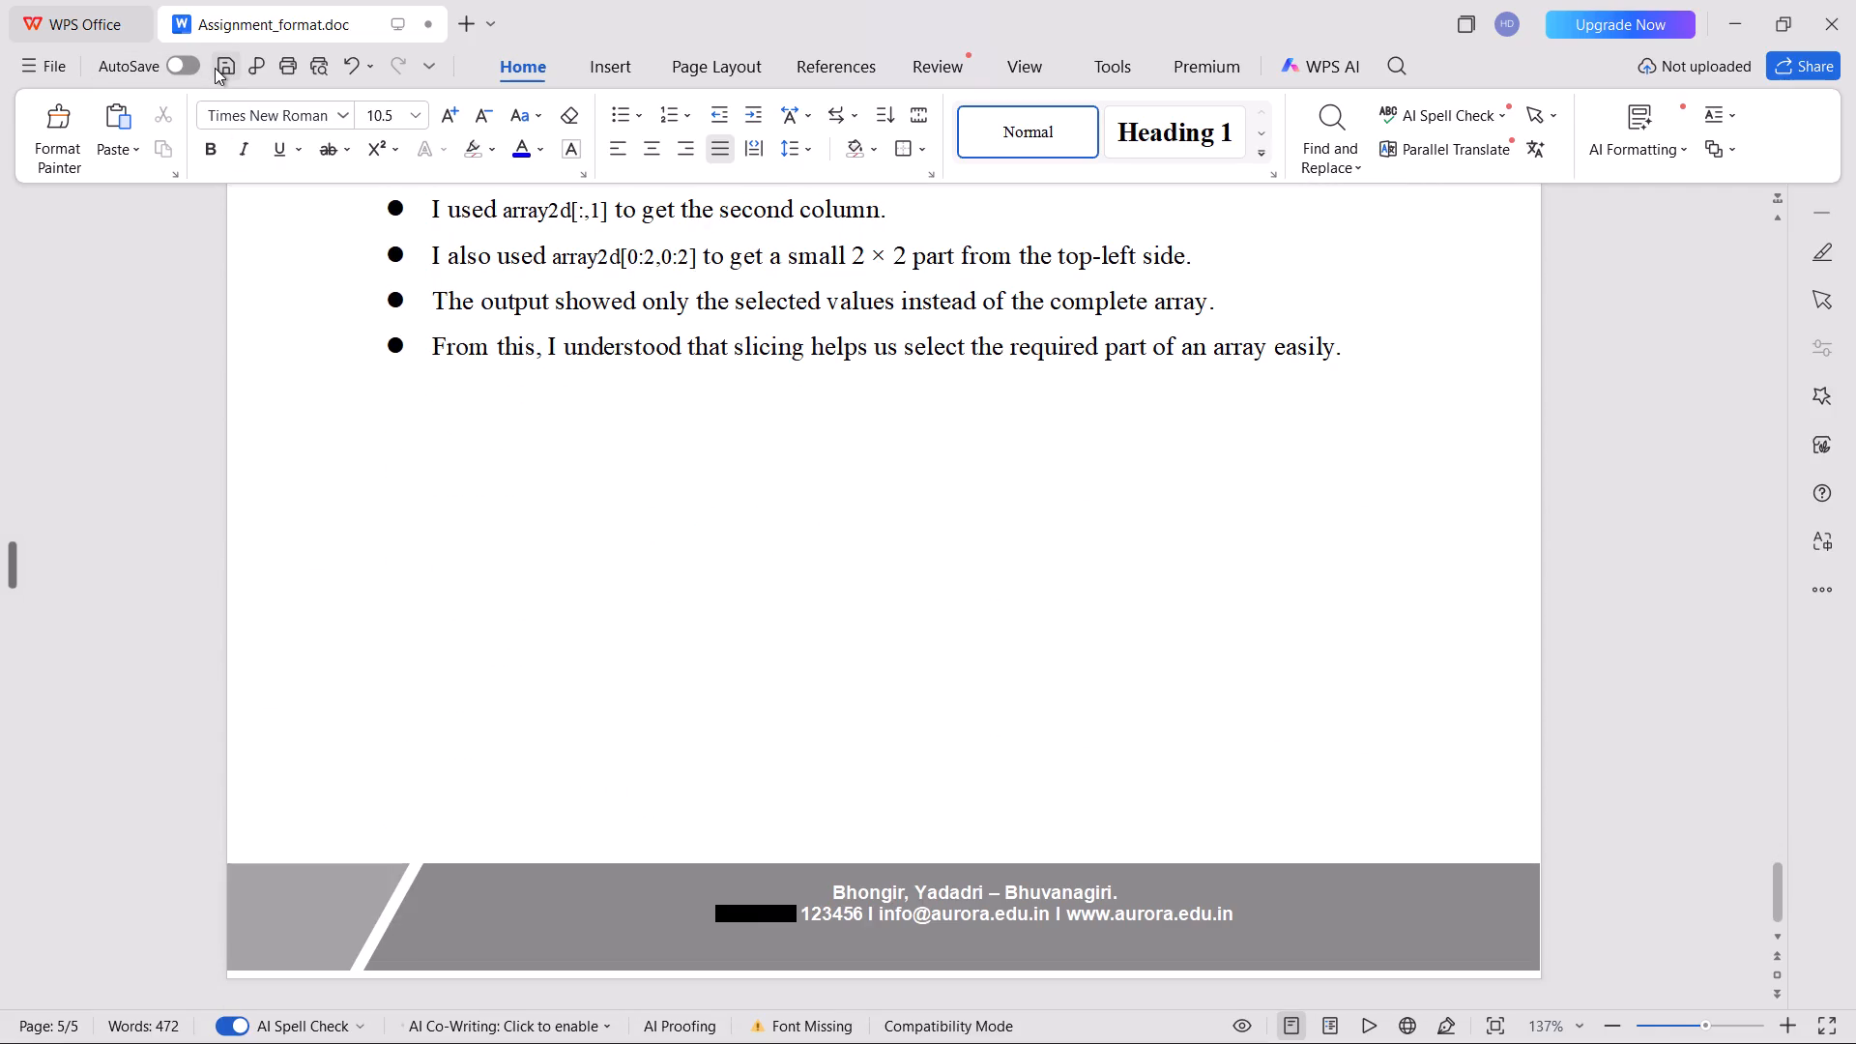
{"action": "left_click", "coordinate": [215, 68]}
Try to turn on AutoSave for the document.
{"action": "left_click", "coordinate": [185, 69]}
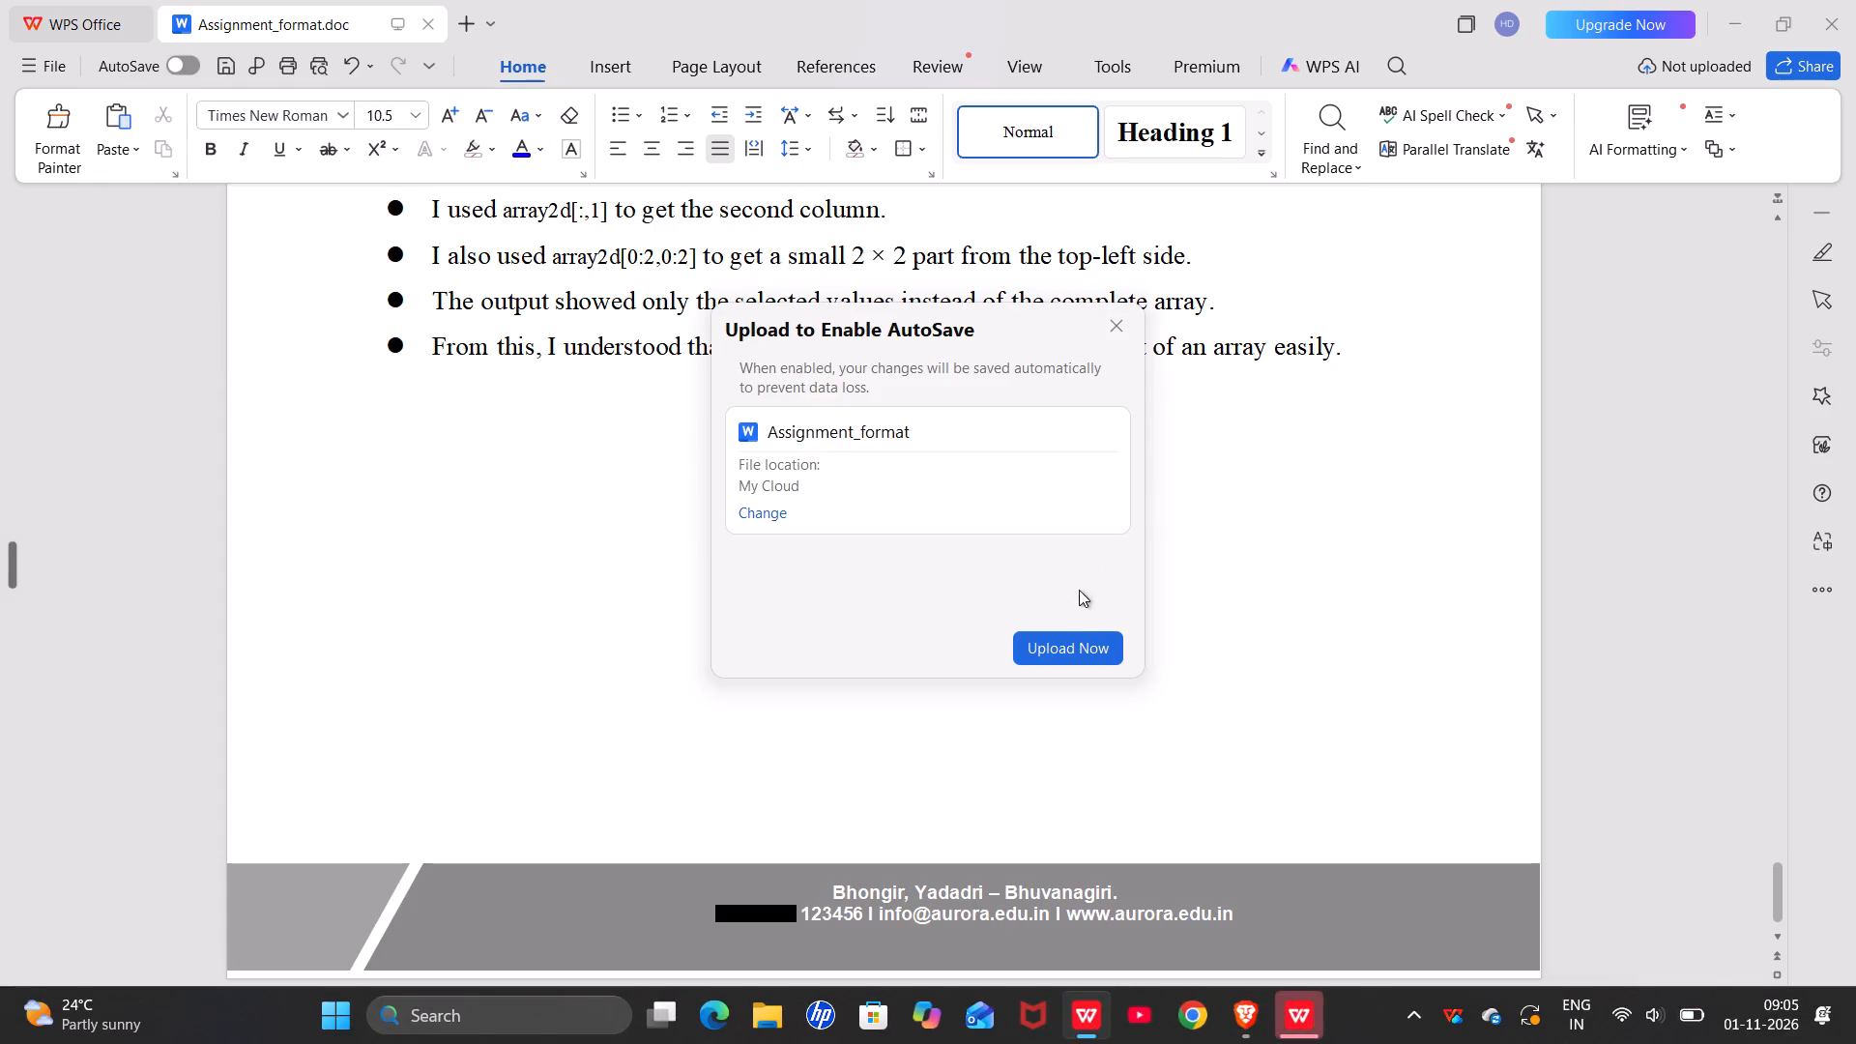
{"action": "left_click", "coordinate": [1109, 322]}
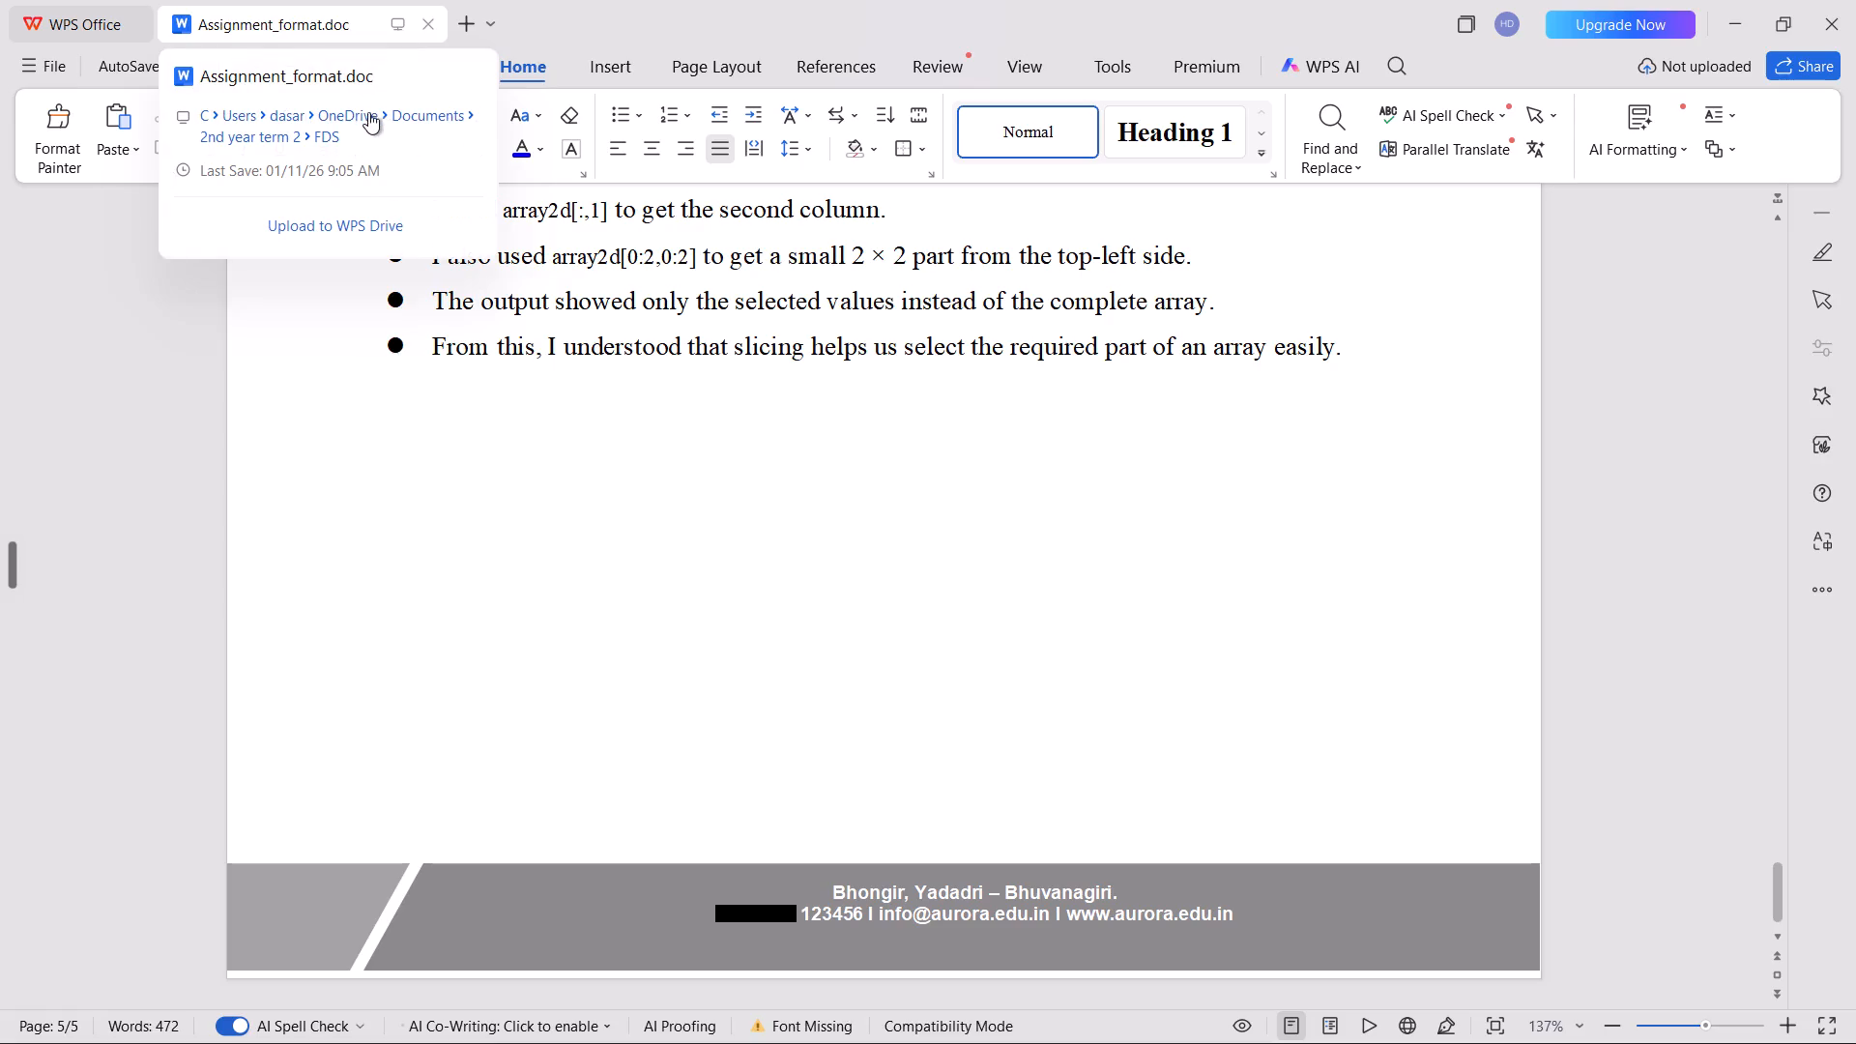
Open the document's FDS folder in File Explorer, copy the Assignment_format file, and close the folder window.
{"action": "left_click", "coordinate": [362, 109]}
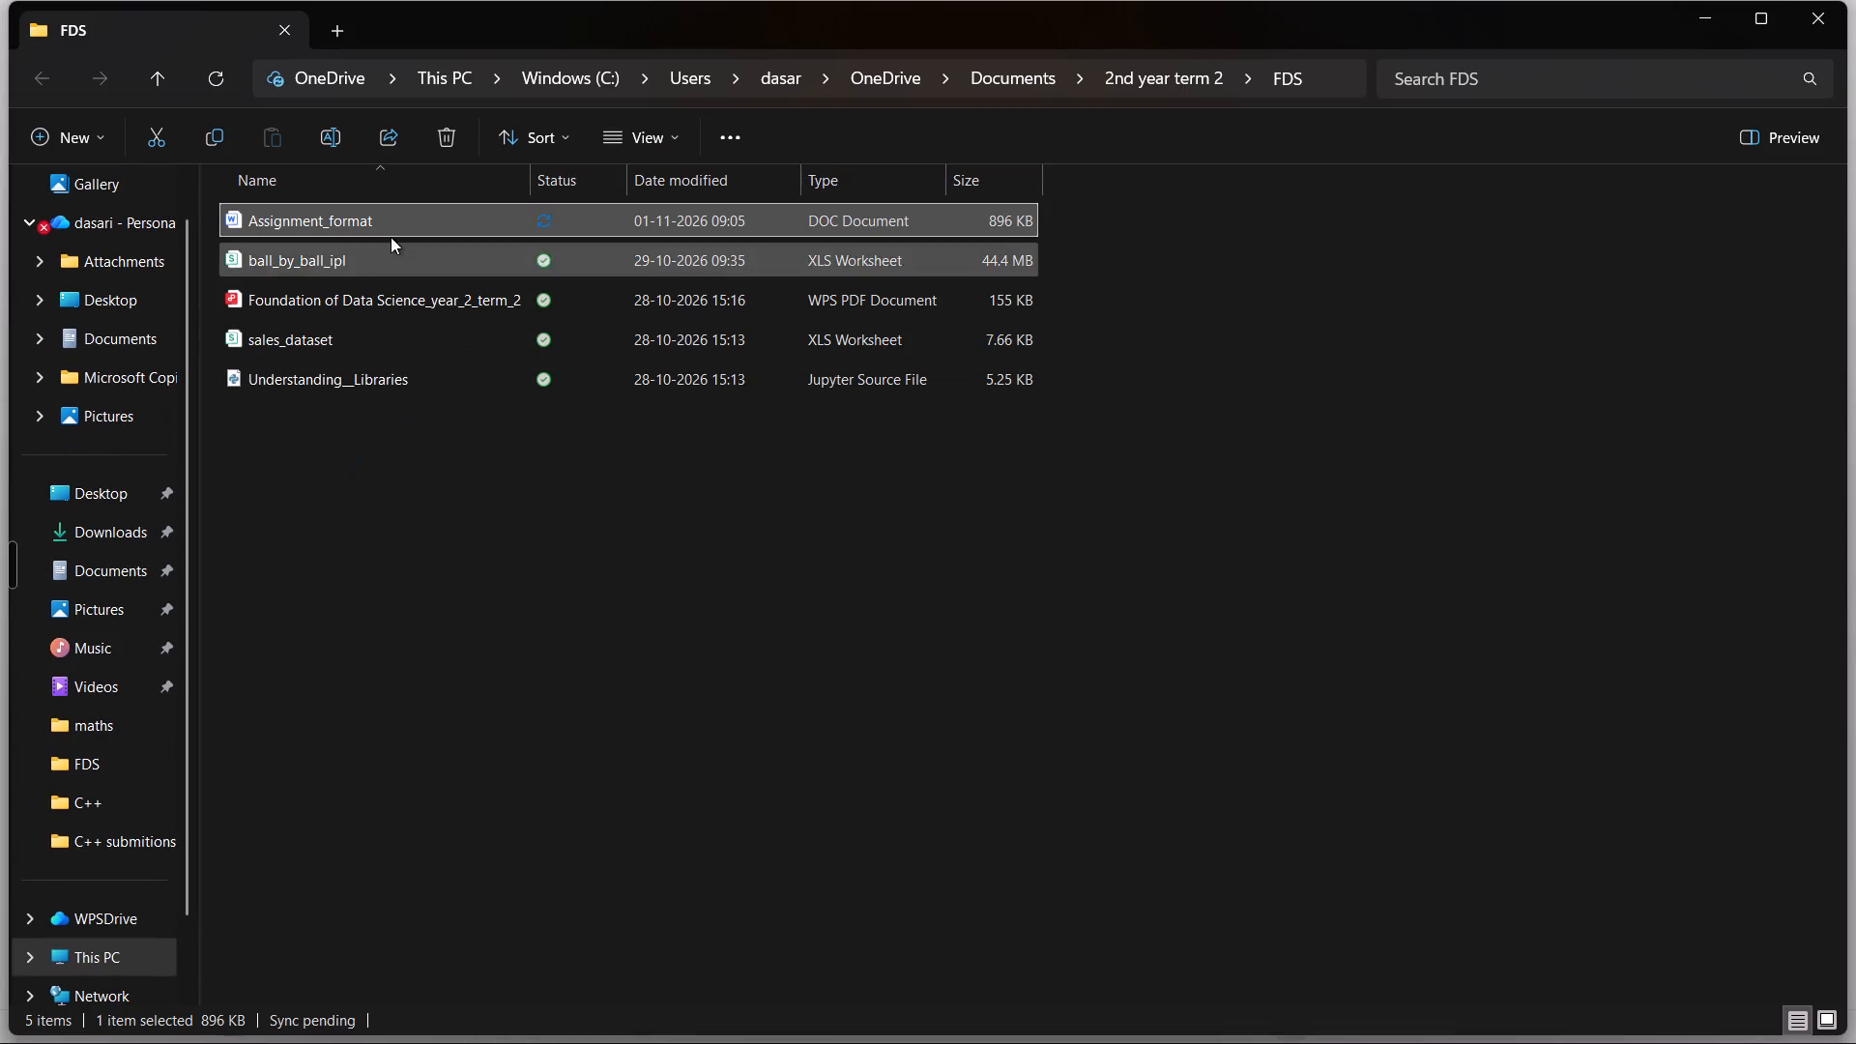
{"action": "triple_click", "coordinate": [217, 133]}
{"action": "triple_click", "coordinate": [217, 133]}
{"action": "triple_click", "coordinate": [217, 133]}
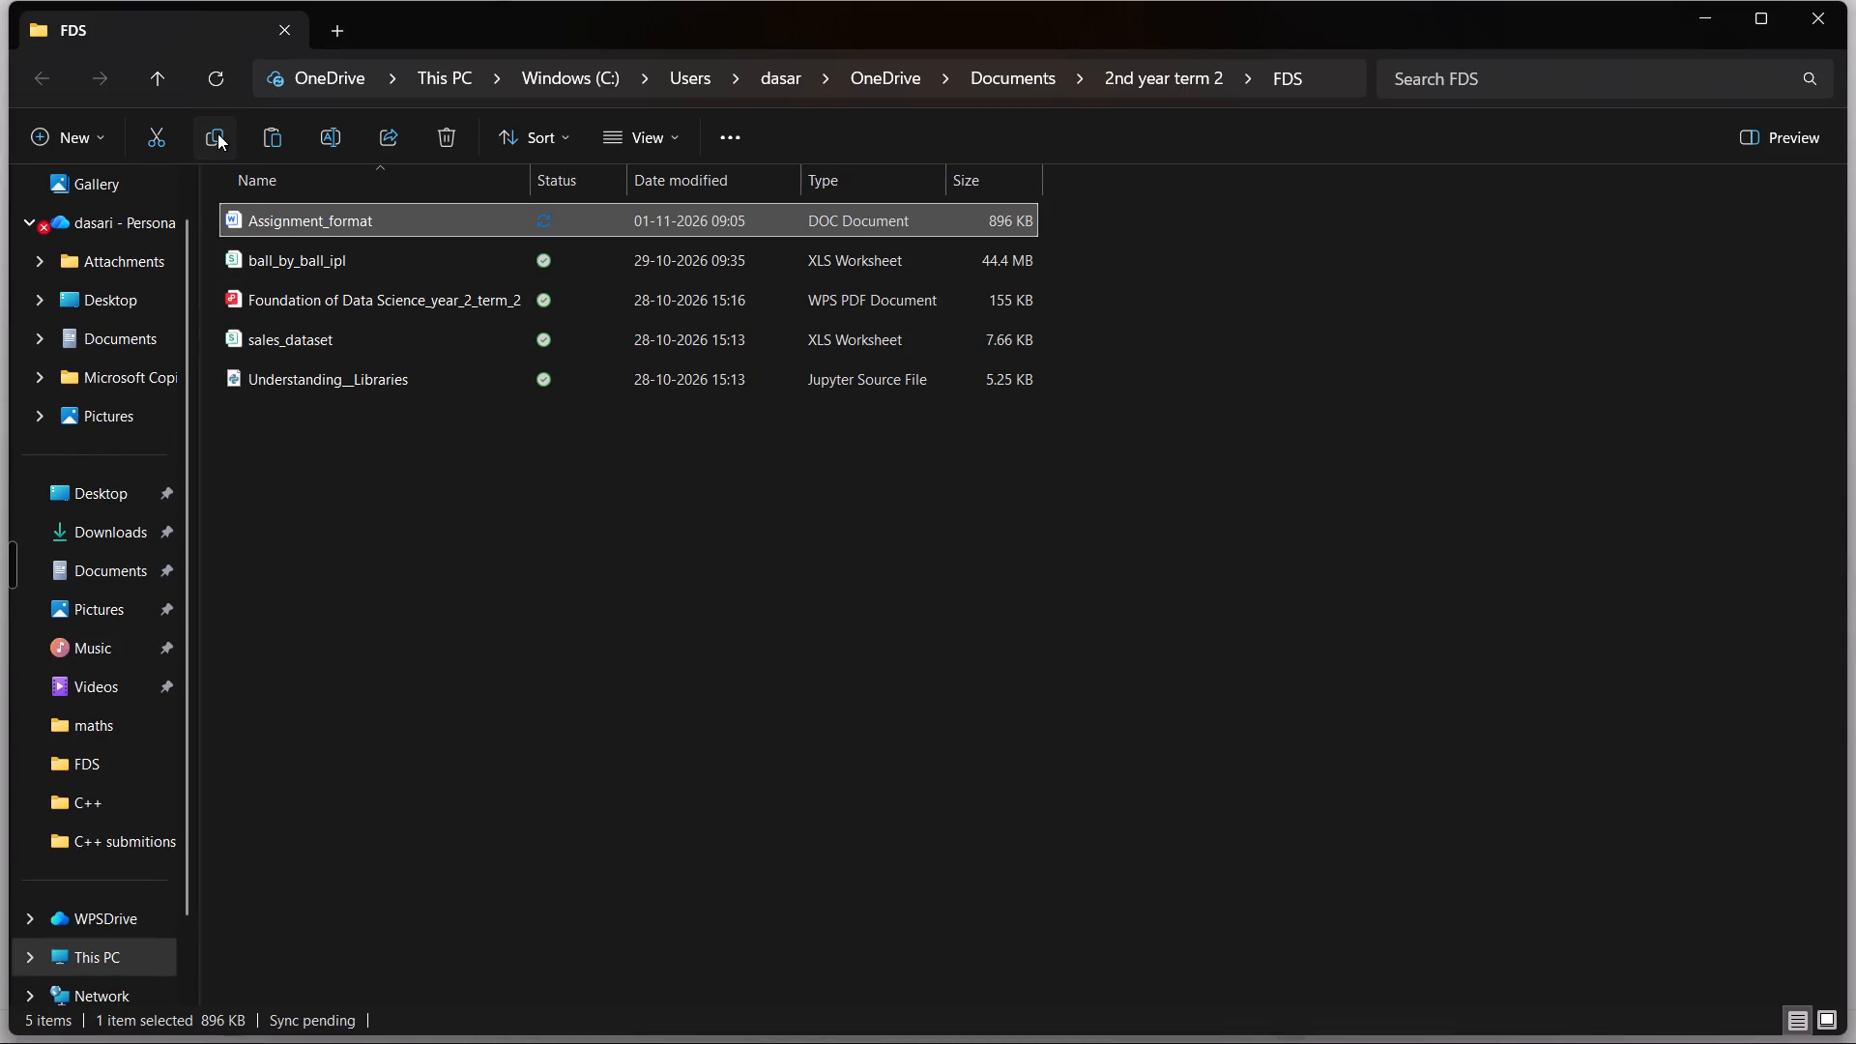
{"action": "triple_click", "coordinate": [217, 133]}
{"action": "double_click", "coordinate": [217, 133]}
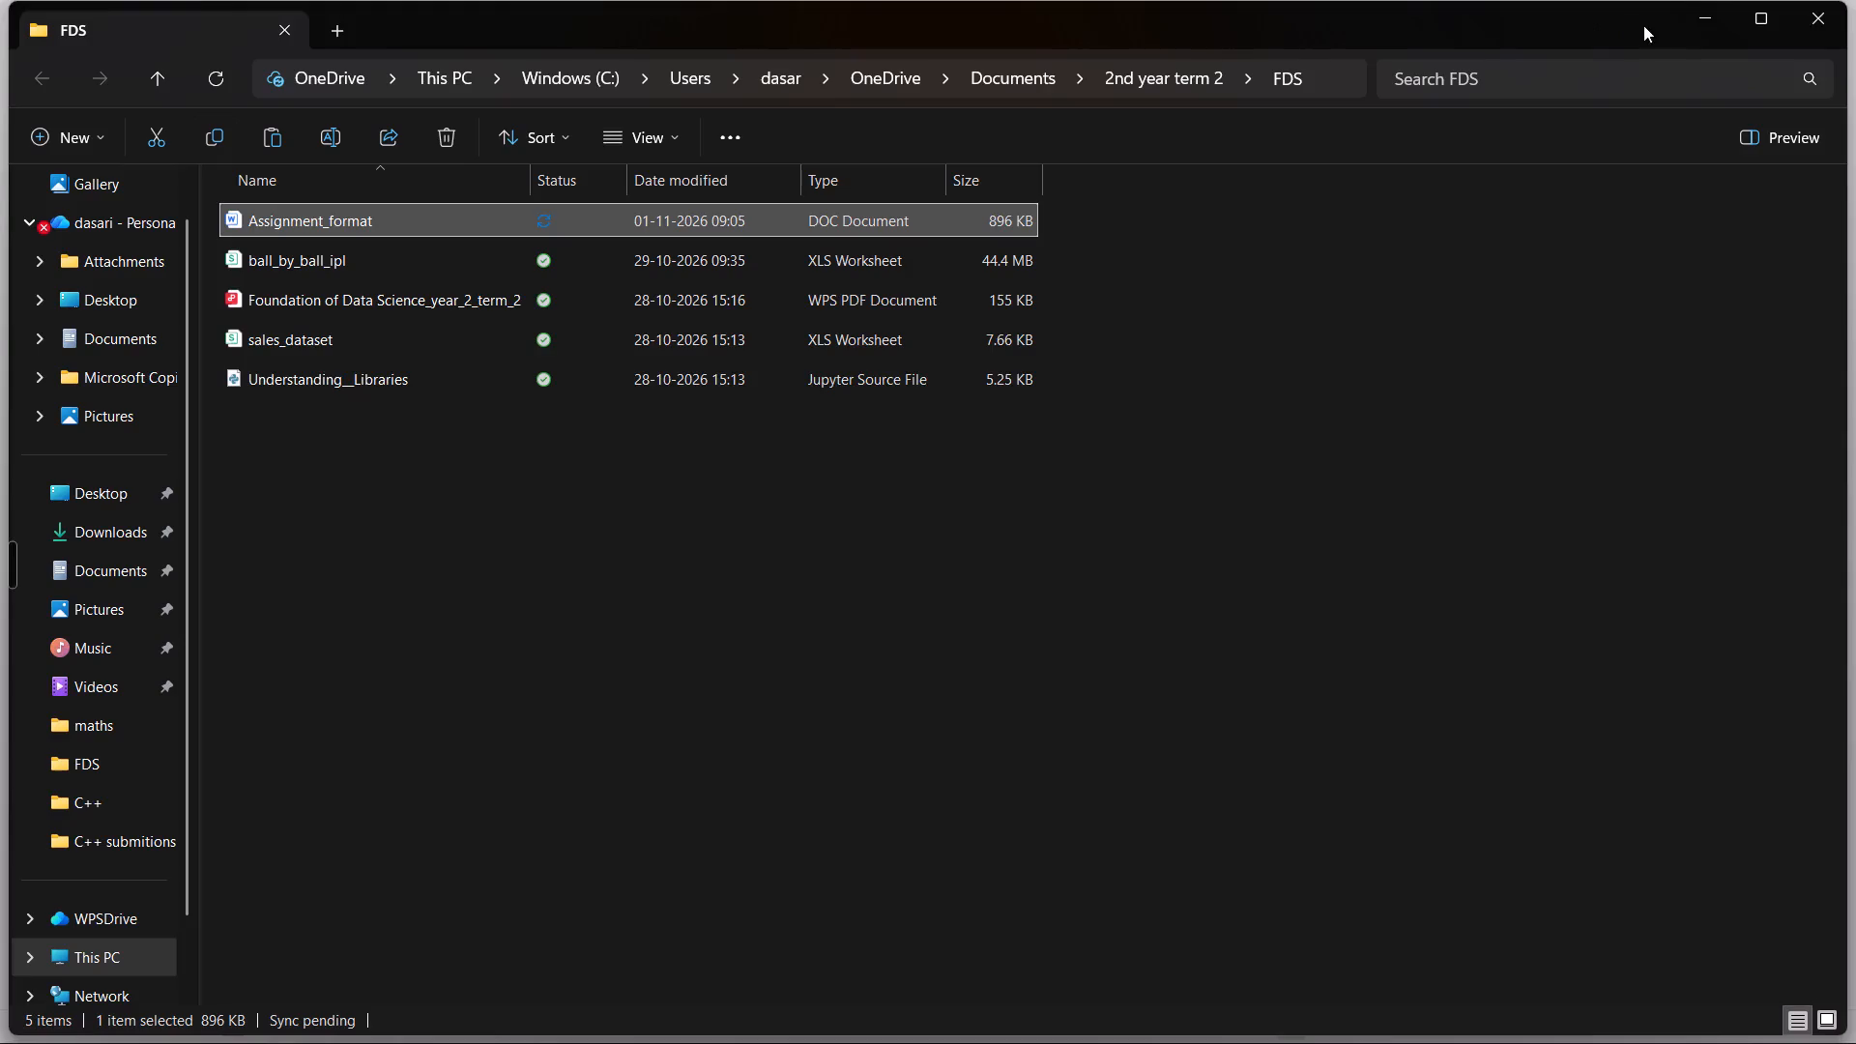
{"action": "left_click", "coordinate": [1811, 23]}
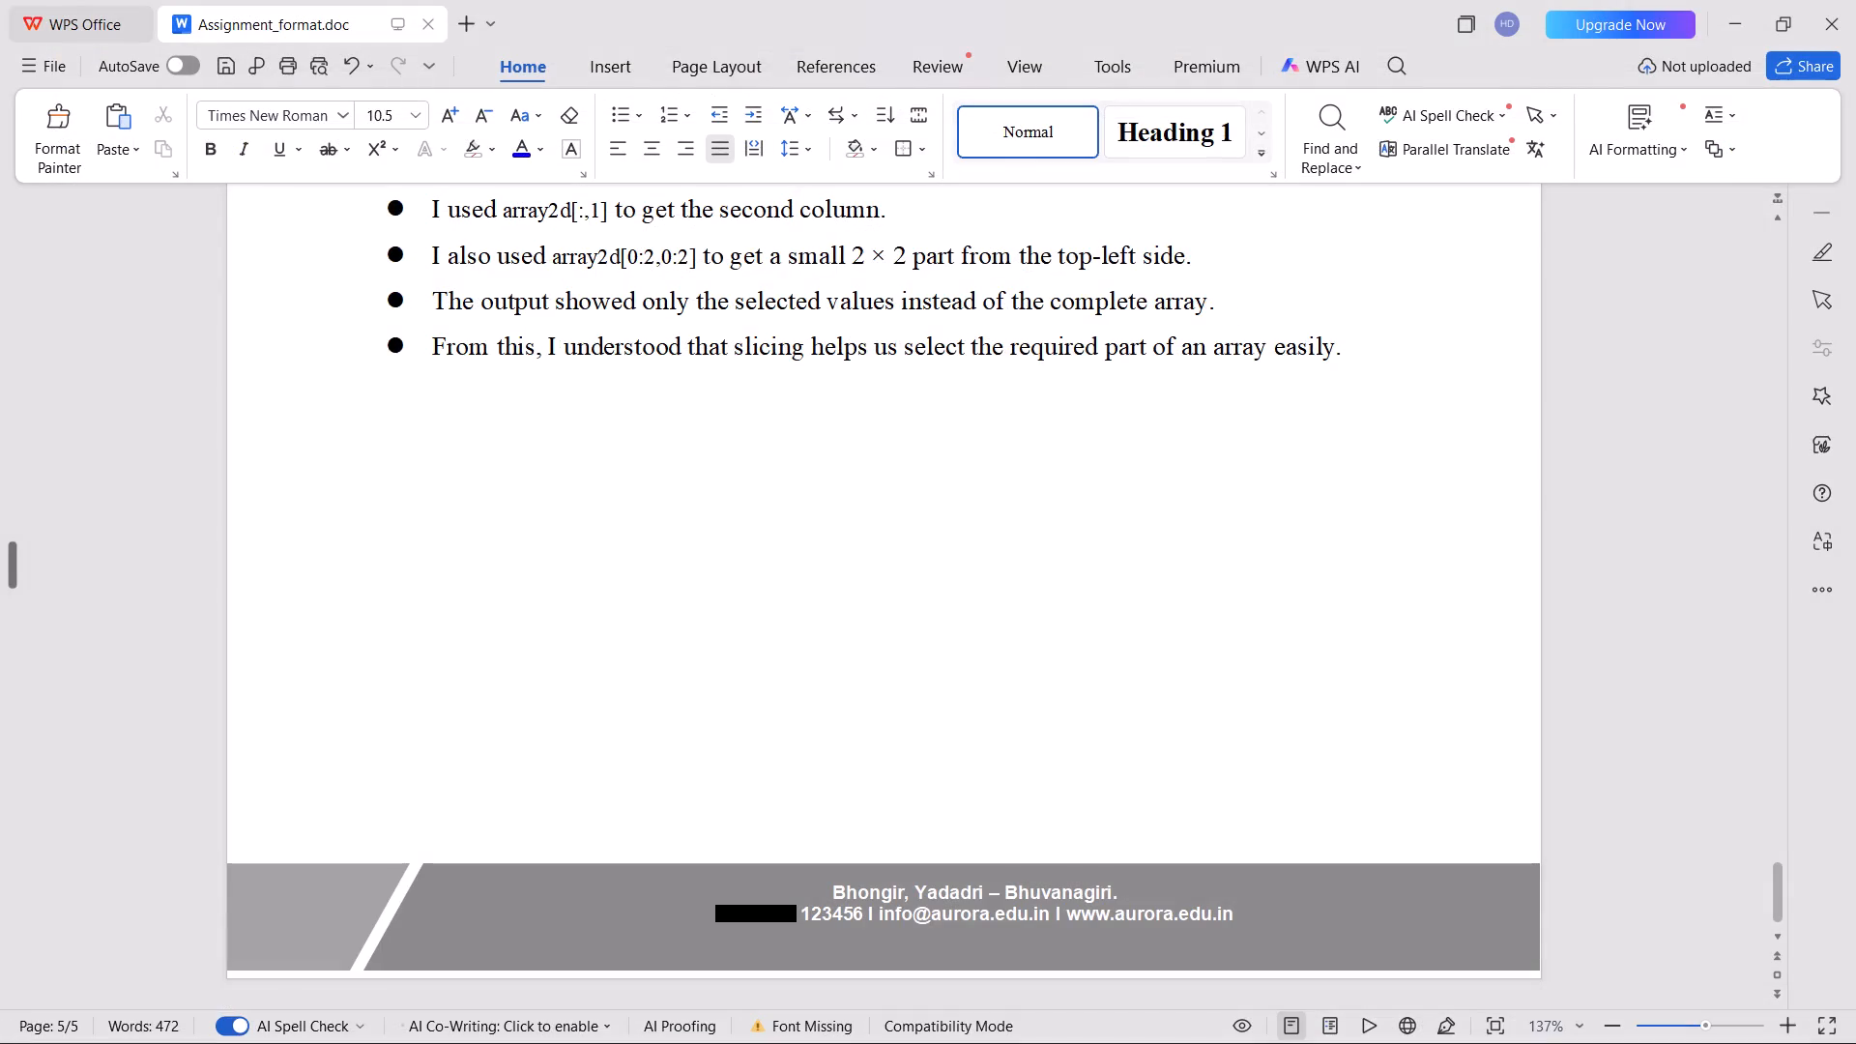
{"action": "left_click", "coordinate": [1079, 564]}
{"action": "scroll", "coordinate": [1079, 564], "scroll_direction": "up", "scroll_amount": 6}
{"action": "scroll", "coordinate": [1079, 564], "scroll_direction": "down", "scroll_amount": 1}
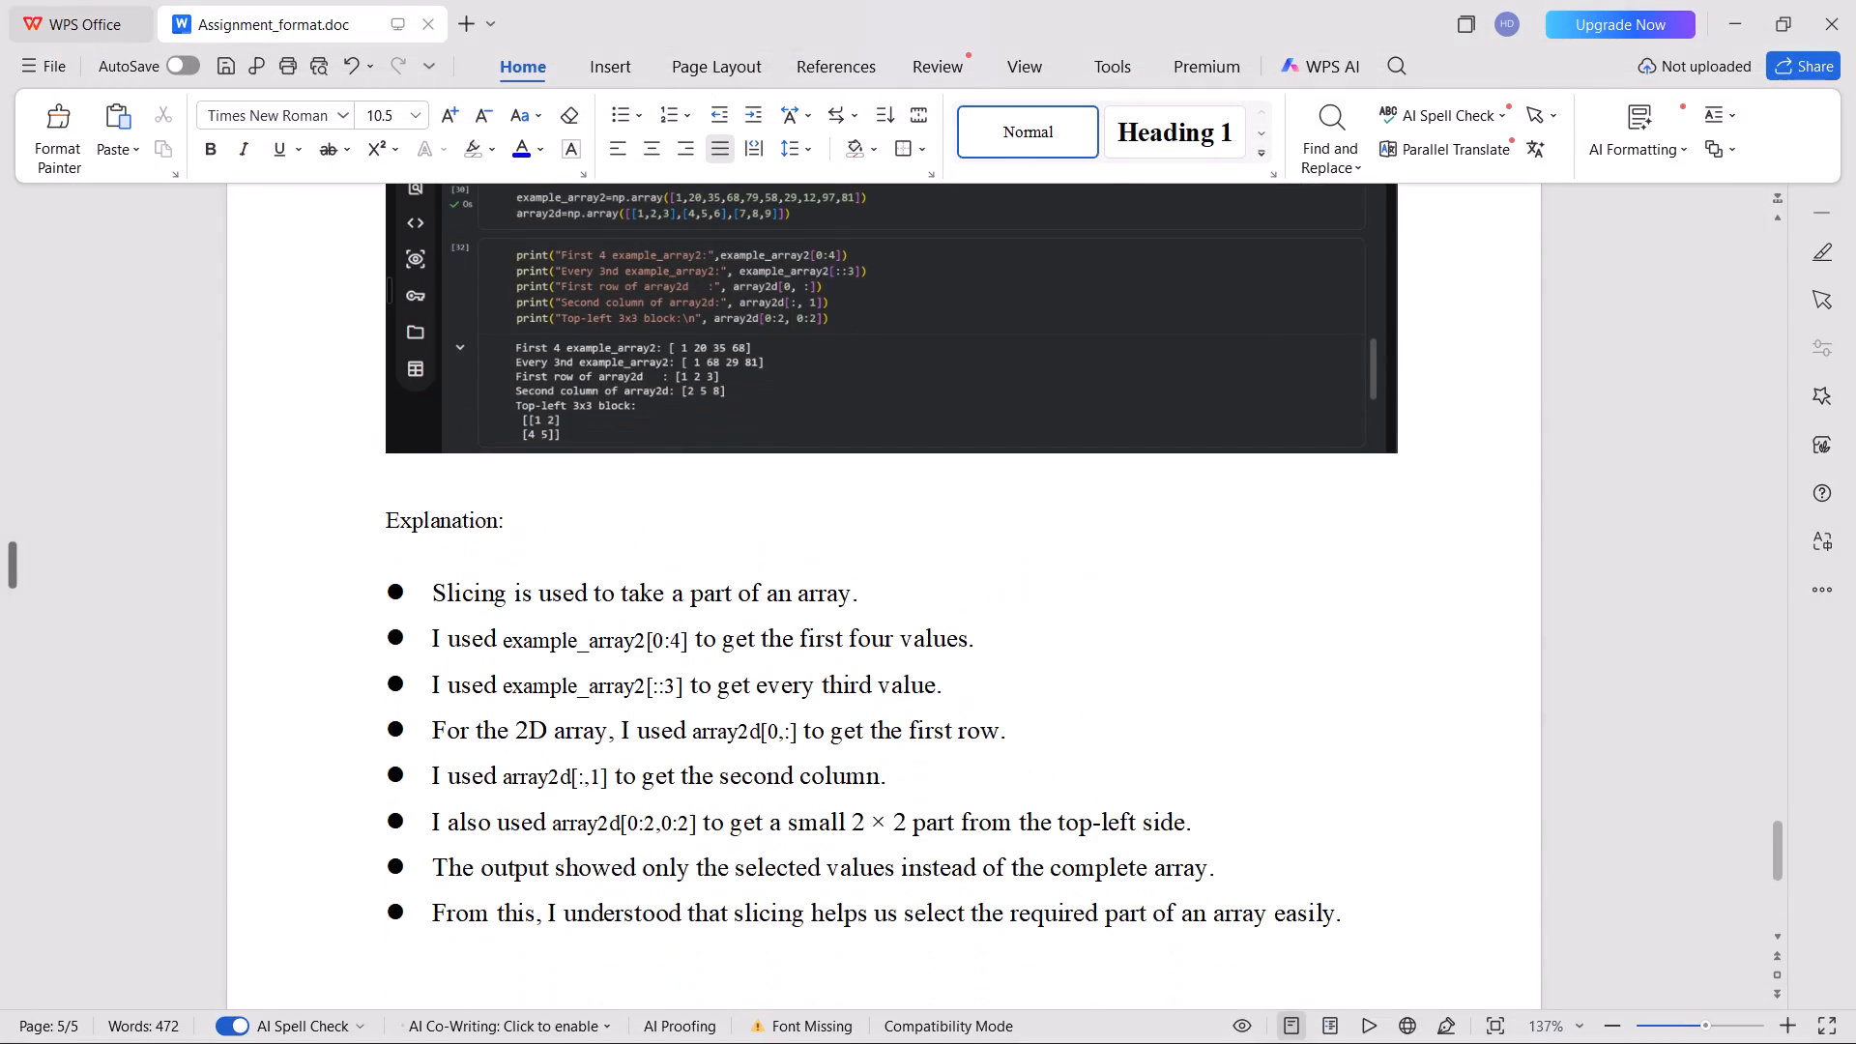
Set the font size of the entire document to 10.5.
{"action": "left_click", "coordinate": [684, 646]}
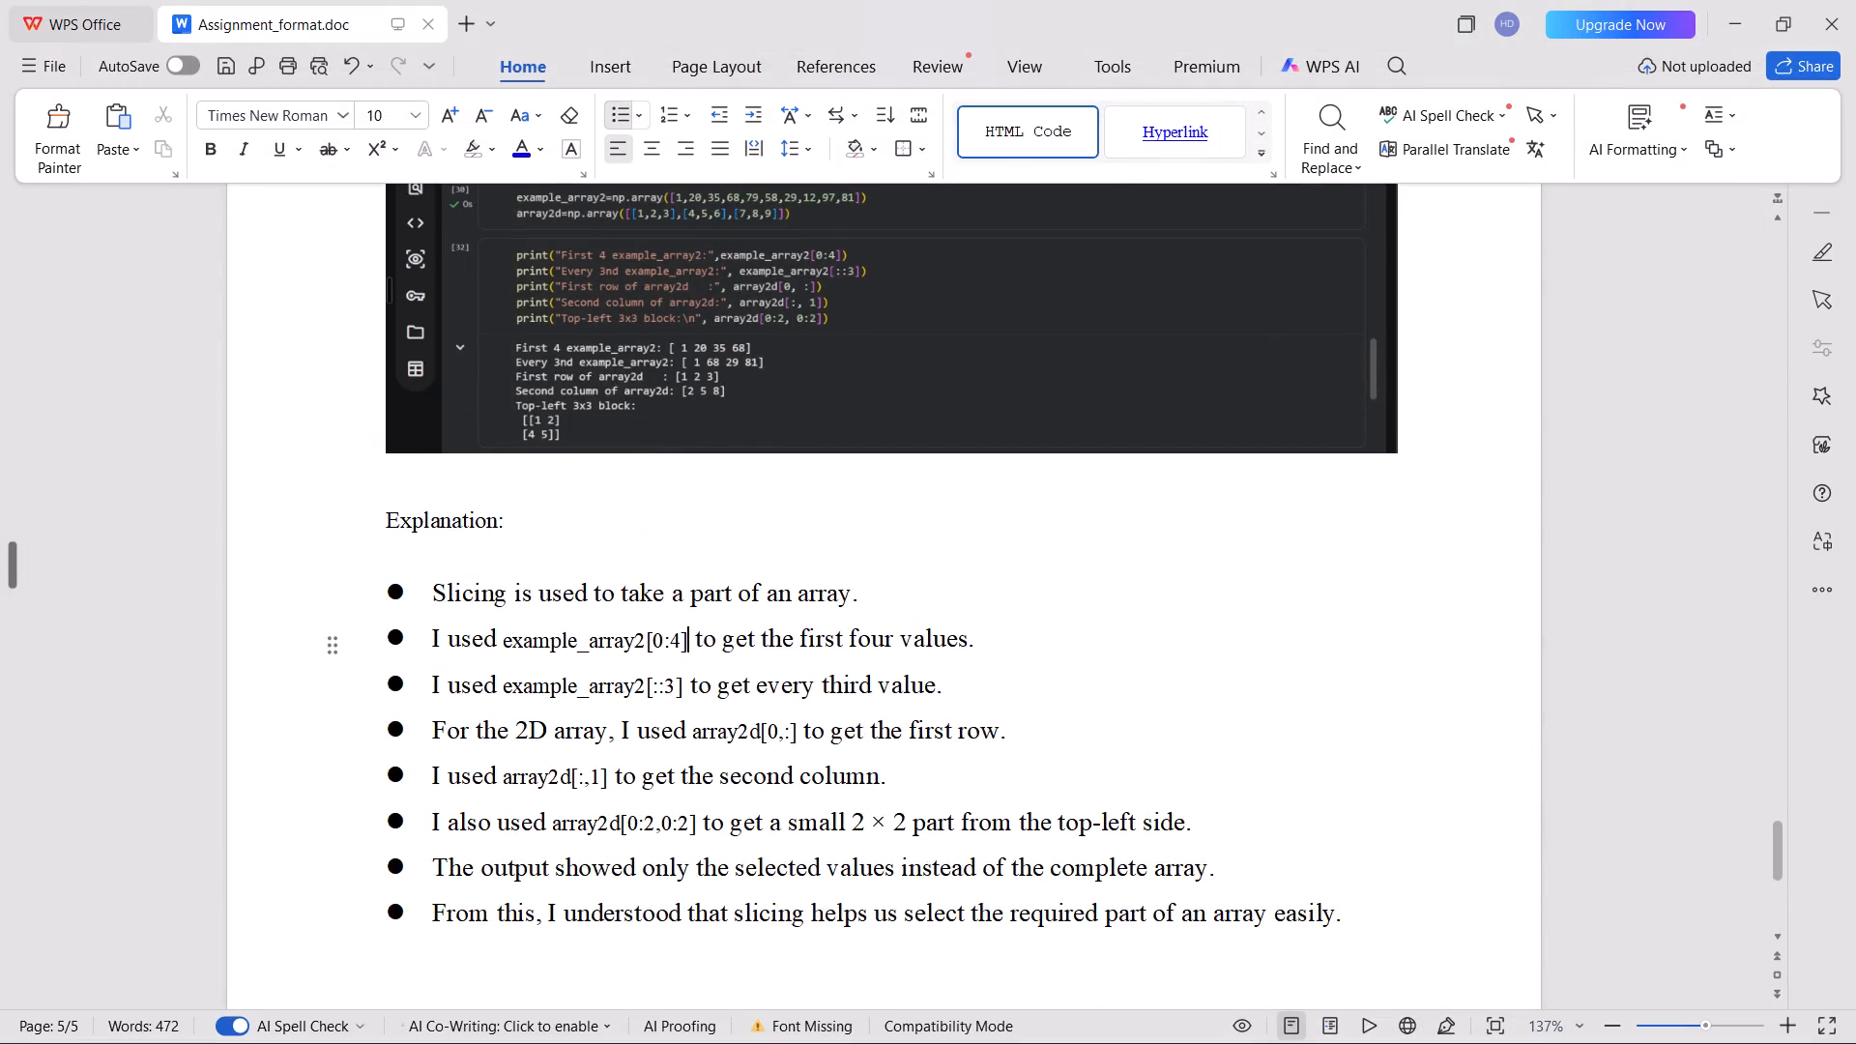
{"action": "key", "text": "ctrl+a"}
{"action": "left_click", "coordinate": [418, 121]}
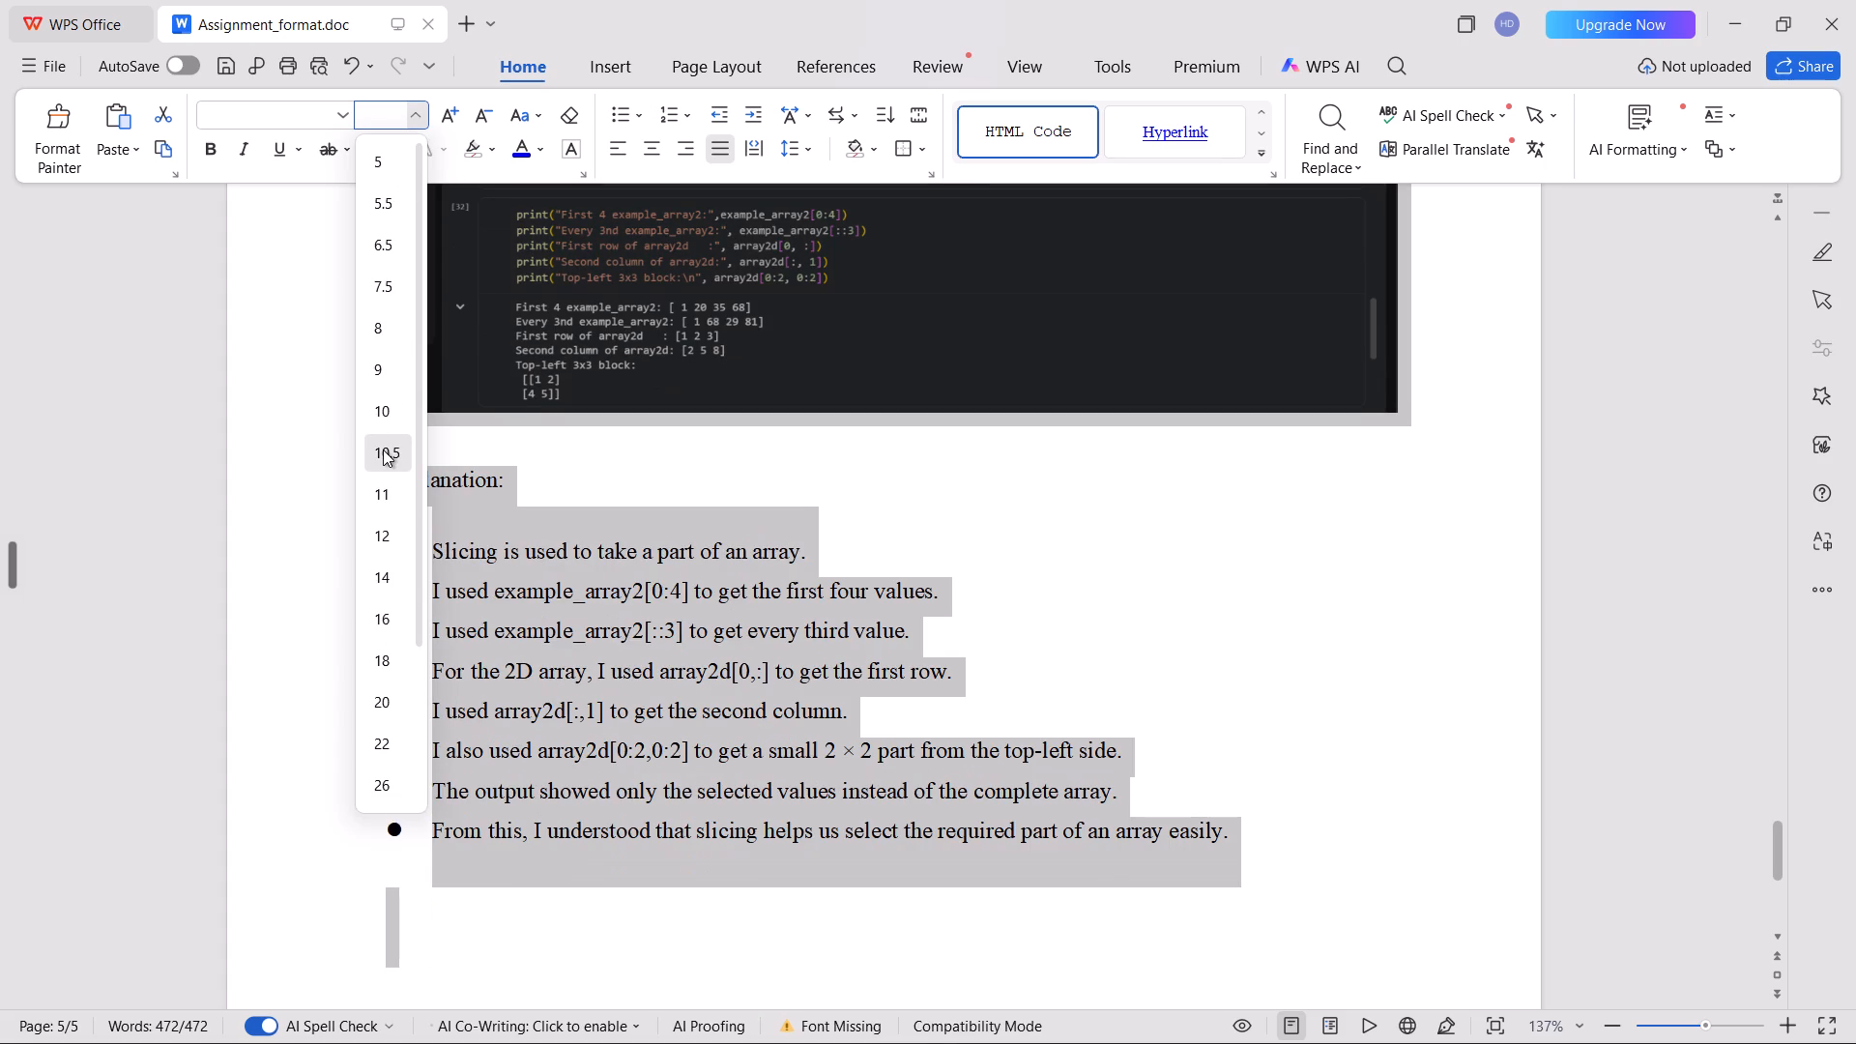
{"action": "left_click", "coordinate": [383, 449]}
{"action": "left_click", "coordinate": [1124, 692]}
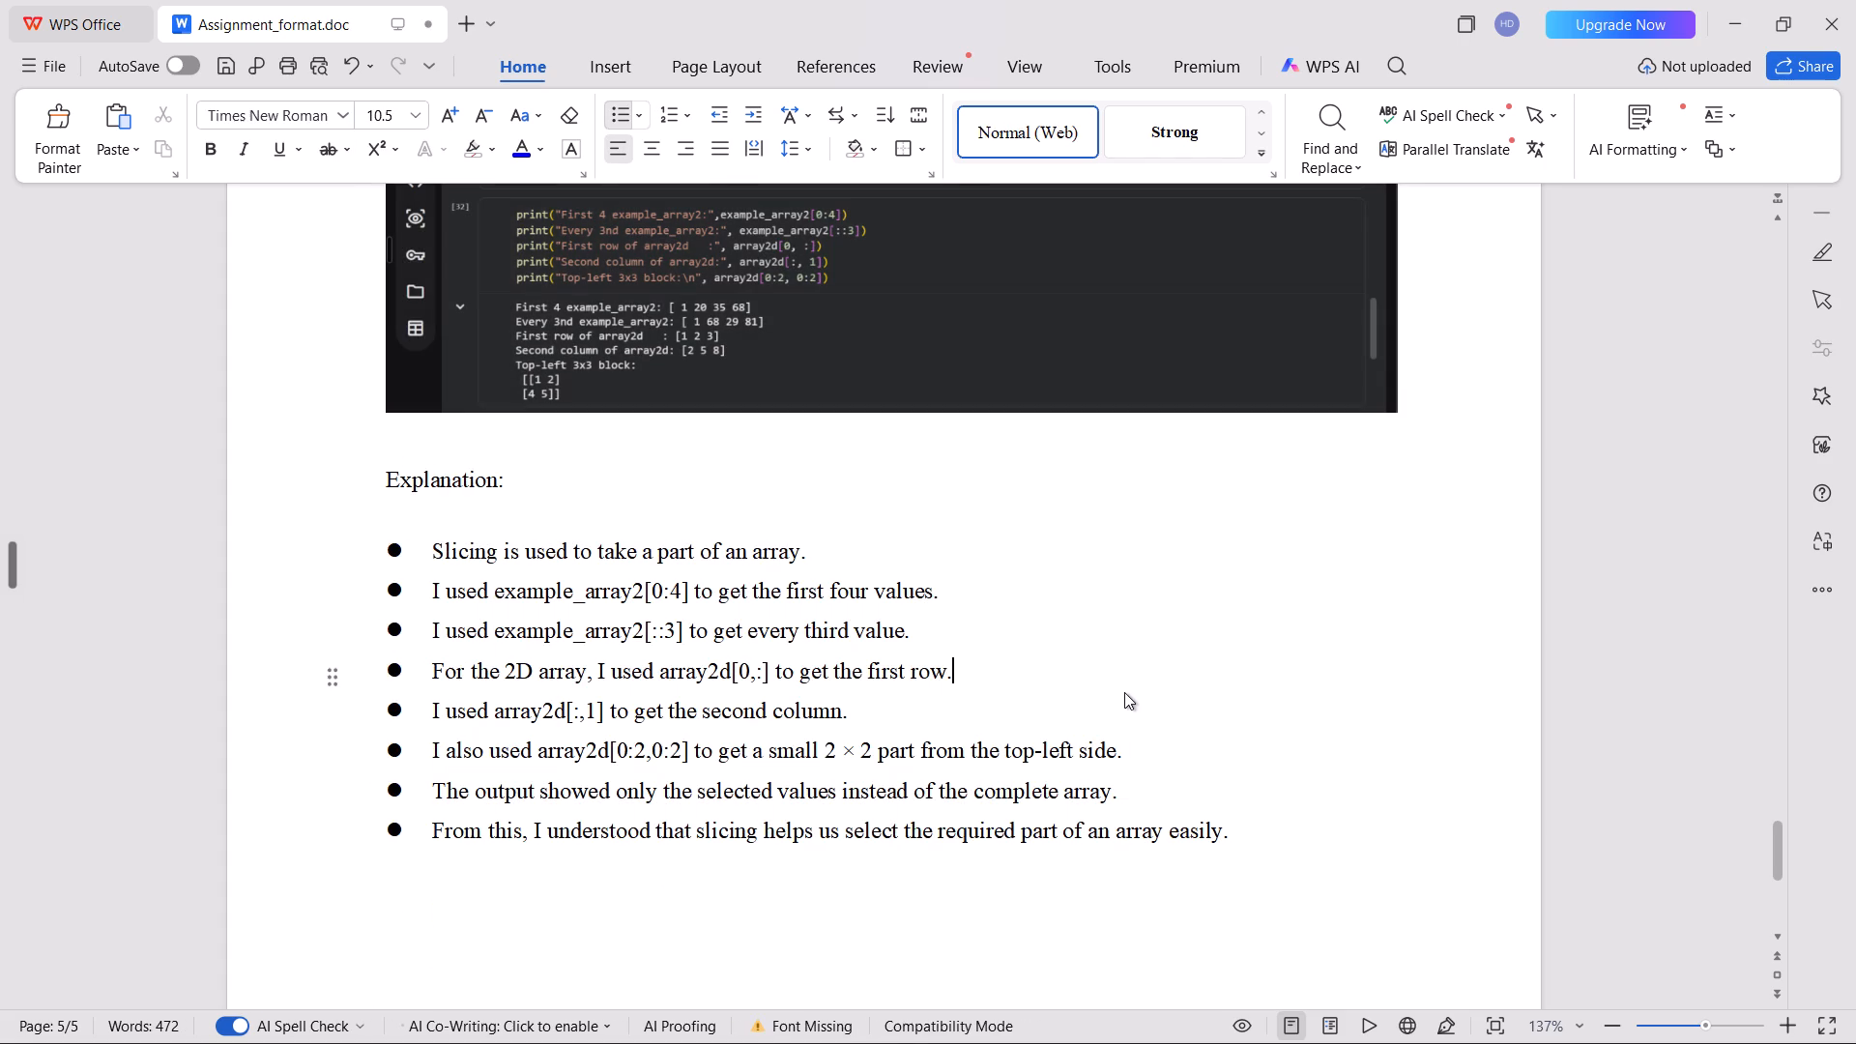
Look over the resized text from the end of the document back to the first page and save the document.
{"action": "scroll", "coordinate": [1124, 692], "scroll_direction": "down", "scroll_amount": 1}
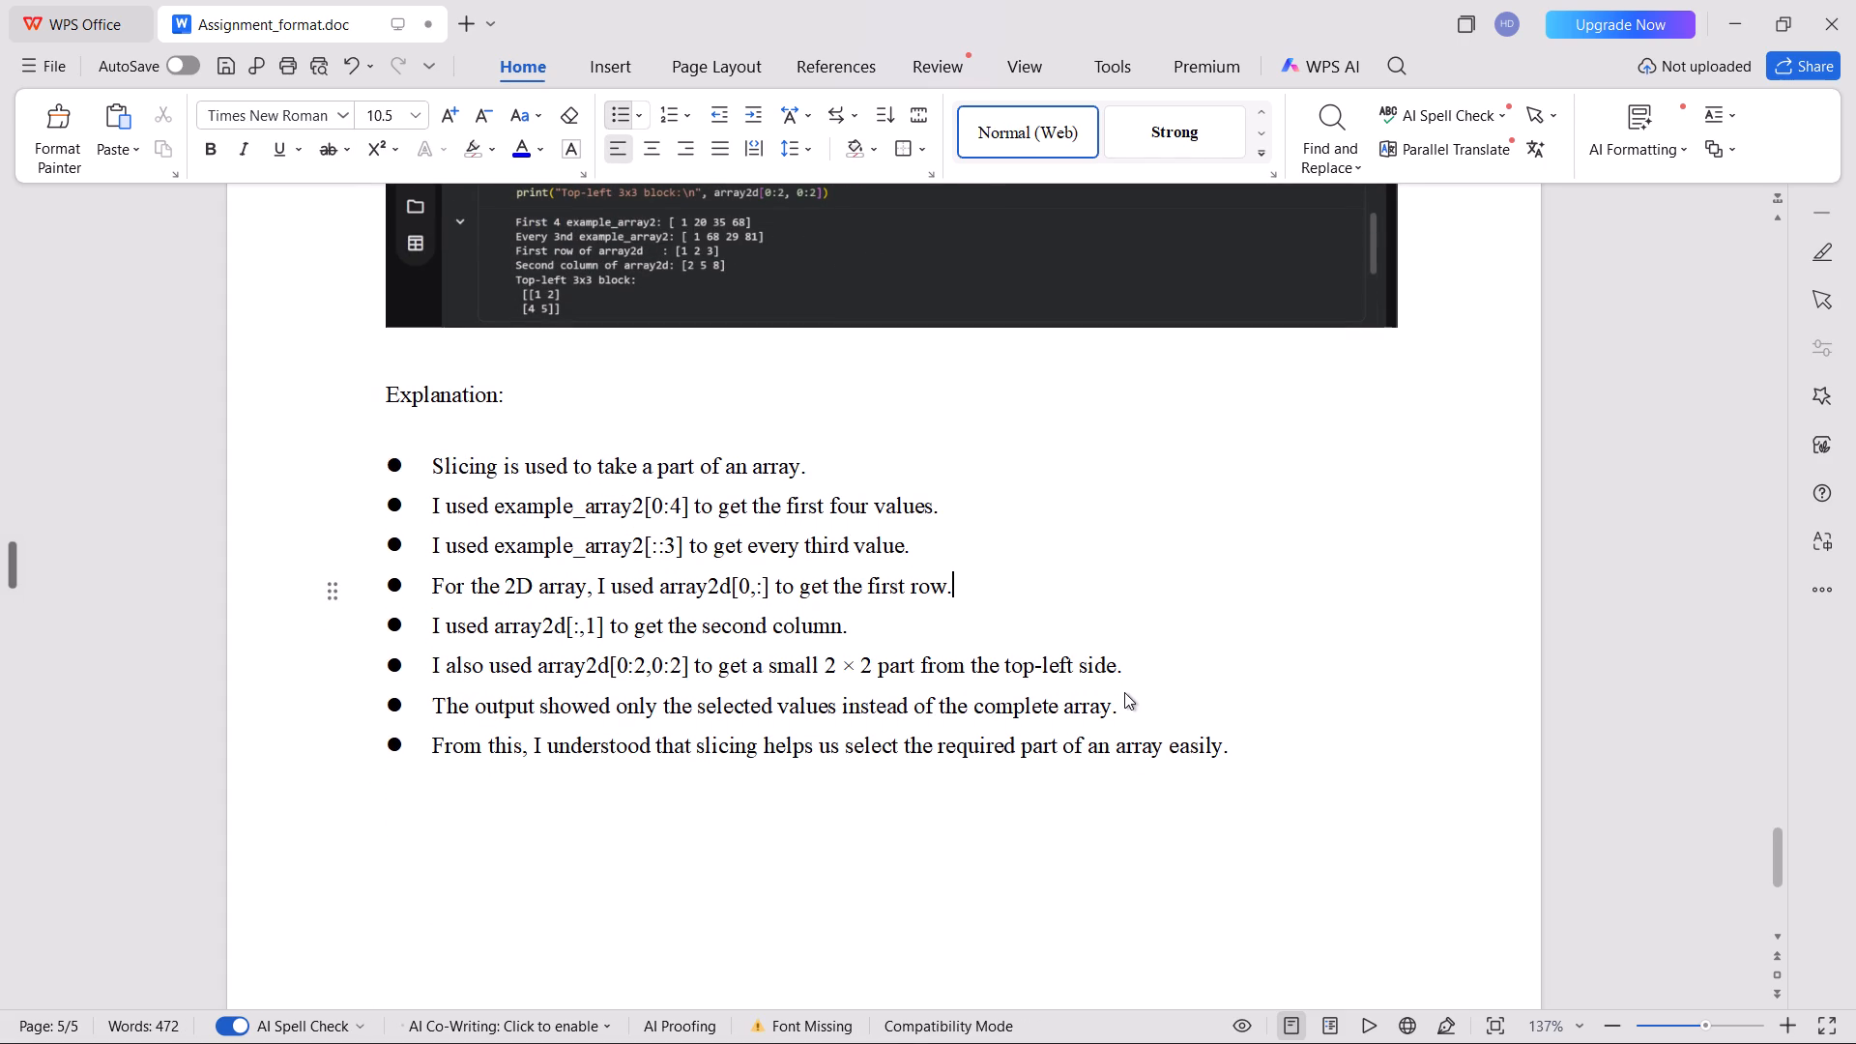
{"action": "left_click", "coordinate": [870, 660]}
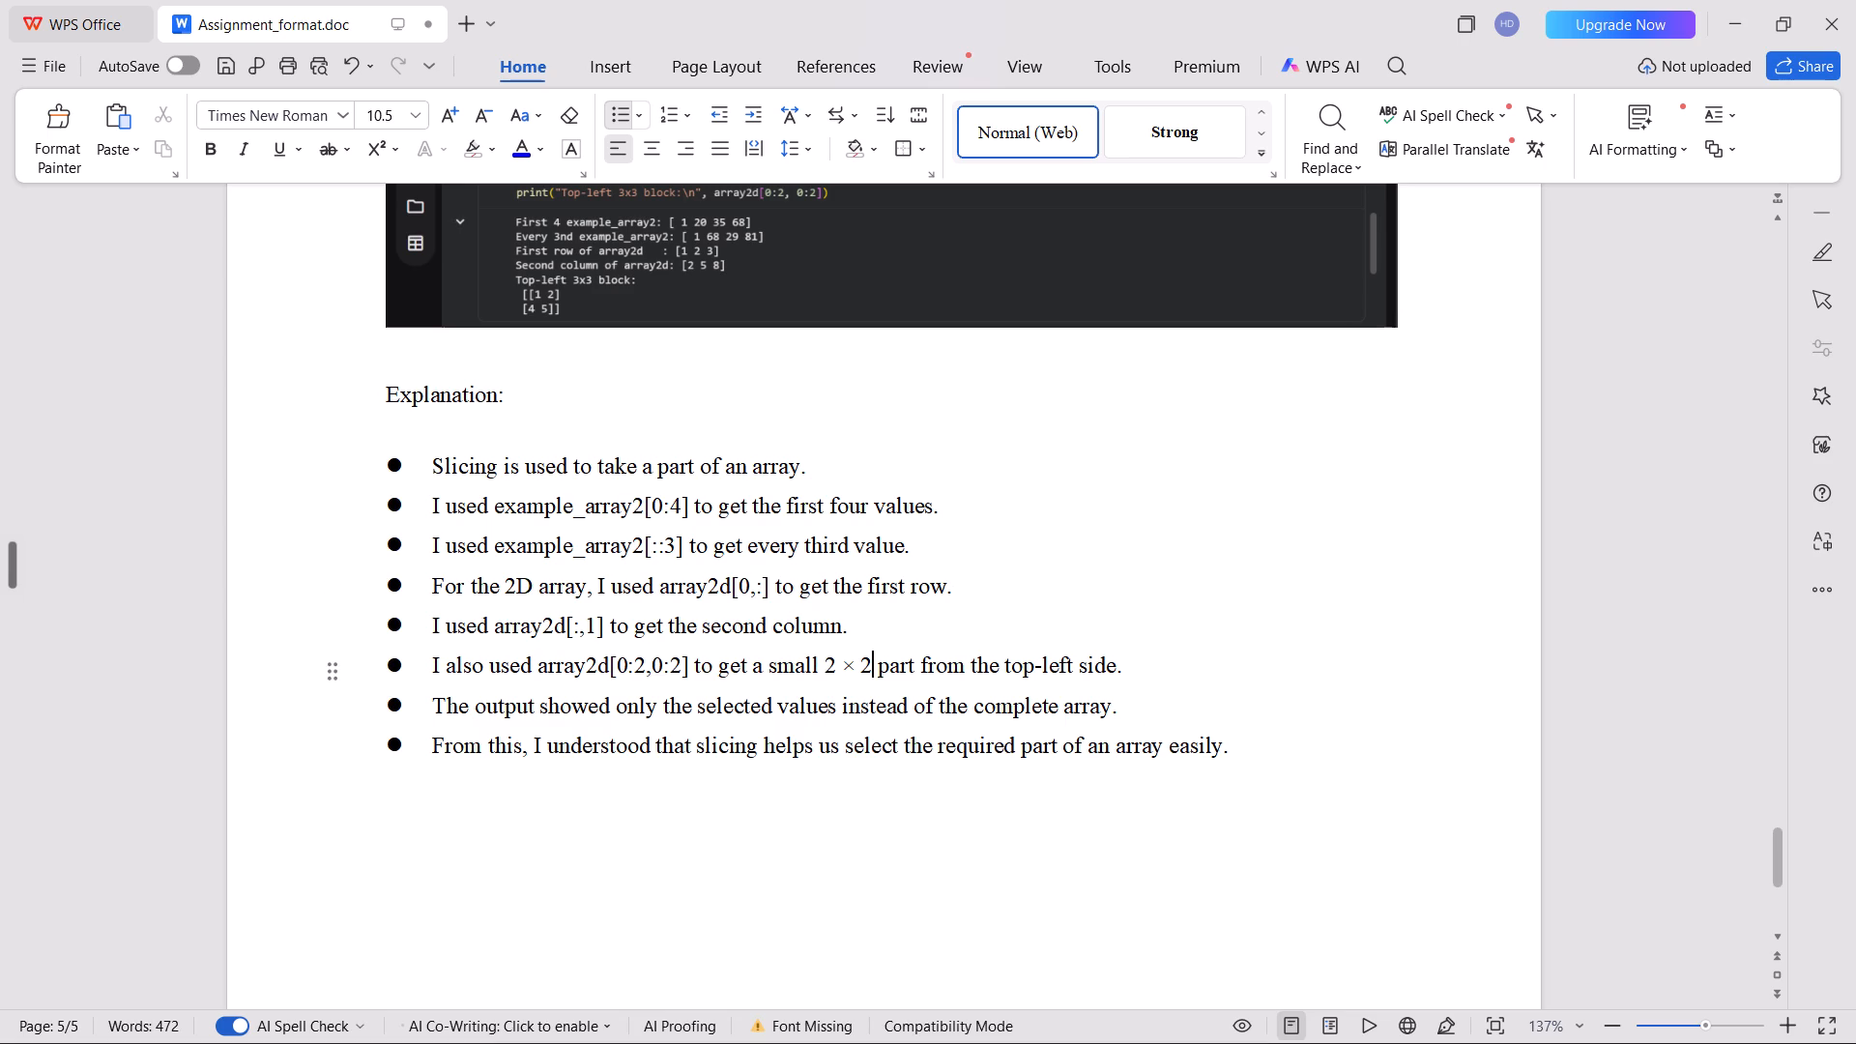
{"action": "scroll", "coordinate": [1172, 627], "scroll_direction": "up", "scroll_amount": 14}
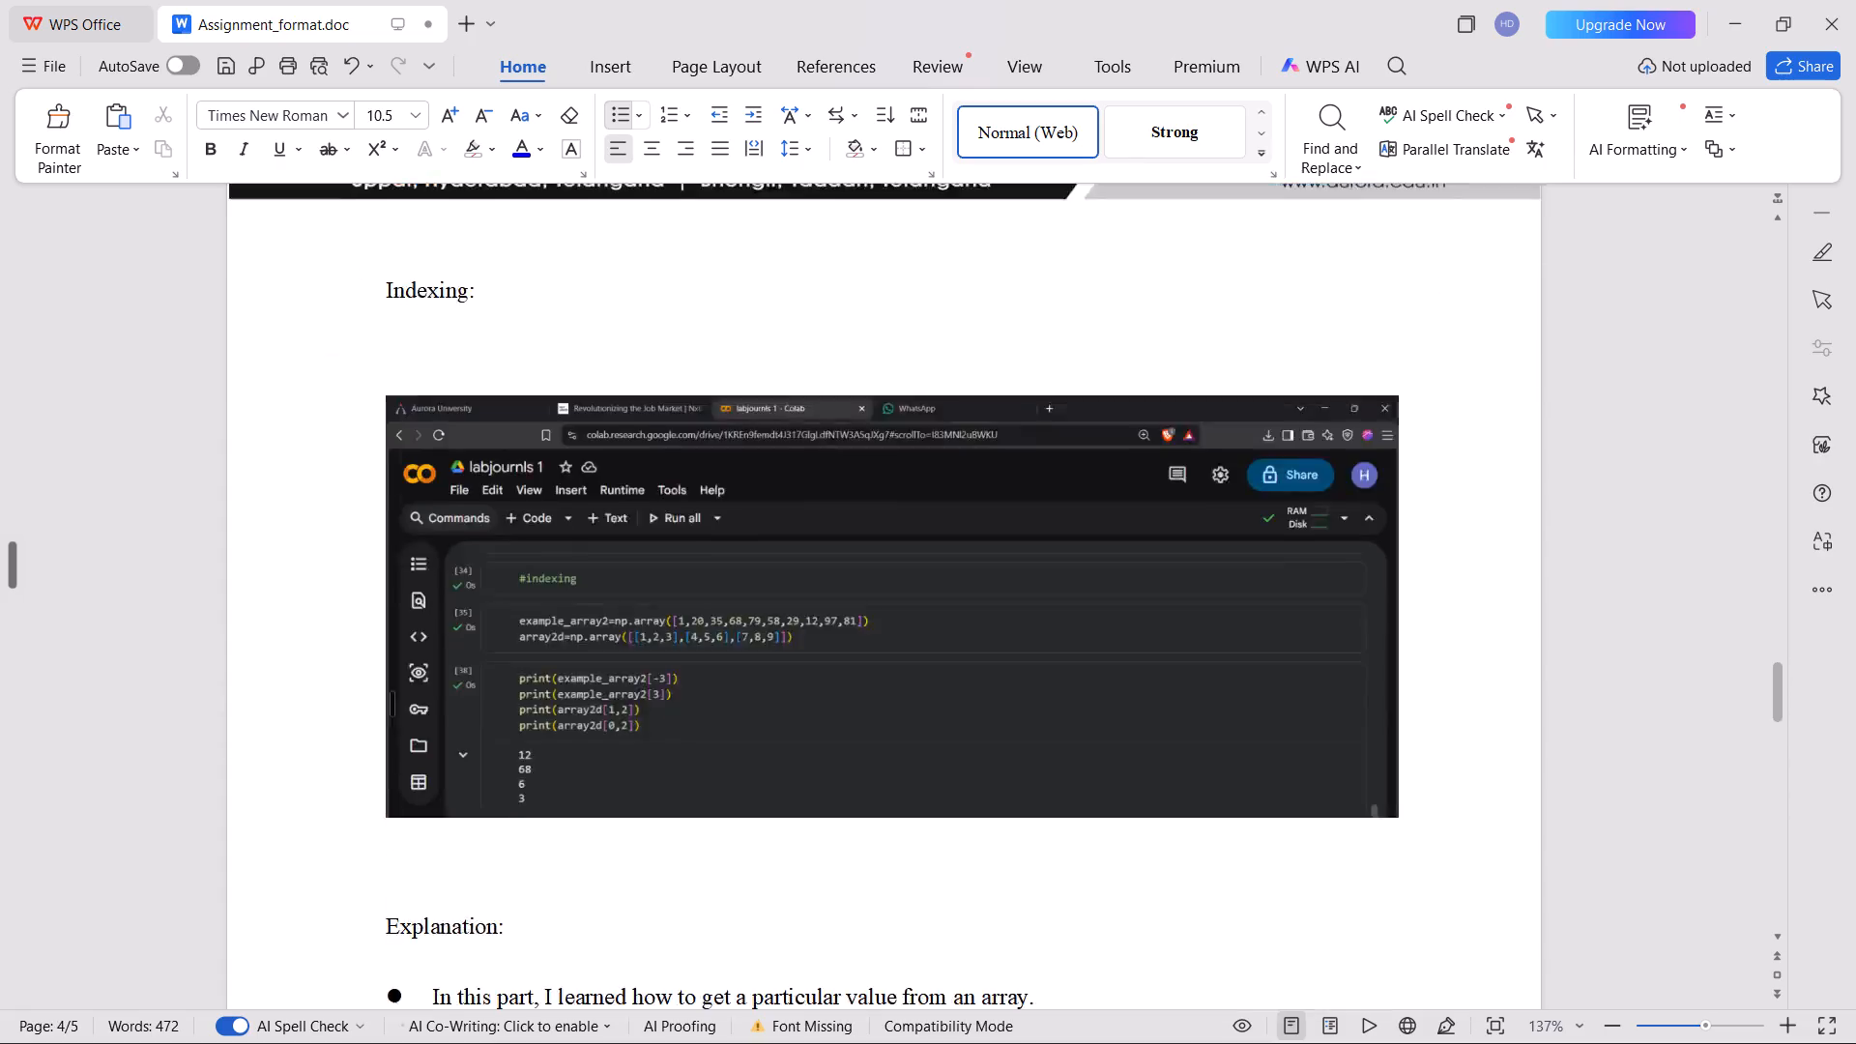
{"action": "scroll", "coordinate": [1172, 627], "scroll_direction": "up", "scroll_amount": 16}
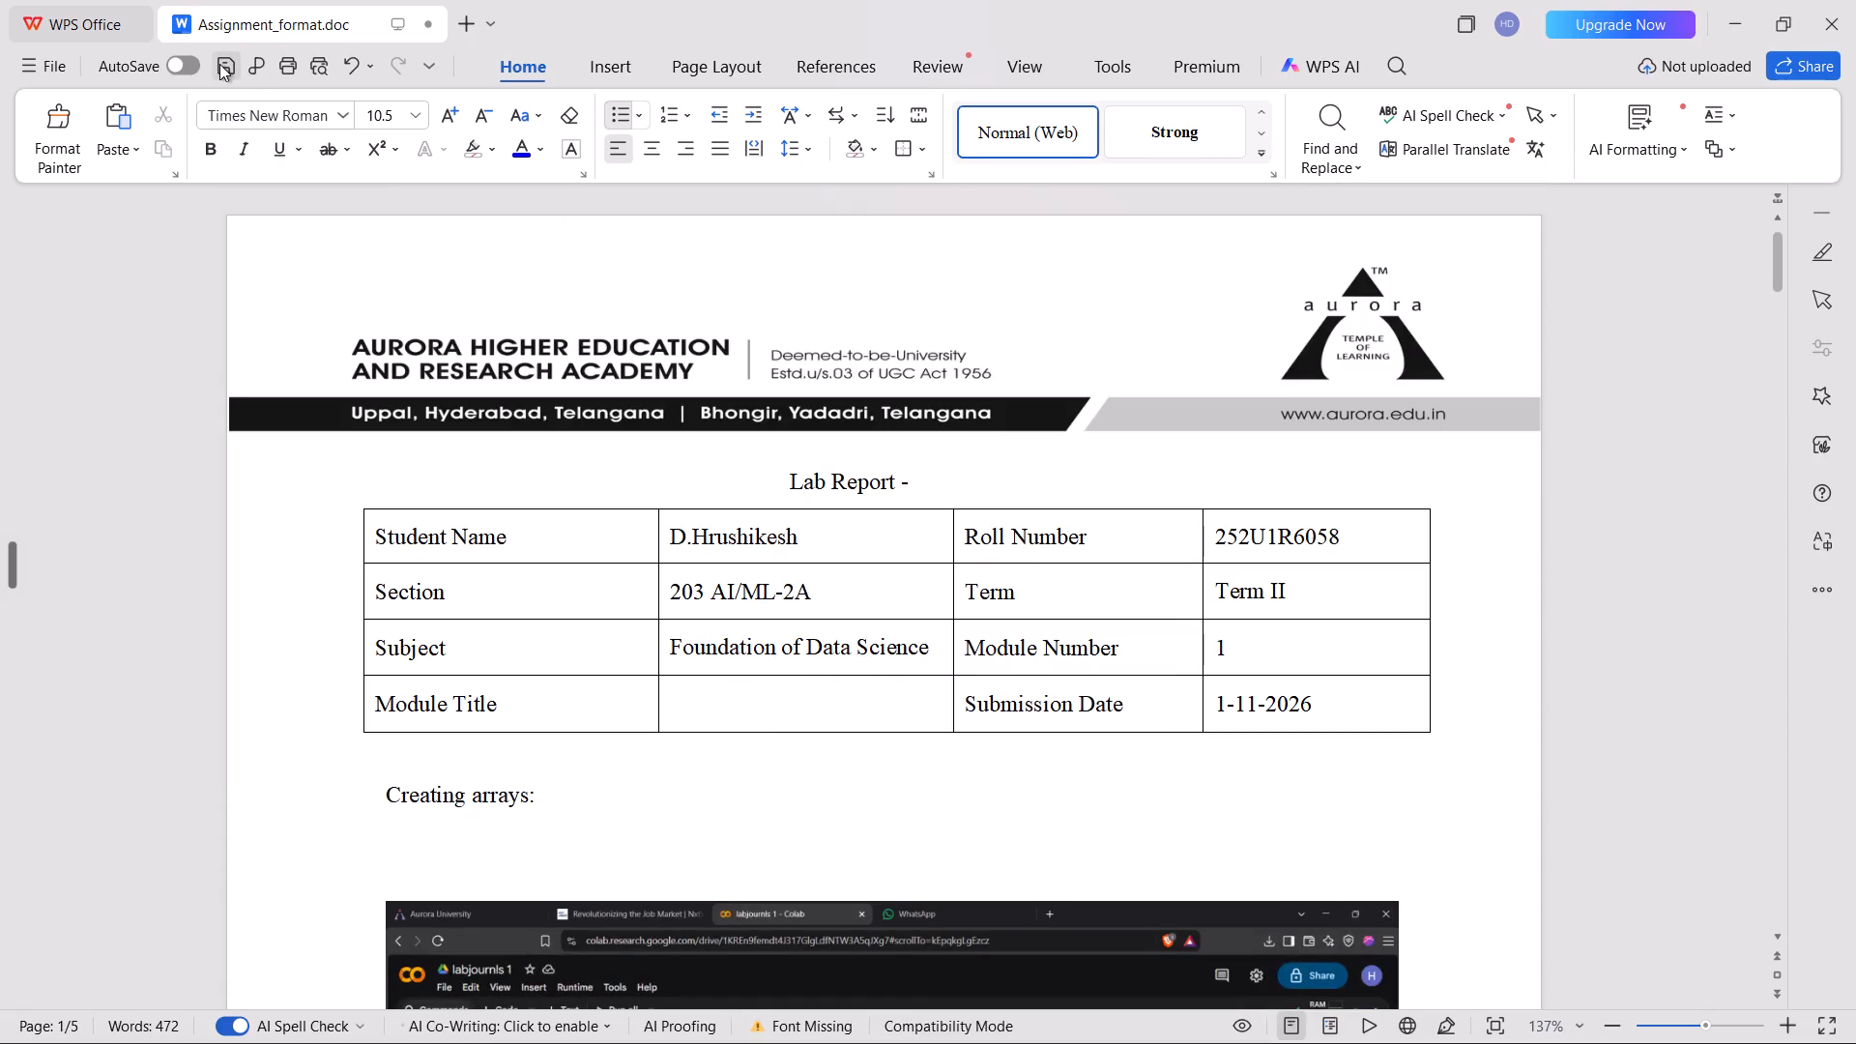
{"action": "left_click", "coordinate": [219, 64]}
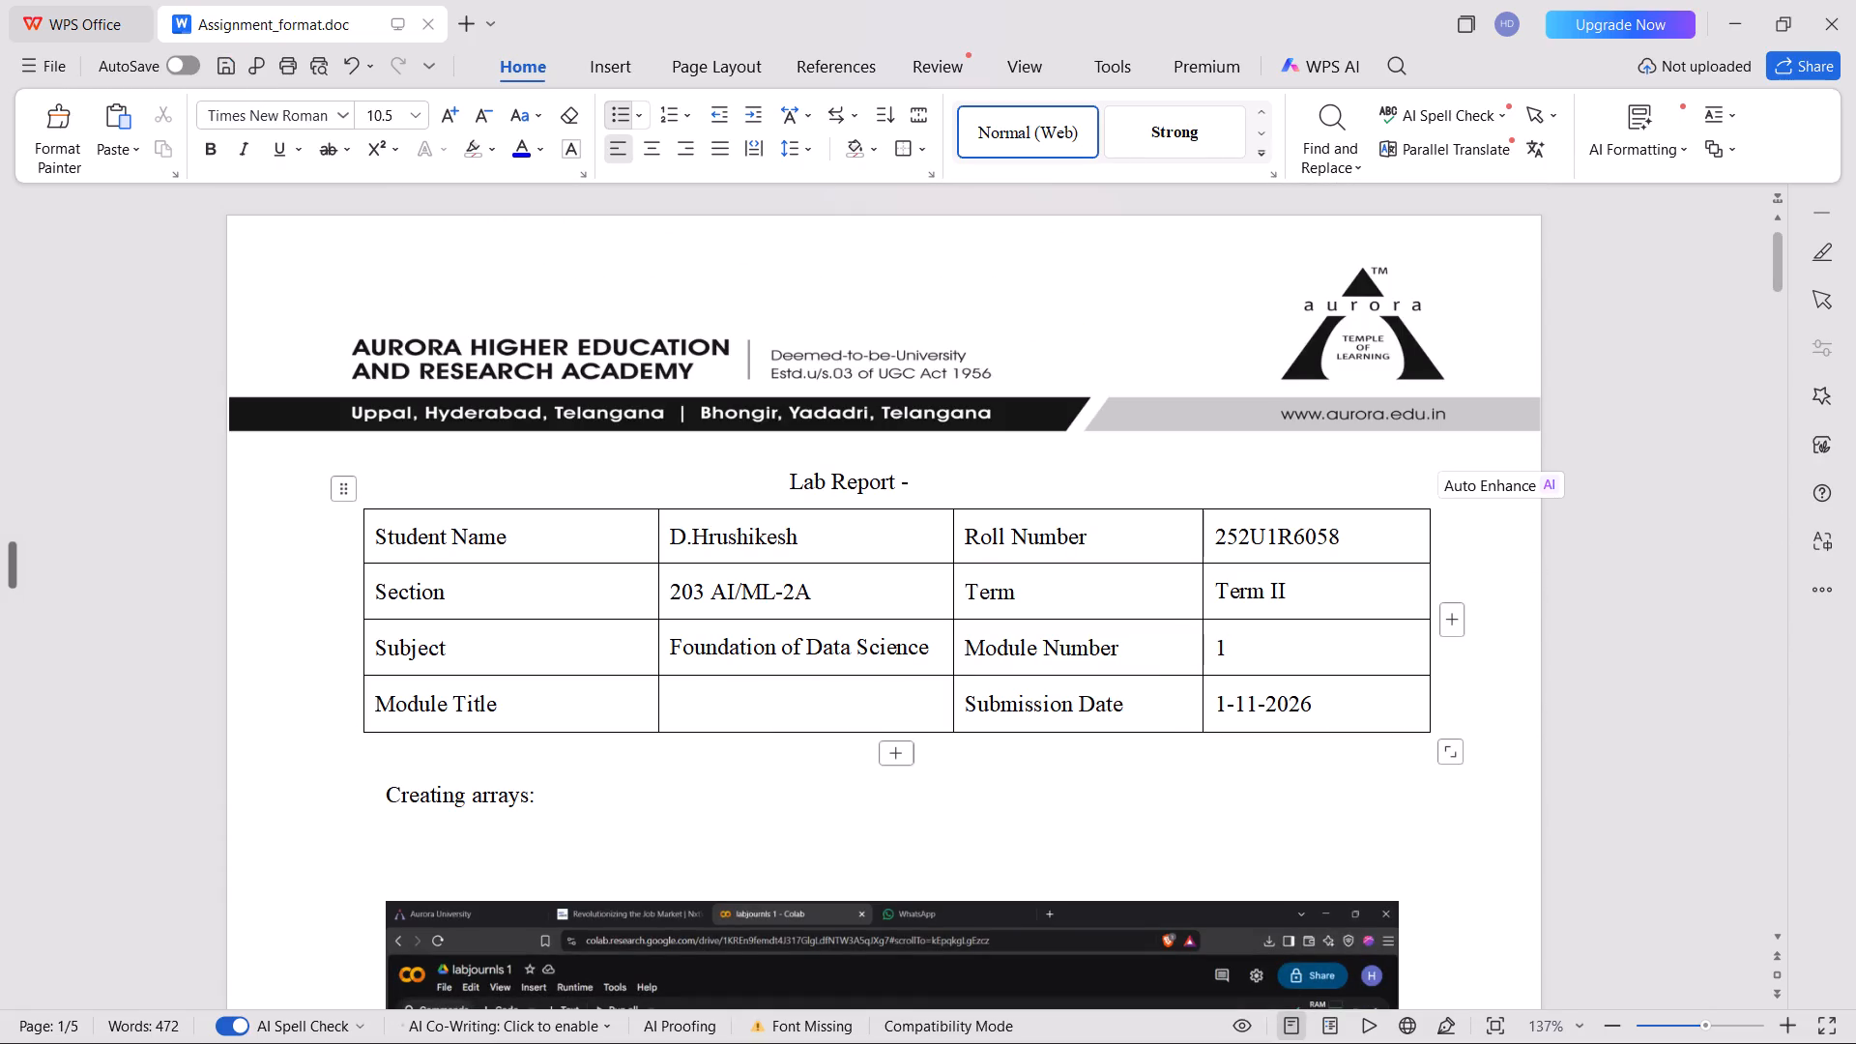
With the empty Module Title cell ready for entry, switch to the Lab 1 page in Brave and copy "NumPy Basics – Creating and Exploring Arrays".
{"action": "left_click", "coordinate": [731, 712]}
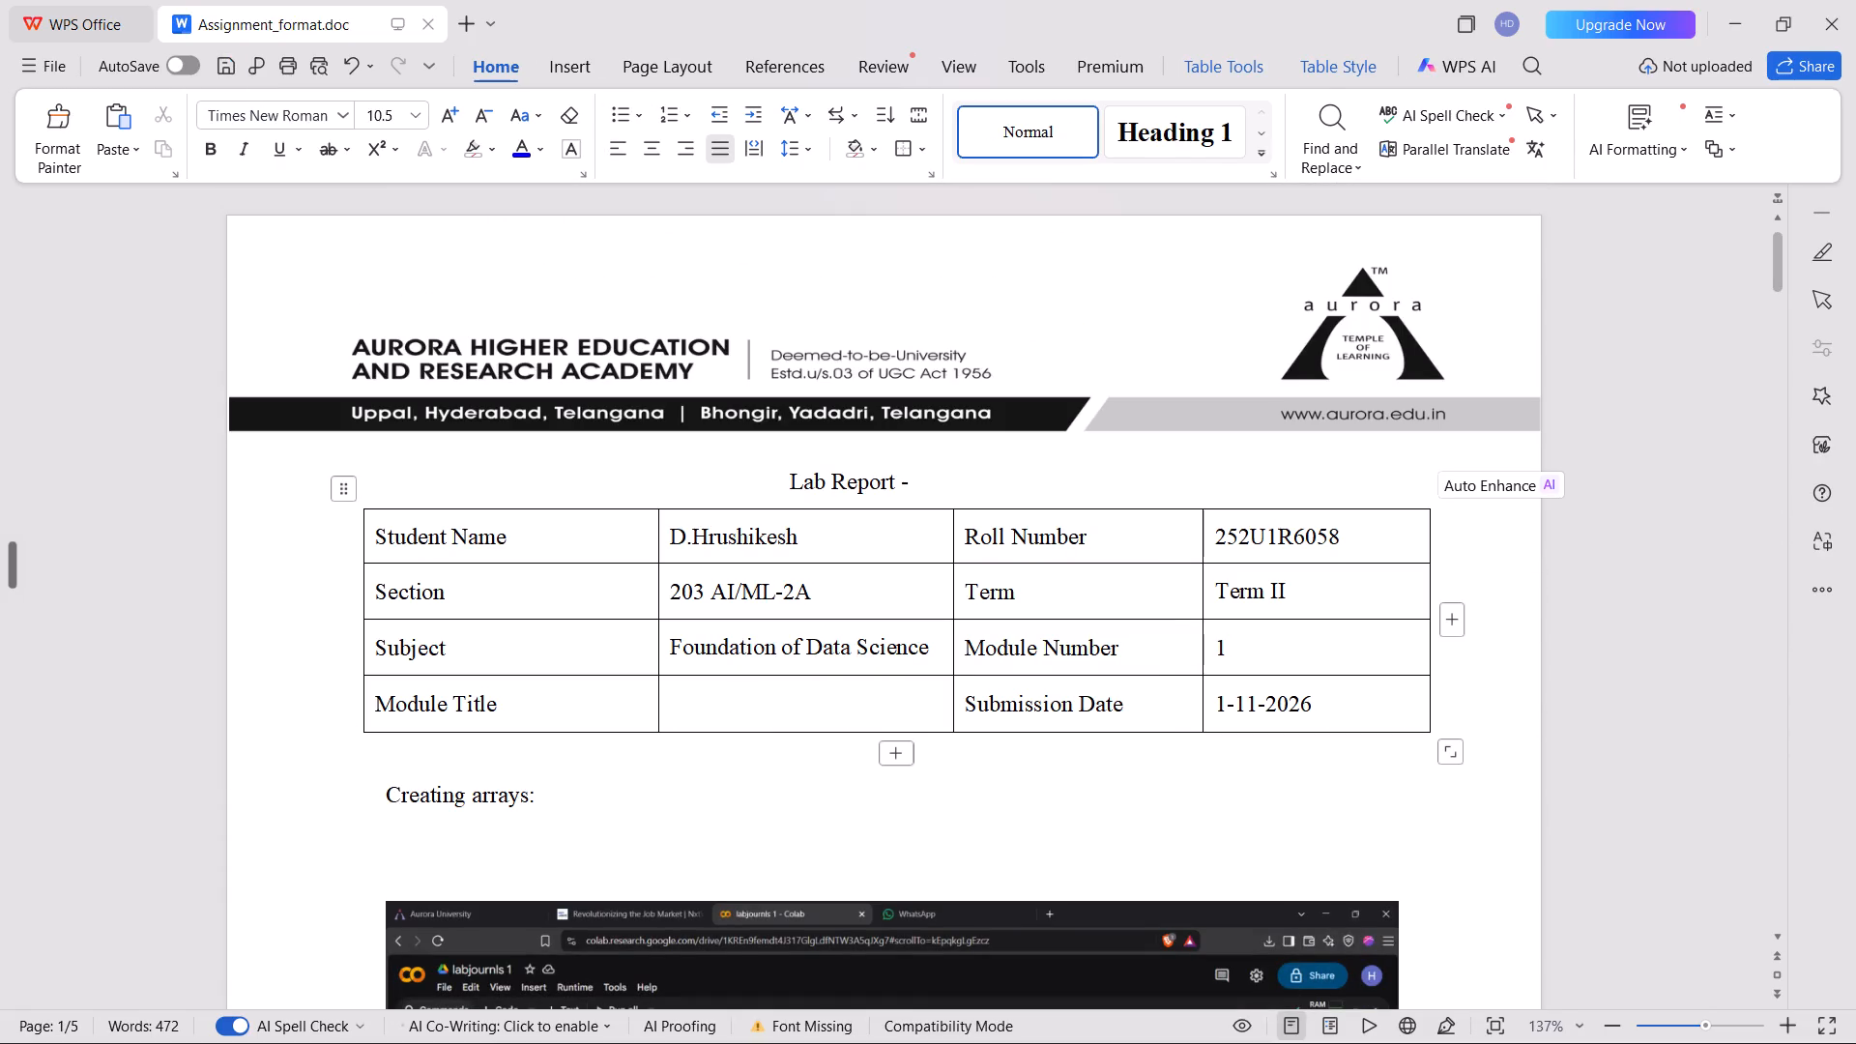
{"action": "key", "text": "alt+Tab"}
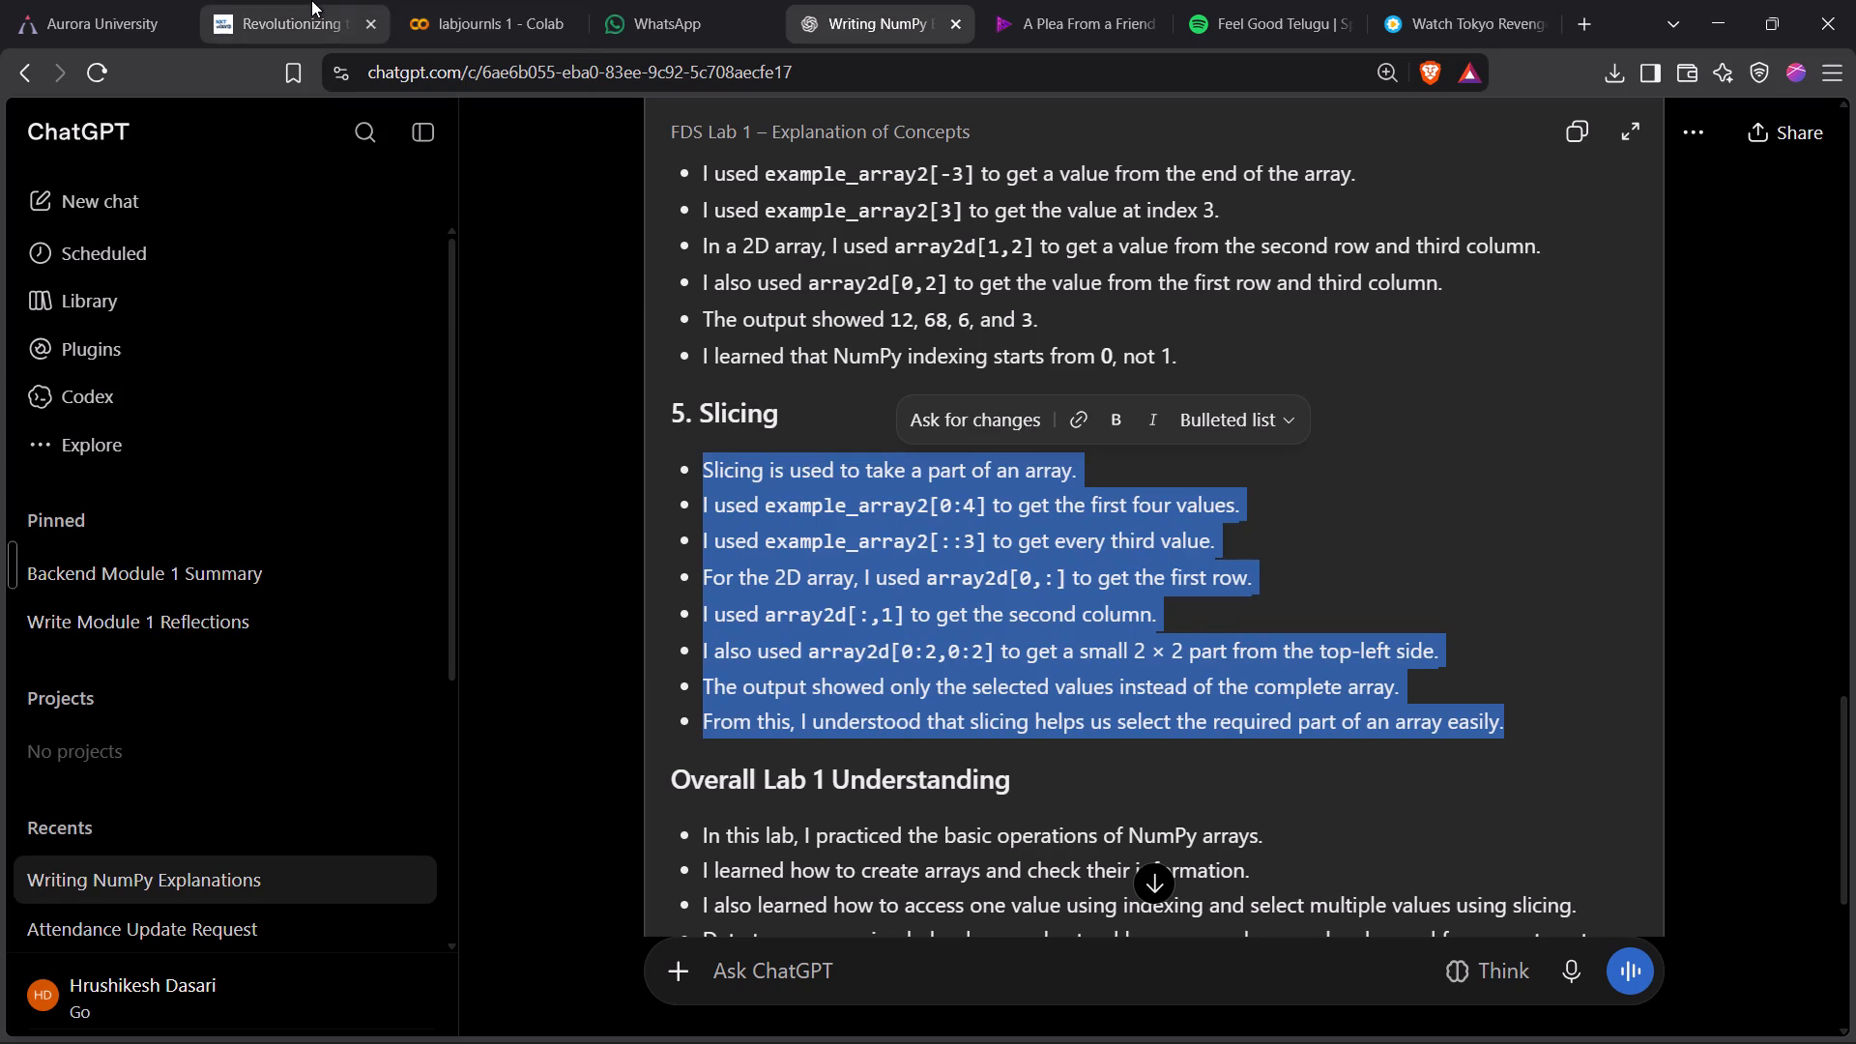
{"action": "left_click", "coordinate": [311, 0]}
{"action": "scroll", "coordinate": [779, 421], "scroll_direction": "up", "scroll_amount": 15}
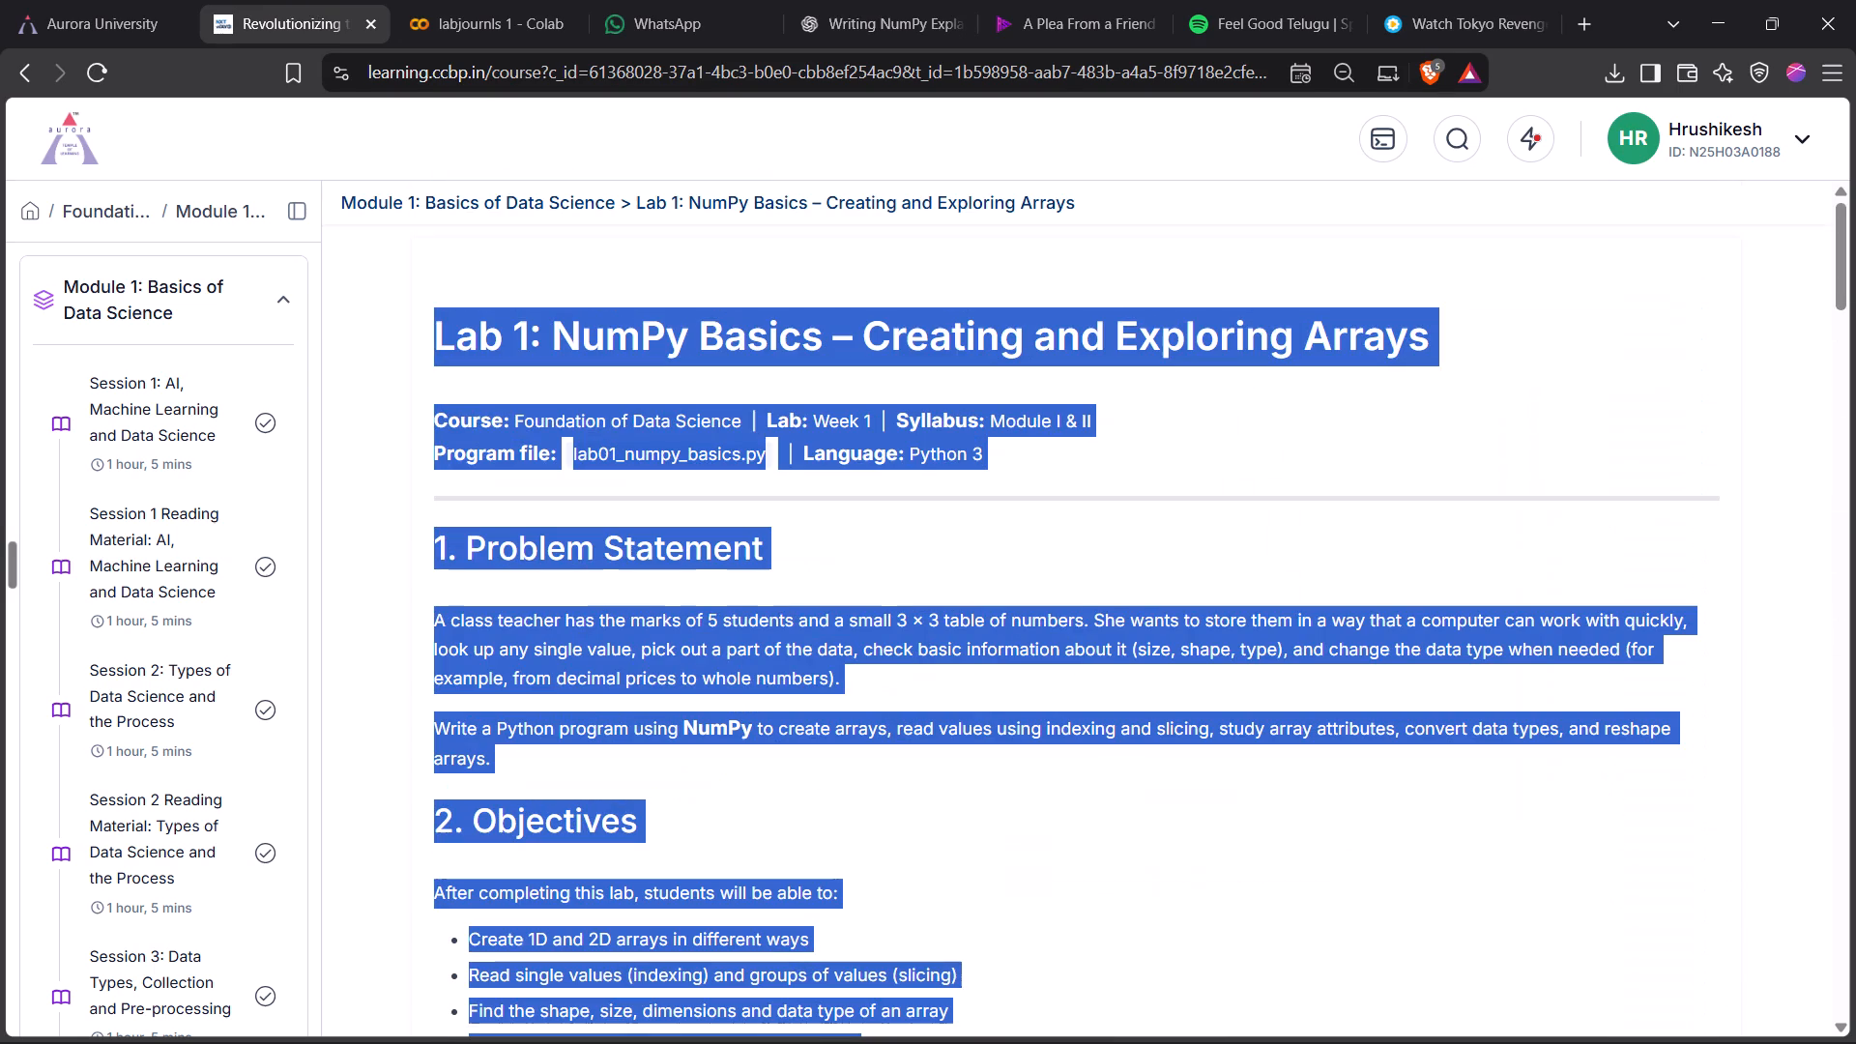
{"action": "left_click", "coordinate": [1132, 445]}
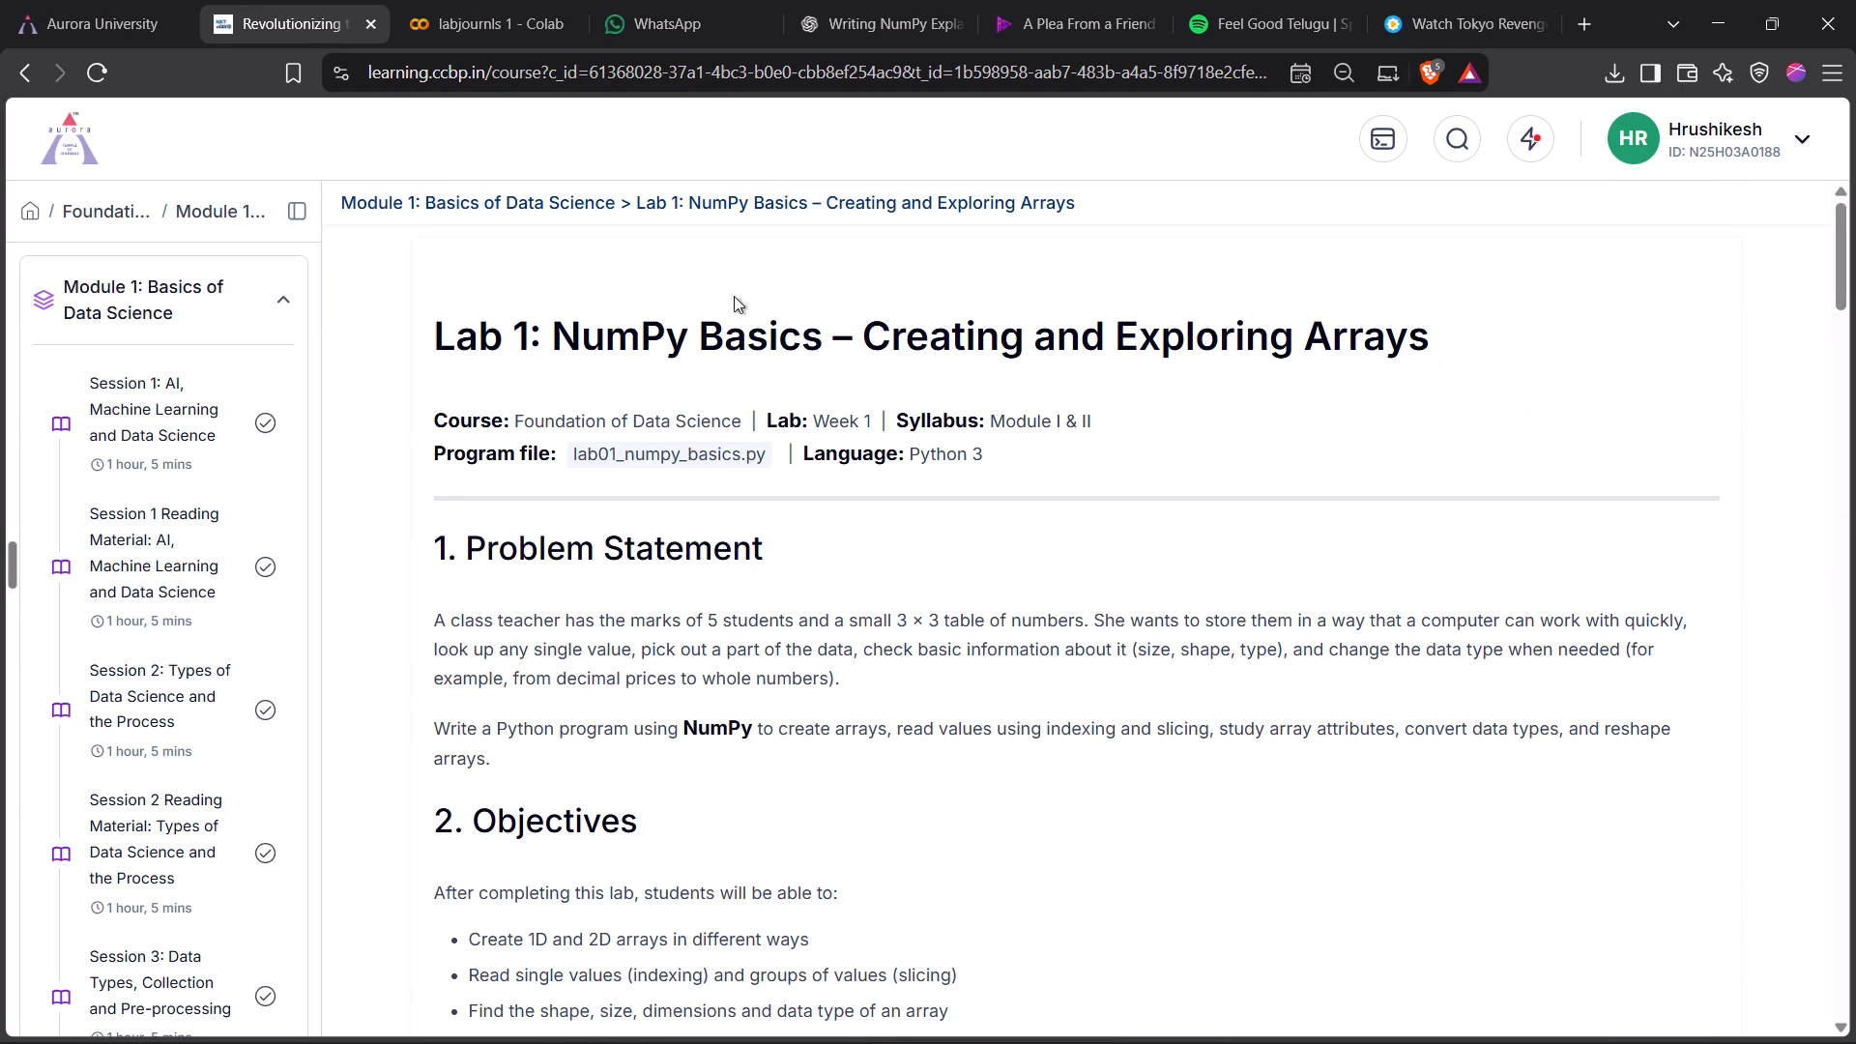
{"action": "left_click_drag", "start_coordinate": [547, 332], "coordinate": [1274, 345]}
{"action": "left_click_drag", "start_coordinate": [1274, 345], "coordinate": [1450, 338]}
{"action": "left_click_drag", "start_coordinate": [1450, 338], "coordinate": [580, 356]}
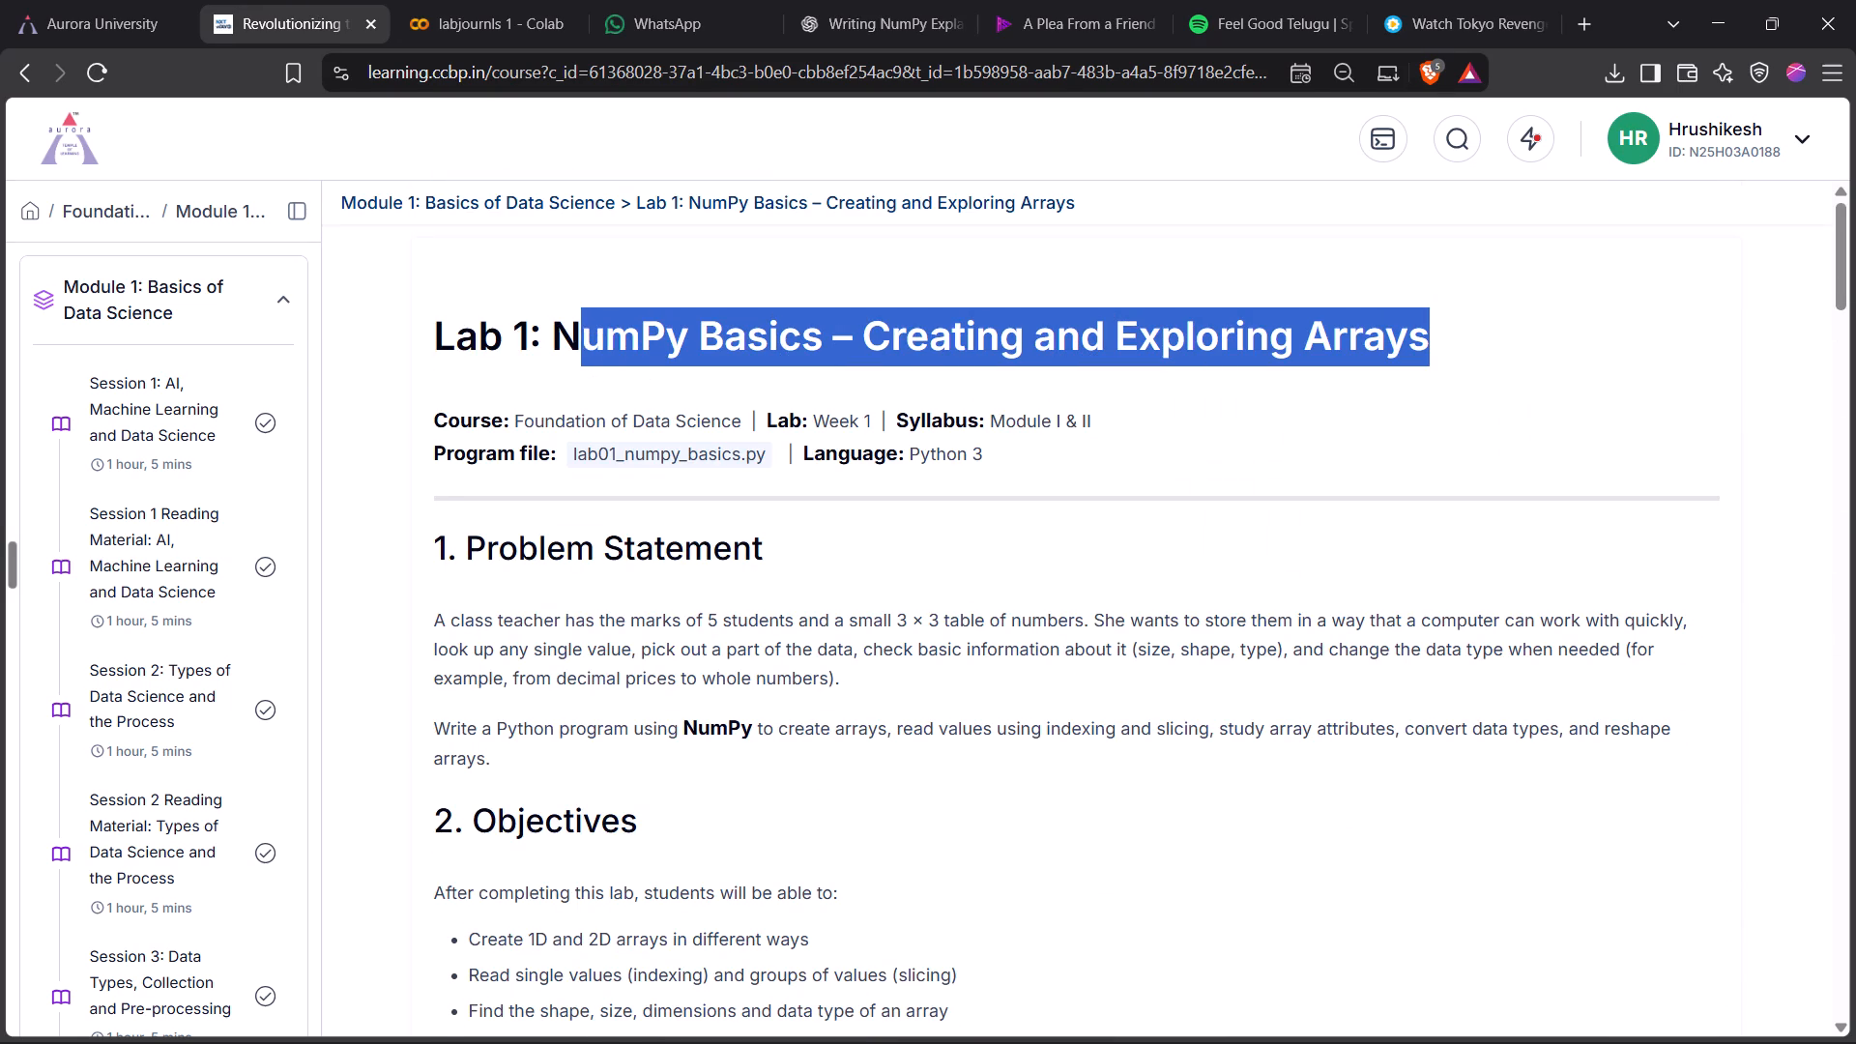
{"action": "left_click_drag", "start_coordinate": [580, 356], "coordinate": [551, 356]}
{"action": "key", "text": "ctrl+c"}
Back in the WPS document, paste the copied title into the Module Title cell and delete "NumPy Basics –" from it.
{"action": "scroll", "coordinate": [781, 683], "scroll_direction": "down", "scroll_amount": 1}
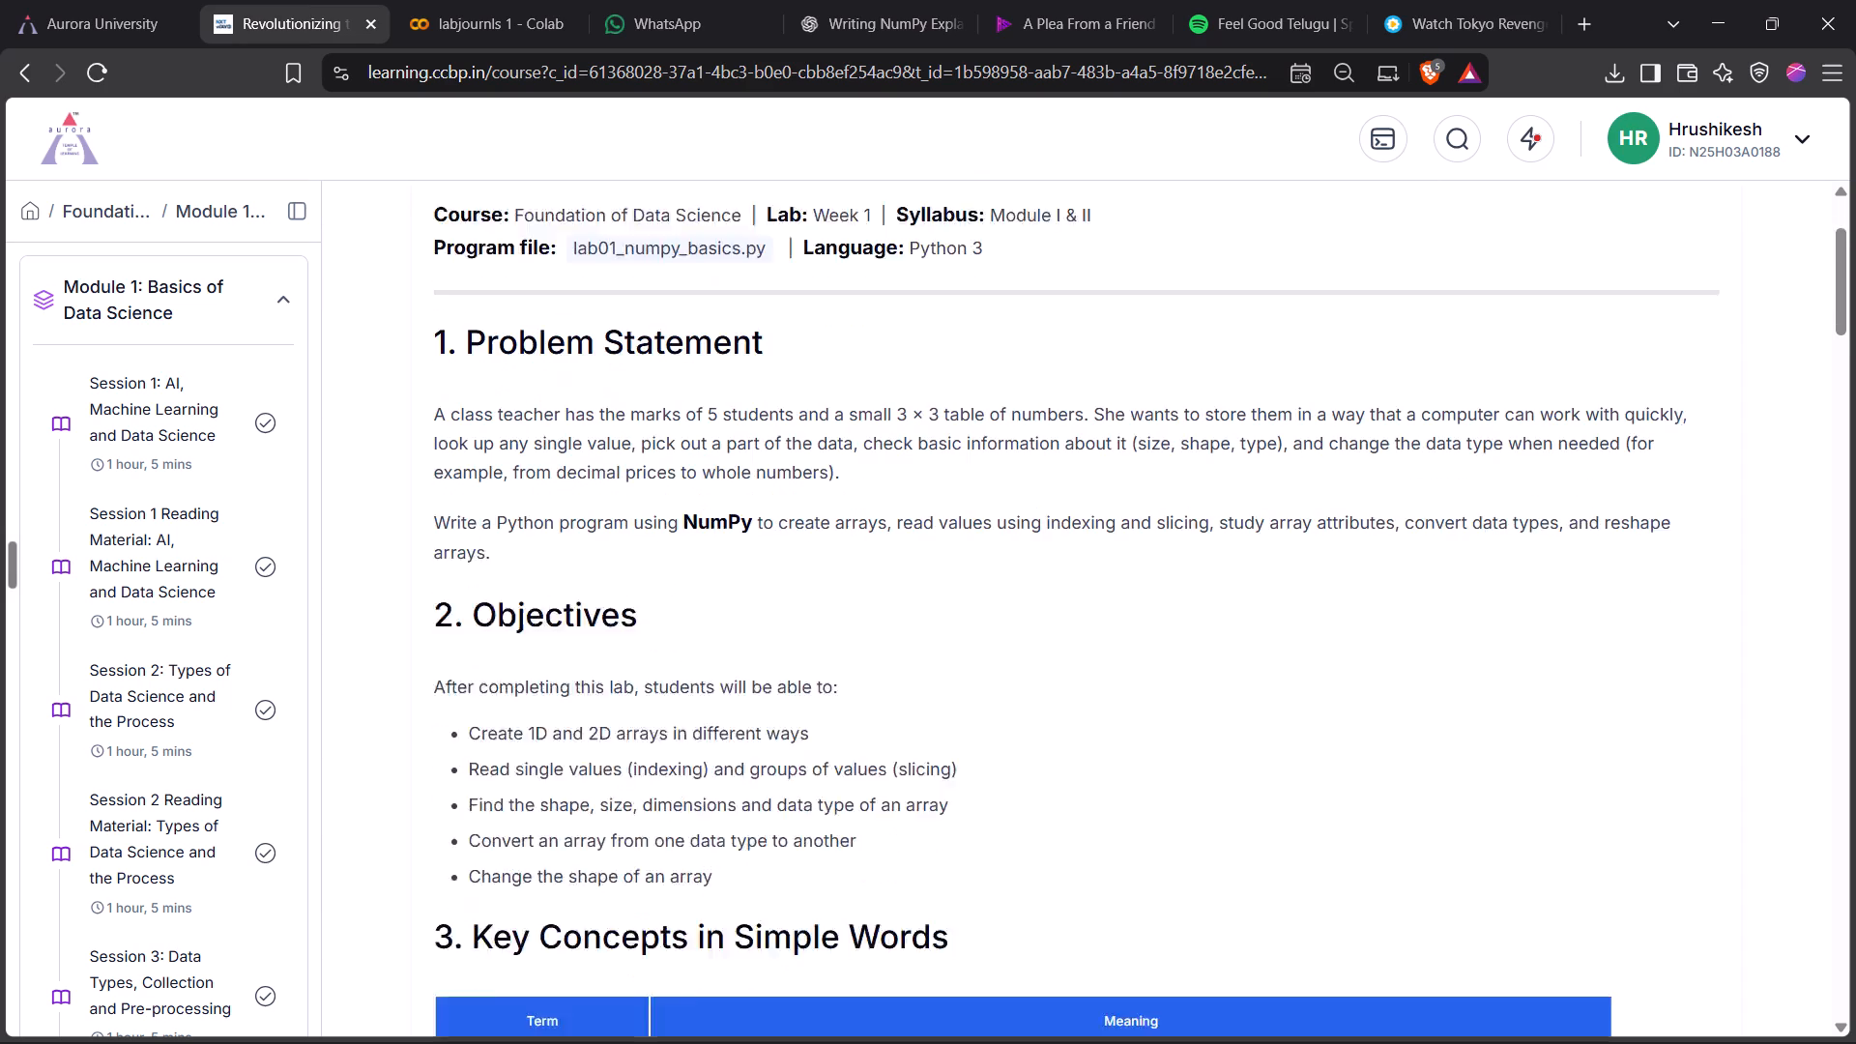
{"action": "scroll", "coordinate": [781, 683], "scroll_direction": "down", "scroll_amount": 4}
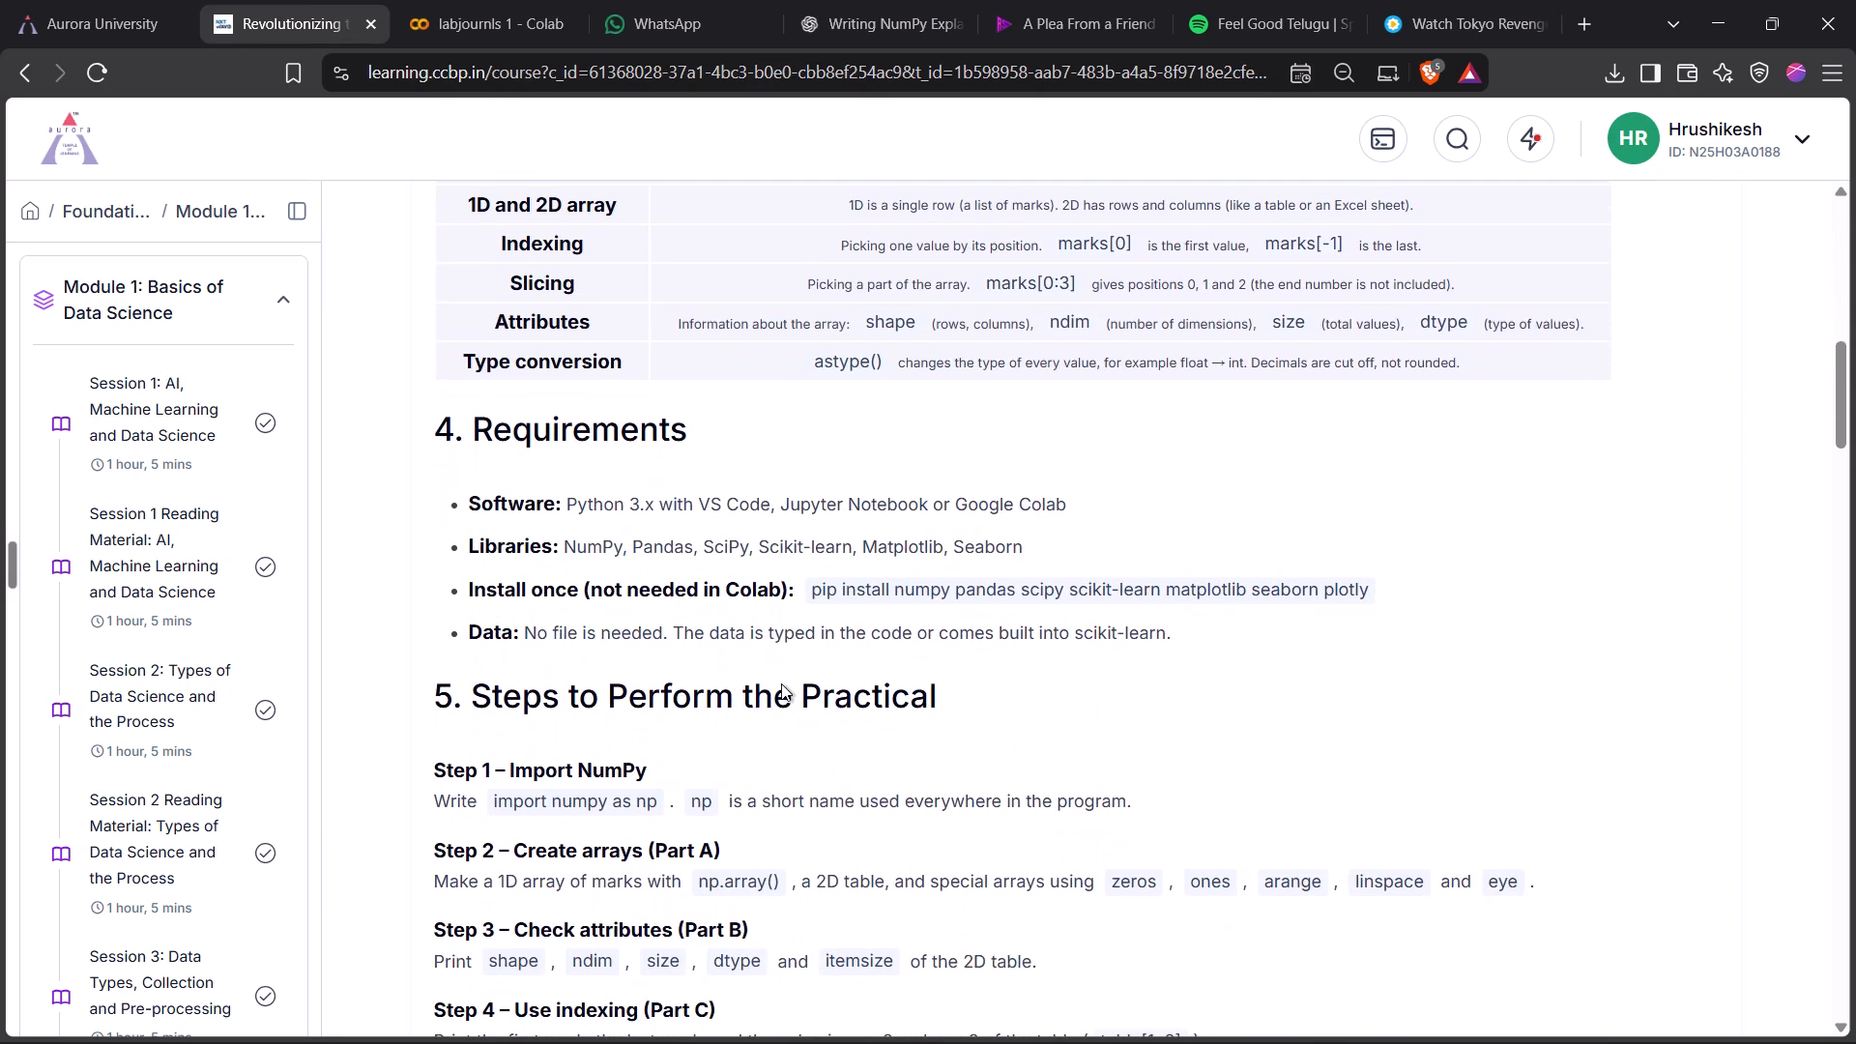
{"action": "scroll", "coordinate": [781, 683], "scroll_direction": "down", "scroll_amount": 1}
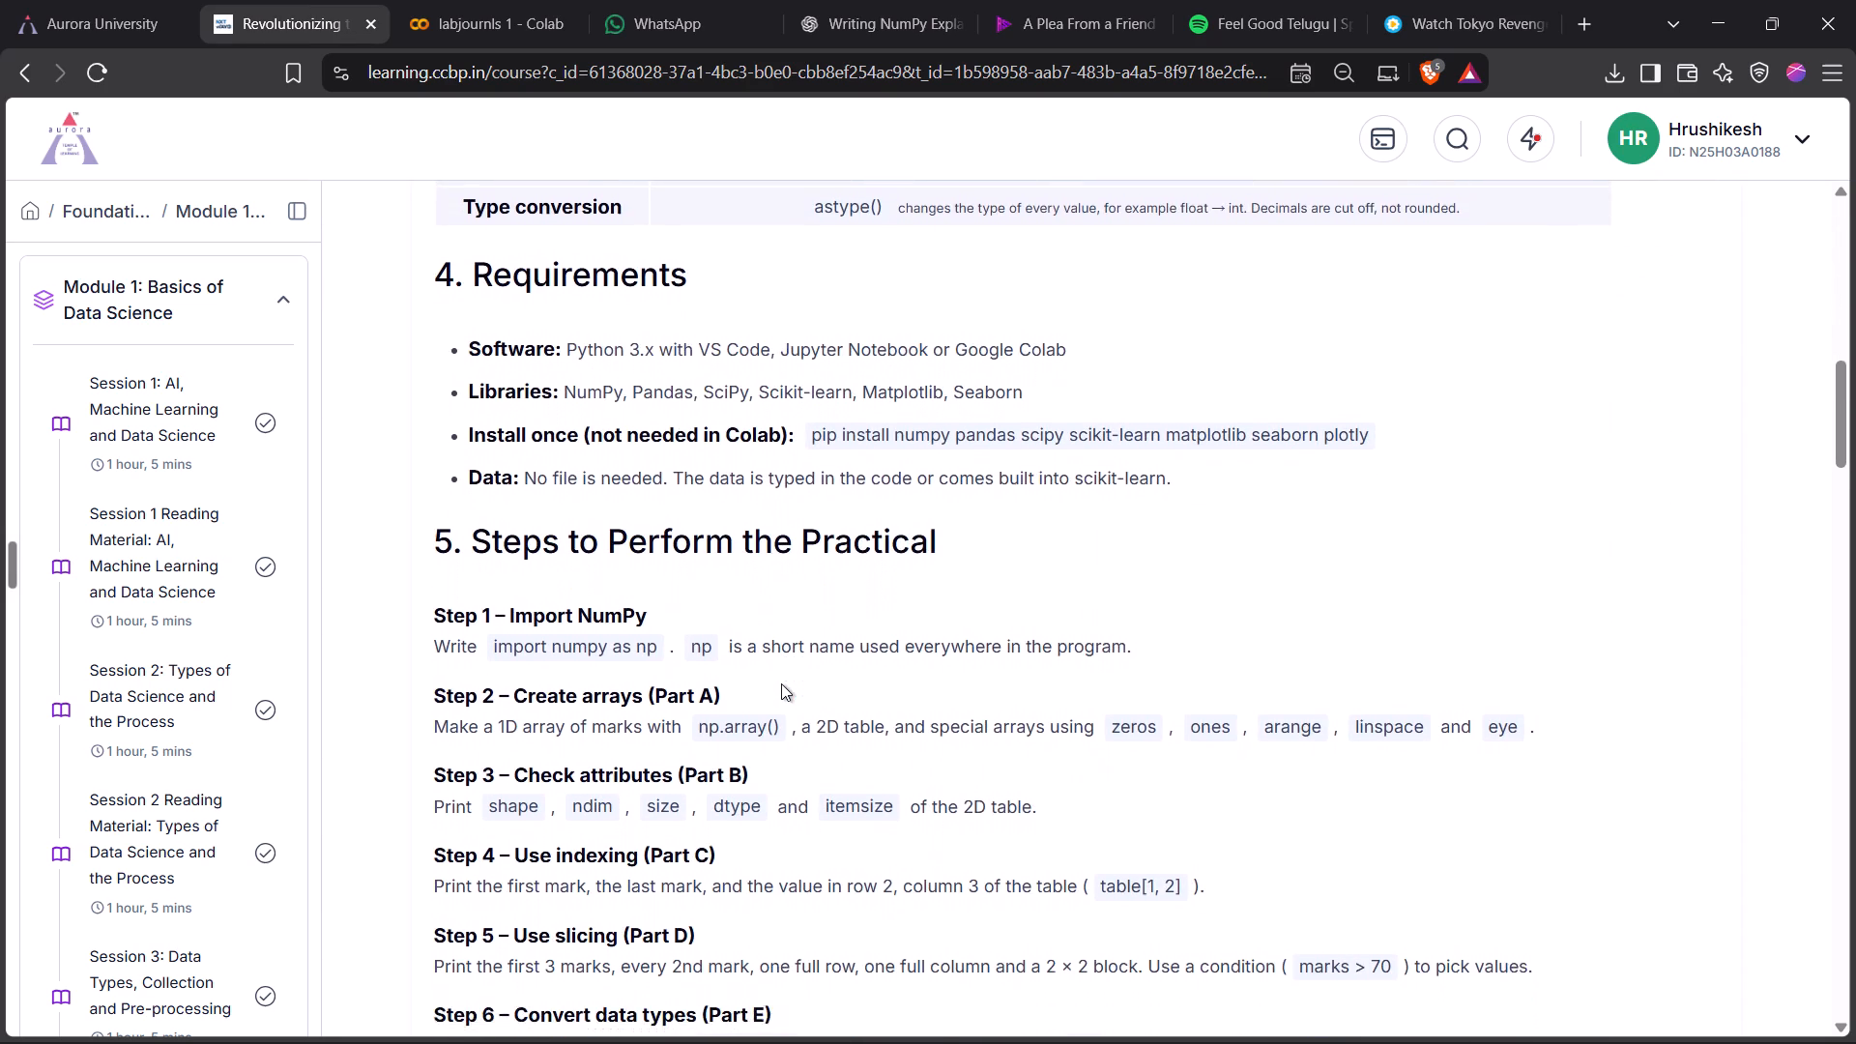
{"action": "scroll", "coordinate": [781, 683], "scroll_direction": "down", "scroll_amount": 2}
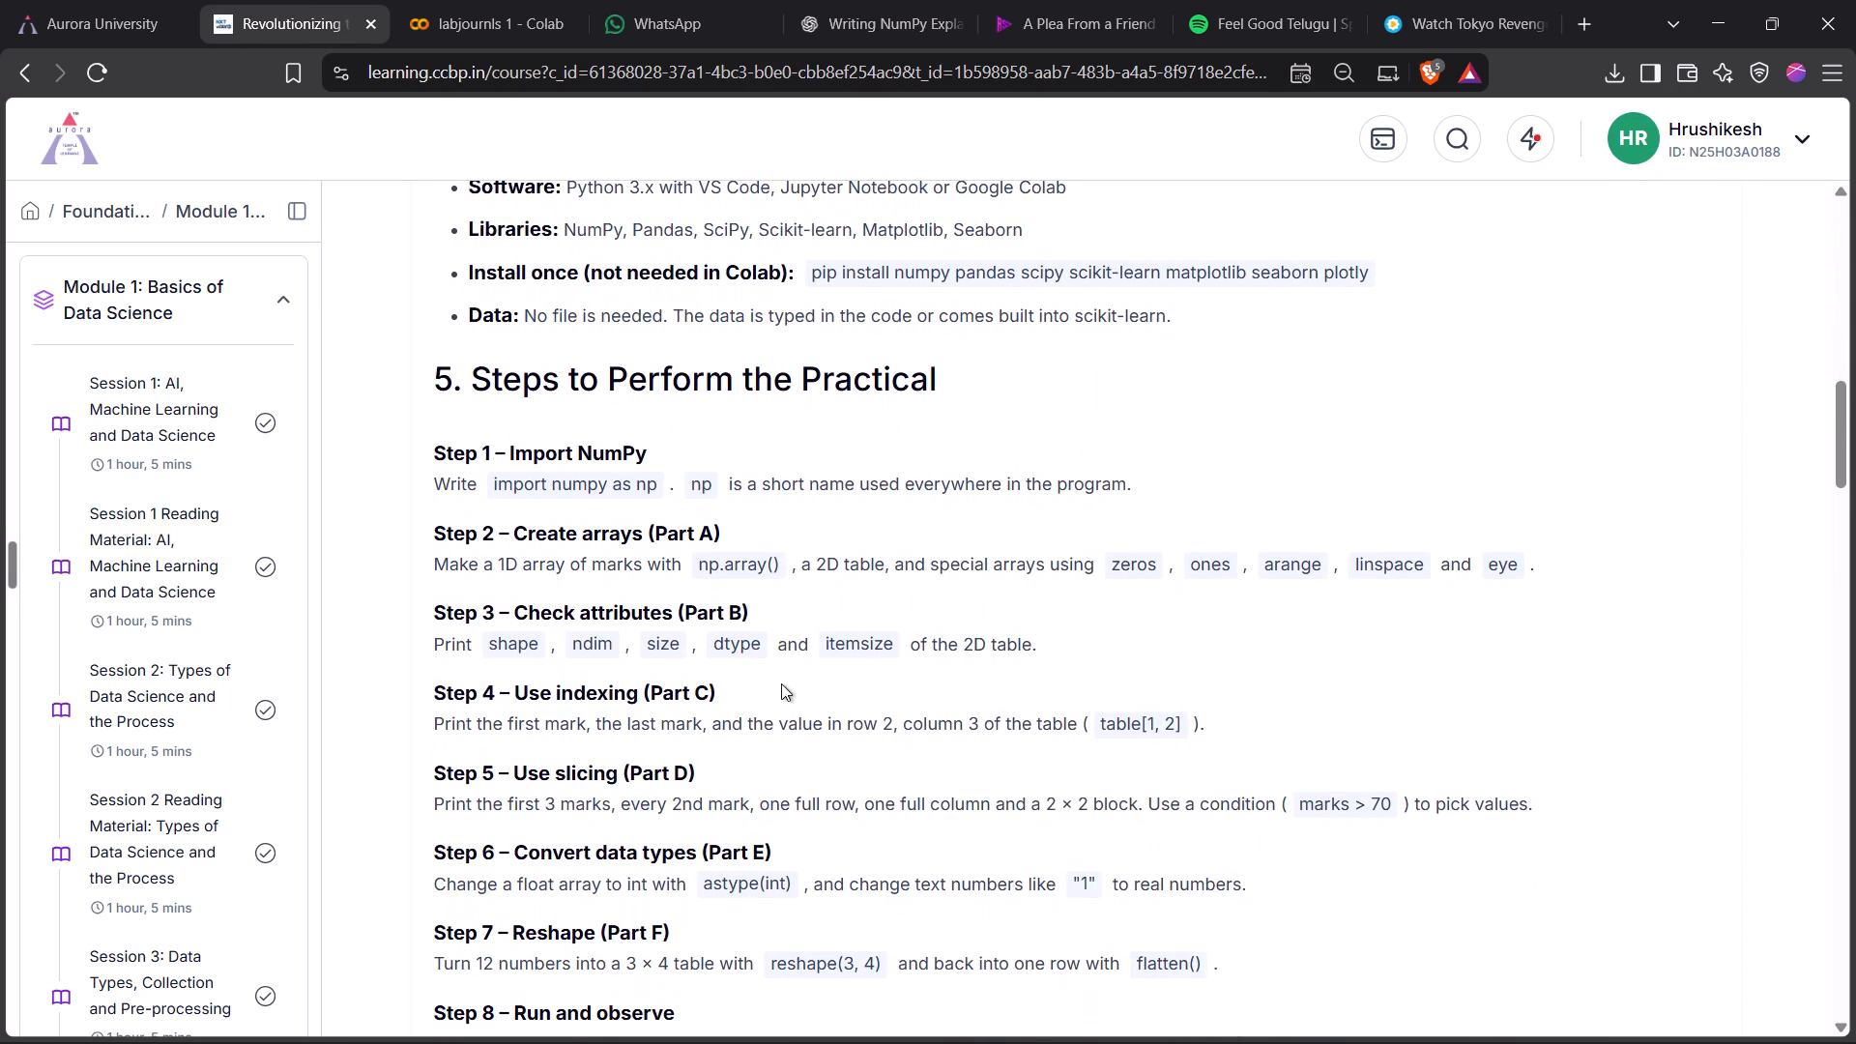
{"action": "key", "text": "alt+Tab"}
{"action": "key", "text": "alt+Tab"}
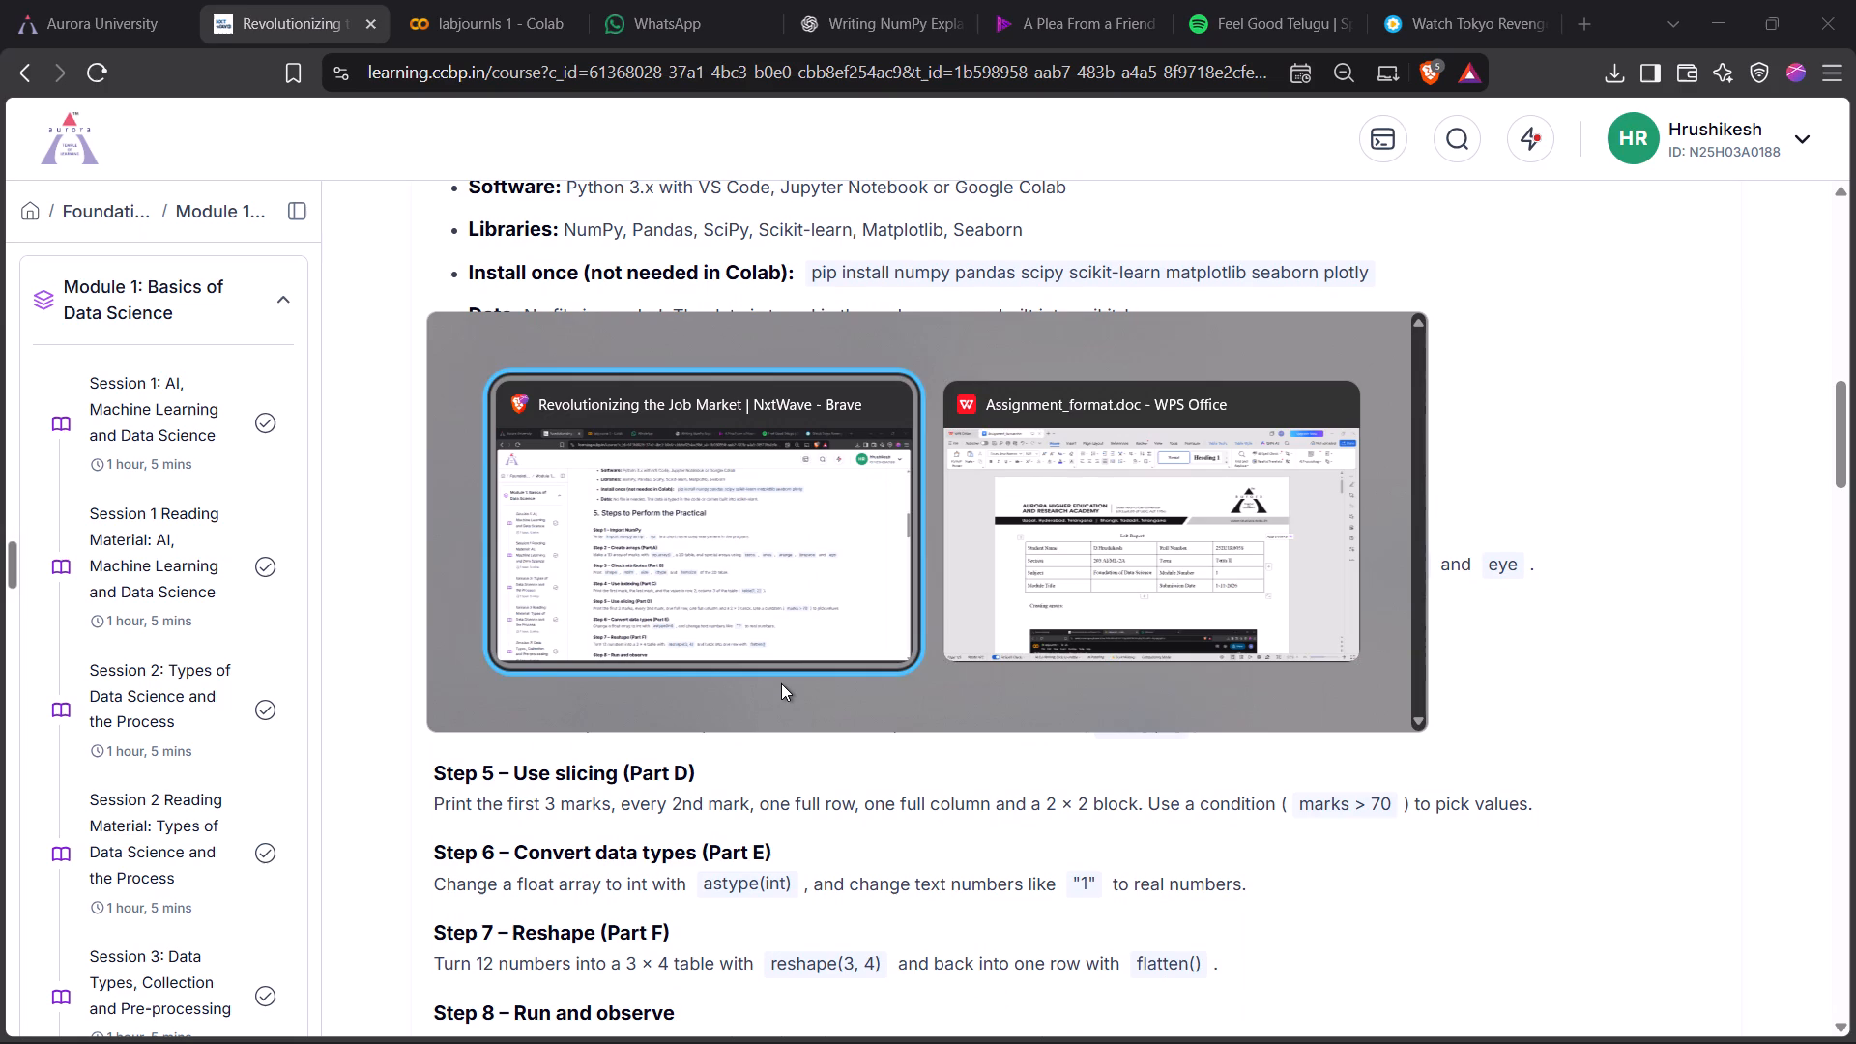
{"action": "key", "text": "alt+Tab"}
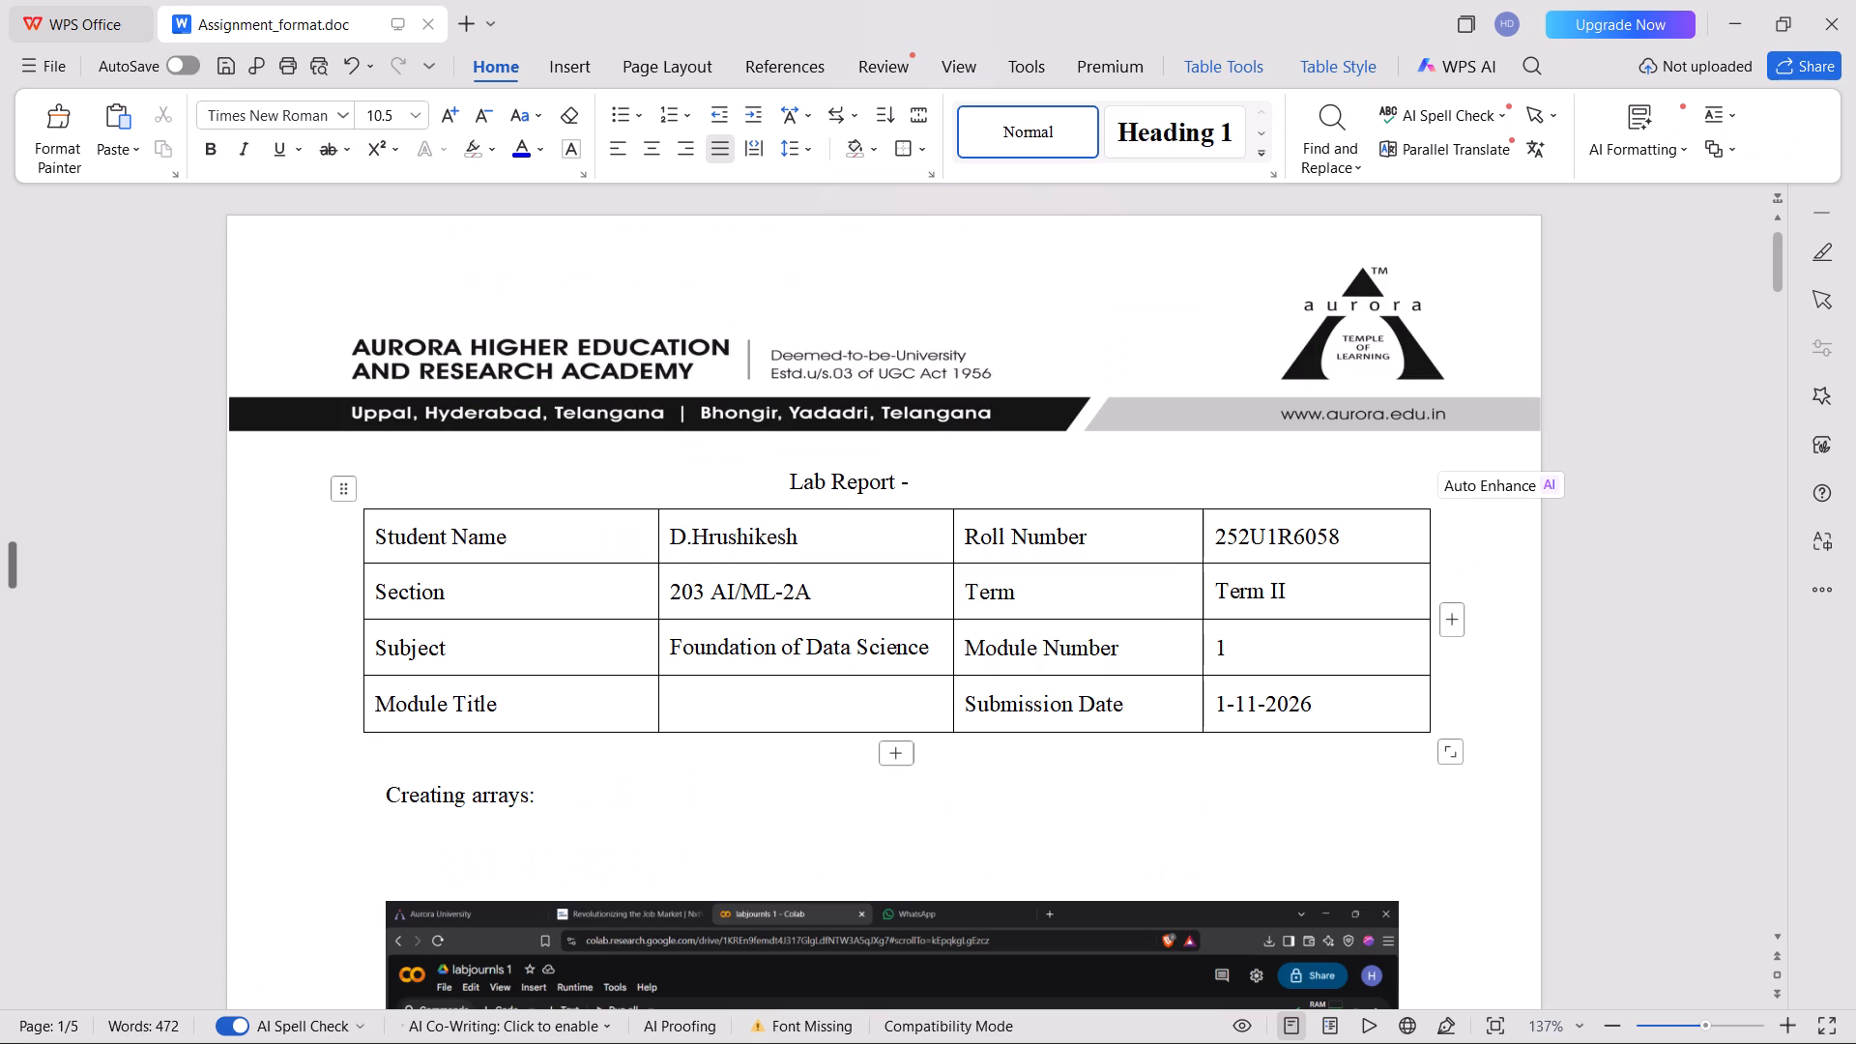
{"action": "key", "text": "ctrl+v"}
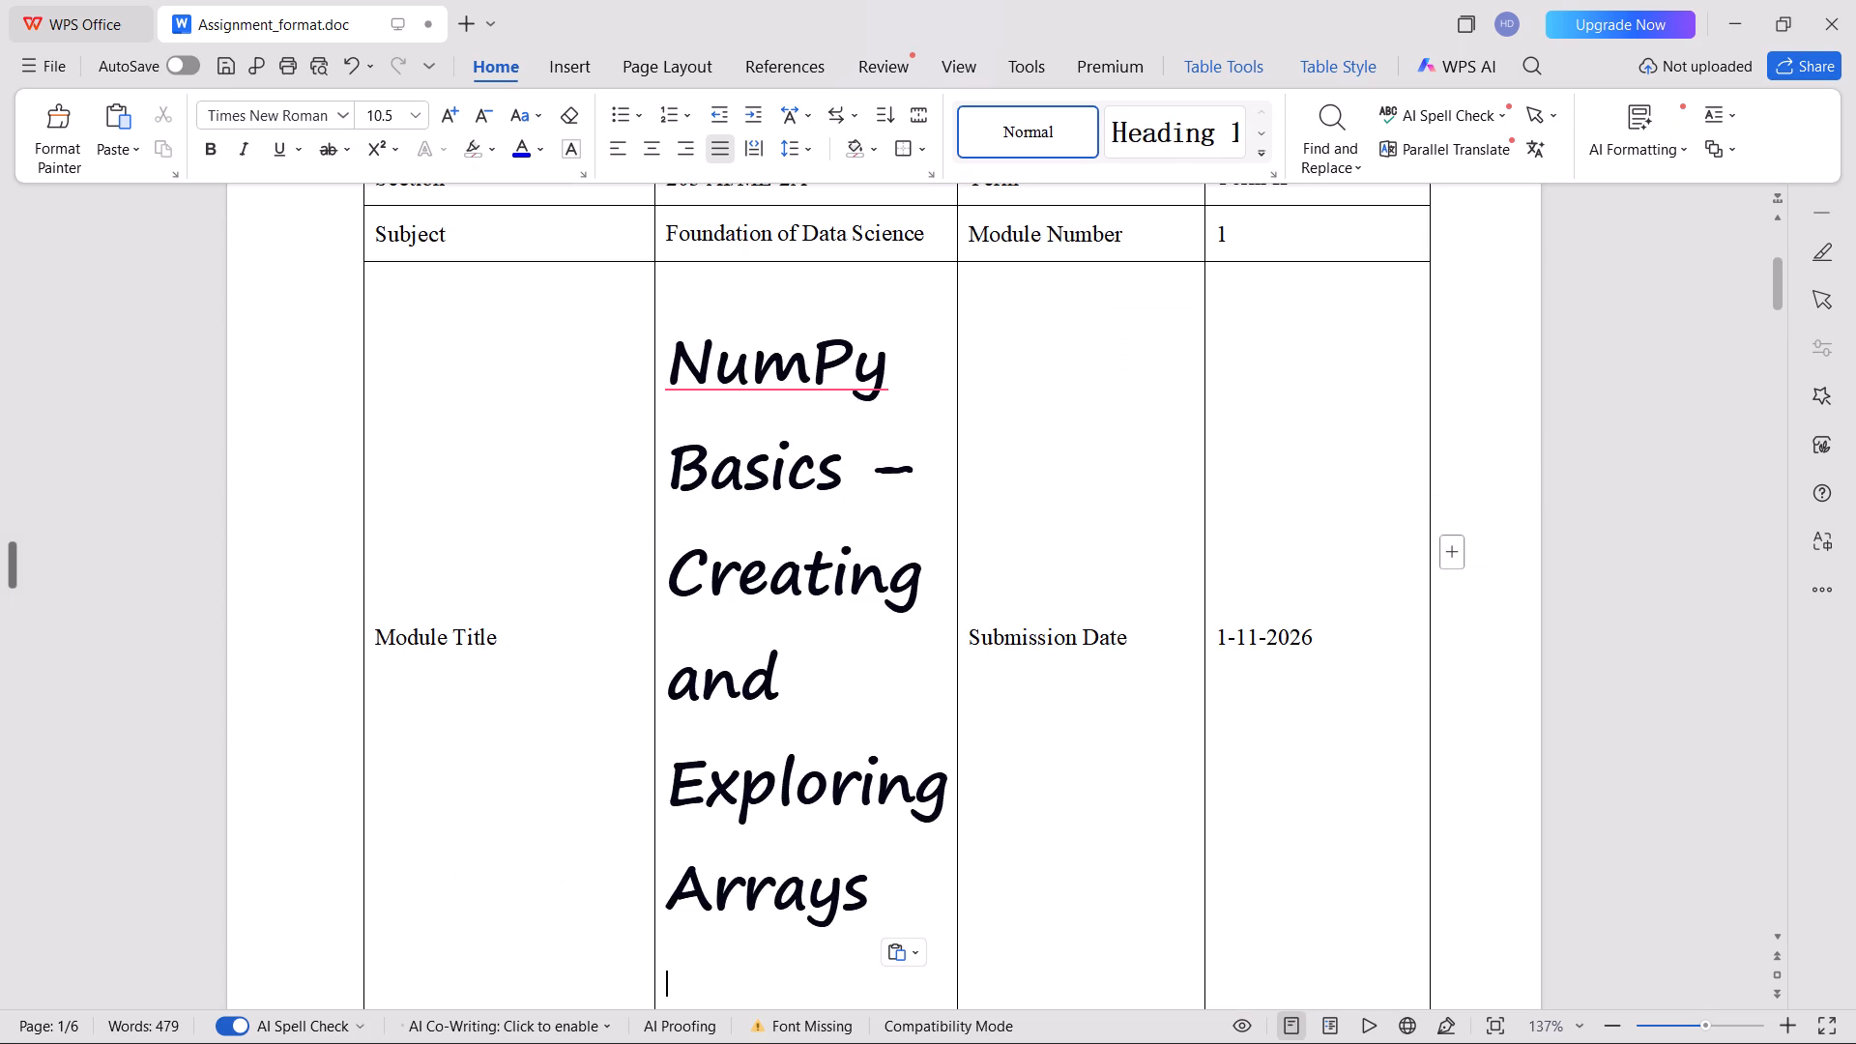
{"action": "left_click_drag", "start_coordinate": [922, 462], "coordinate": [684, 359]}
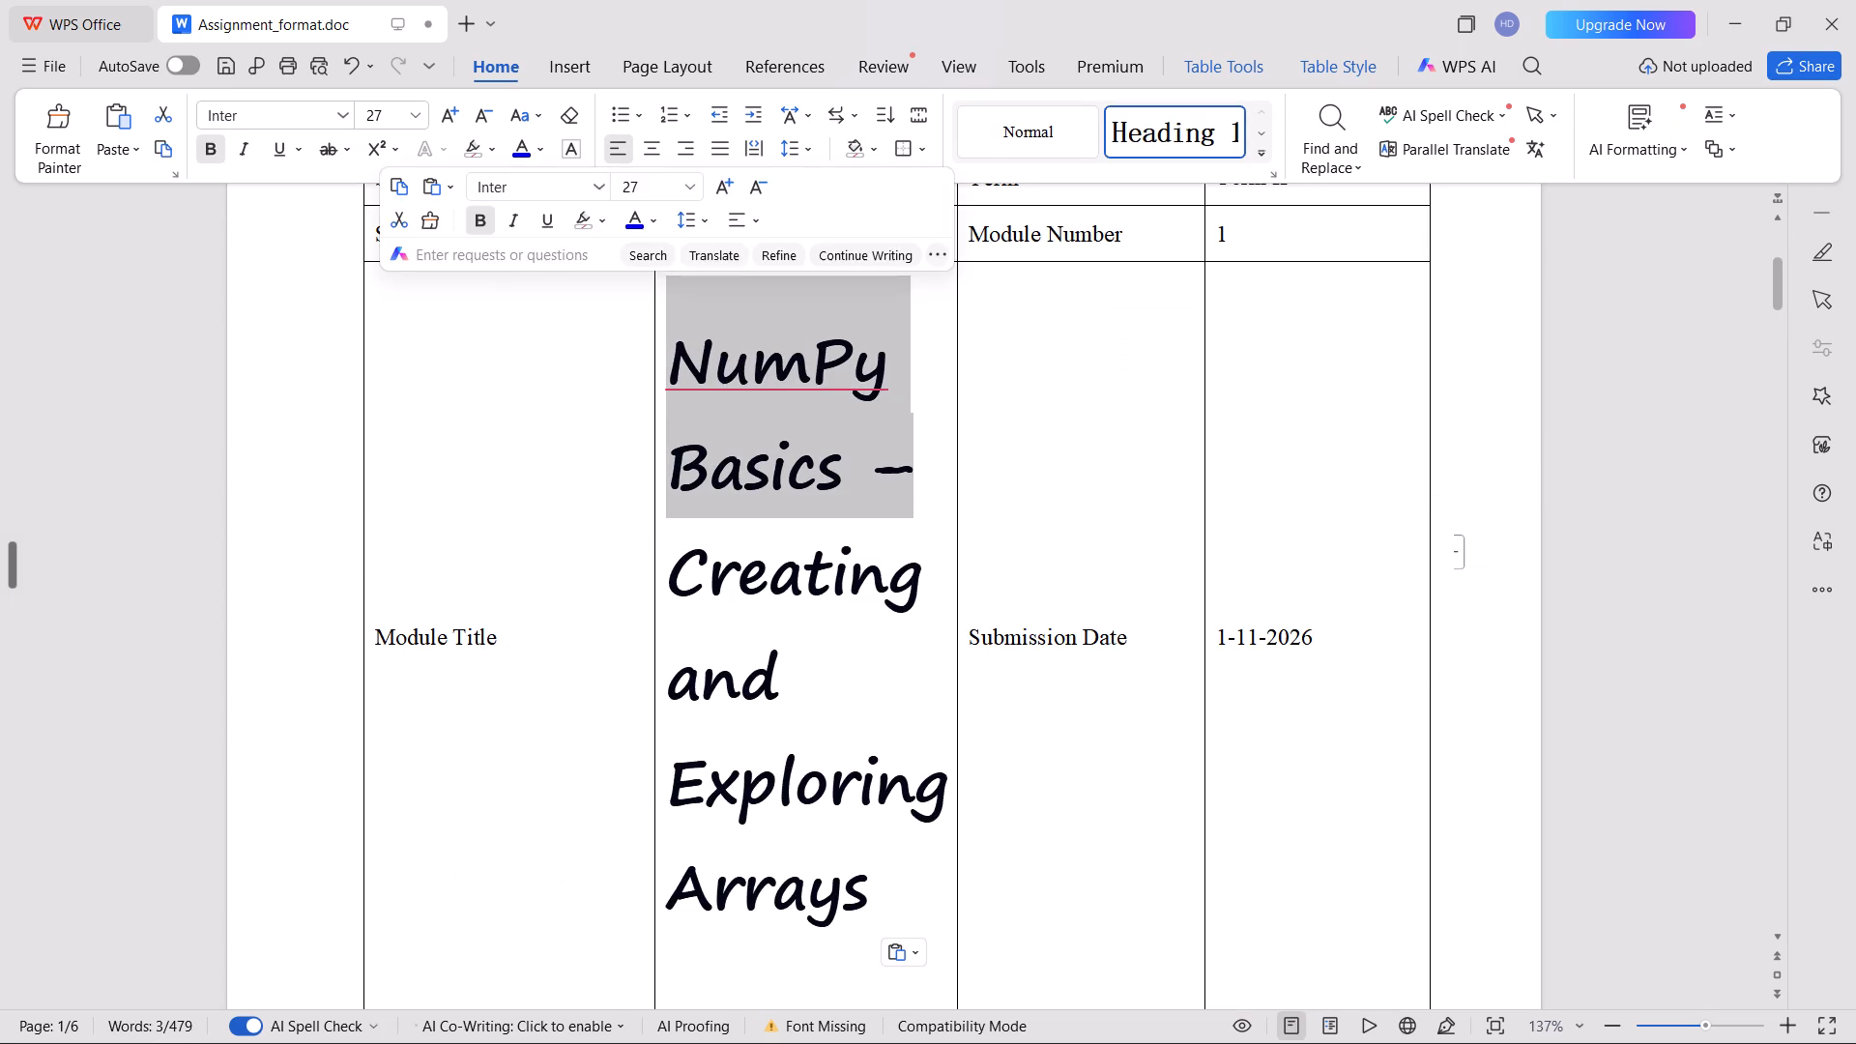
{"action": "key", "text": "BackSpace"}
Set the table text to Times New Roman, then remove bold from the pasted module title and set its size to 8.
{"action": "key", "text": "ctrl+a"}
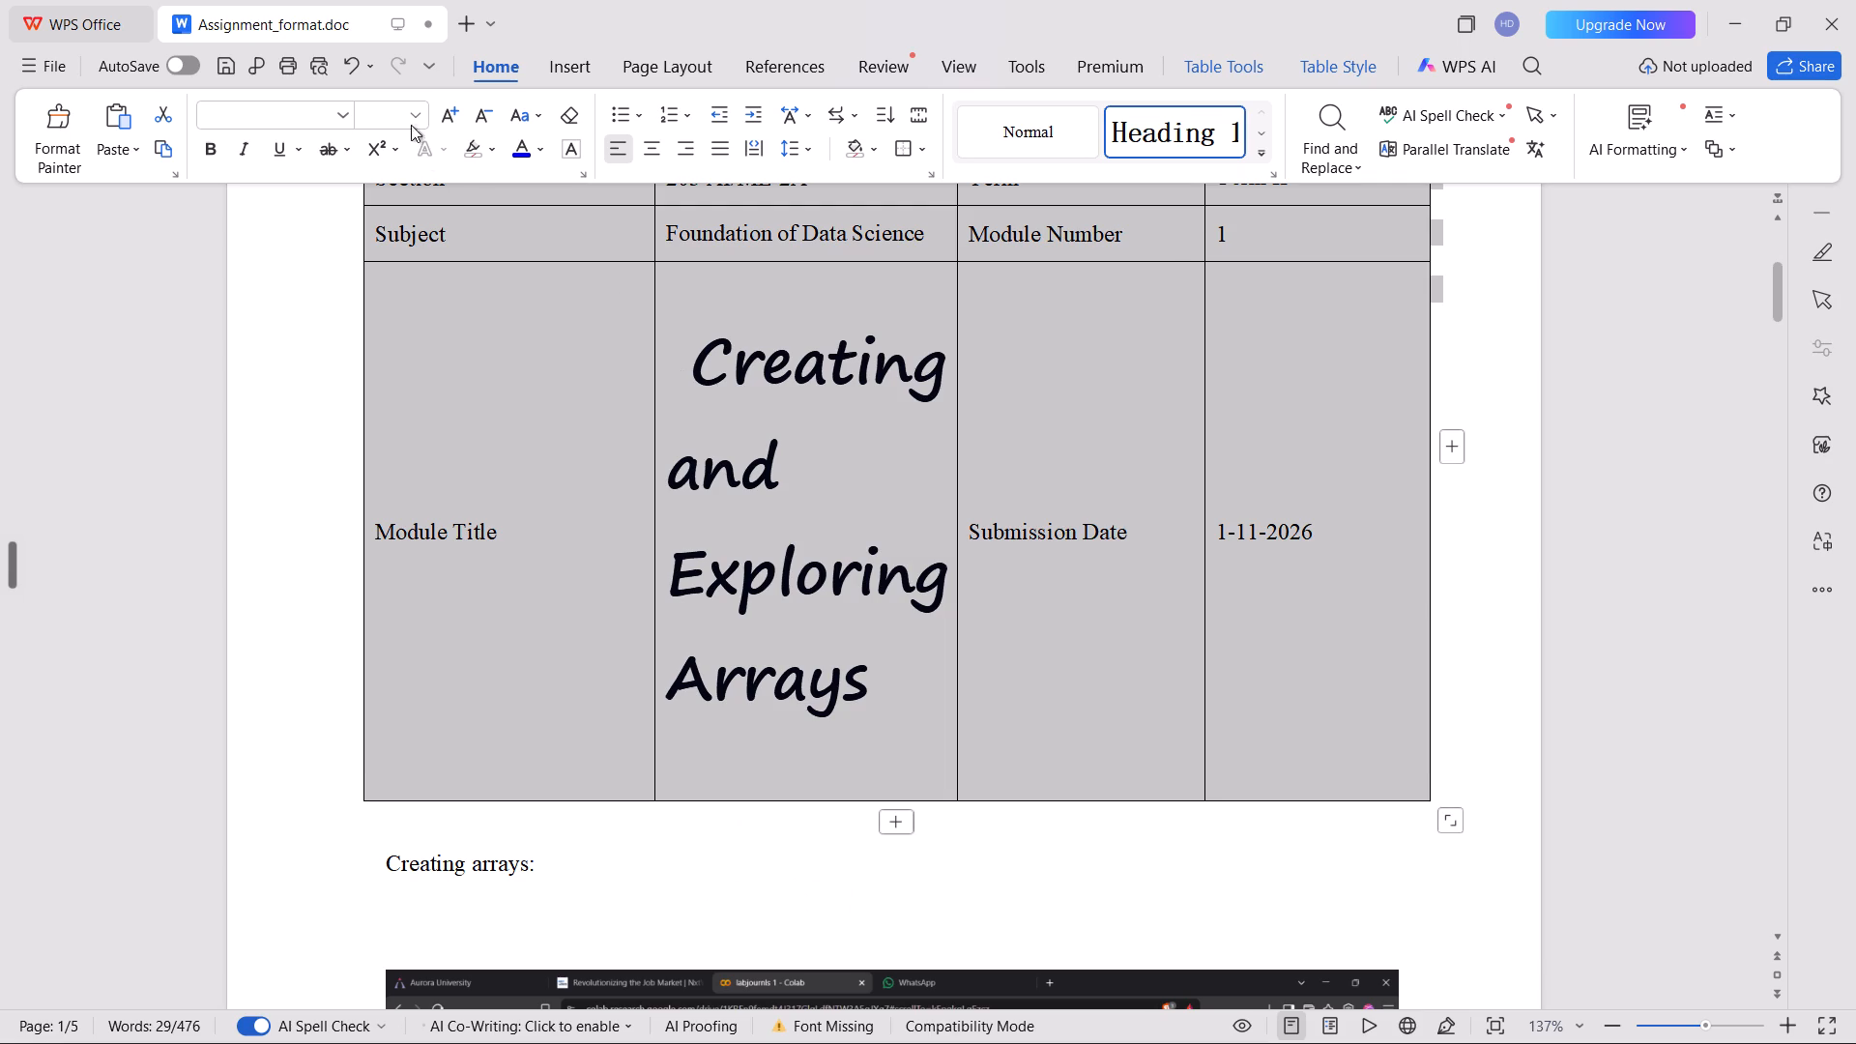
{"action": "left_click", "coordinate": [336, 118]}
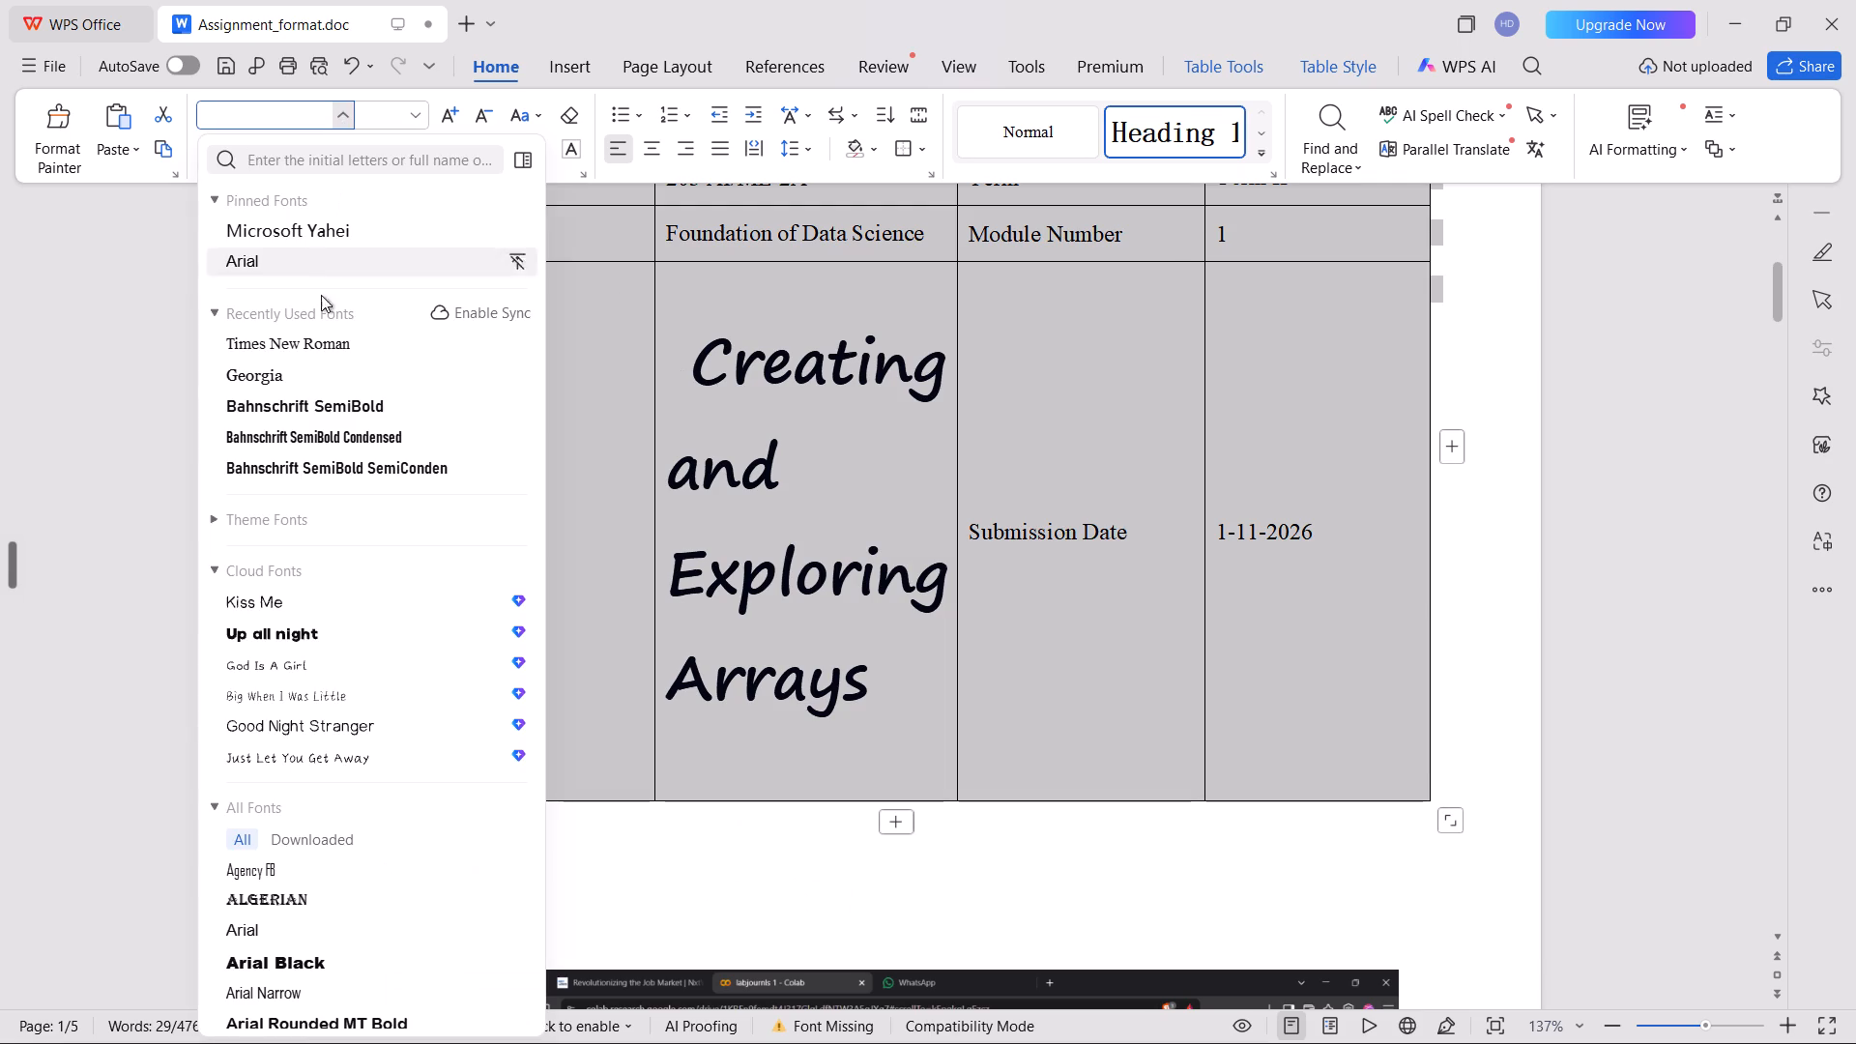
{"action": "left_click", "coordinate": [335, 342]}
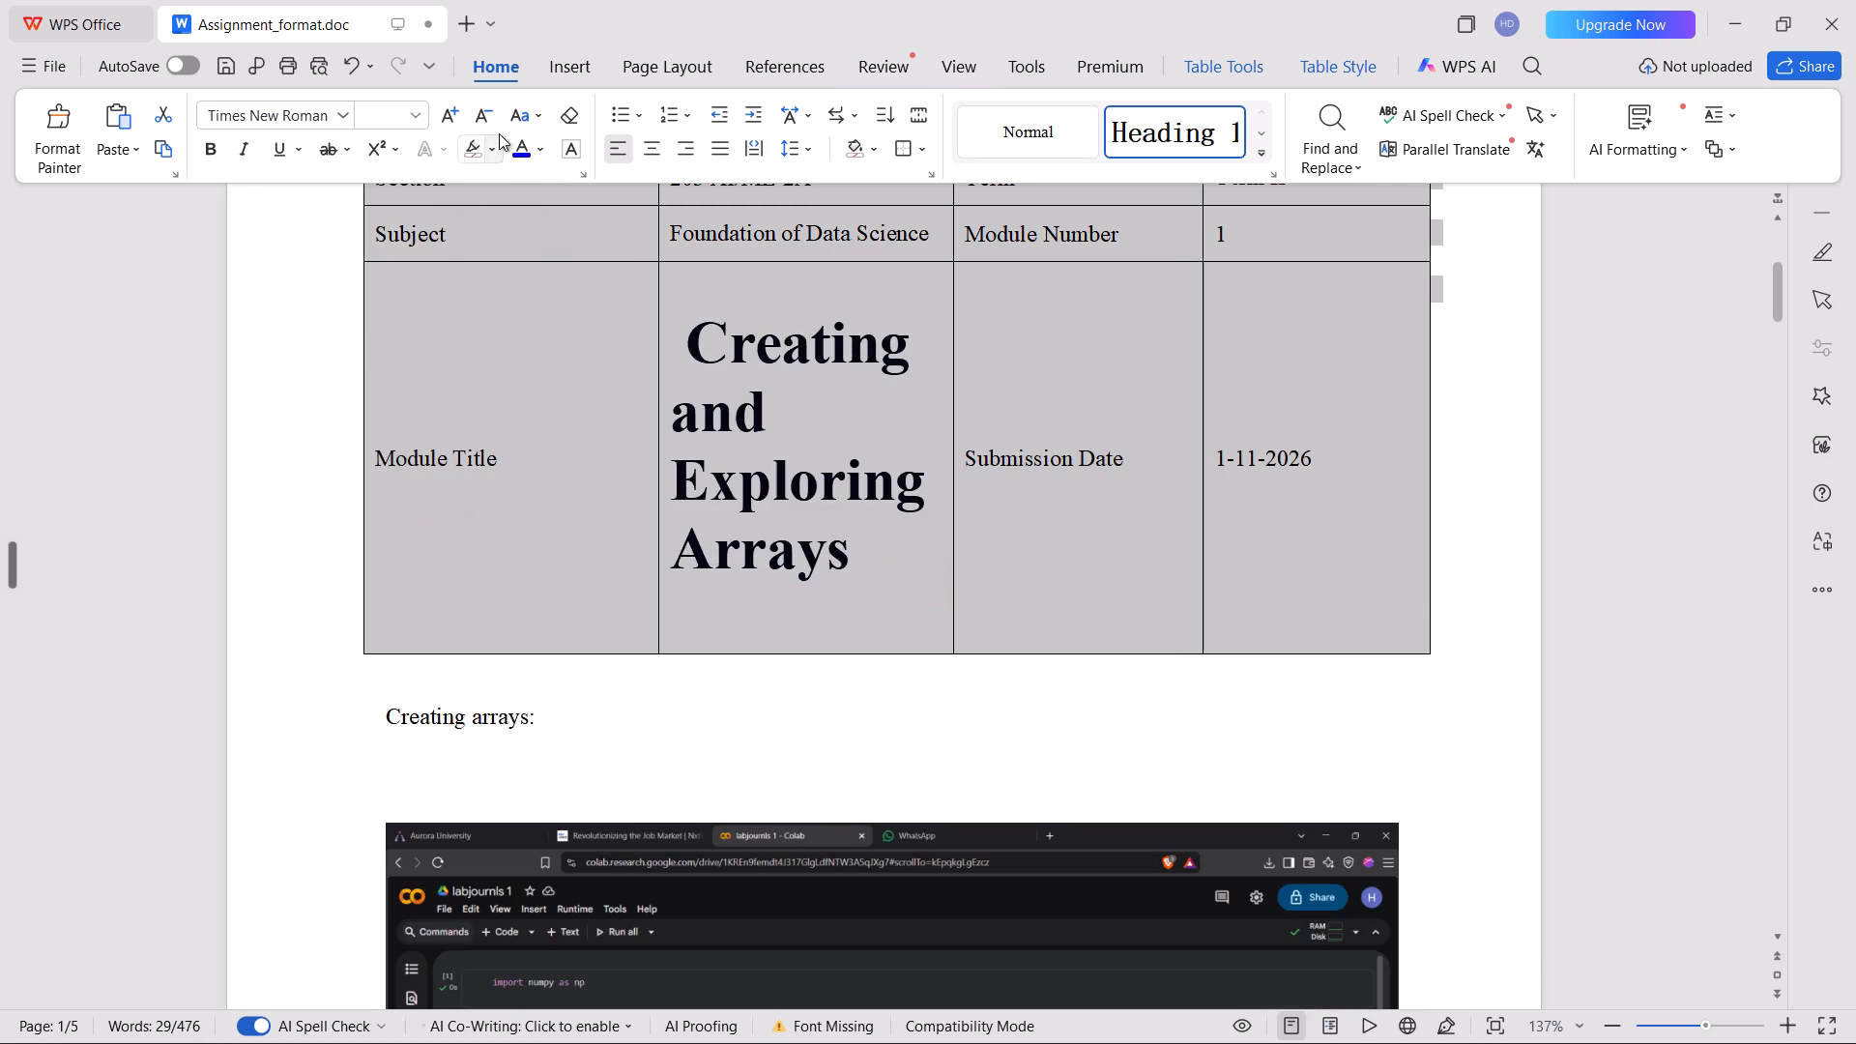
{"action": "left_click", "coordinate": [884, 544]}
{"action": "left_click_drag", "start_coordinate": [884, 544], "coordinate": [693, 345]}
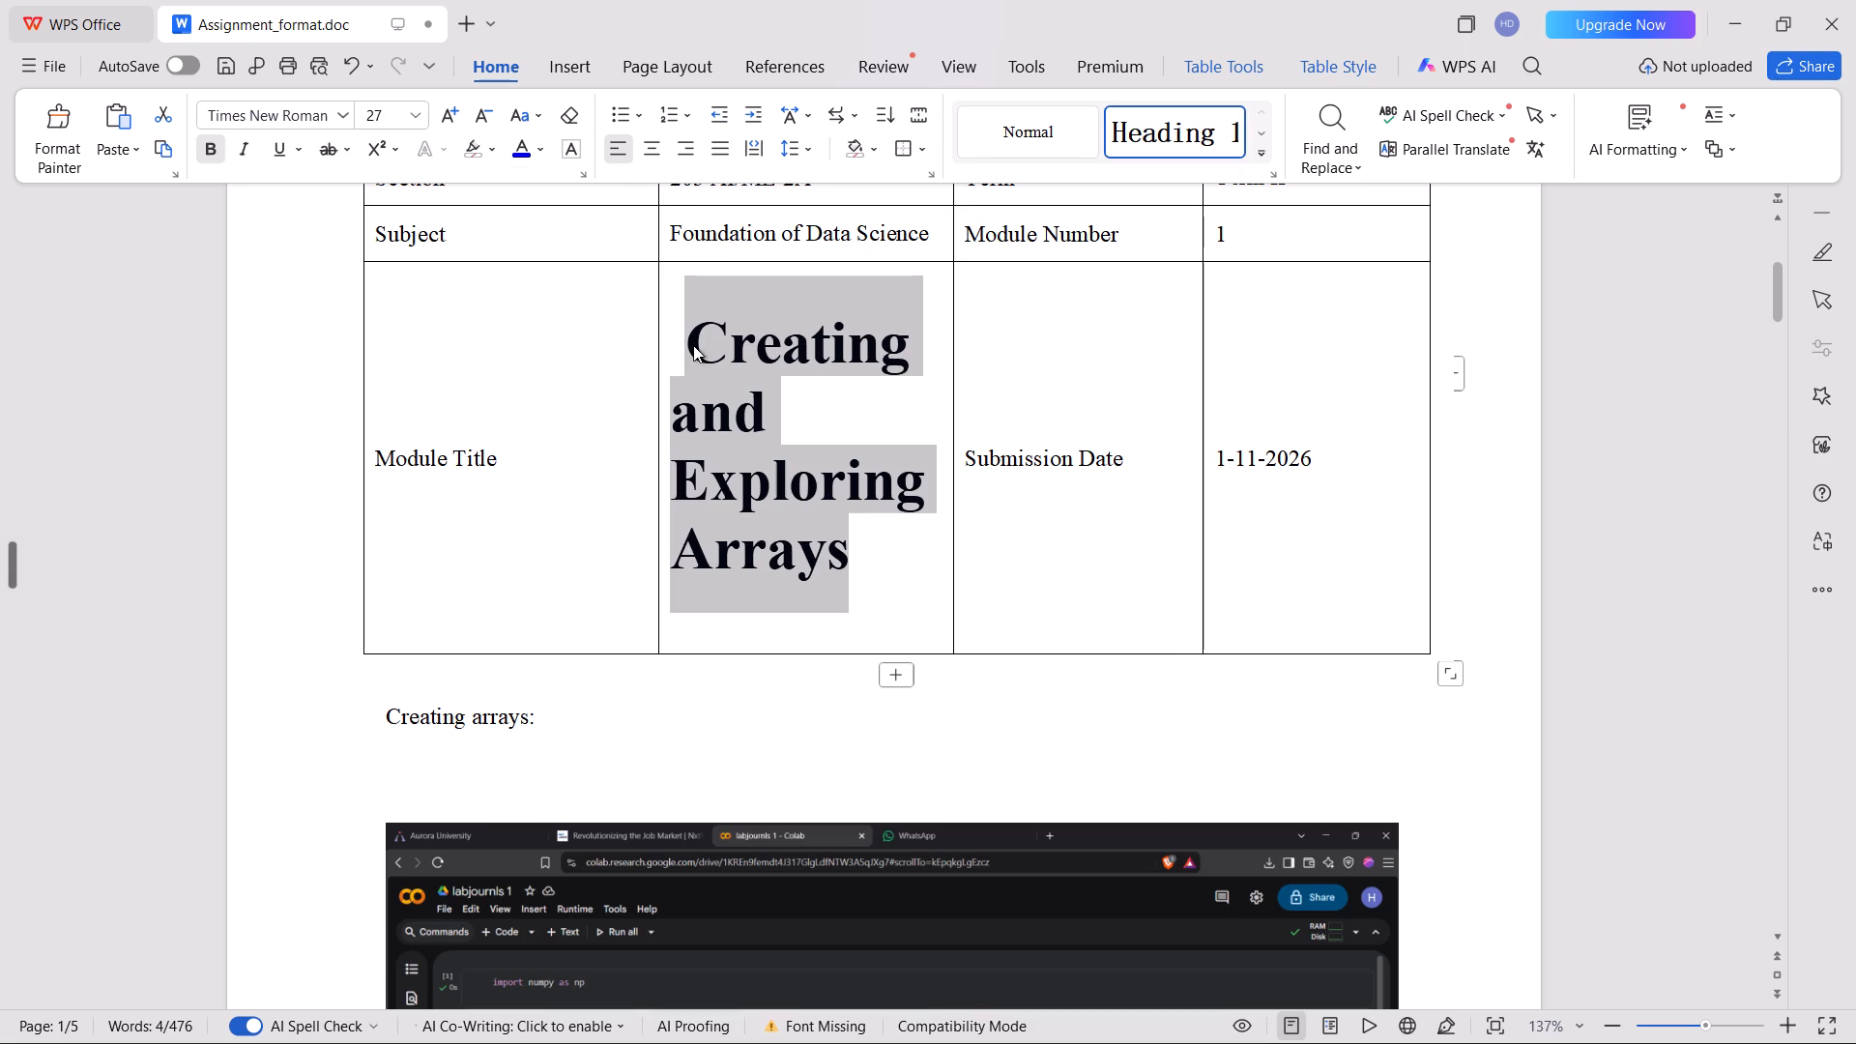
{"action": "left_click", "coordinate": [500, 223]}
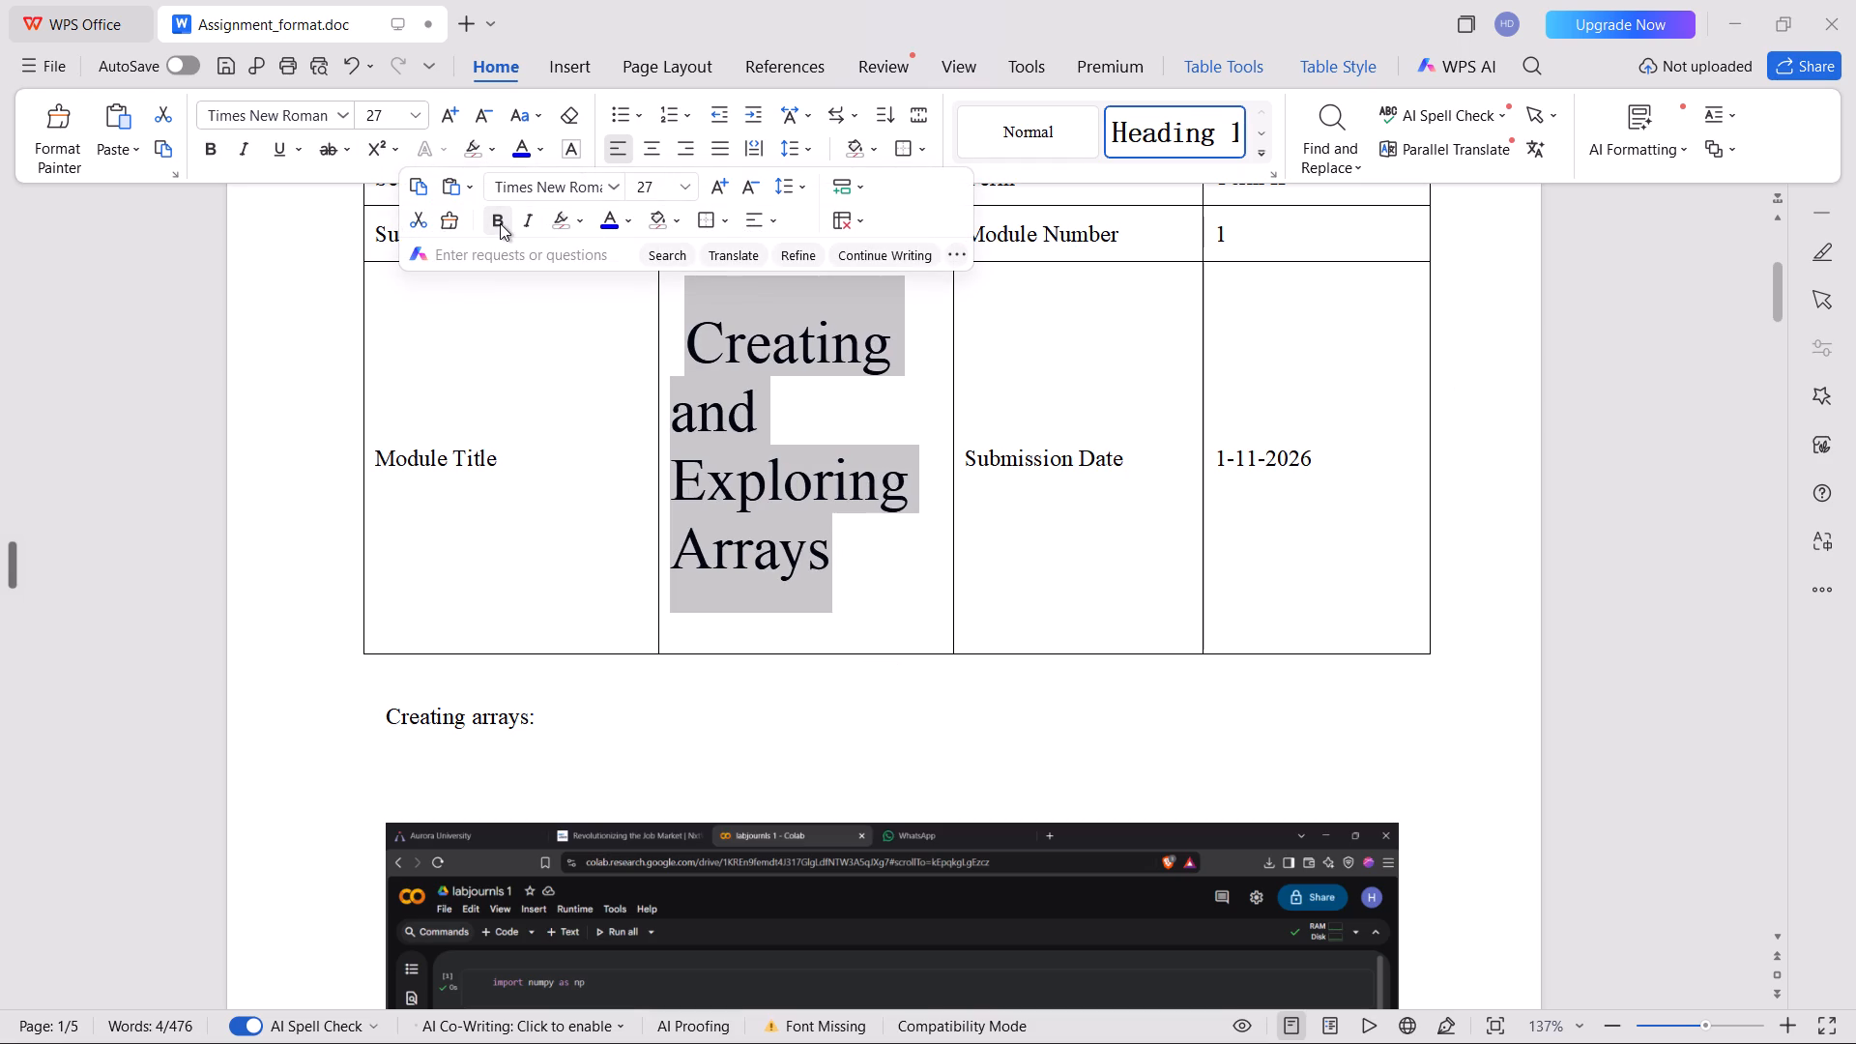
{"action": "left_click", "coordinate": [684, 184]}
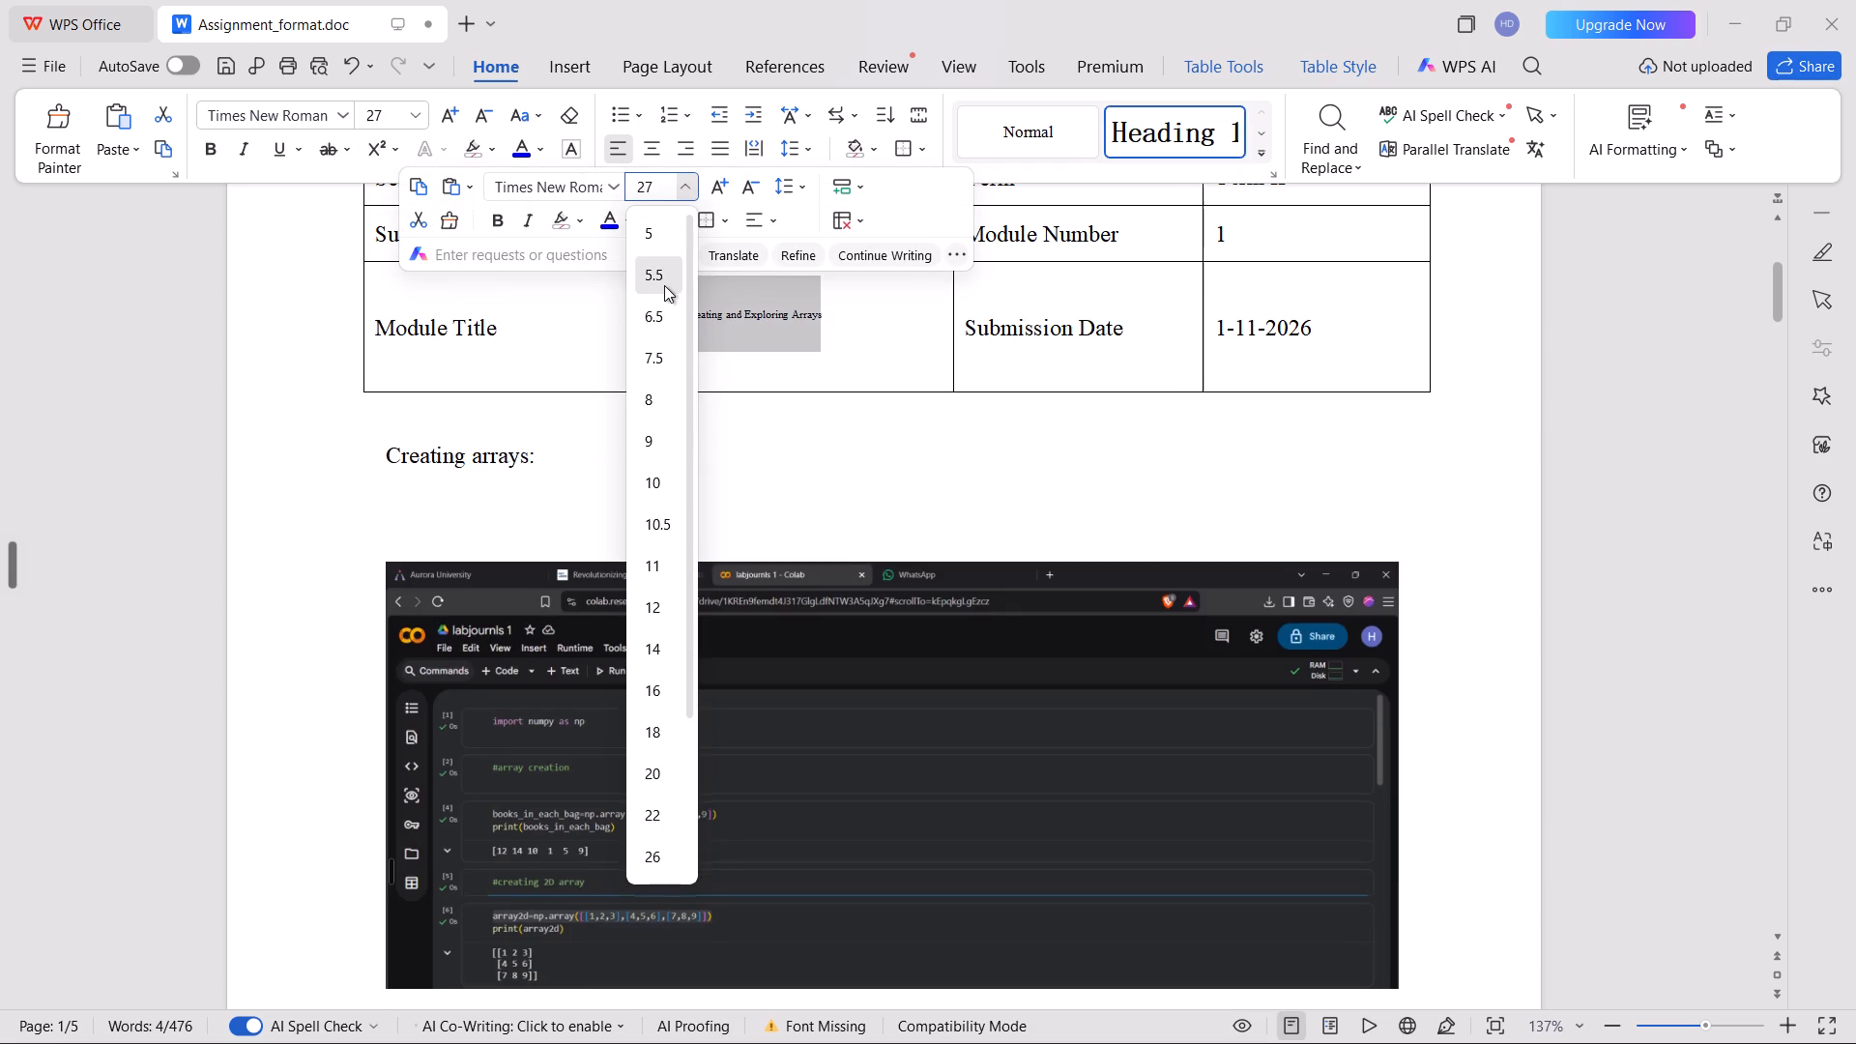
{"action": "left_click", "coordinate": [658, 386]}
Delete the empty line below the module title inside its table cell.
{"action": "left_click", "coordinate": [749, 357]}
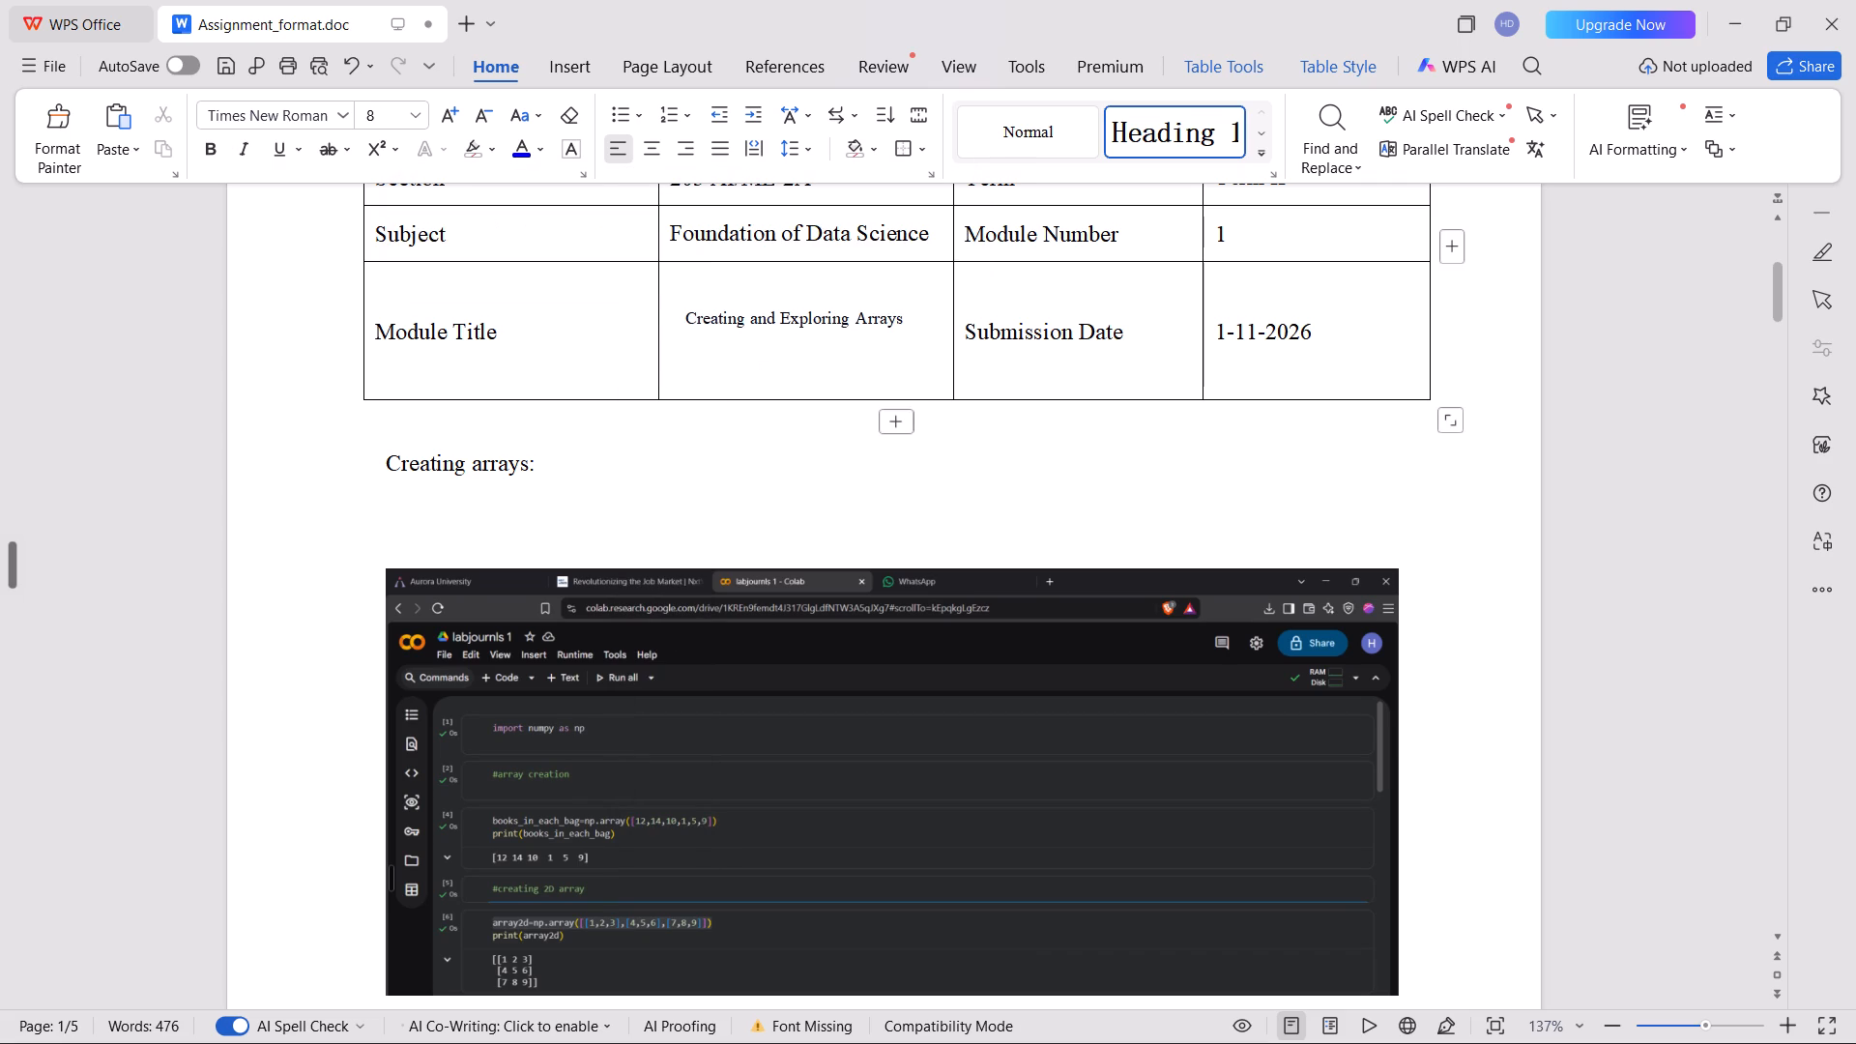
{"action": "left_click", "coordinate": [739, 374]}
{"action": "key", "text": "BackSpace"}
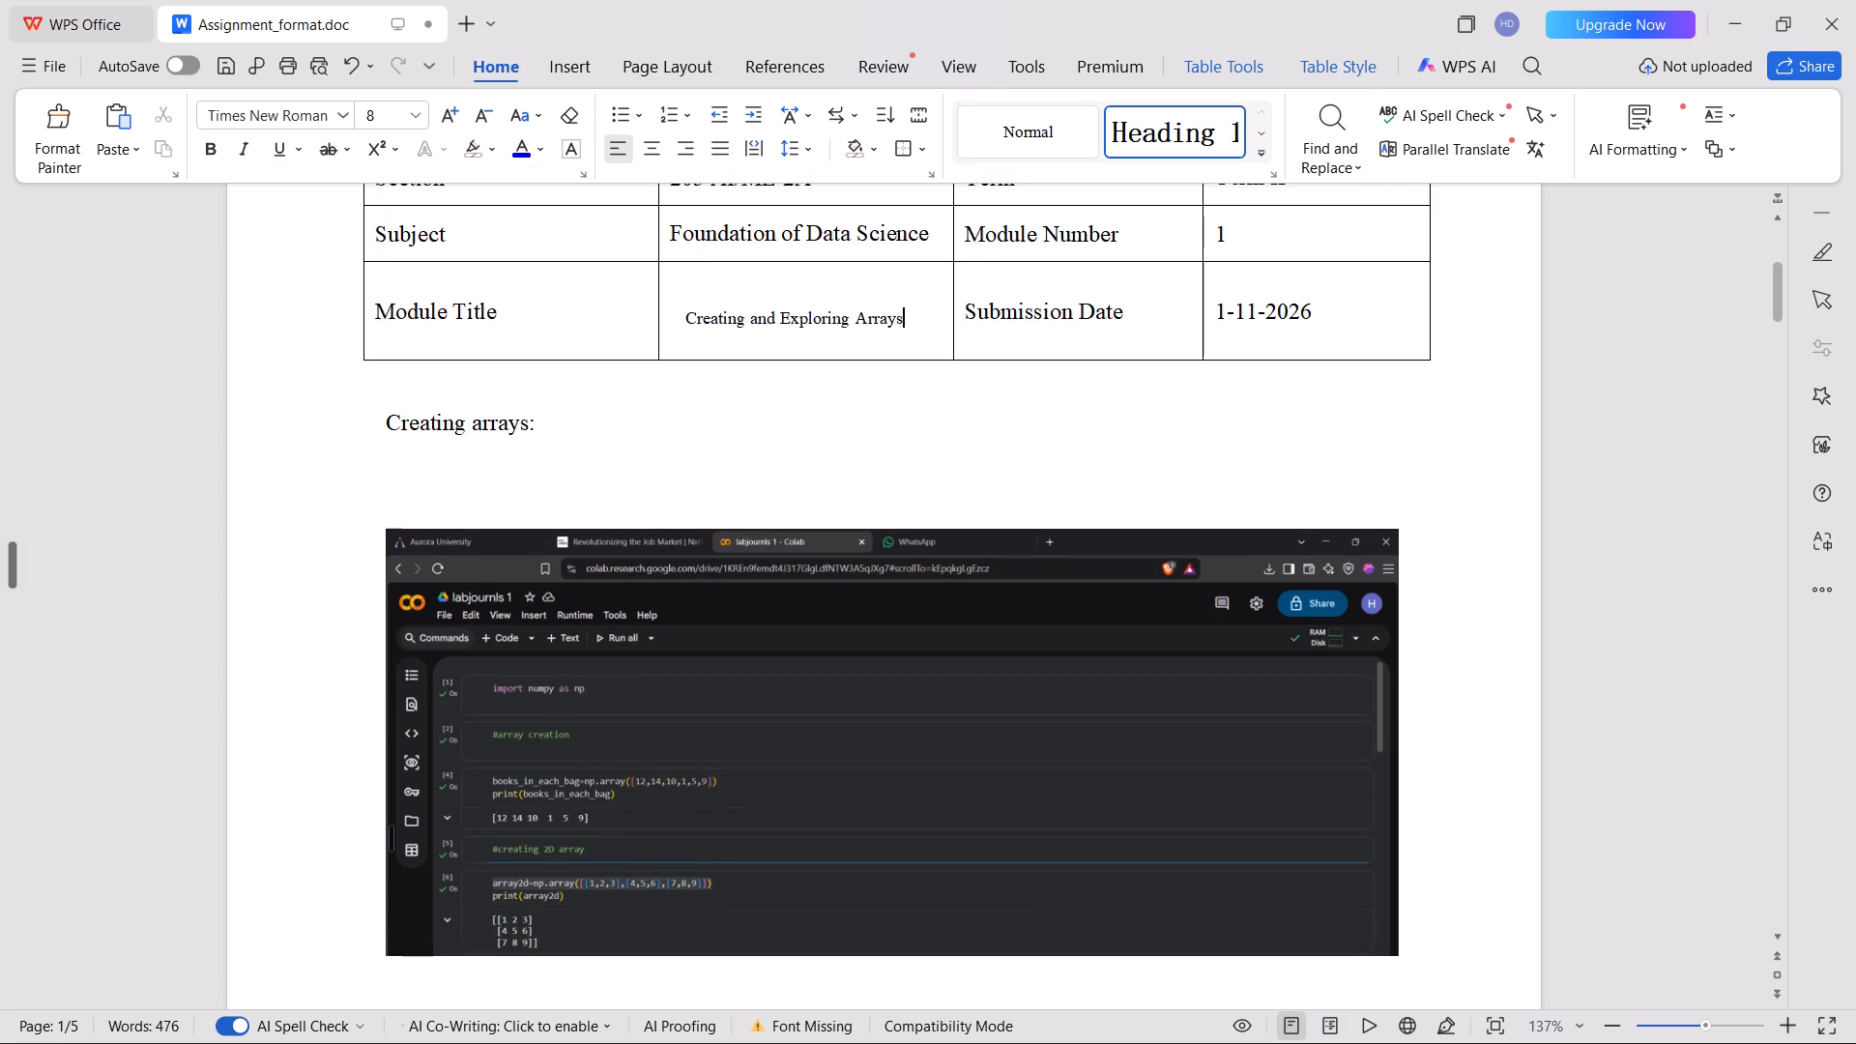
Set the font size of the "Creating and Exploring Arrays" module title to 10.5.
{"action": "left_click", "coordinate": [712, 228]}
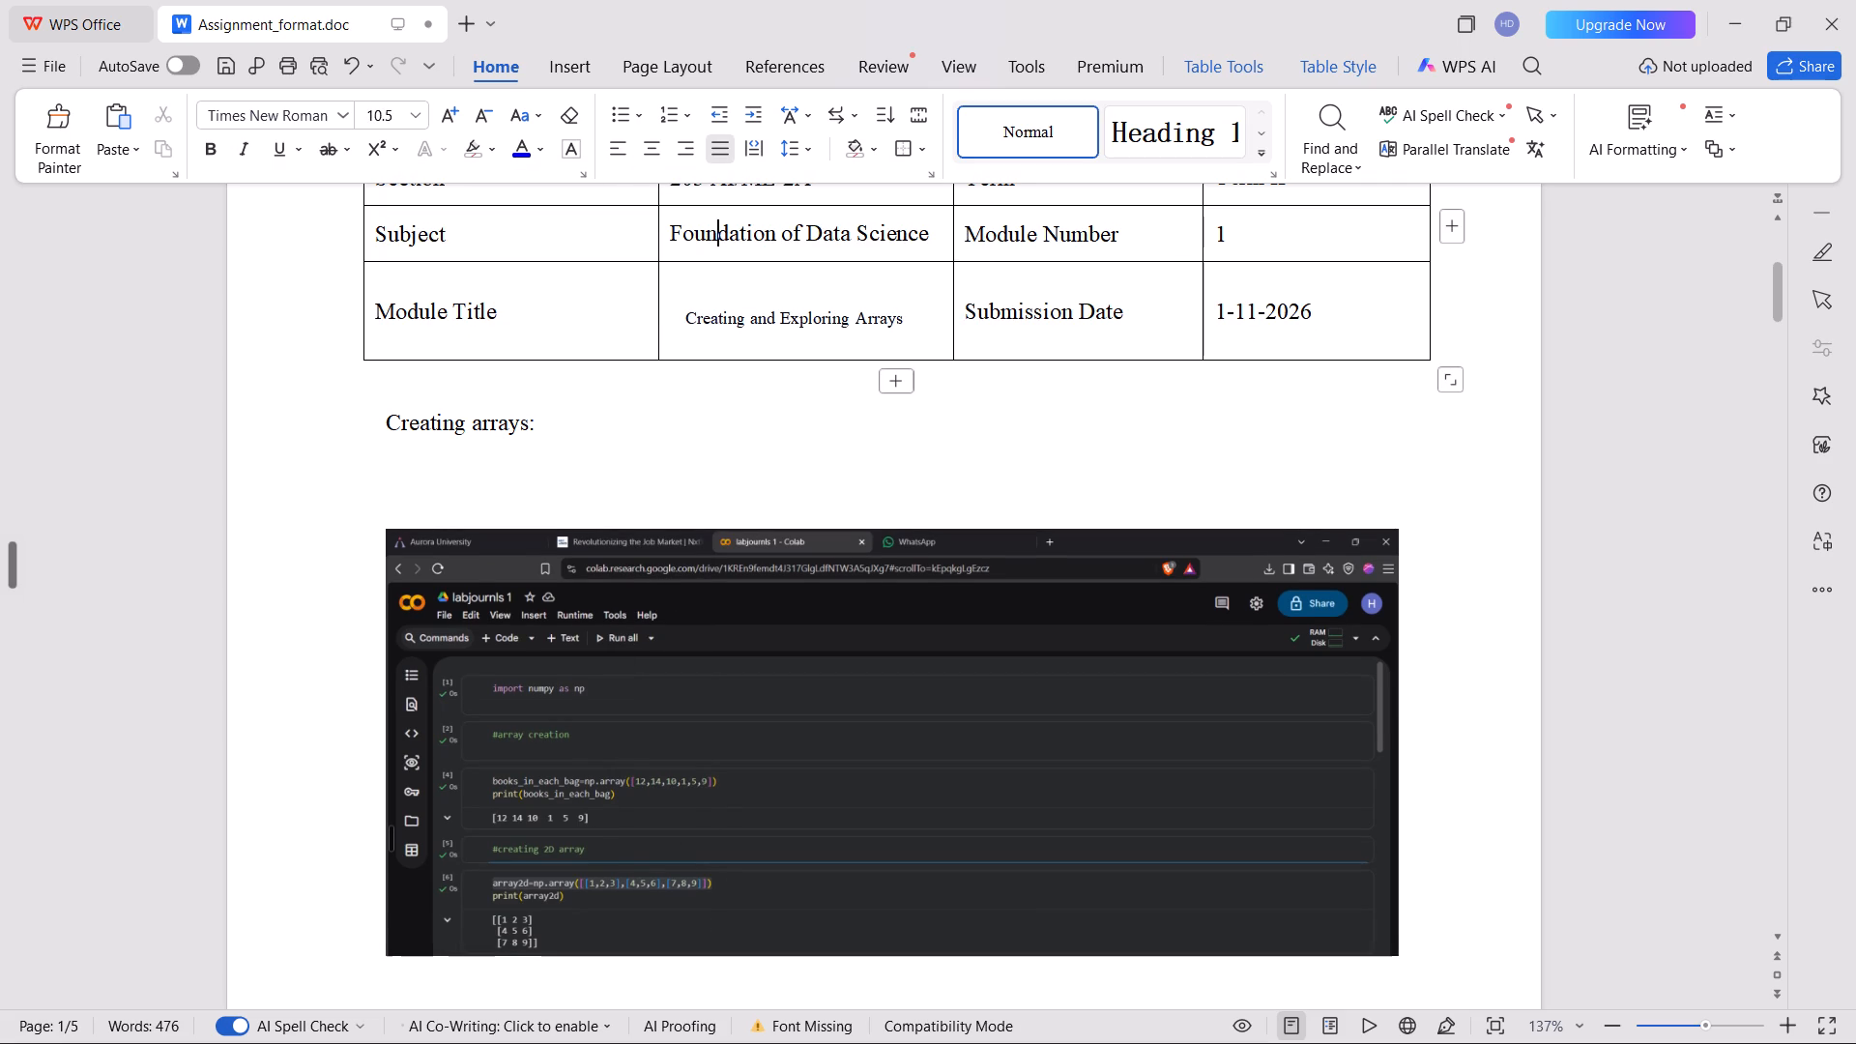
{"action": "left_click_drag", "start_coordinate": [678, 317], "coordinate": [919, 305]}
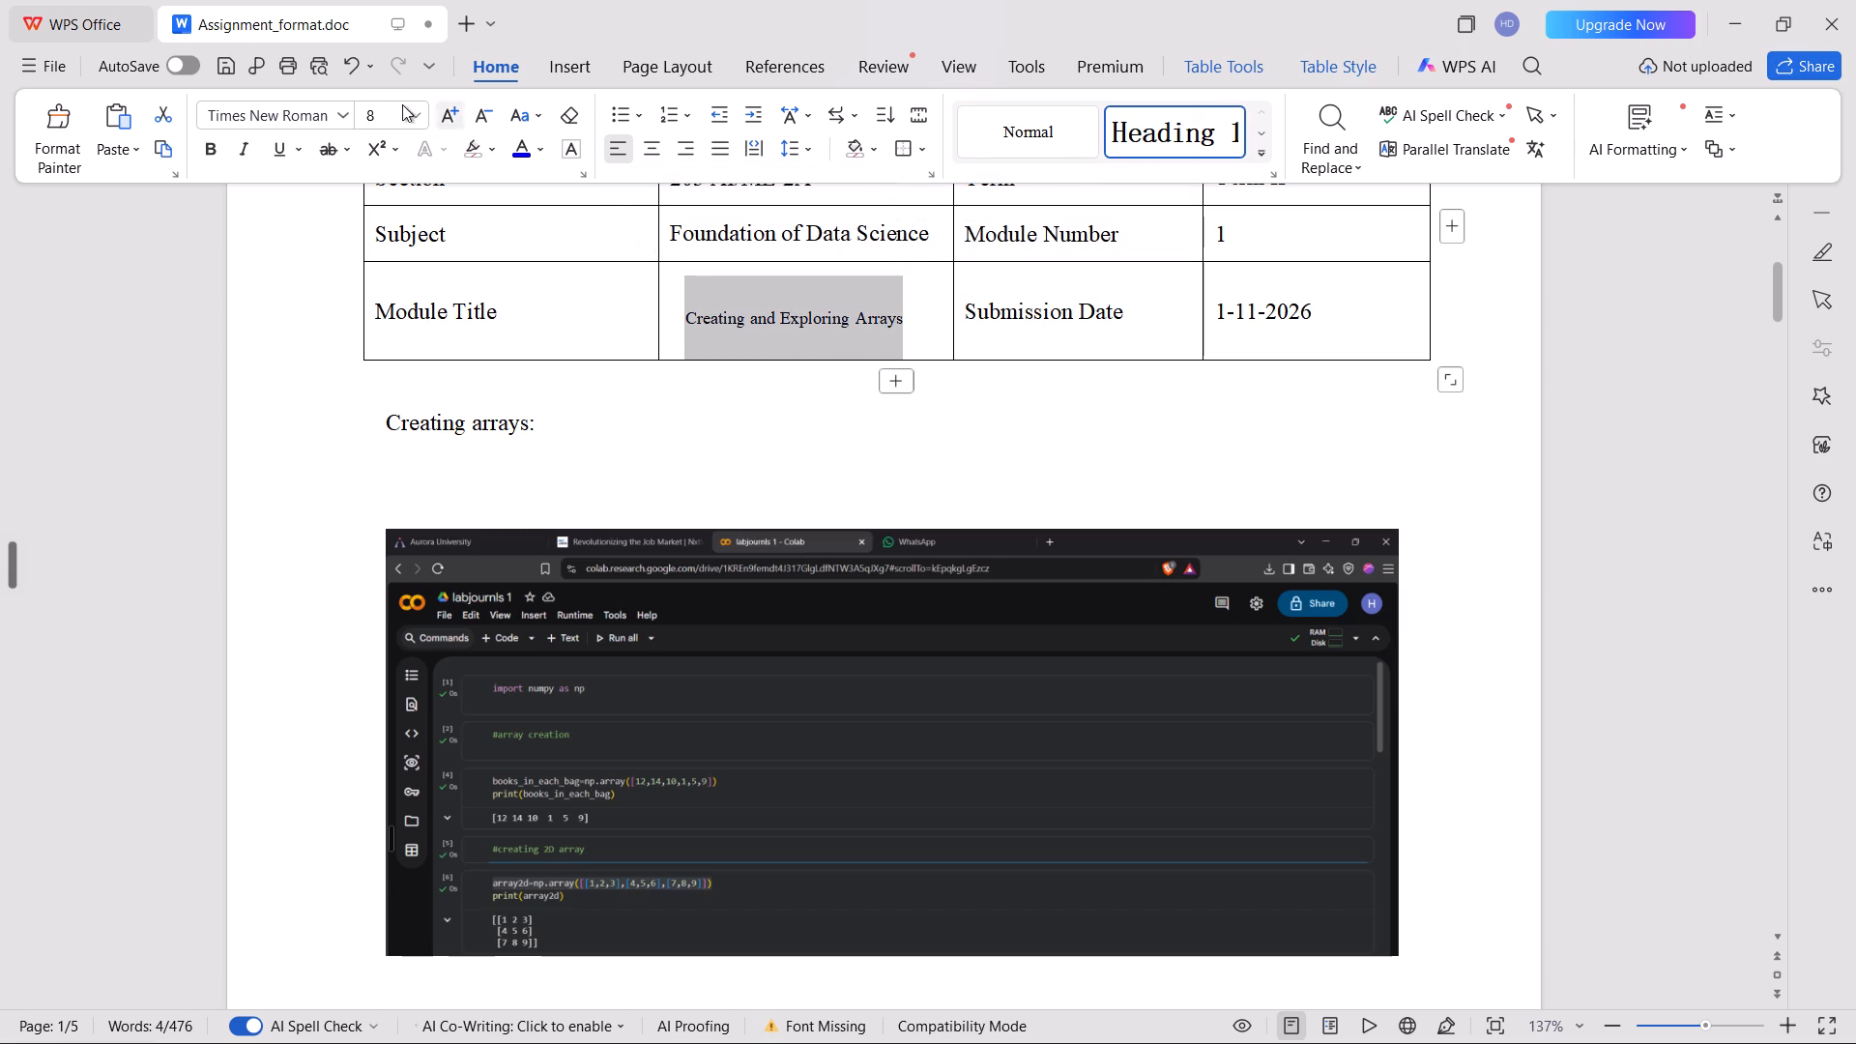
{"action": "left_click", "coordinate": [419, 114]}
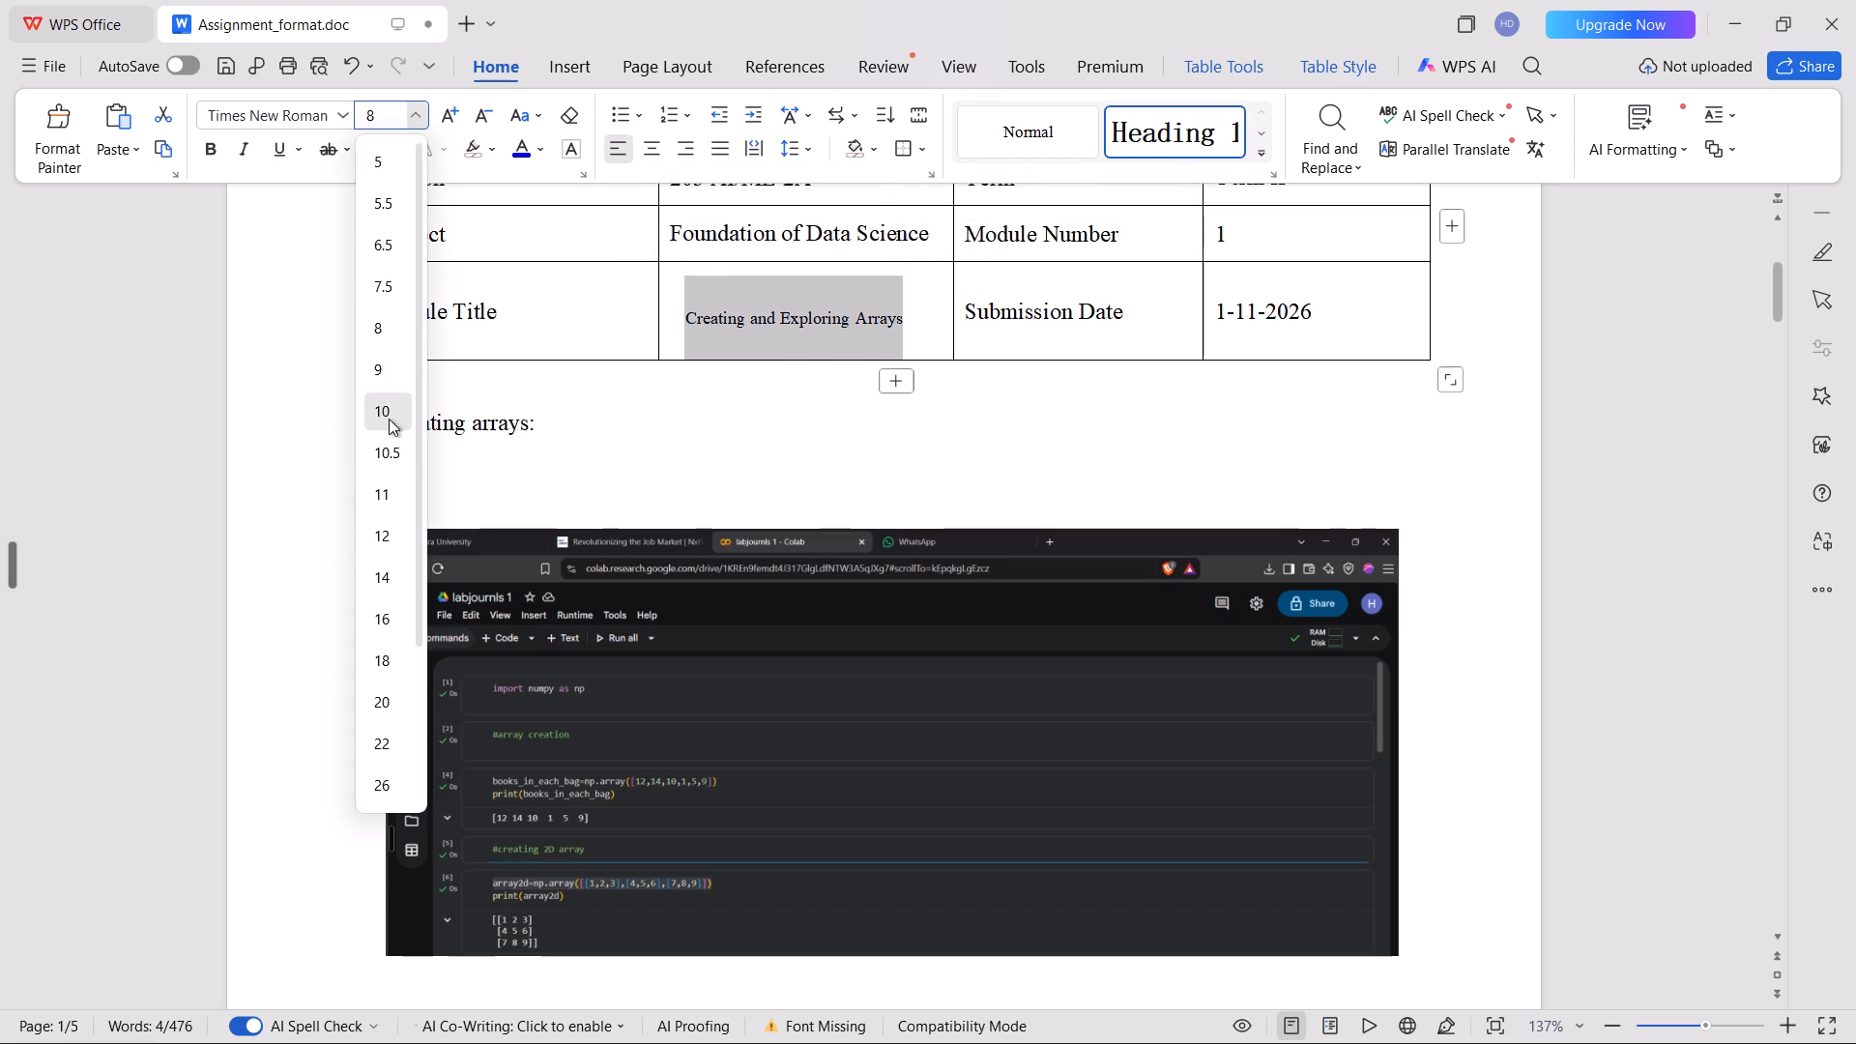
{"action": "left_click", "coordinate": [389, 448]}
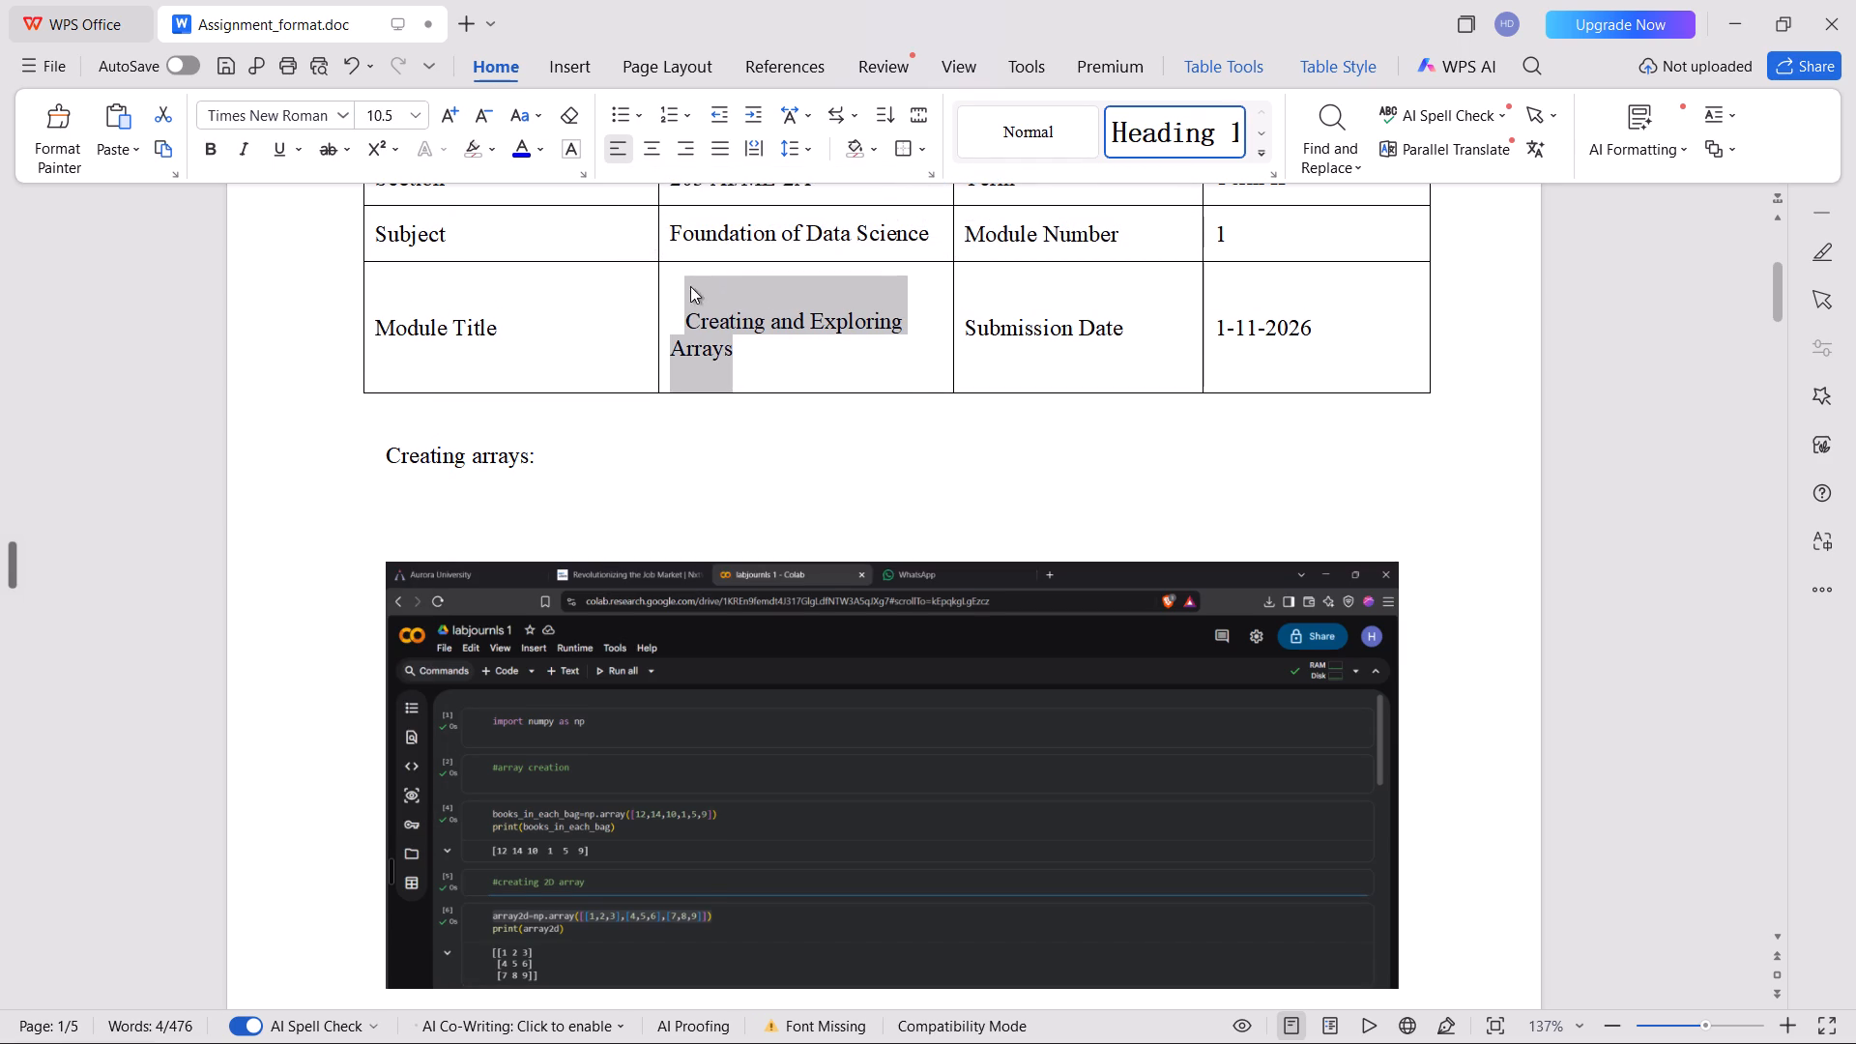
Remove the leading spaces before "Creating and Exploring Arrays" in the Module Title cell.
{"action": "left_click", "coordinate": [680, 305]}
{"action": "key", "text": "BackSpace"}
{"action": "key", "text": "BackSpace"}
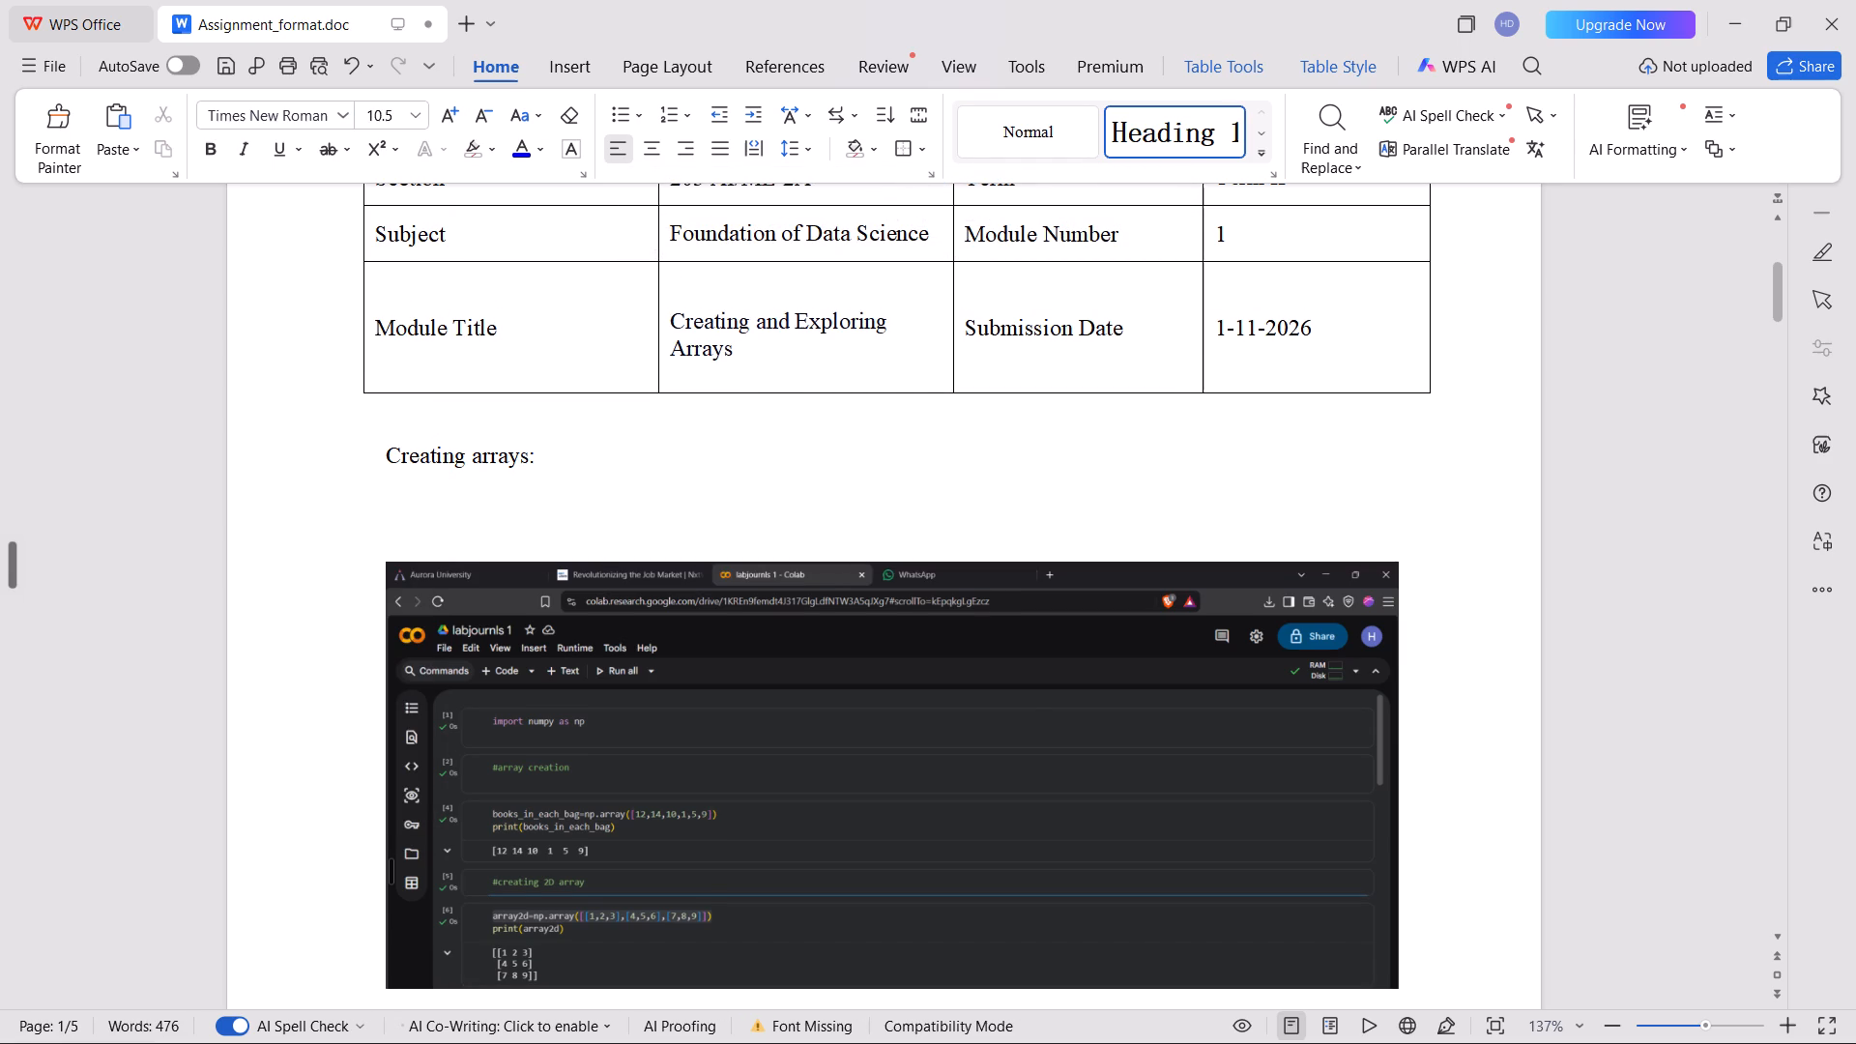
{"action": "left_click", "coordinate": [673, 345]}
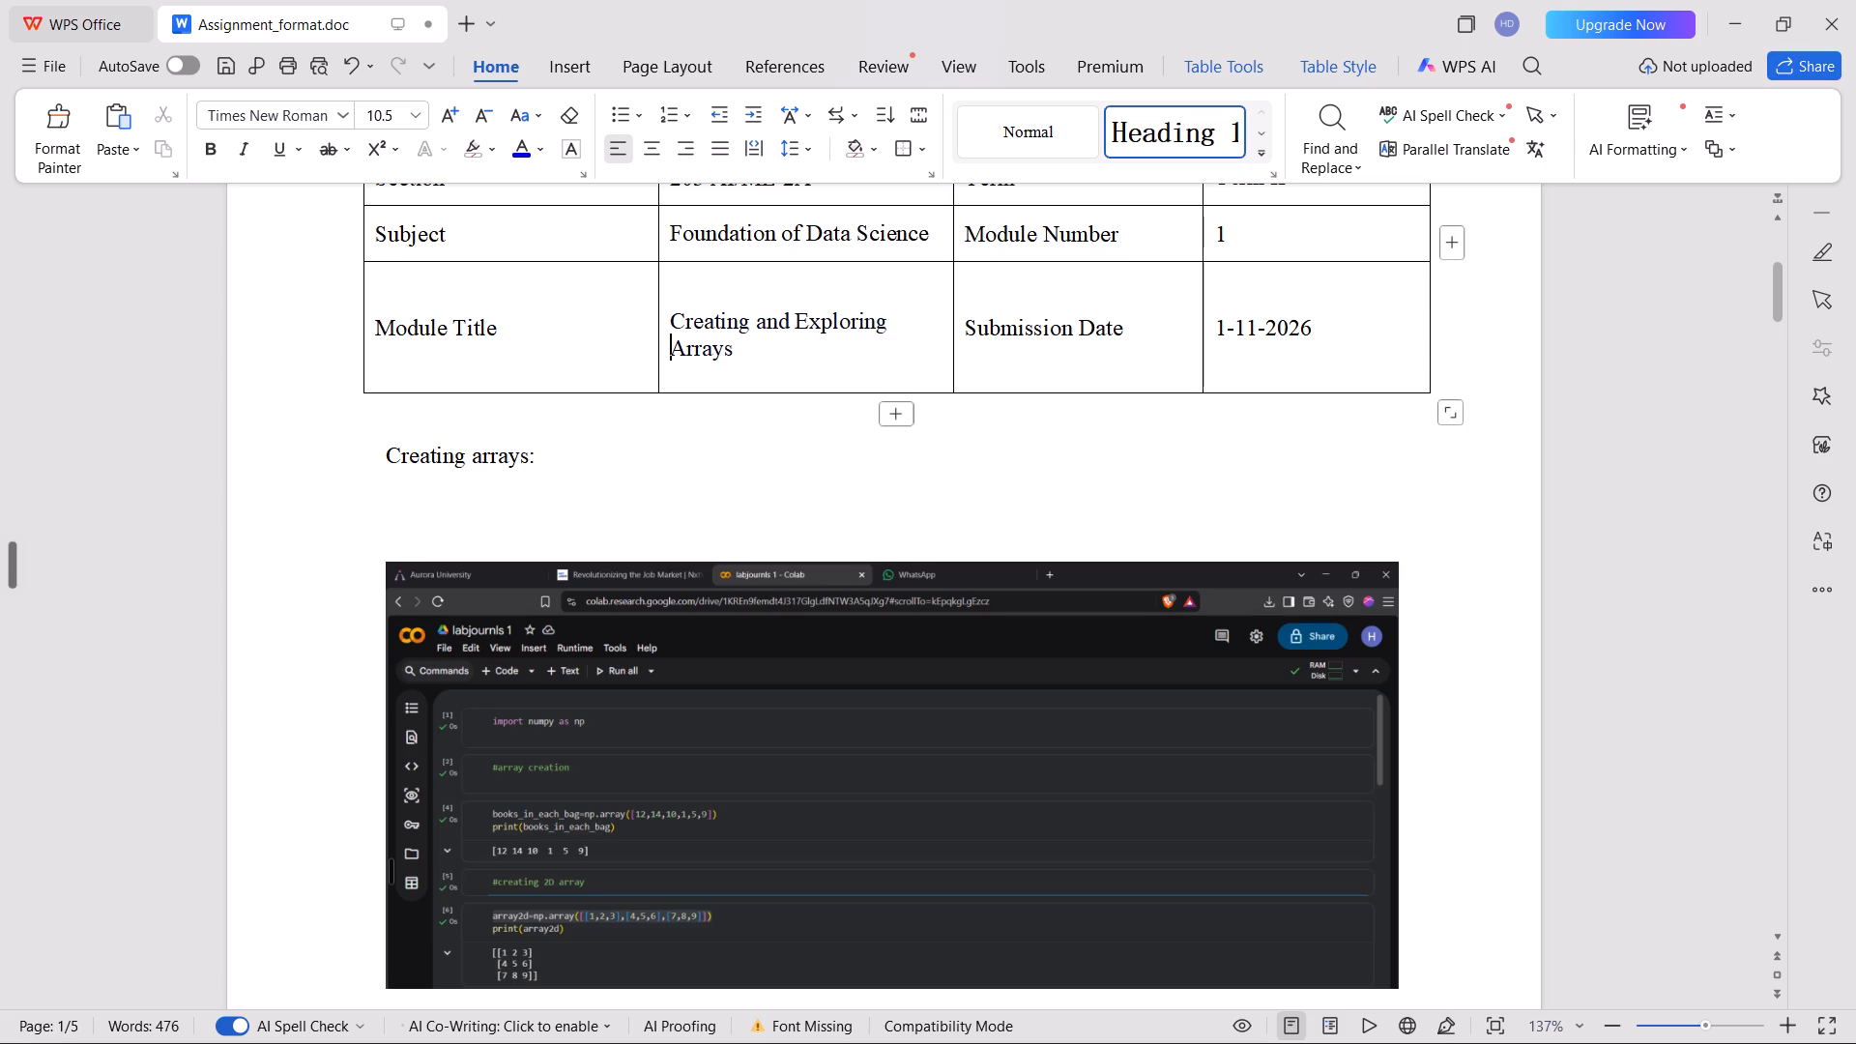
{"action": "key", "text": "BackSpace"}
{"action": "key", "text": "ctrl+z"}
Save the lab report document.
{"action": "scroll", "coordinate": [1028, 440], "scroll_direction": "up", "scroll_amount": 3}
{"action": "scroll", "coordinate": [1028, 440], "scroll_direction": "down", "scroll_amount": 2}
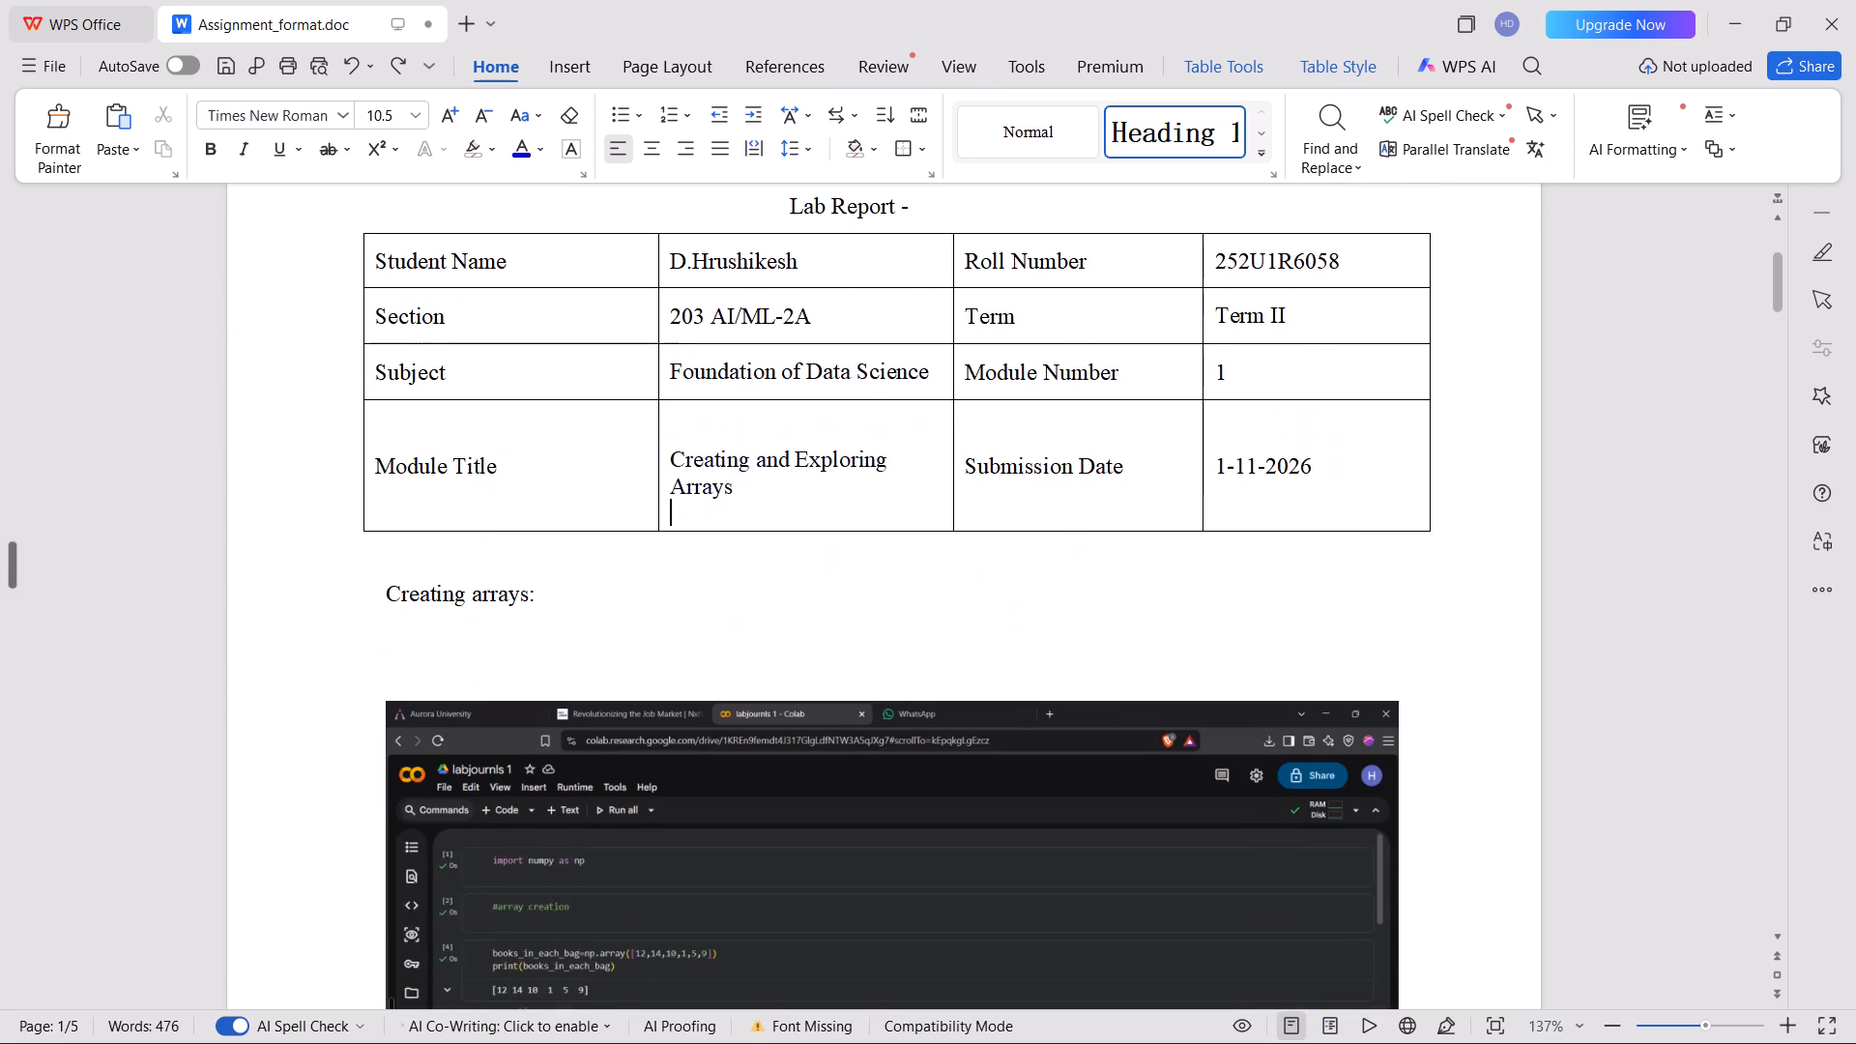
{"action": "scroll", "coordinate": [1028, 440], "scroll_direction": "down", "scroll_amount": 1}
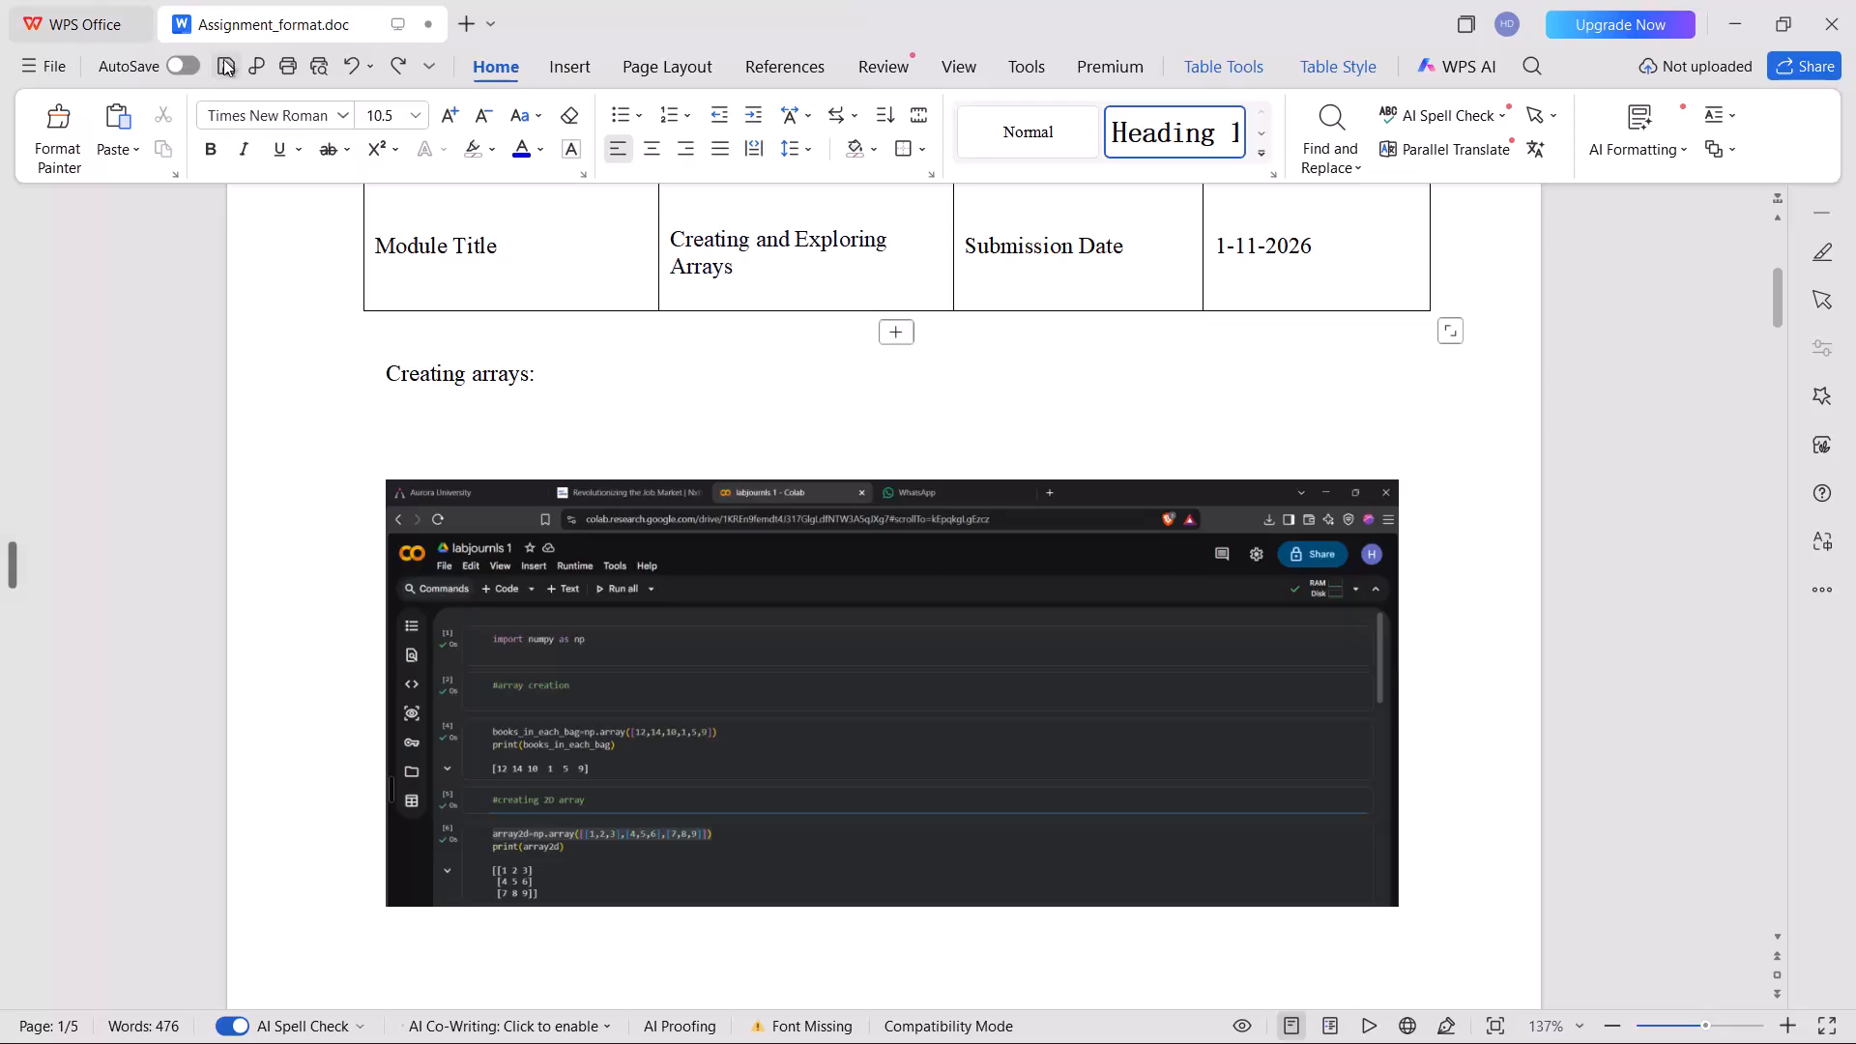
{"action": "left_click", "coordinate": [224, 59]}
Check the report's array sections against the labjournls 1 Colab notebook in Brave, examining its array creation cells at 110% zoom.
{"action": "scroll", "coordinate": [732, 623], "scroll_direction": "down", "scroll_amount": 2}
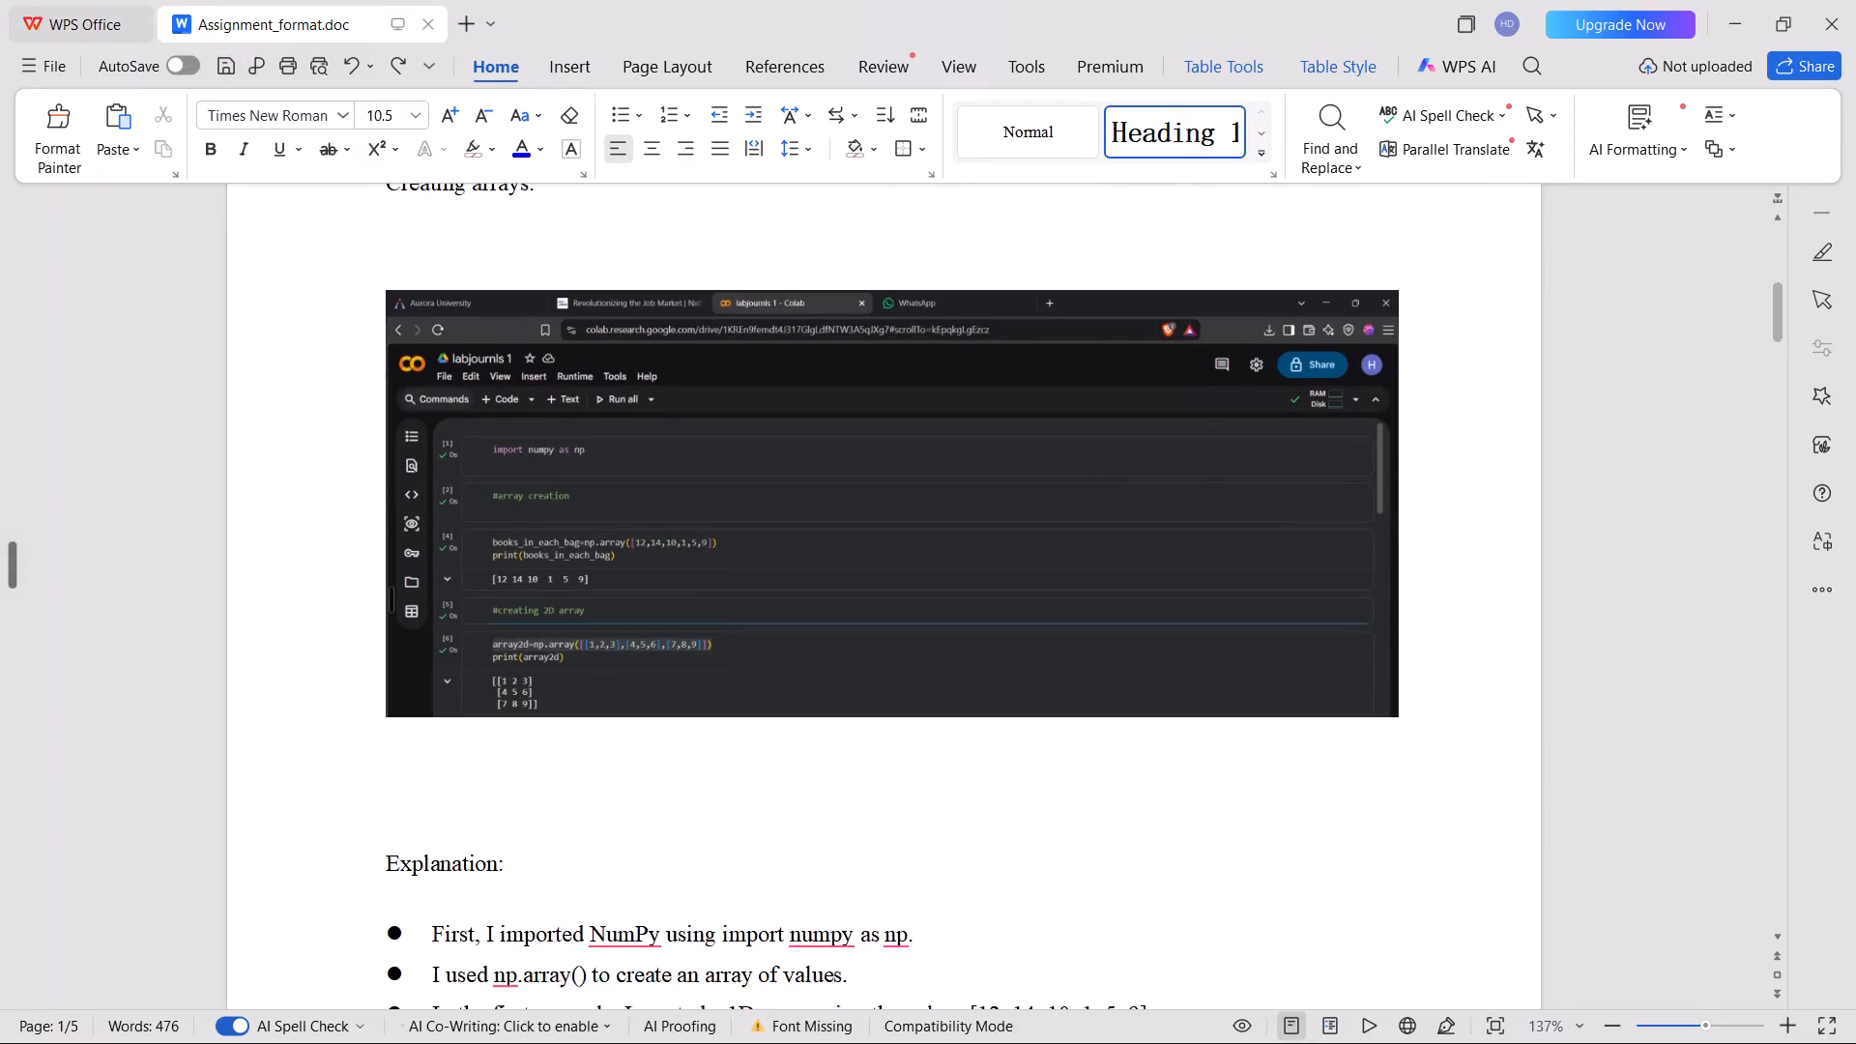
{"action": "scroll", "coordinate": [732, 623], "scroll_direction": "down", "scroll_amount": 7}
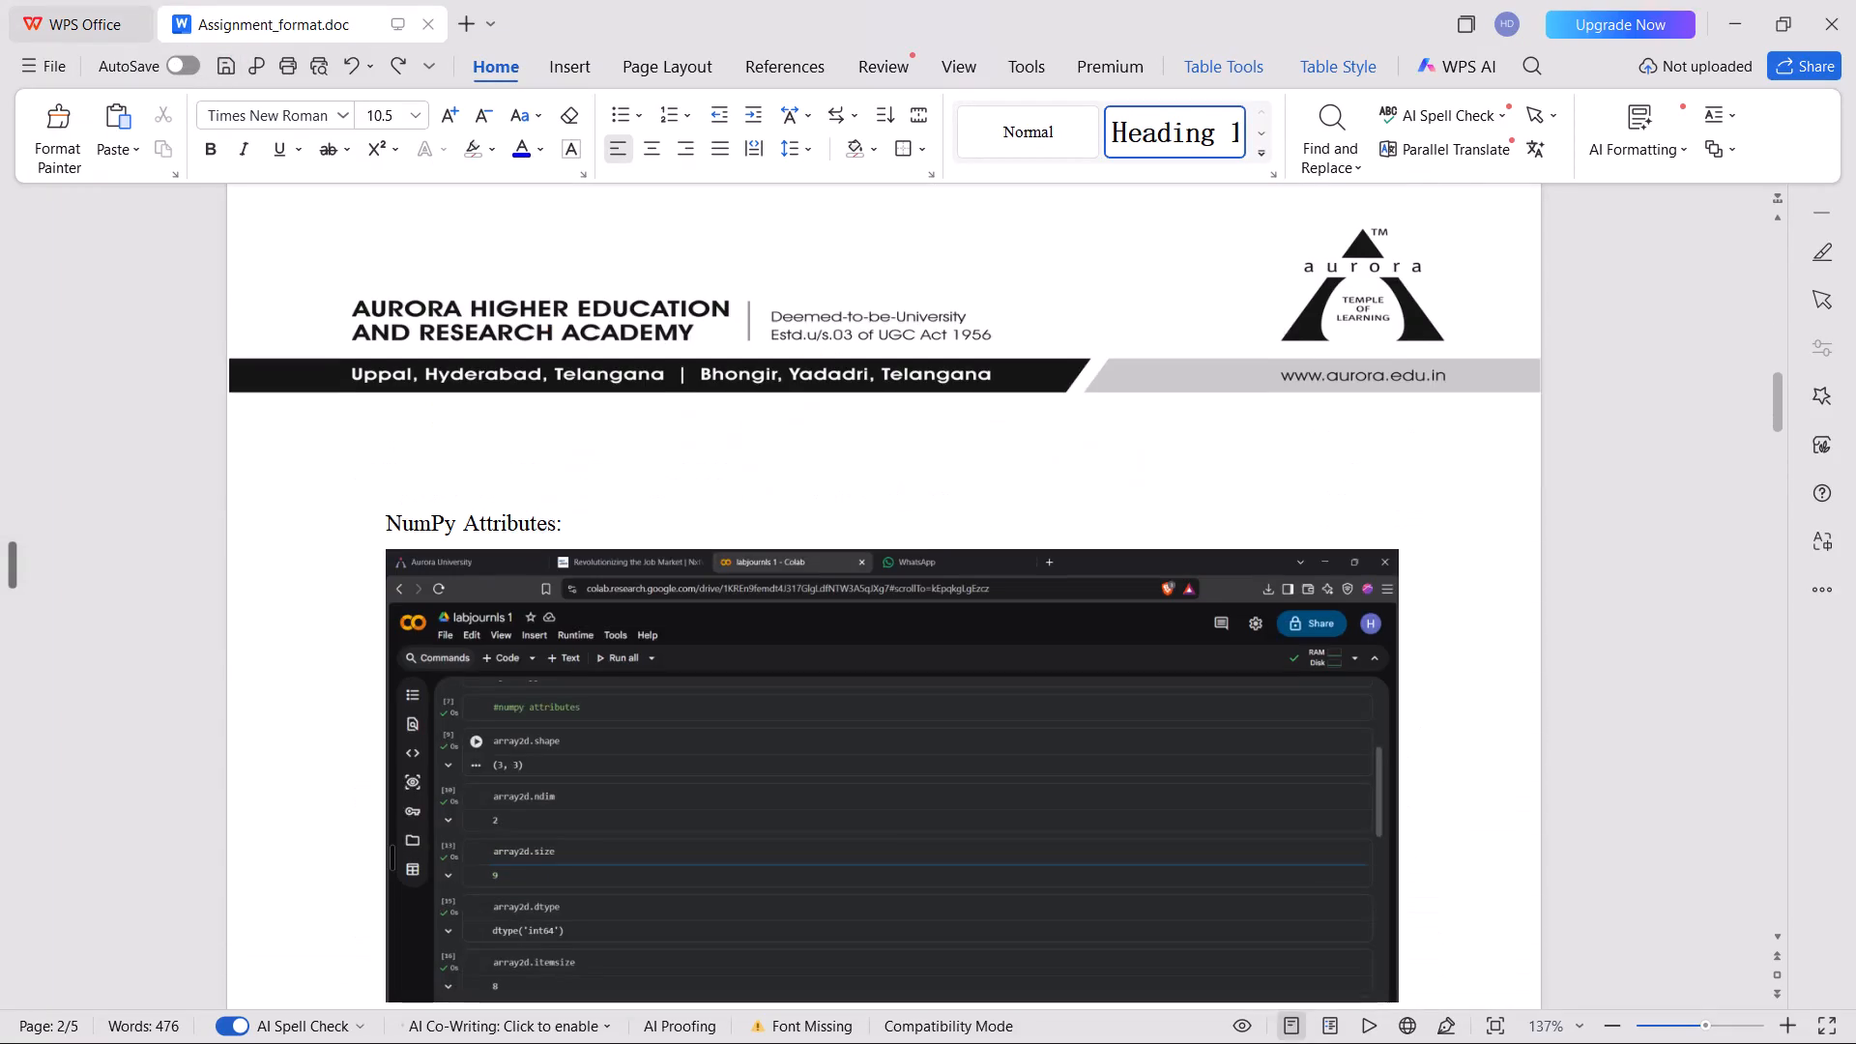
{"action": "scroll", "coordinate": [732, 623], "scroll_direction": "up", "scroll_amount": 9}
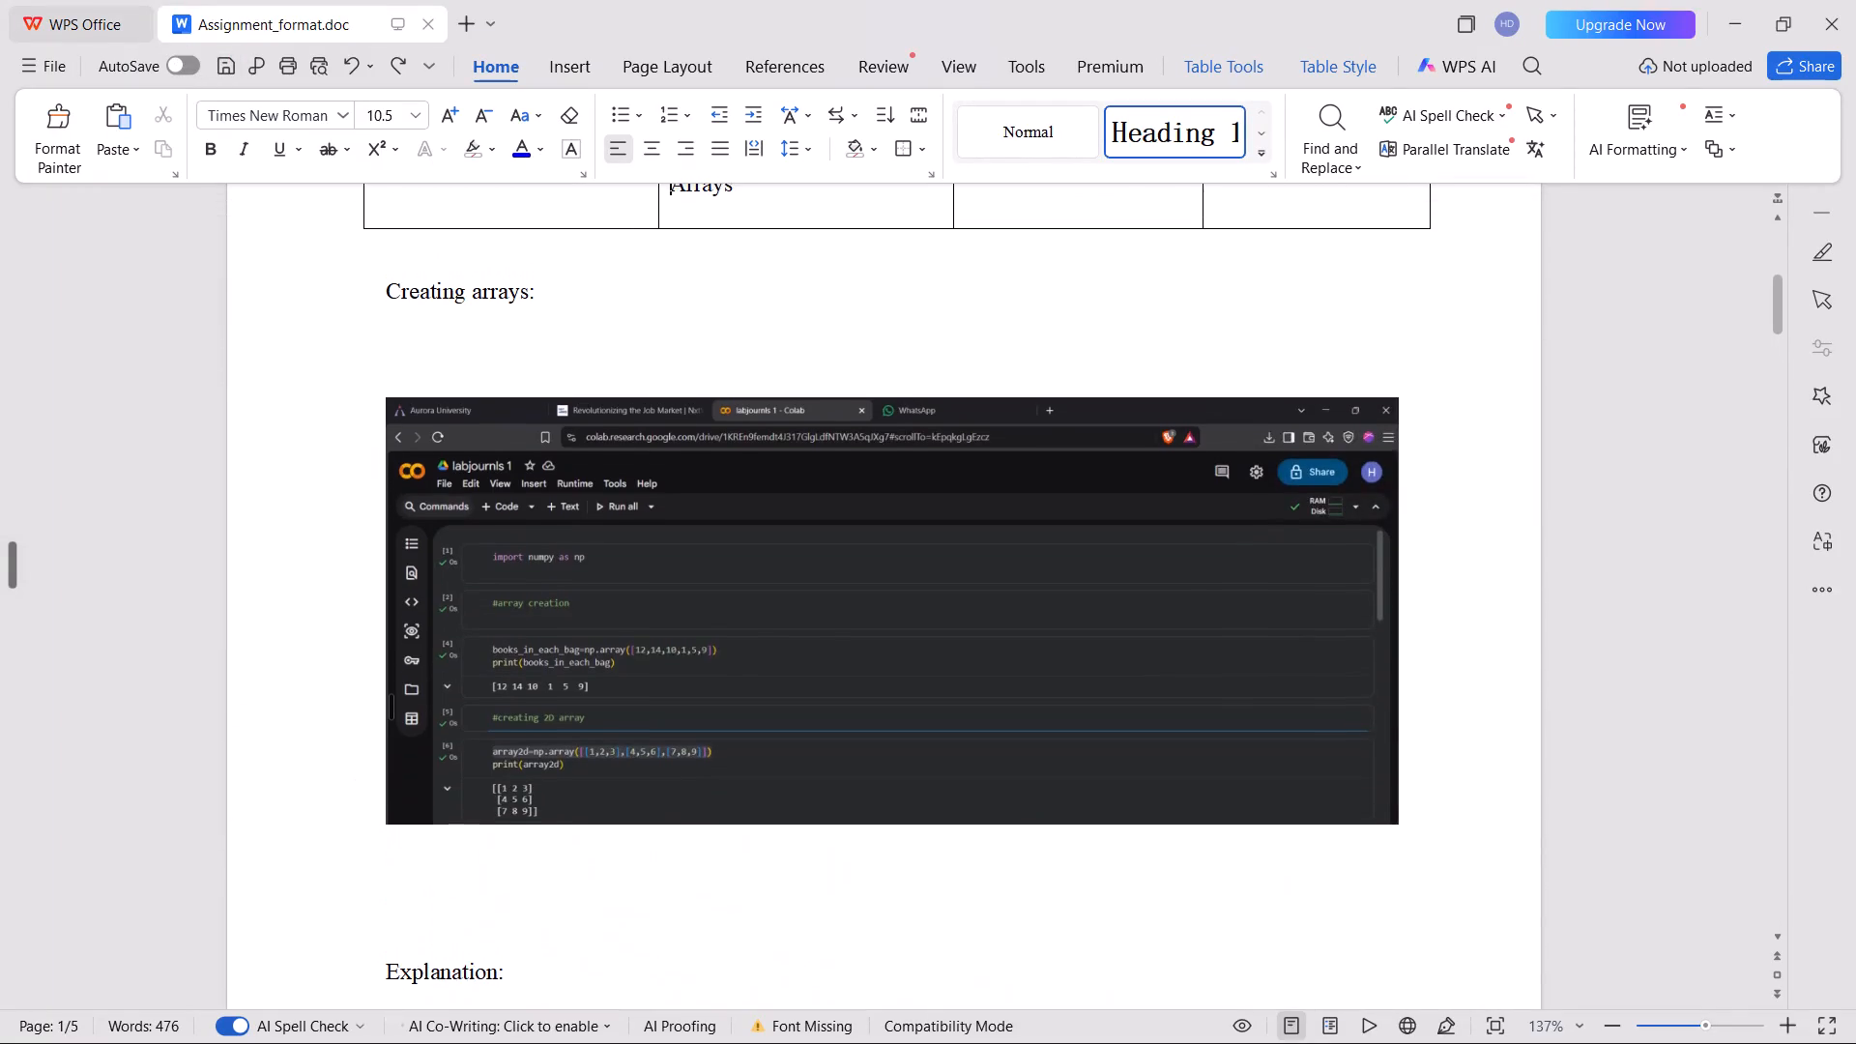
{"action": "key", "text": "alt+Tab"}
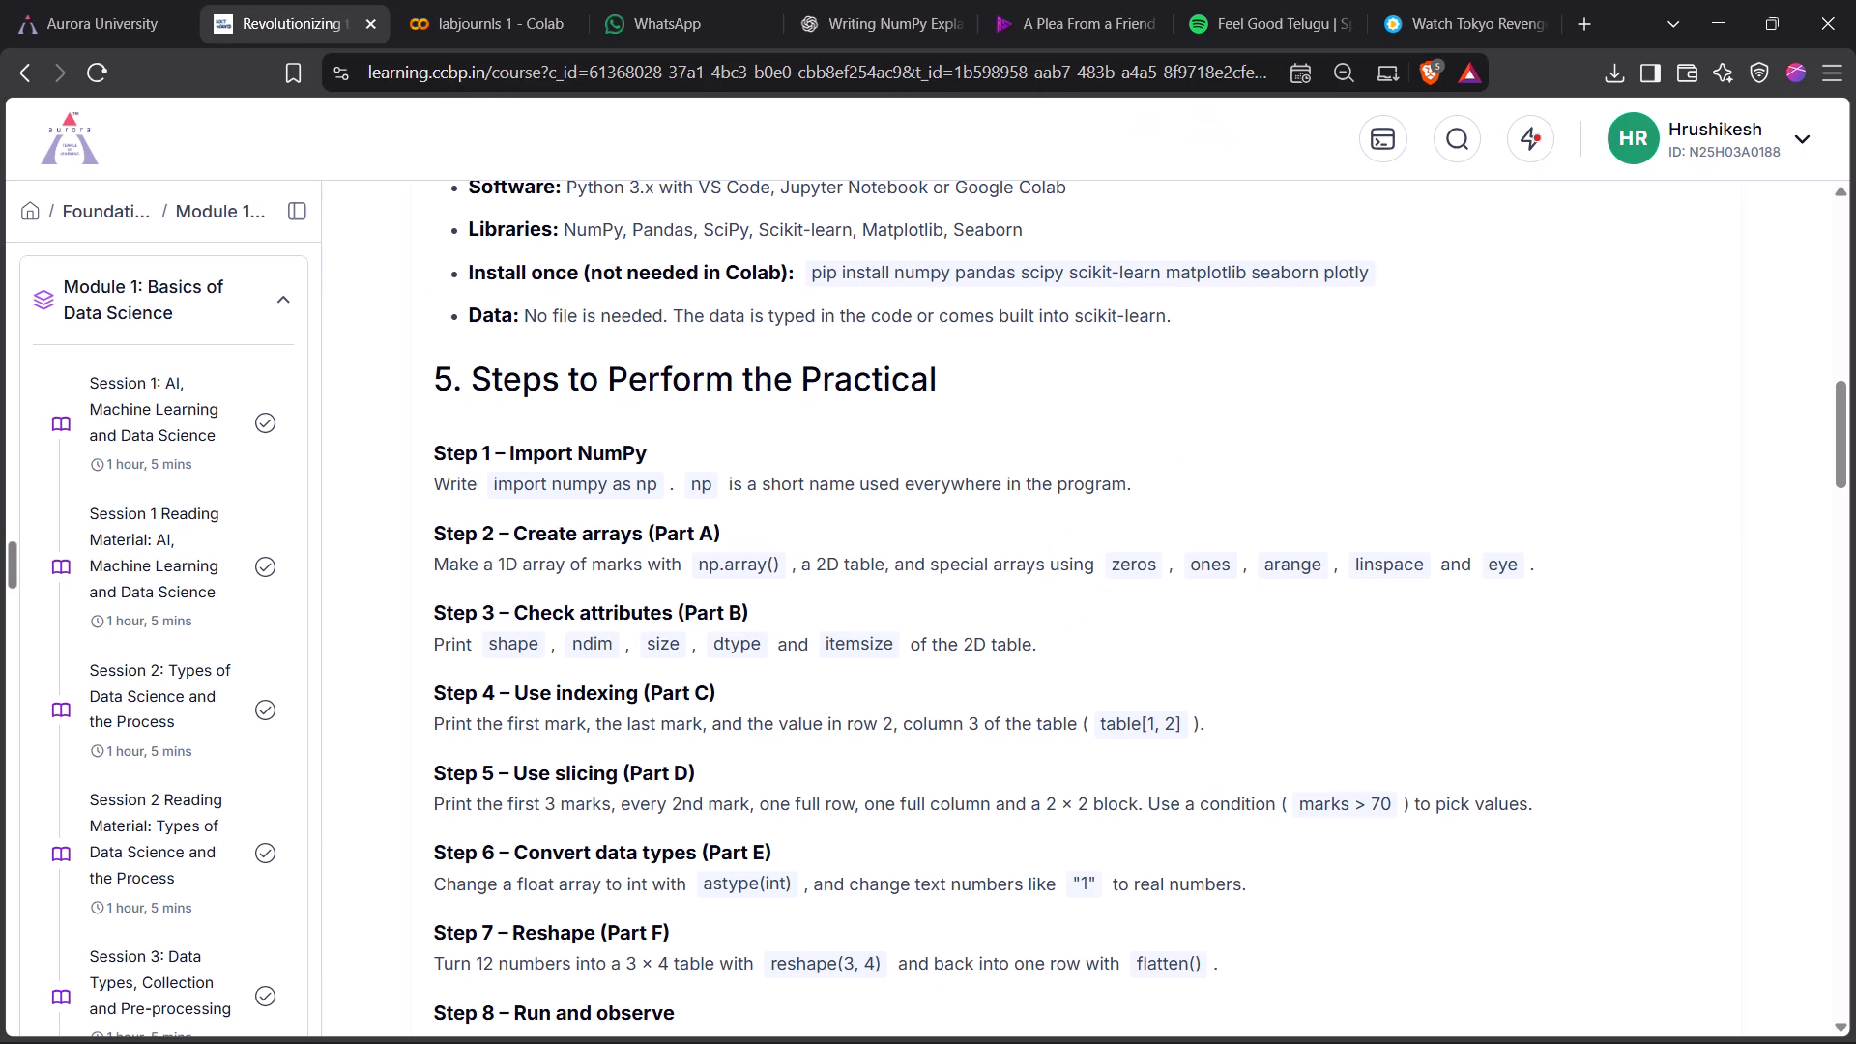
{"action": "left_click", "coordinate": [498, 0]}
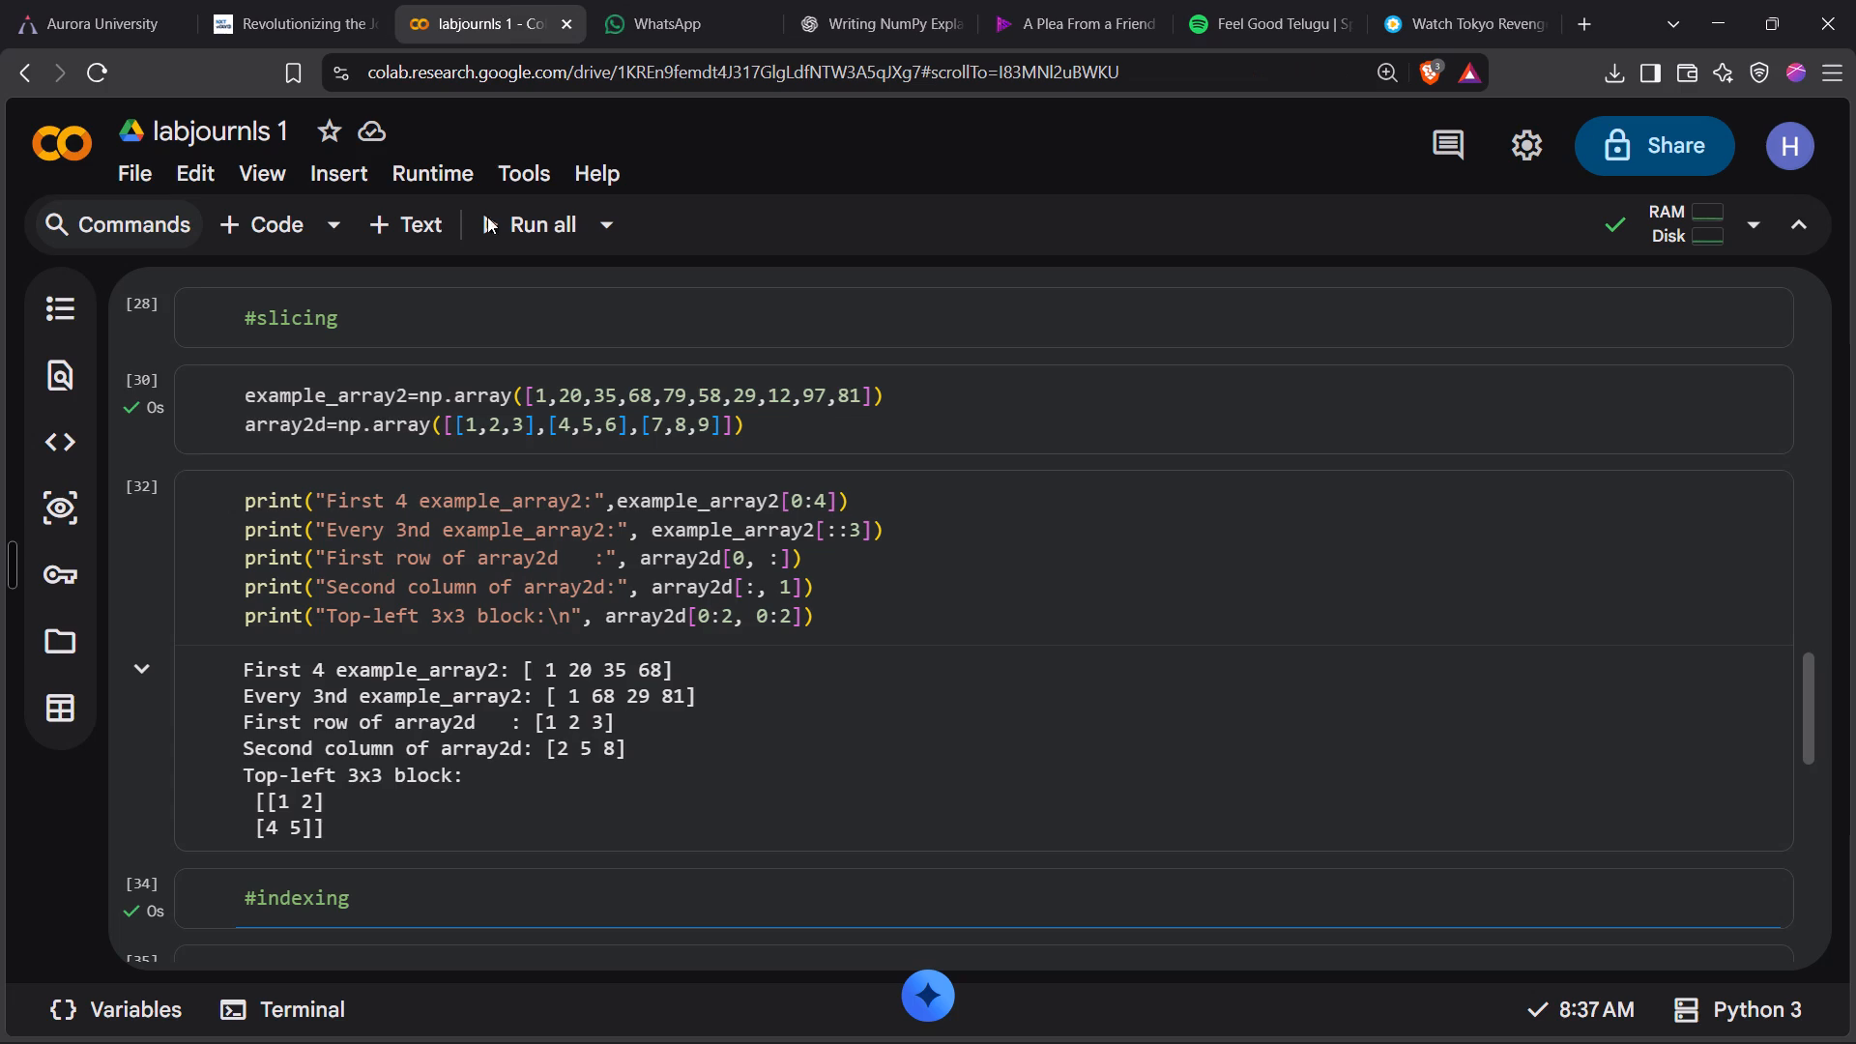
{"action": "scroll", "coordinate": [462, 454], "scroll_direction": "up", "scroll_amount": 14}
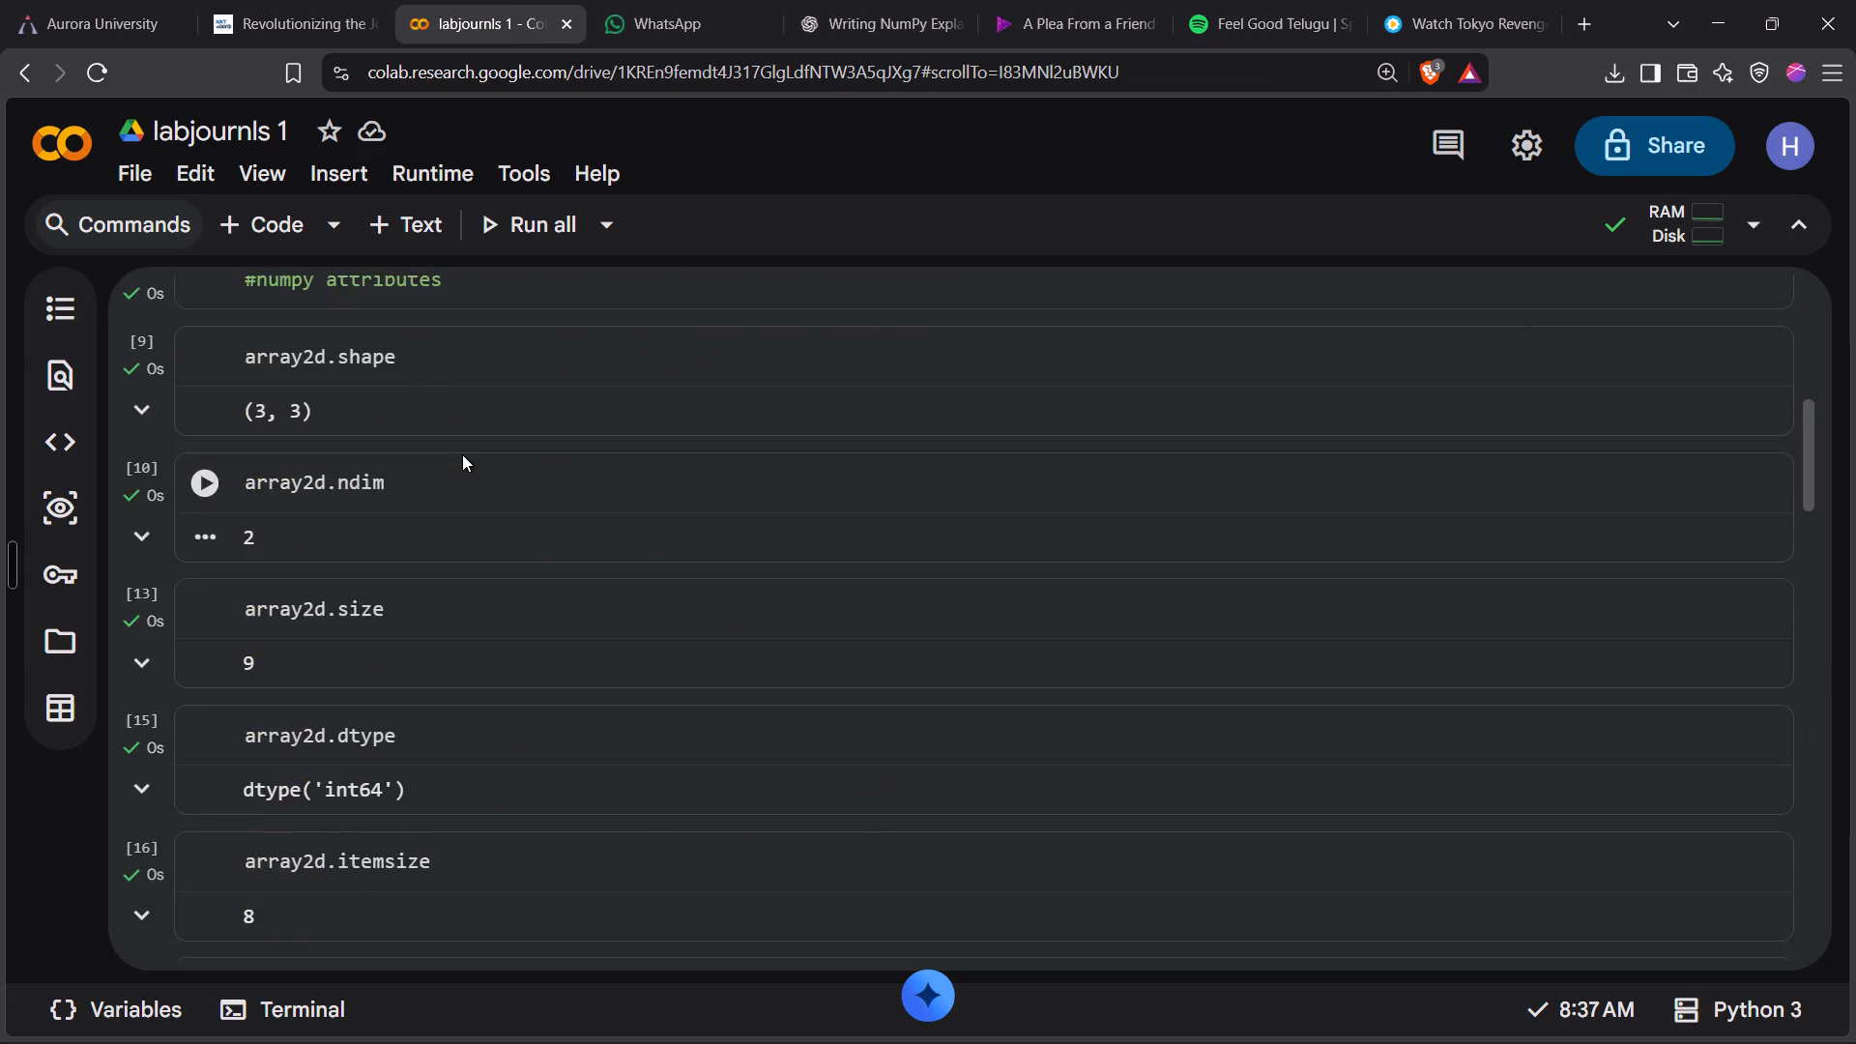
{"action": "scroll", "coordinate": [462, 454], "scroll_direction": "up", "scroll_amount": 10}
{"action": "key", "text": "ctrl+equal"}
{"action": "key", "text": "ctrl+minus"}
{"action": "key", "text": "ctrl+minus"}
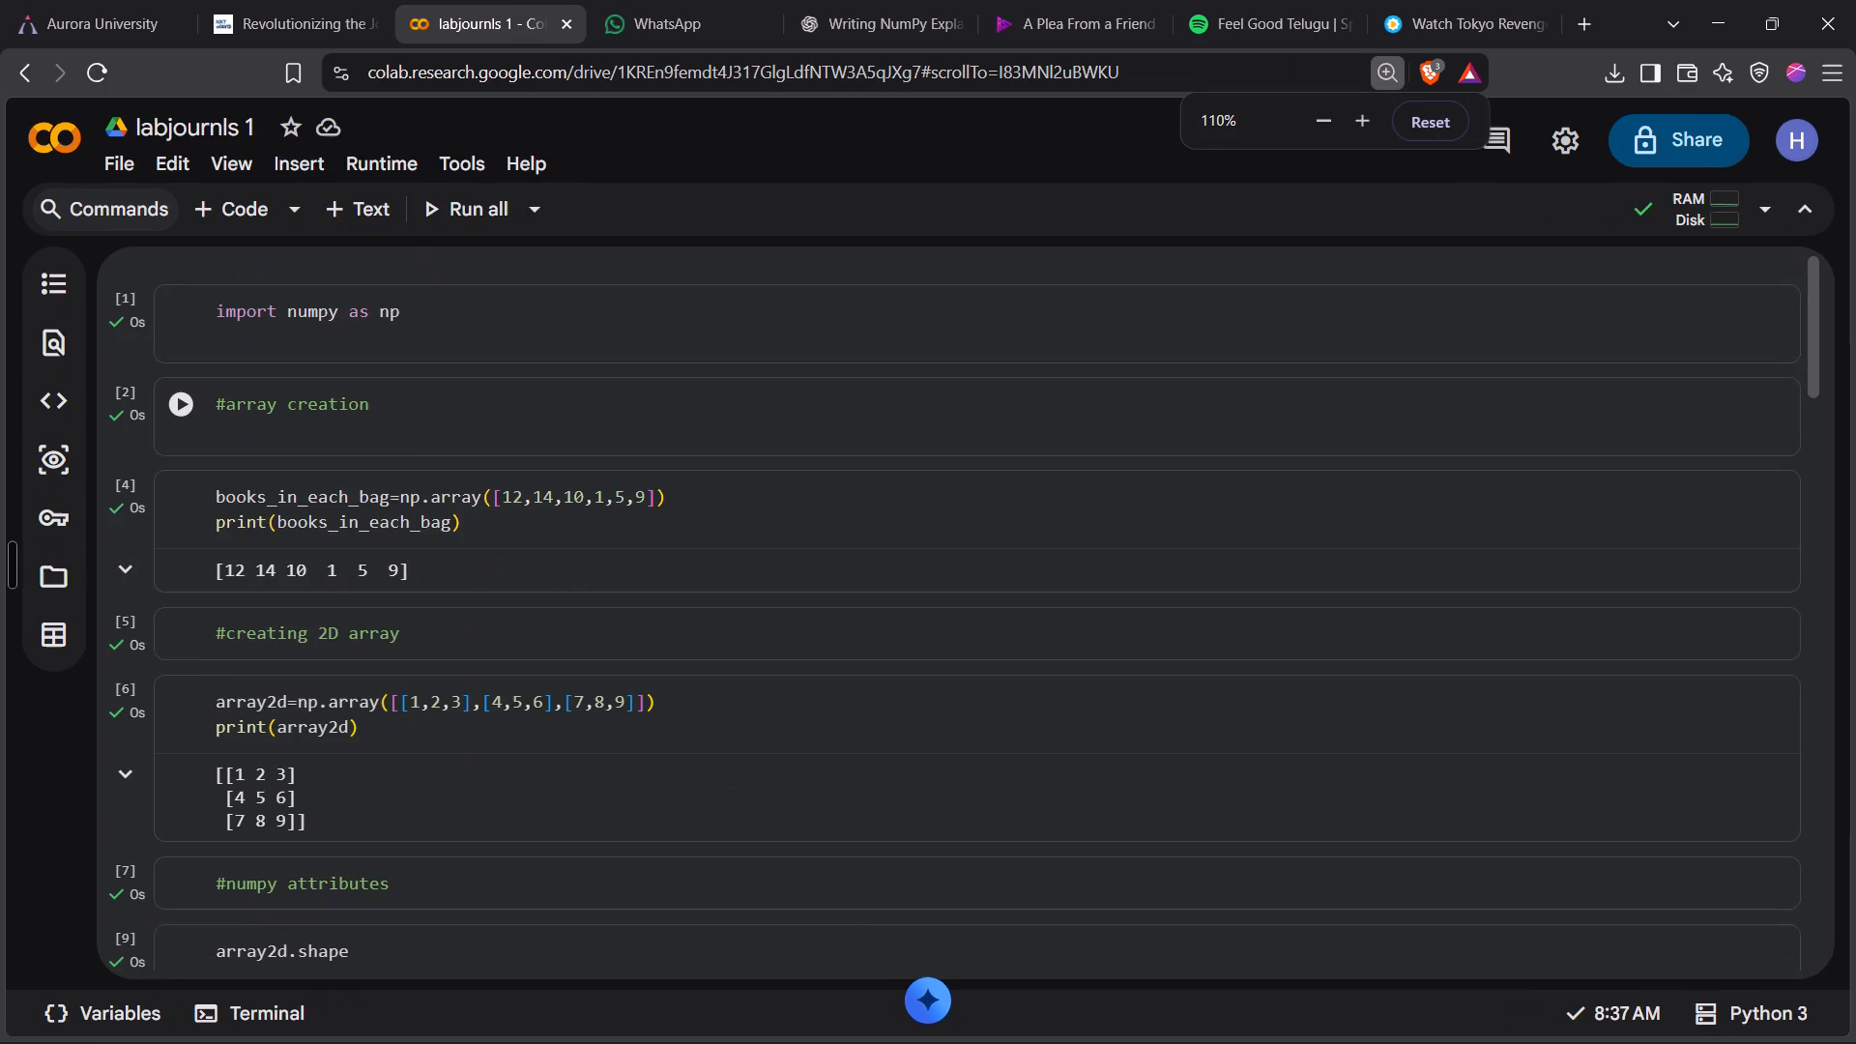
{"action": "scroll", "coordinate": [462, 454], "scroll_direction": "up", "scroll_amount": 6}
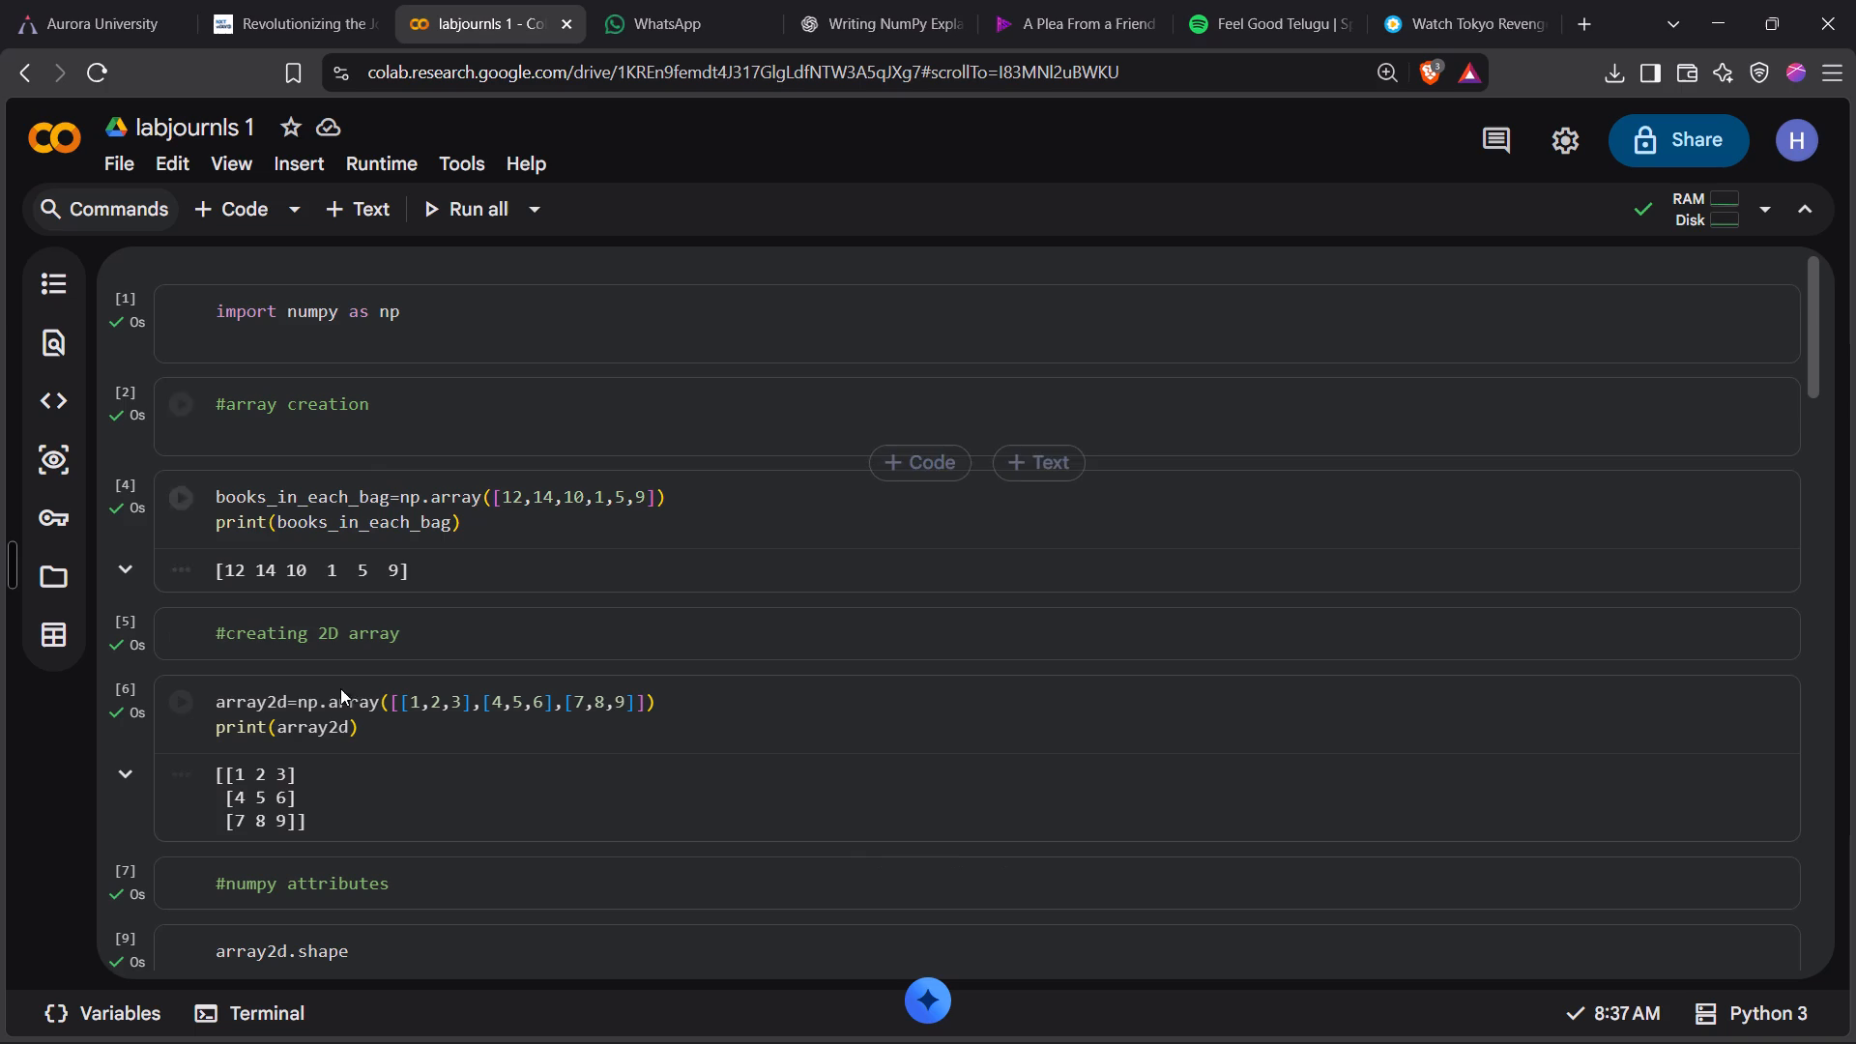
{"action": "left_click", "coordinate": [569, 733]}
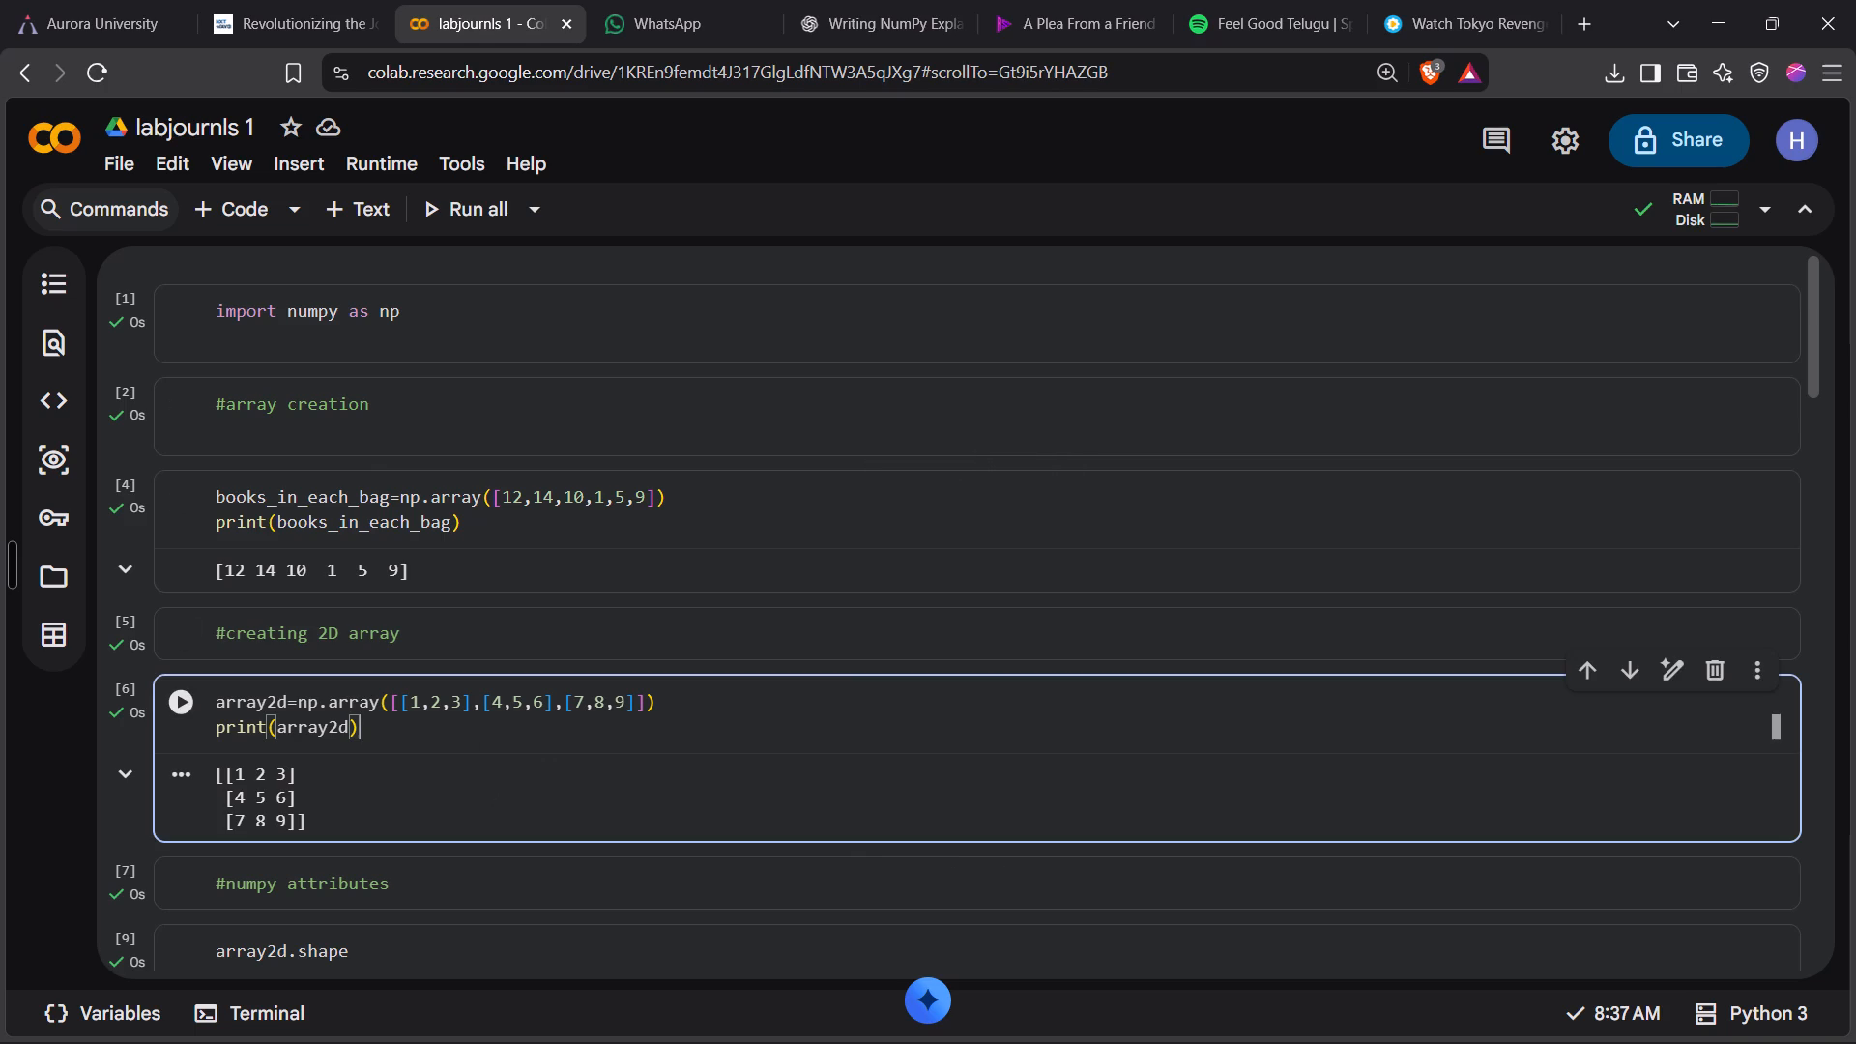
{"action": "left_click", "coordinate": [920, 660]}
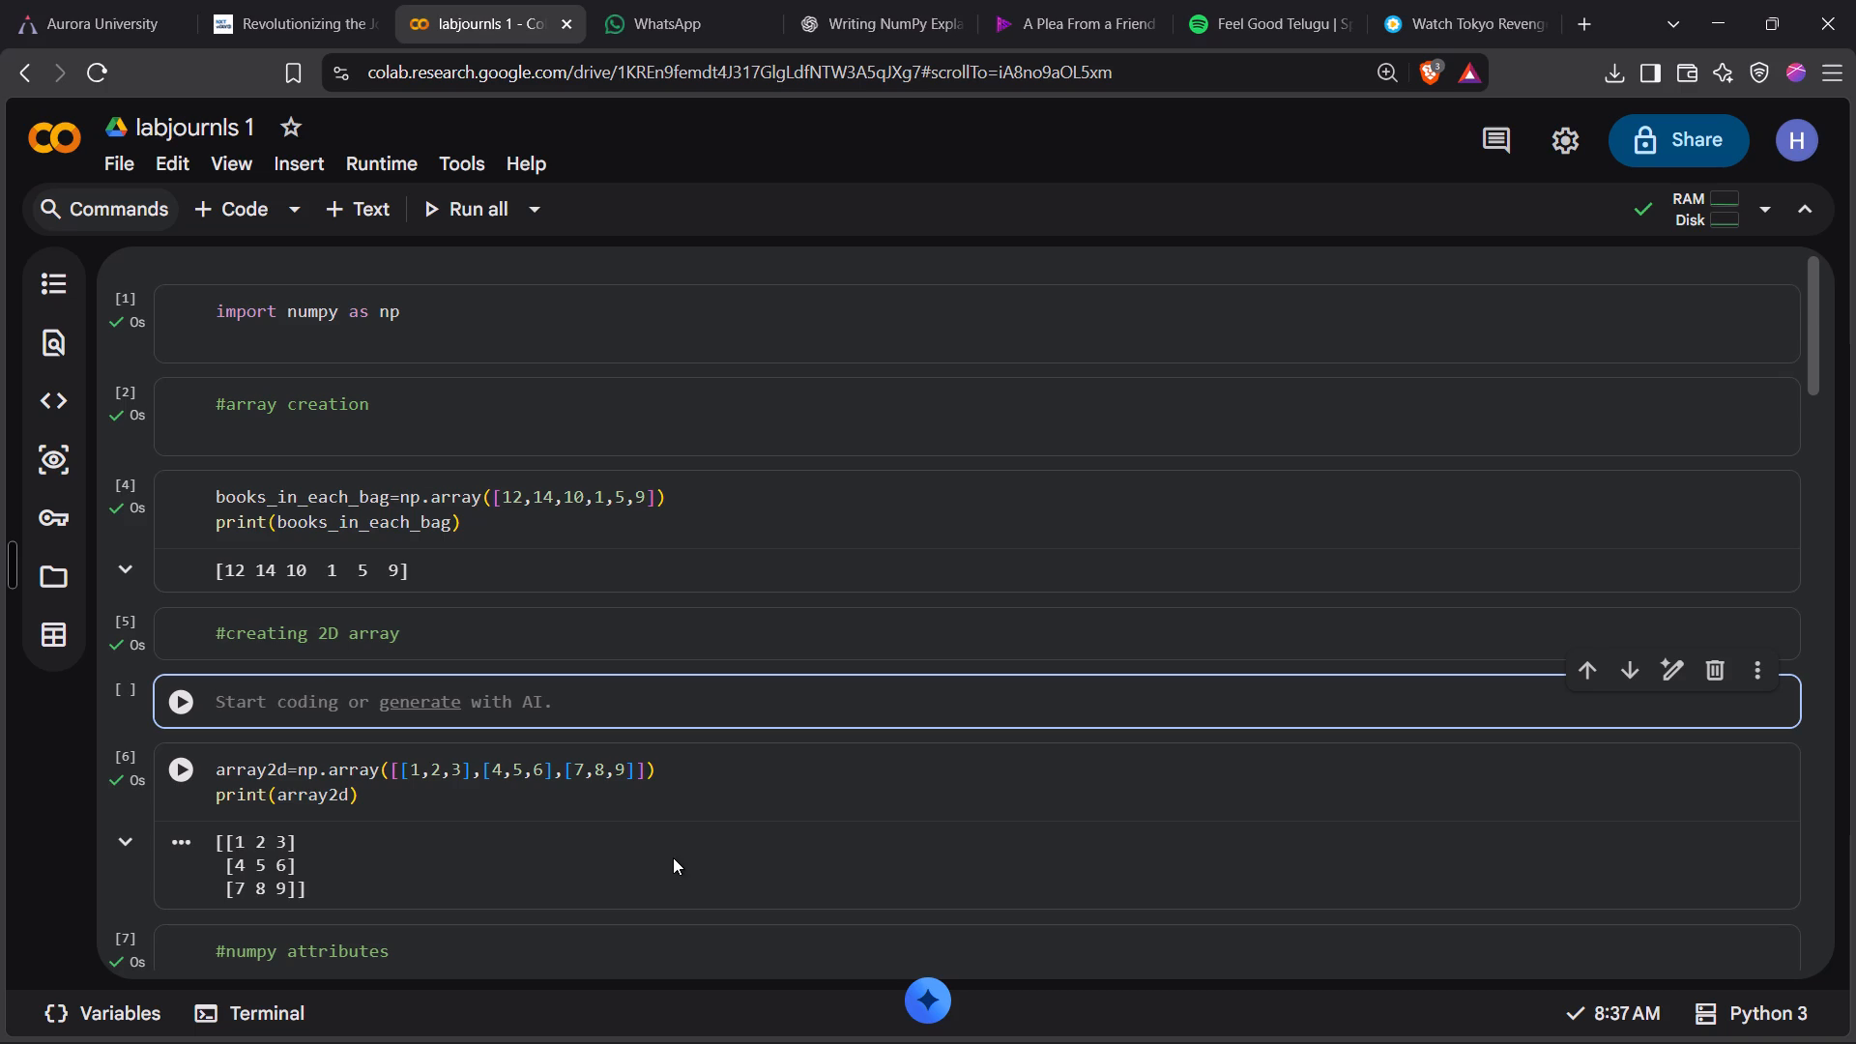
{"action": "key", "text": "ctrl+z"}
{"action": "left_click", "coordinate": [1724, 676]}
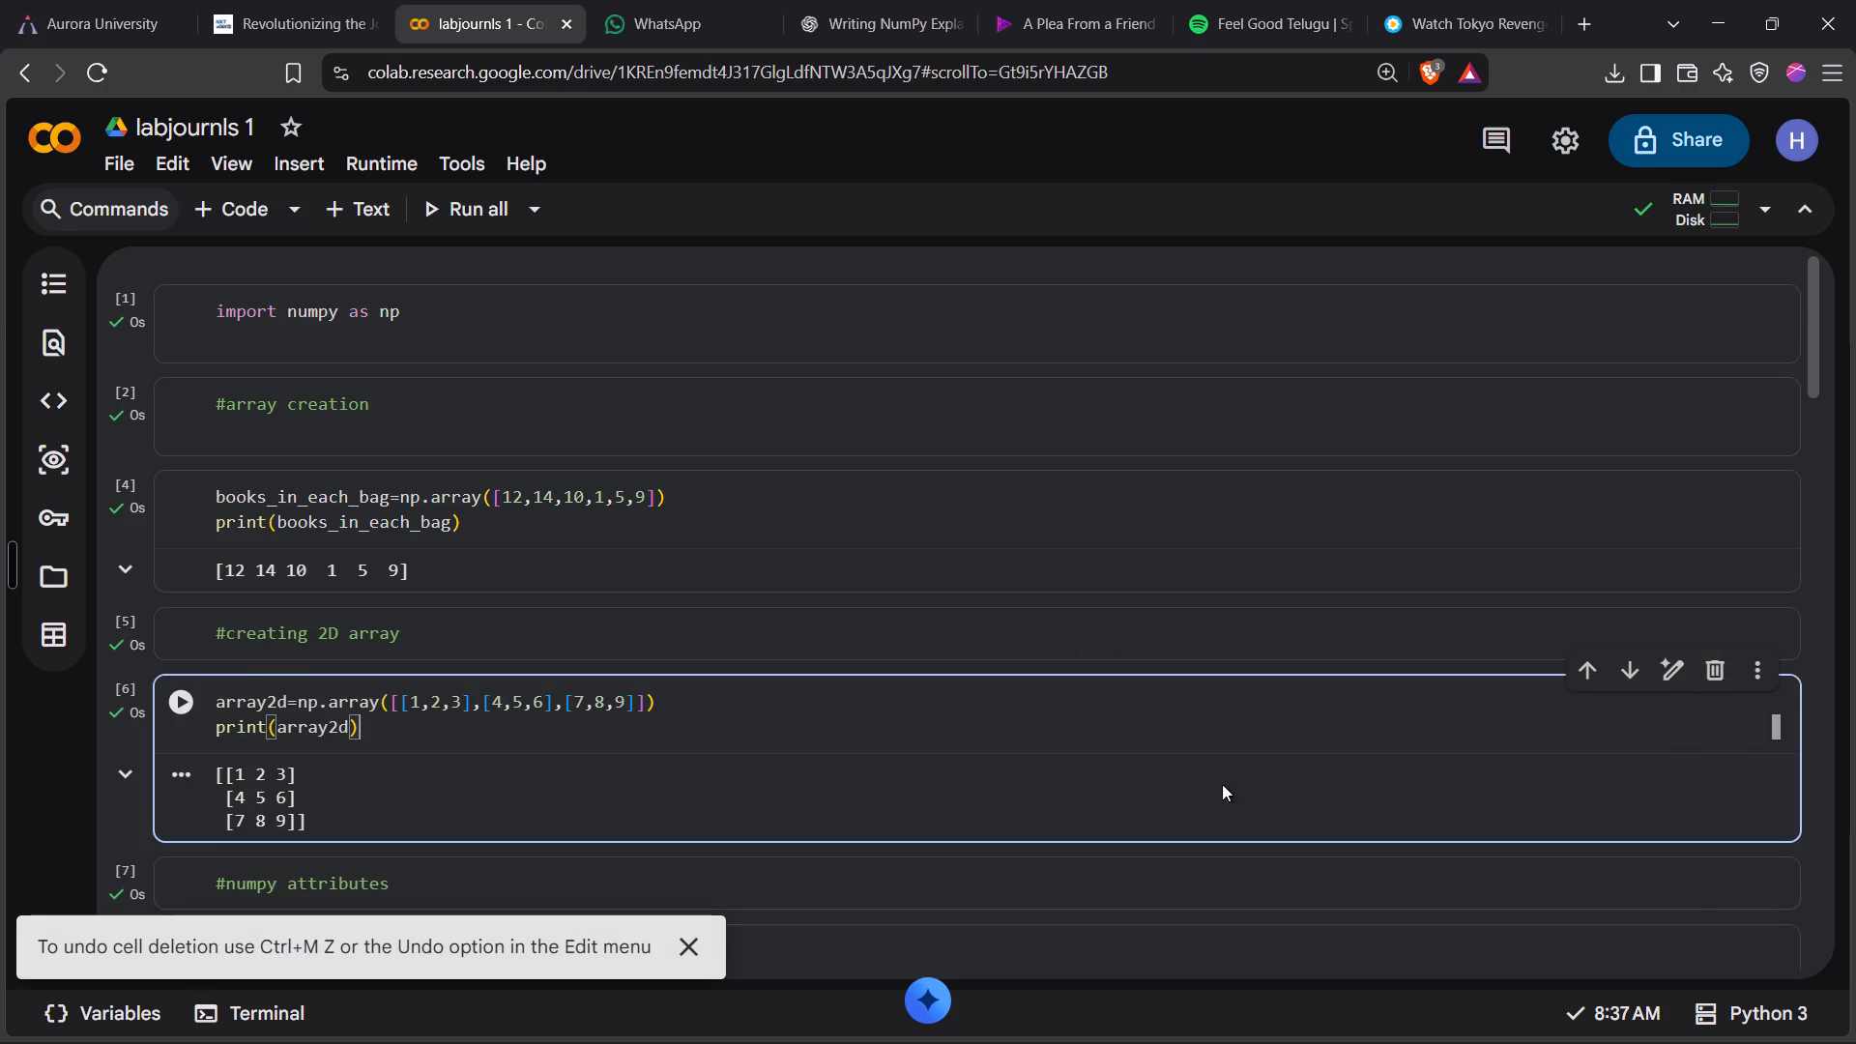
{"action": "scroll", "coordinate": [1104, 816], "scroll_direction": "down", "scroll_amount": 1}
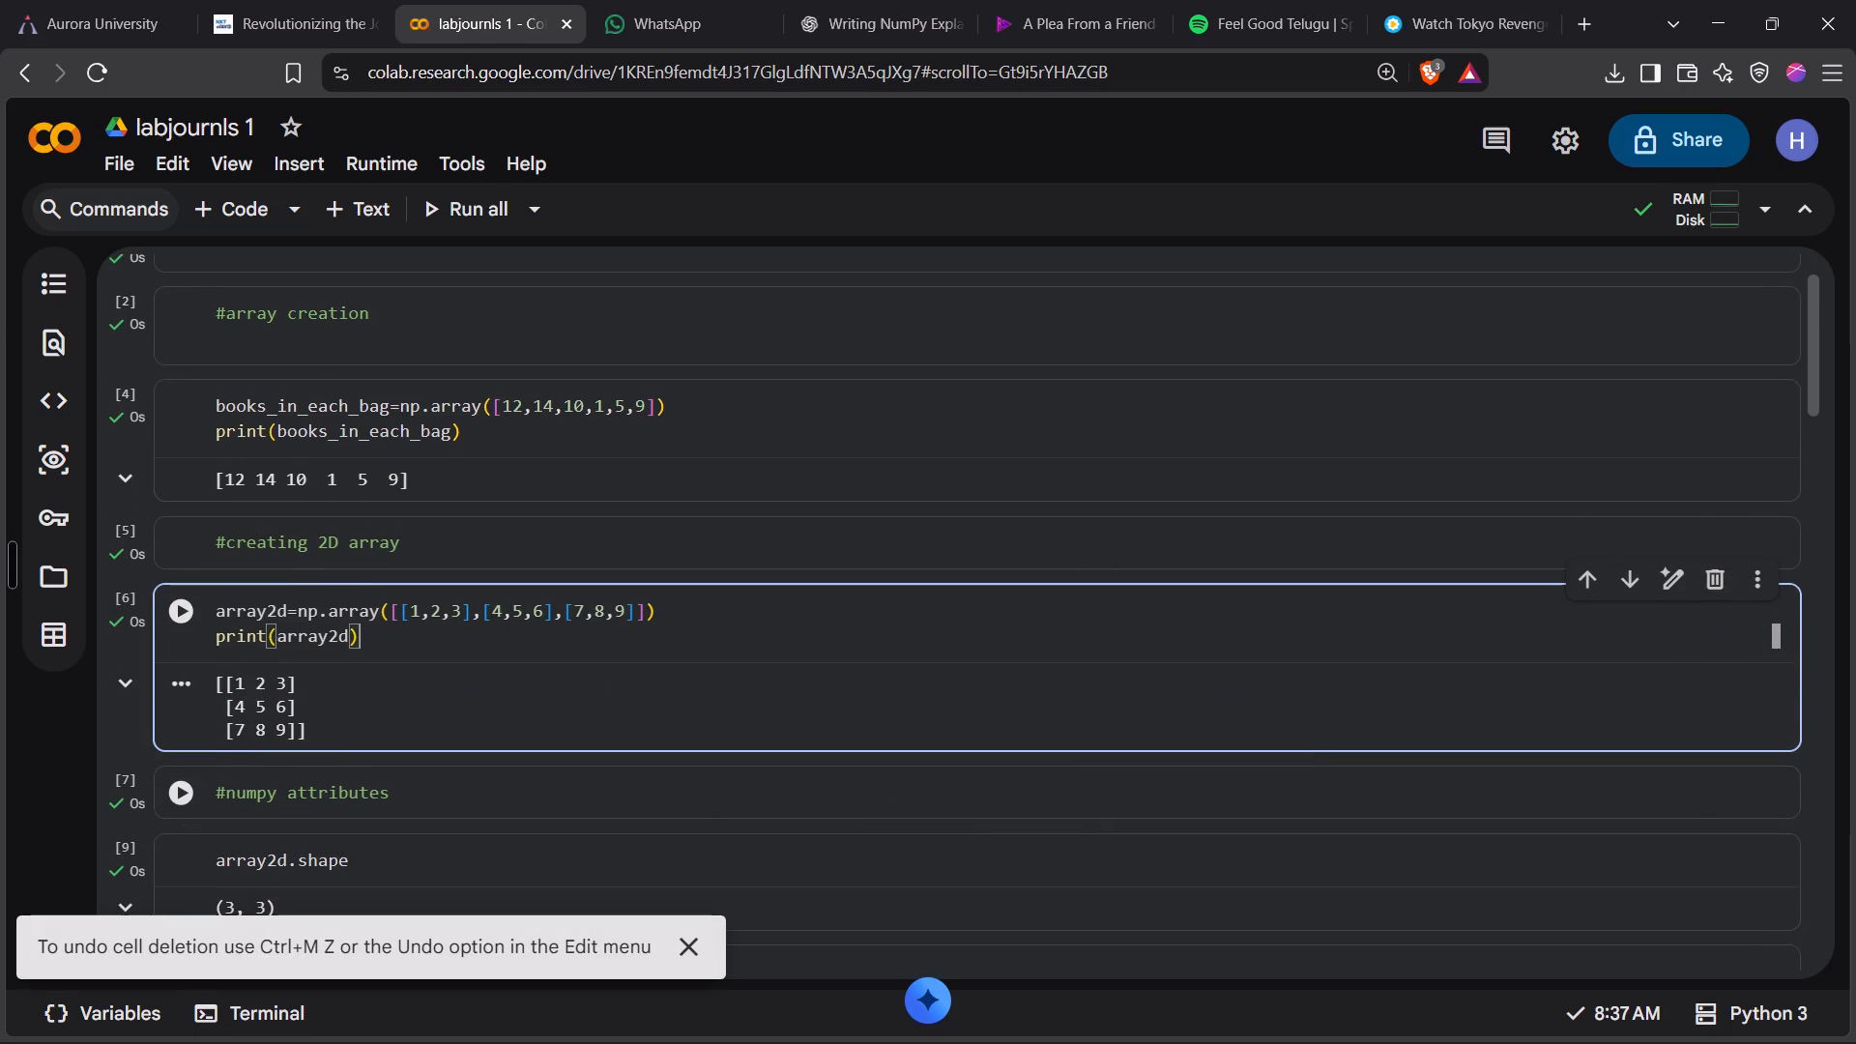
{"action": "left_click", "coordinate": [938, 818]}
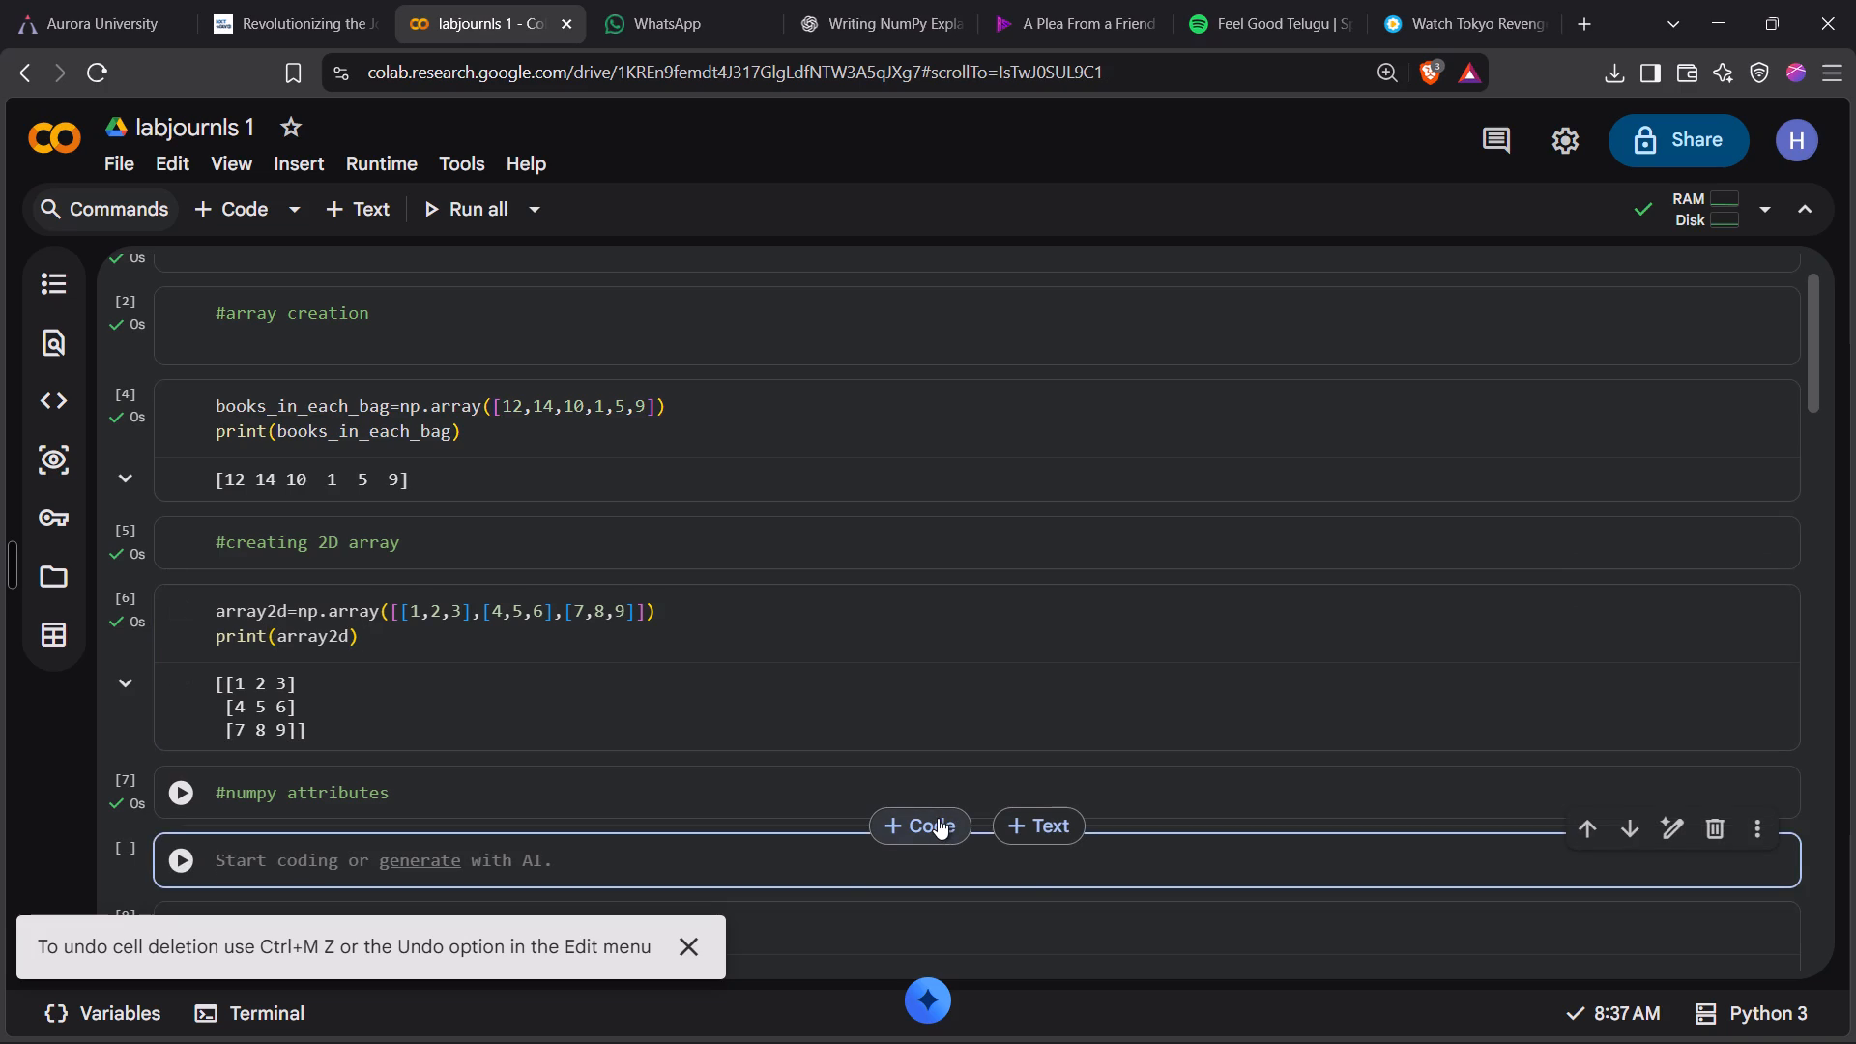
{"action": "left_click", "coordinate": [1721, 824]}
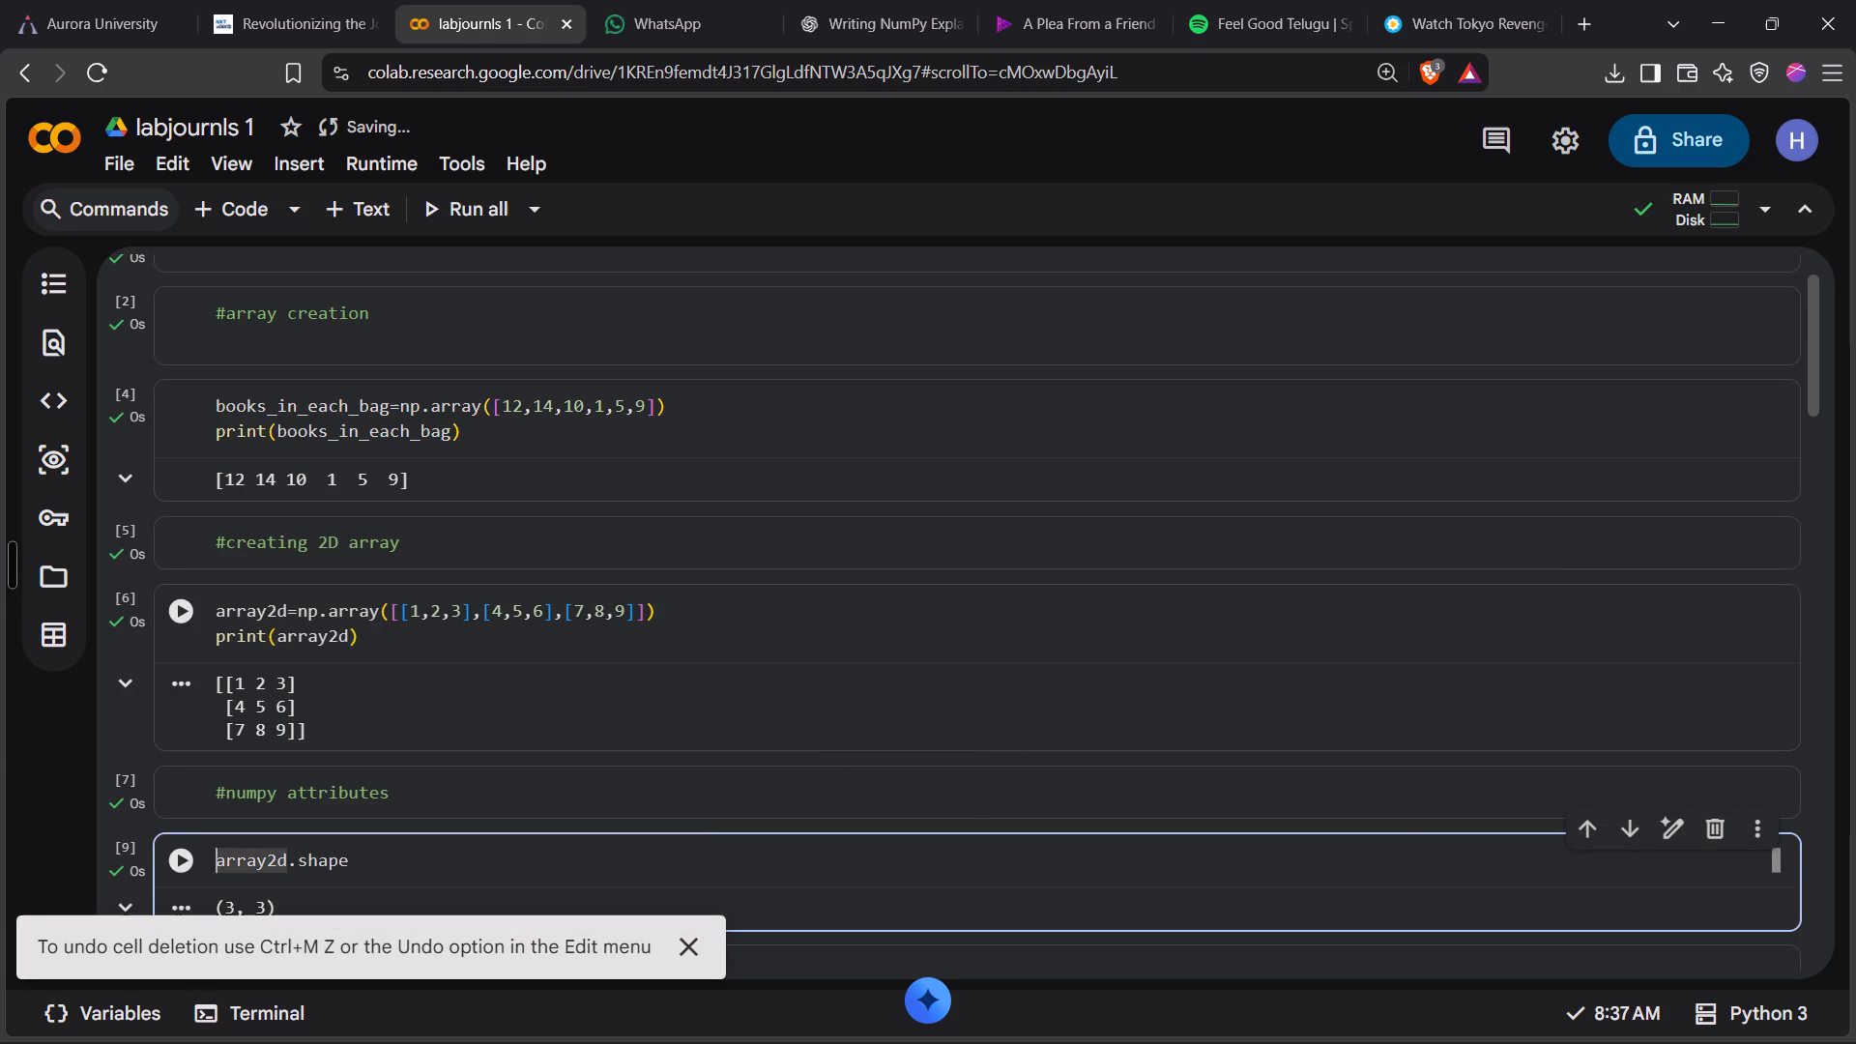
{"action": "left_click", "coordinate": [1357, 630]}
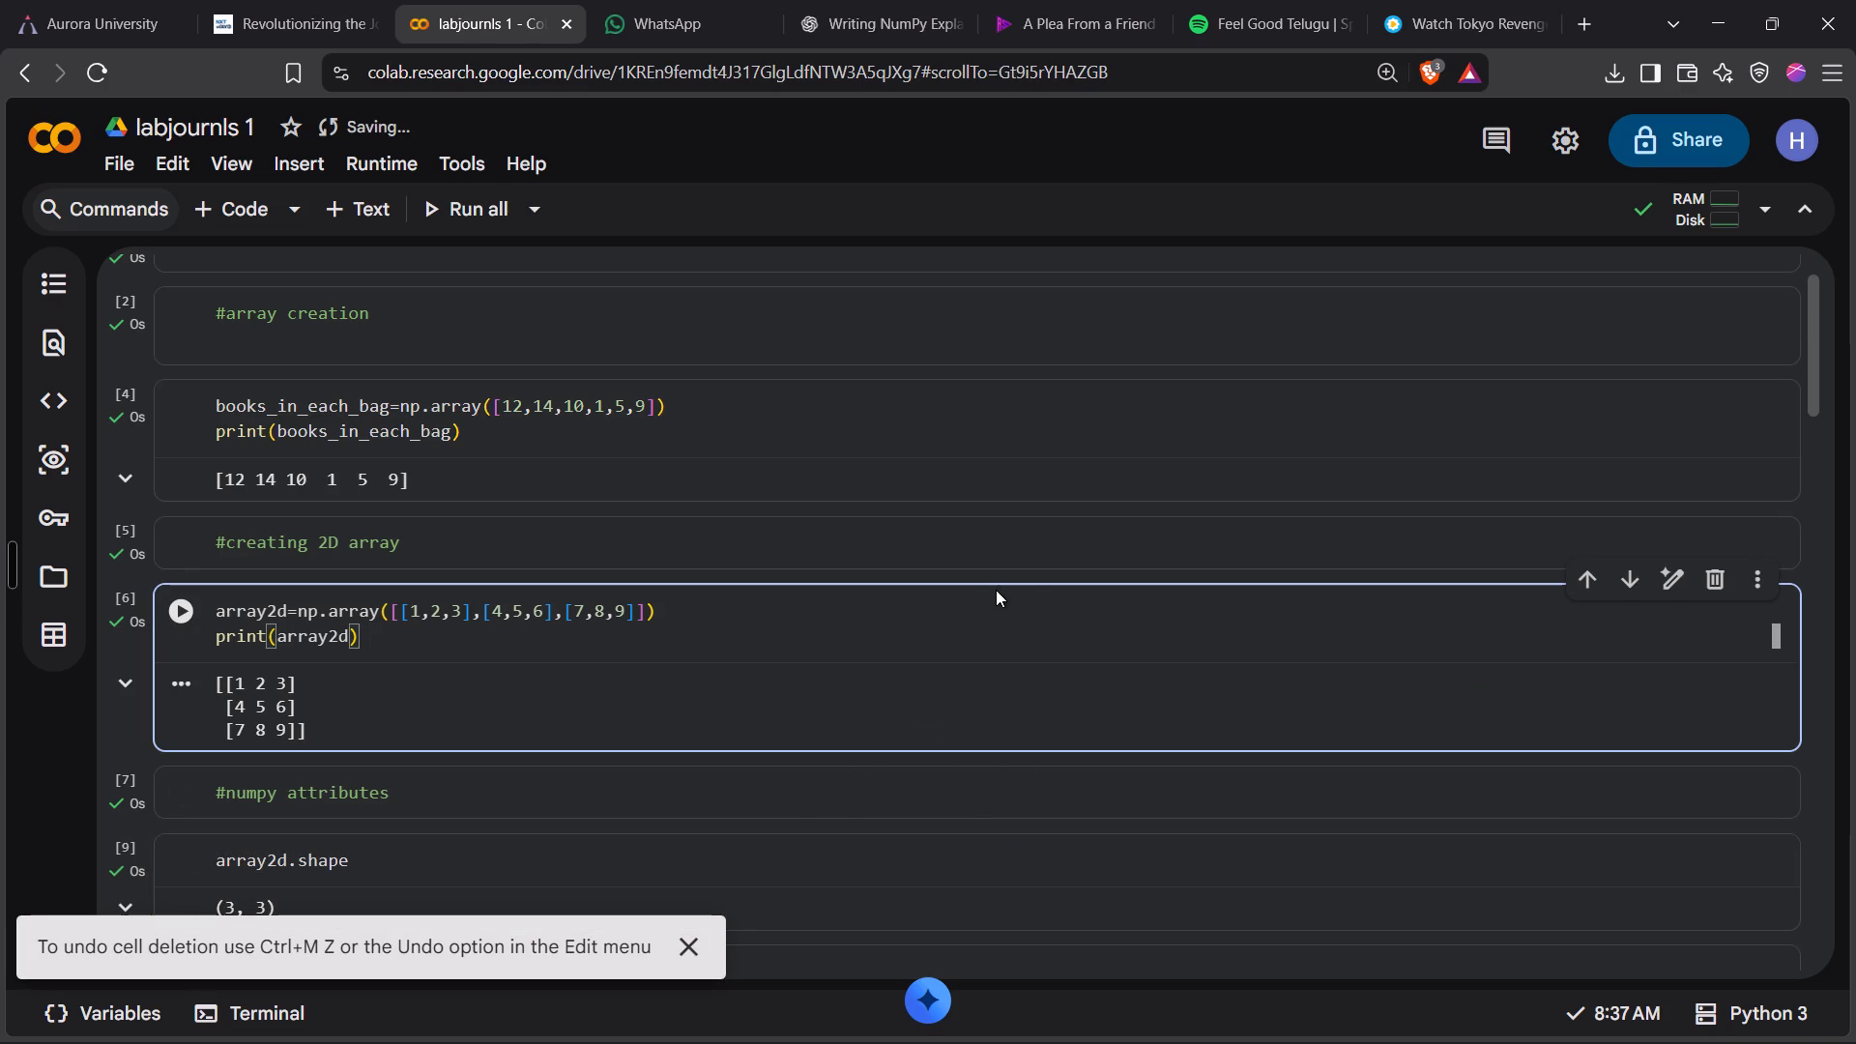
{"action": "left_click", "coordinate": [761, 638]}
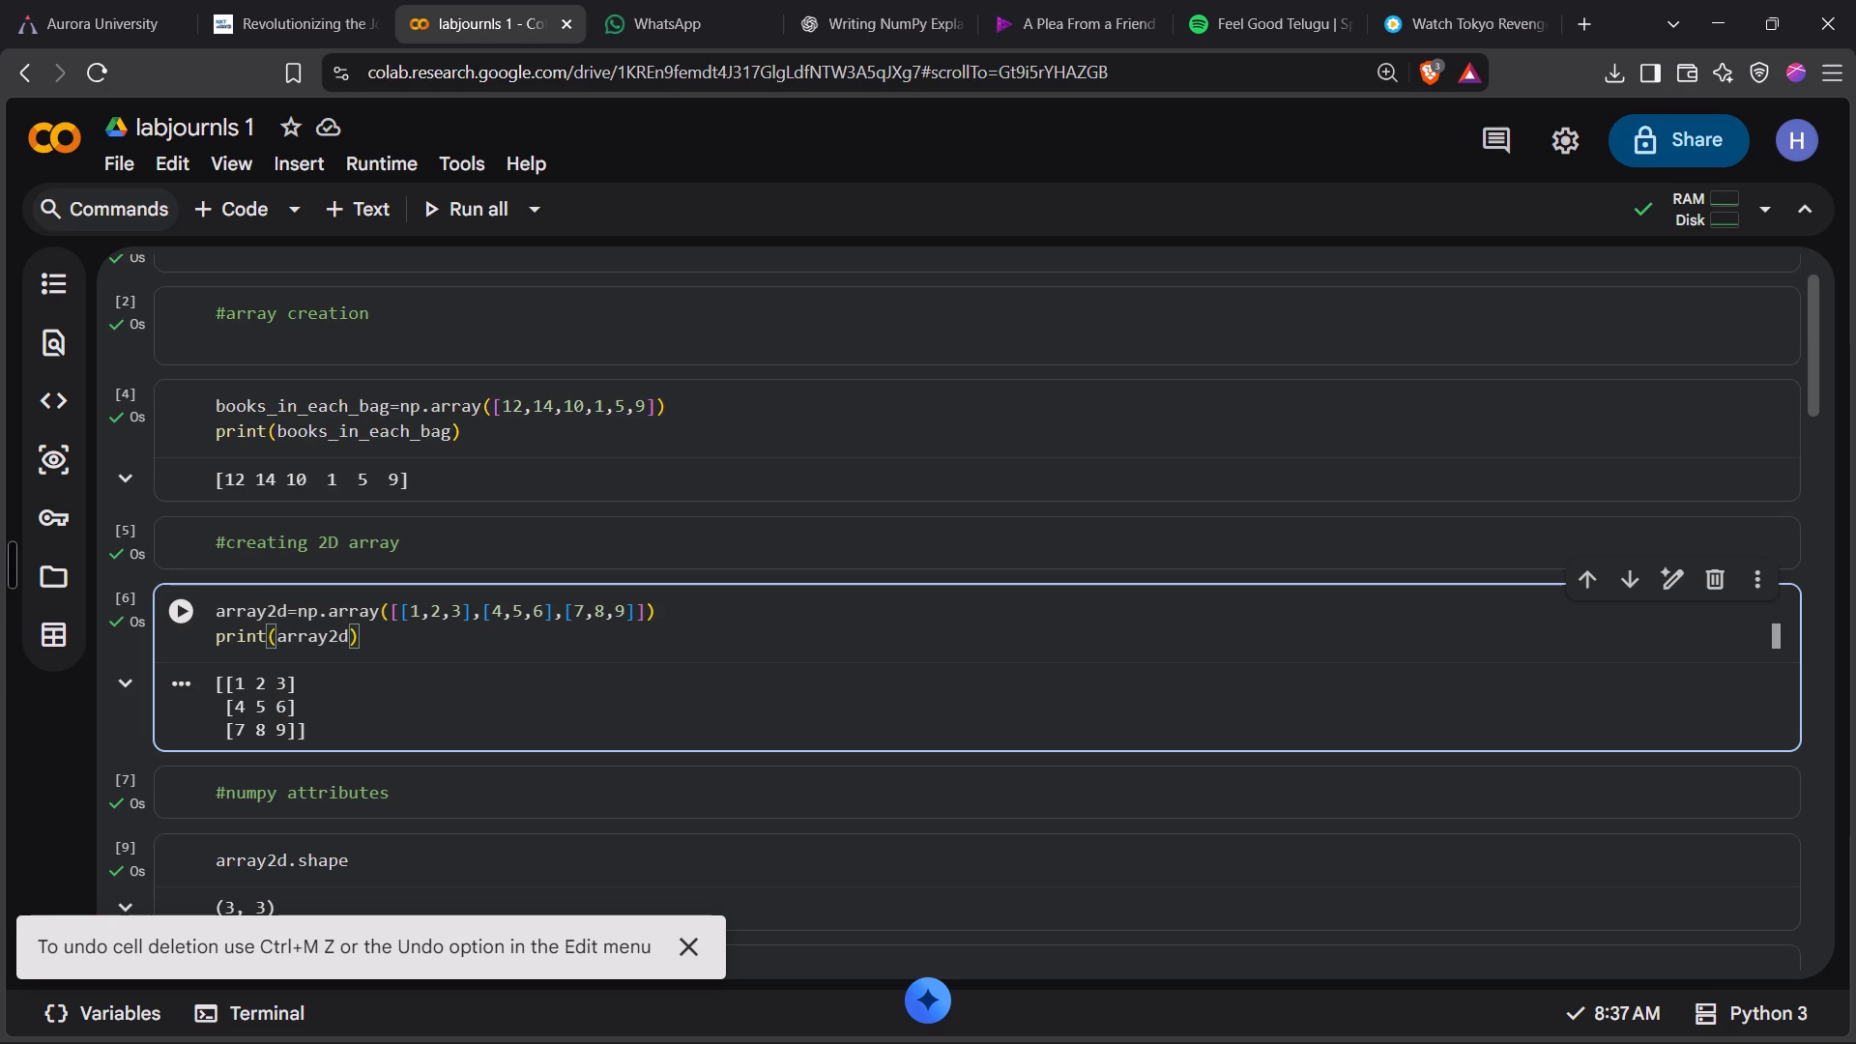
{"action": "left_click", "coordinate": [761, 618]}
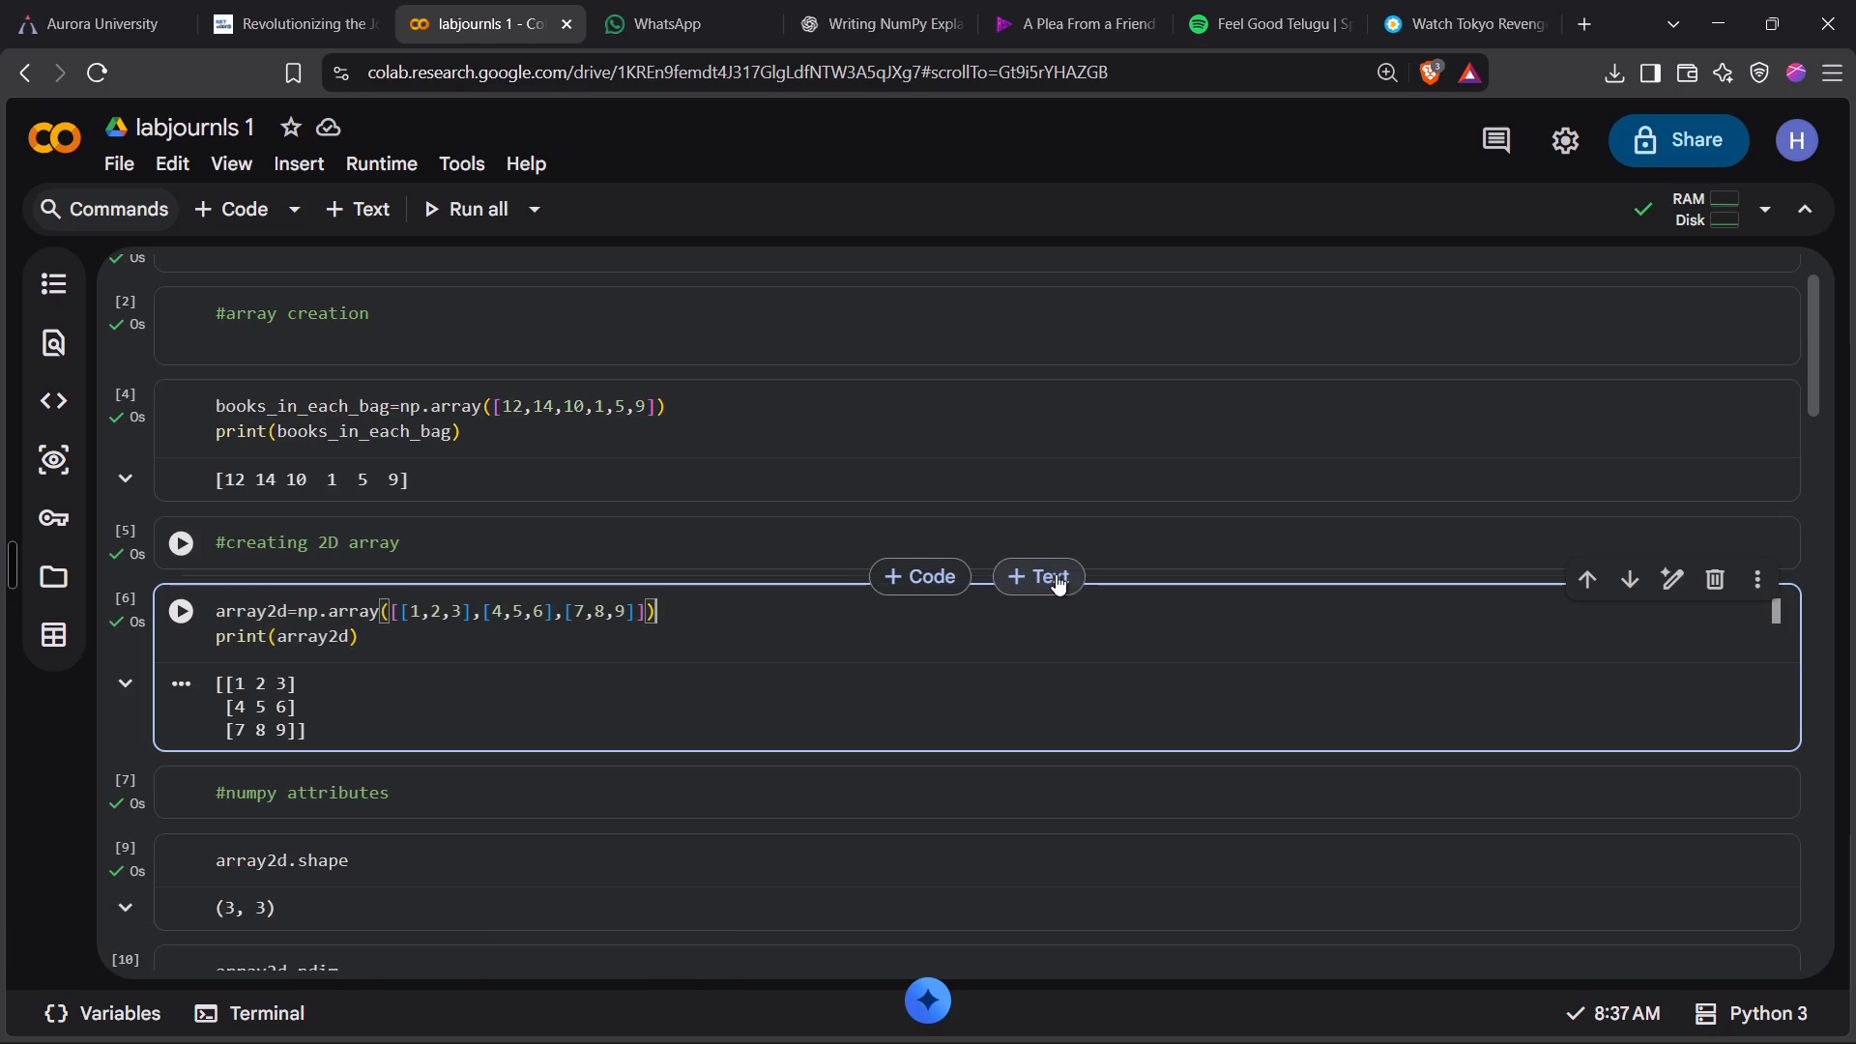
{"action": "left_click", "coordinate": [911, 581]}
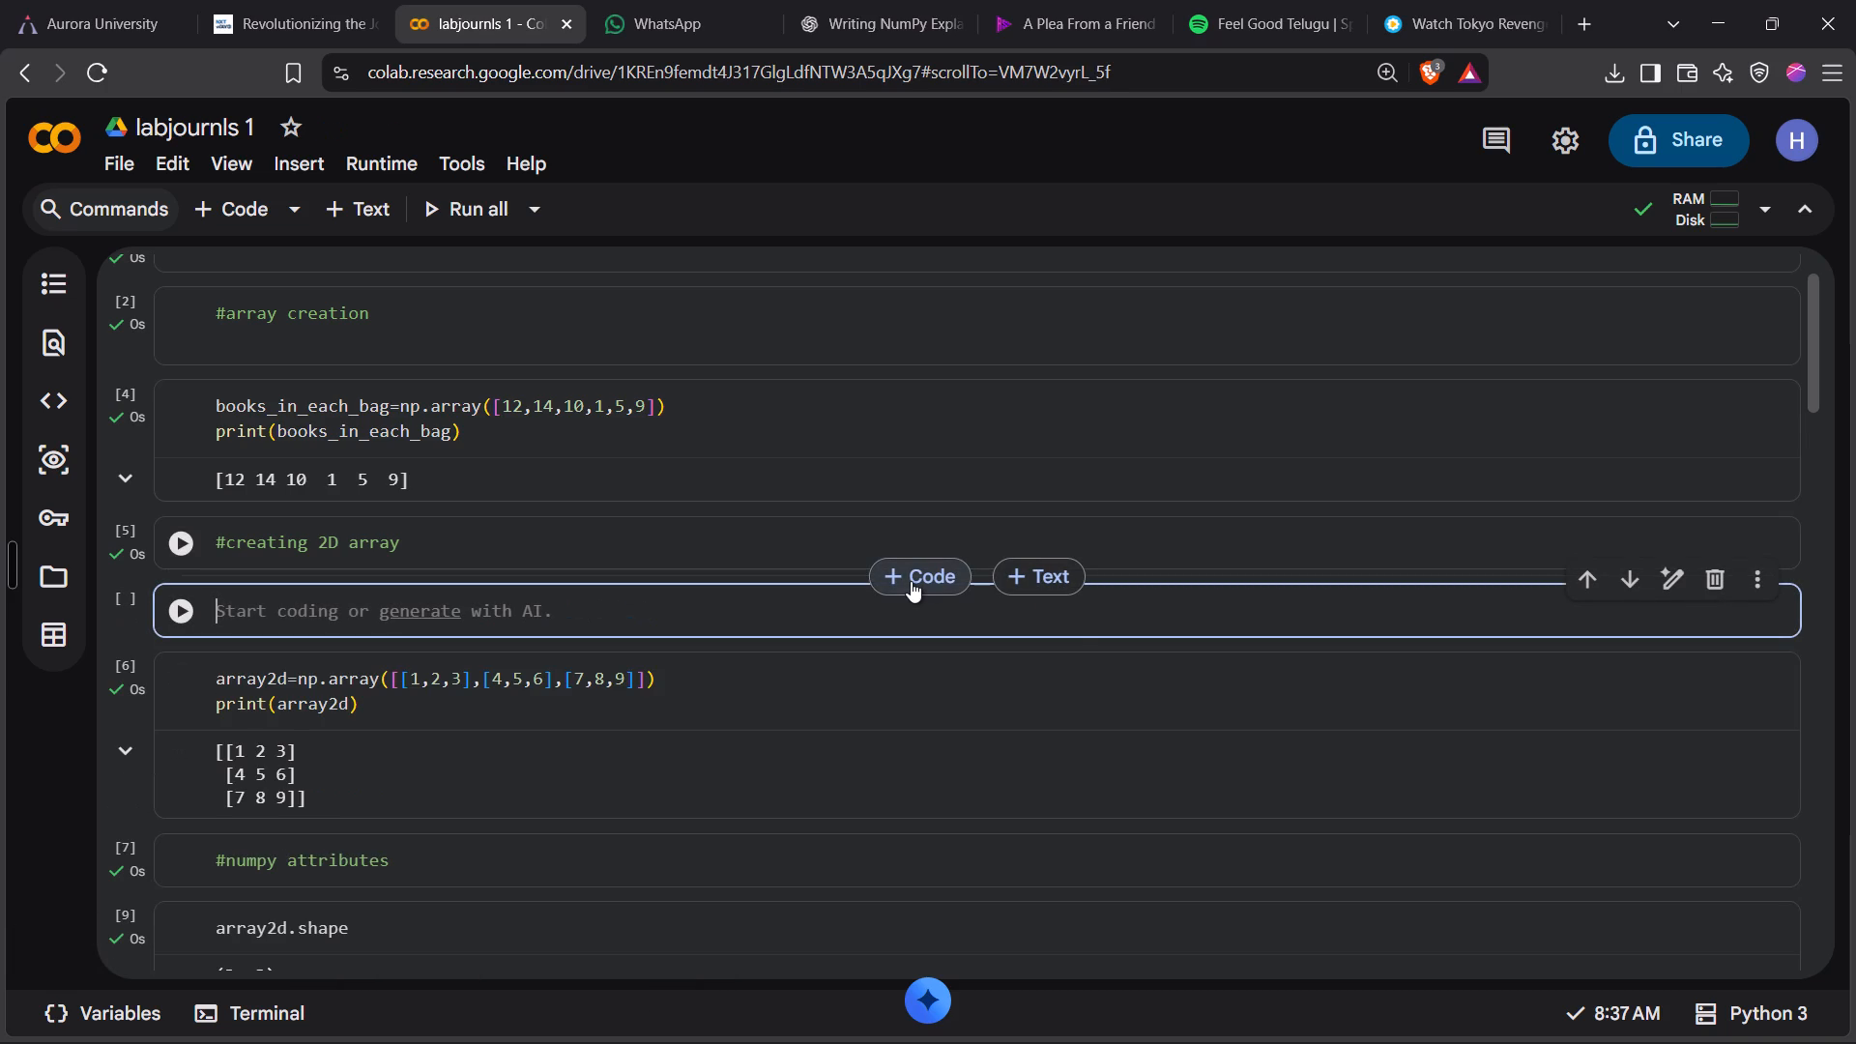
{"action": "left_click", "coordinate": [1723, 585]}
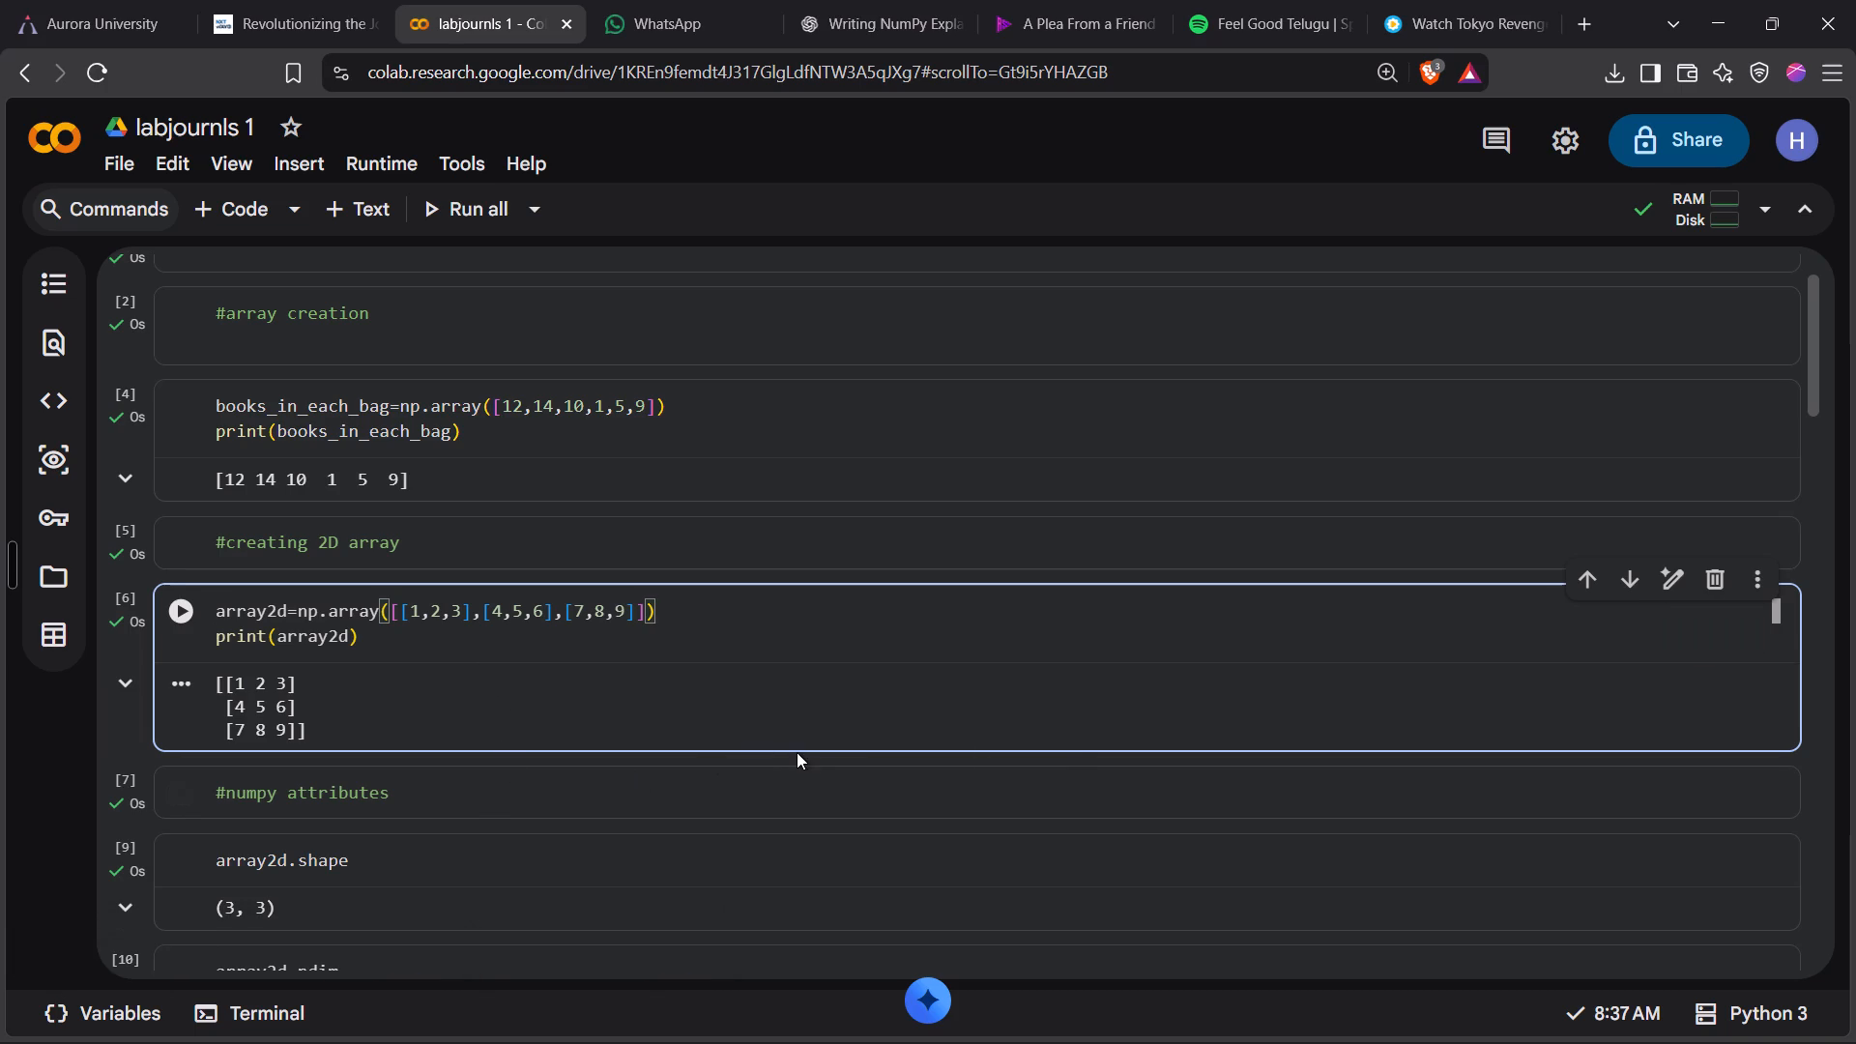
{"action": "left_click", "coordinate": [886, 749]}
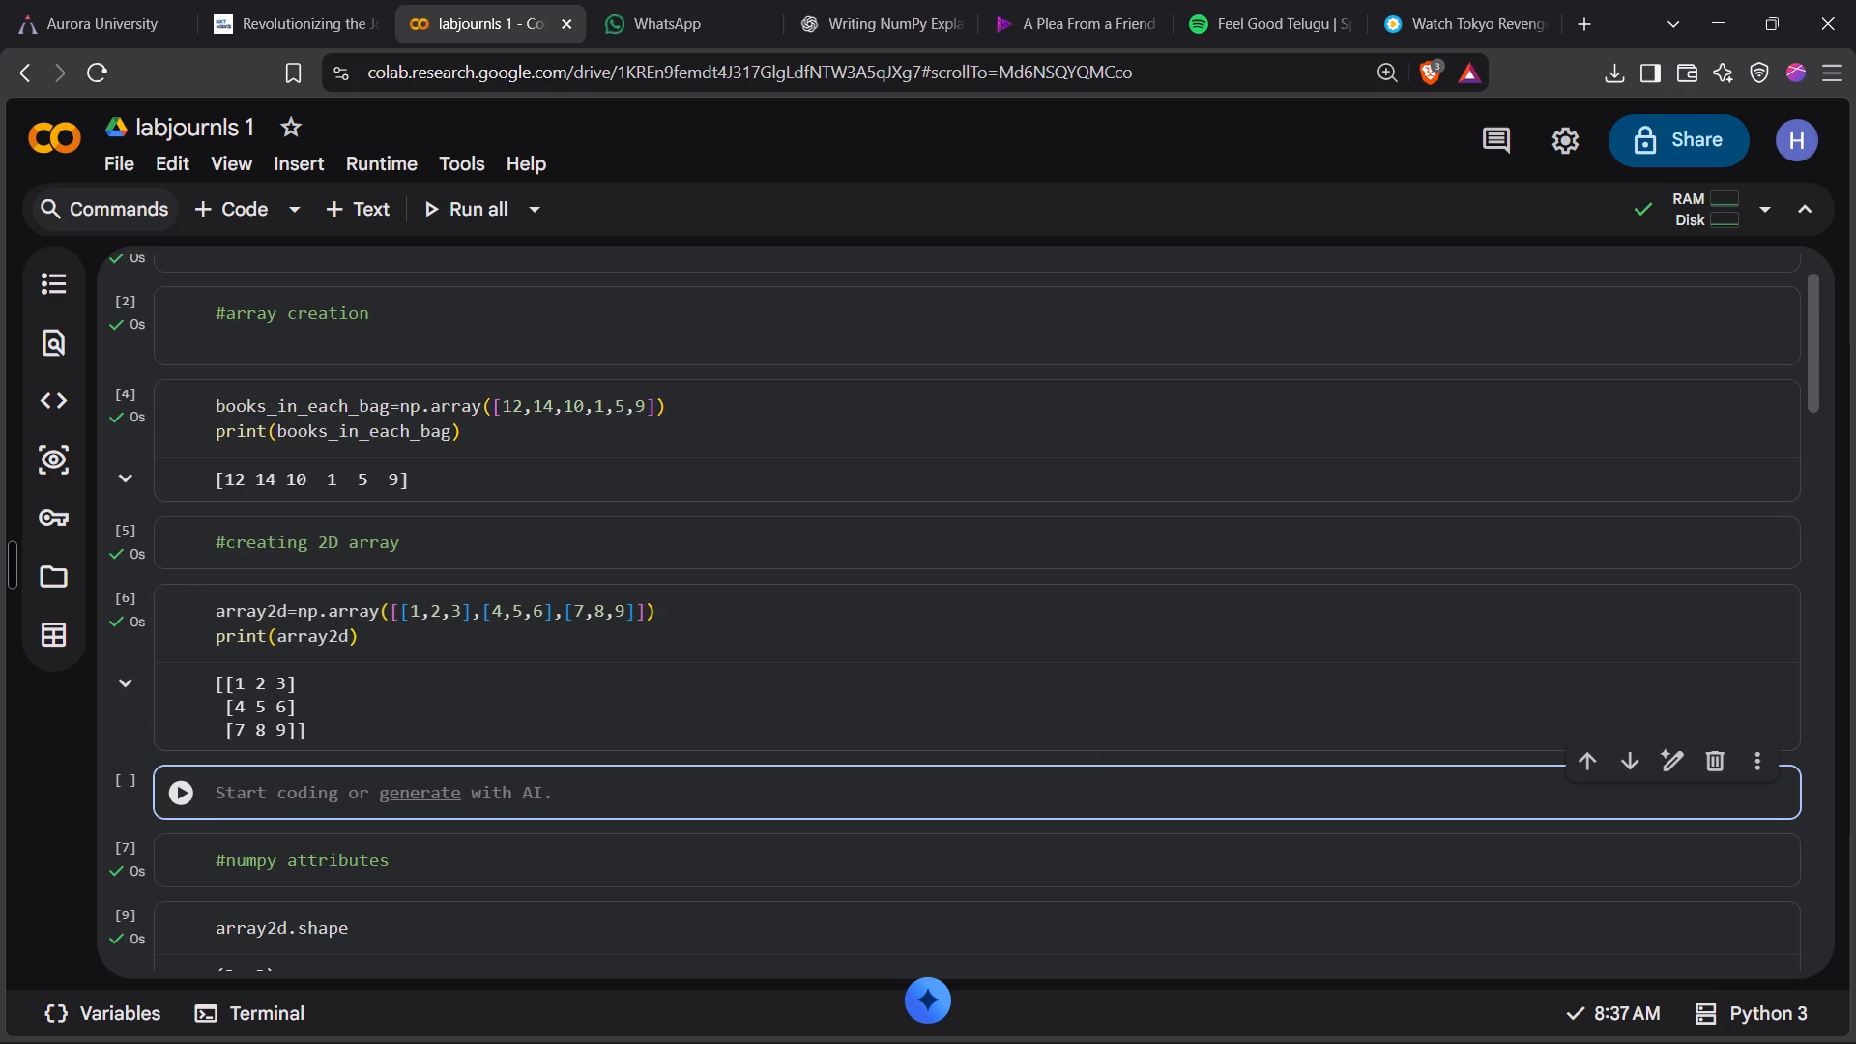
{"action": "left_click", "coordinate": [264, 798]}
{"action": "type", "text": "prin"}
{"action": "type", "text": "t("}
{"action": "type", "text": "np.array"}
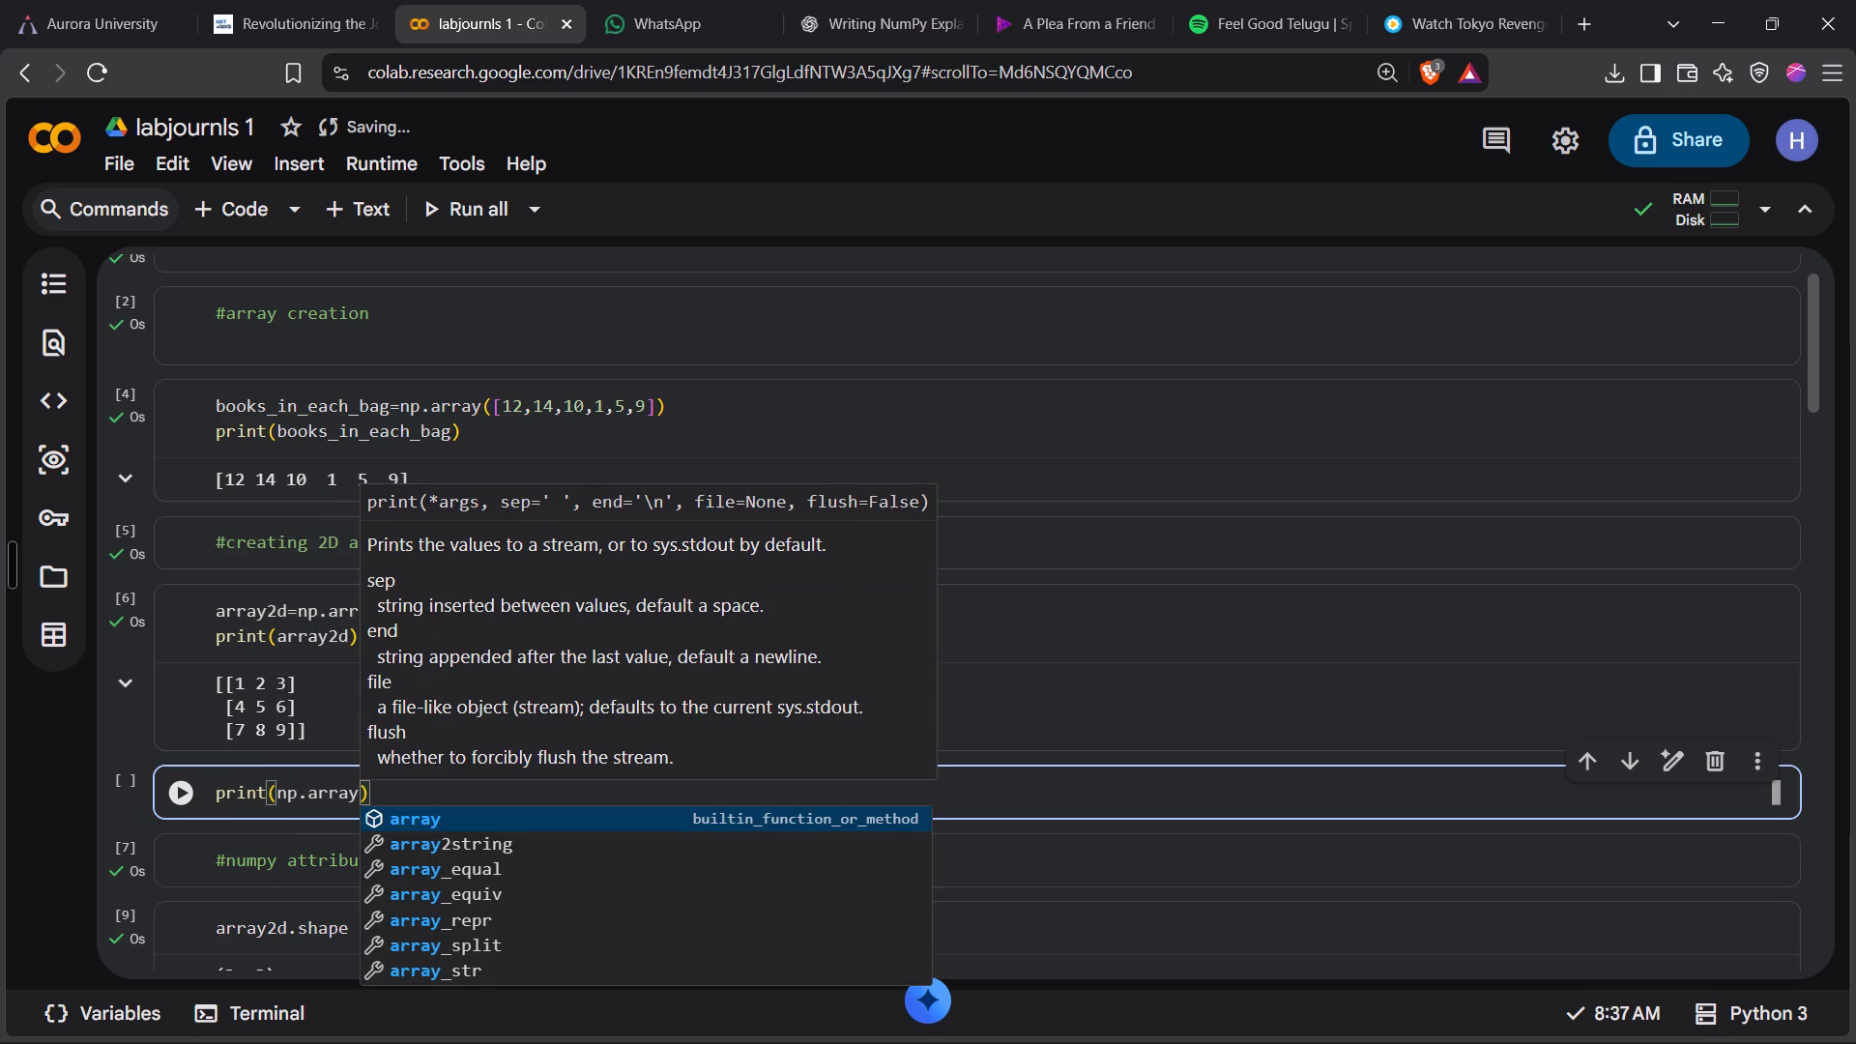
{"action": "type", "text": "(["}
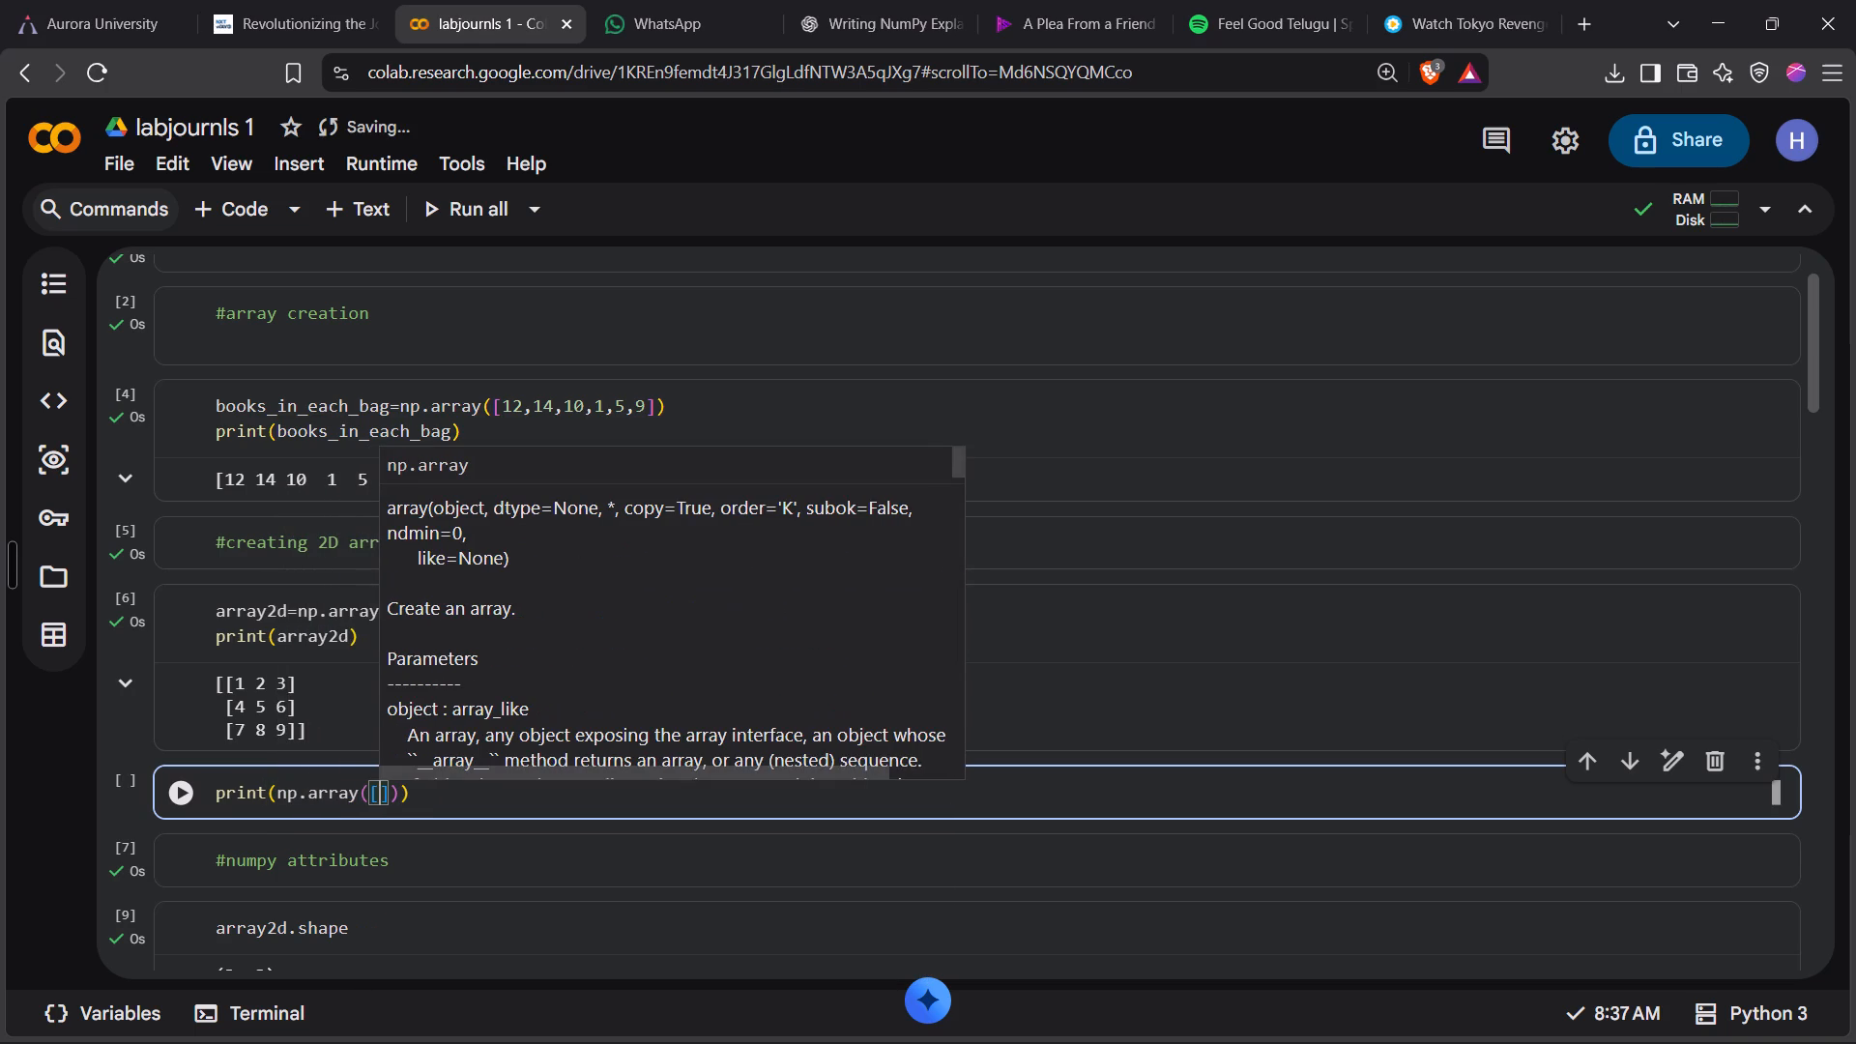
{"action": "type", "text": "ze"}
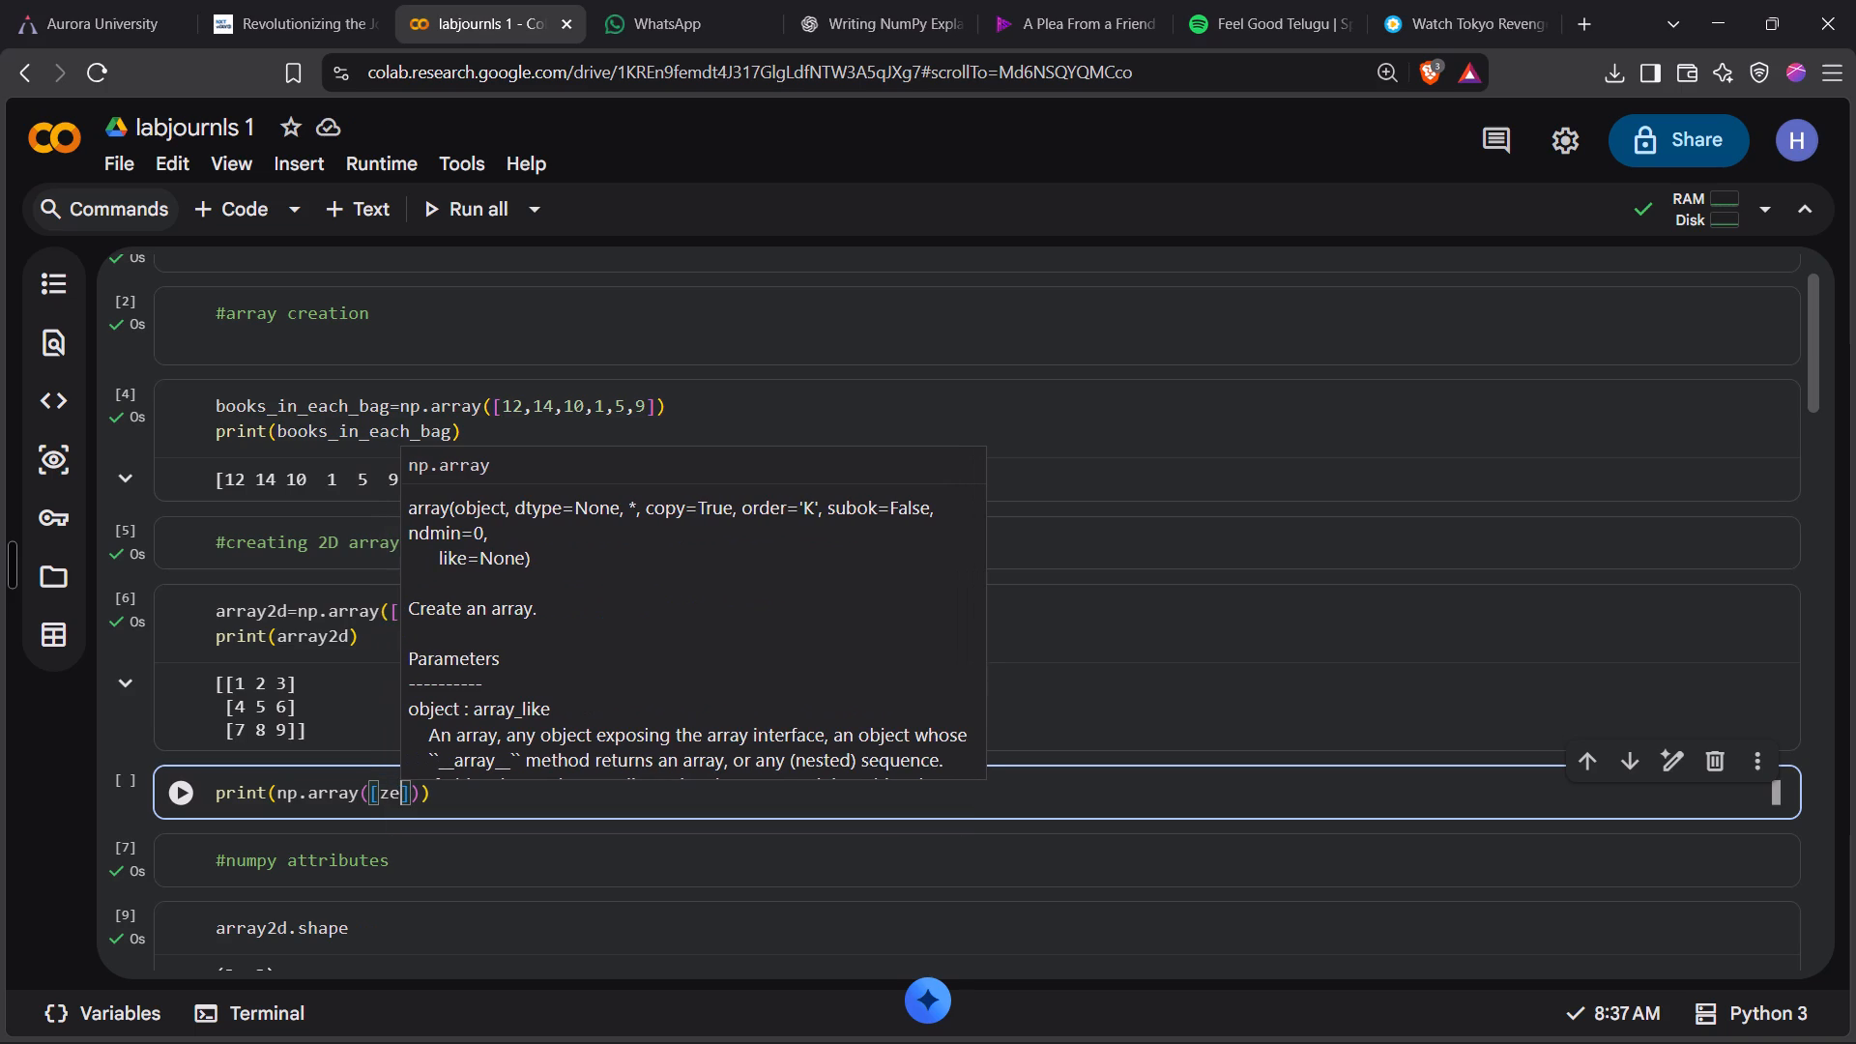
{"action": "type", "text": "roes"}
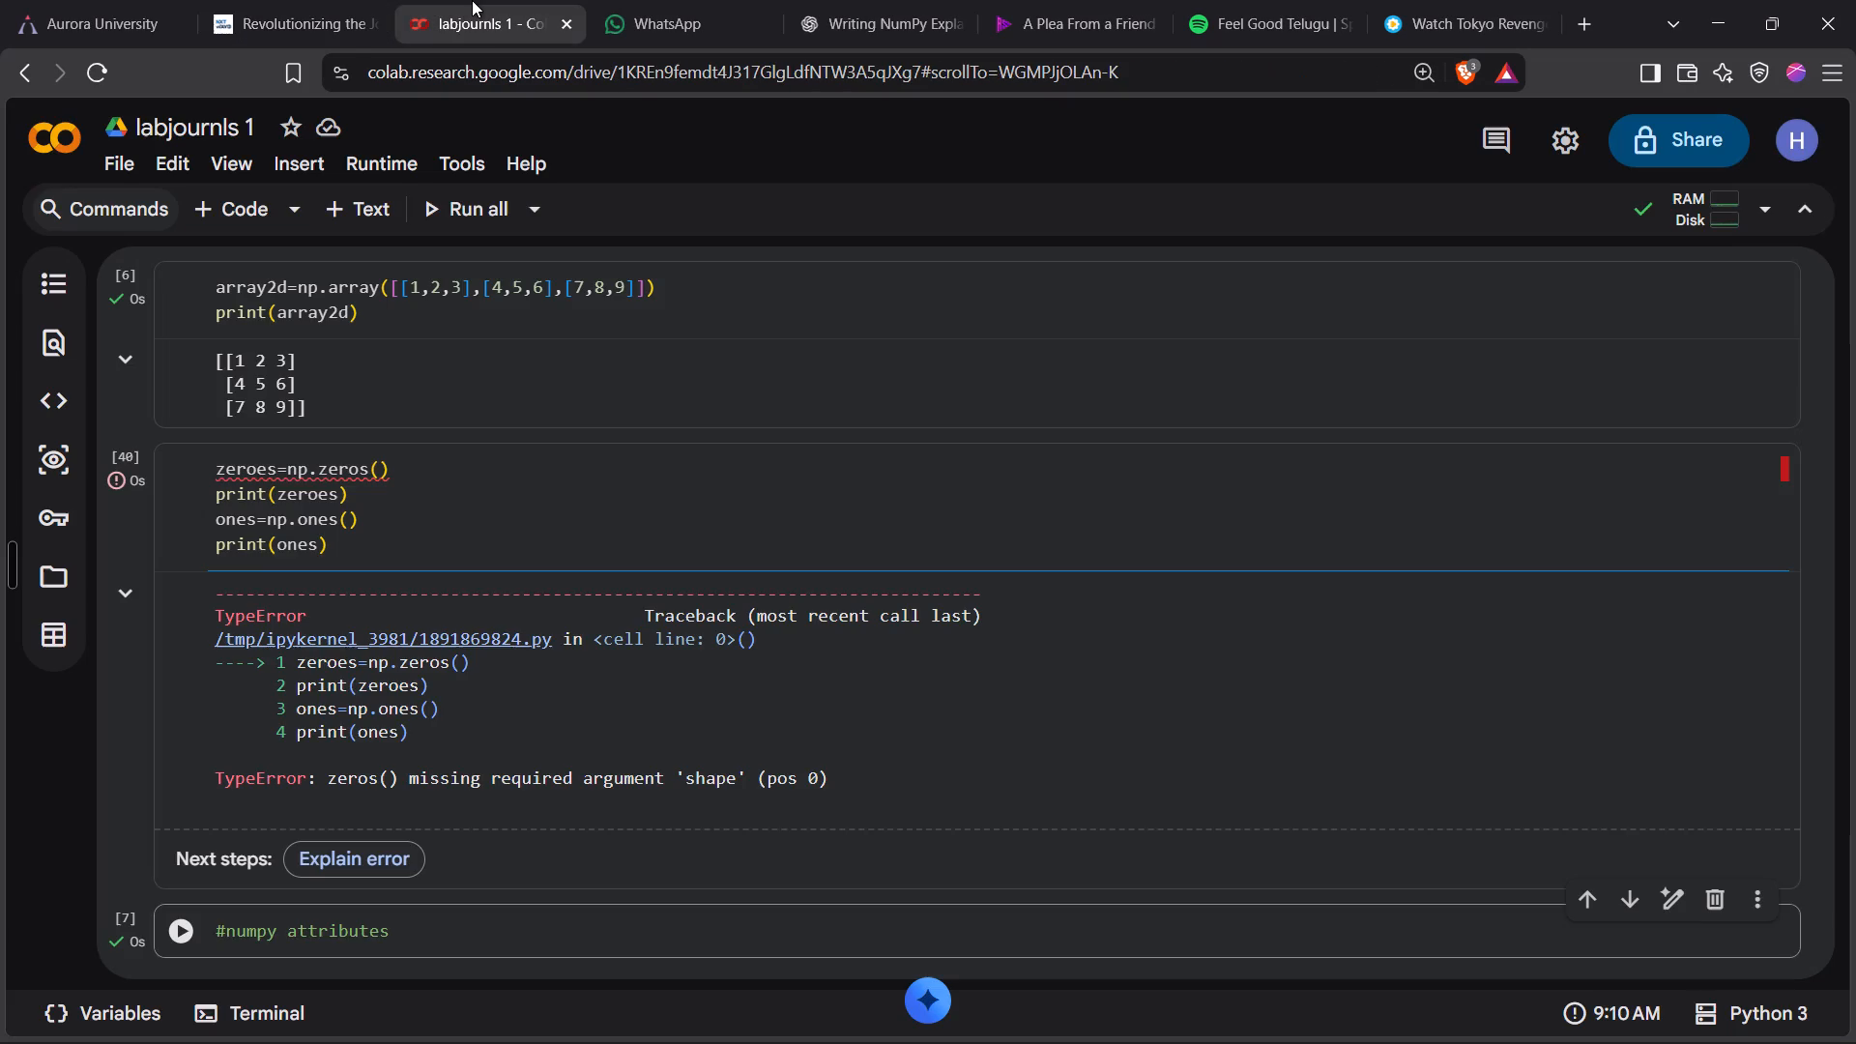
{"action": "left_click", "coordinate": [381, 473]}
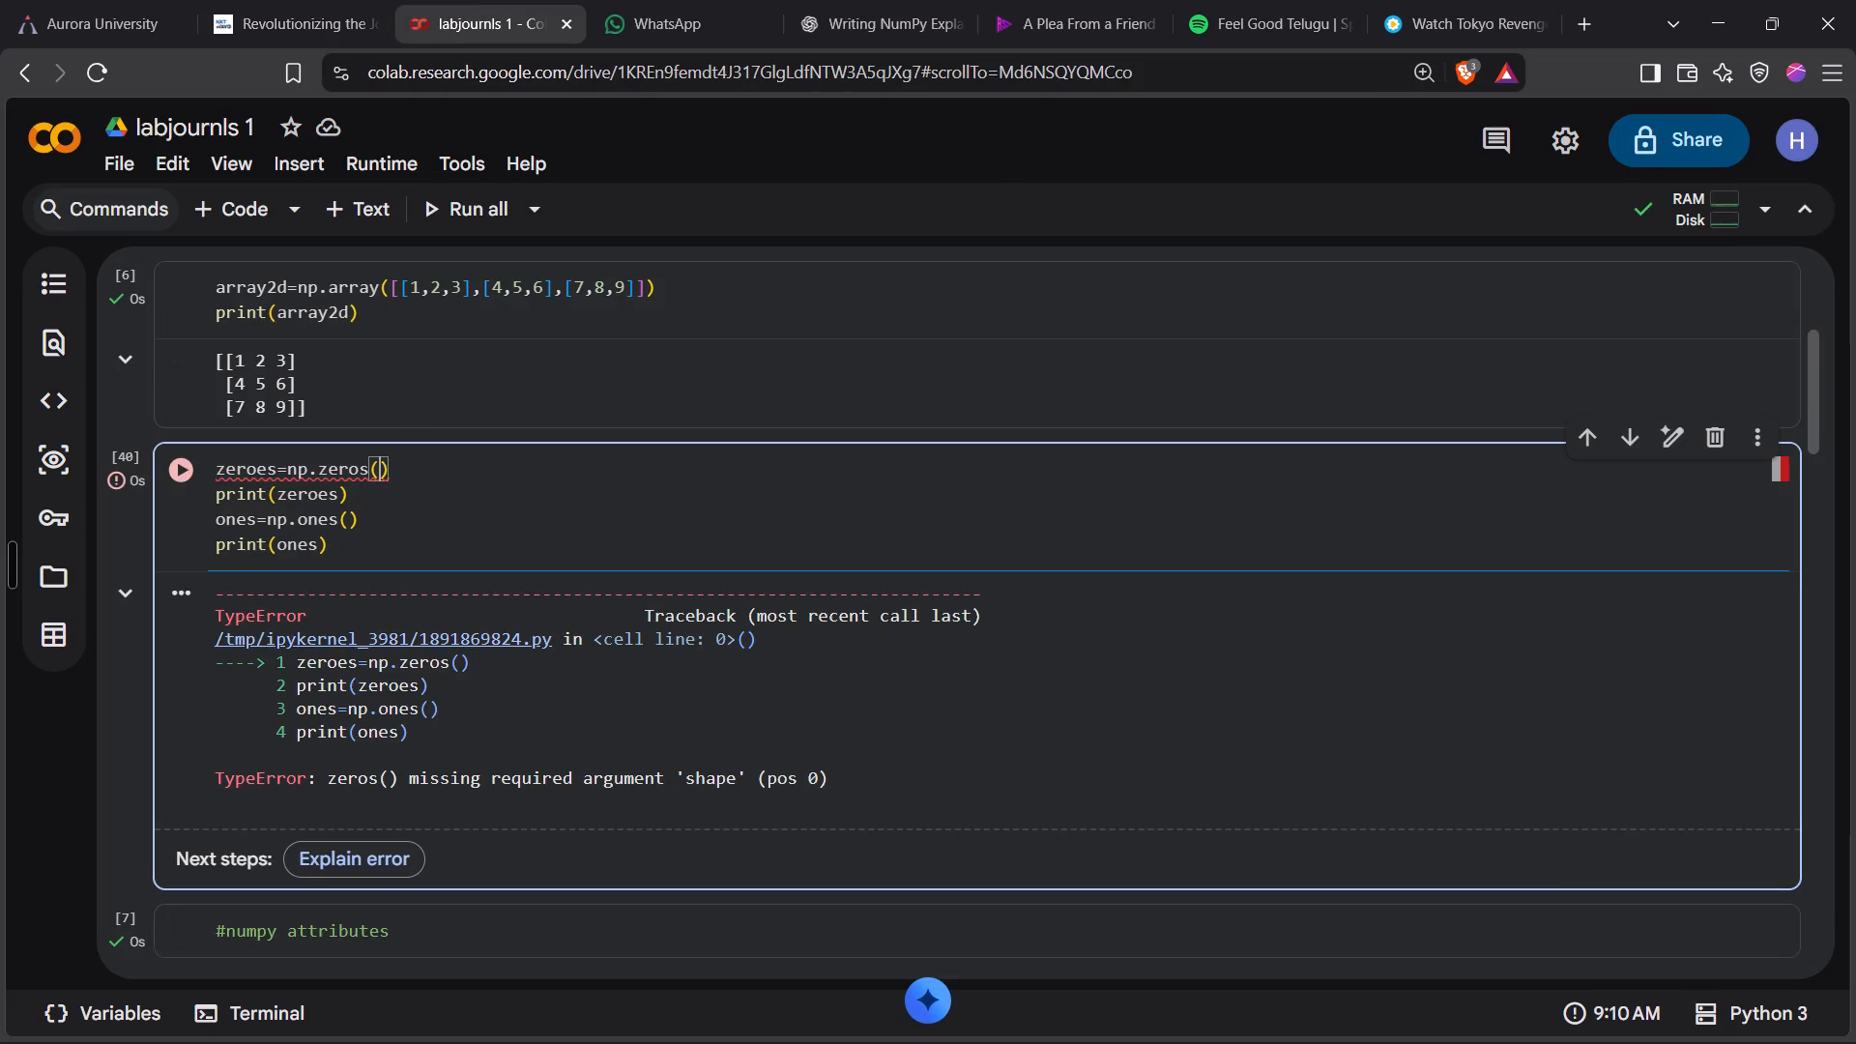
{"action": "key", "text": "8"}
{"action": "left_click", "coordinate": [350, 517]}
{"action": "key", "text": "8"}
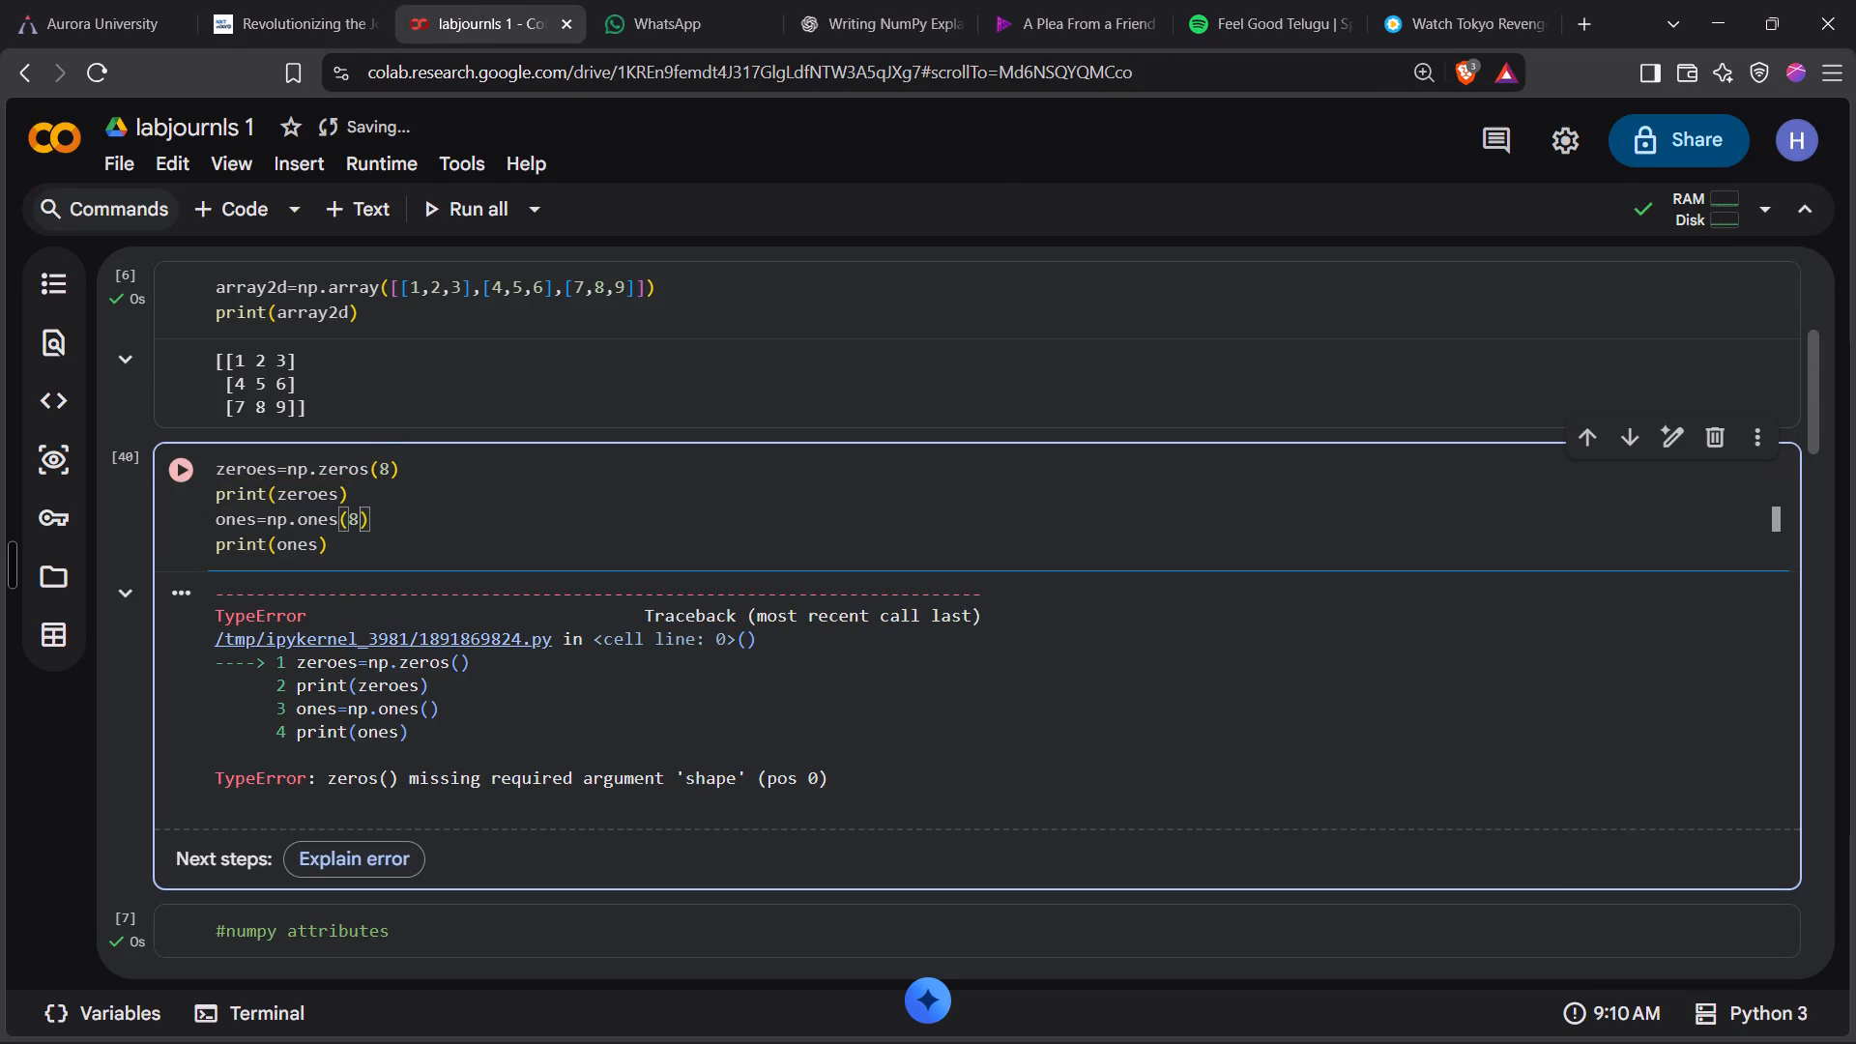
{"action": "key", "text": "shift+Return"}
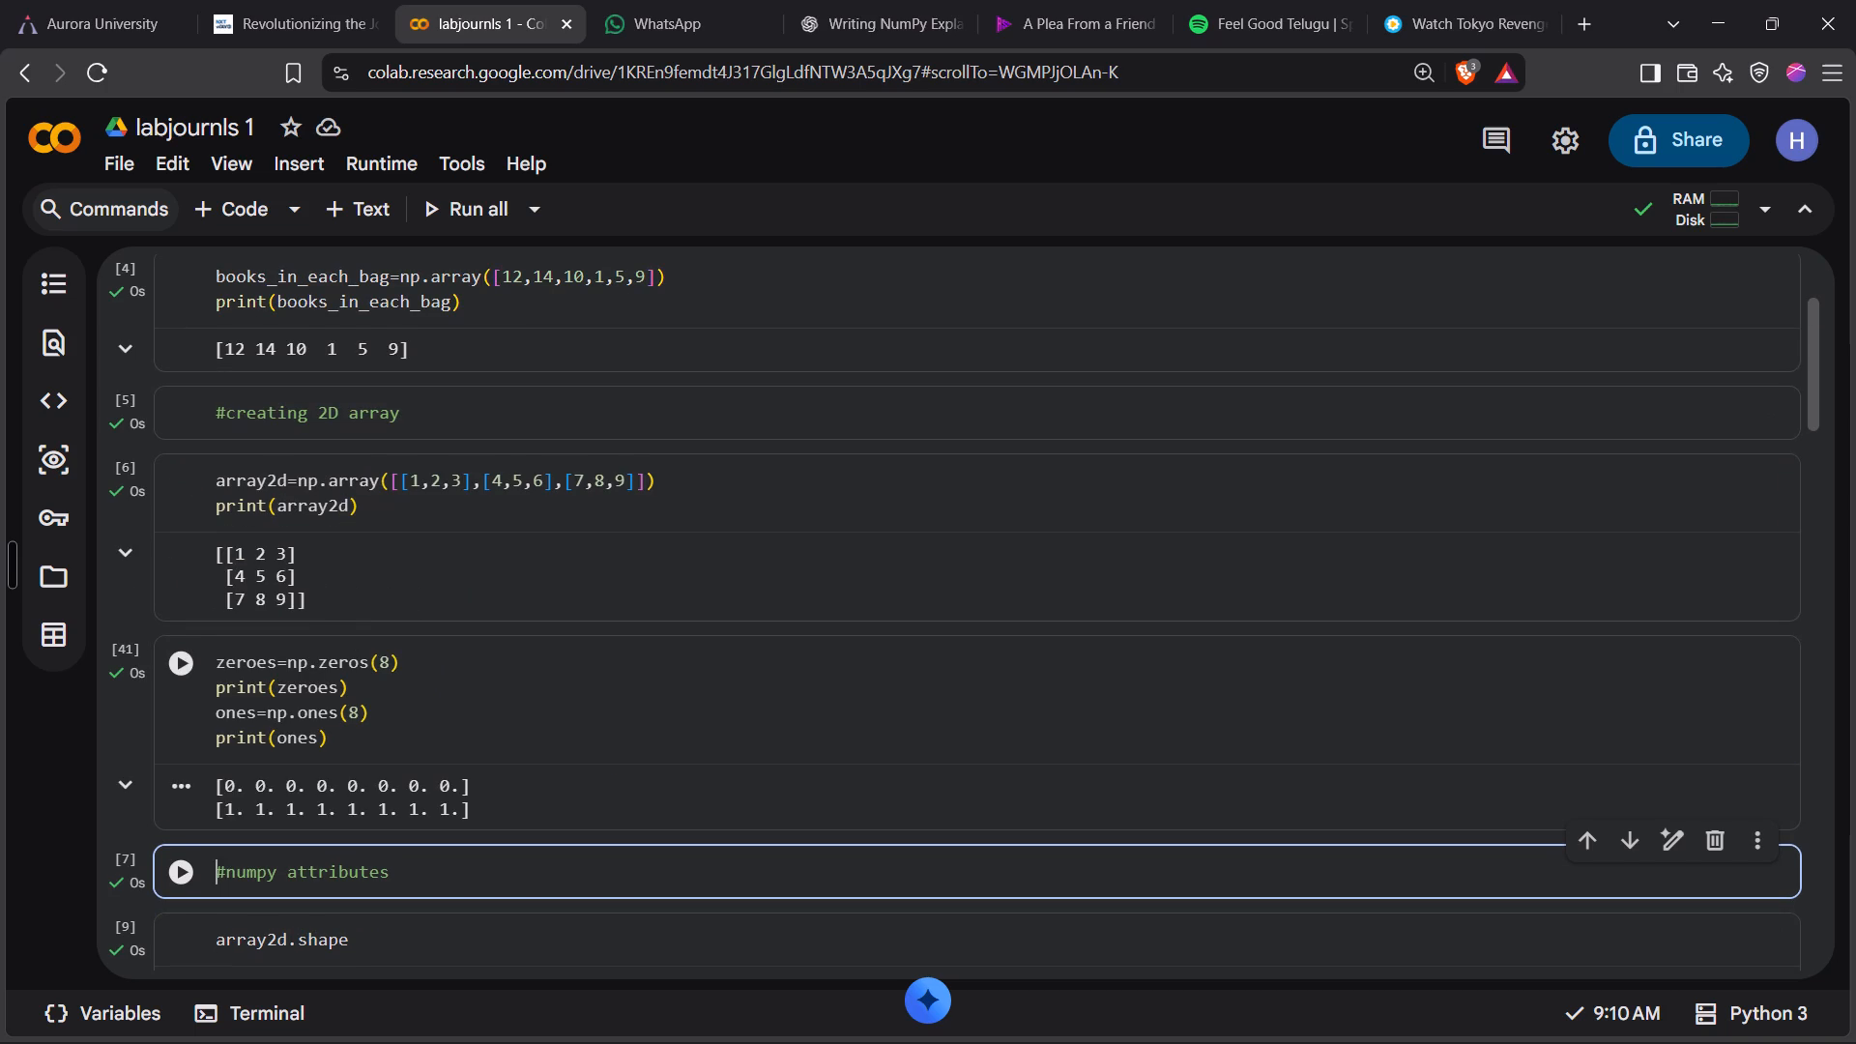
Insert a code cell above the zeros and ones cell with the comment "# zeroes and ones array" and run it.
{"action": "scroll", "coordinate": [411, 729], "scroll_direction": "down", "scroll_amount": 1}
{"action": "scroll", "coordinate": [411, 729], "scroll_direction": "up", "scroll_amount": 1}
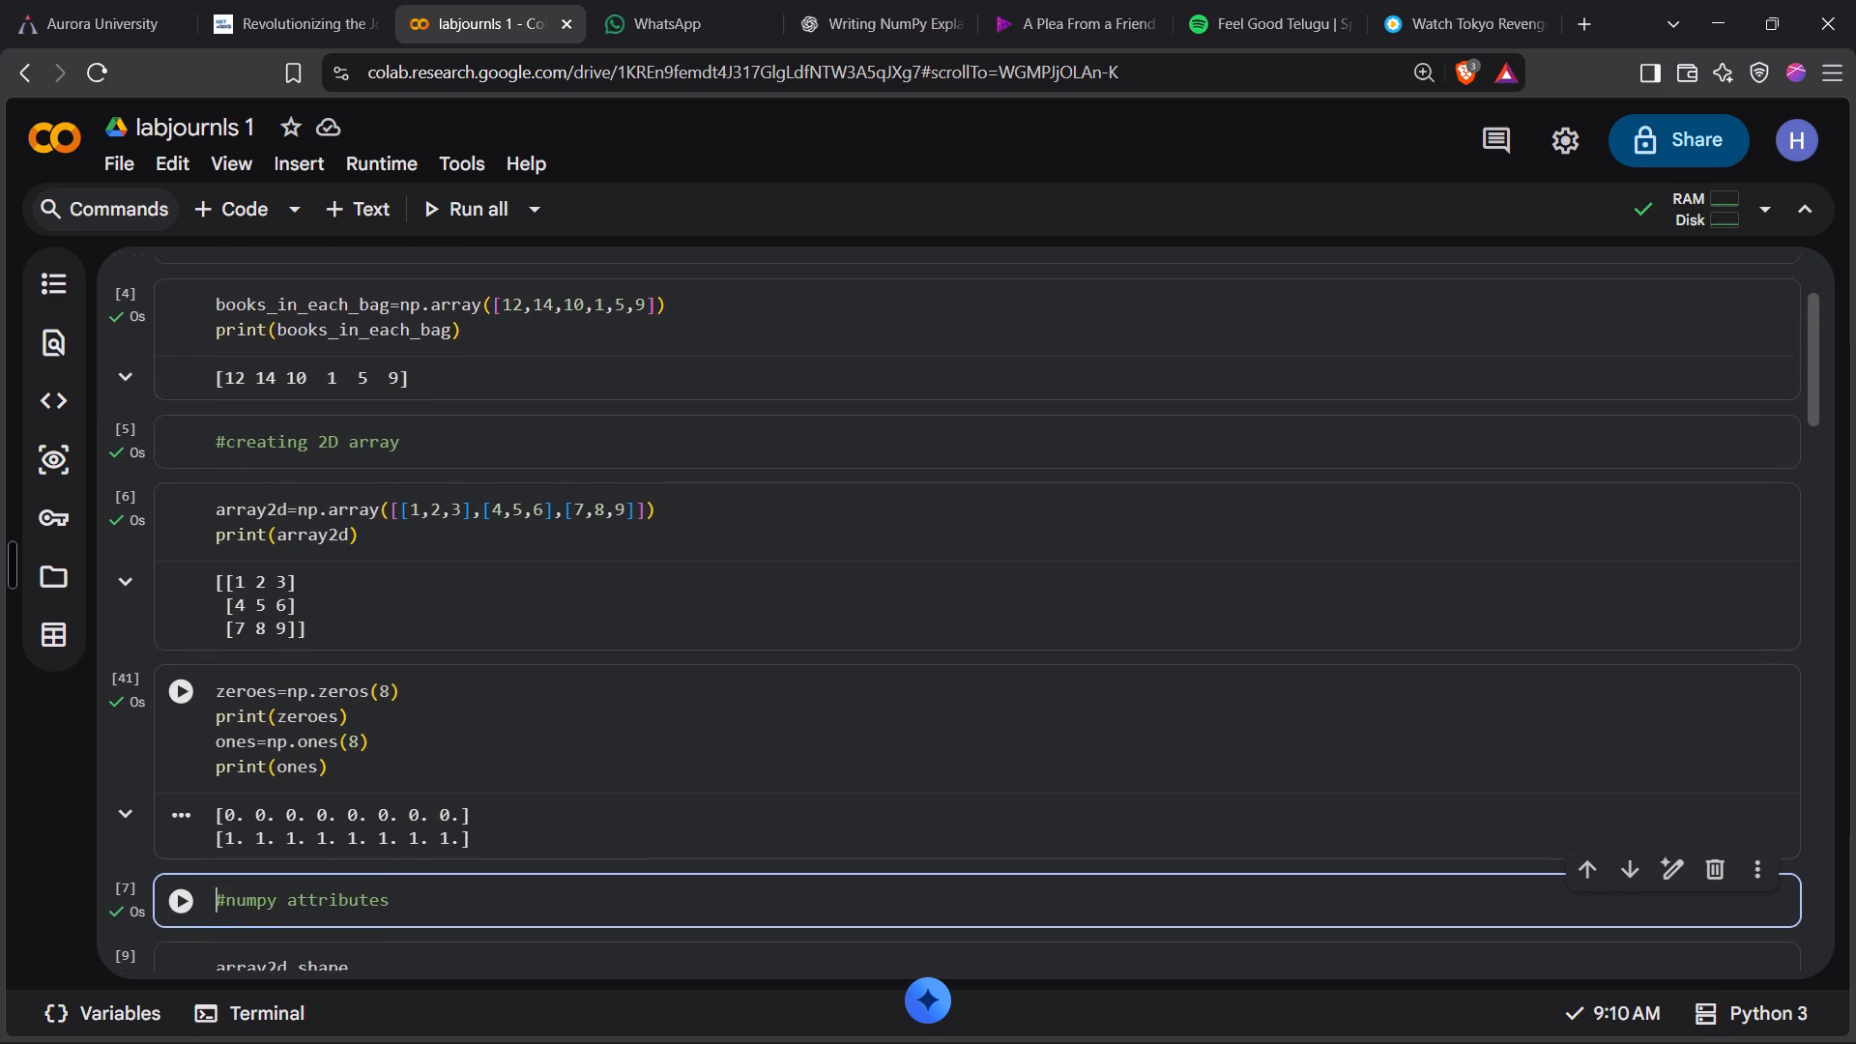
{"action": "scroll", "coordinate": [411, 729], "scroll_direction": "up", "scroll_amount": 1}
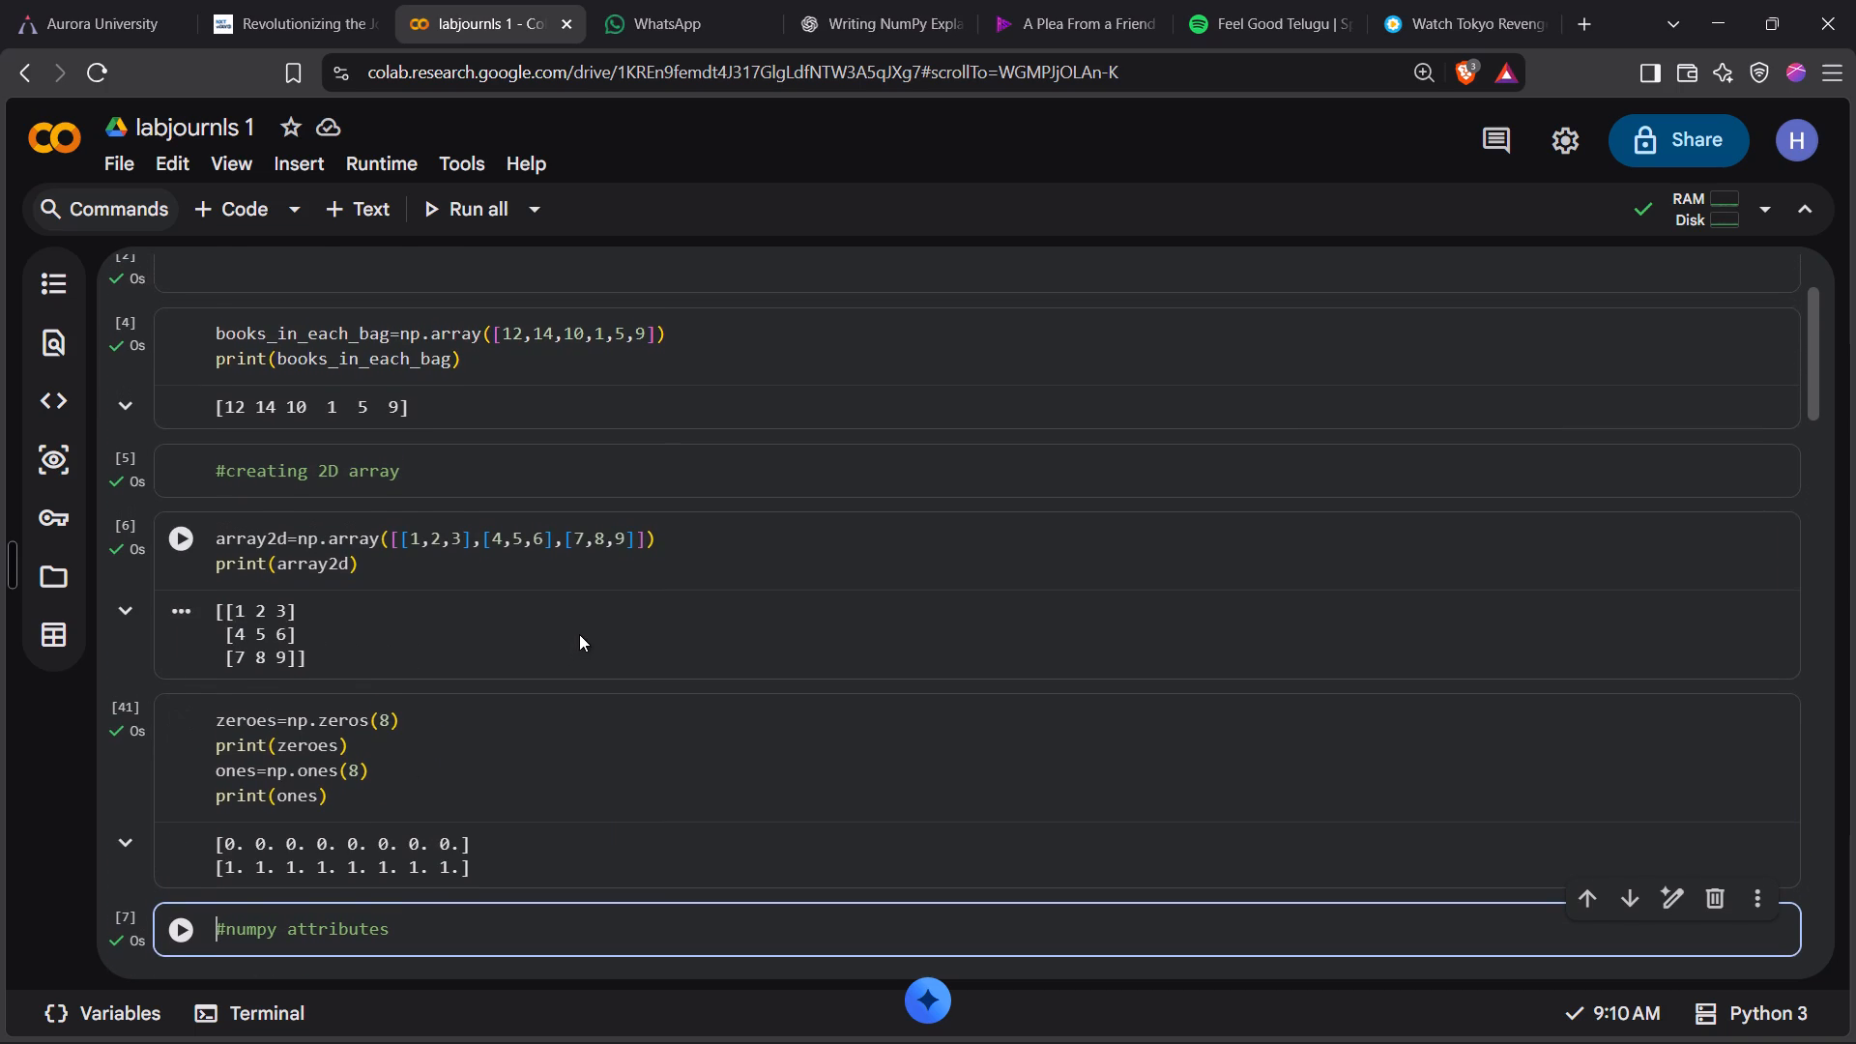
{"action": "left_click", "coordinate": [578, 633]}
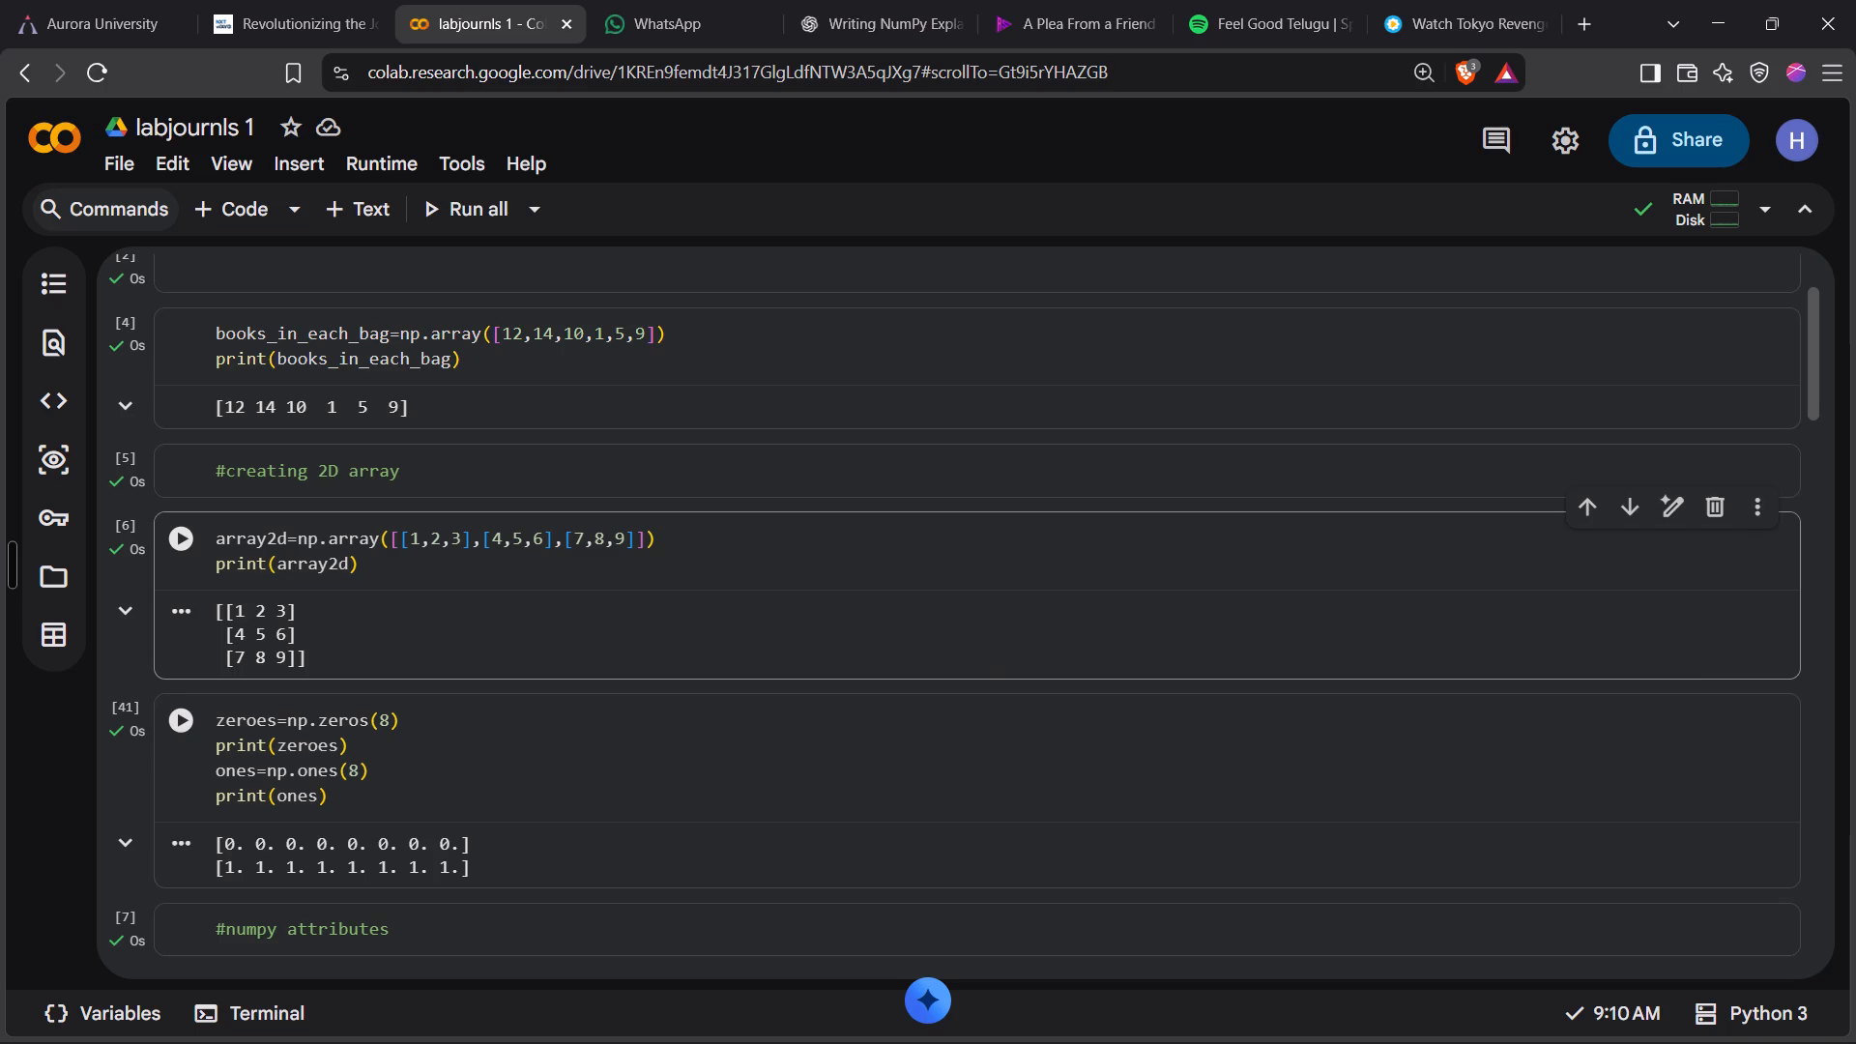
{"action": "left_click", "coordinate": [999, 797]}
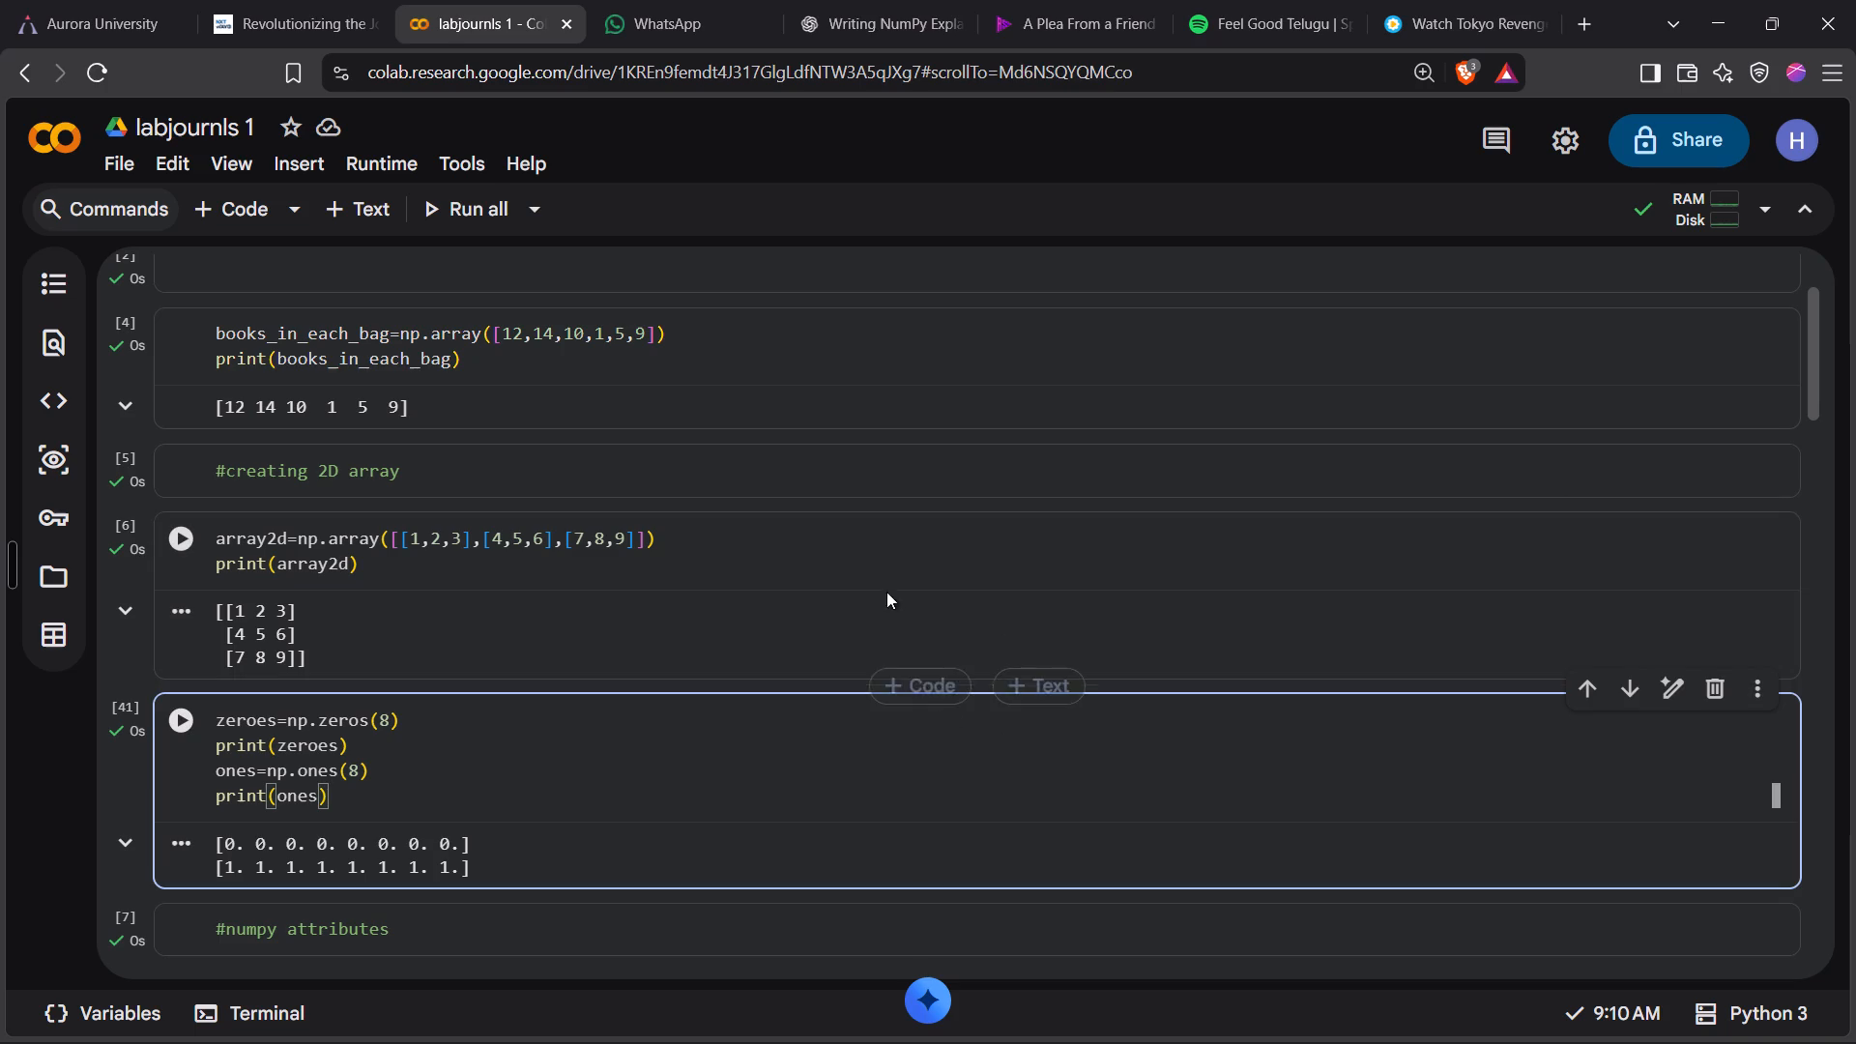
{"action": "left_click", "coordinate": [927, 681]}
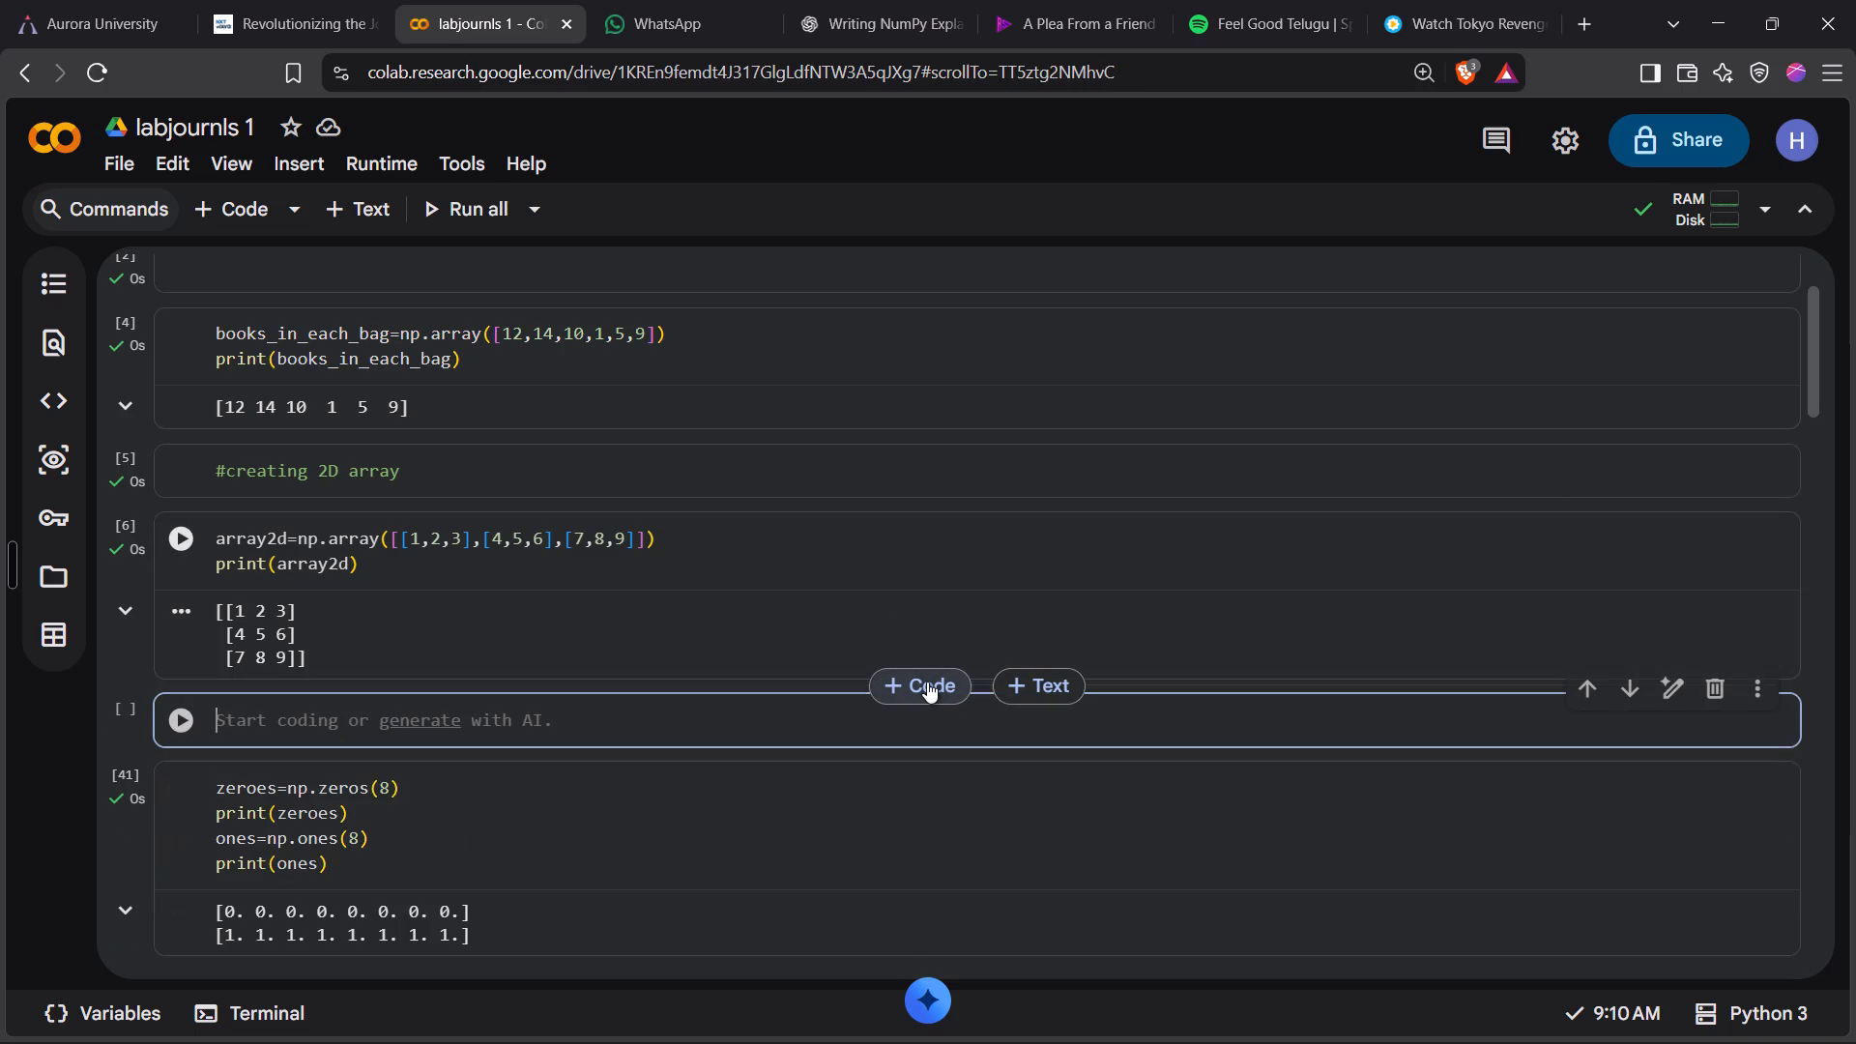
{"action": "left_click", "coordinate": [266, 726]}
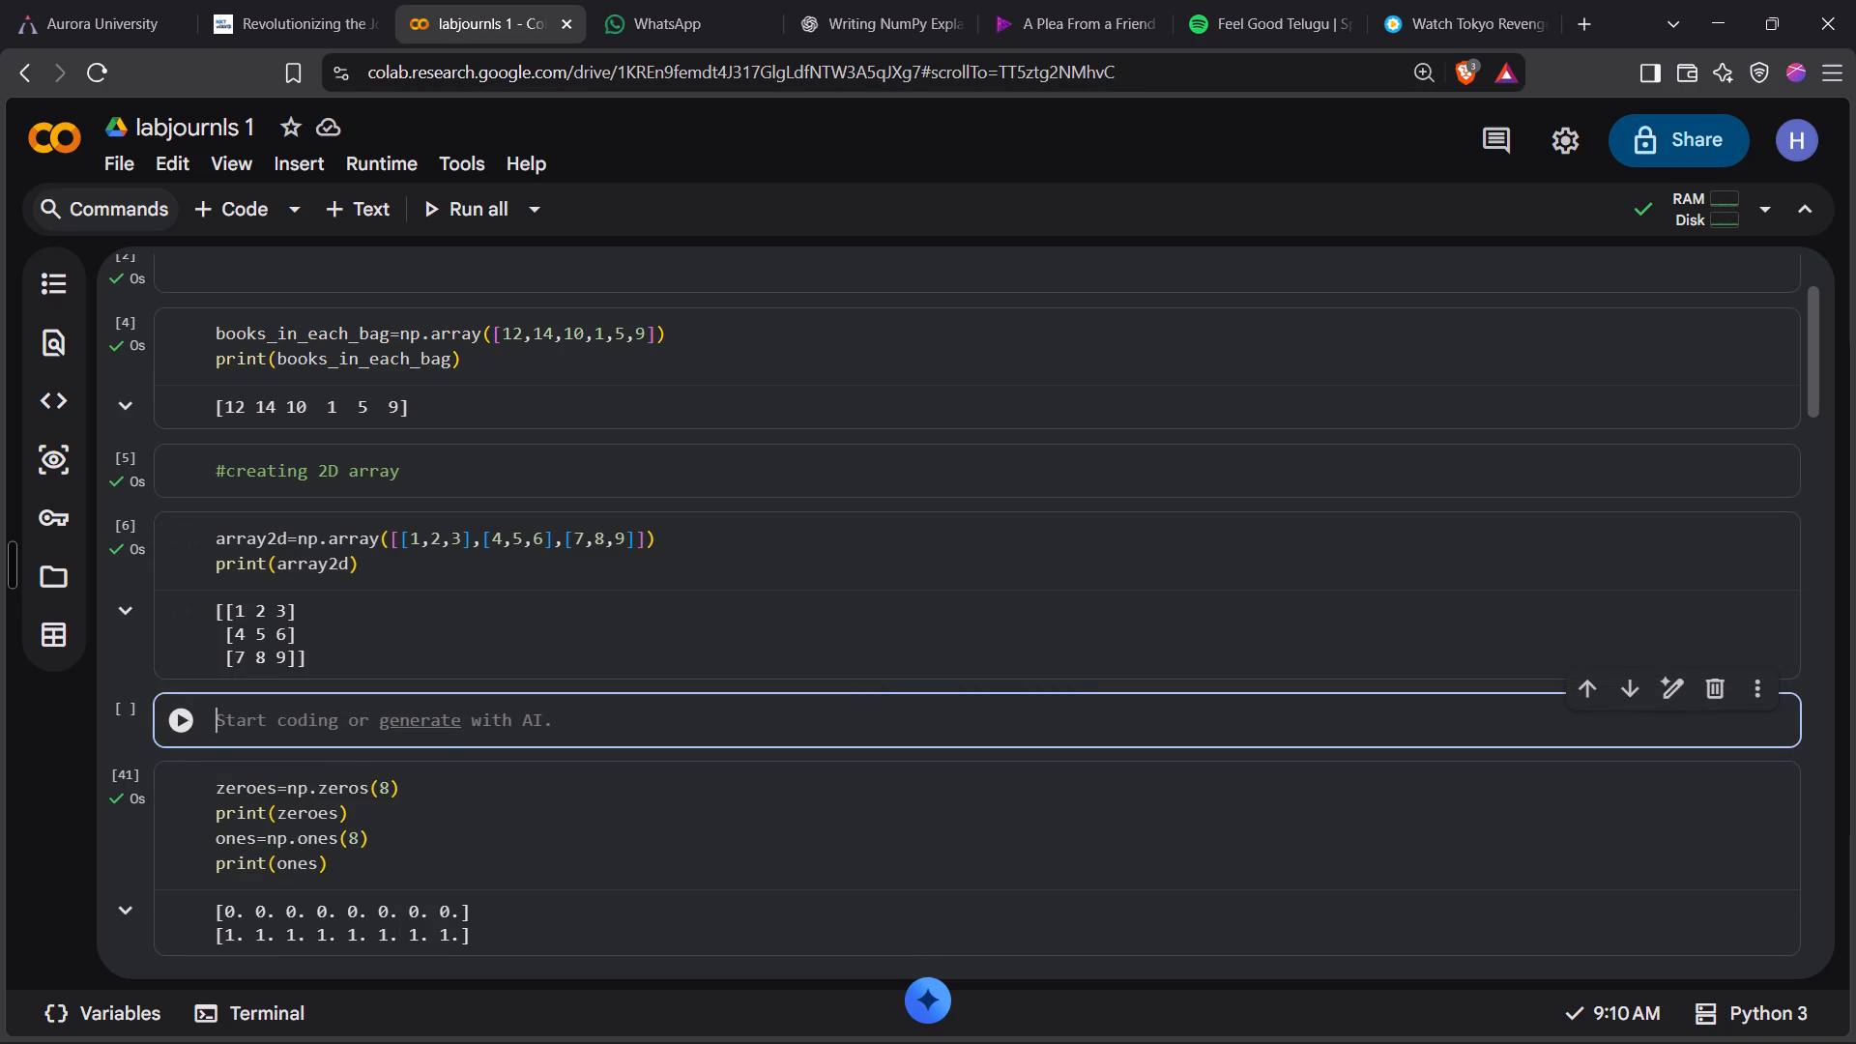
{"action": "key", "text": "shift+numbersign"}
{"action": "key", "text": "space"}
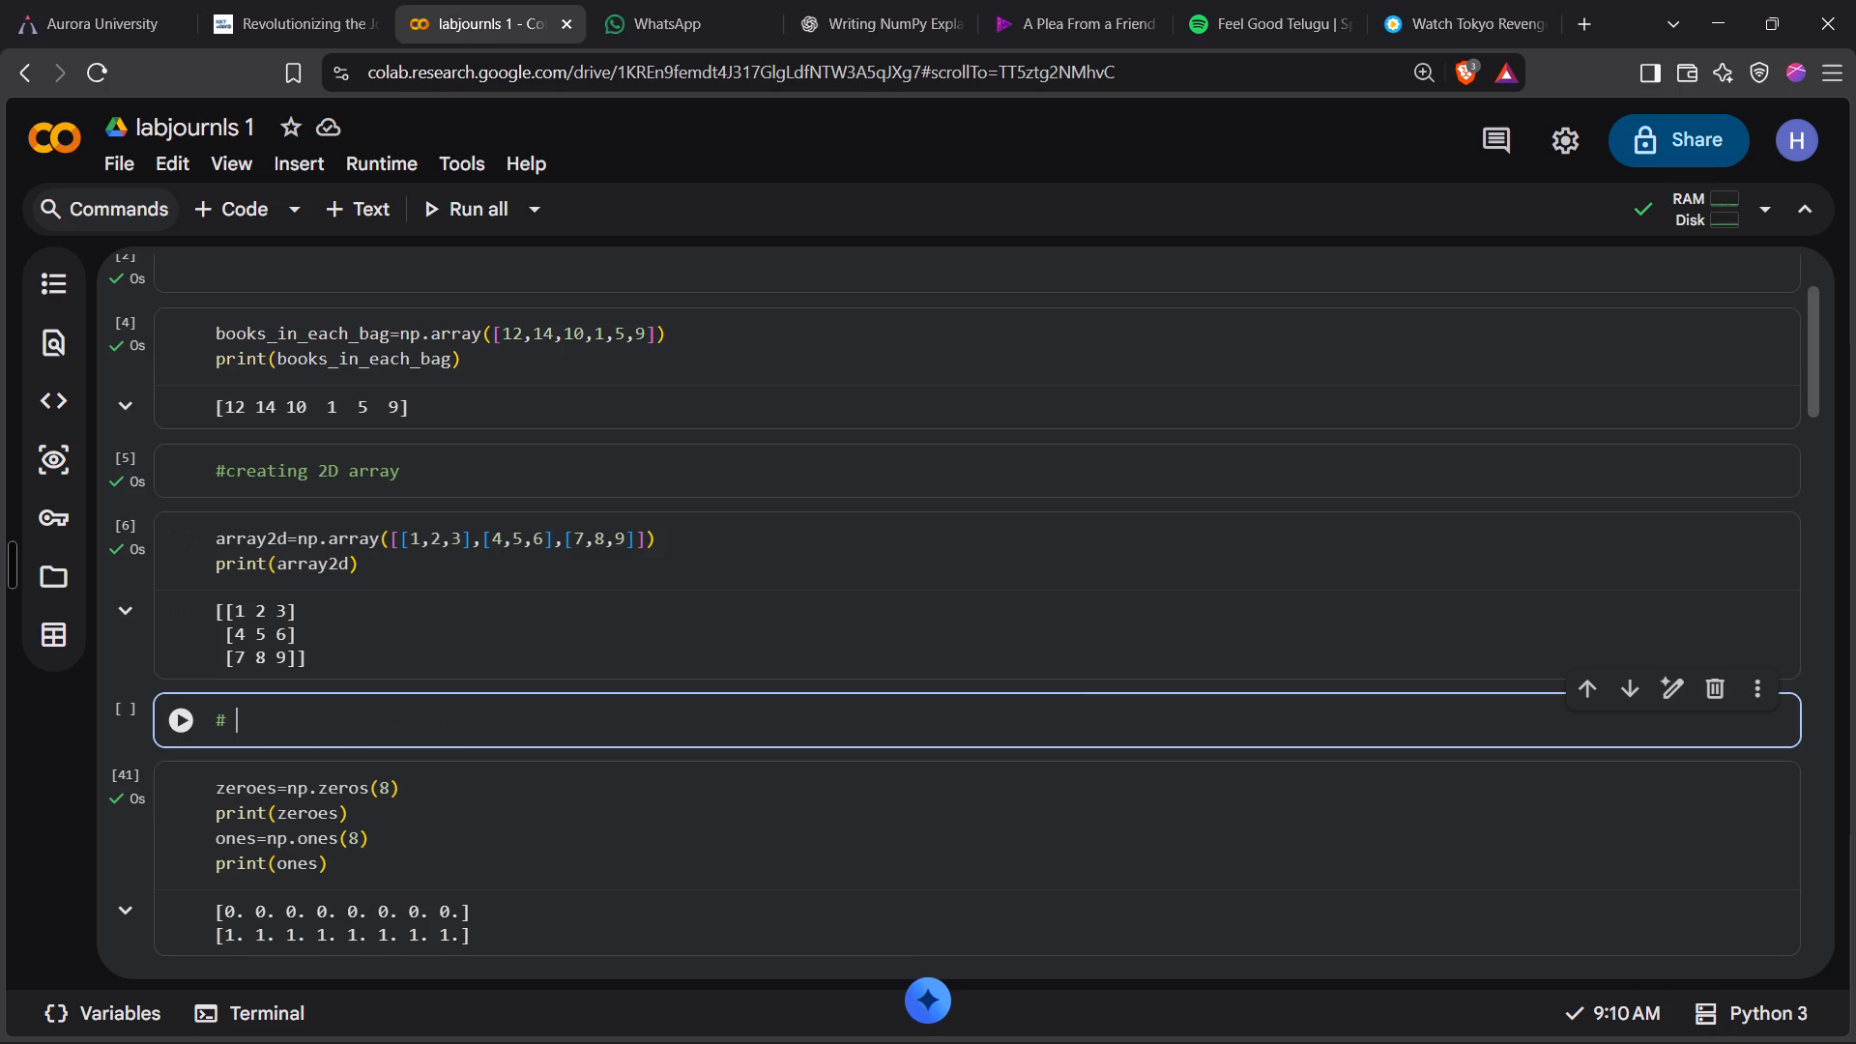
{"action": "type", "text": "zeroex"}
{"action": "key", "text": "BackSpace"}
{"action": "type", "text": "s and ones array"}
{"action": "key", "text": "shift+Return"}
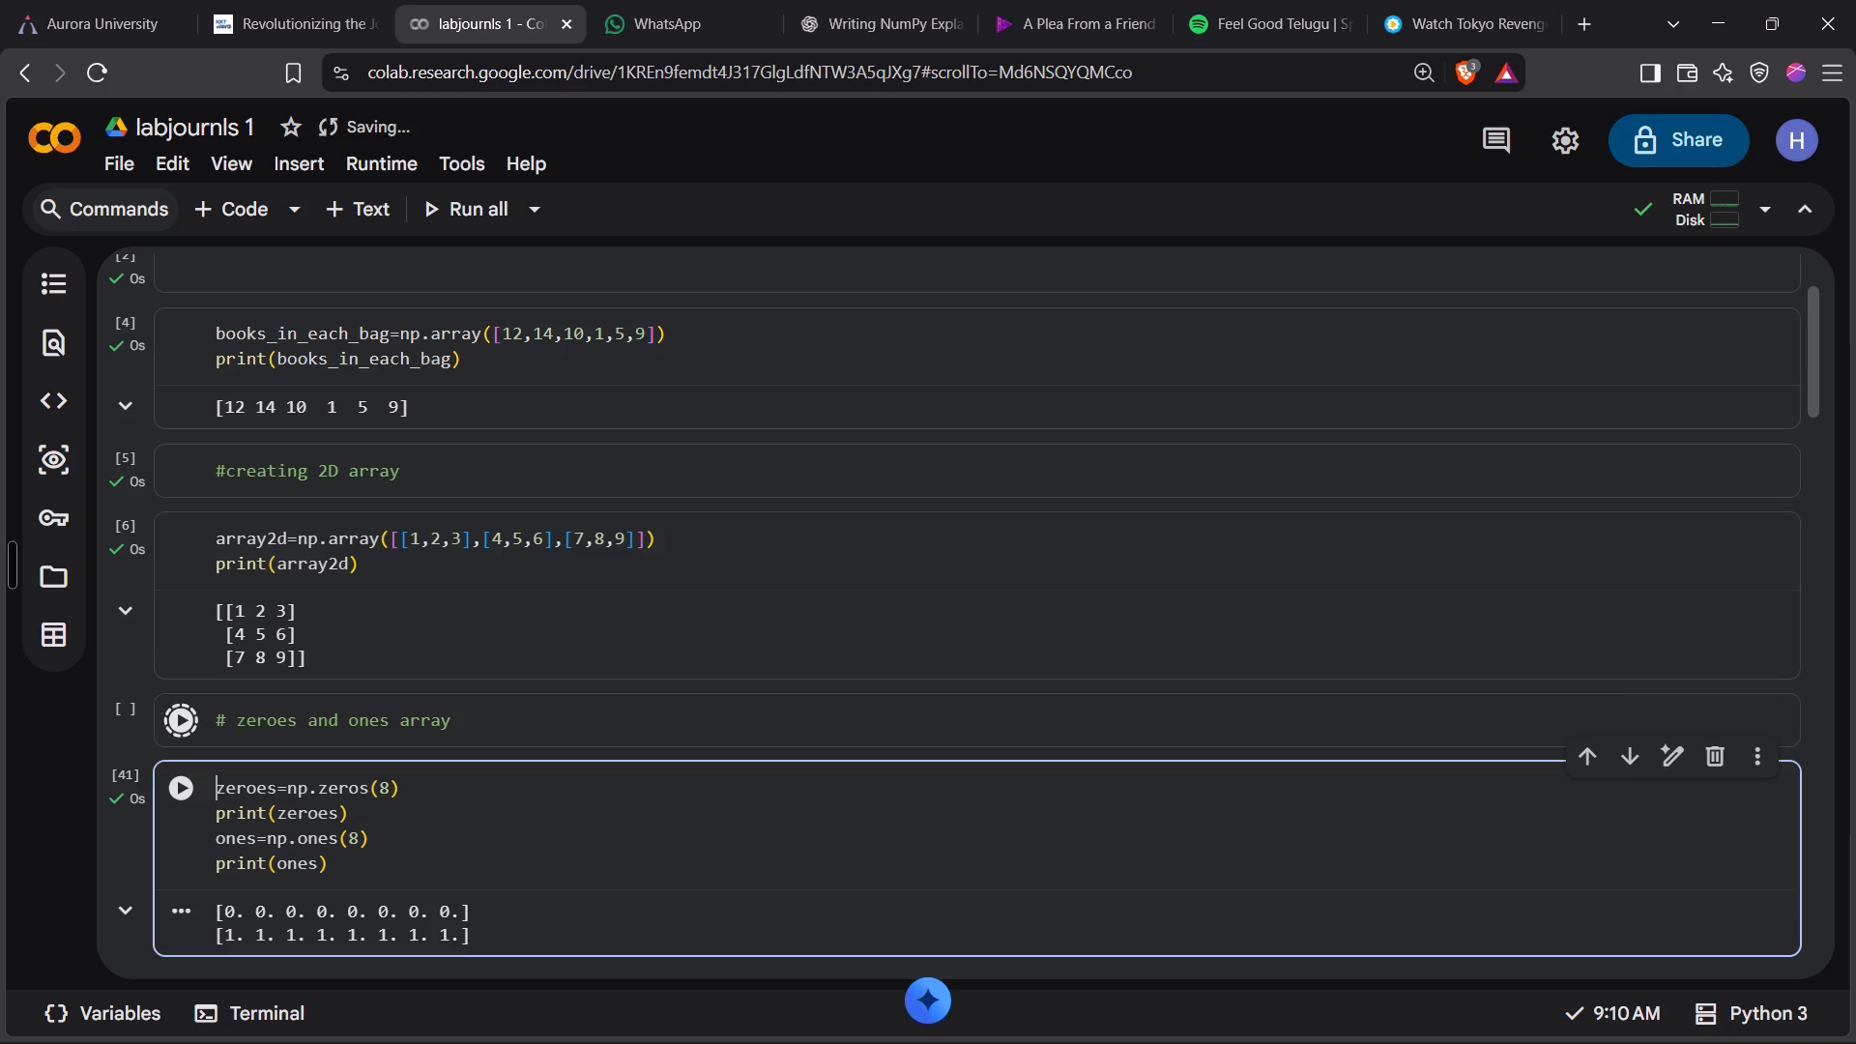
With the notebook zoomed to 90% and the ChatGPT tab closed, capture a screenshot from the browser's top edge through the zeros and ones output.
{"action": "scroll", "coordinate": [409, 804], "scroll_direction": "up", "scroll_amount": 1}
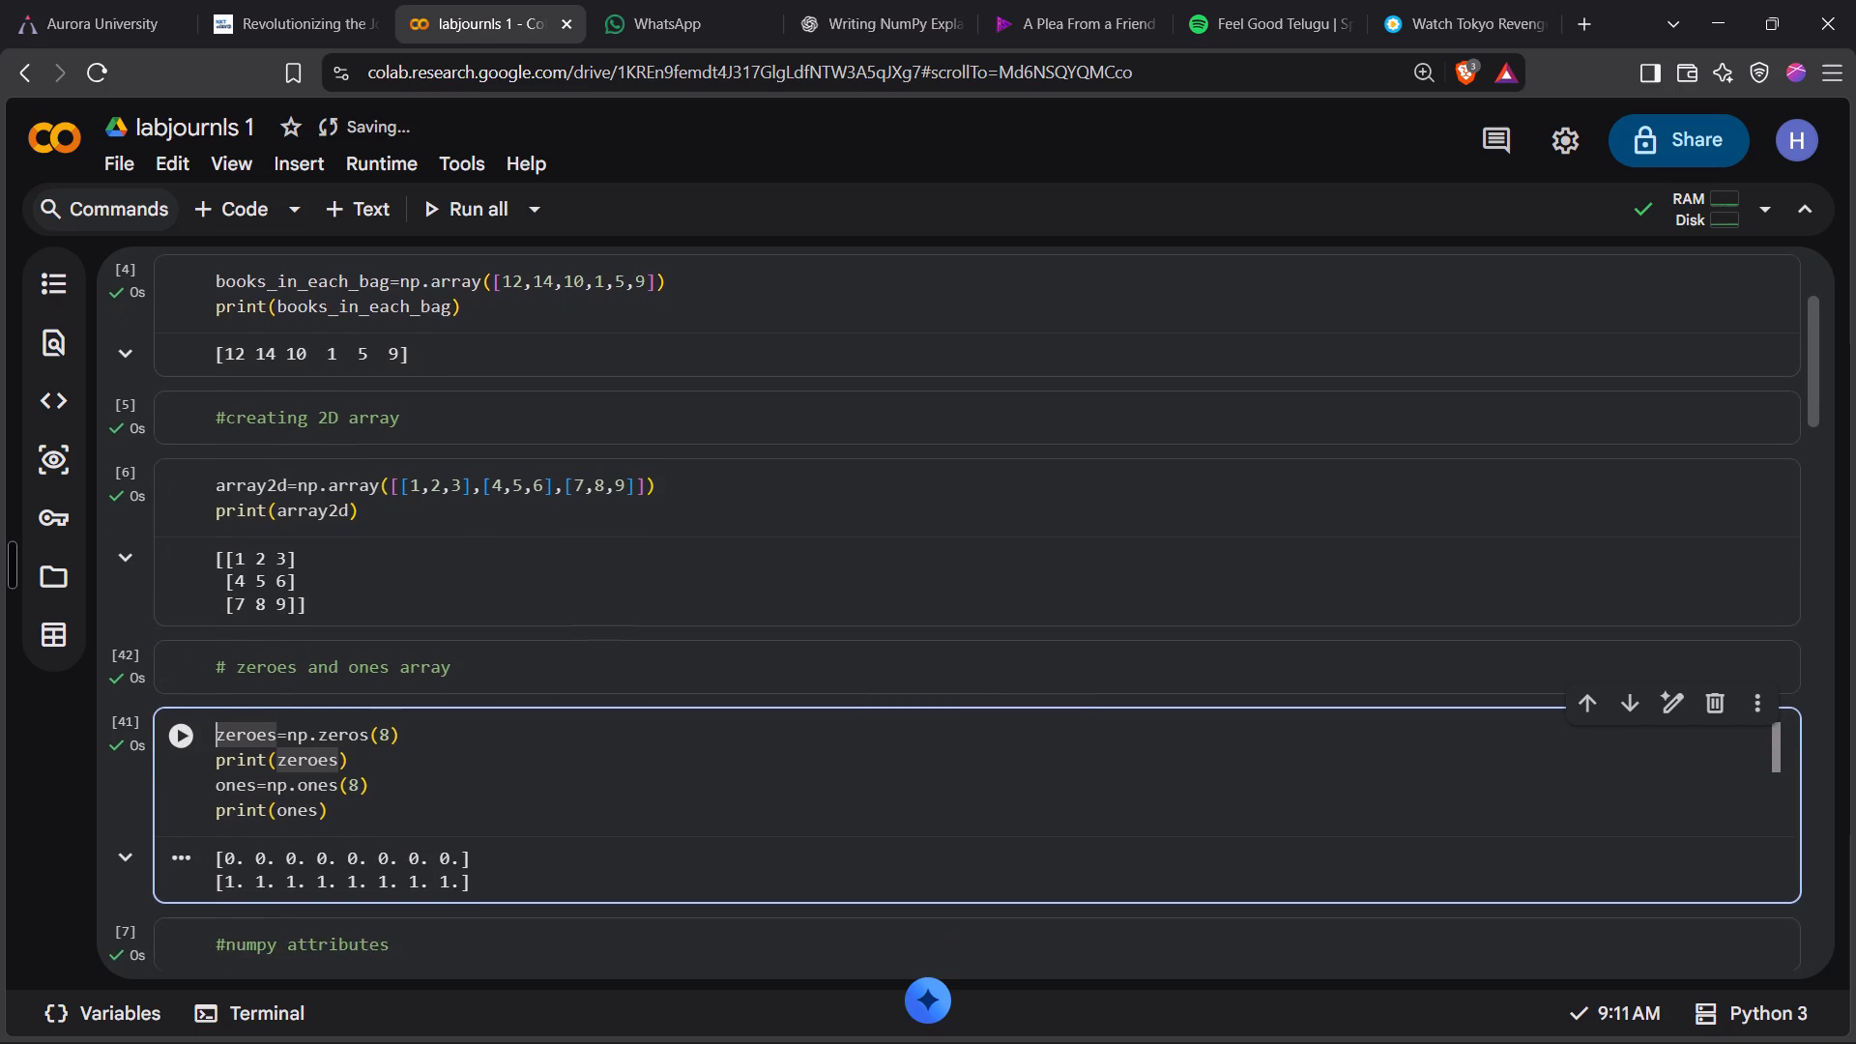
{"action": "scroll", "coordinate": [409, 804], "scroll_direction": "up", "scroll_amount": 1}
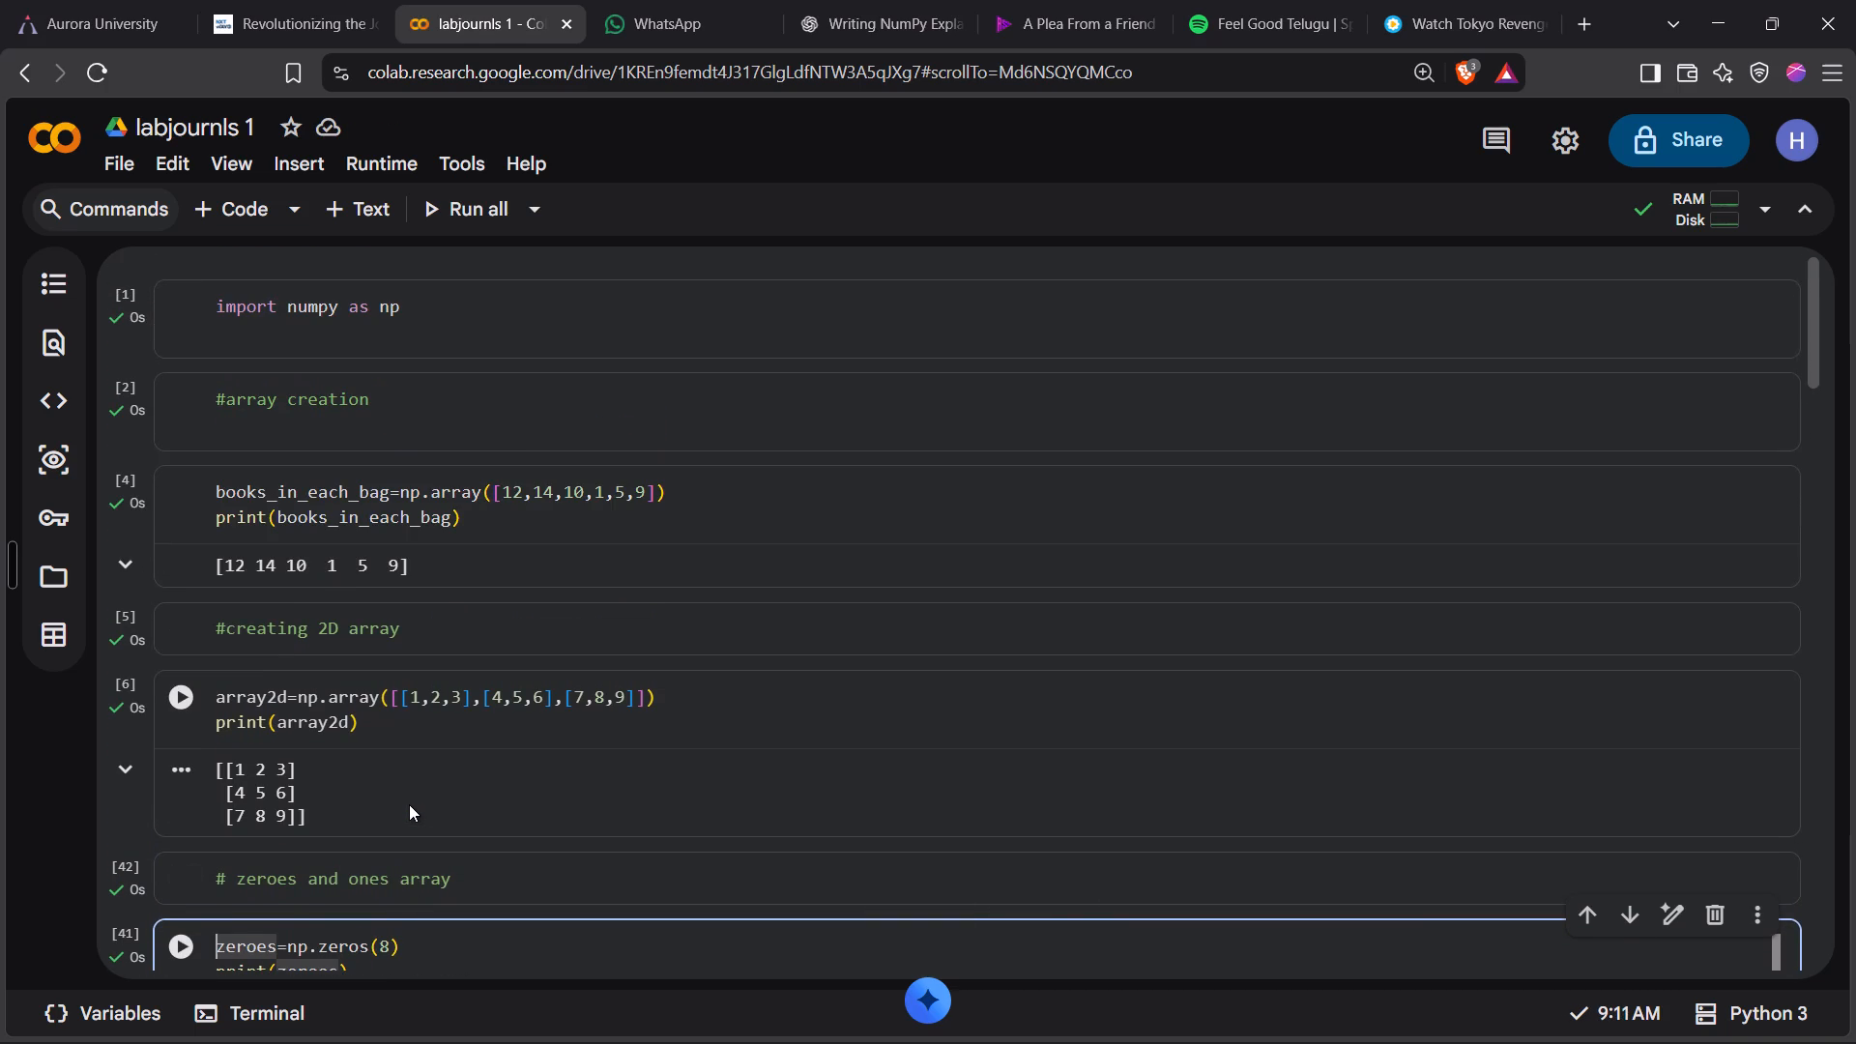
{"action": "key", "text": "ctrl+minus"}
{"action": "scroll", "coordinate": [409, 804], "scroll_direction": "right", "scroll_amount": 1}
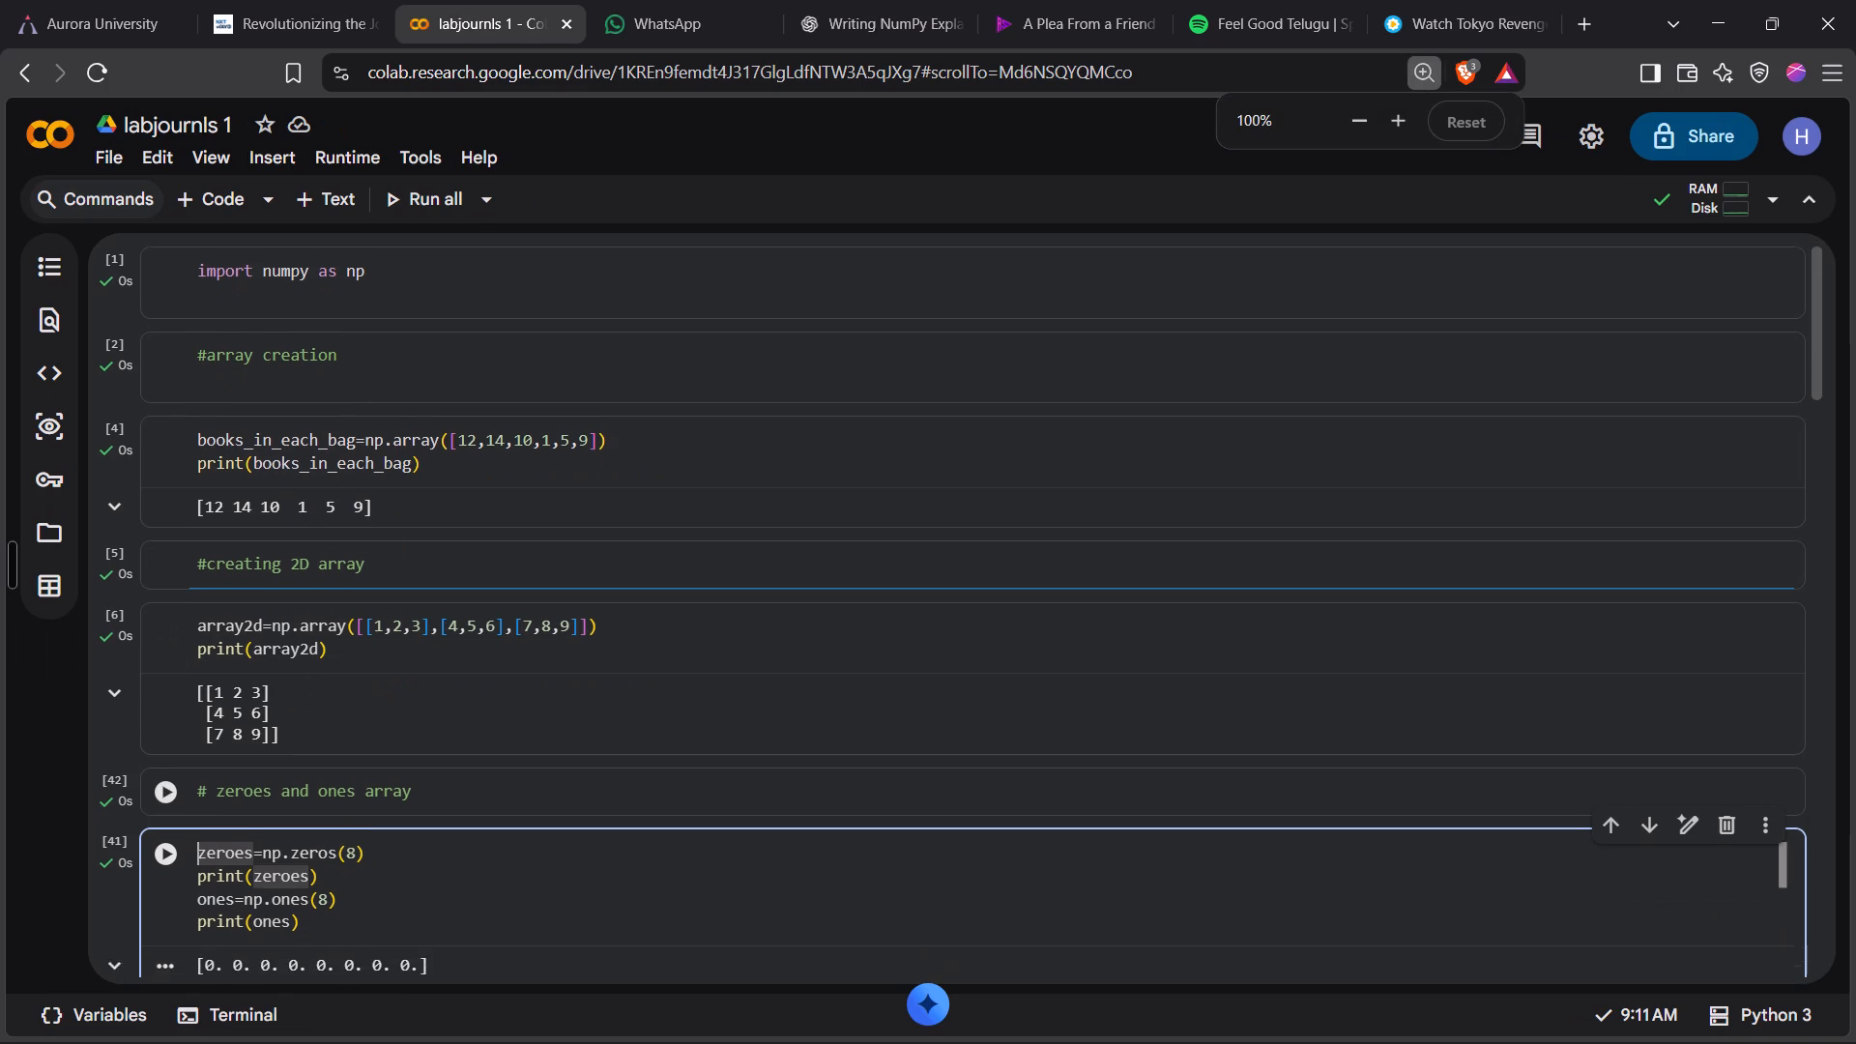
{"action": "scroll", "coordinate": [409, 804], "scroll_direction": "right", "scroll_amount": 2}
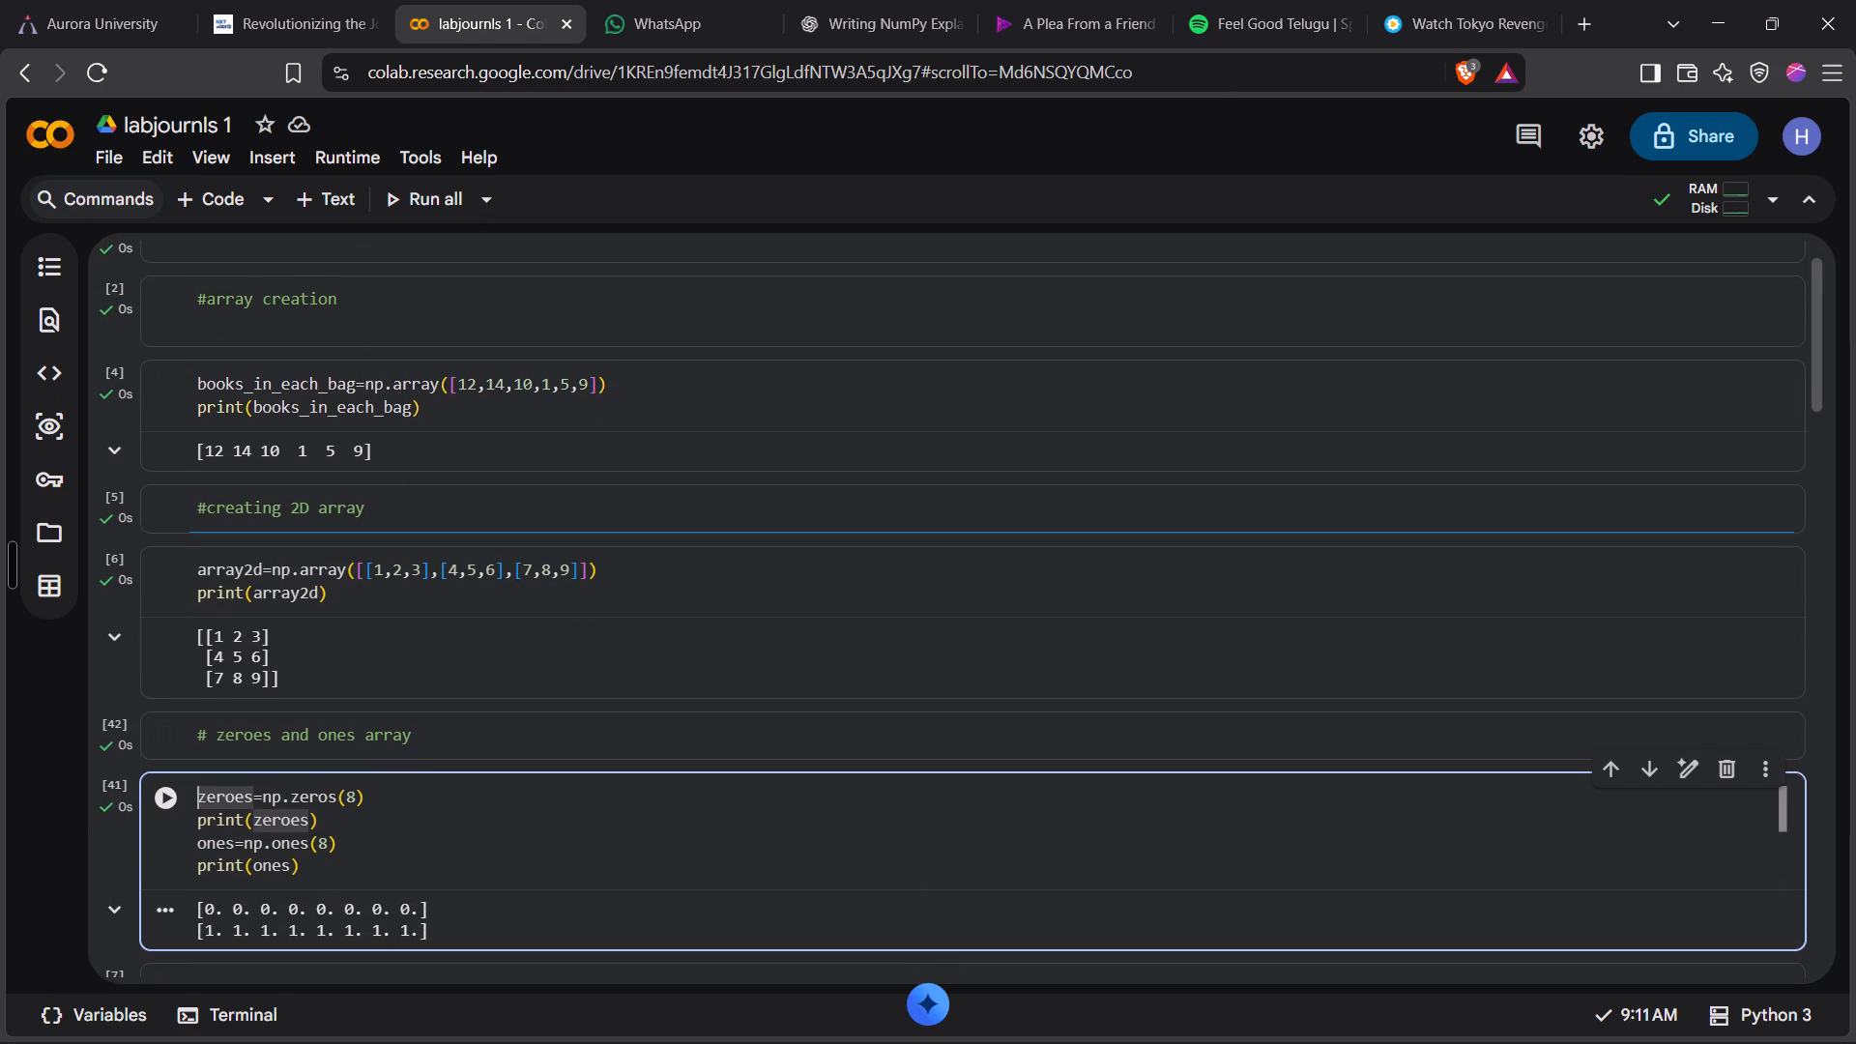
{"action": "key", "text": "ctrl+minus"}
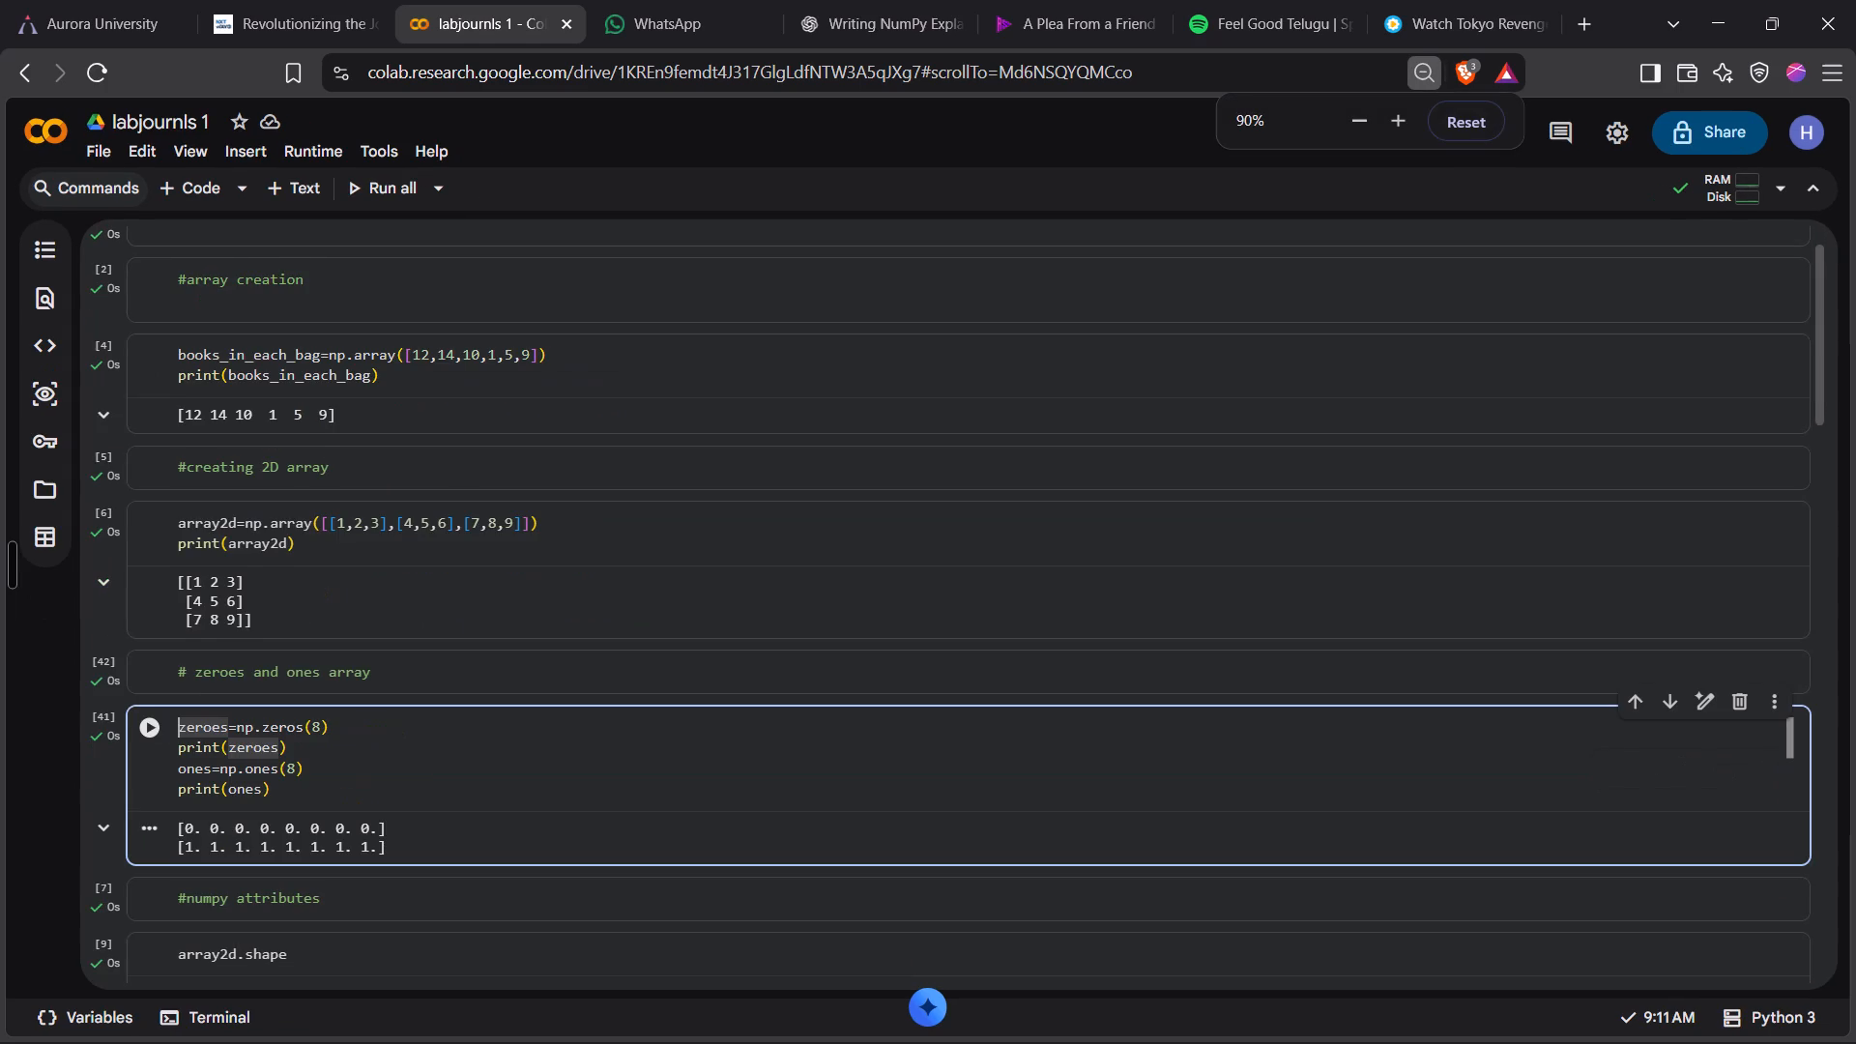
{"action": "scroll", "coordinate": [409, 804], "scroll_direction": "up", "scroll_amount": 1}
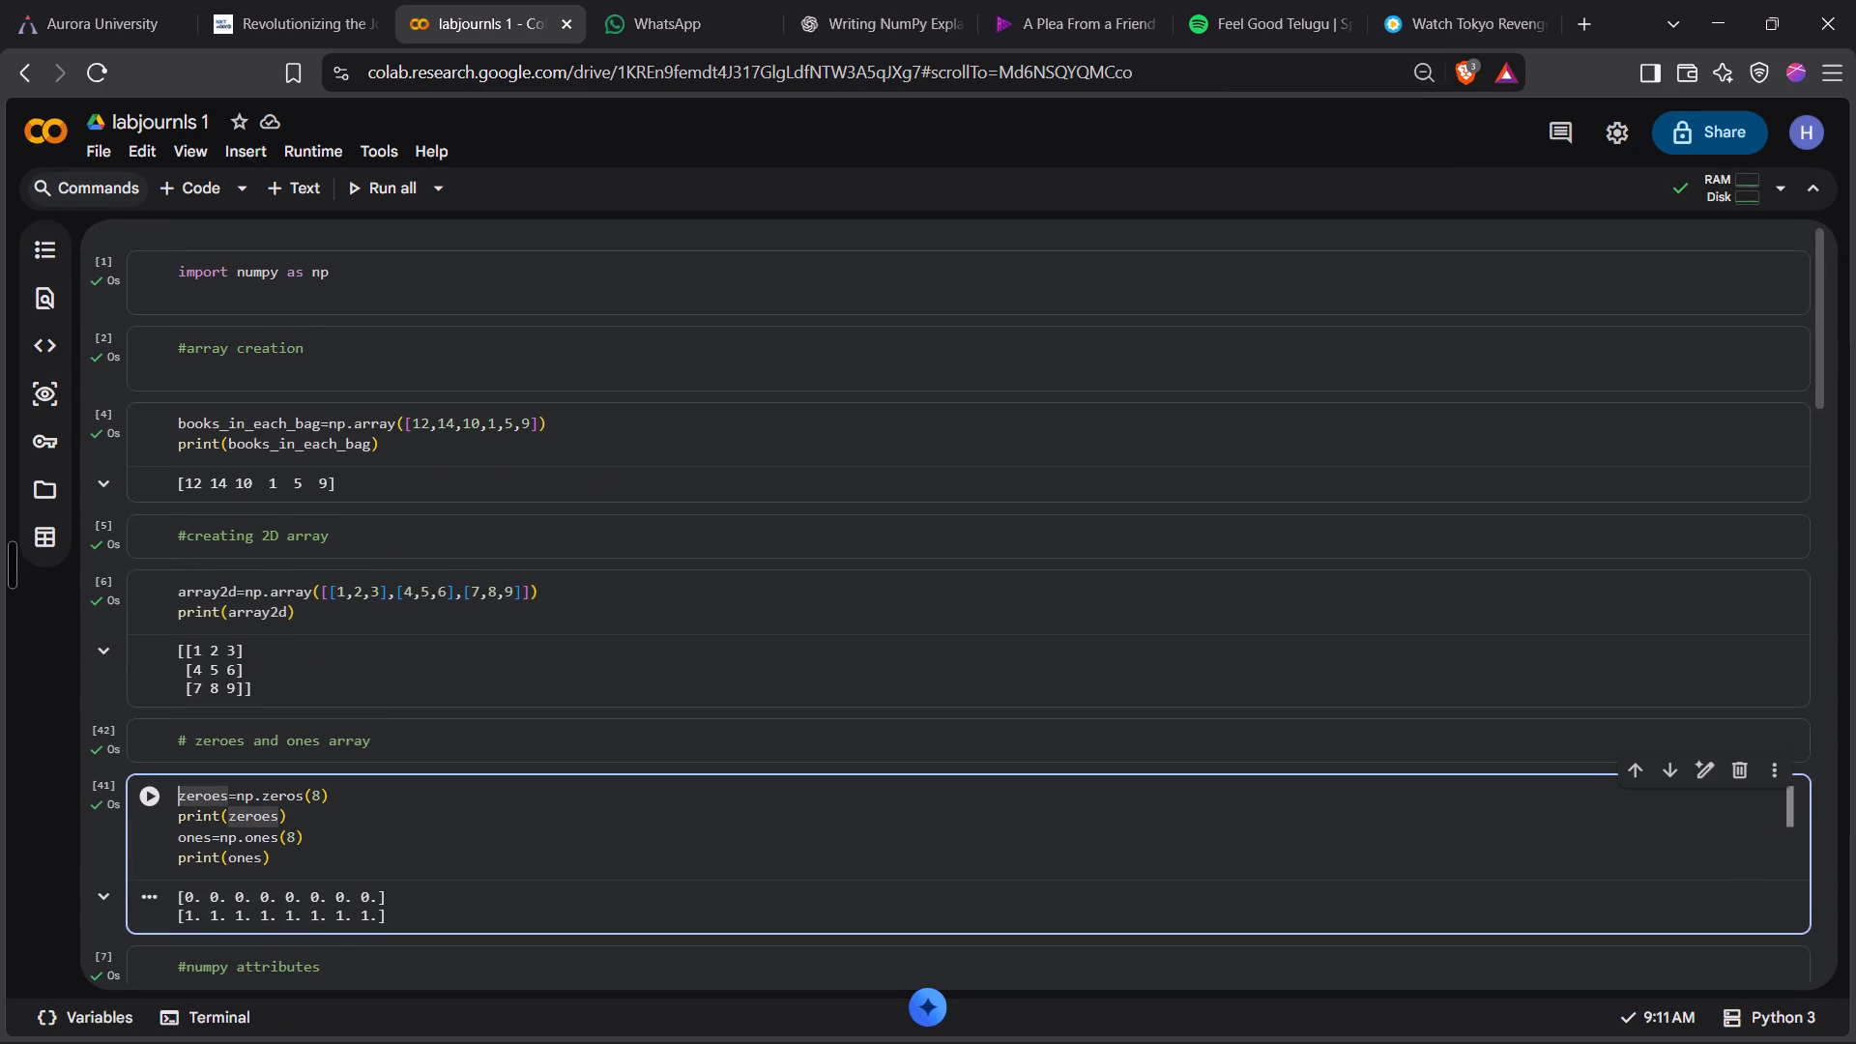
{"action": "key", "text": "Print"}
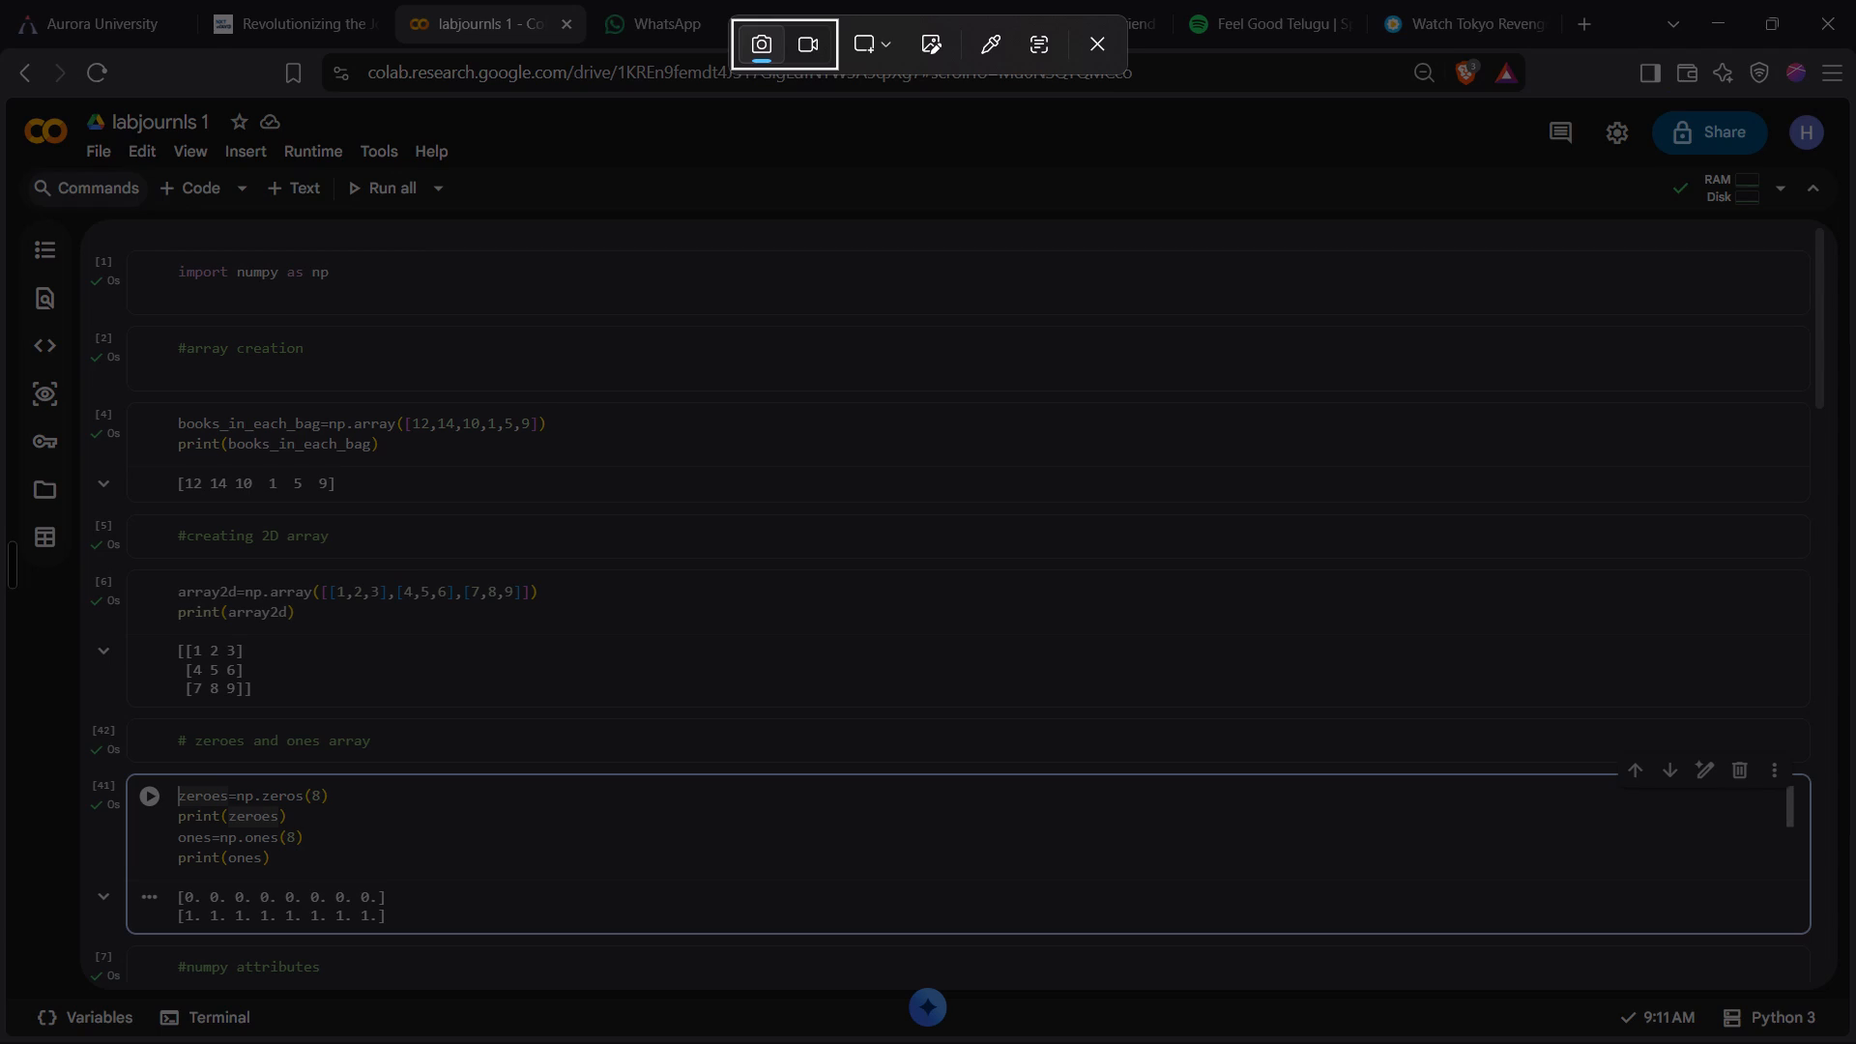
{"action": "left_click", "coordinate": [1097, 43]}
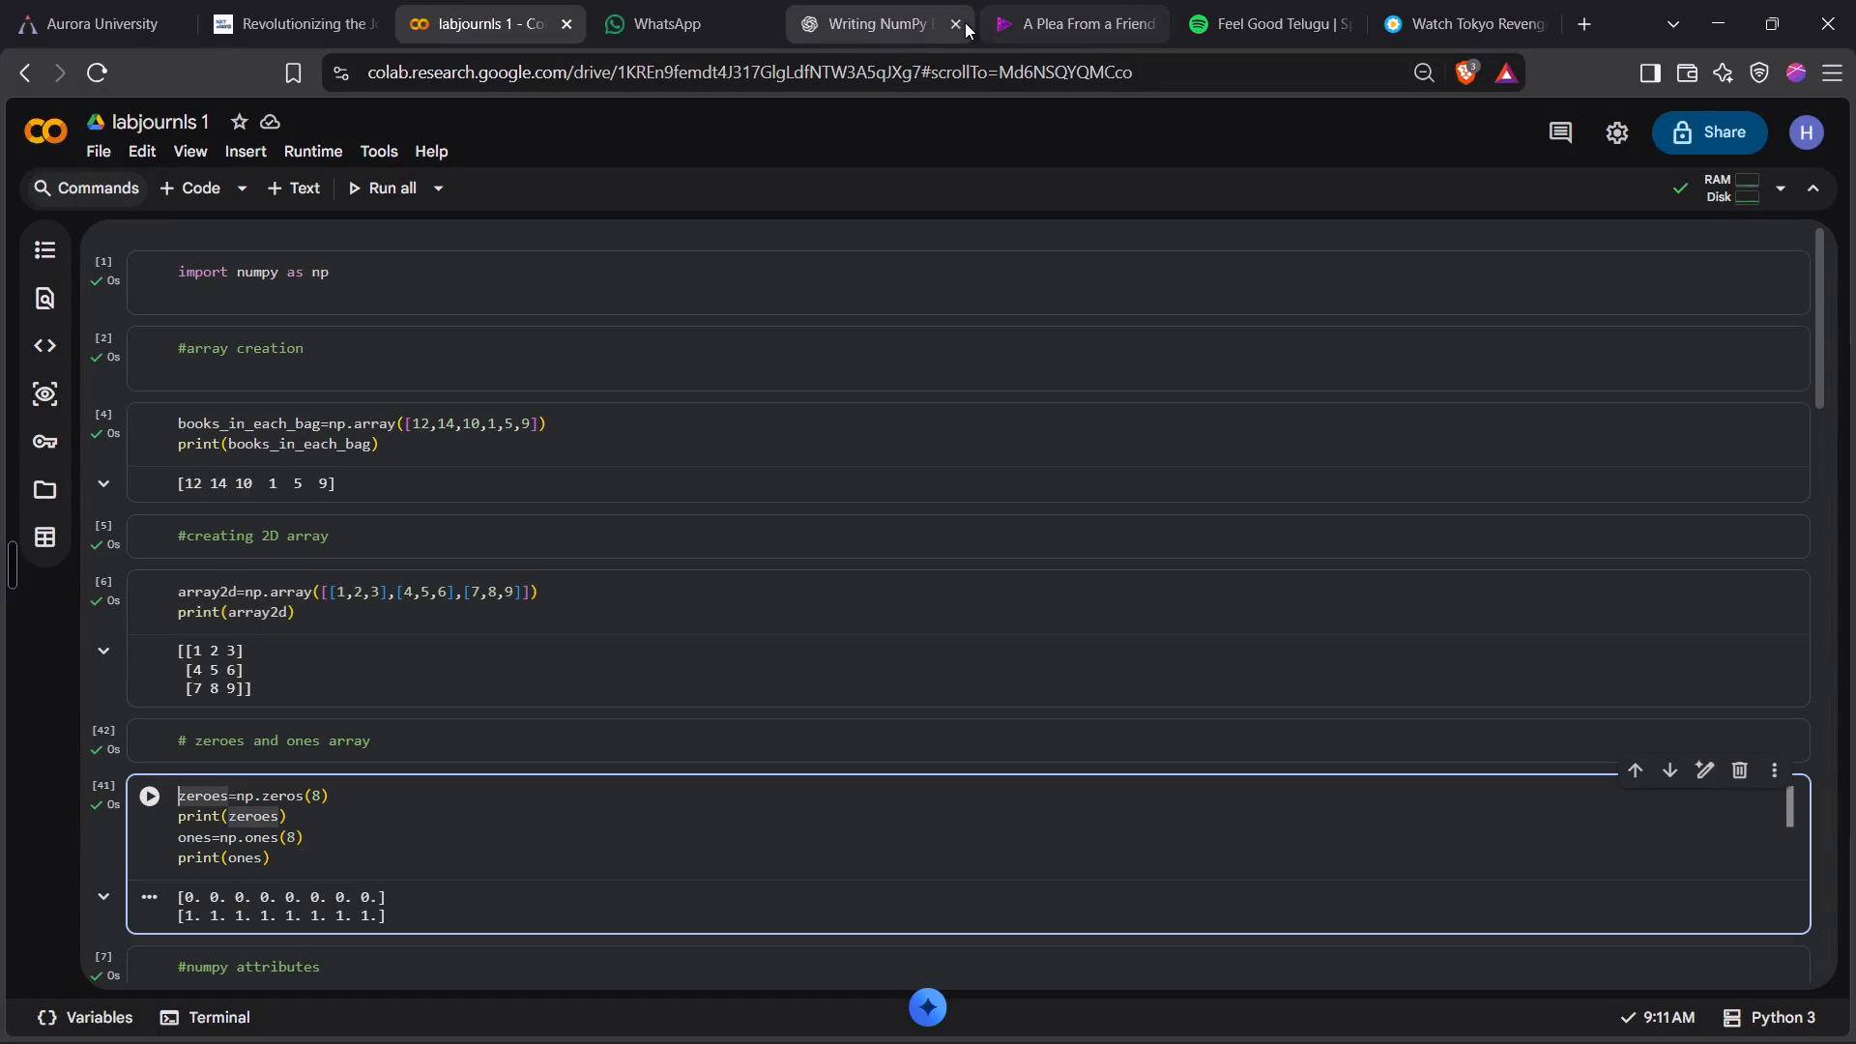
{"action": "left_click", "coordinate": [964, 23]}
{"action": "key", "text": "Print"}
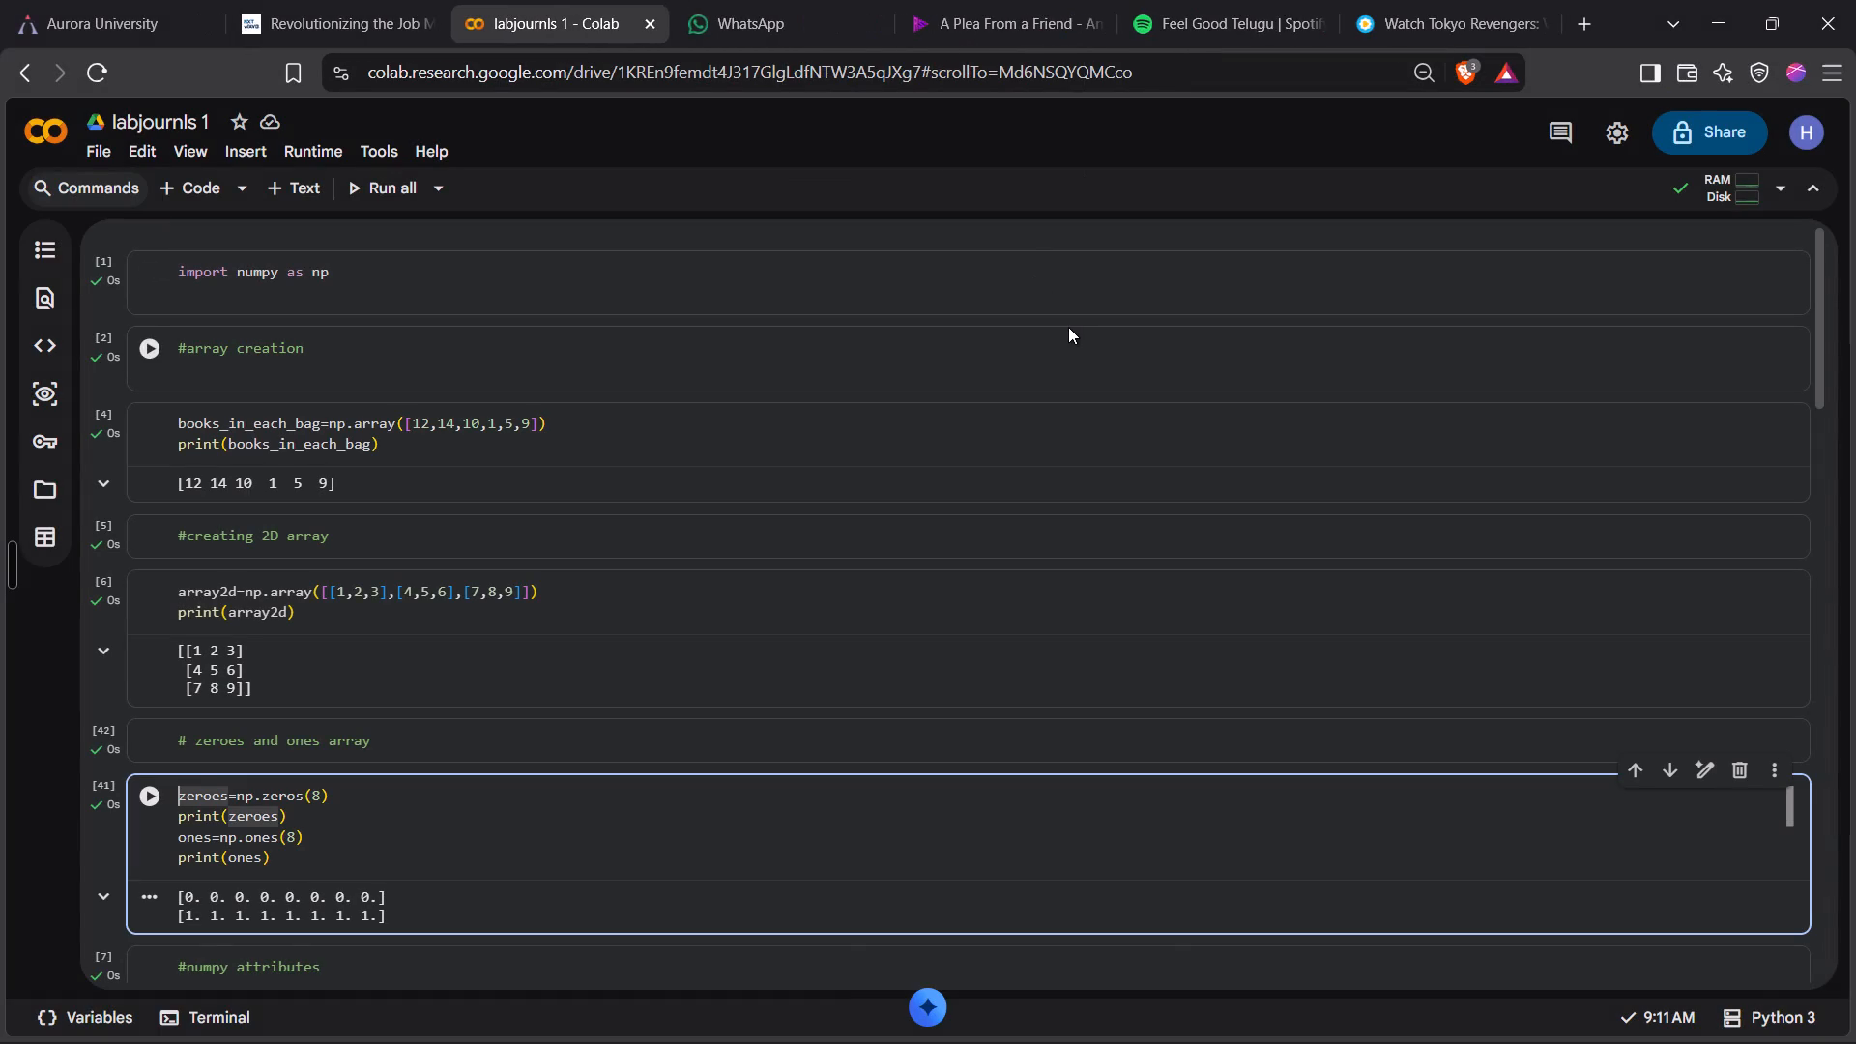
{"action": "left_click_drag", "start_coordinate": [0, 0], "coordinate": [1855, 1043]}
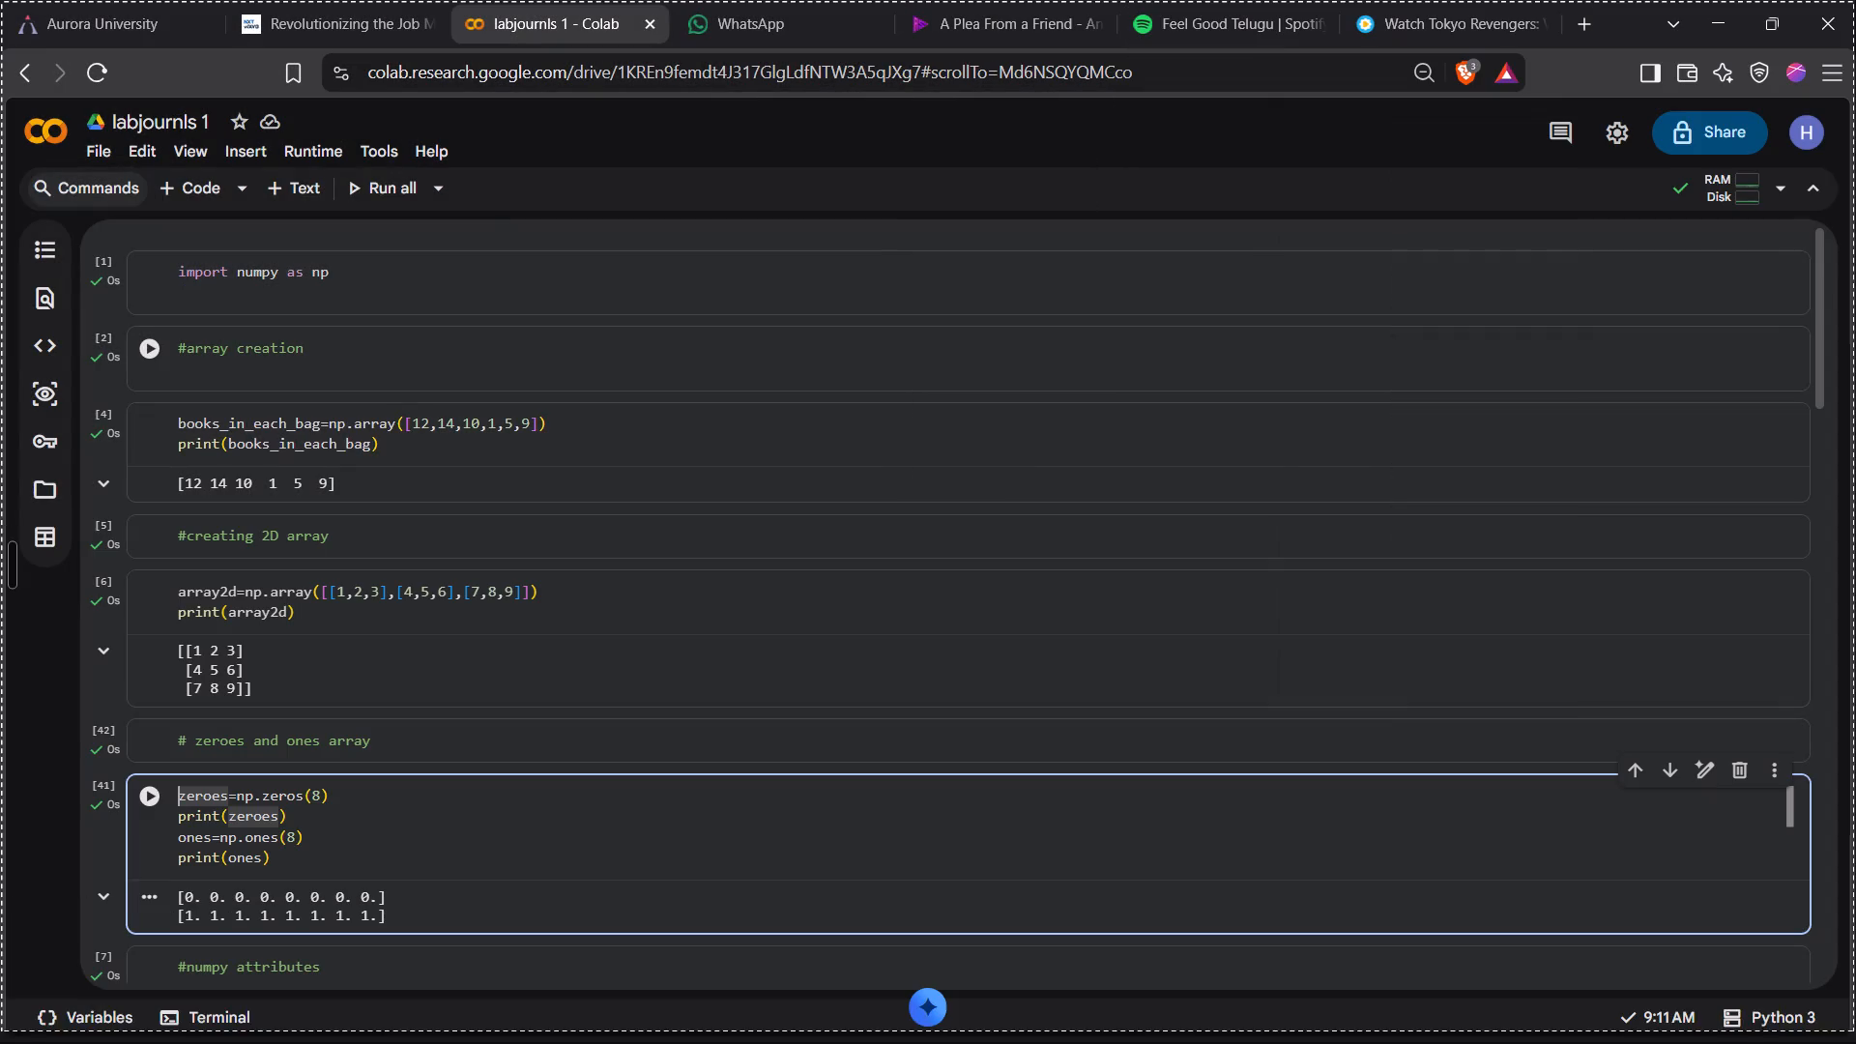
{"action": "left_click_drag", "start_coordinate": [1855, 1043], "coordinate": [1855, 937]}
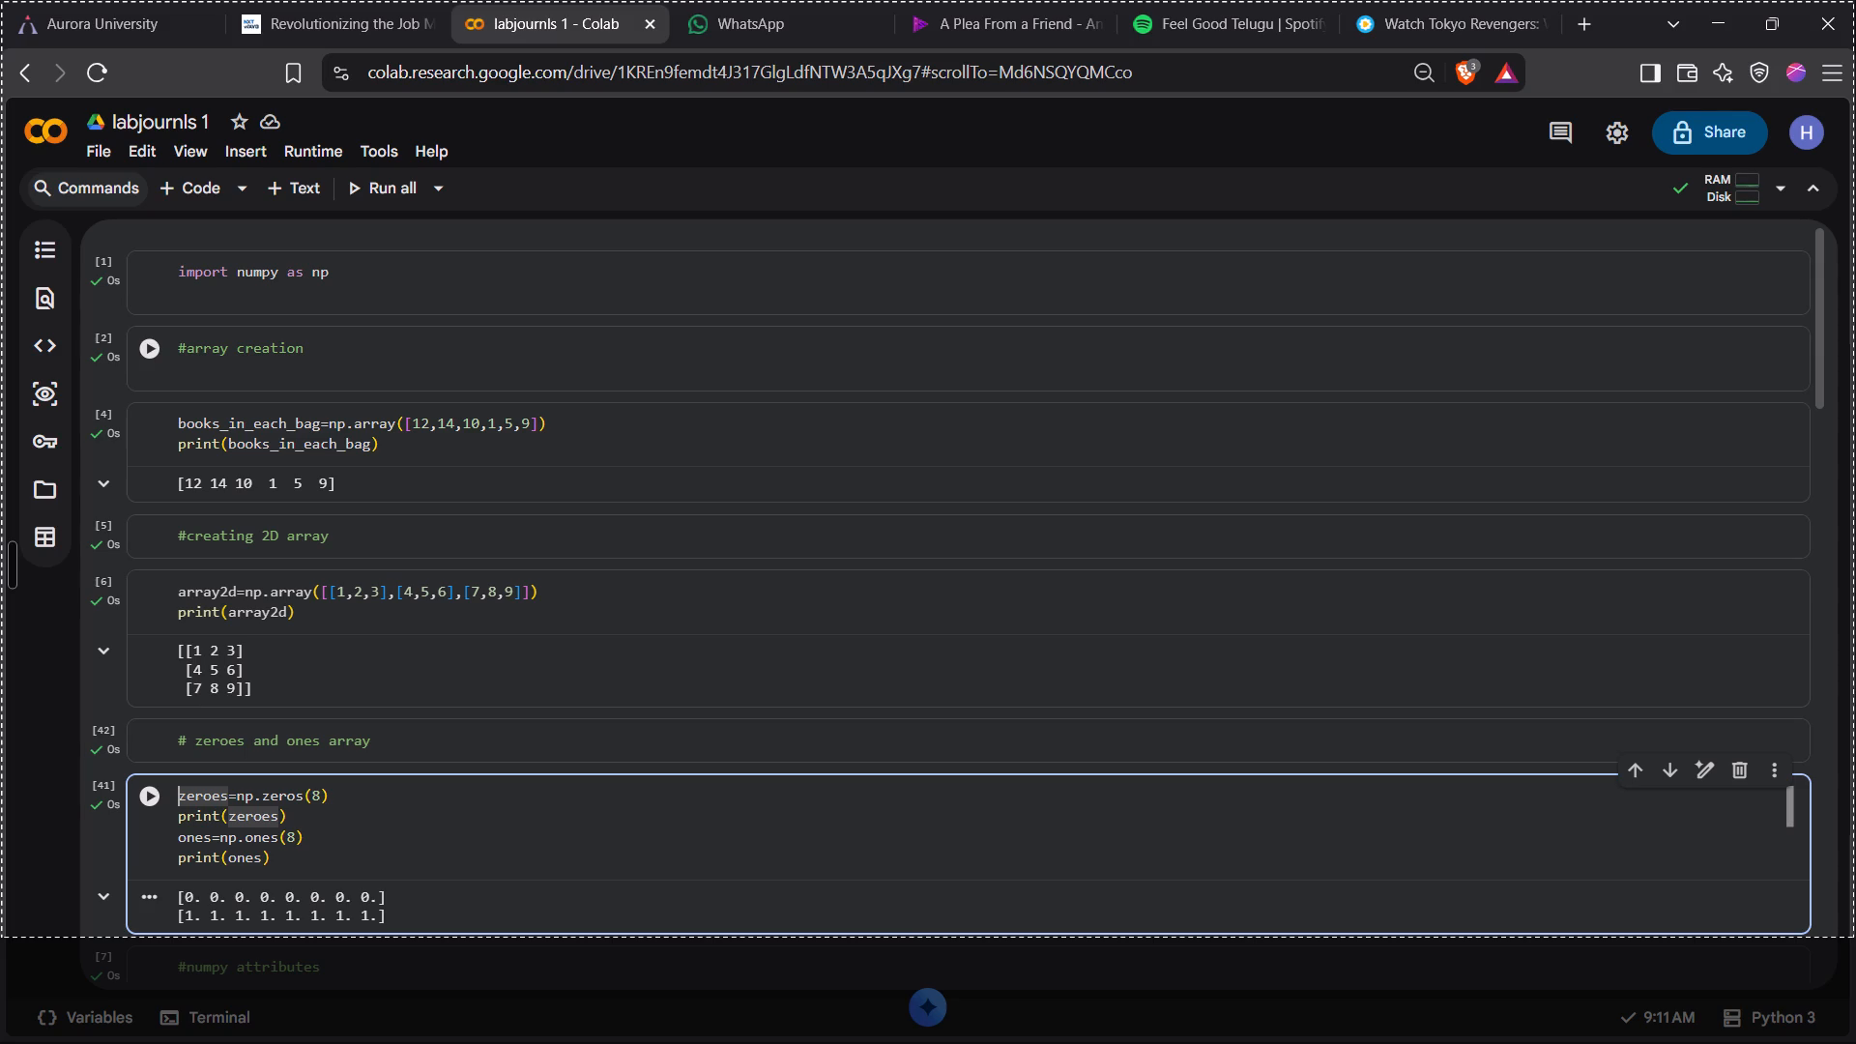
{"action": "left_click_drag", "start_coordinate": [1855, 937], "coordinate": [1855, 935]}
{"action": "key", "text": "alt+Tab"}
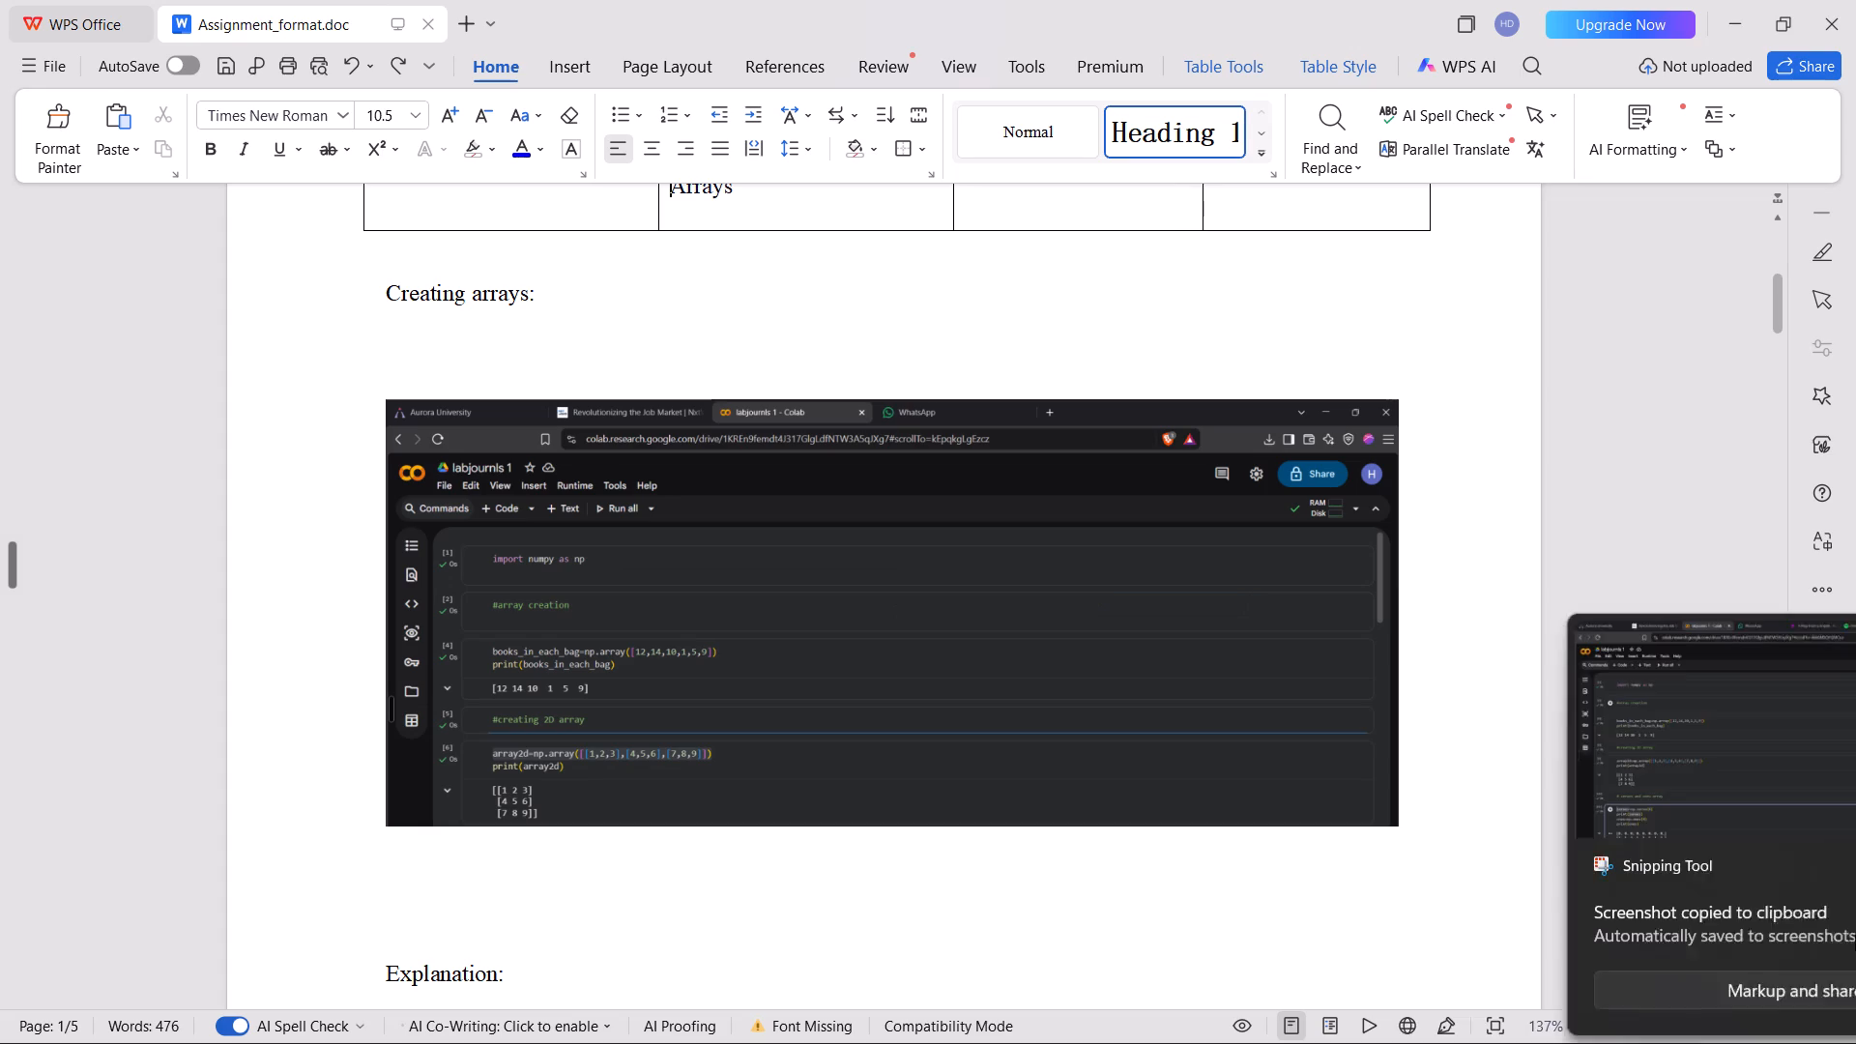
{"action": "left_click", "coordinate": [997, 605]}
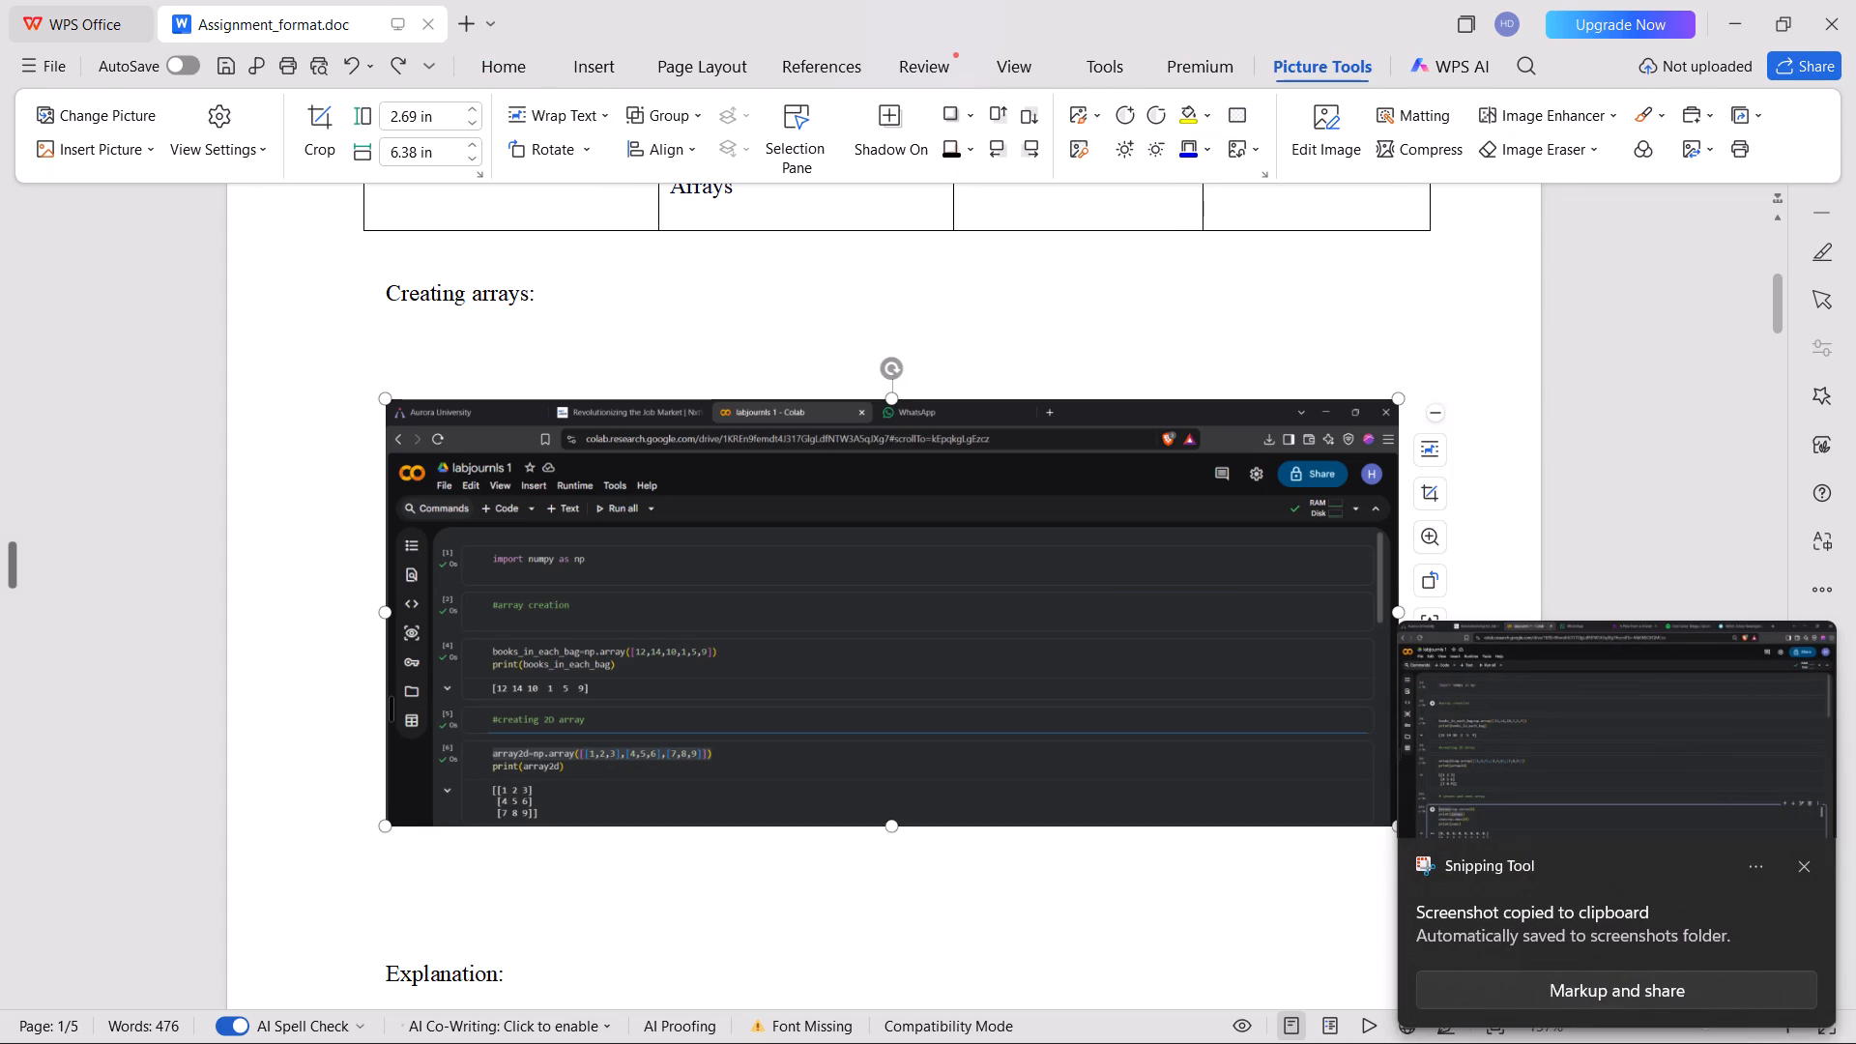
{"action": "key", "text": "BackSpace"}
{"action": "key", "text": "ctrl+v"}
{"action": "scroll", "coordinate": [997, 605], "scroll_direction": "down", "scroll_amount": 1}
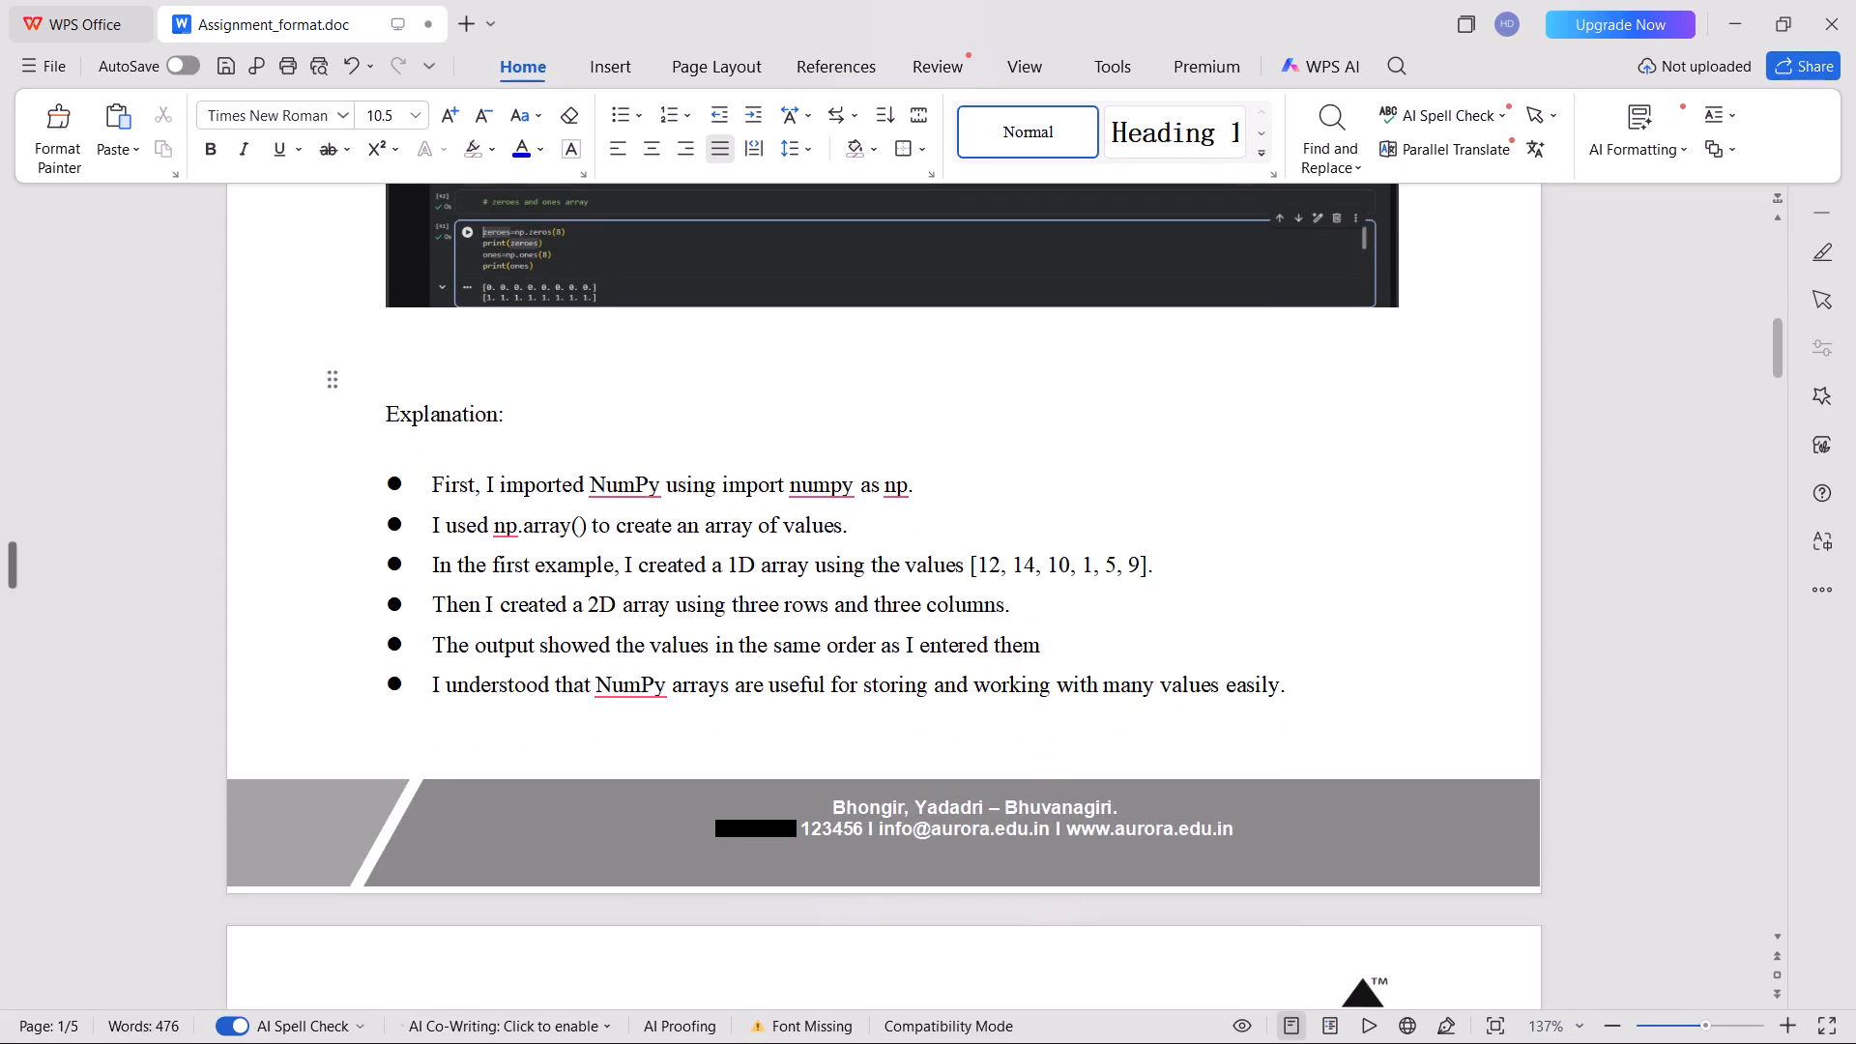
{"action": "key", "text": "BackSpace"}
Paste the copied np.zeros and np.ones points below the last Explanation bullet and remove the leftover empty bullet.
{"action": "left_click", "coordinate": [1307, 626]}
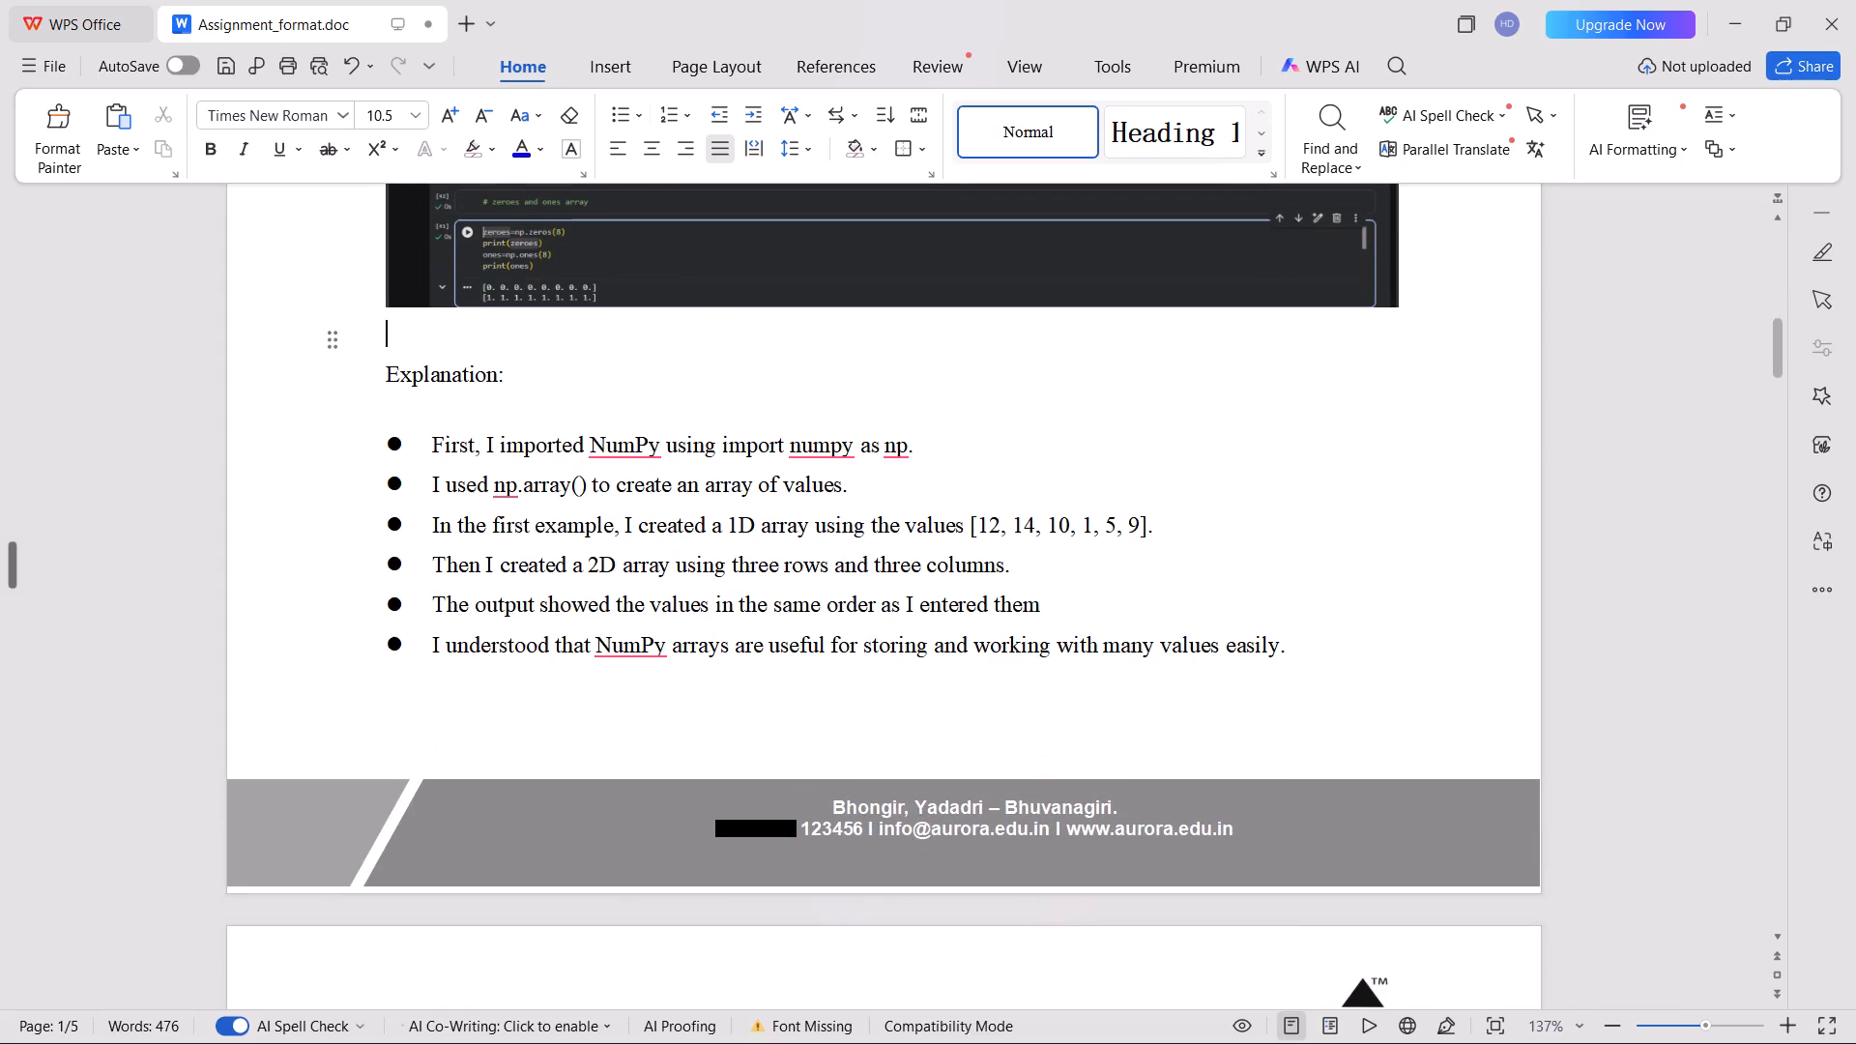
{"action": "left_click", "coordinate": [1308, 648]}
{"action": "key", "text": "Return"}
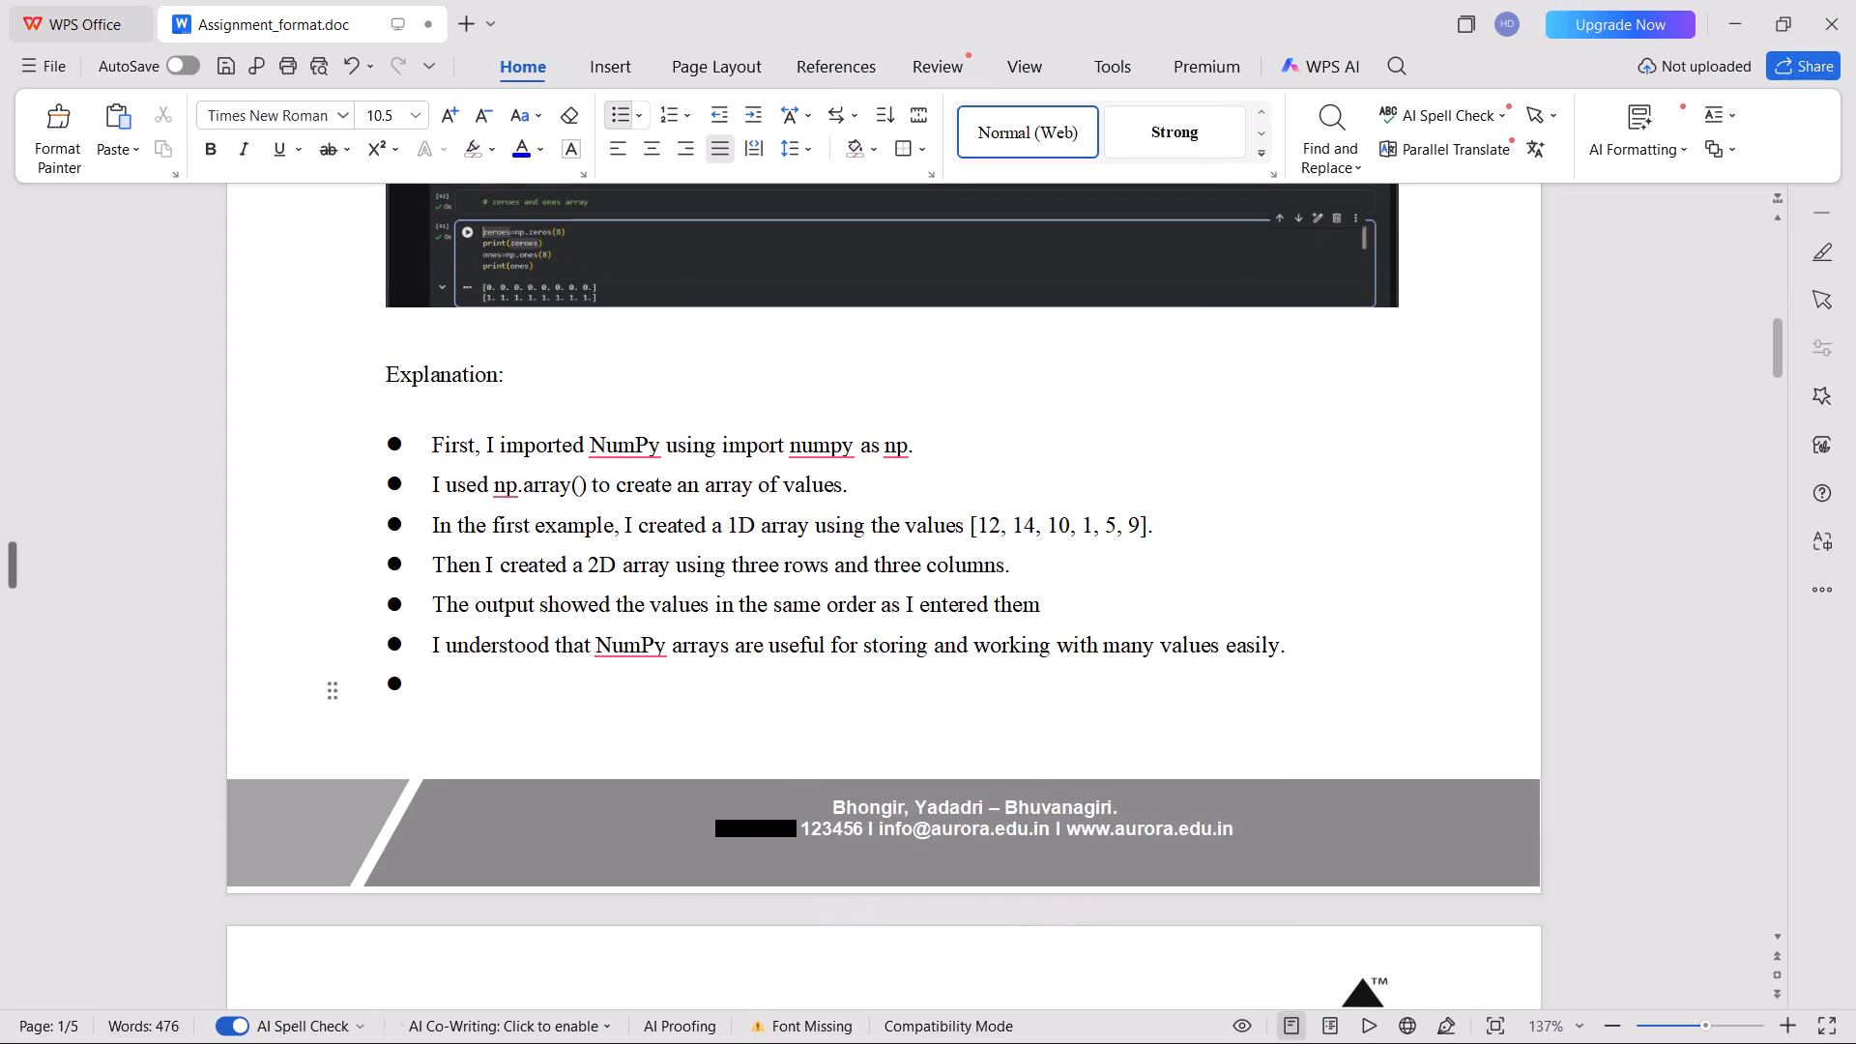
{"action": "key", "text": "ctrl+v"}
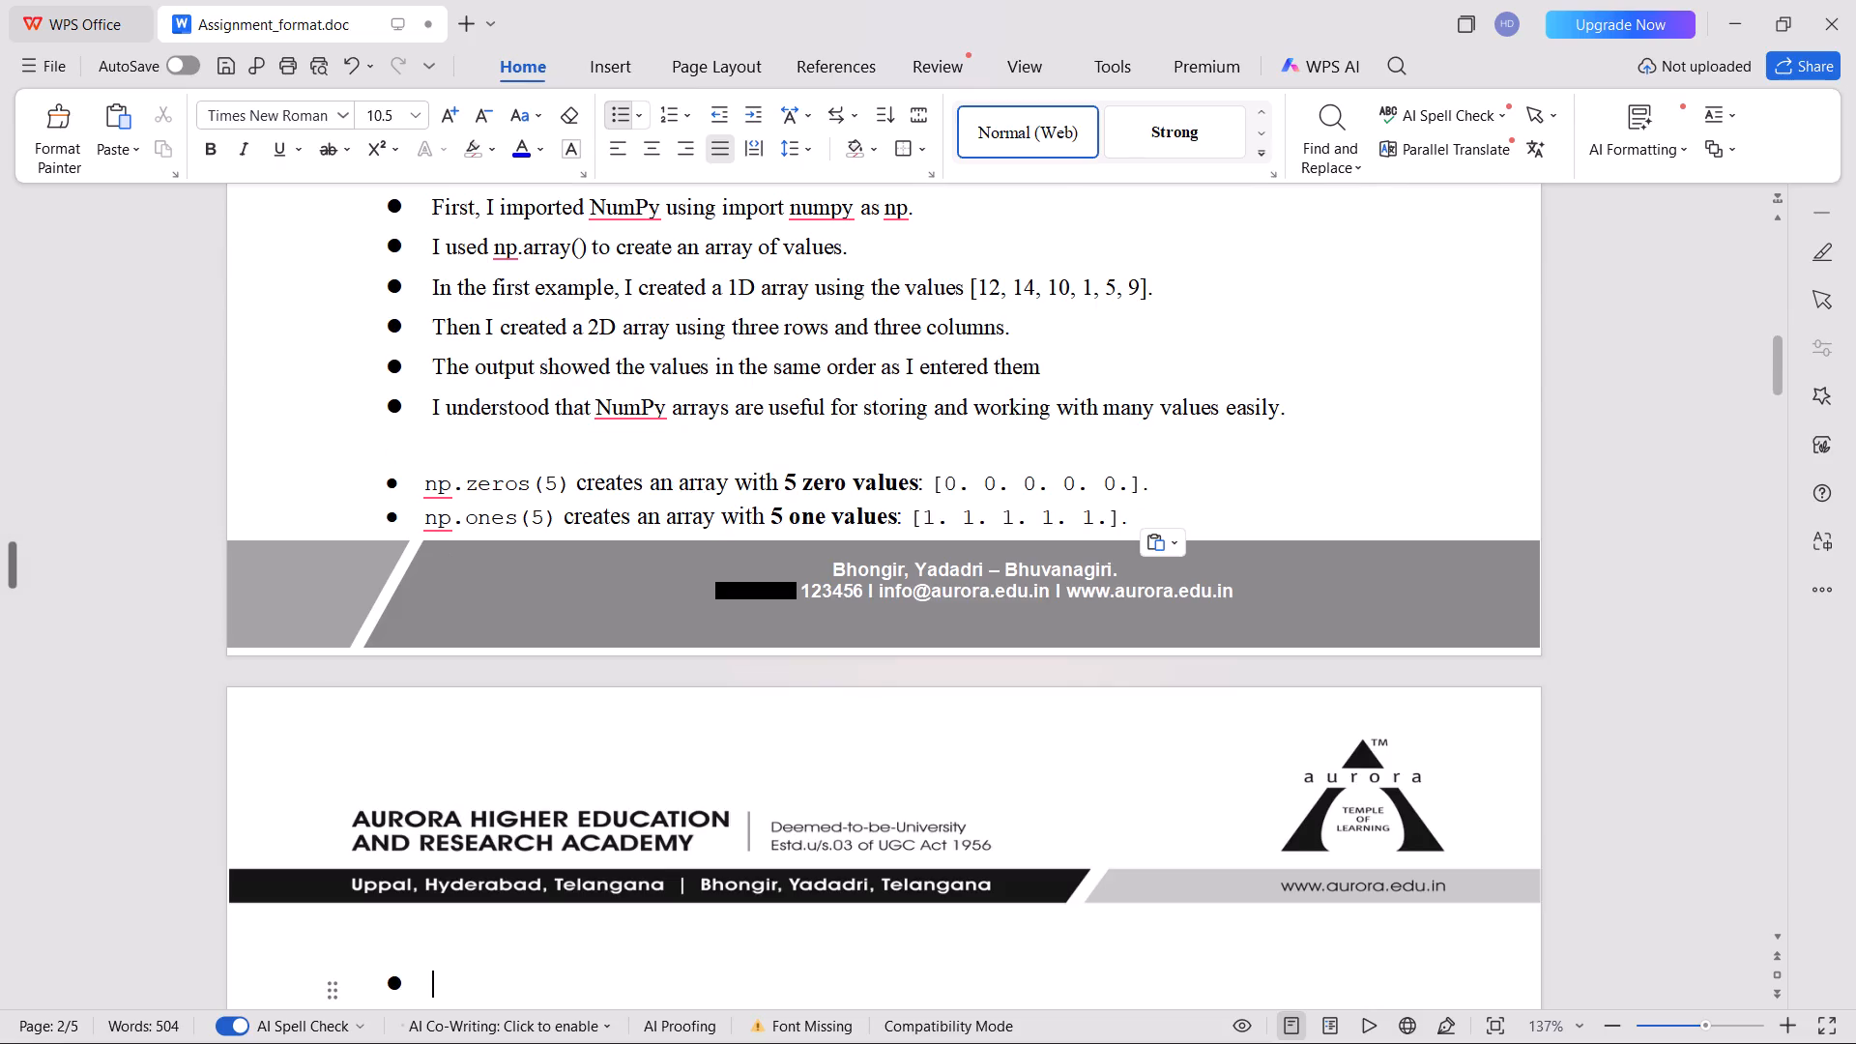
{"action": "key", "text": "BackSpace"}
{"action": "key", "text": "BackSpace"}
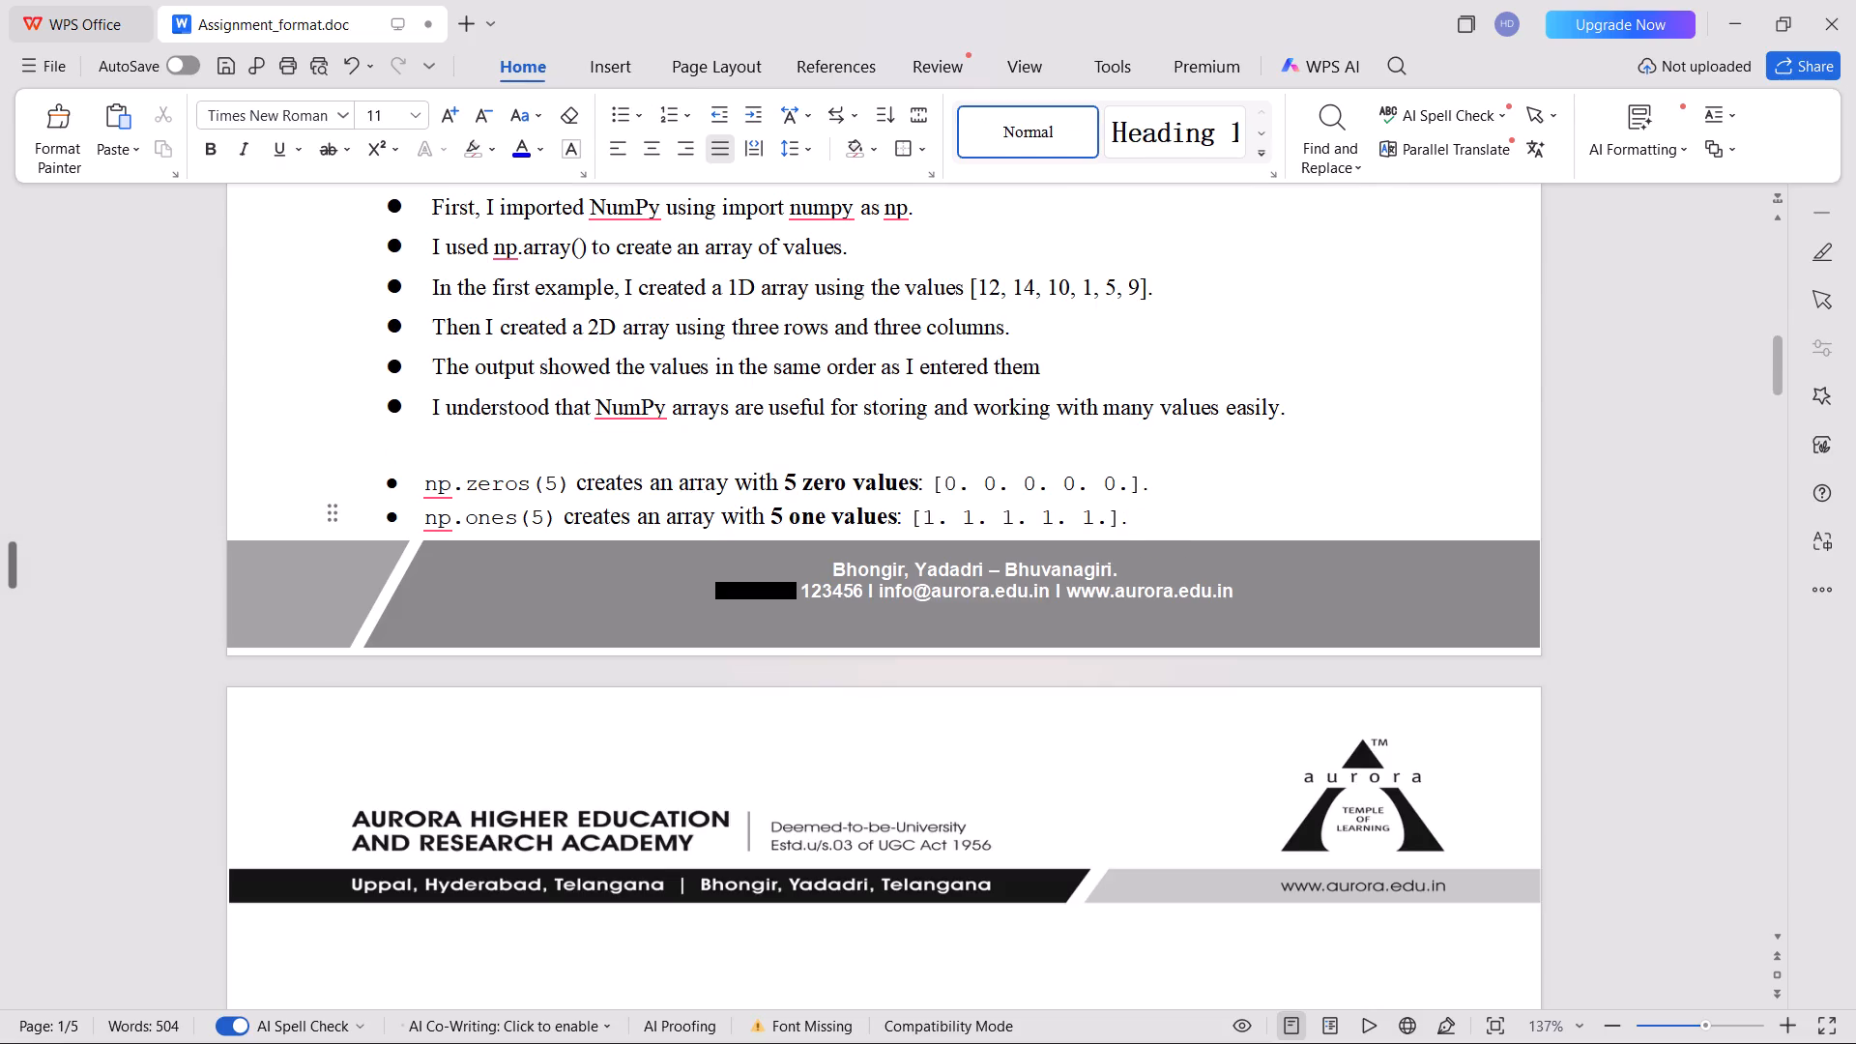
Reapply one uniform round-bullet list to all points under the "Creating arrays" Explanation, including the np.zeros and np.ones lines.
{"action": "left_click_drag", "start_coordinate": [1141, 510], "coordinate": [426, 652]}
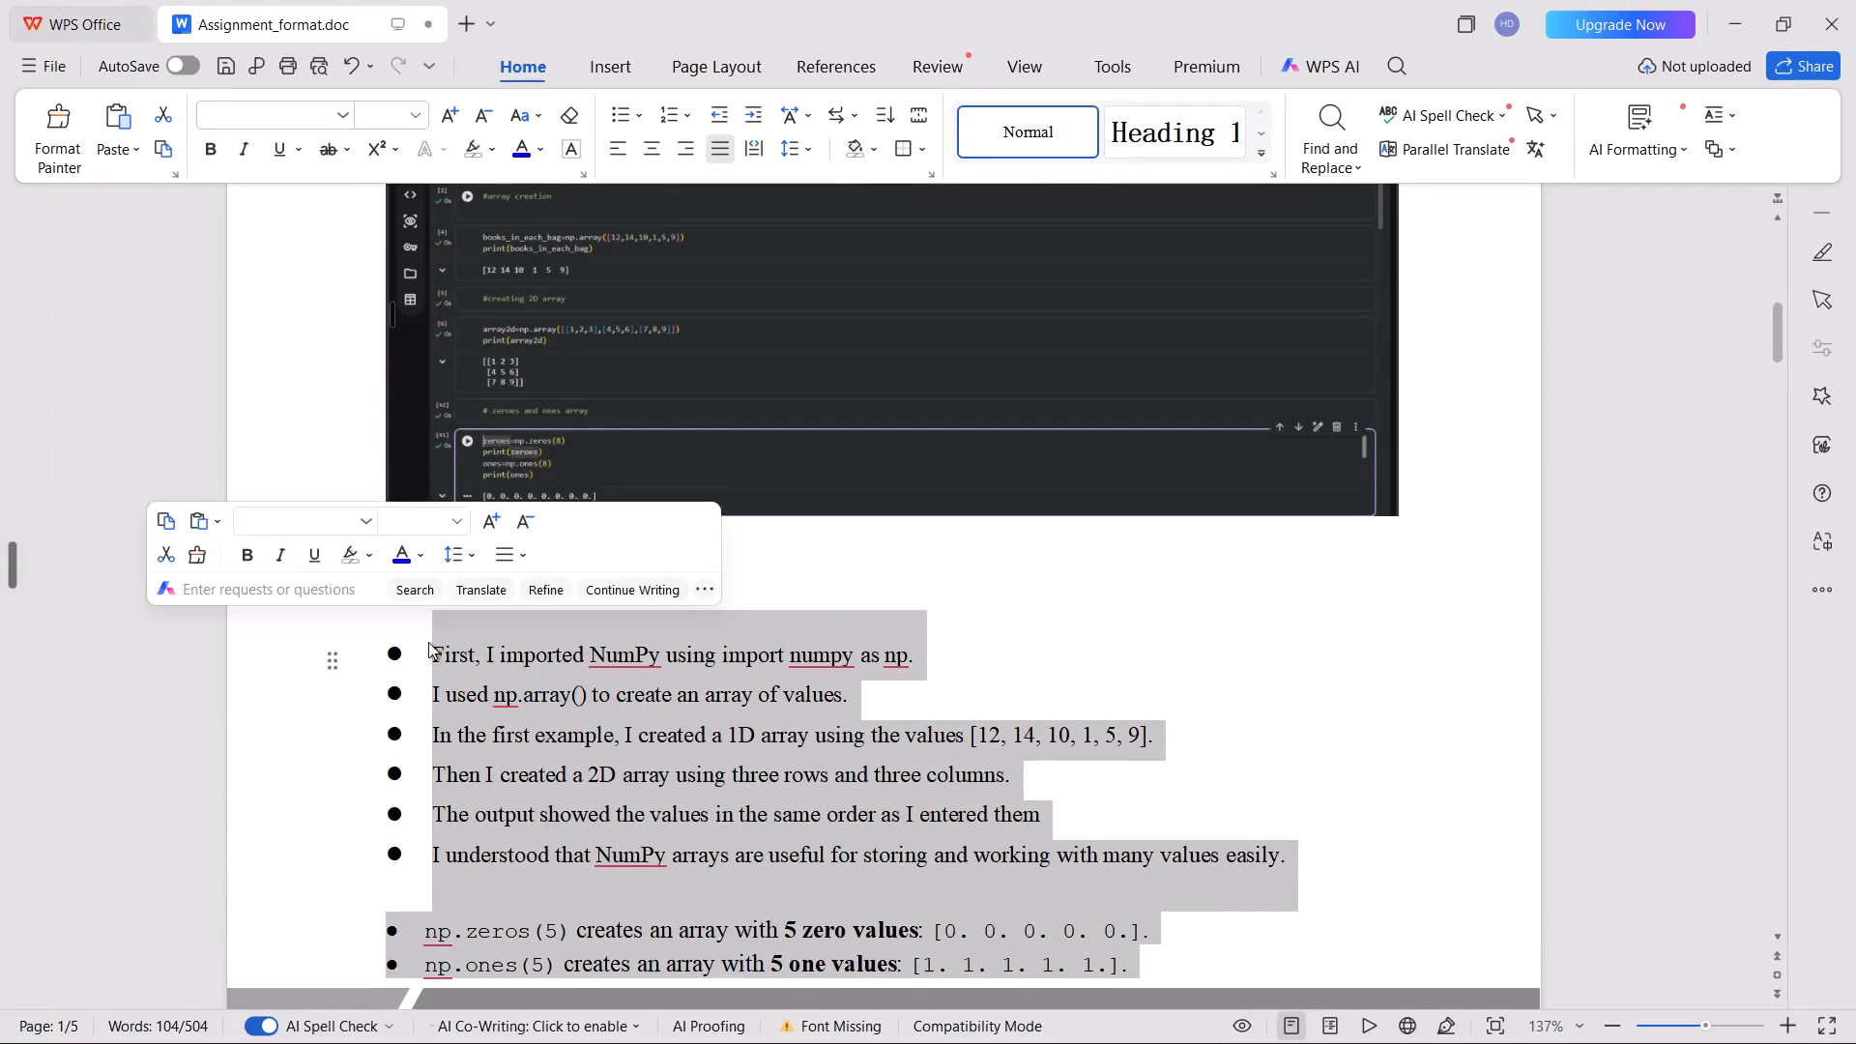
{"action": "left_click", "coordinate": [719, 114]}
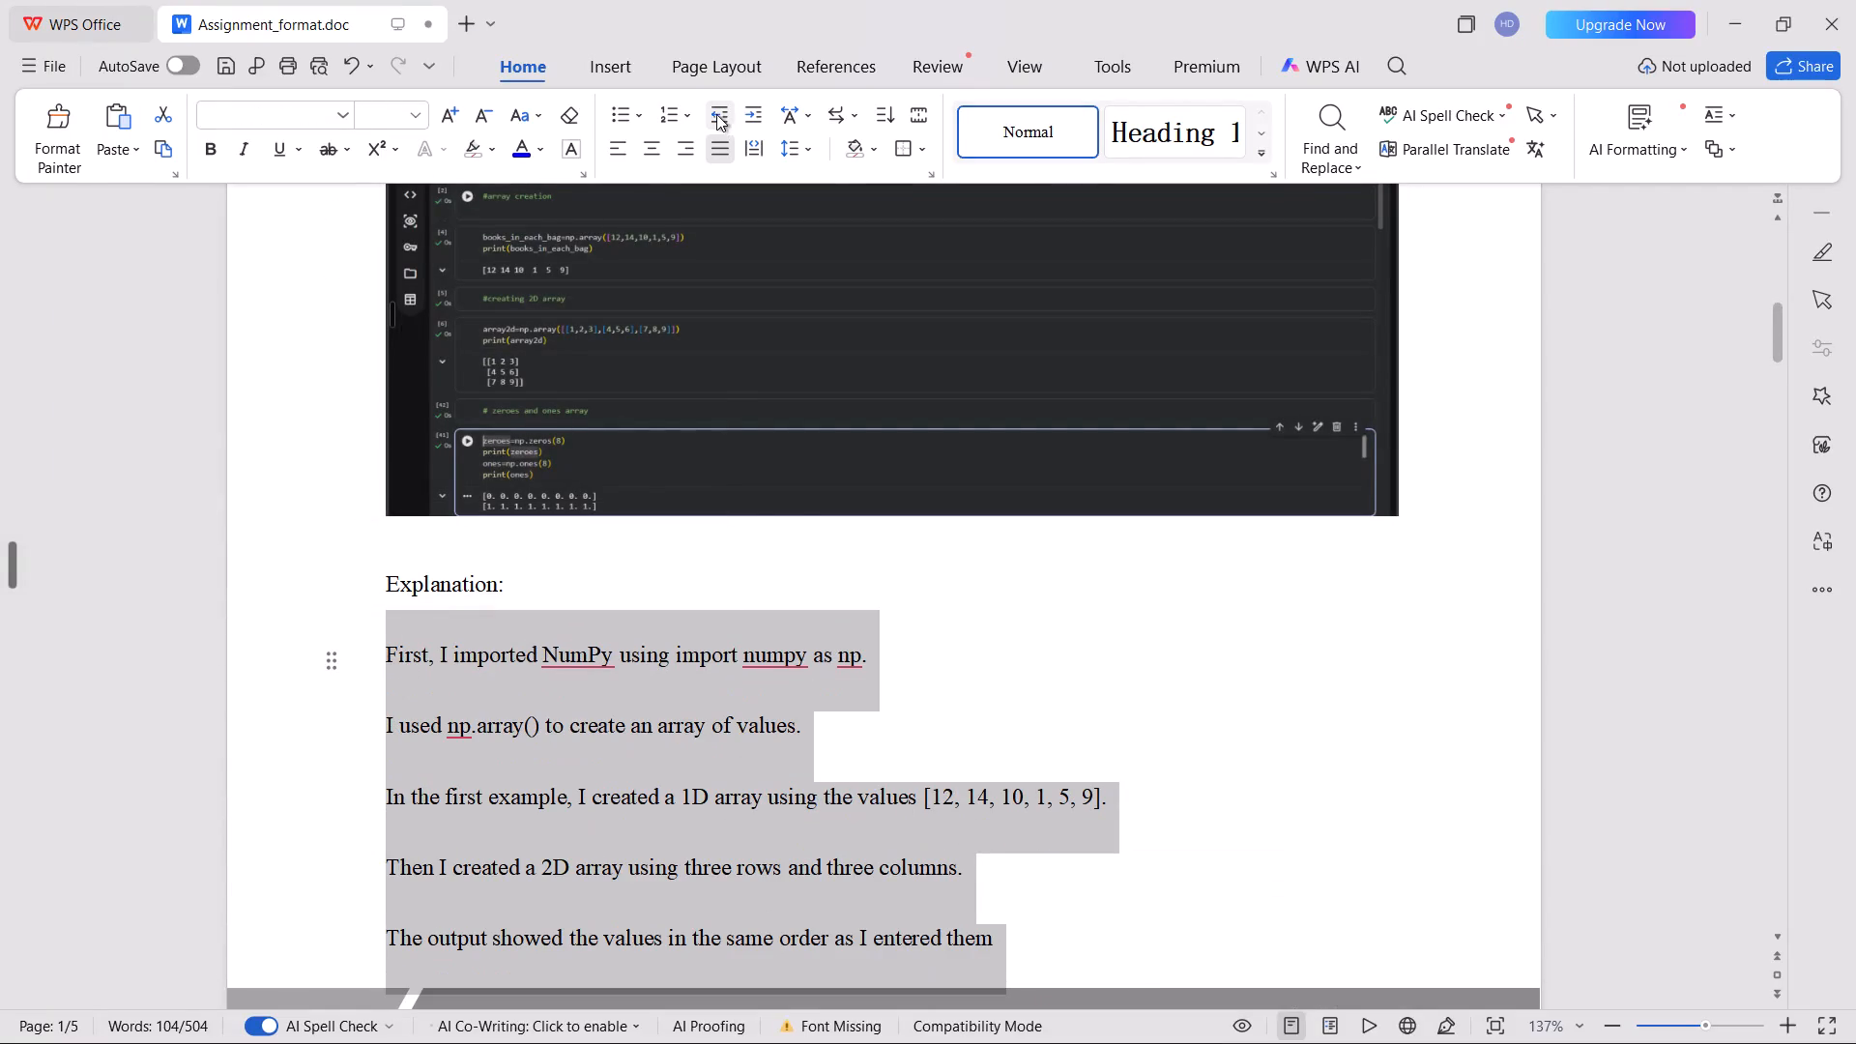
{"action": "left_click", "coordinate": [623, 116]}
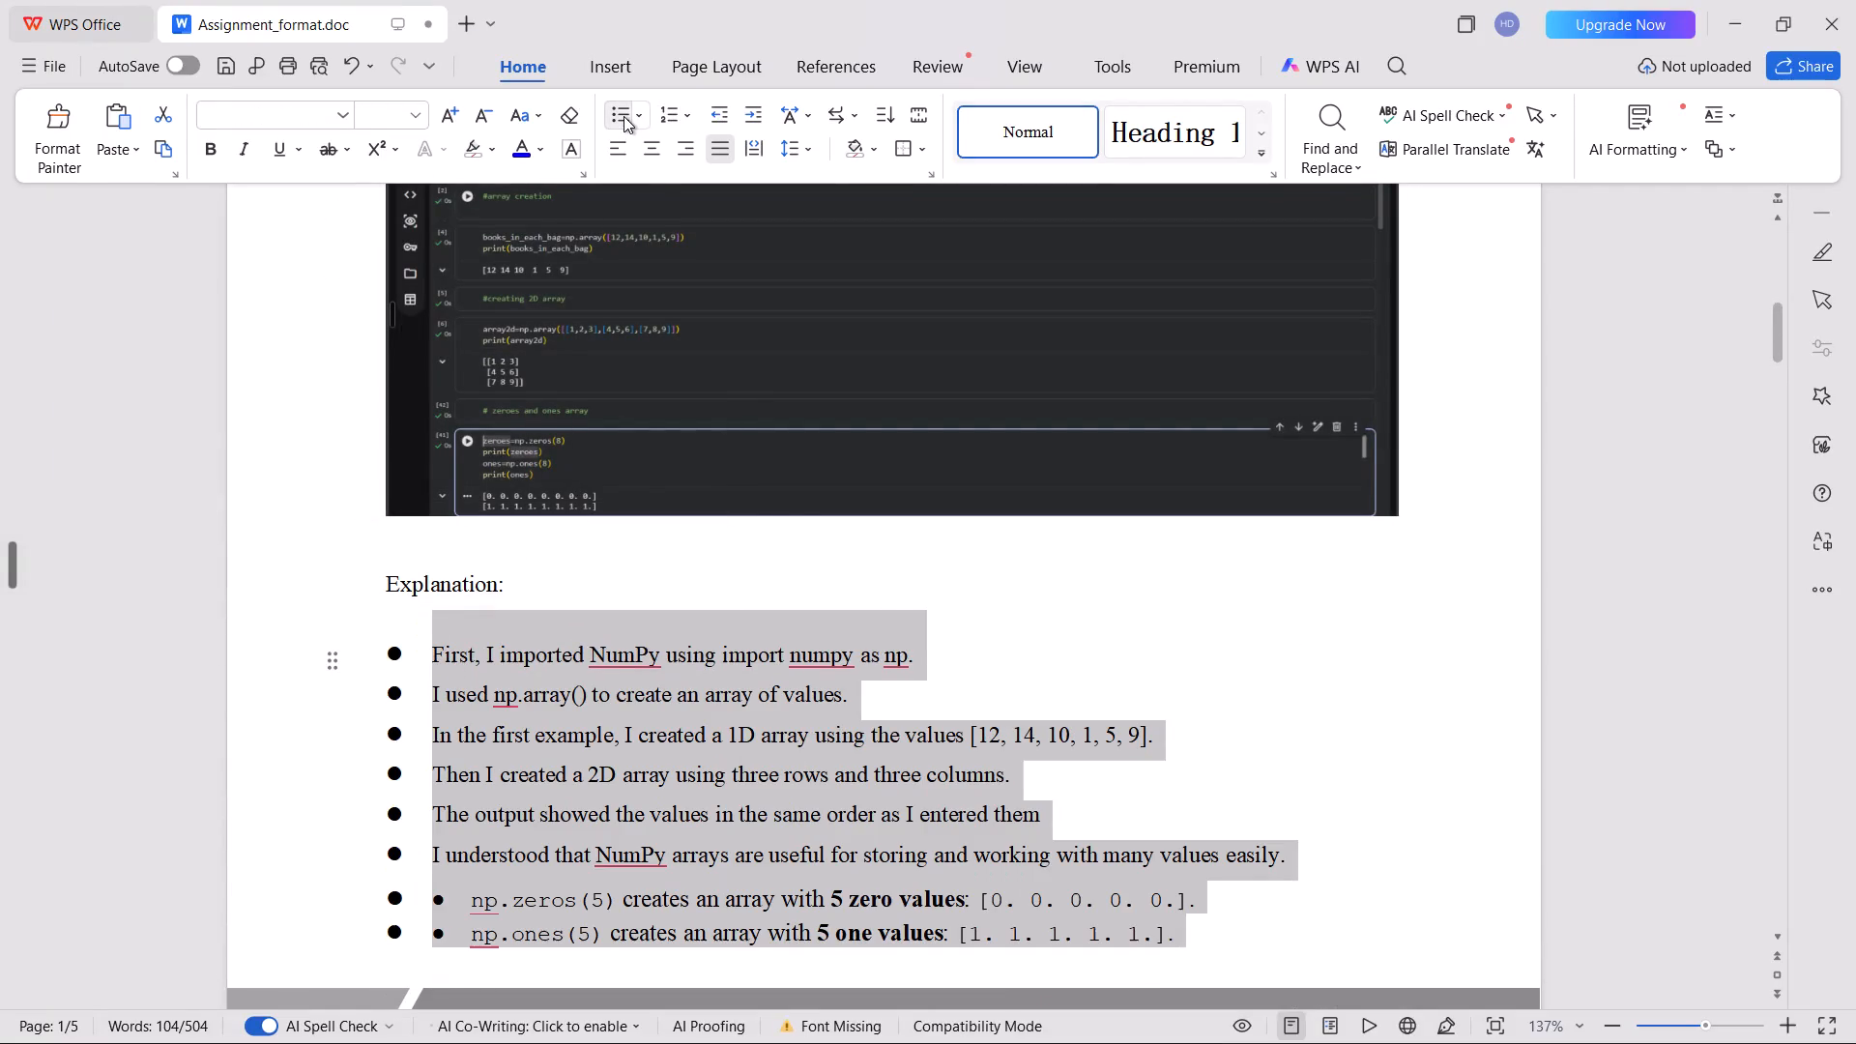
Format the selected Explanation points in Times New Roman at size 10.5 and remove the bold from them.
{"action": "left_click", "coordinate": [350, 119]}
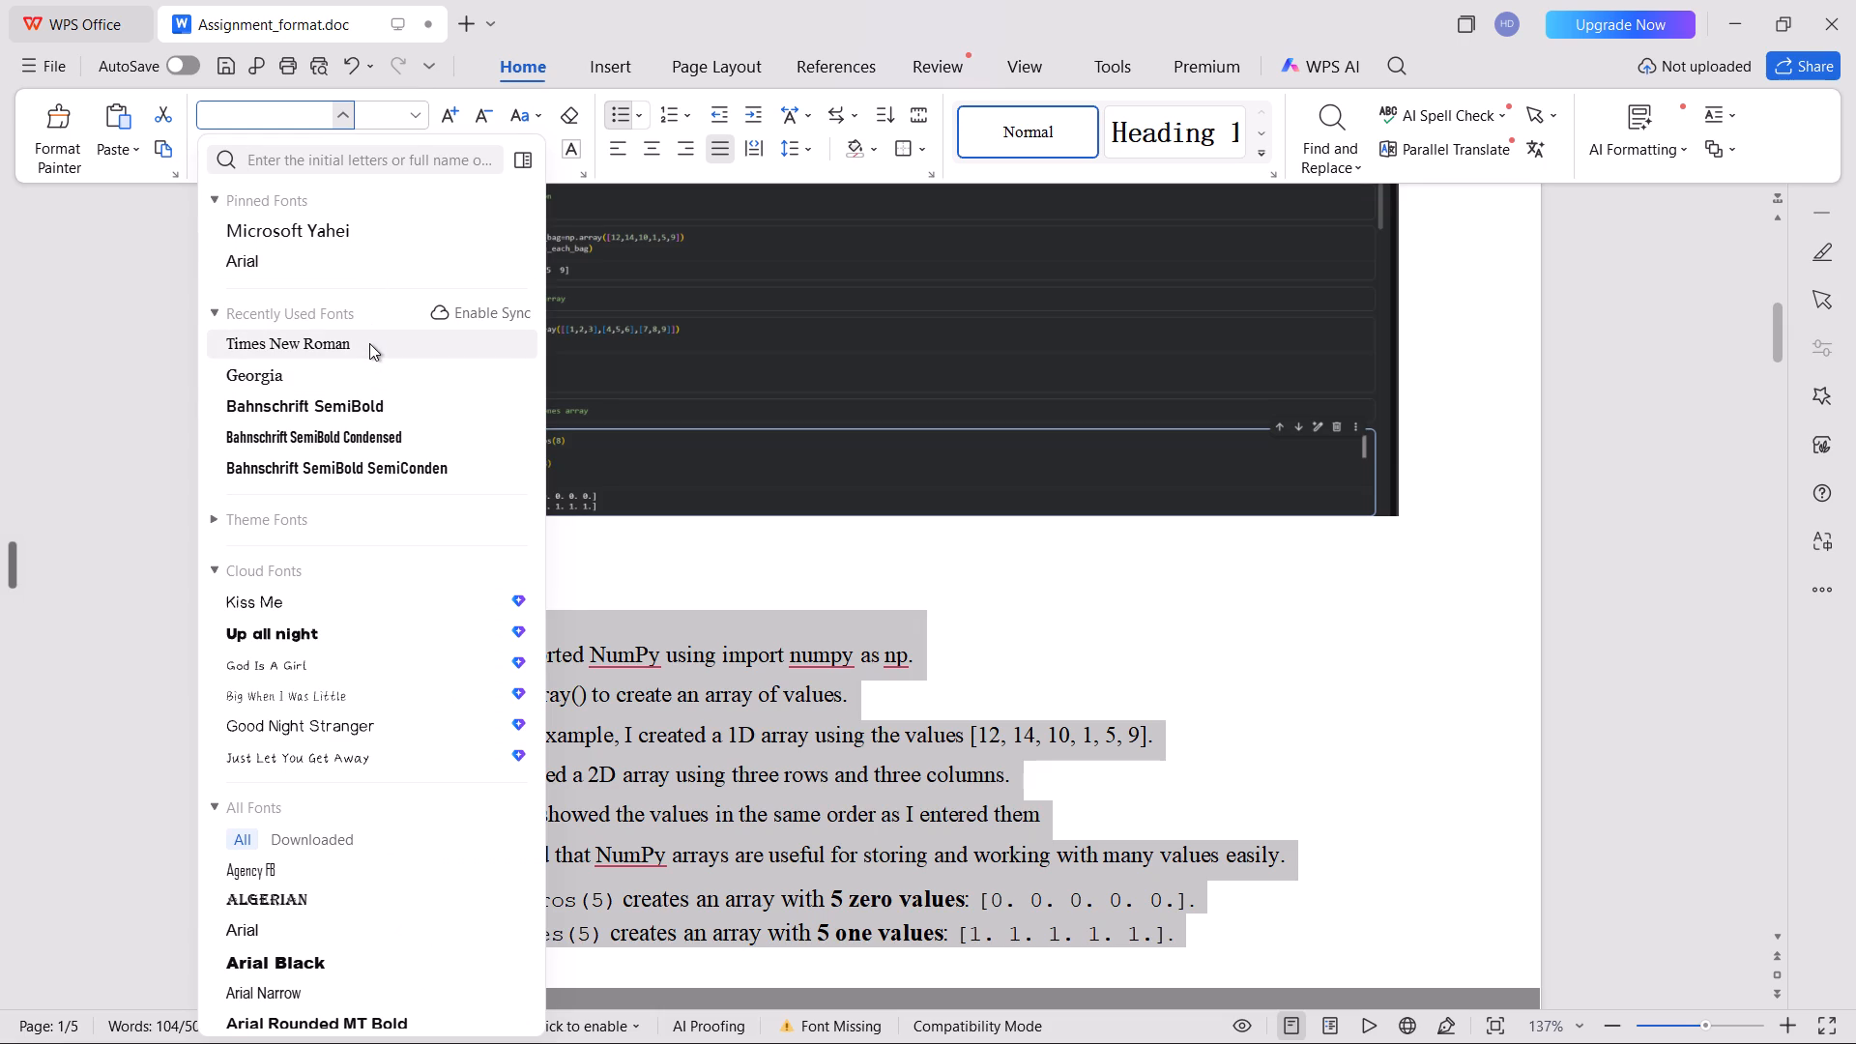
{"action": "left_click", "coordinate": [369, 343]}
{"action": "left_click", "coordinate": [419, 114]}
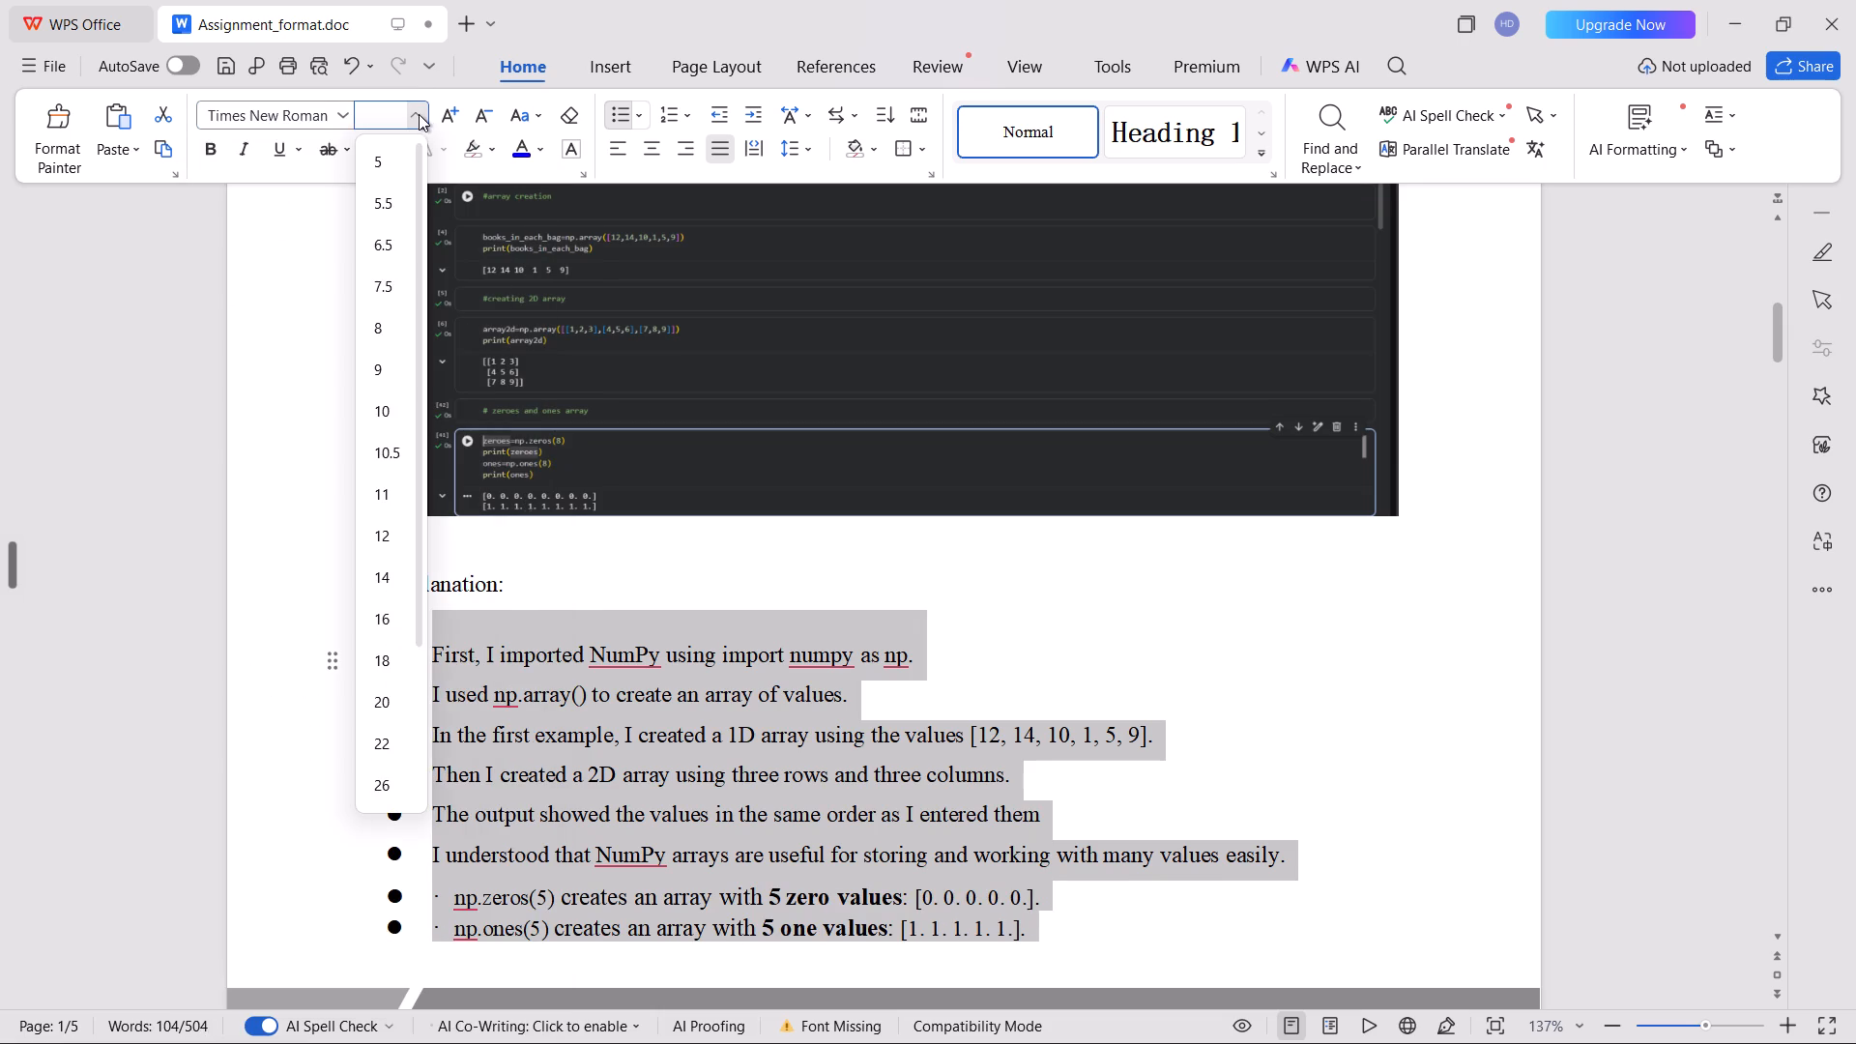
{"action": "left_click", "coordinate": [364, 450]}
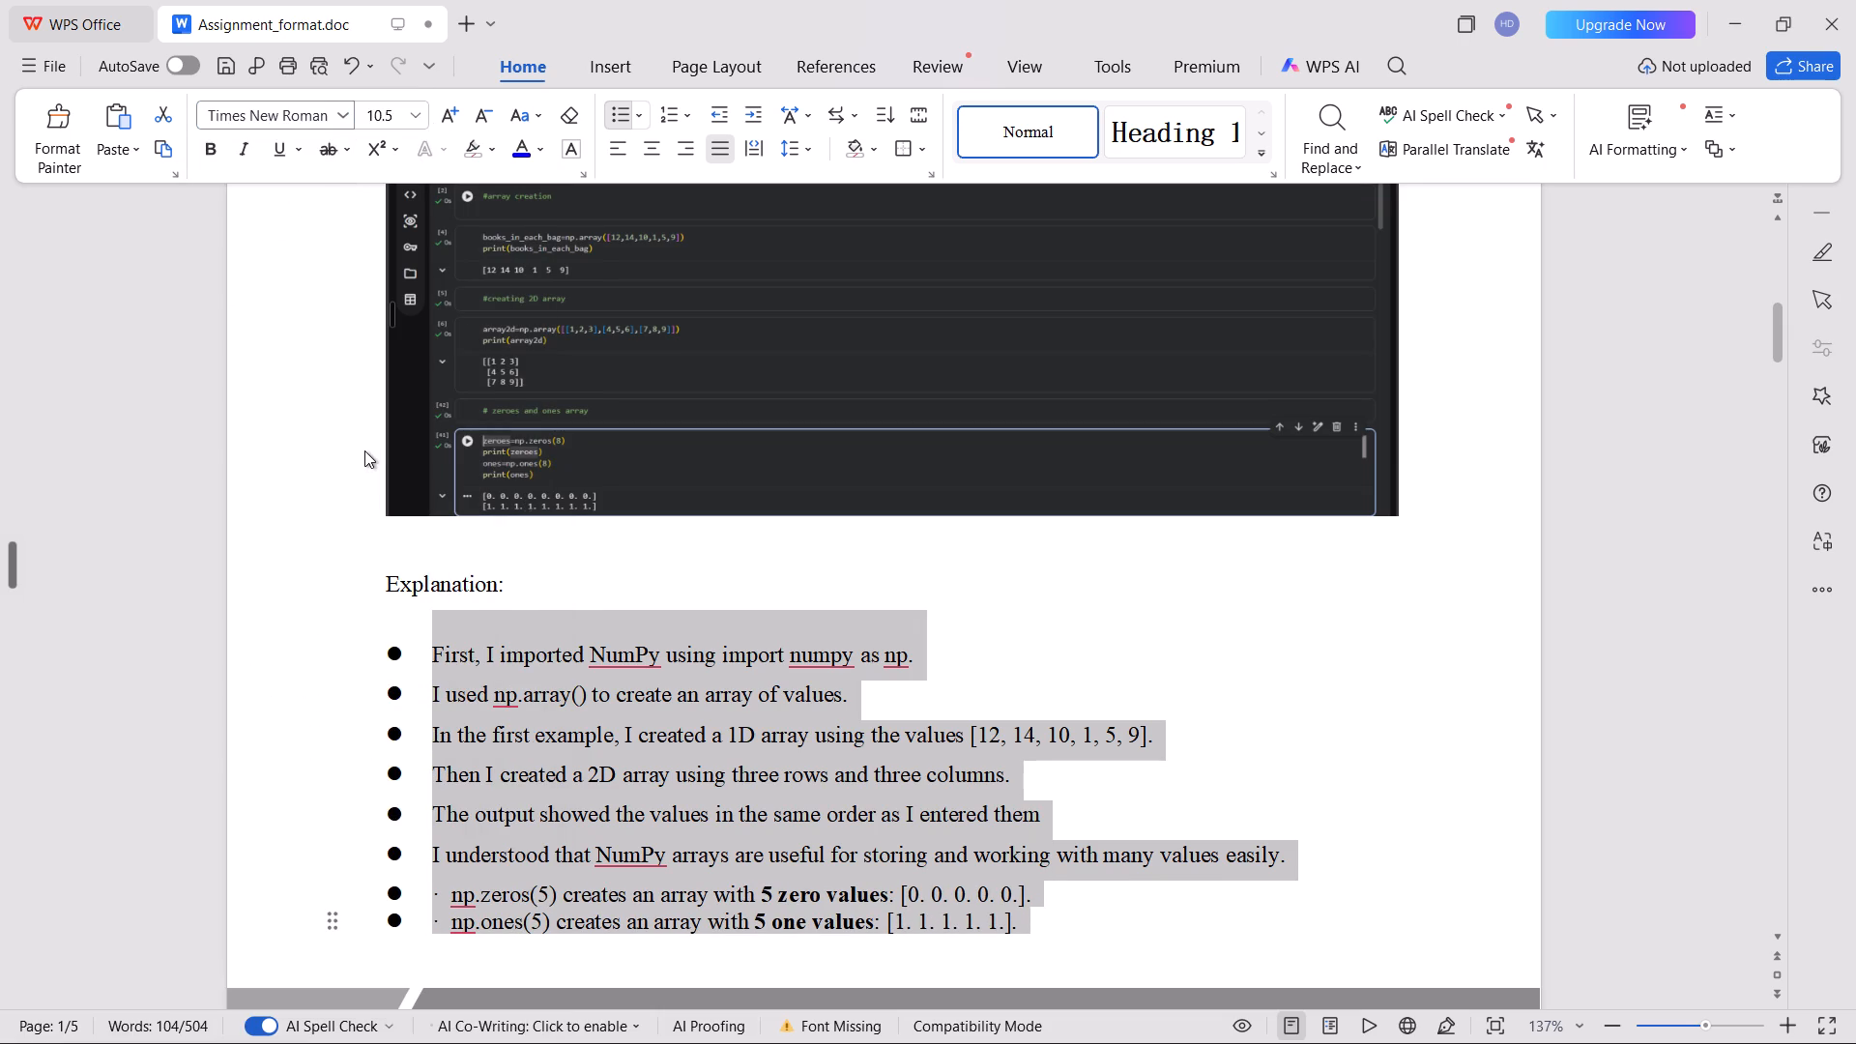
{"action": "left_click", "coordinate": [216, 151]}
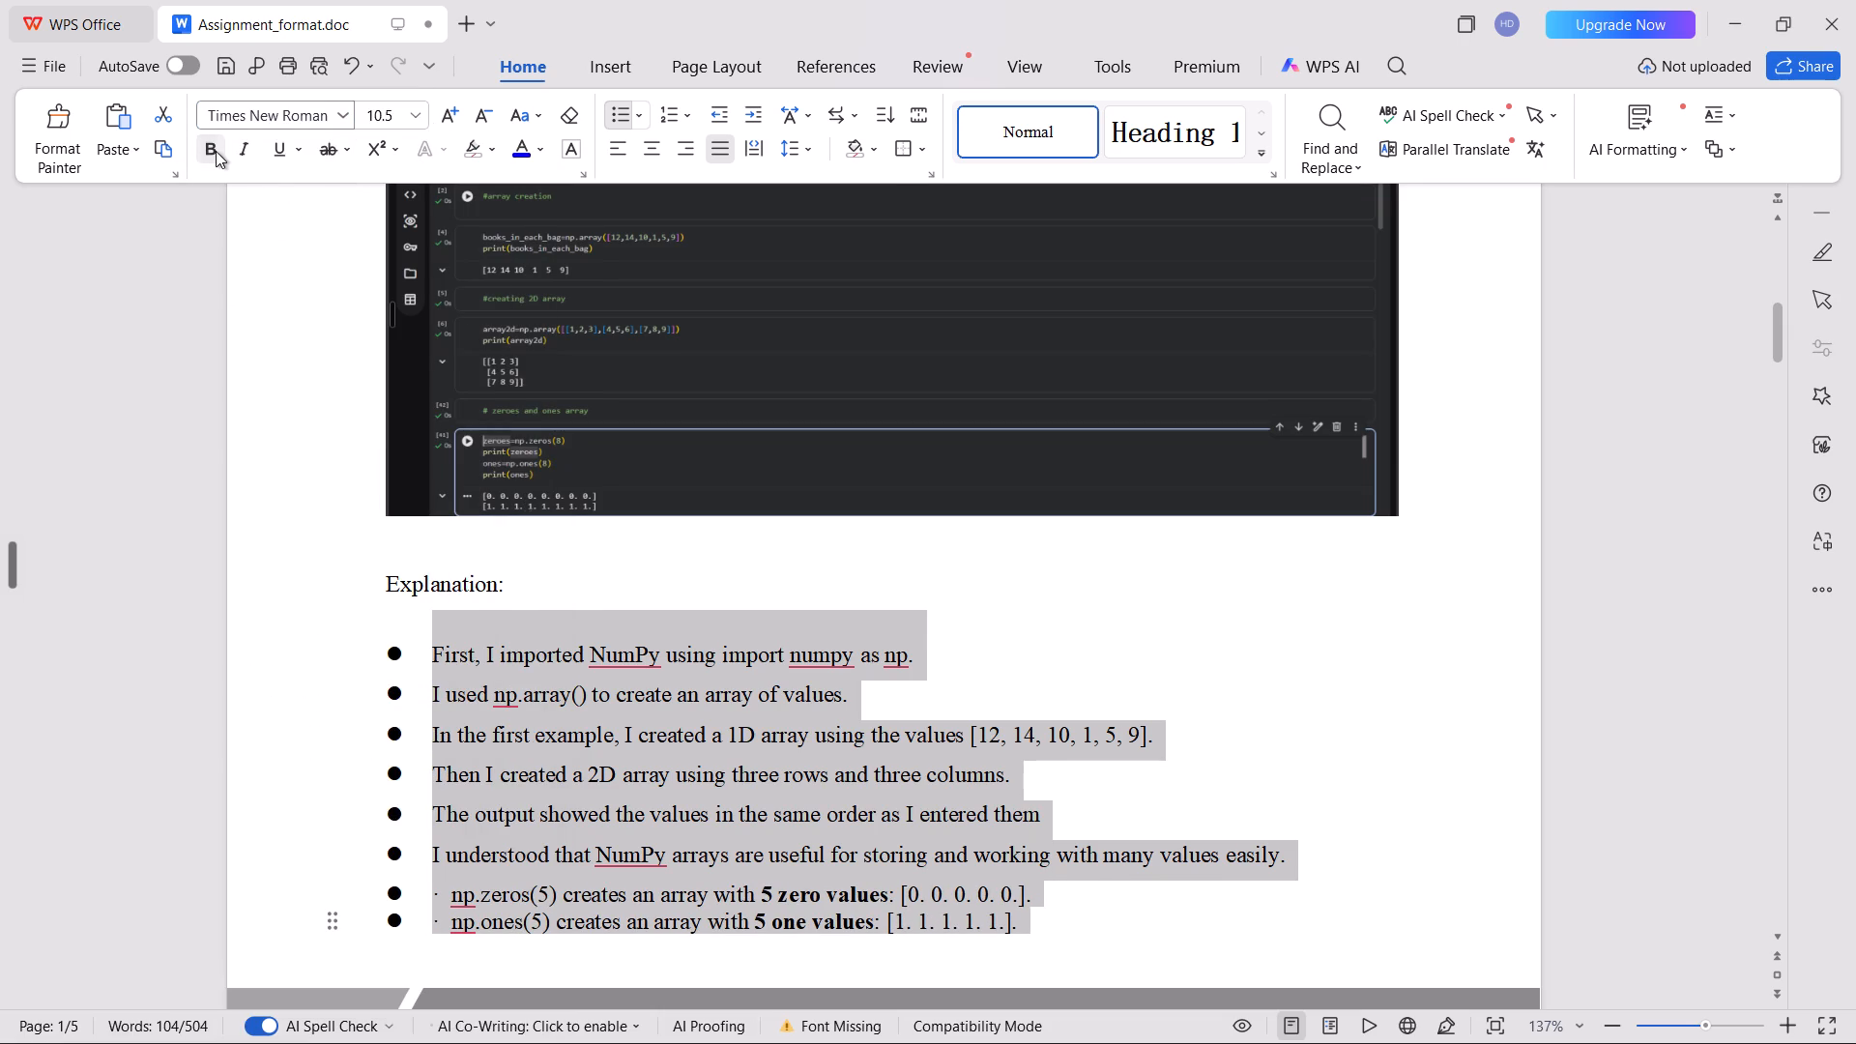
{"action": "left_click", "coordinate": [216, 151]}
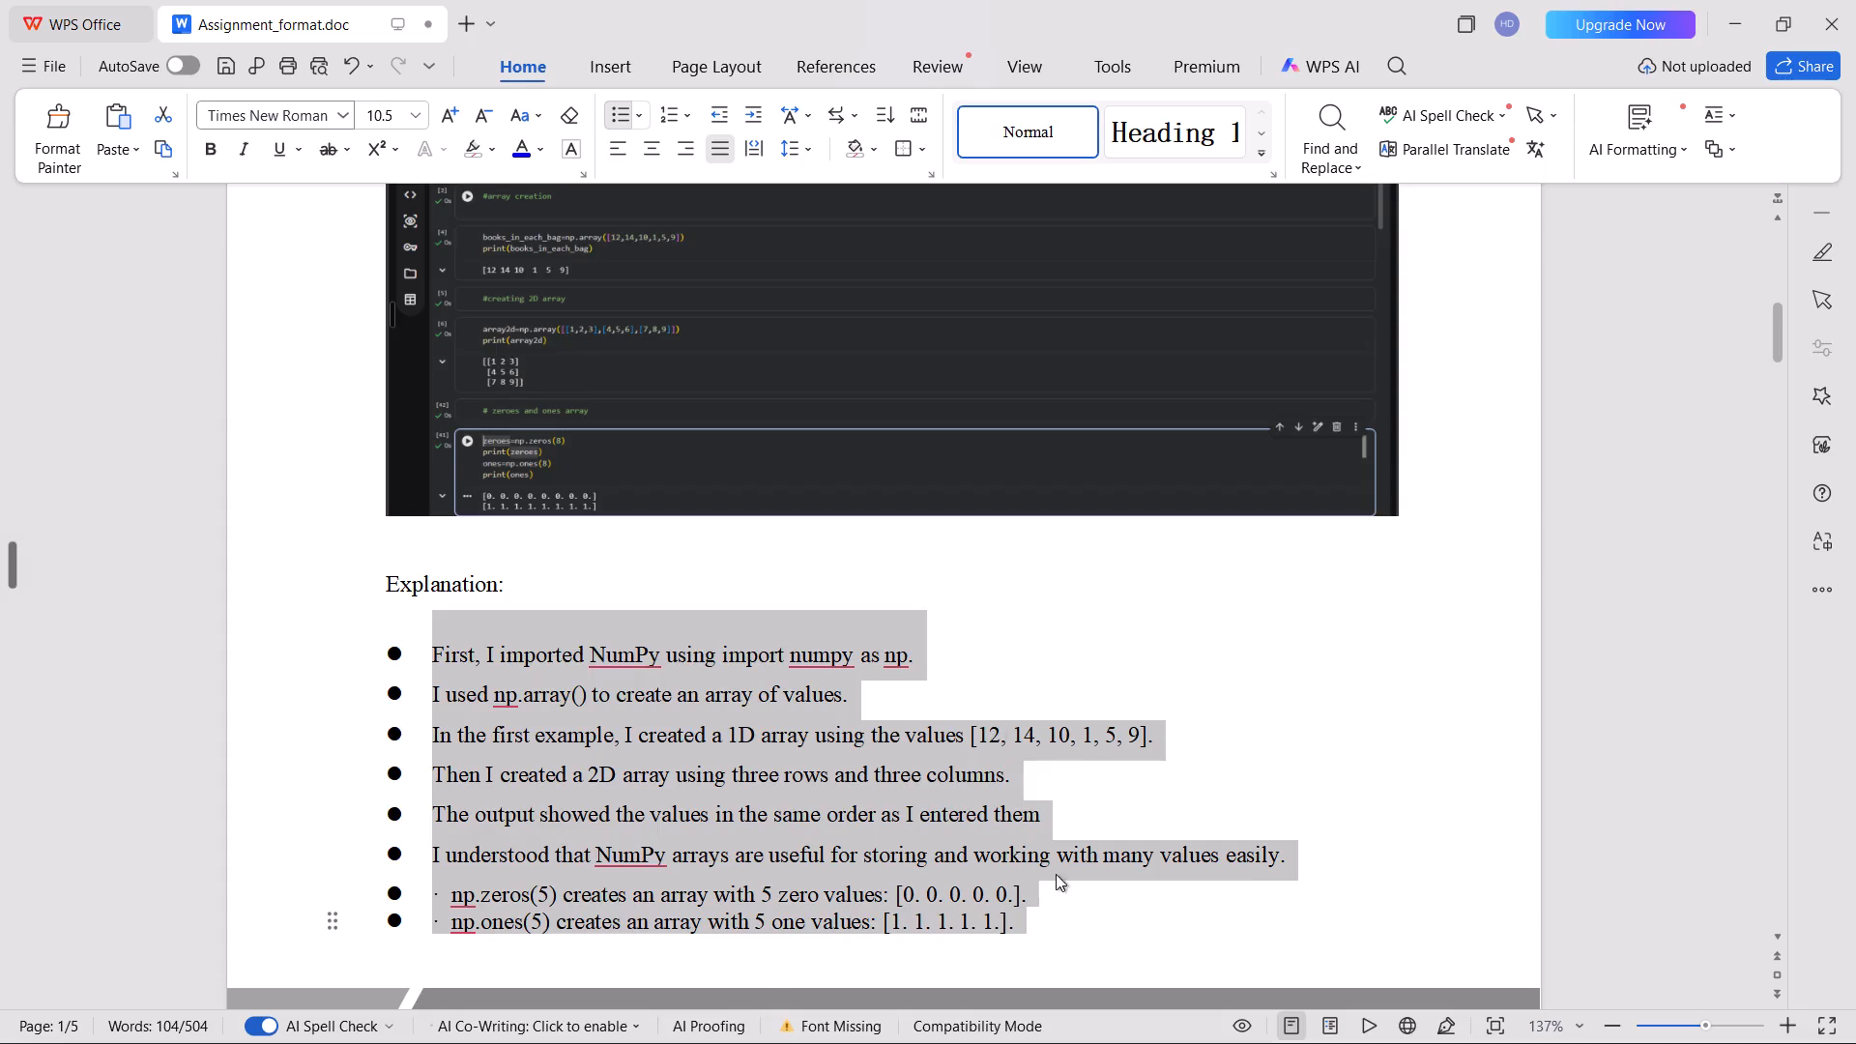
{"action": "left_click", "coordinate": [1082, 921]}
Look through the rest of the report's screenshots and explanations down to the indexing section.
{"action": "scroll", "coordinate": [1082, 921], "scroll_direction": "down", "scroll_amount": 1}
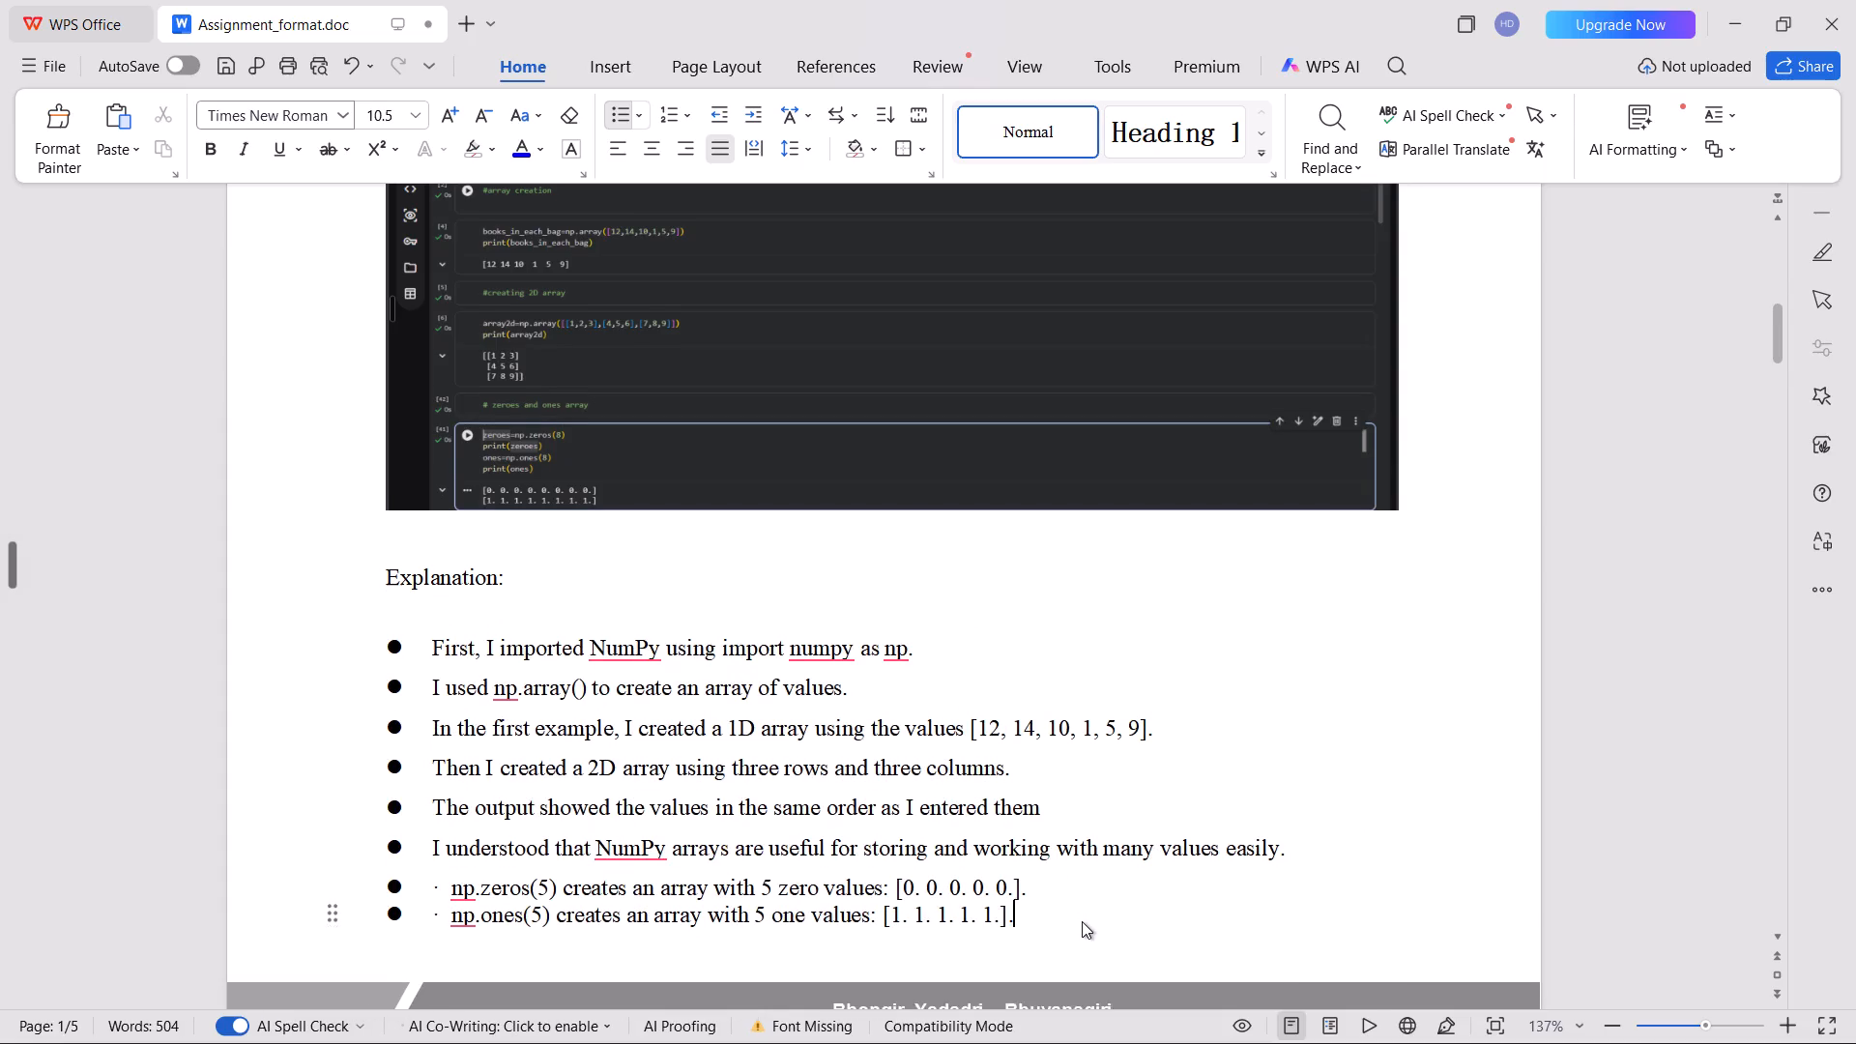
{"action": "scroll", "coordinate": [1082, 921], "scroll_direction": "down", "scroll_amount": 6}
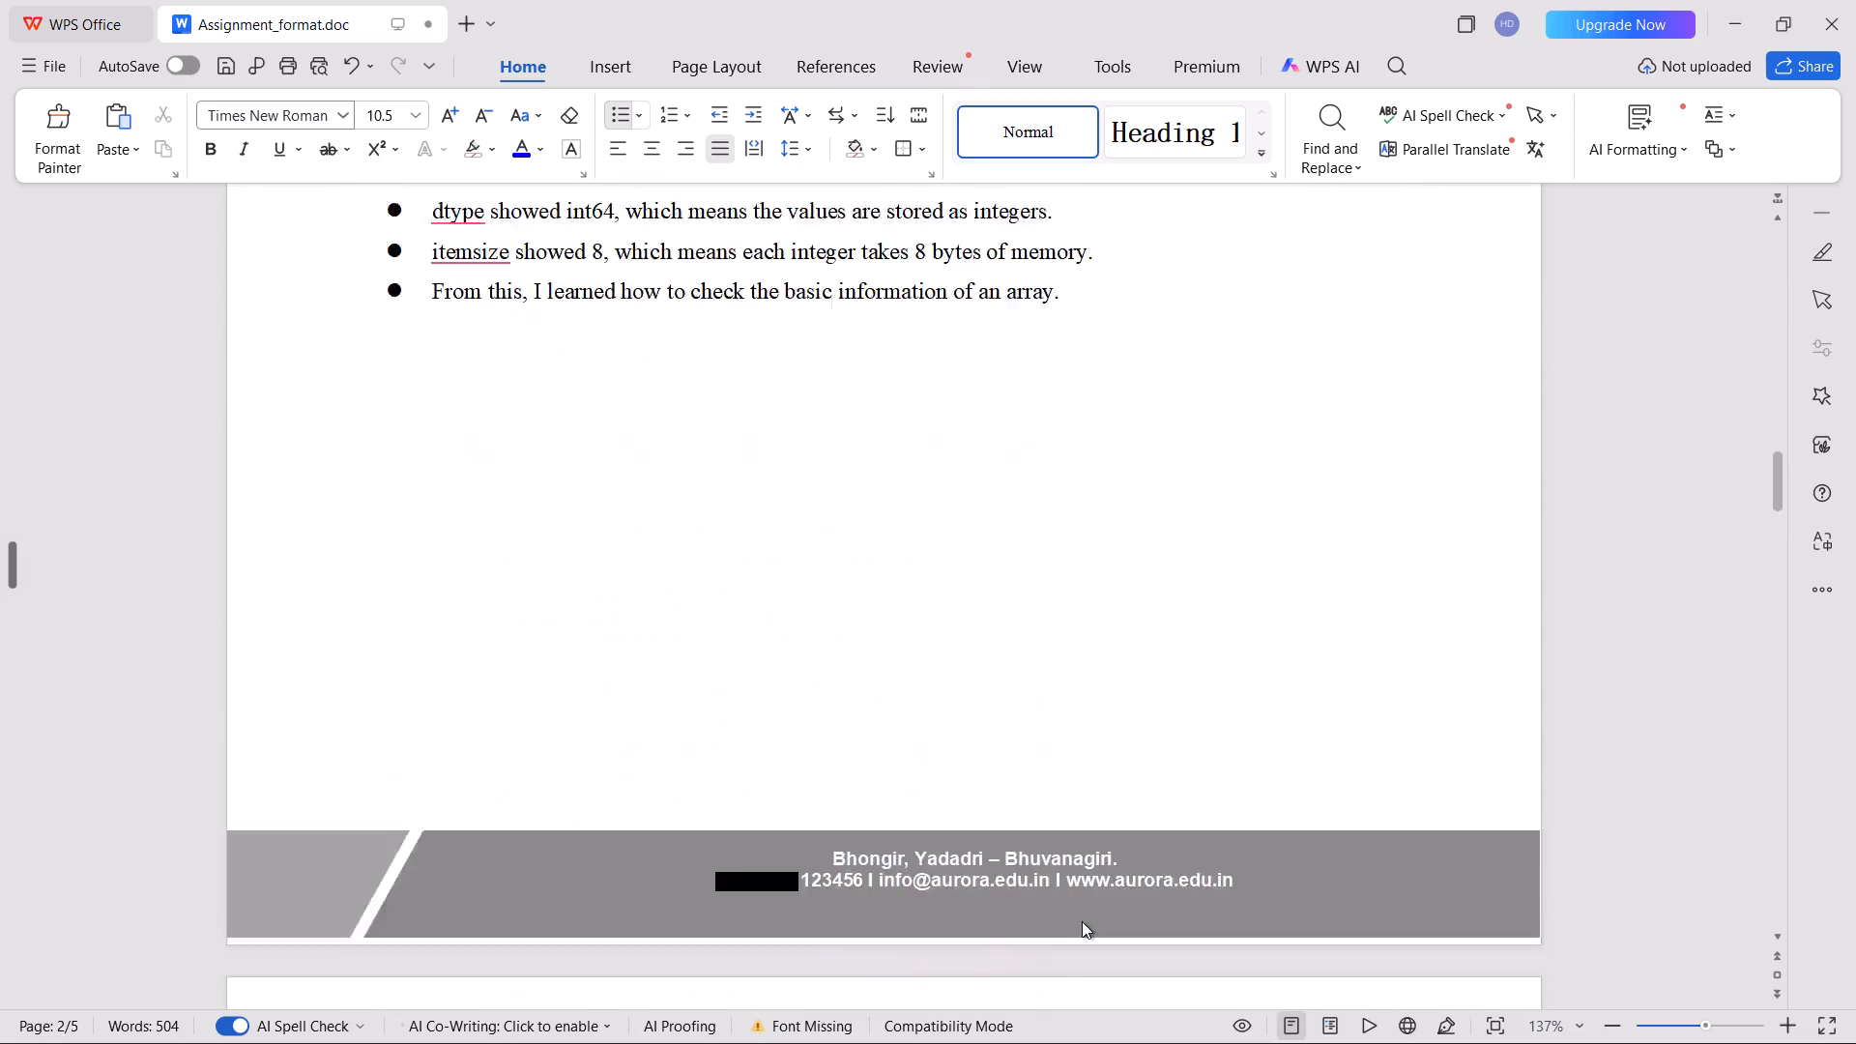
{"action": "scroll", "coordinate": [1082, 921], "scroll_direction": "down", "scroll_amount": 4}
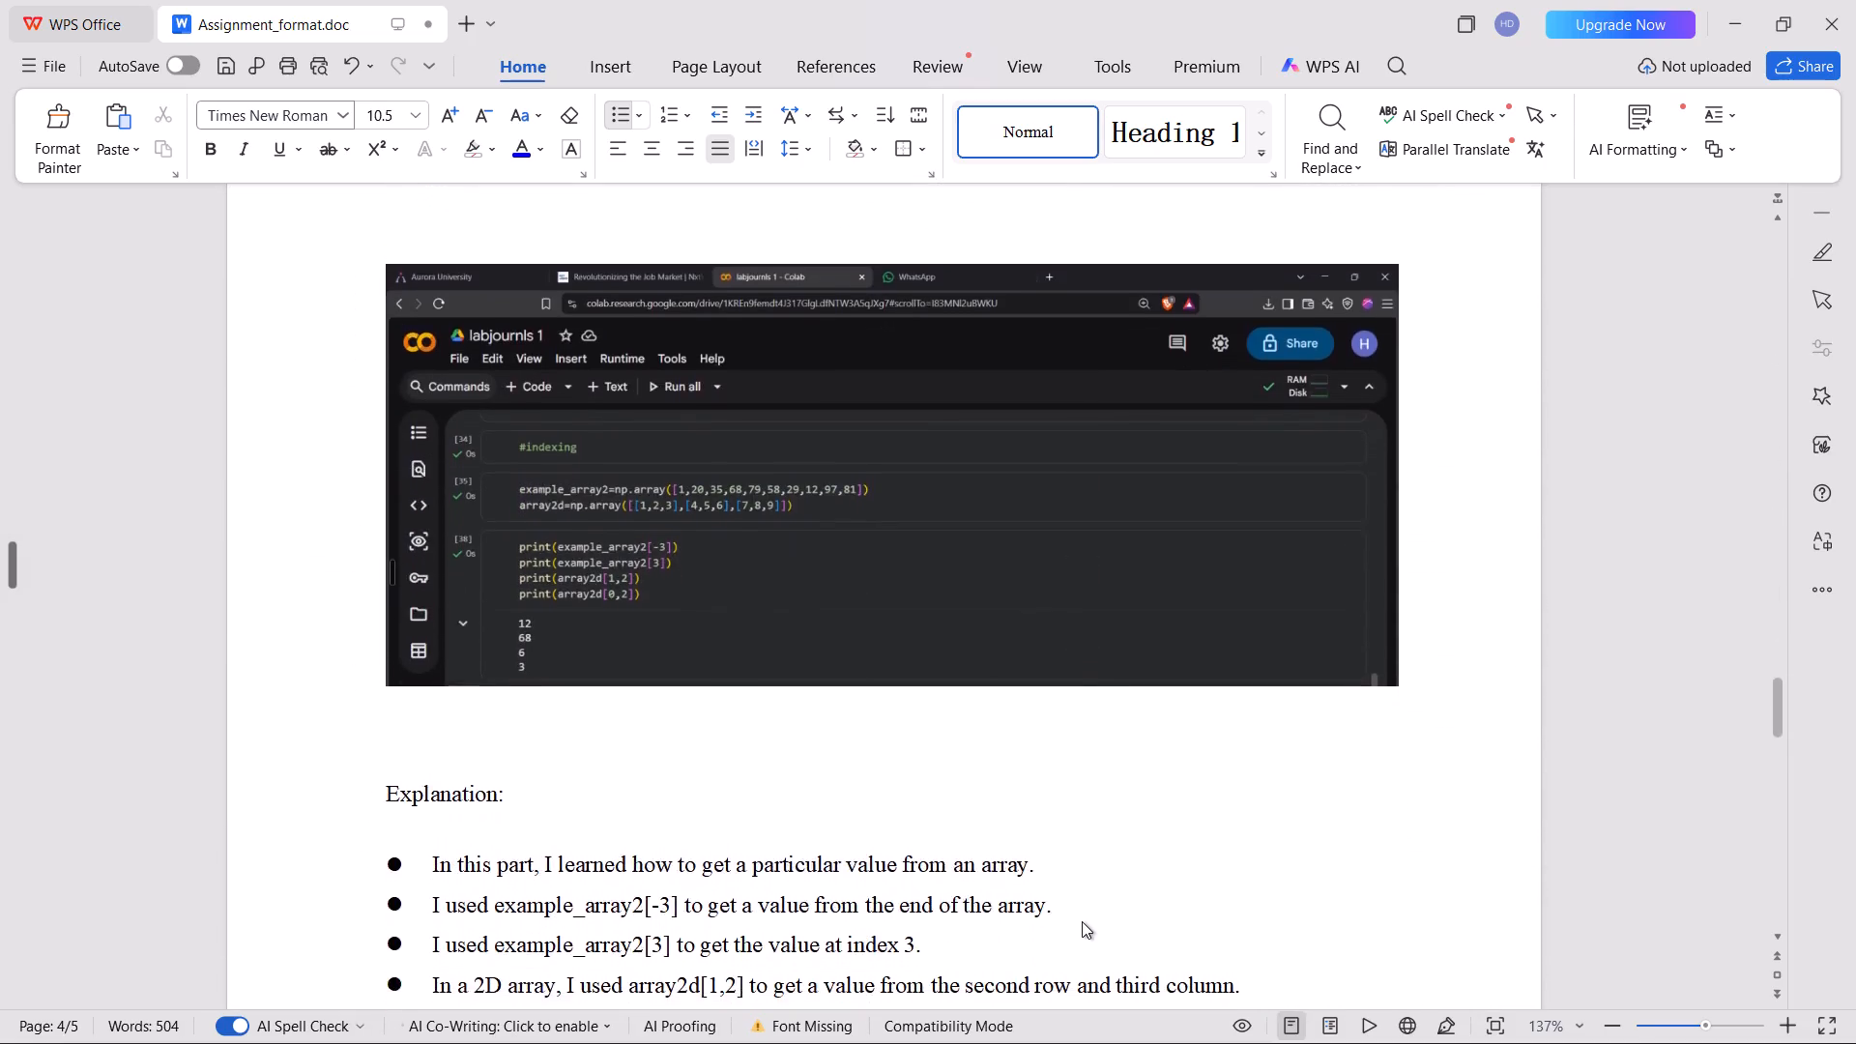
{"action": "scroll", "coordinate": [1082, 921], "scroll_direction": "down", "scroll_amount": 2}
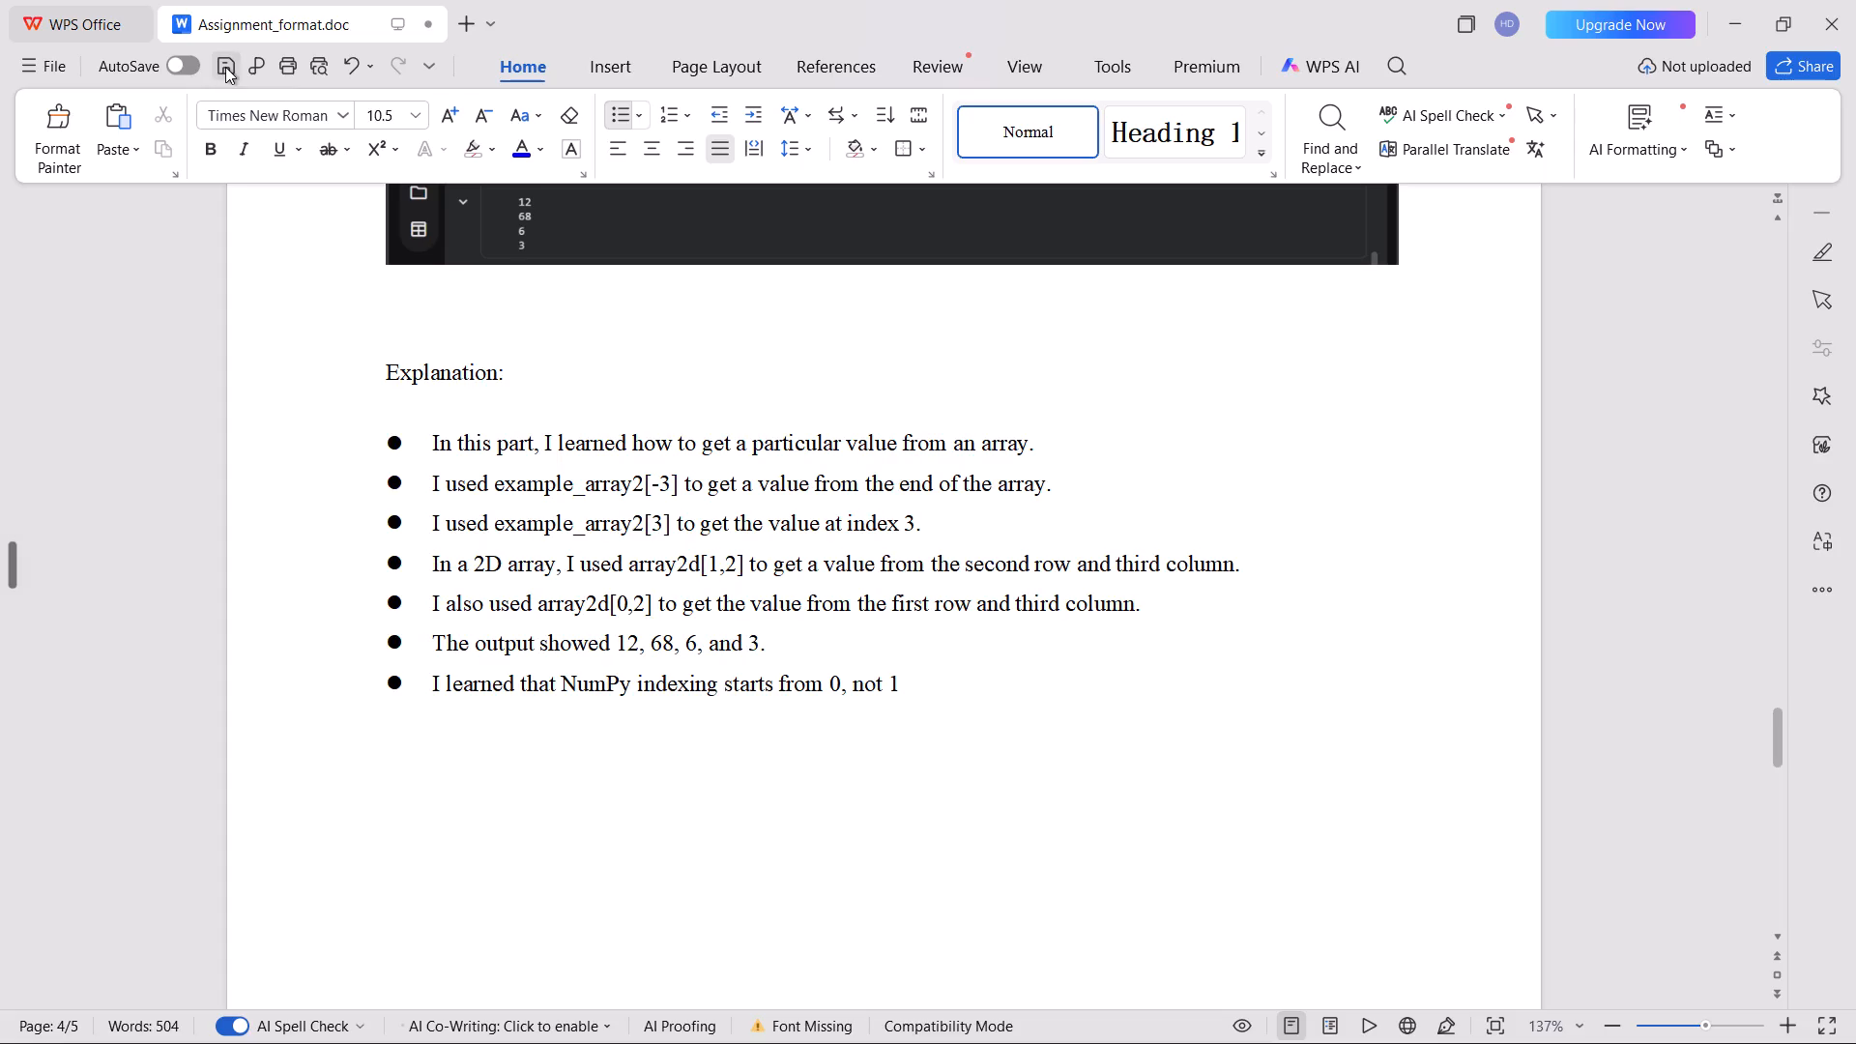
Save the report document.
{"action": "triple_click", "coordinate": [225, 67]}
{"action": "triple_click", "coordinate": [225, 67]}
{"action": "left_click", "coordinate": [225, 67]}
Add the number 1 after "Lab Report -" in the title on the first page and save the document.
{"action": "scroll", "coordinate": [601, 362], "scroll_direction": "up", "scroll_amount": 12}
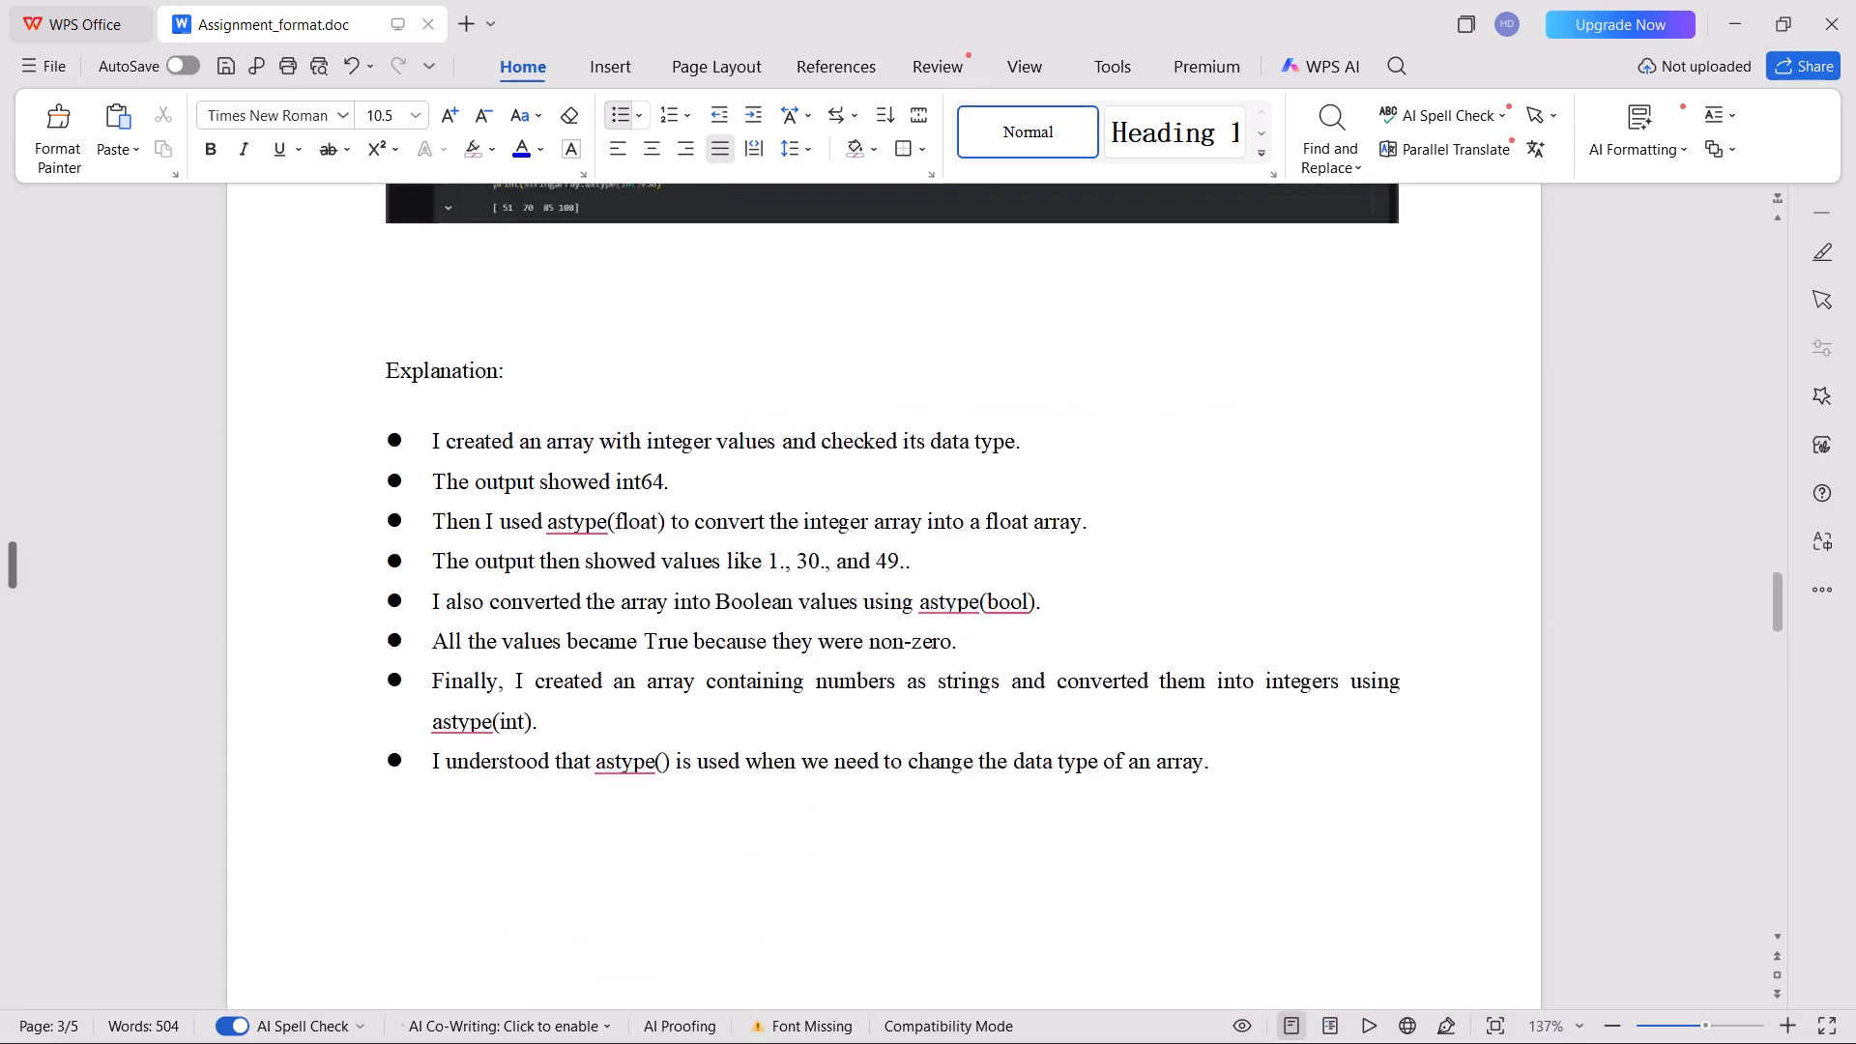
{"action": "scroll", "coordinate": [601, 362], "scroll_direction": "up", "scroll_amount": 17}
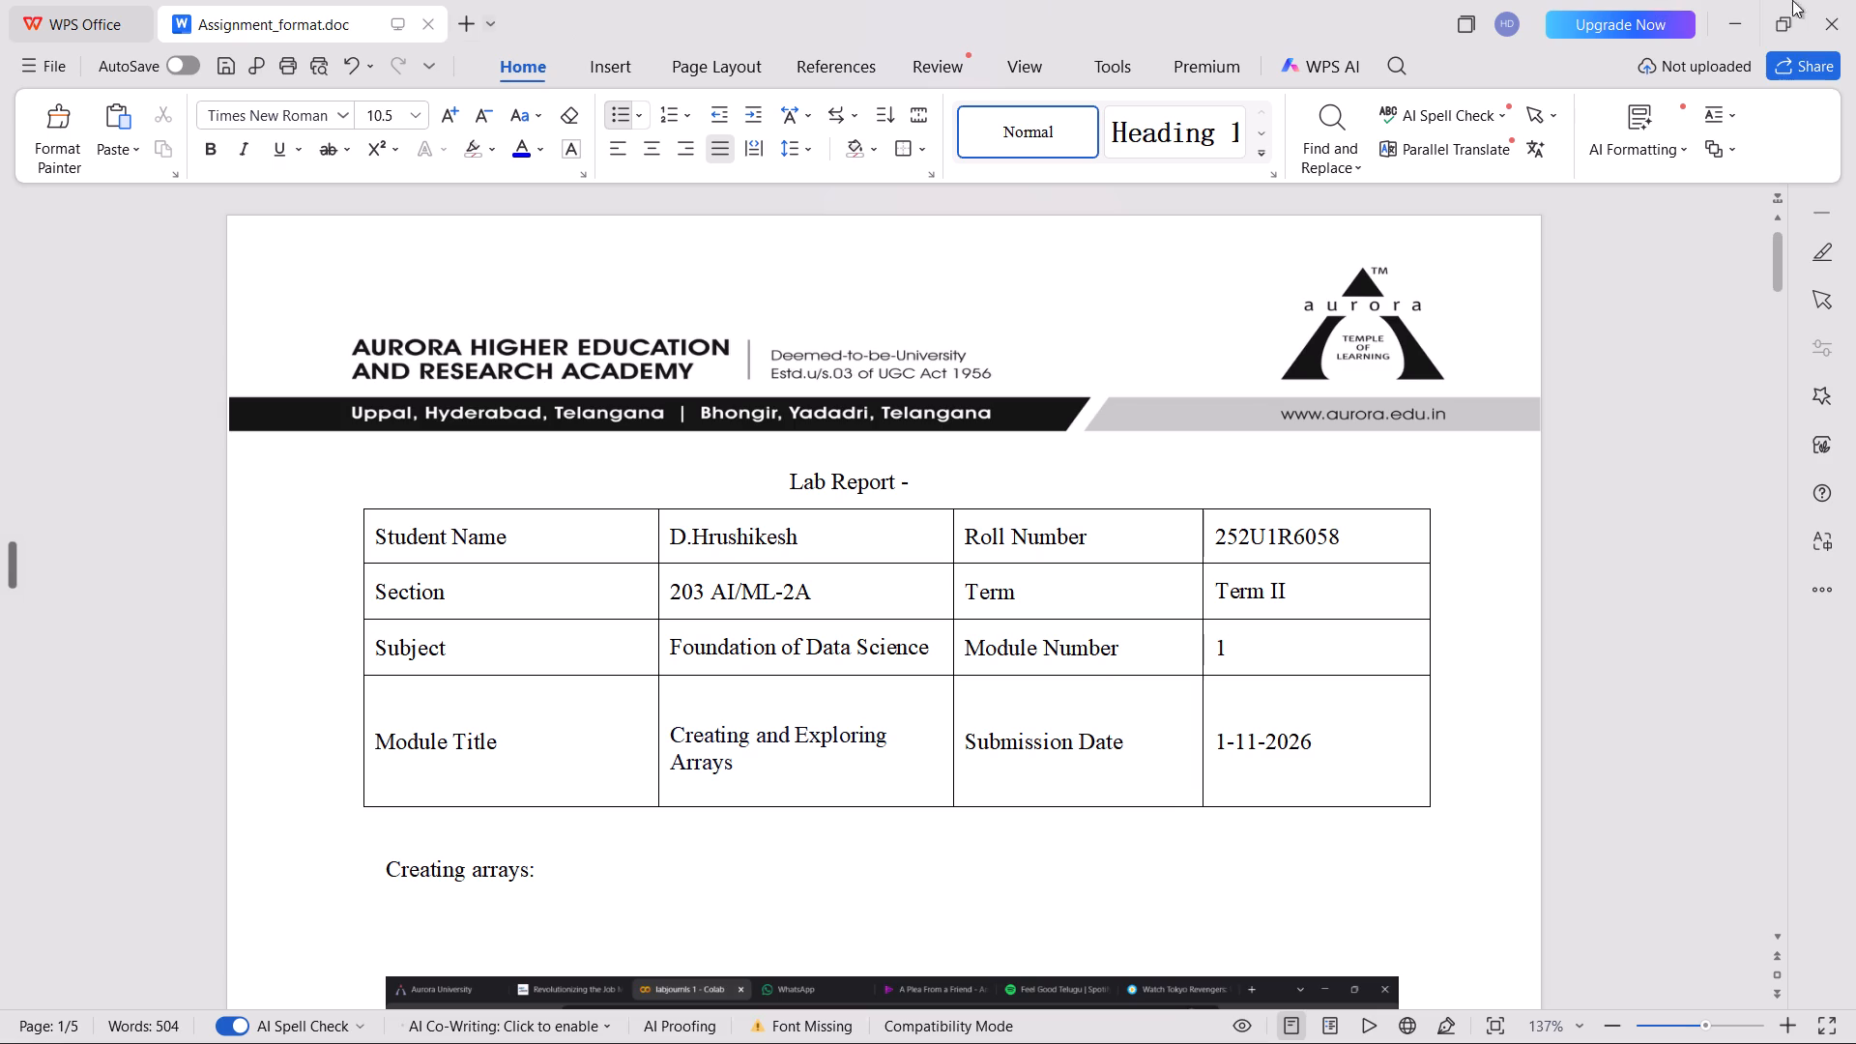
{"action": "left_click", "coordinate": [1103, 478]}
{"action": "key", "text": "1"}
{"action": "triple_click", "coordinate": [224, 66]}
{"action": "left_click", "coordinate": [224, 66]}
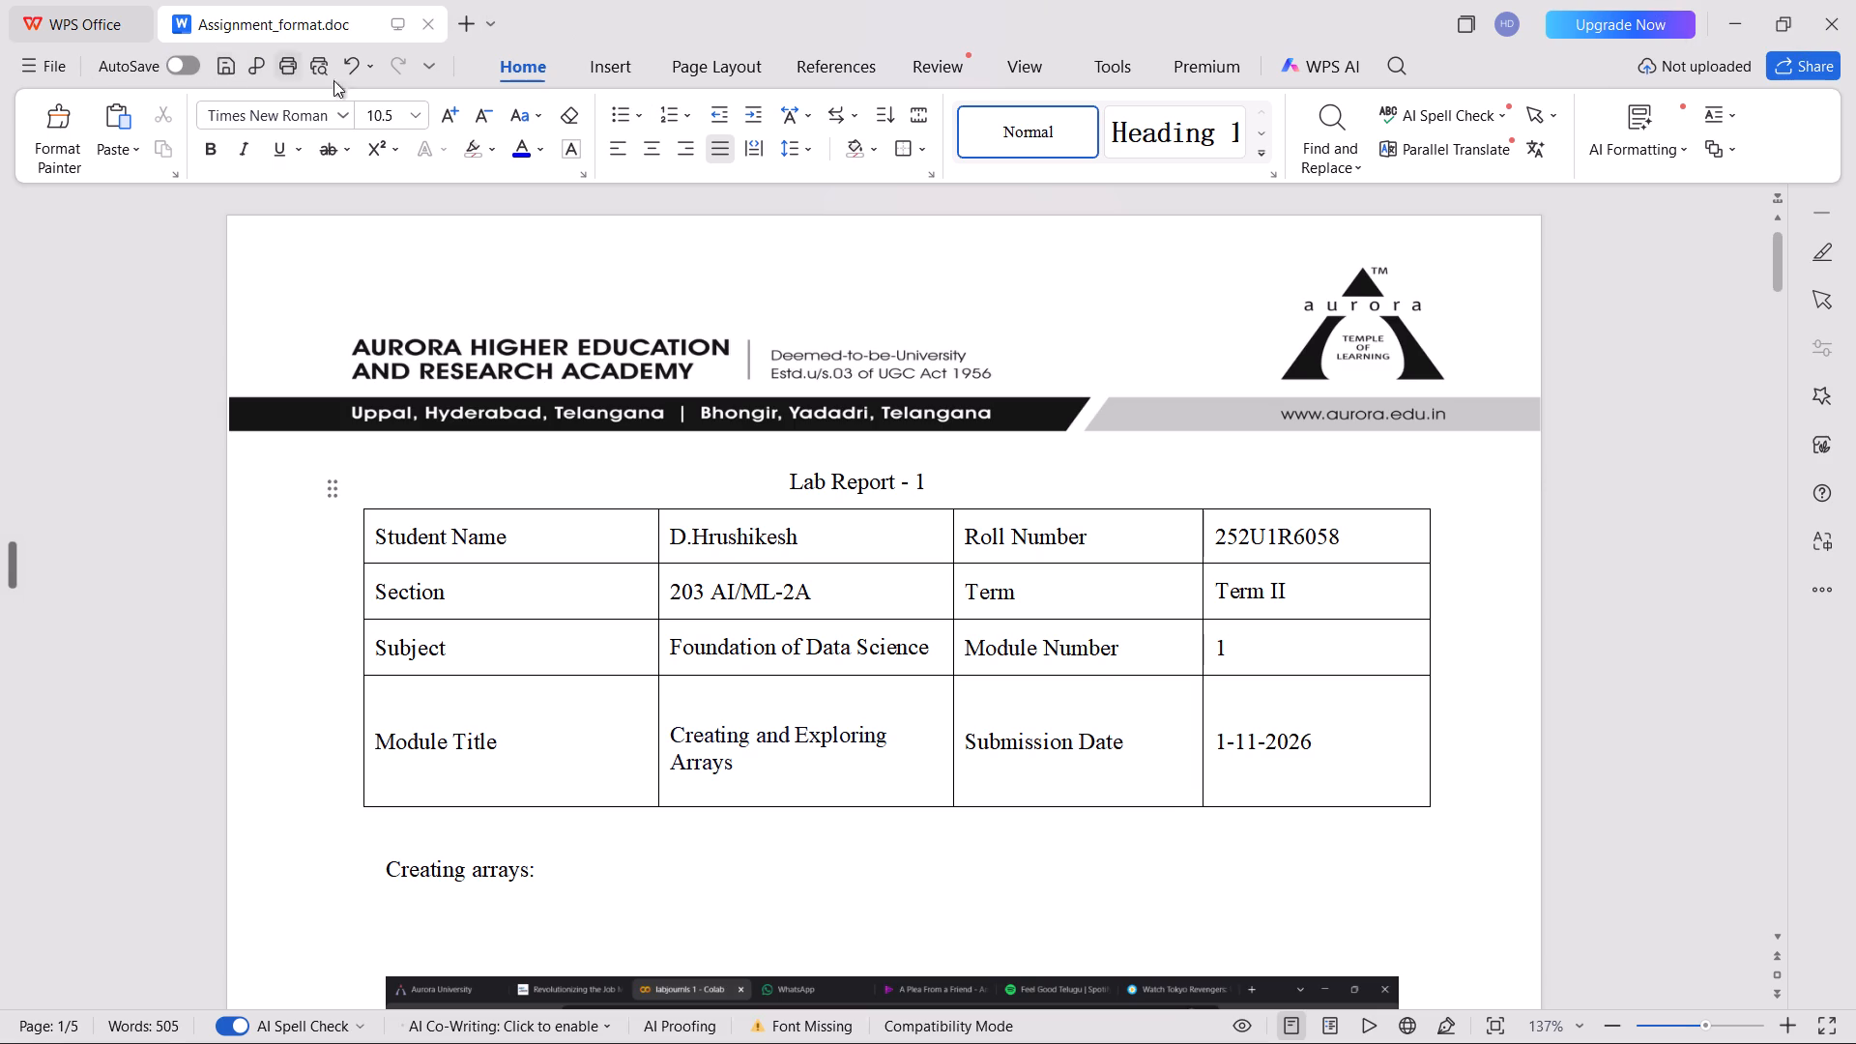
Switch to the course site in the Brave browser and open Lab 2: NumPy Operations and Data Handling with Pandas in Module 2.
{"action": "left_click", "coordinate": [1727, 0]}
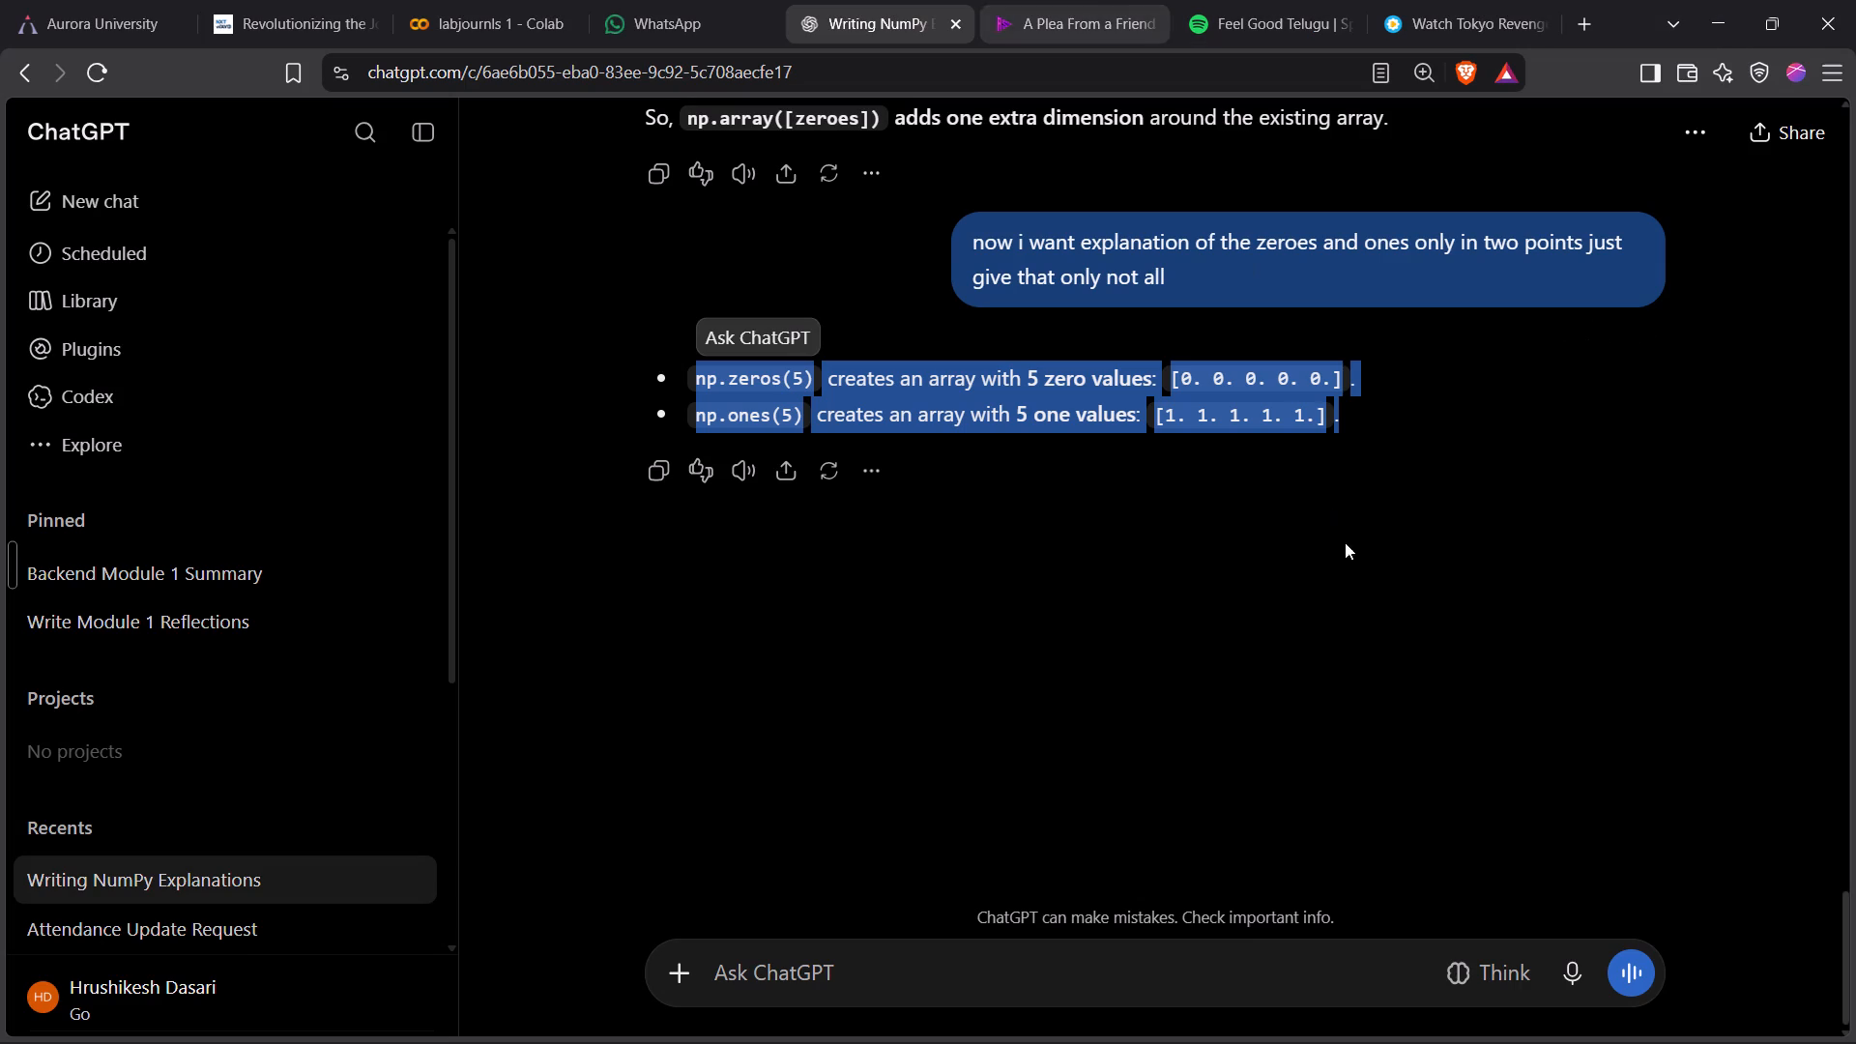
{"action": "left_click", "coordinate": [1402, 596]}
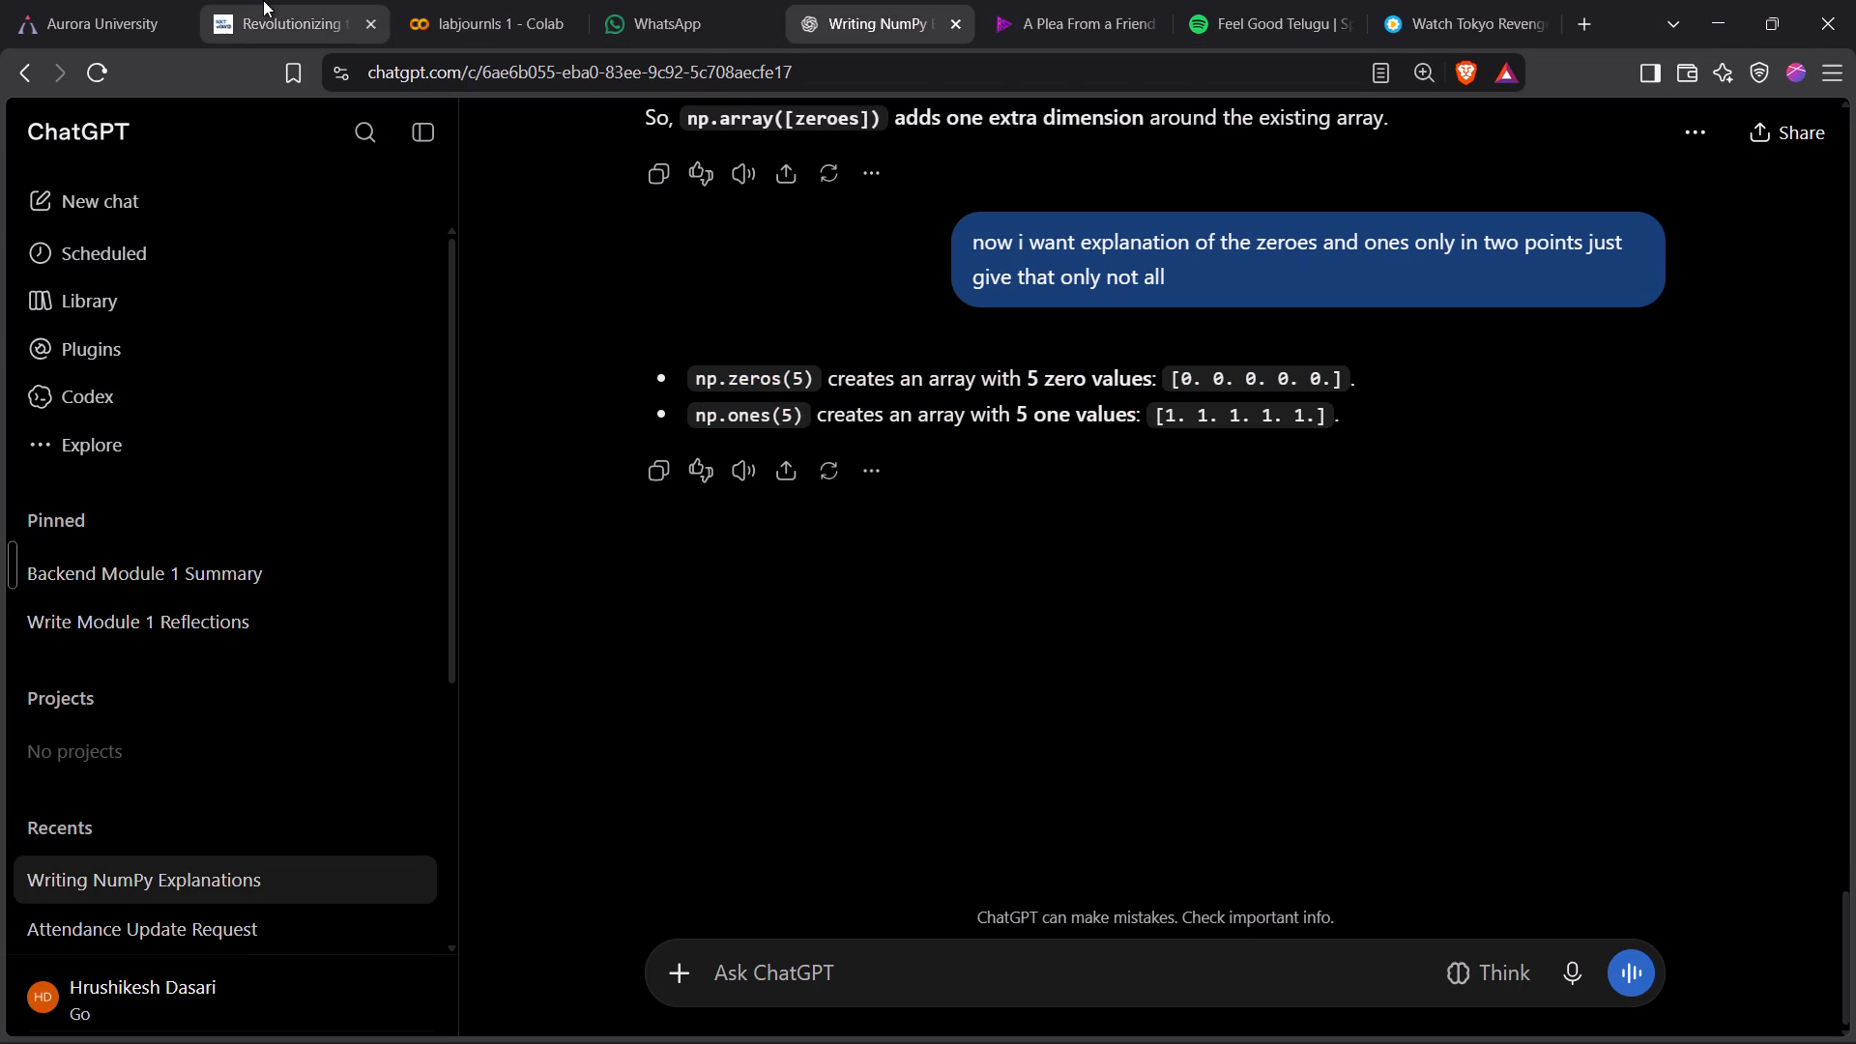
{"action": "left_click", "coordinate": [263, 0]}
{"action": "scroll", "coordinate": [265, 681], "scroll_direction": "down", "scroll_amount": 7}
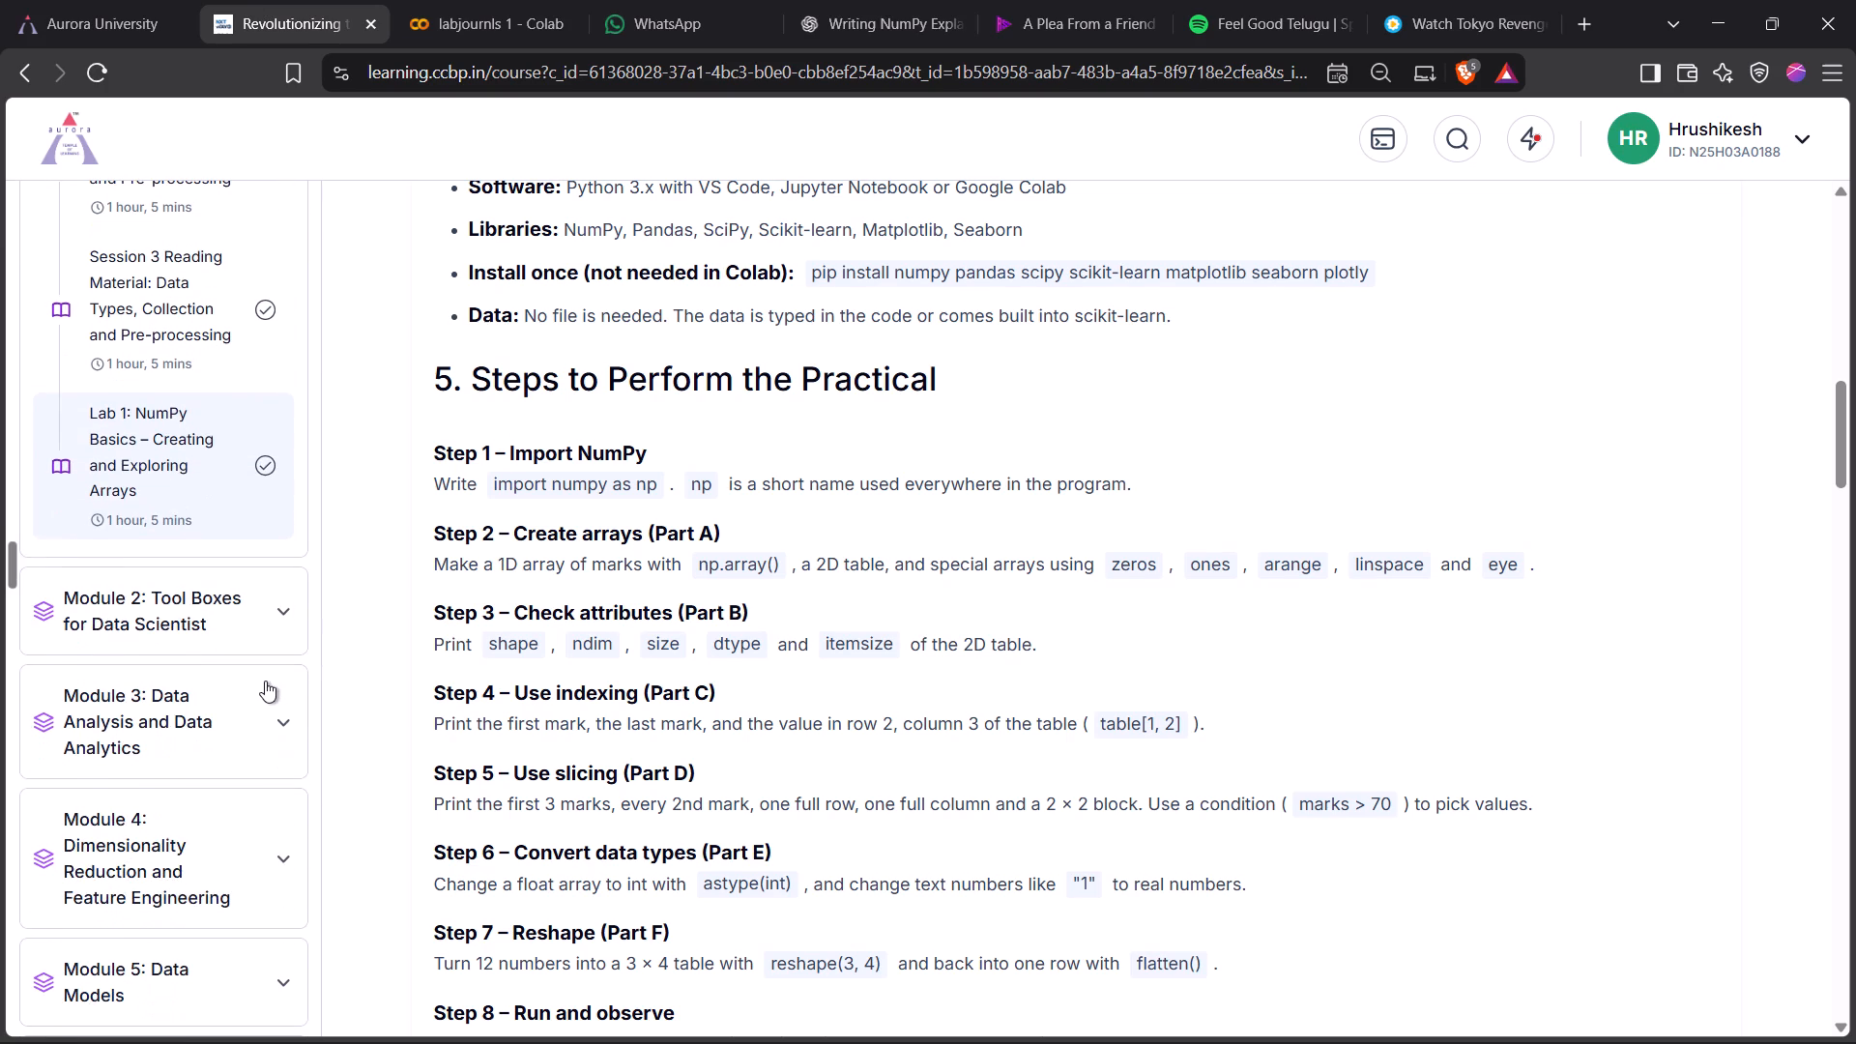
{"action": "left_click", "coordinate": [258, 619]}
{"action": "scroll", "coordinate": [182, 359], "scroll_direction": "up", "scroll_amount": 2}
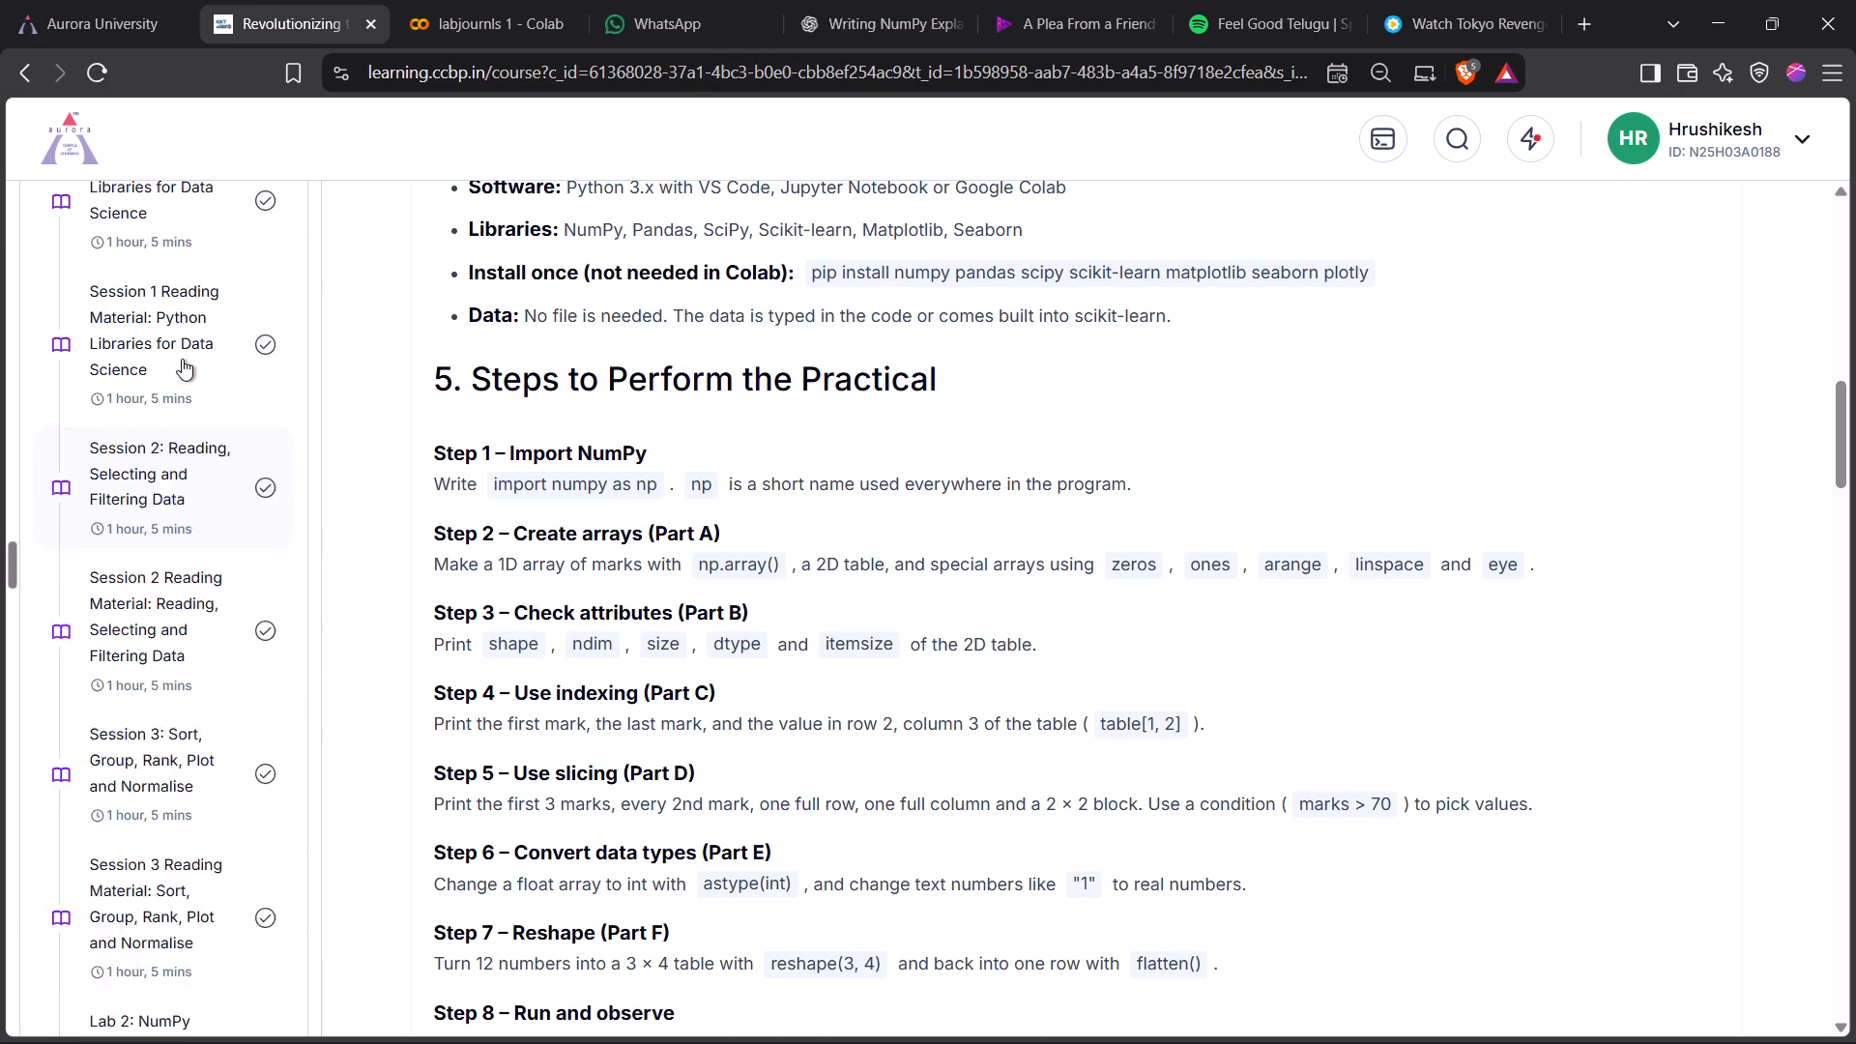
{"action": "scroll", "coordinate": [182, 359], "scroll_direction": "up", "scroll_amount": 2}
{"action": "scroll", "coordinate": [165, 716], "scroll_direction": "down", "scroll_amount": 9}
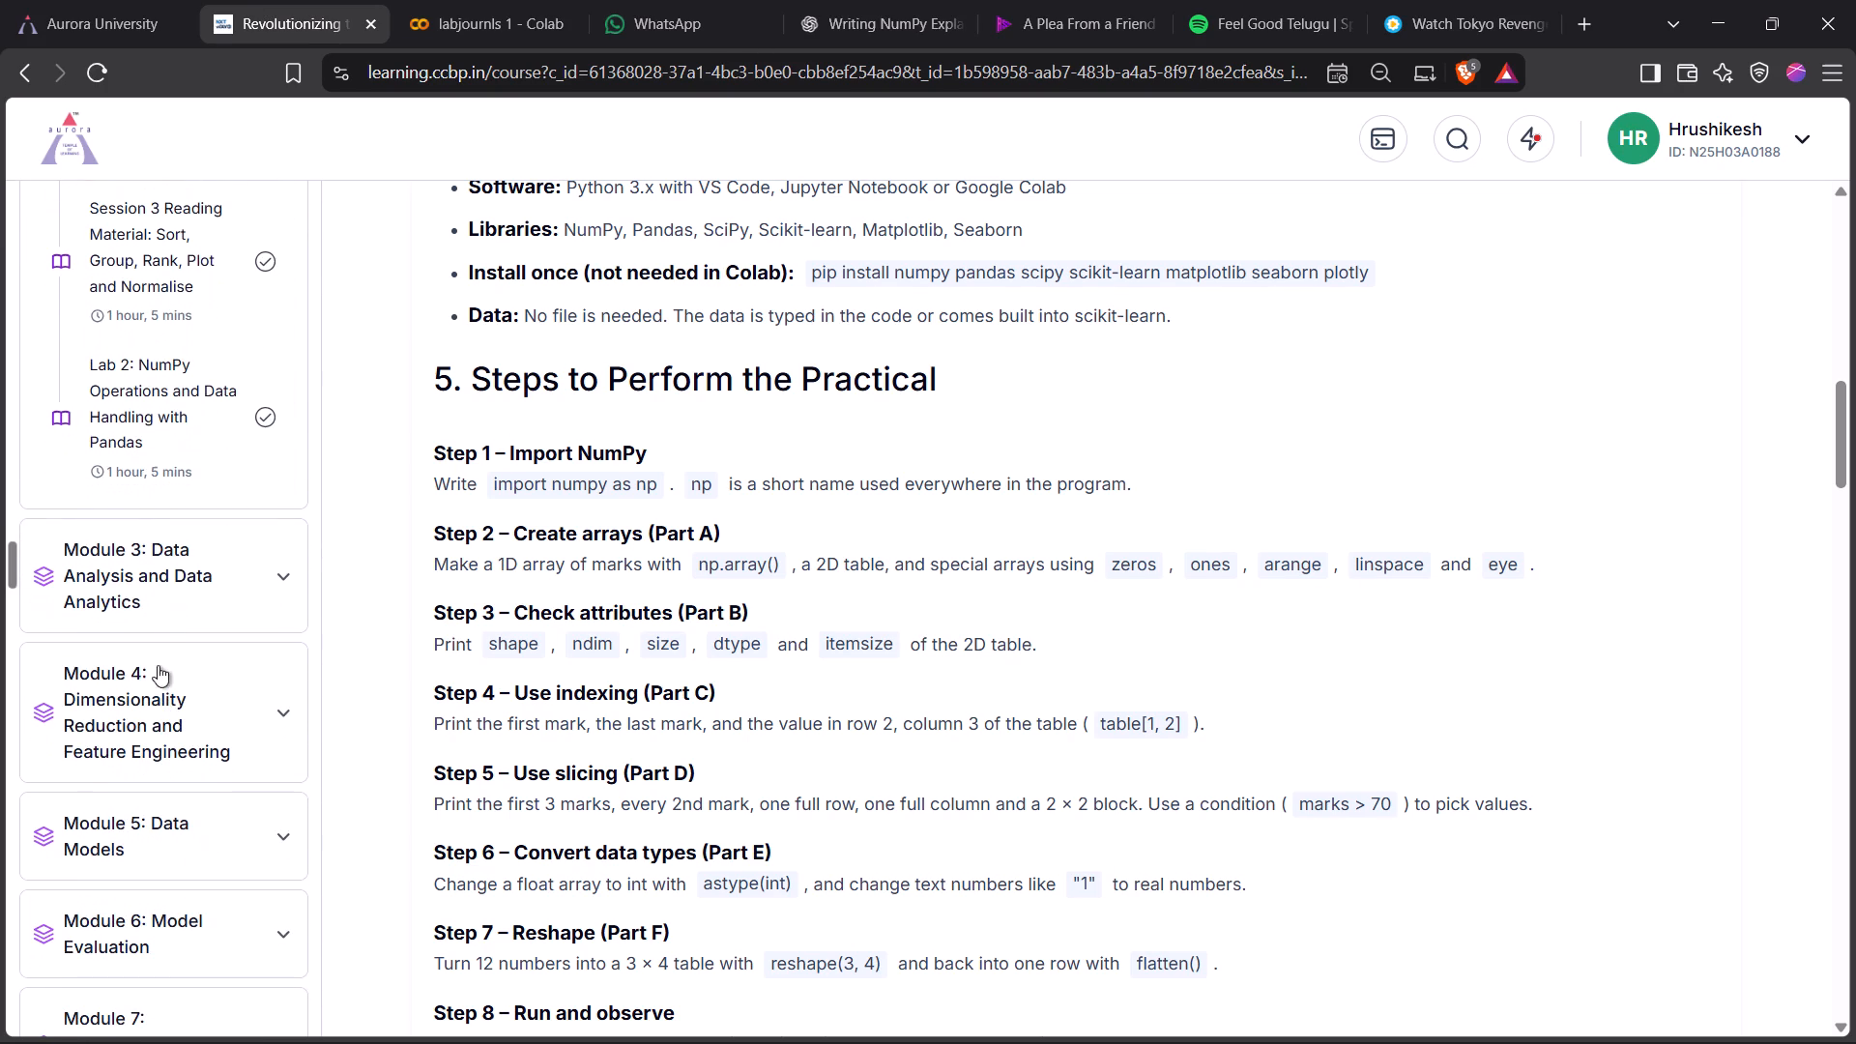
{"action": "left_click", "coordinate": [176, 378]}
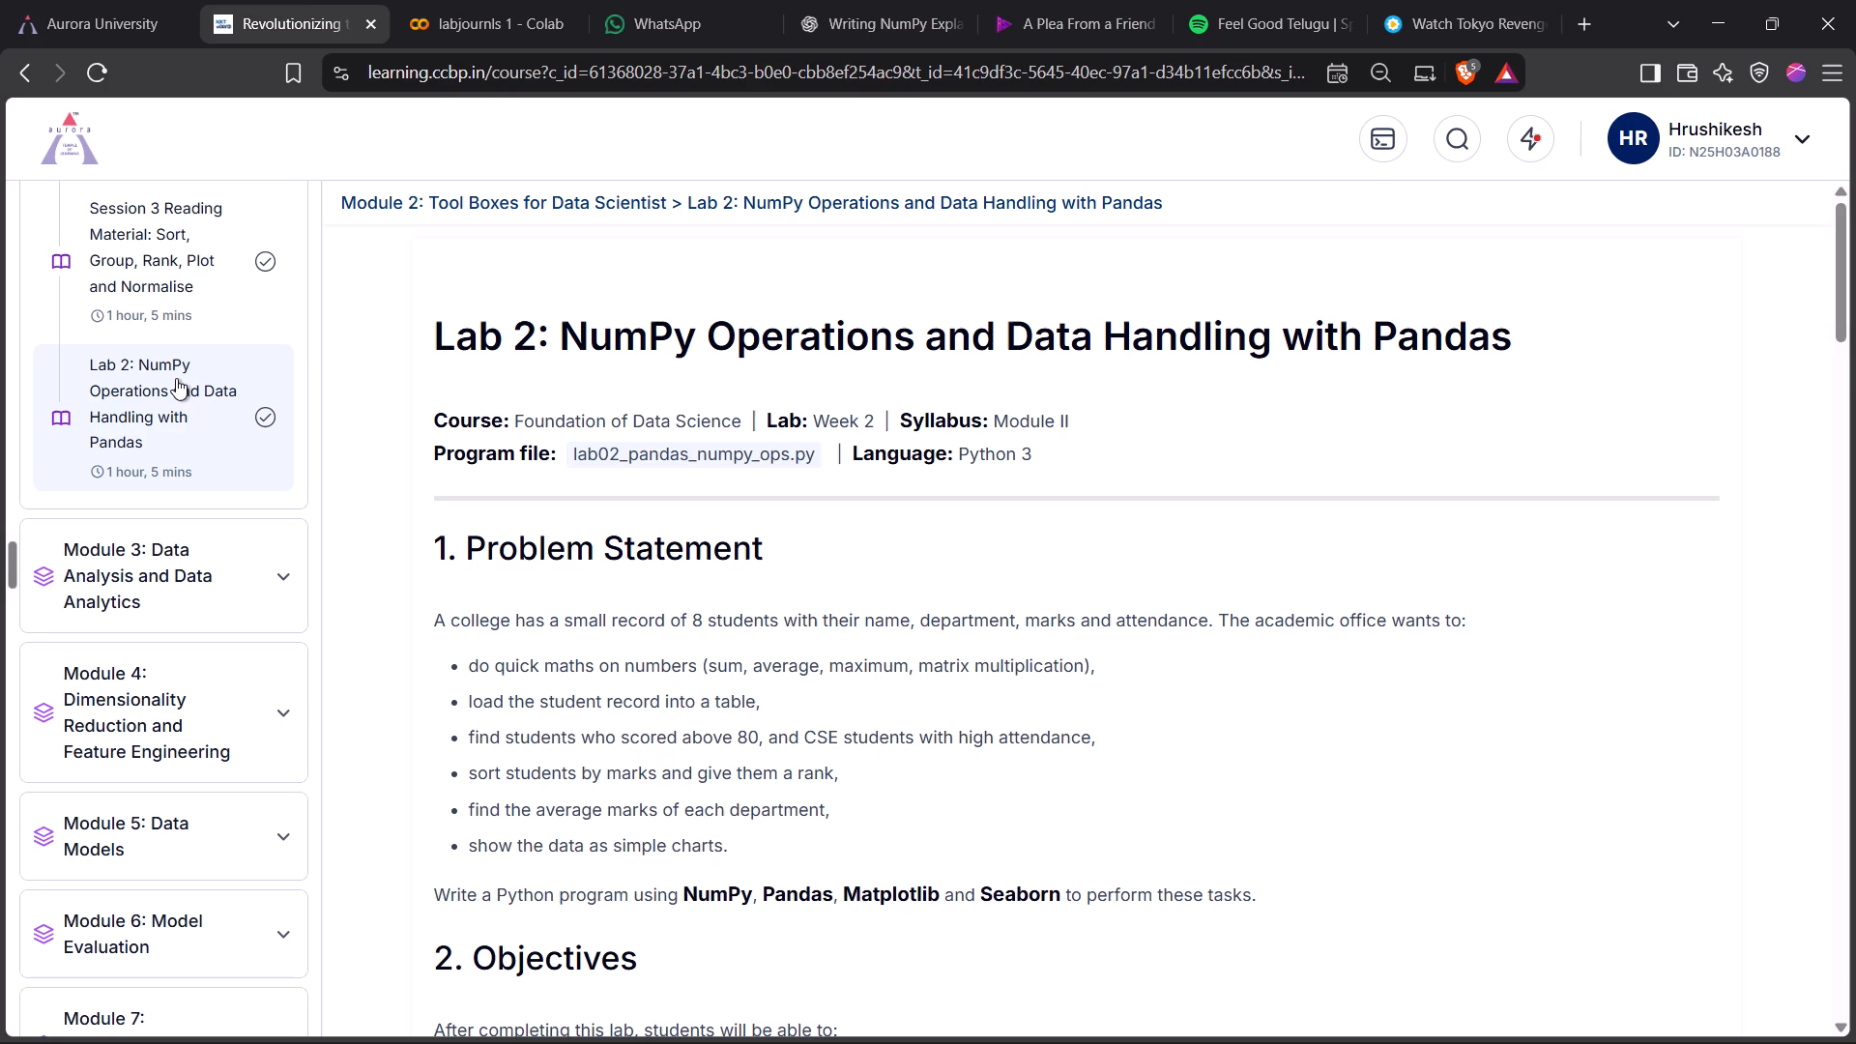
Read through the Lab 2 page, examining its key concepts, requirements, practical steps, Python code and sample output.
{"action": "scroll", "coordinate": [753, 675], "scroll_direction": "down", "scroll_amount": 4}
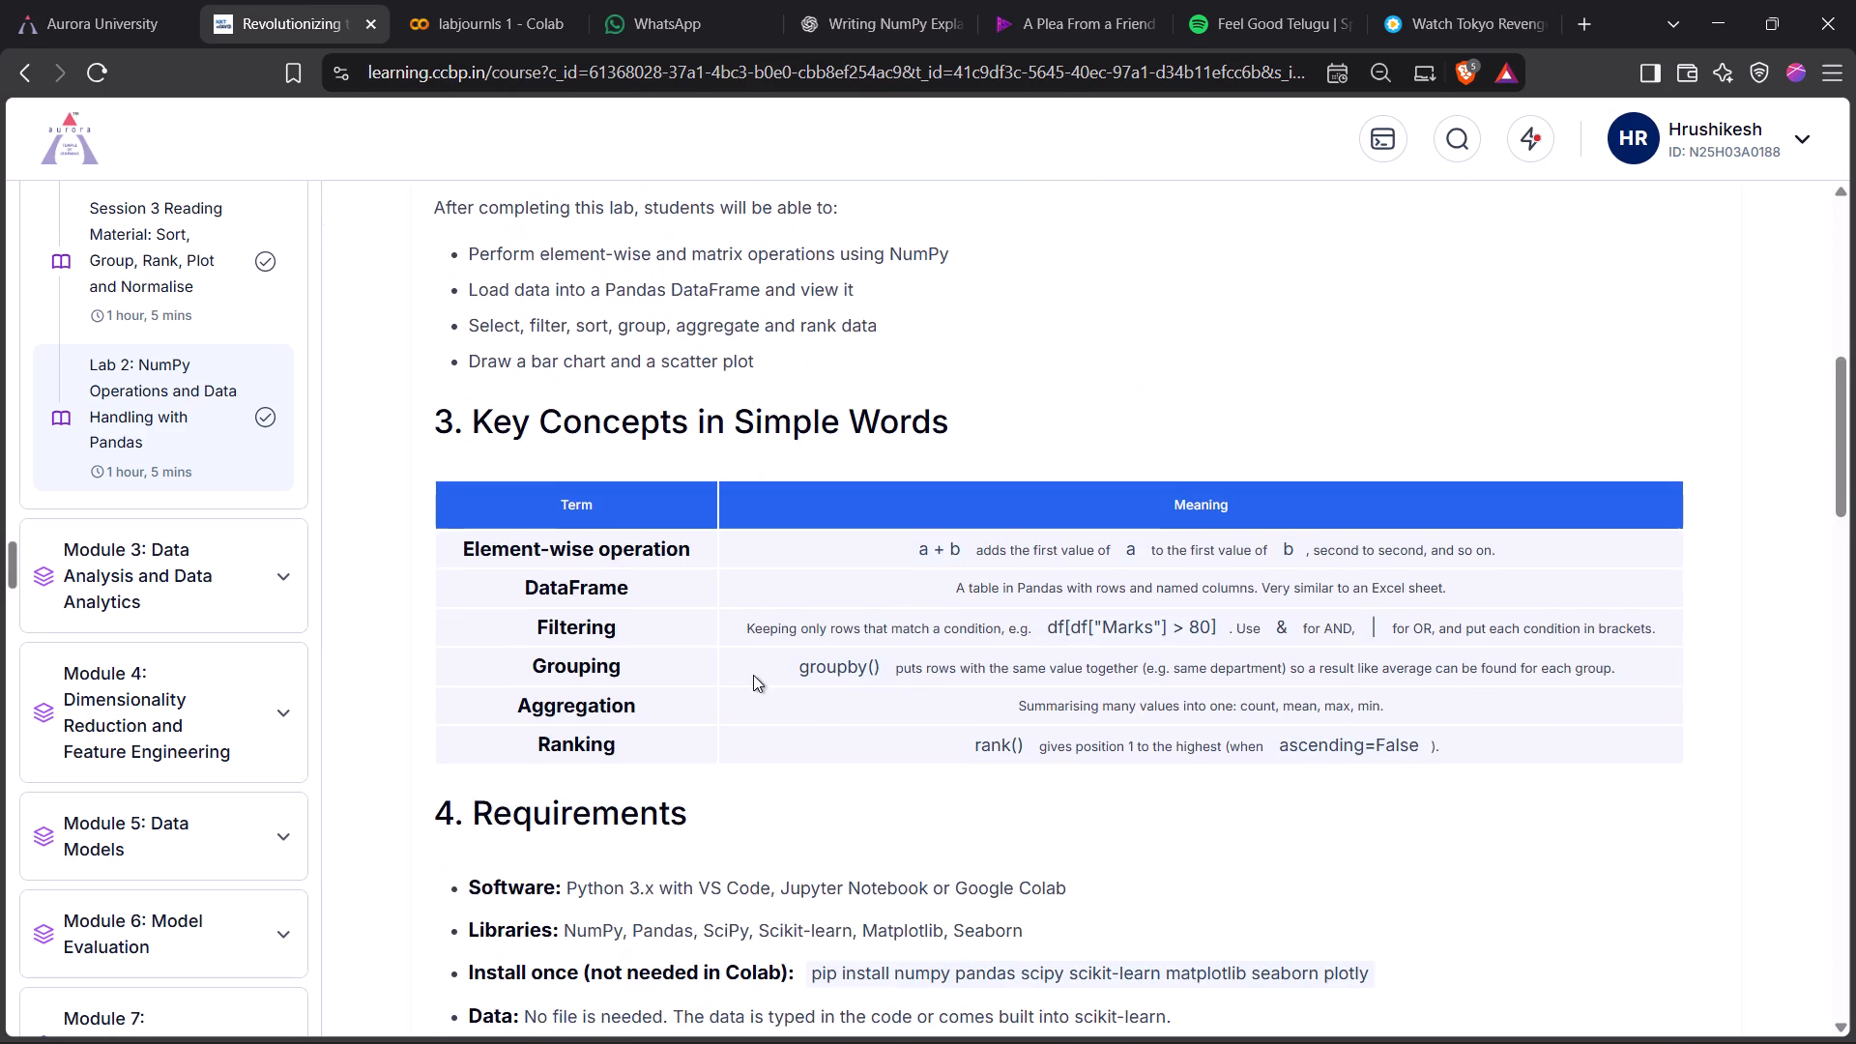
{"action": "scroll", "coordinate": [753, 675], "scroll_direction": "down", "scroll_amount": 2}
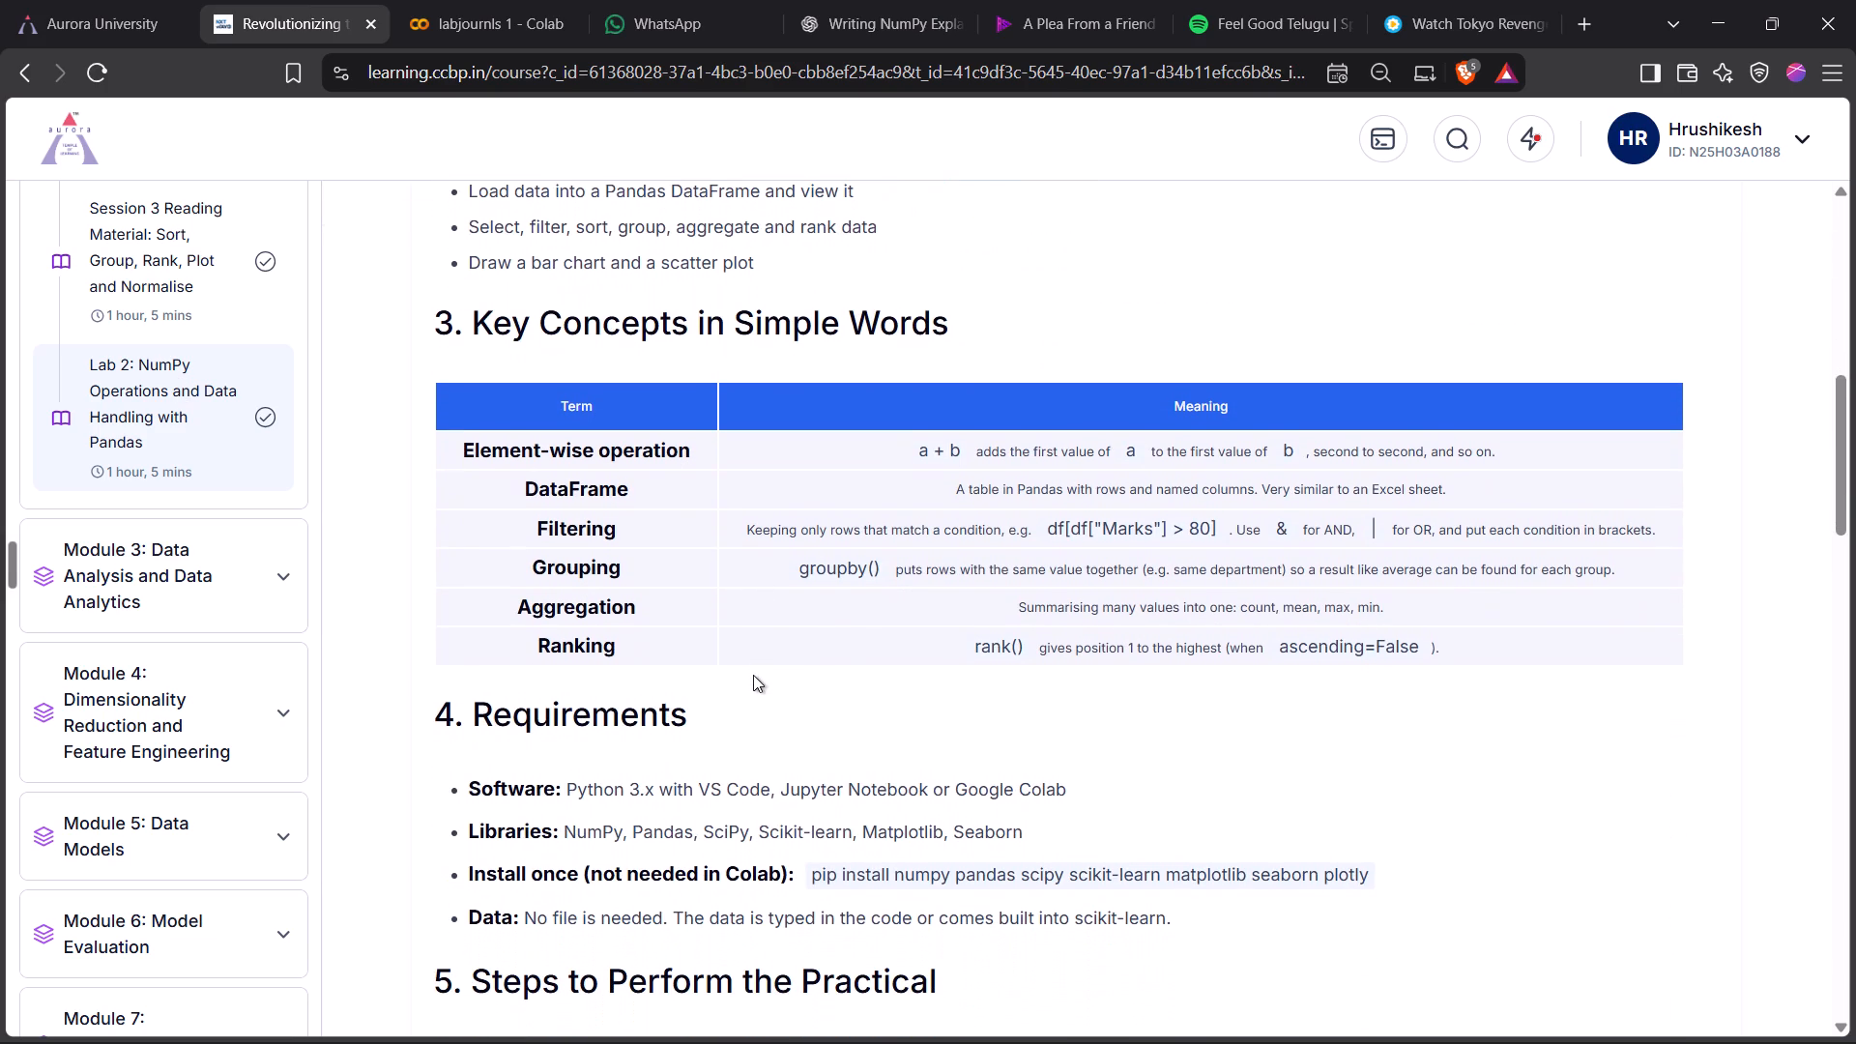
{"action": "scroll", "coordinate": [753, 675], "scroll_direction": "down", "scroll_amount": 5}
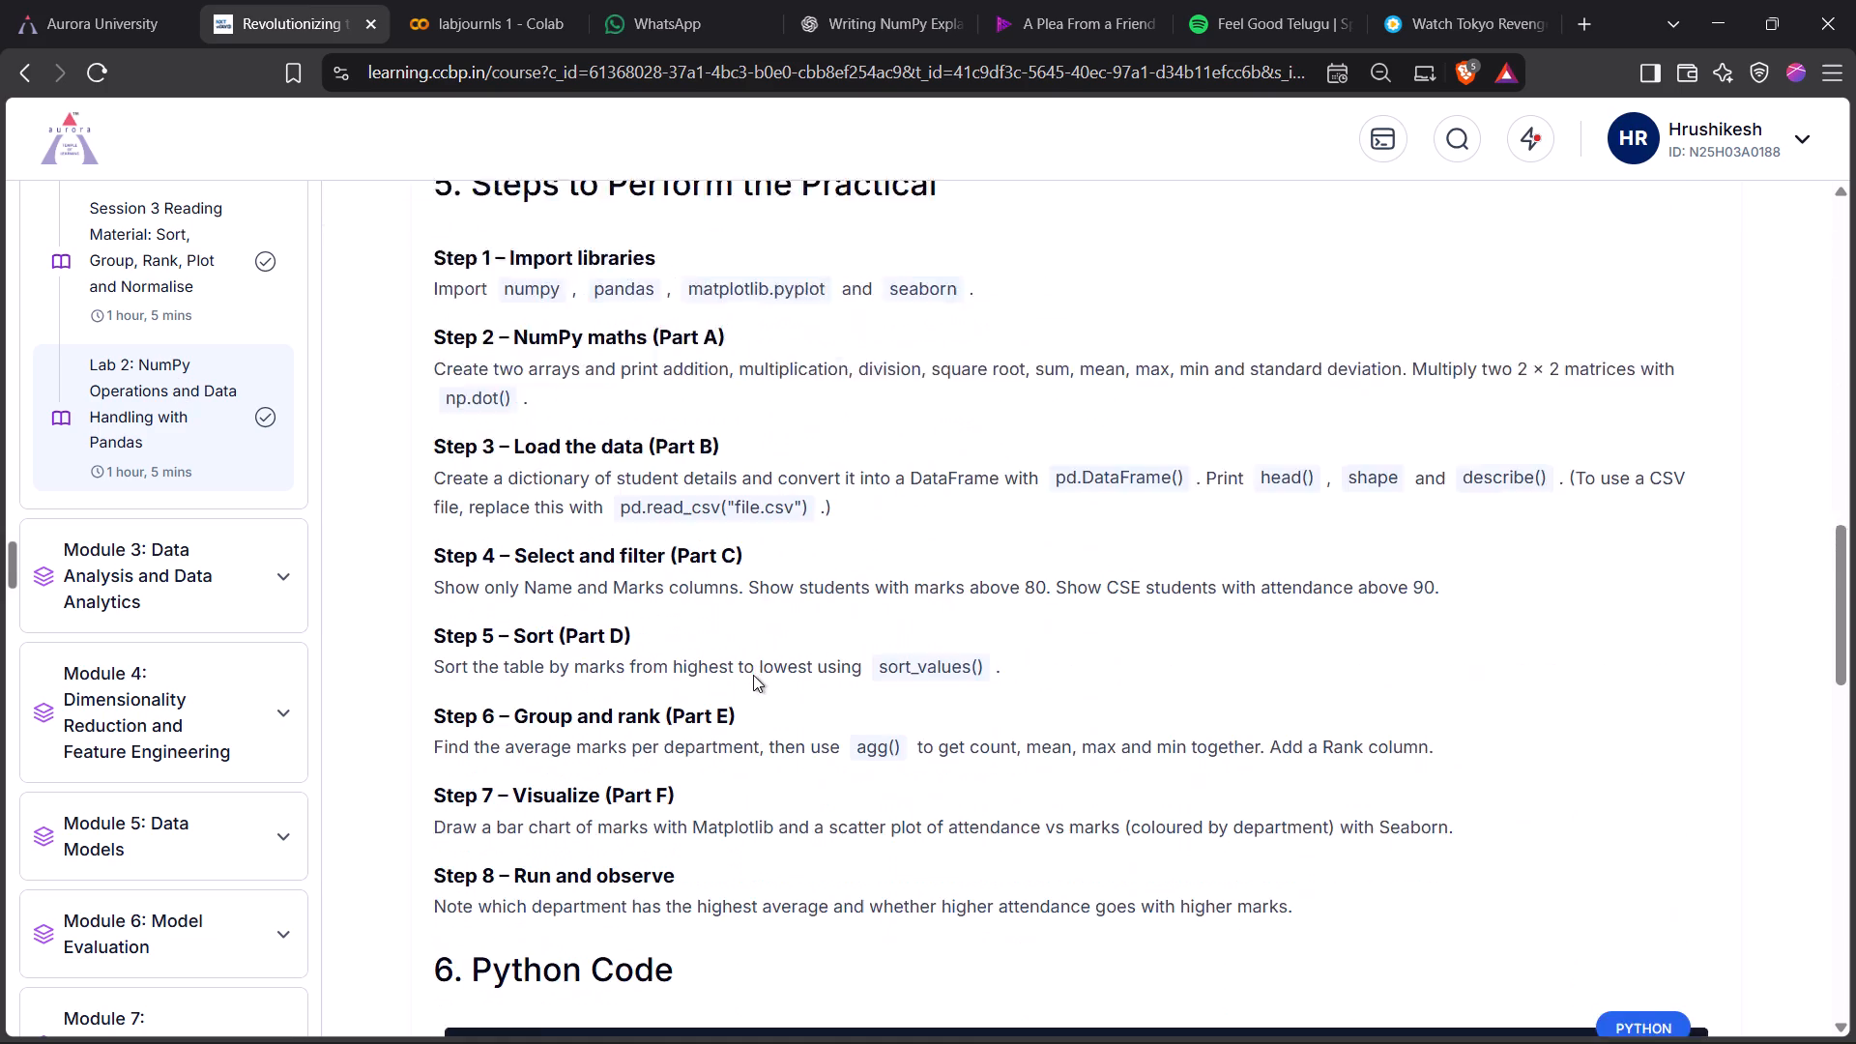
{"action": "scroll", "coordinate": [753, 675], "scroll_direction": "down", "scroll_amount": 2}
{"action": "scroll", "coordinate": [753, 675], "scroll_direction": "up", "scroll_amount": 5}
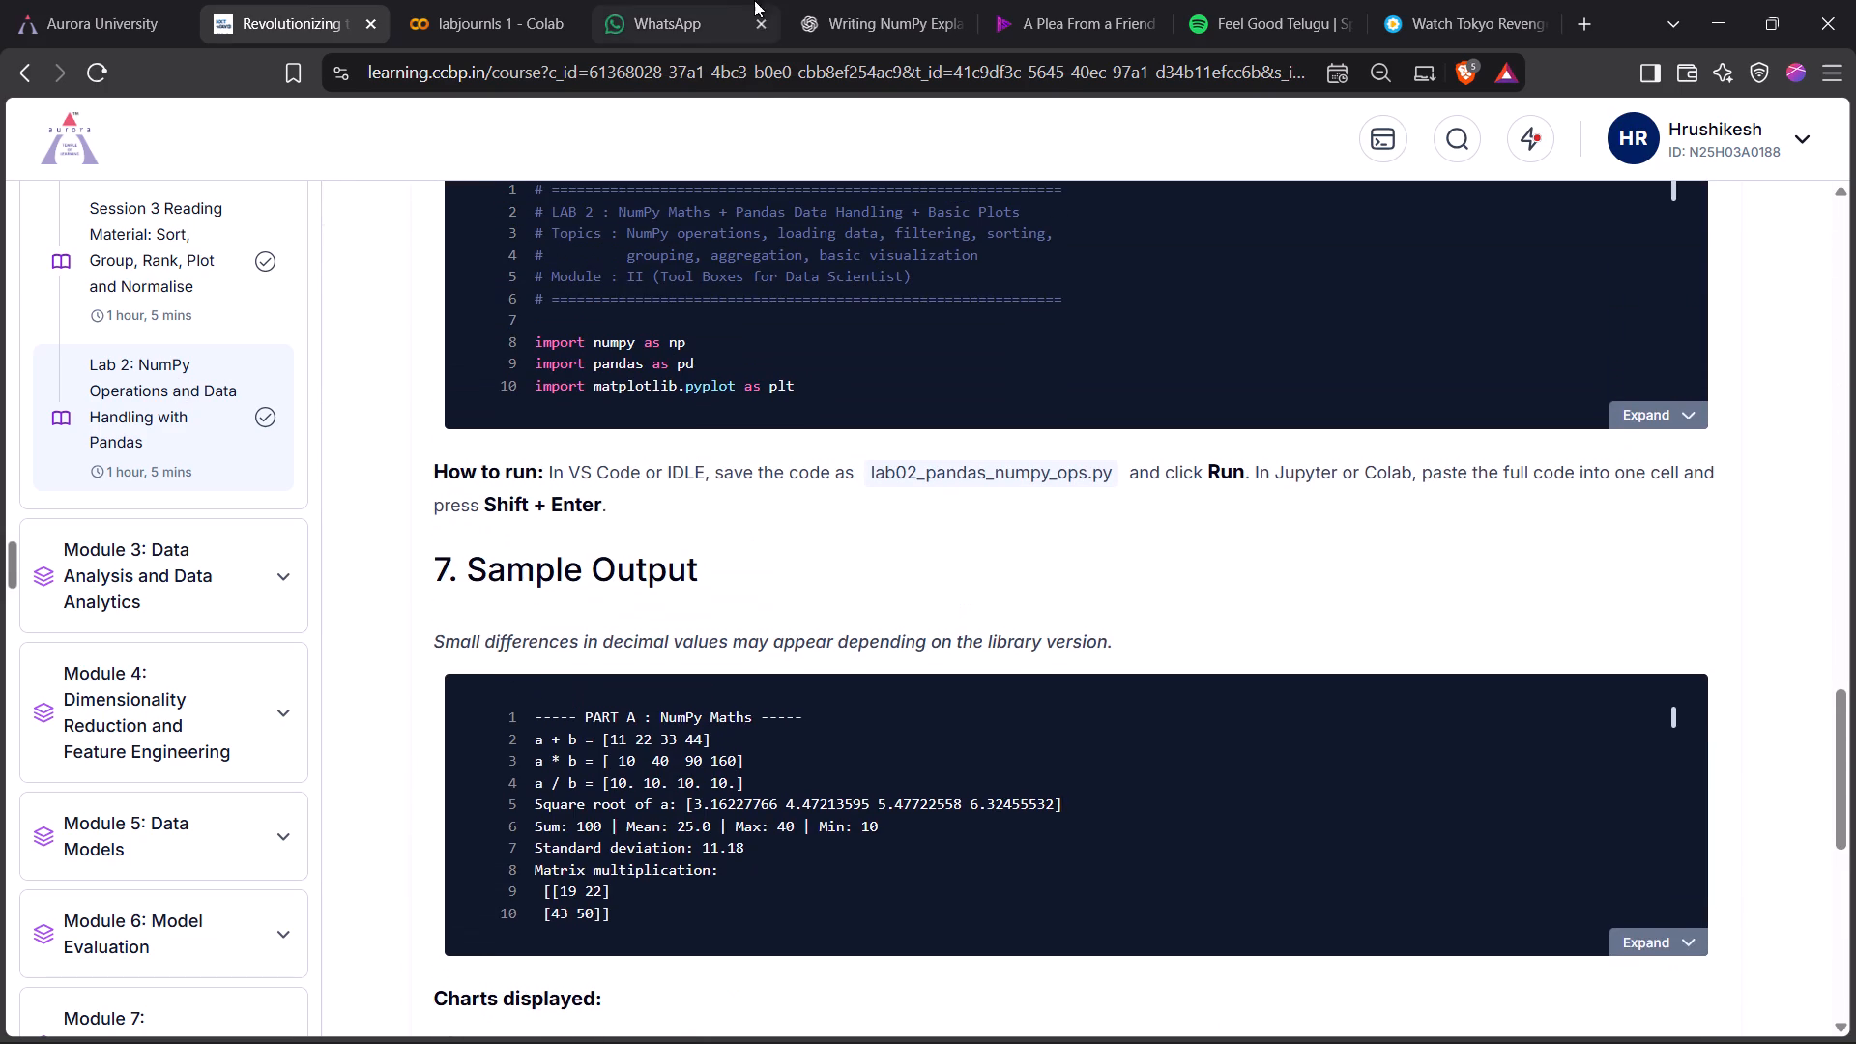
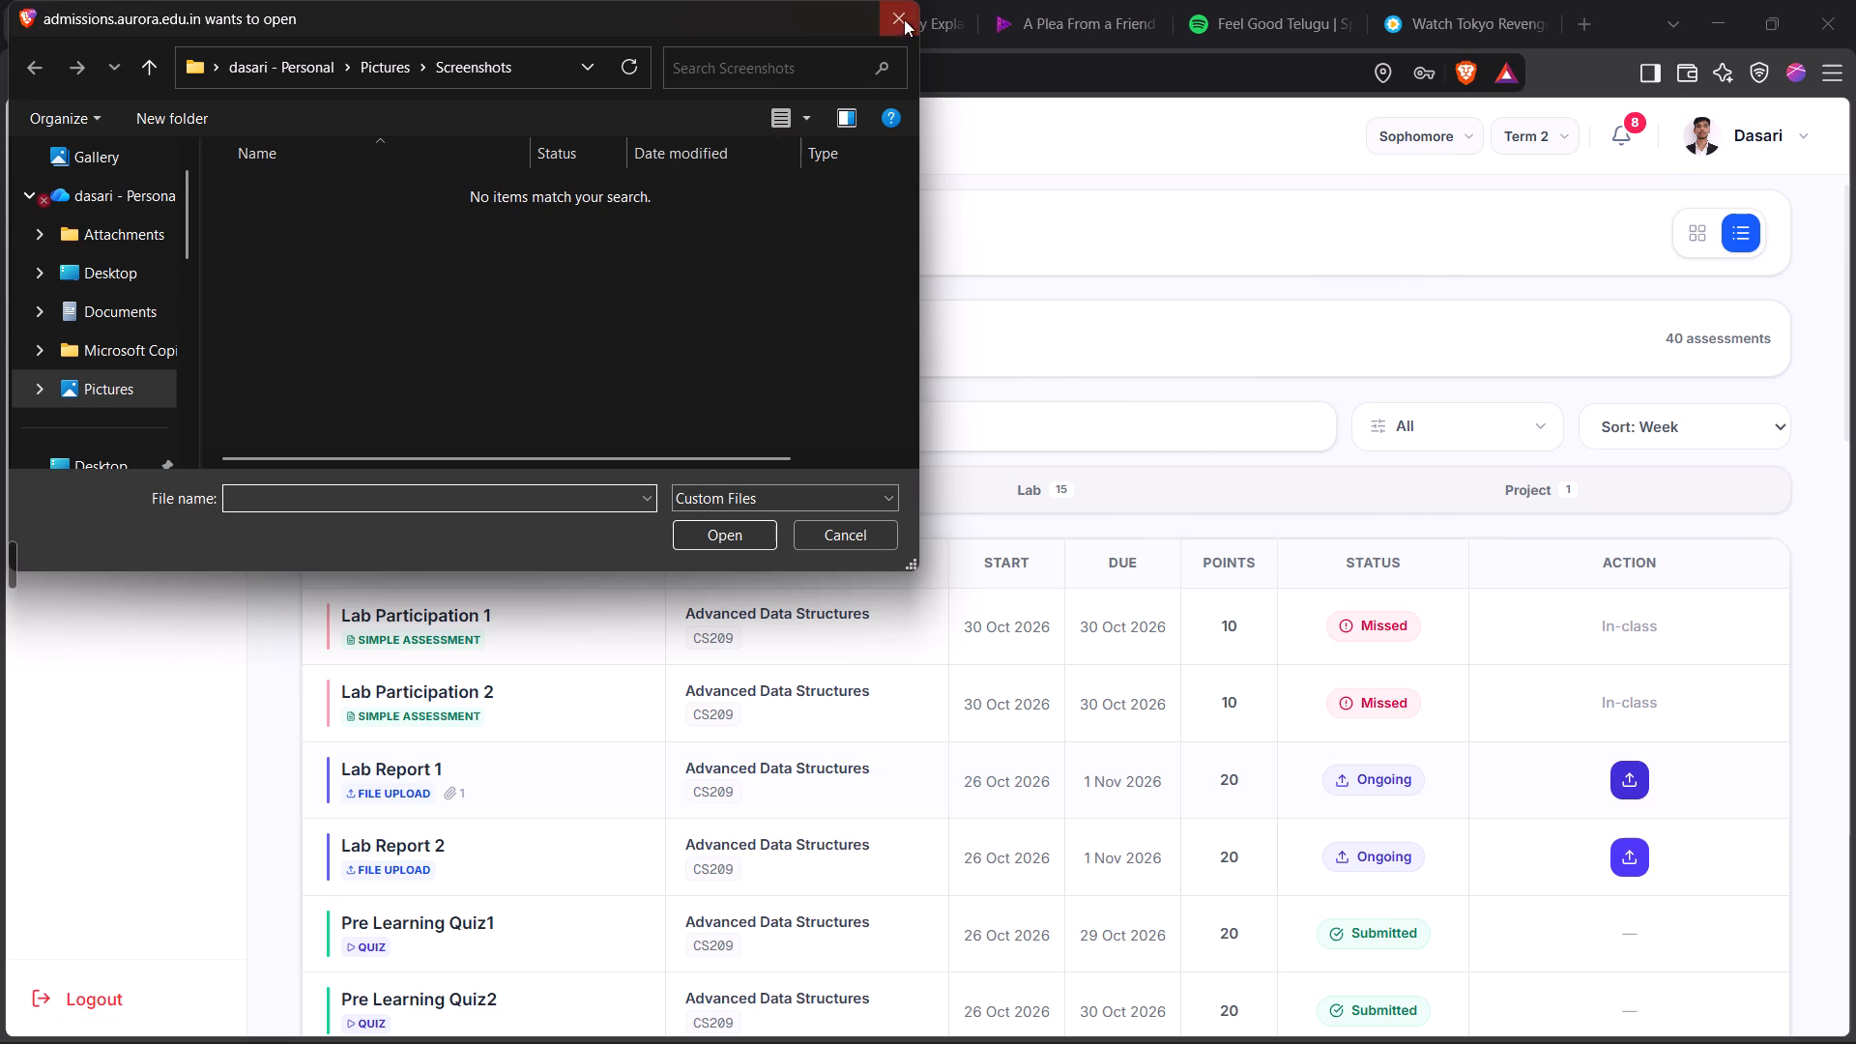
Dismiss the upload file chooser, open the Module_1_Lab_Report_Final DOCX from the C++ folder, and review its opening pages.
{"action": "left_click", "coordinate": [899, 22]}
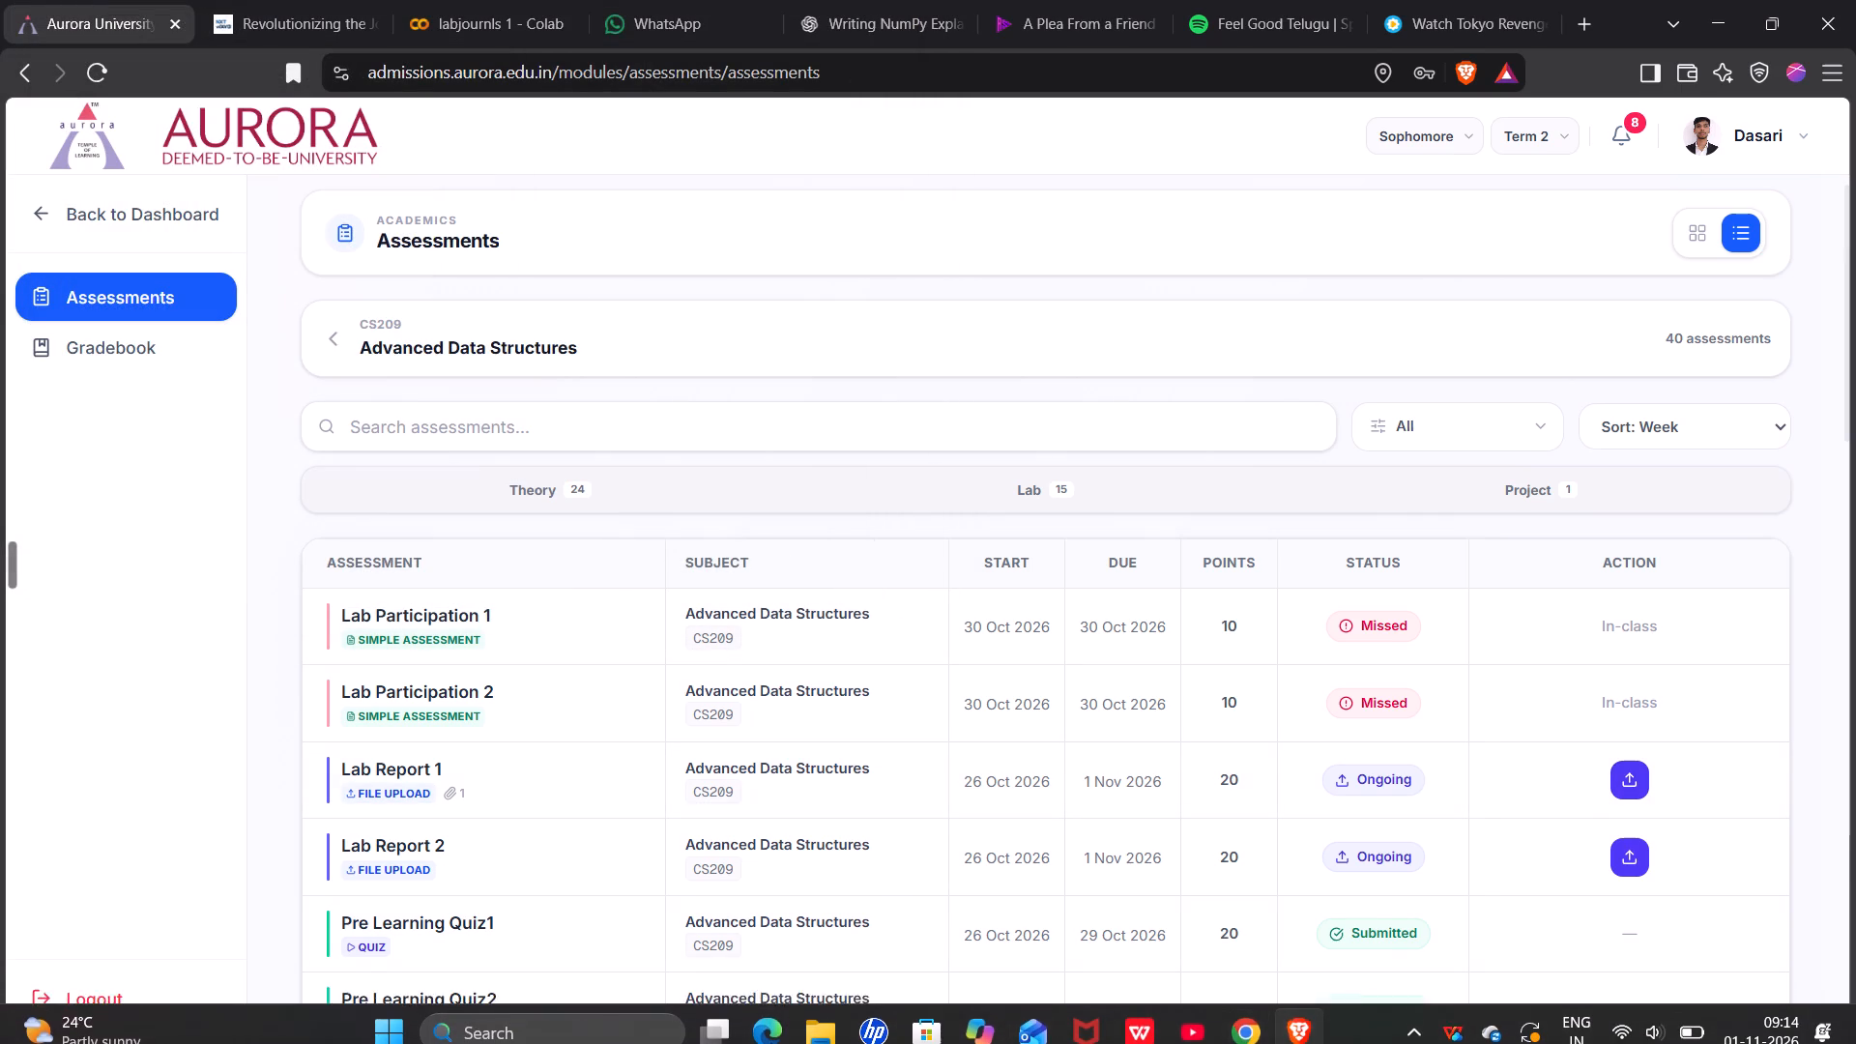
{"action": "left_click", "coordinate": [839, 1026]}
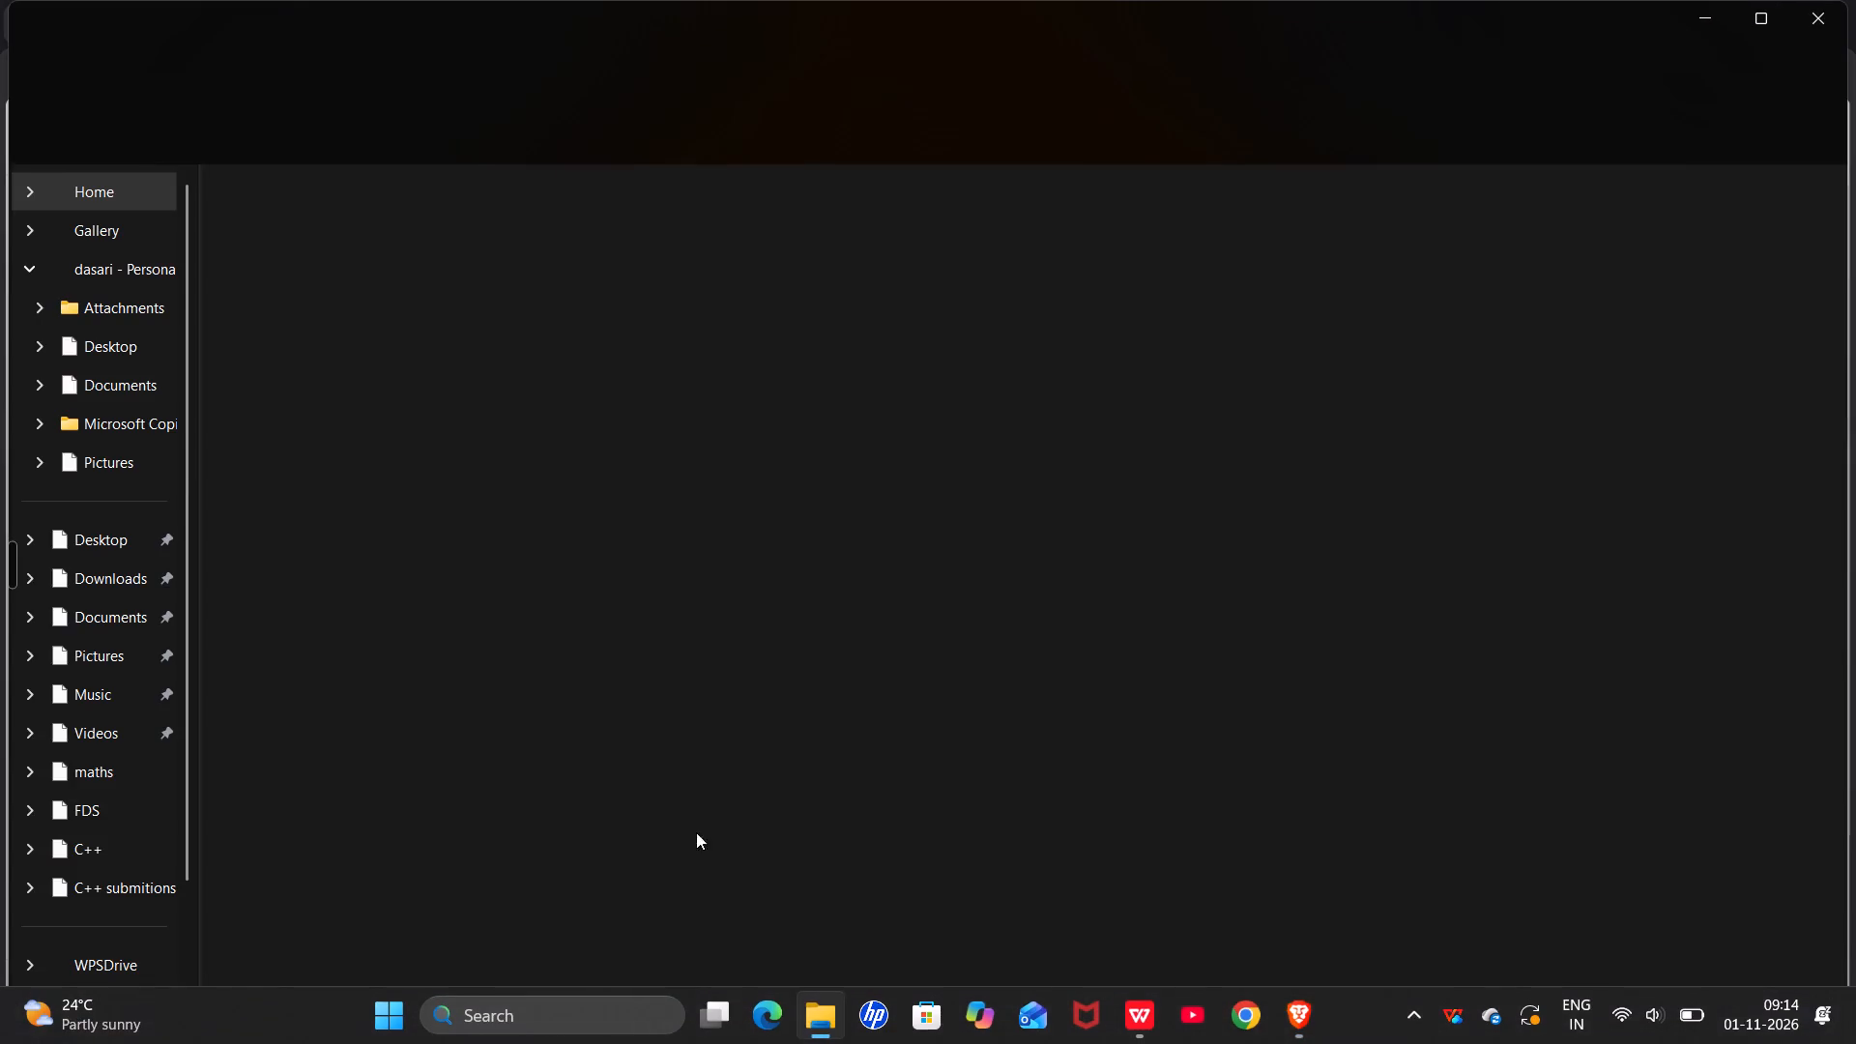
{"action": "left_click", "coordinate": [111, 619]}
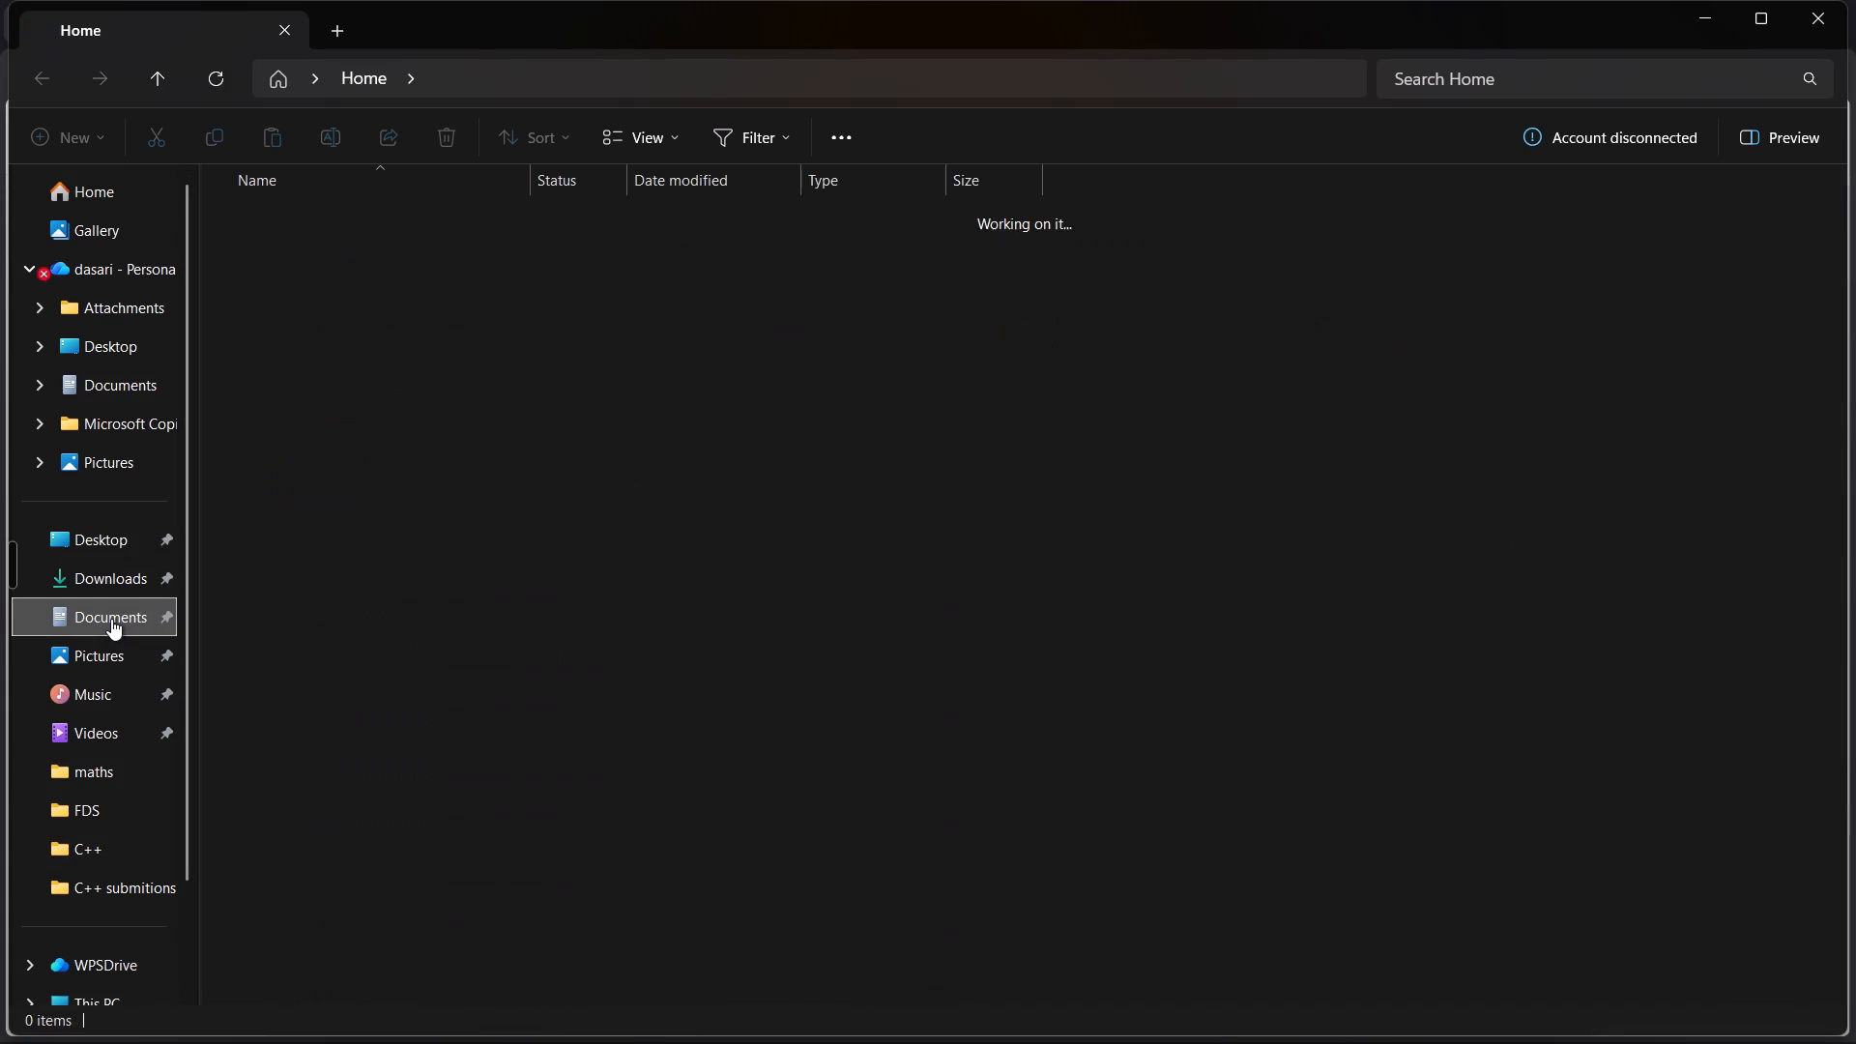
{"action": "double_click", "coordinate": [356, 220]}
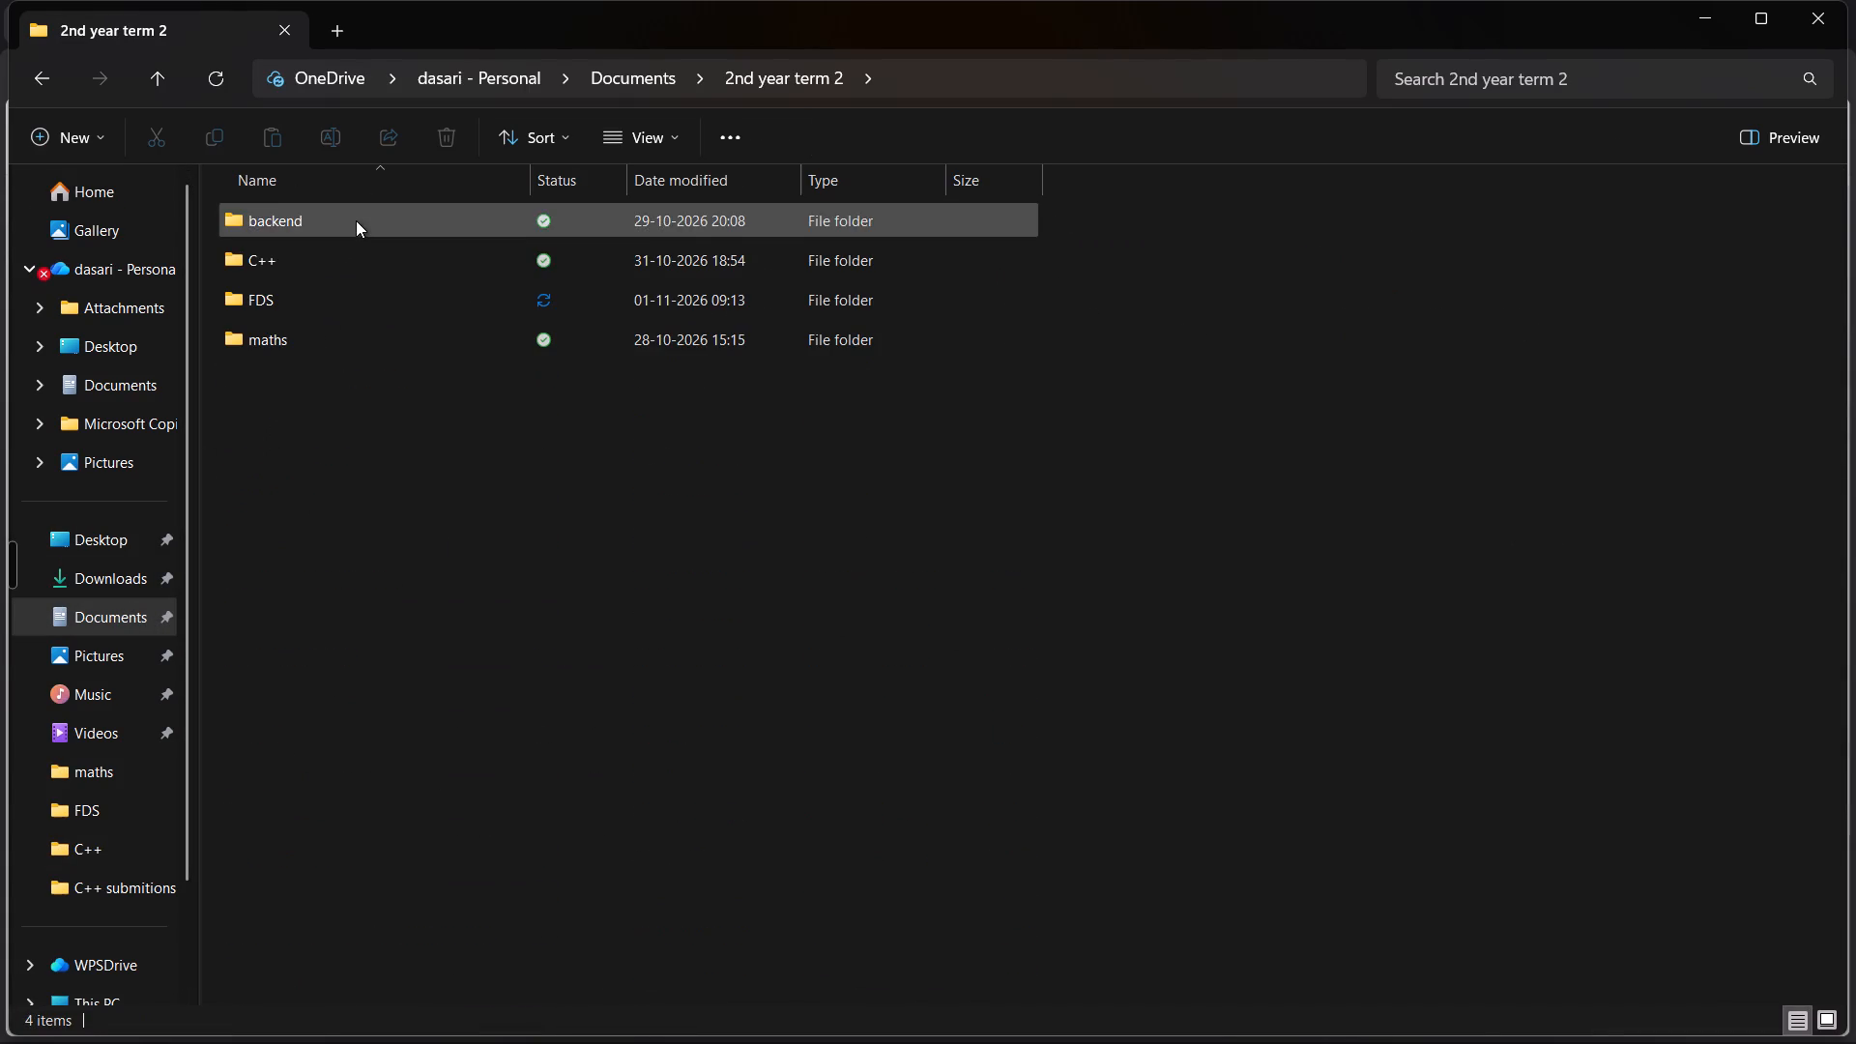
{"action": "double_click", "coordinate": [357, 262]}
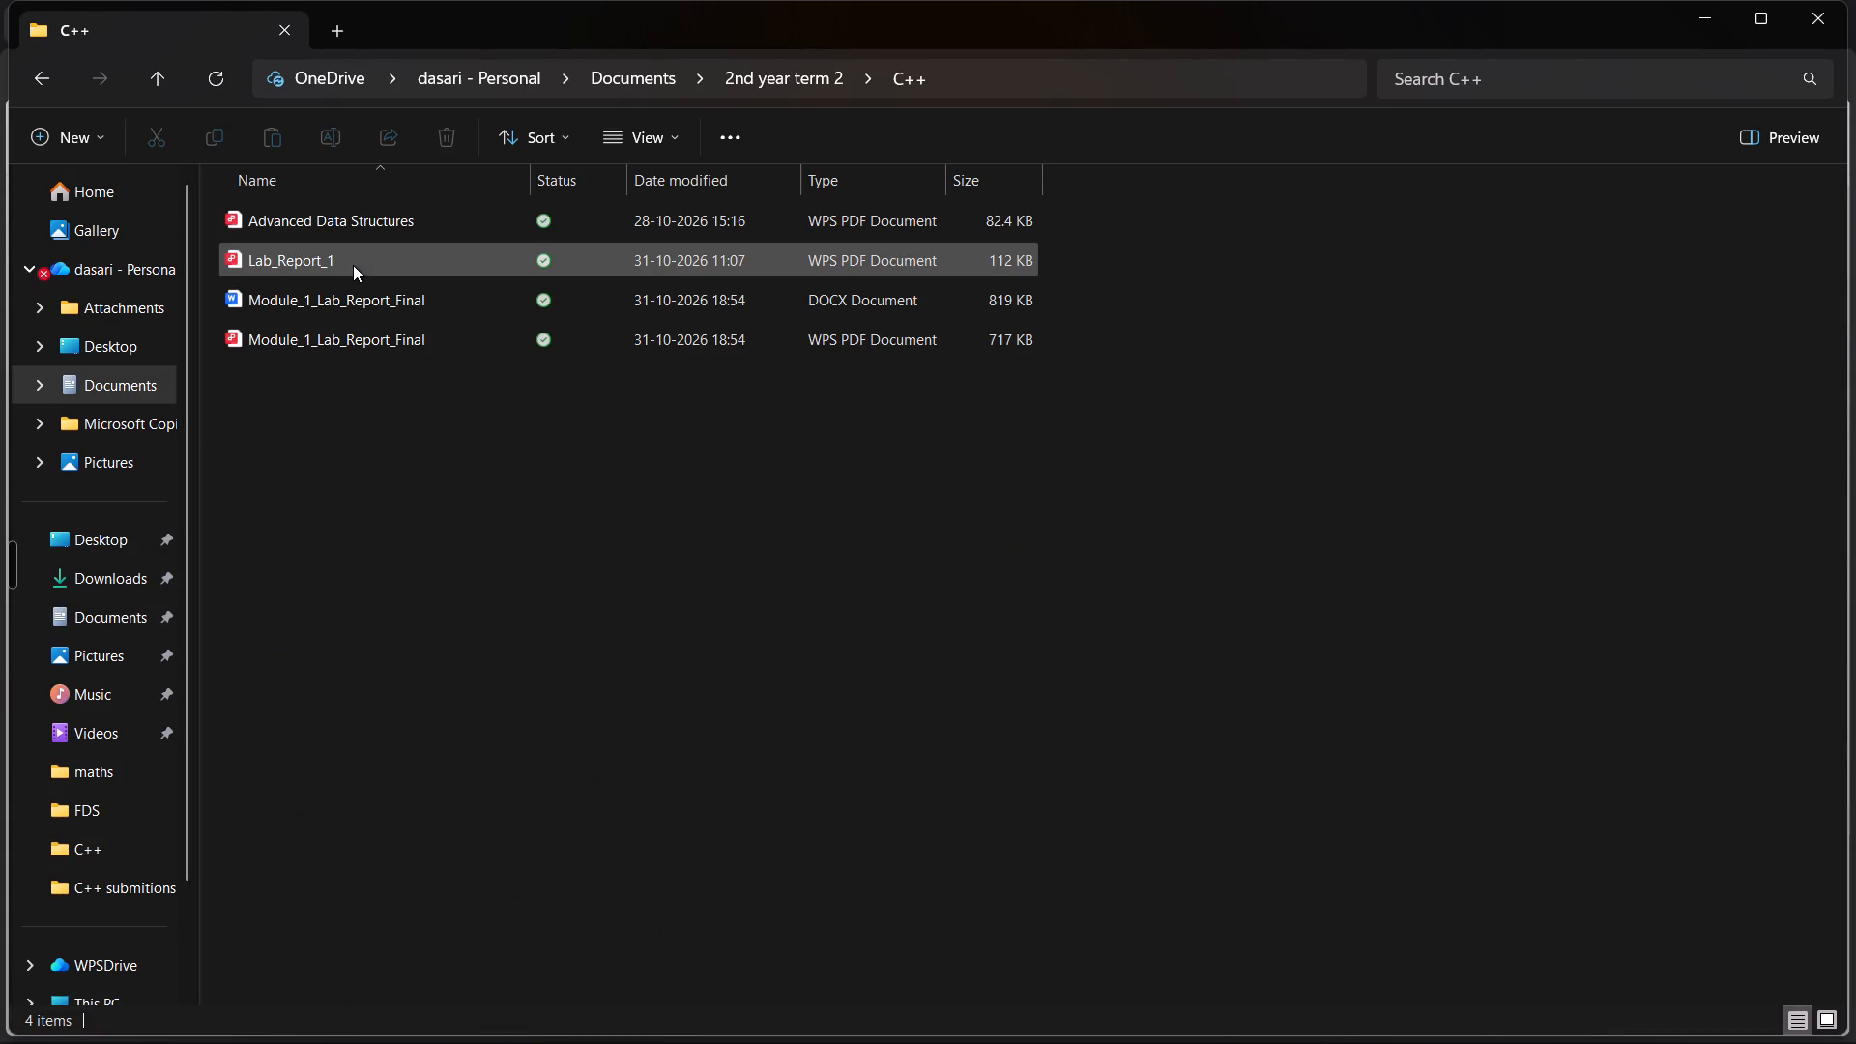
{"action": "double_click", "coordinate": [381, 304]}
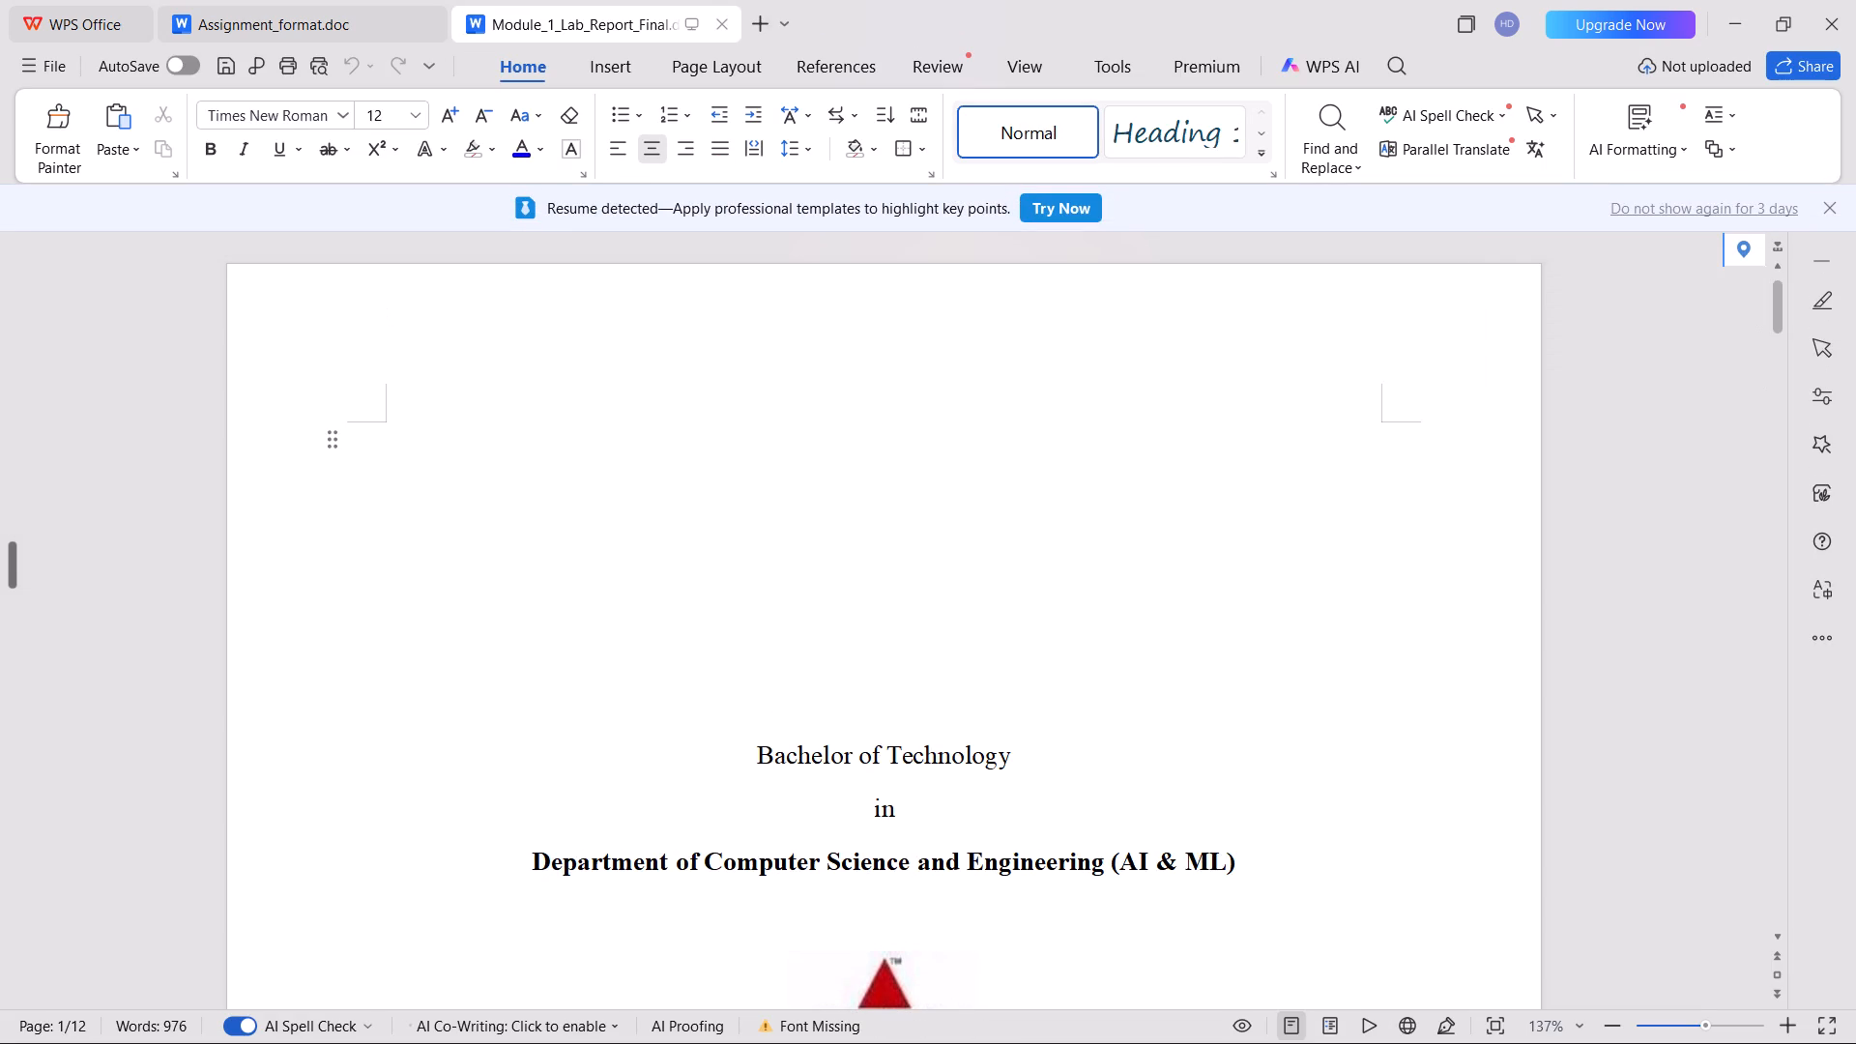
{"action": "scroll", "coordinate": [585, 596], "scroll_direction": "down", "scroll_amount": 19}
{"action": "scroll", "coordinate": [585, 596], "scroll_direction": "down", "scroll_amount": 3}
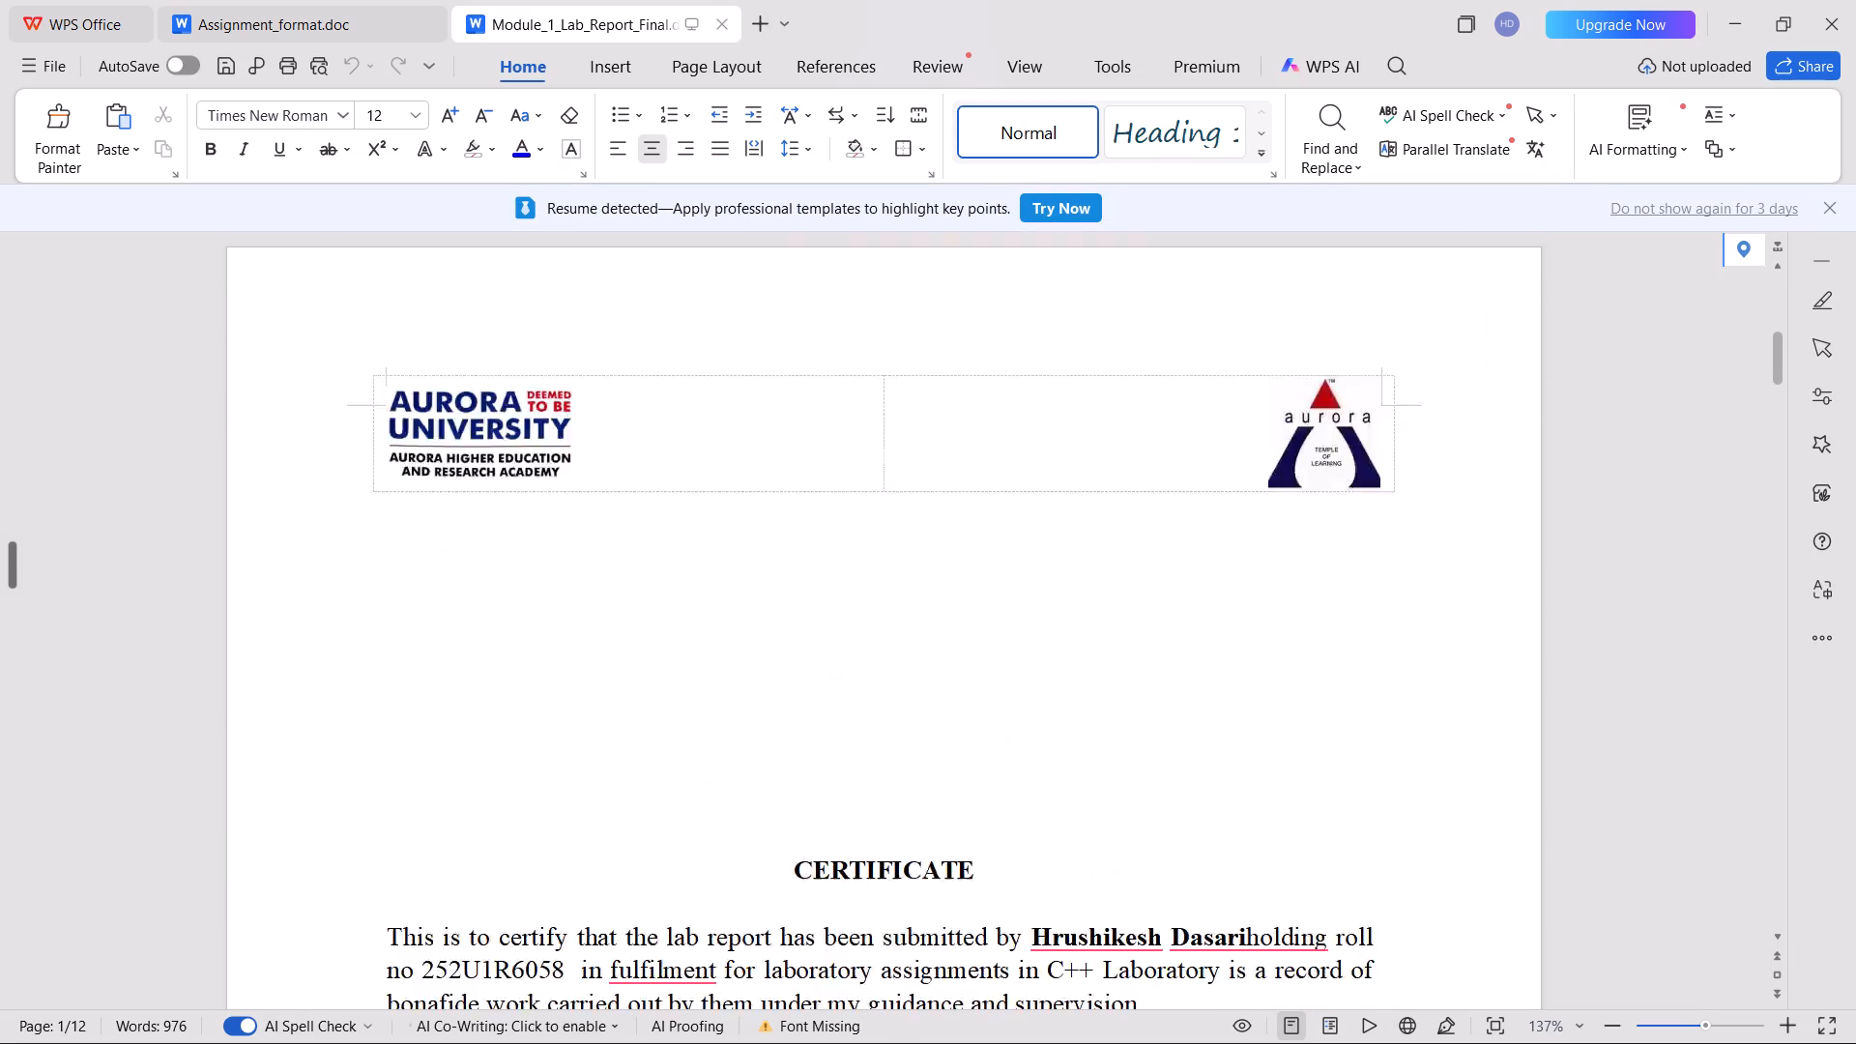
{"action": "scroll", "coordinate": [585, 596], "scroll_direction": "down", "scroll_amount": 4}
{"action": "scroll", "coordinate": [822, 487], "scroll_direction": "up", "scroll_amount": 2}
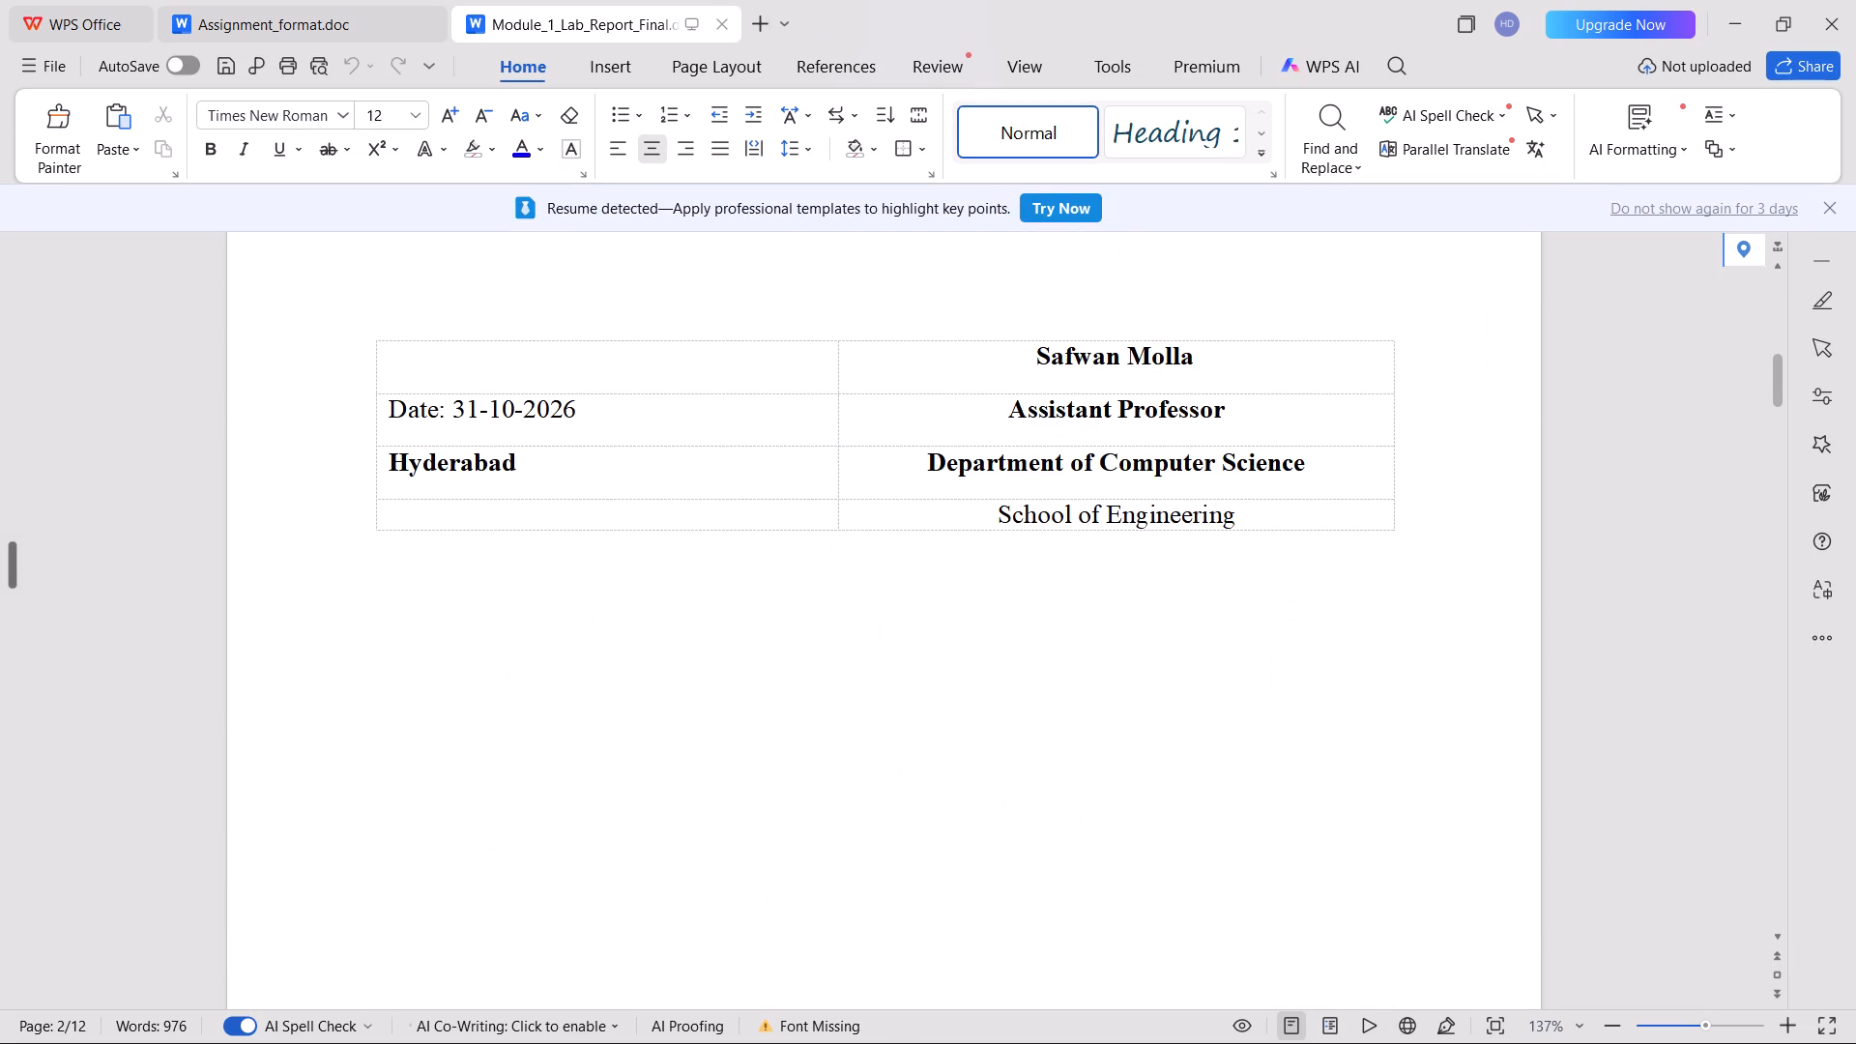
{"action": "scroll", "coordinate": [822, 487], "scroll_direction": "up", "scroll_amount": 1}
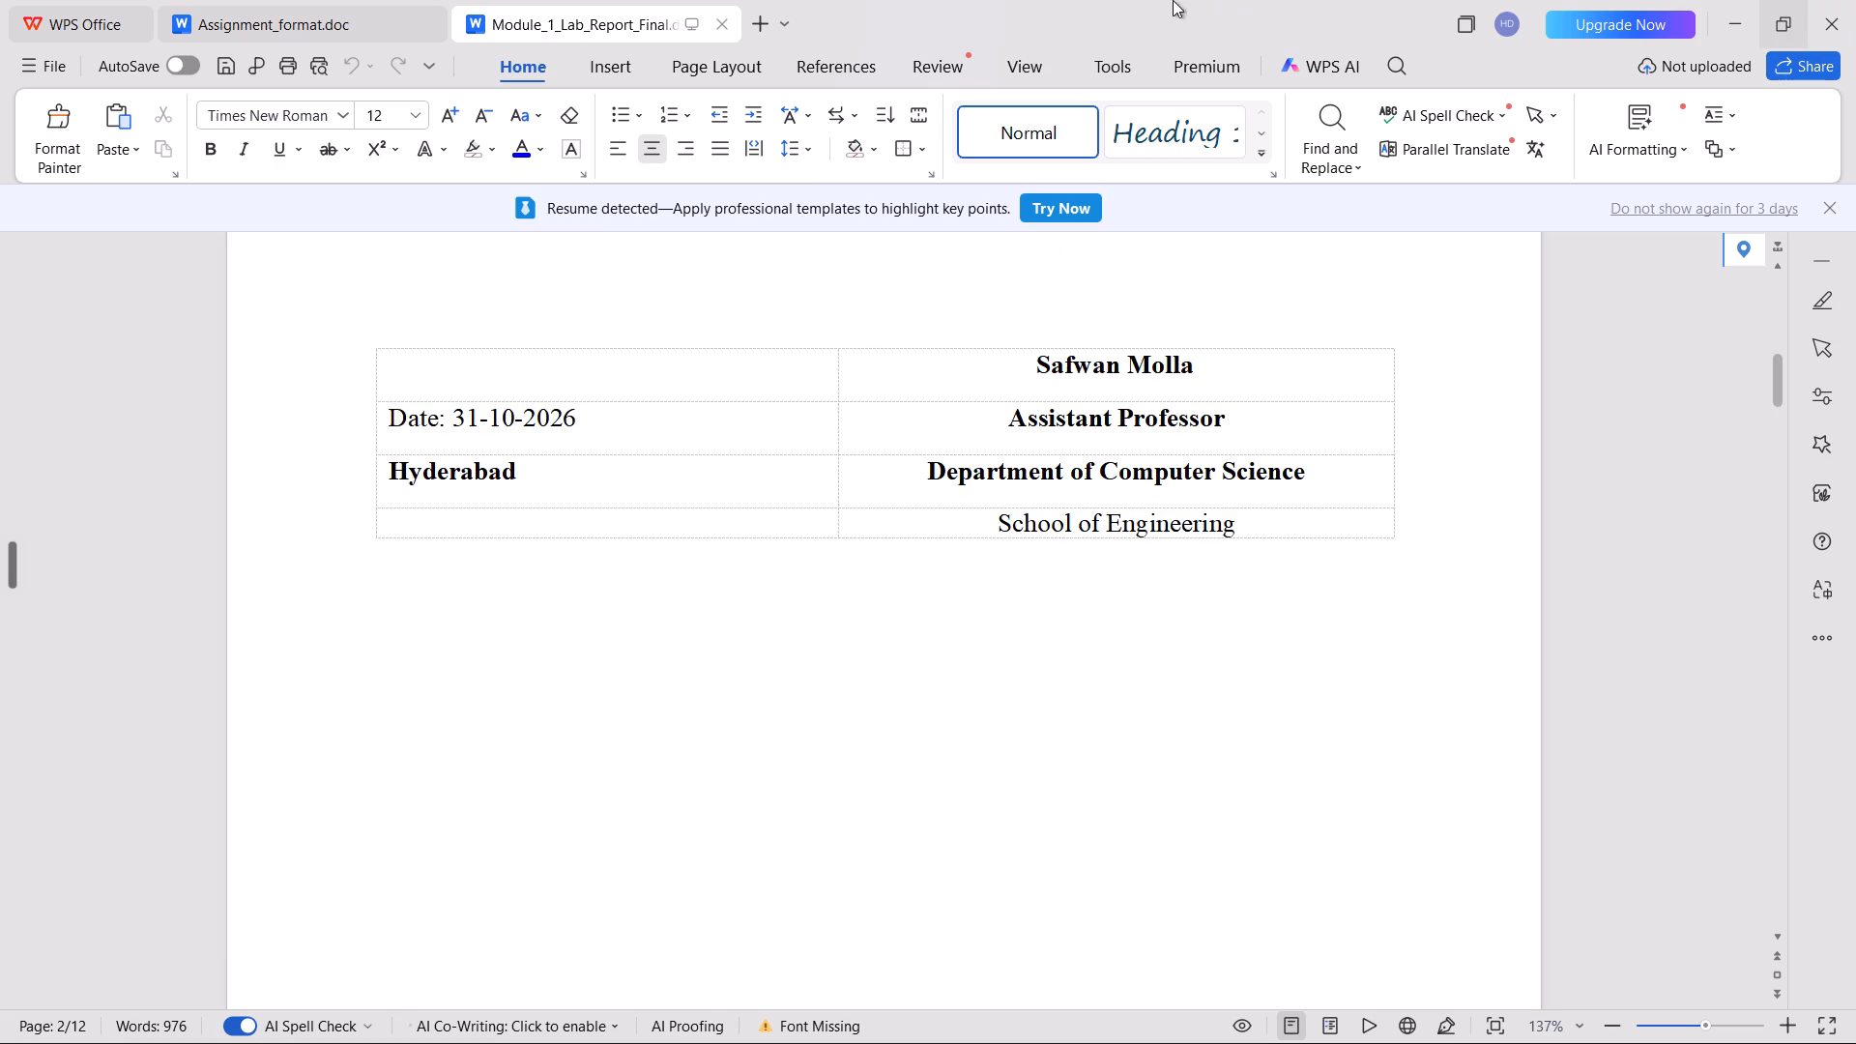
{"action": "left_click", "coordinate": [721, 22]}
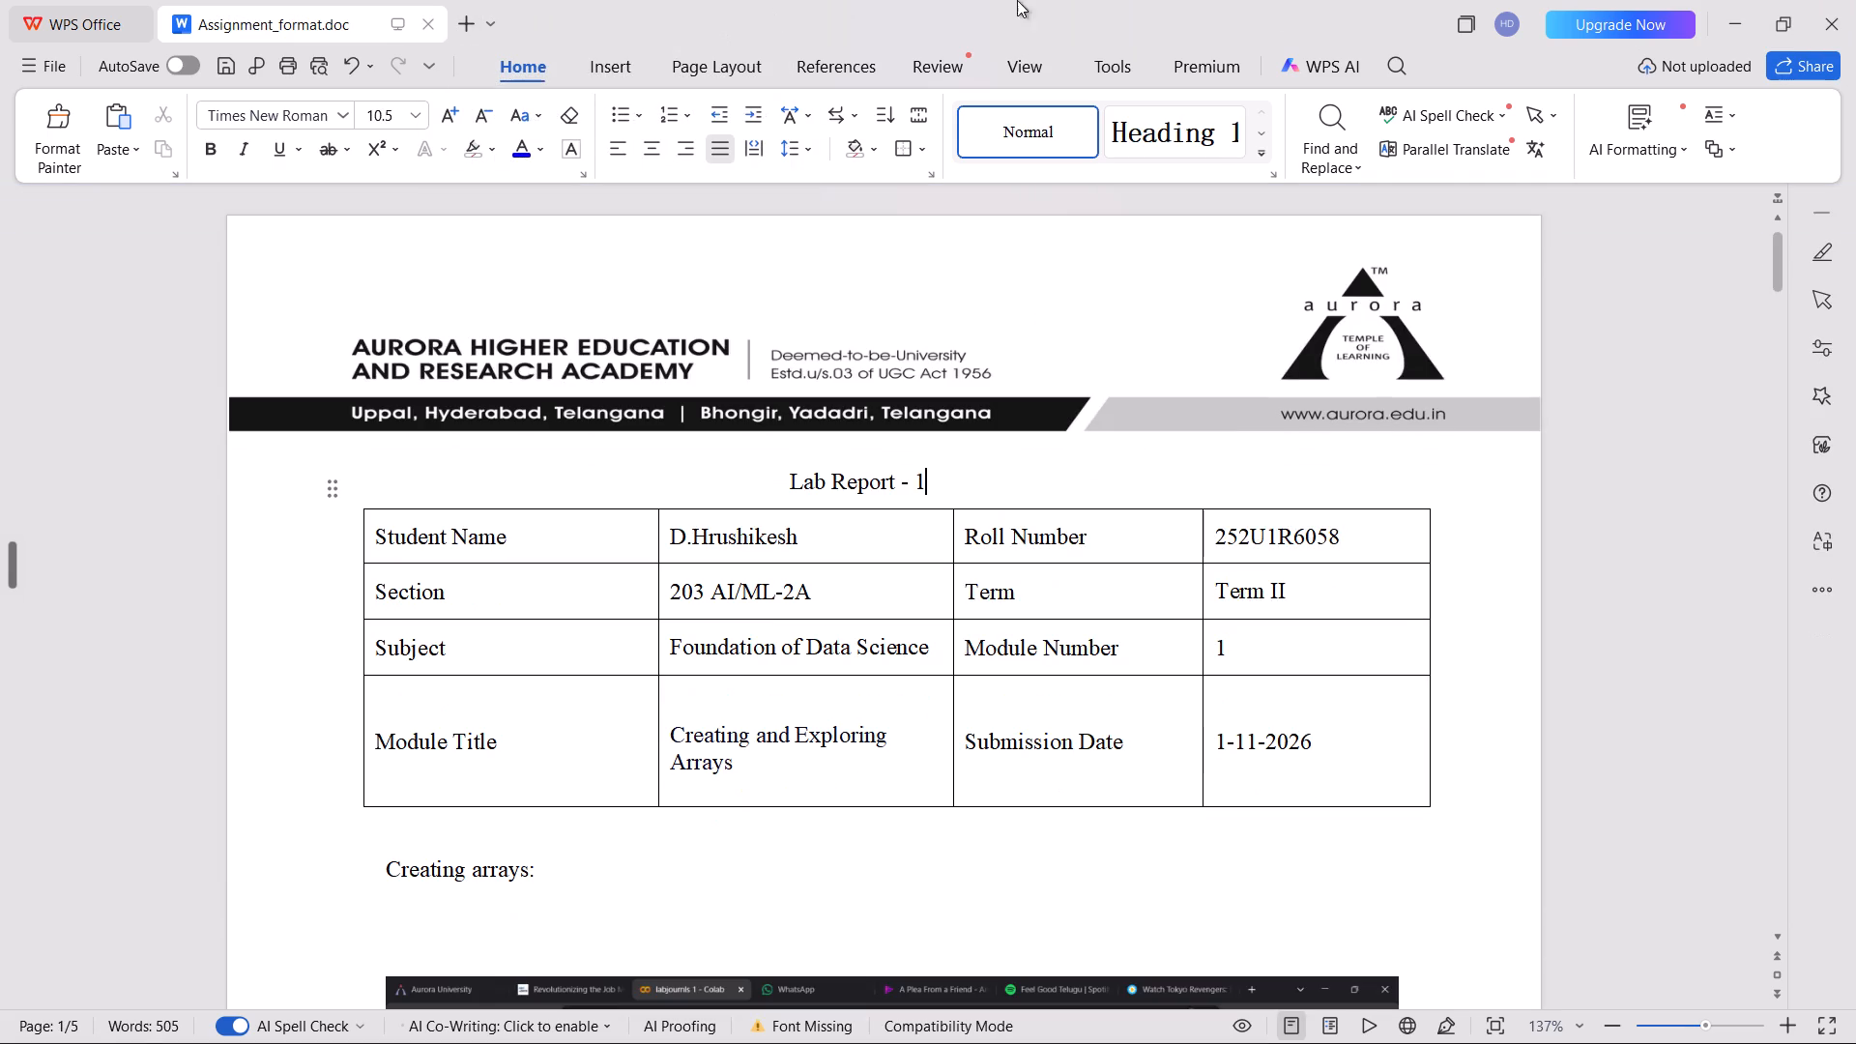
{"action": "left_click", "coordinate": [1728, 2]}
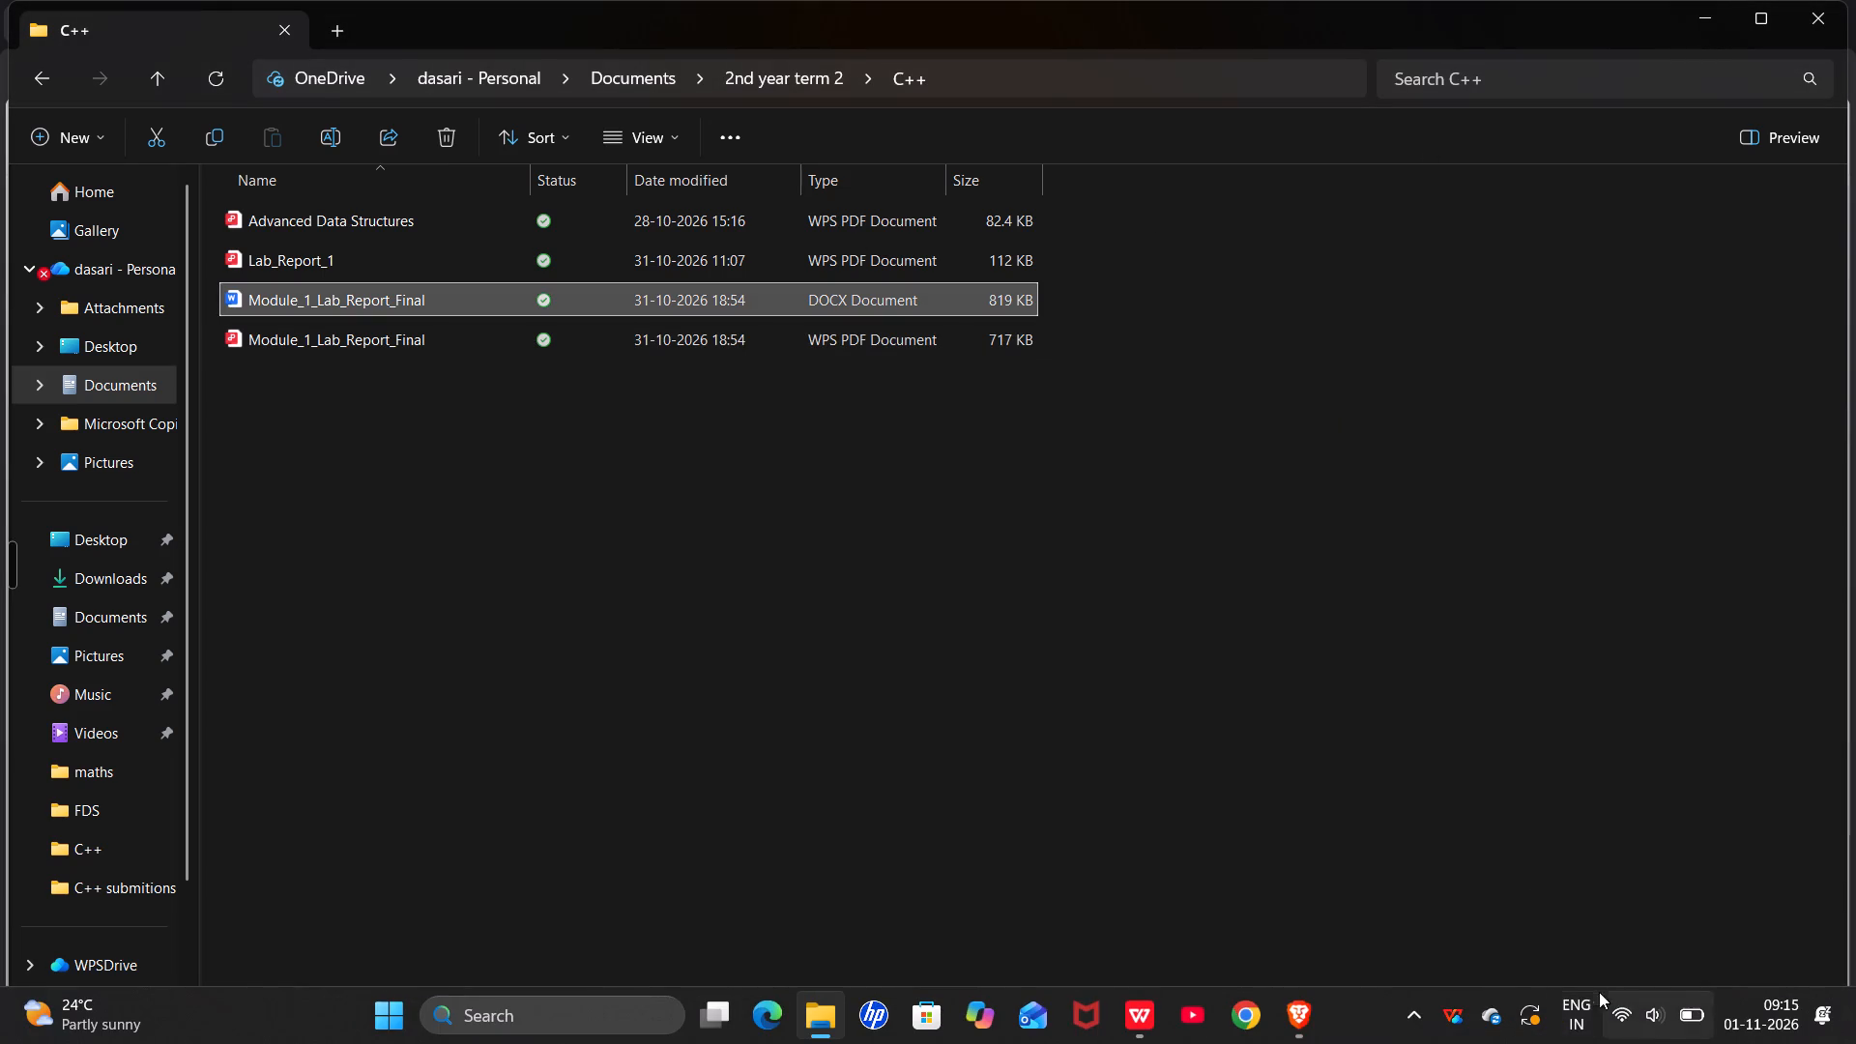
In the browser, submit the Module_1_Lab_Report_Final PDF for Lab Report 1 of Advanced Data Structures and return to the course overview.
{"action": "left_click", "coordinate": [1294, 1034]}
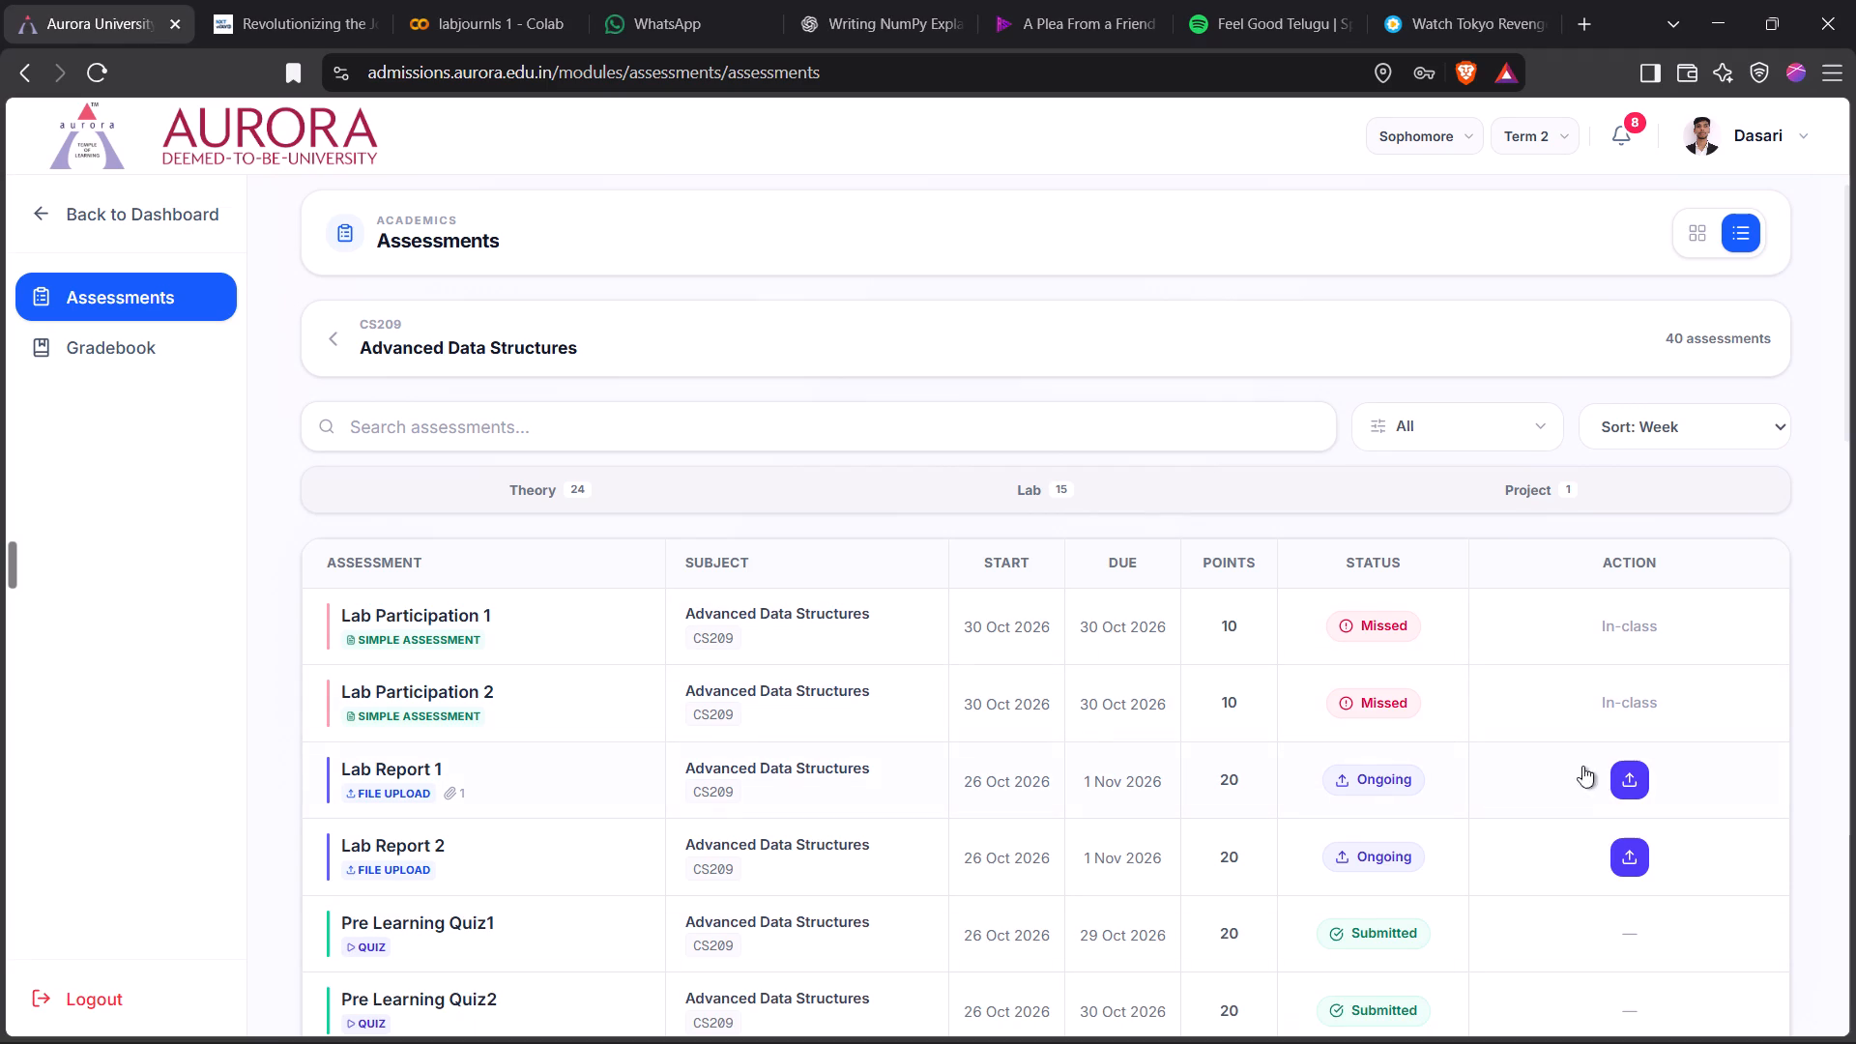
{"action": "left_click", "coordinate": [1635, 772]}
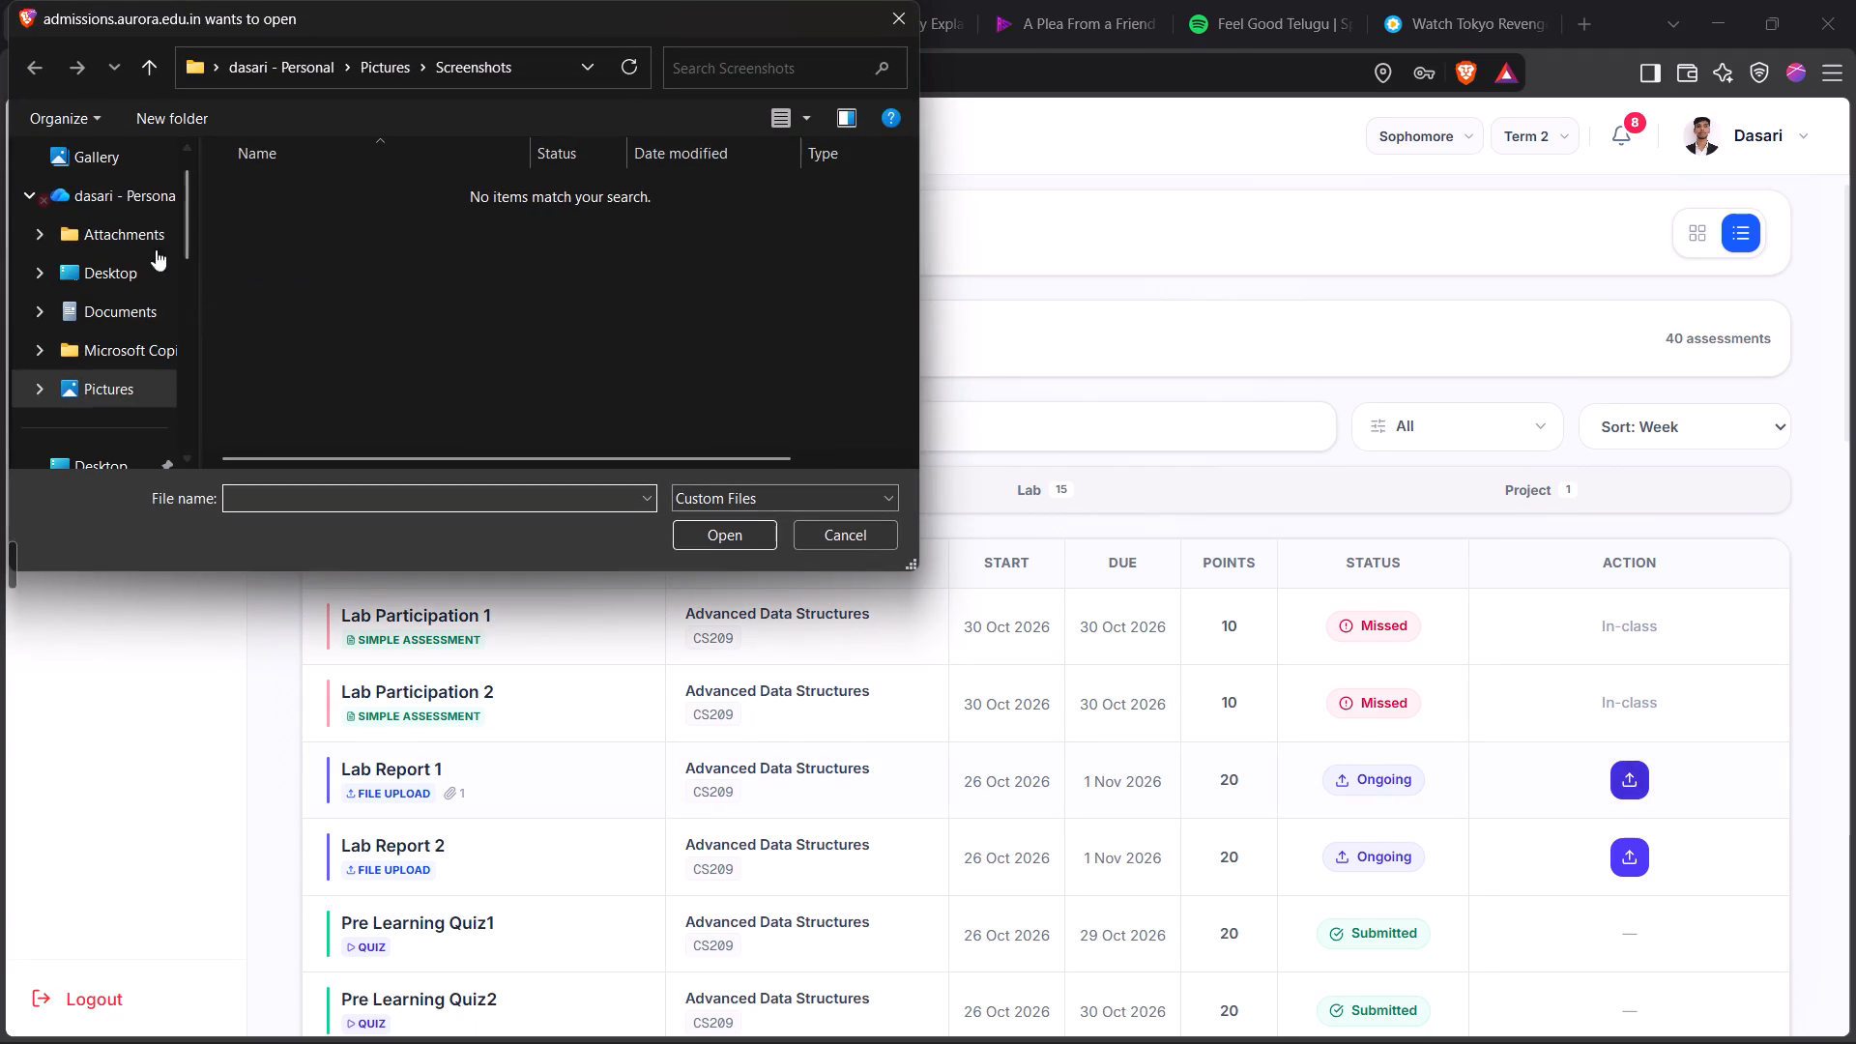
{"action": "left_click", "coordinate": [101, 310]}
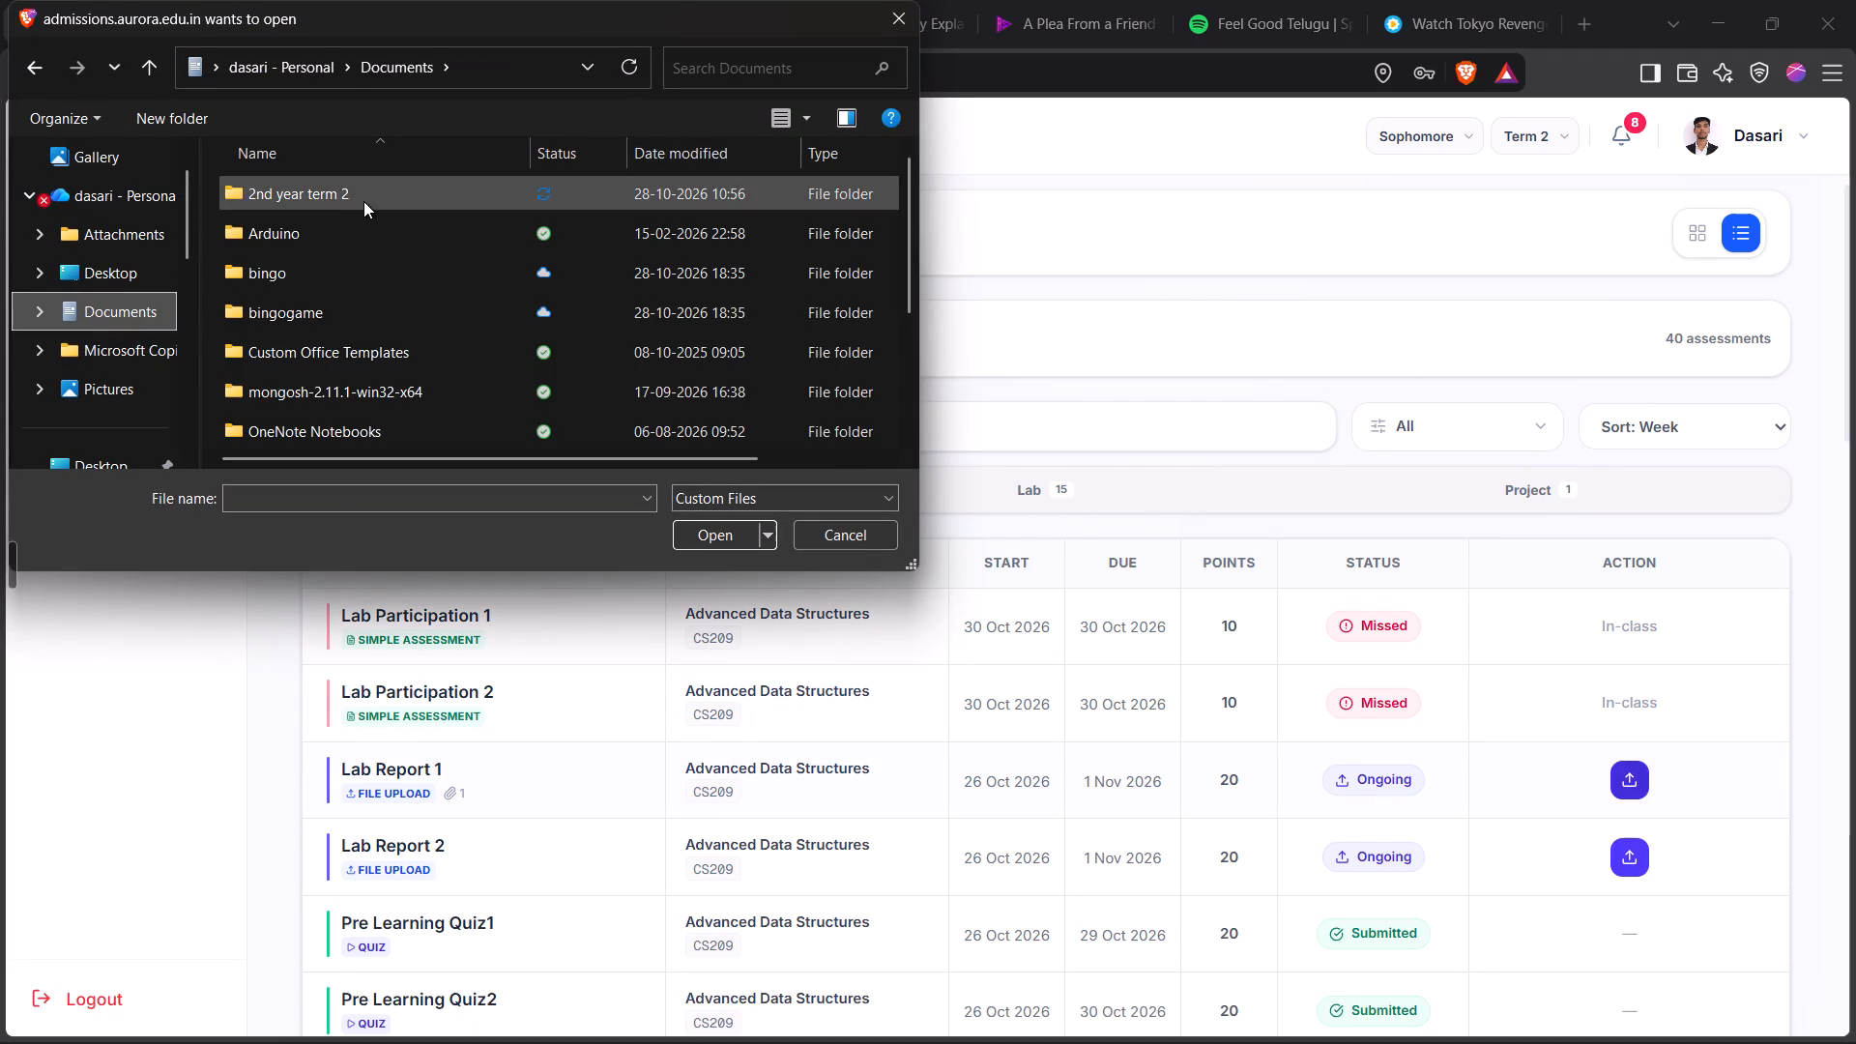
{"action": "double_click", "coordinate": [363, 201]}
{"action": "double_click", "coordinate": [357, 231]}
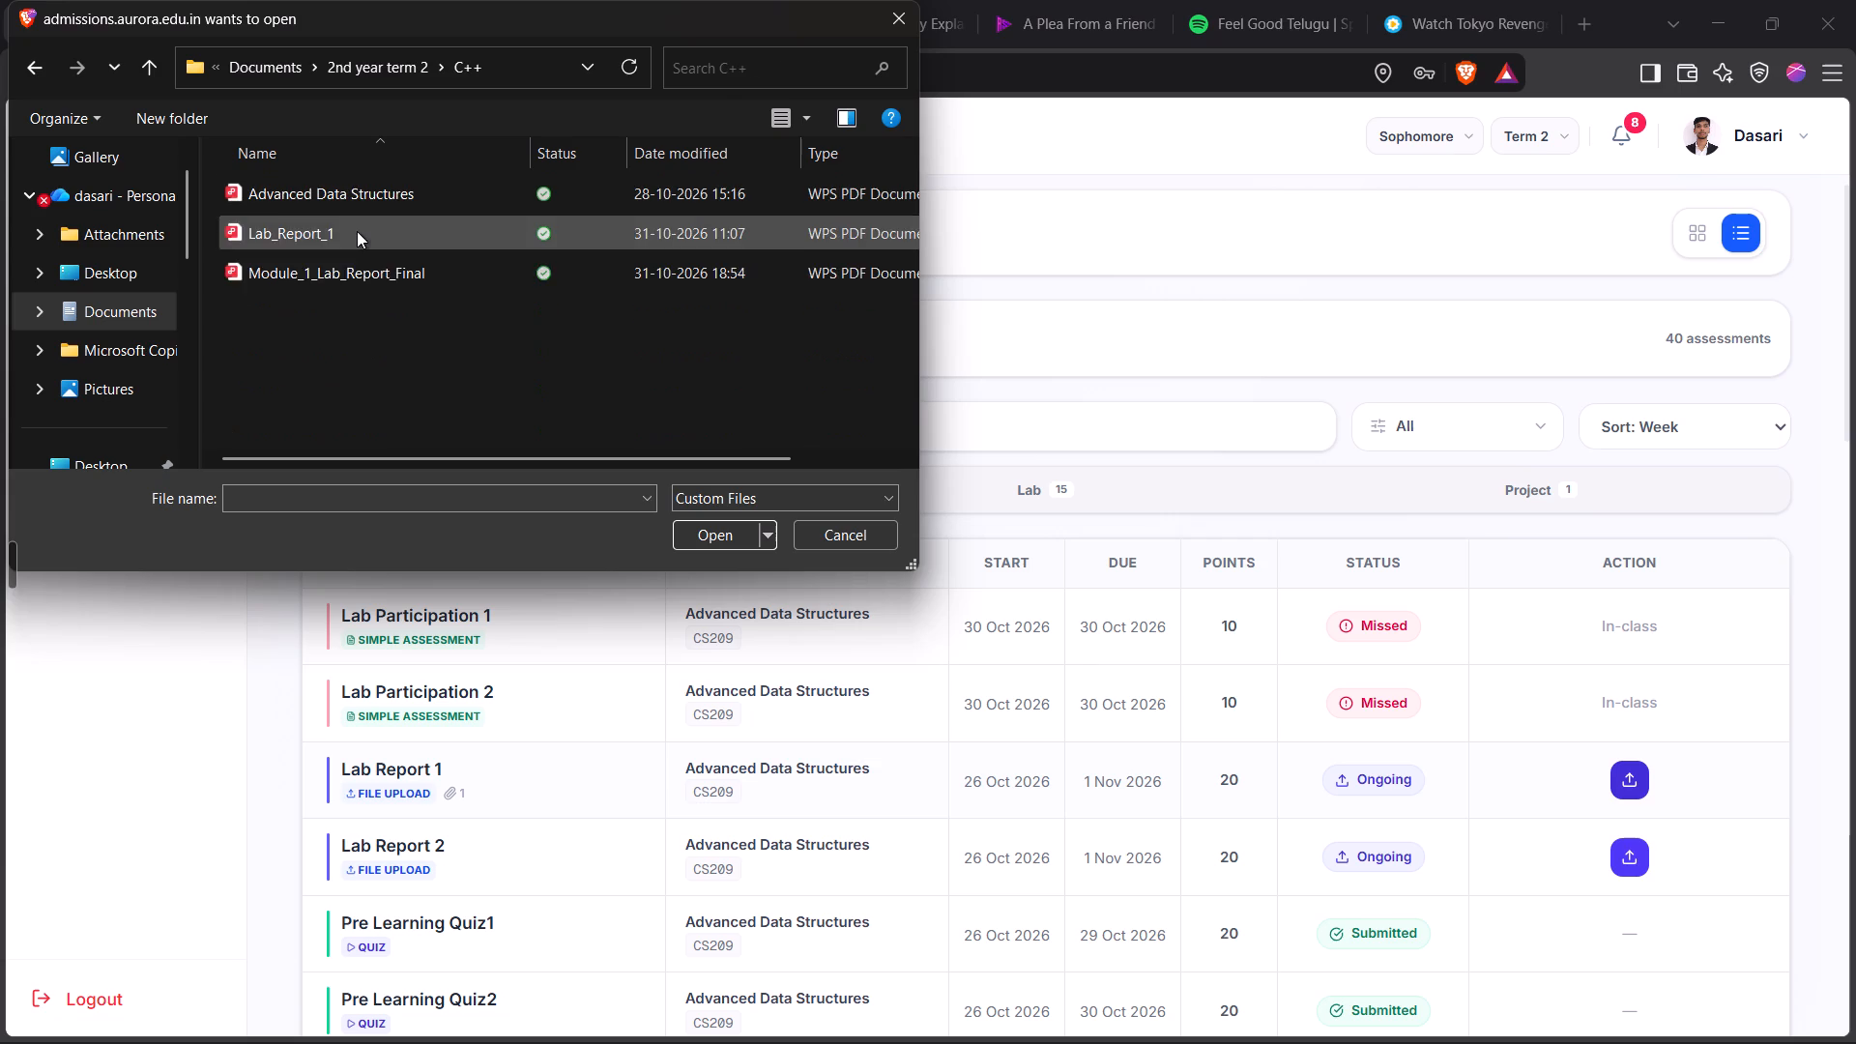
{"action": "double_click", "coordinate": [361, 278]}
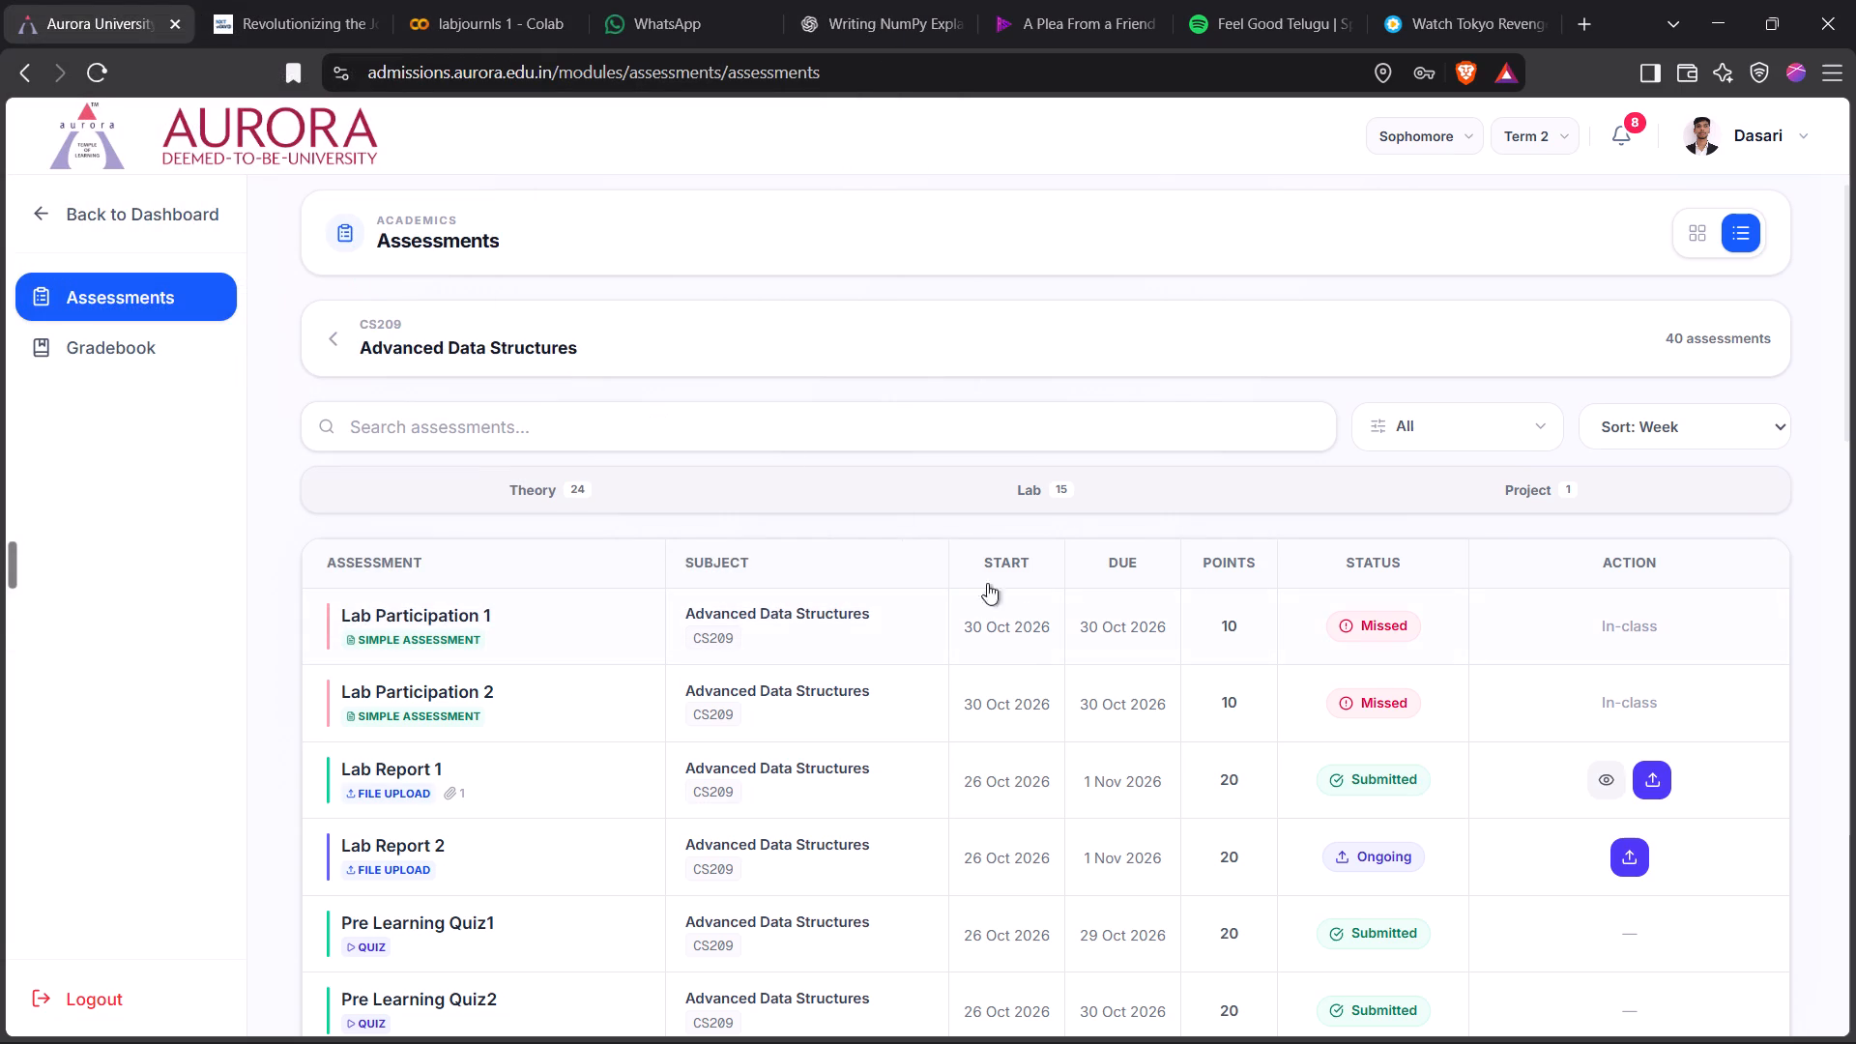
{"action": "left_click", "coordinate": [333, 338]}
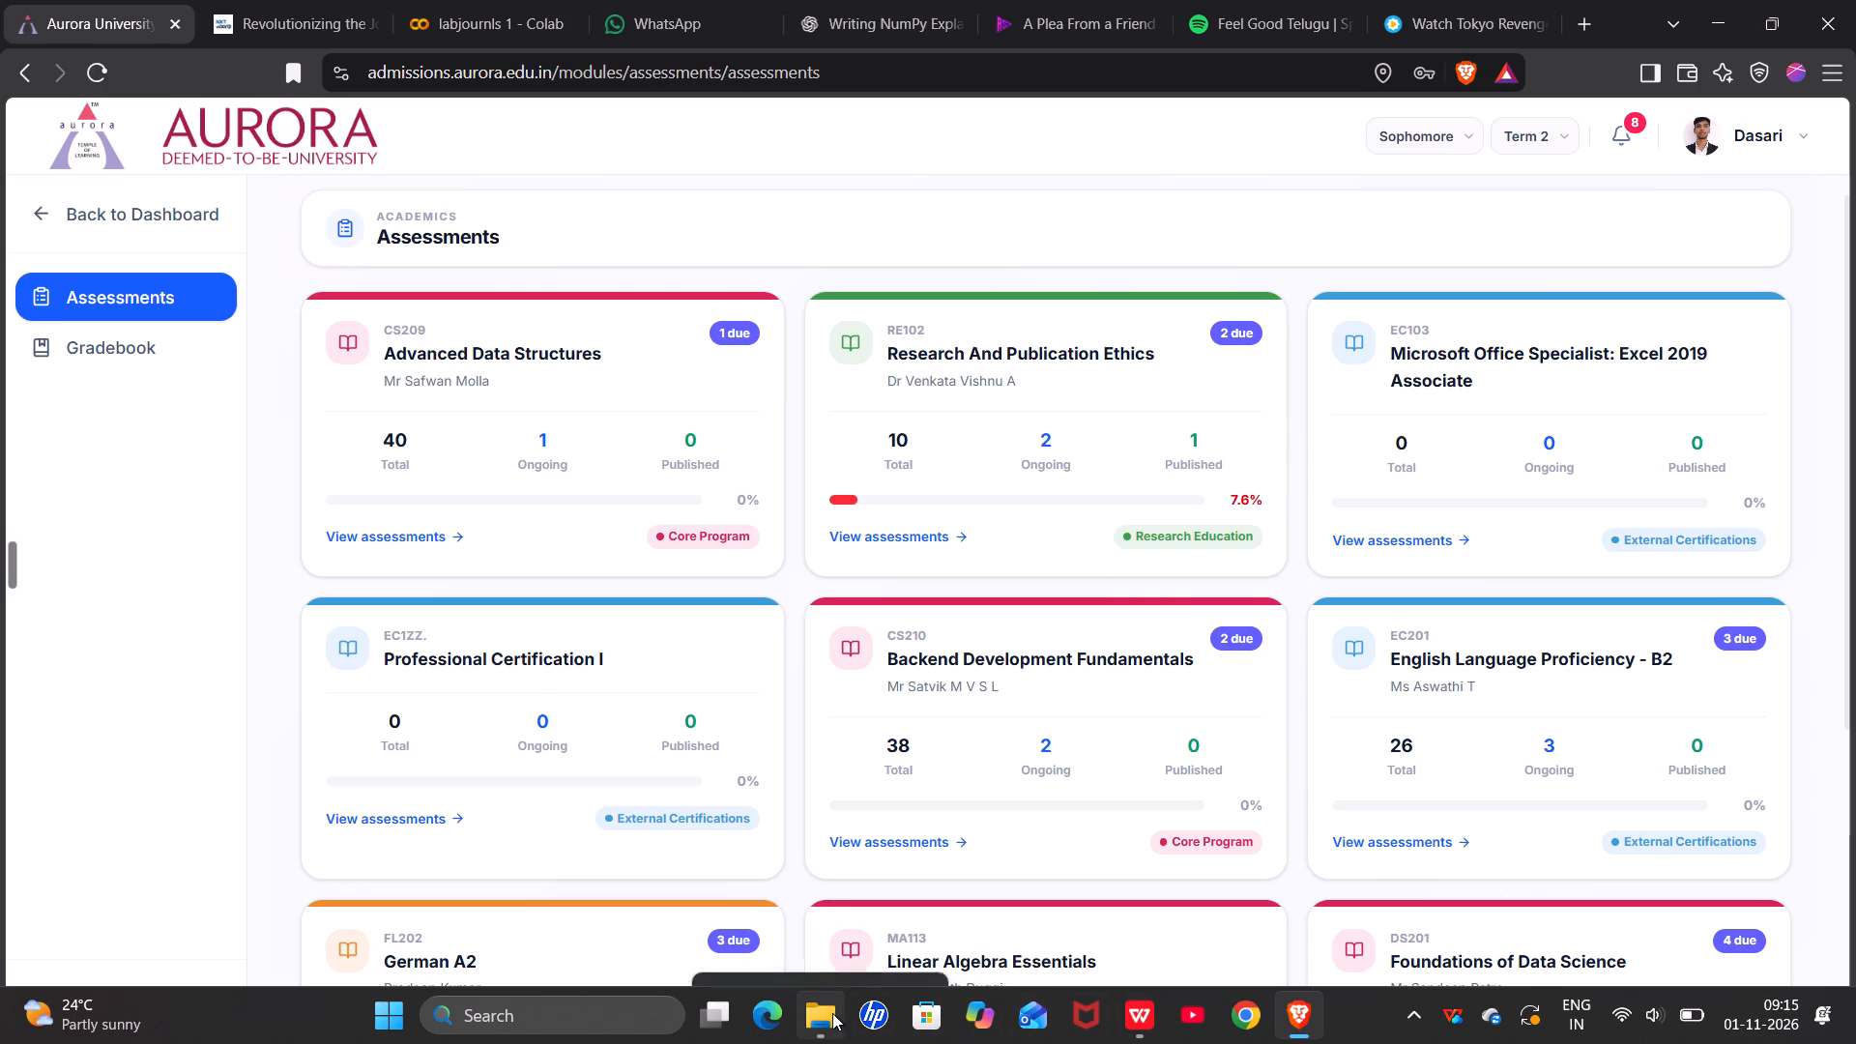
Open the lab-1 document from the backend folder in 2nd year term 2.
{"action": "left_click", "coordinate": [832, 1013]}
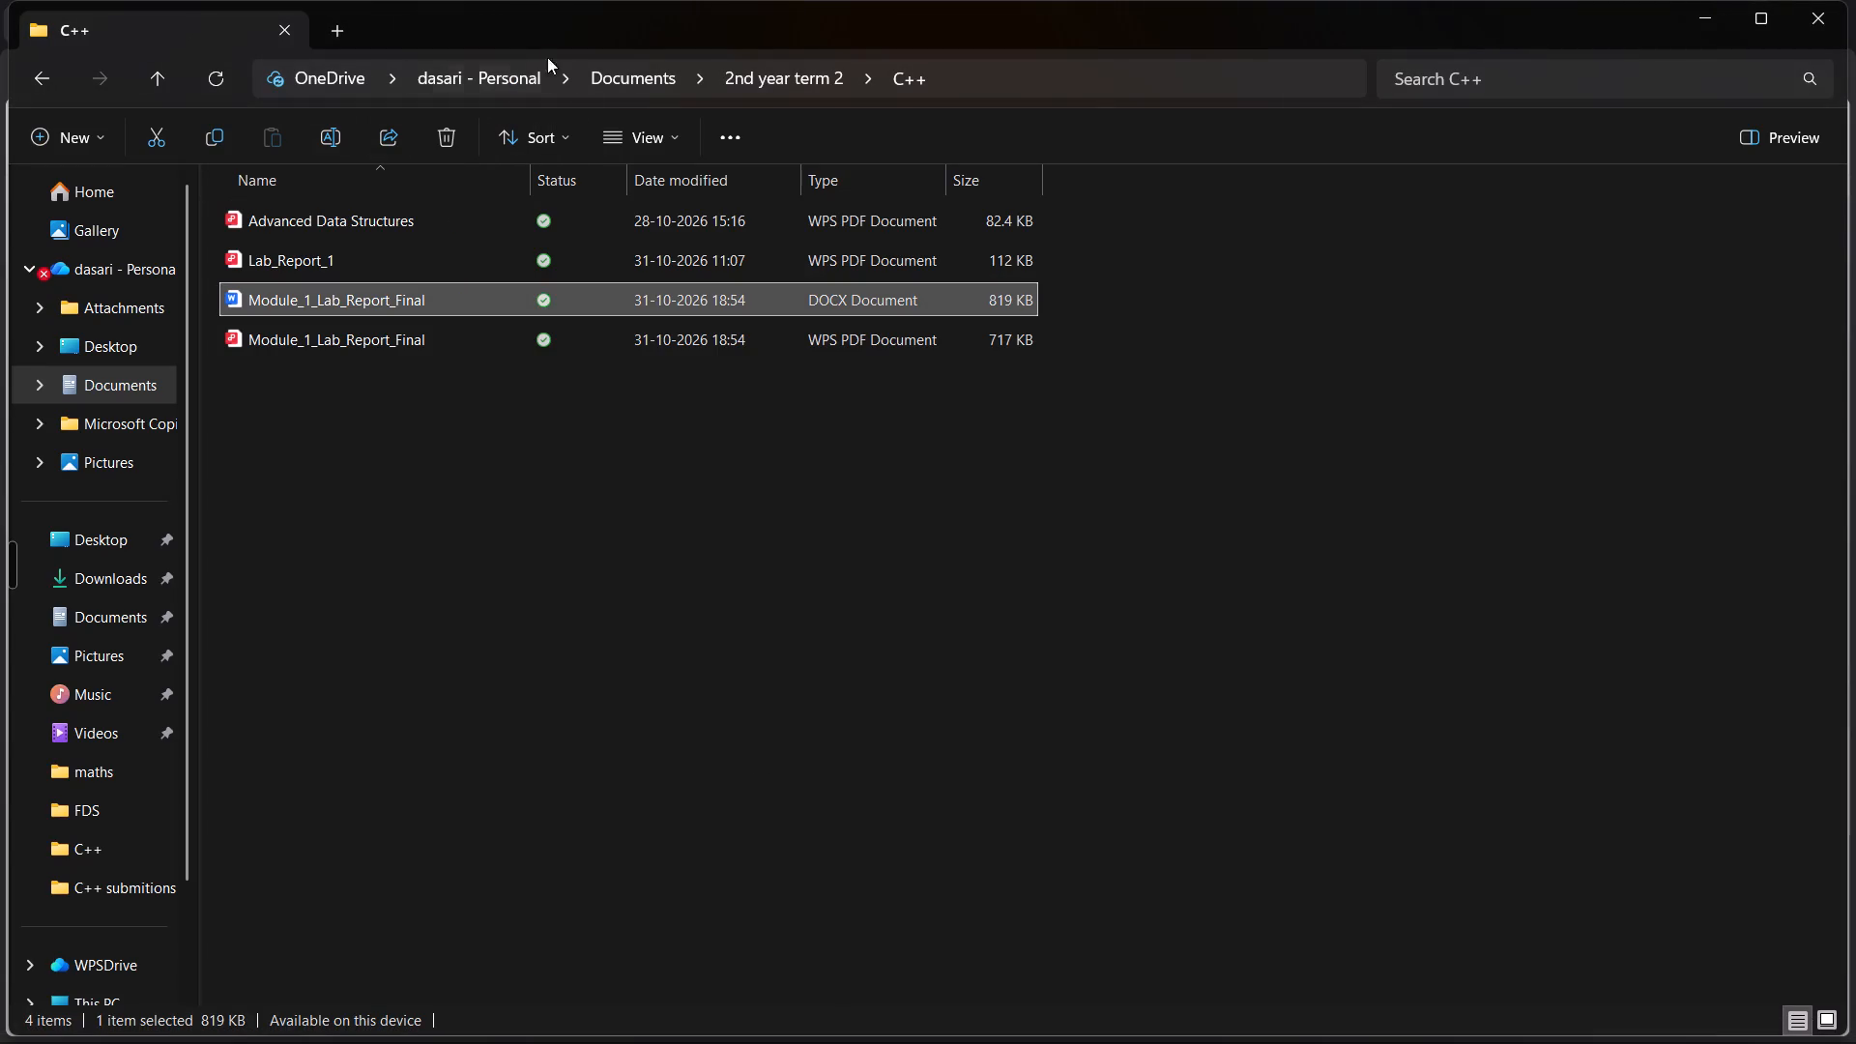
{"action": "left_click", "coordinate": [767, 84]}
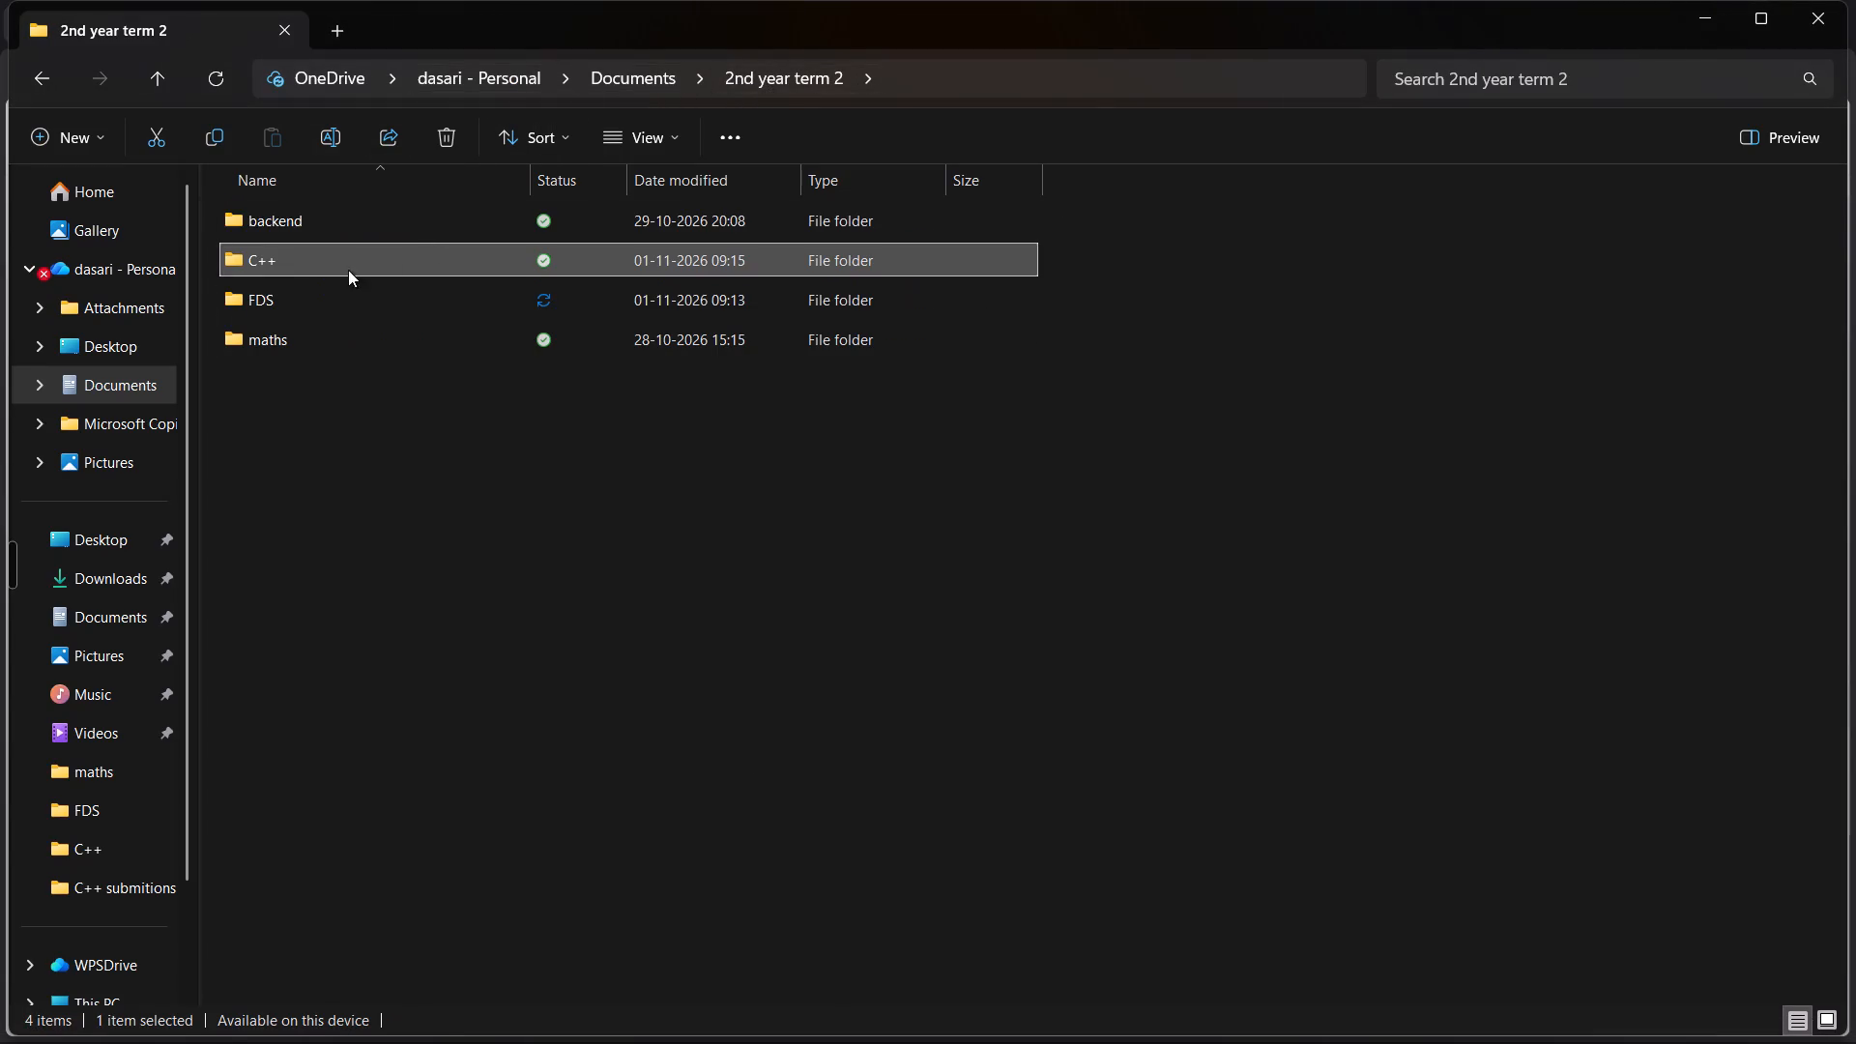
{"action": "double_click", "coordinate": [345, 221]}
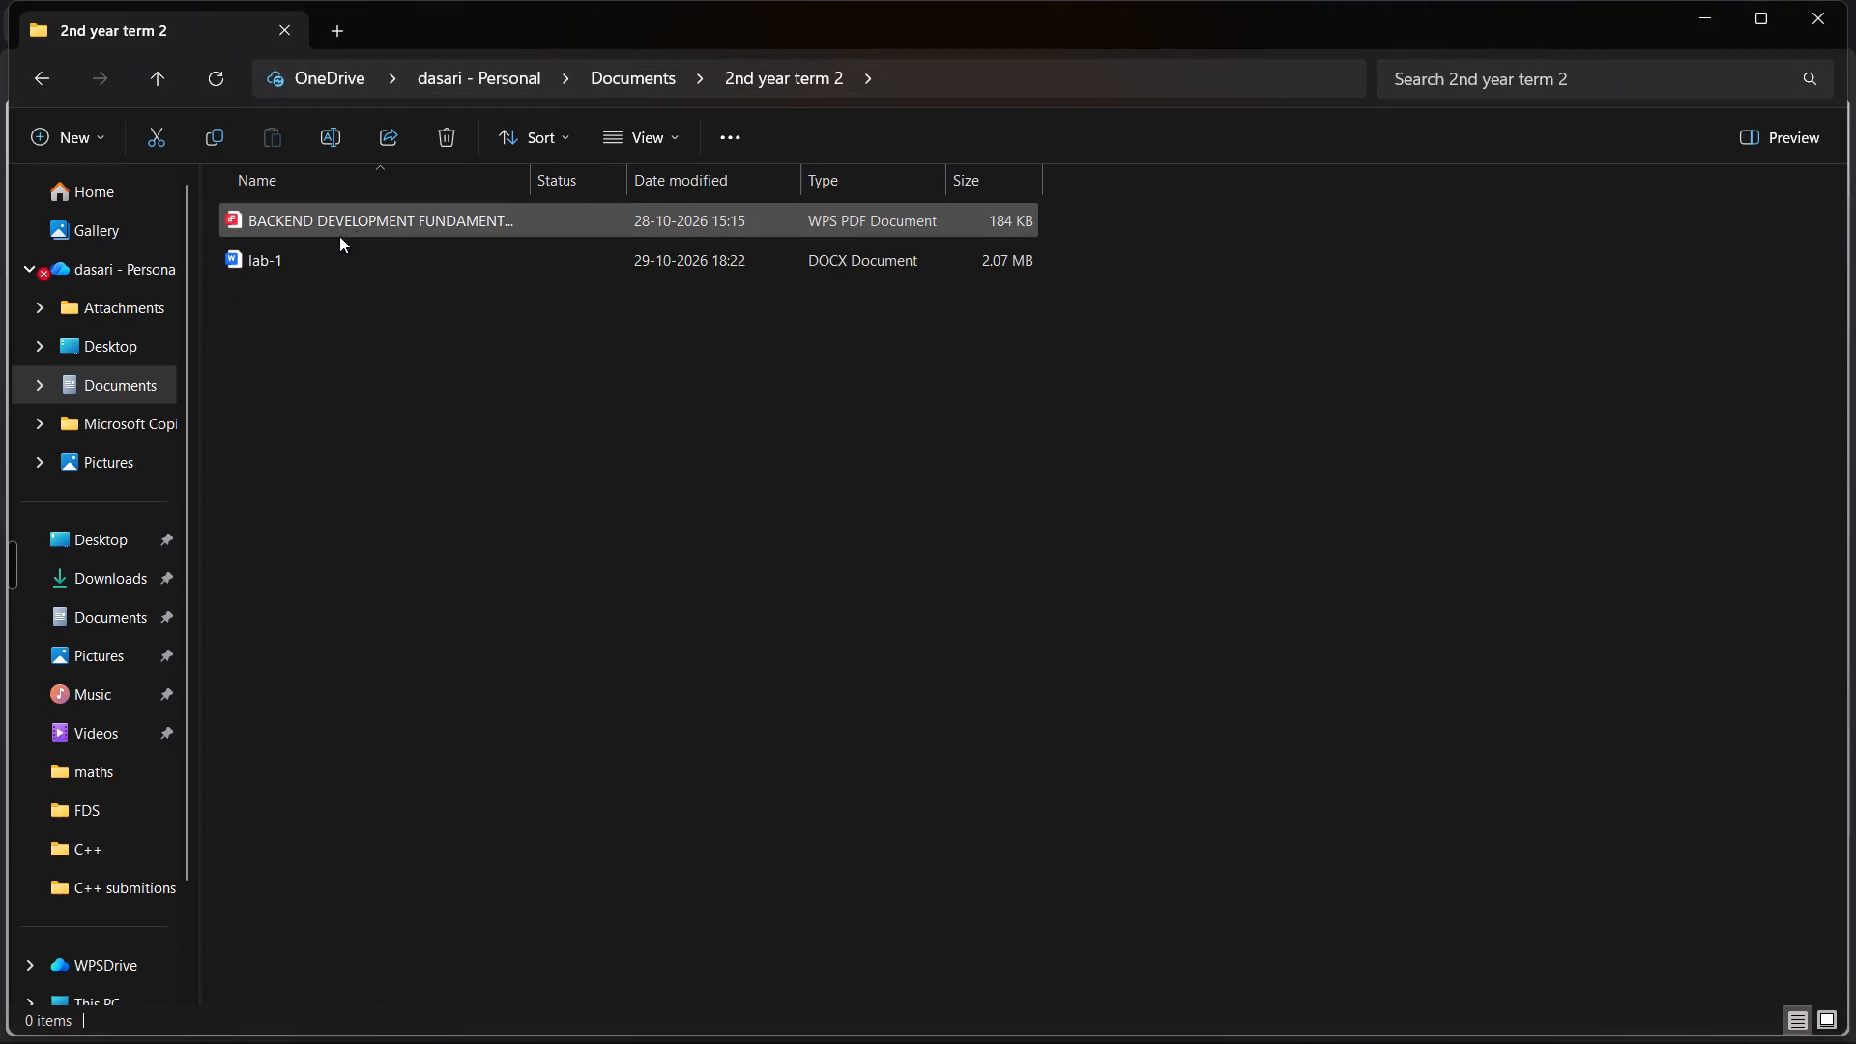
{"action": "double_click", "coordinate": [333, 251]}
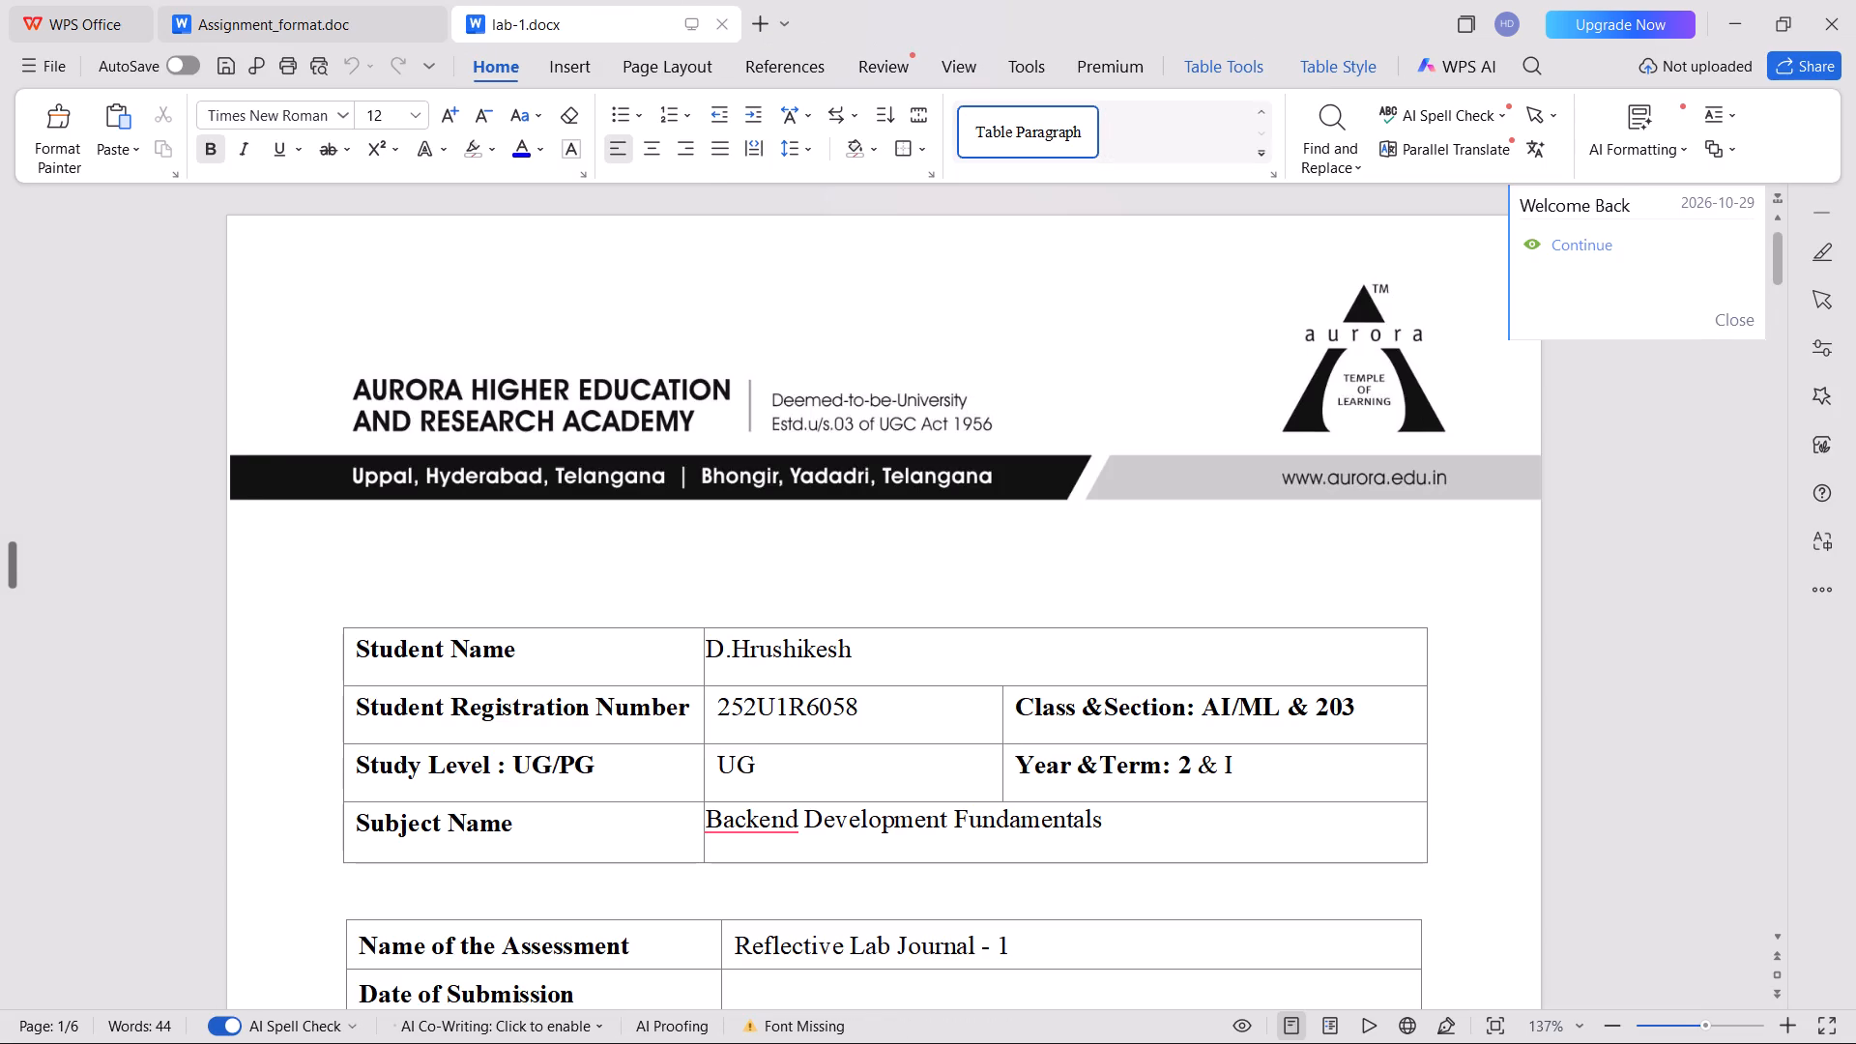
Enter 1-11-2026 as the Date of Submission in the assessment table and save the document.
{"action": "scroll", "coordinate": [596, 622], "scroll_direction": "down", "scroll_amount": 3}
{"action": "left_click", "coordinate": [771, 694]}
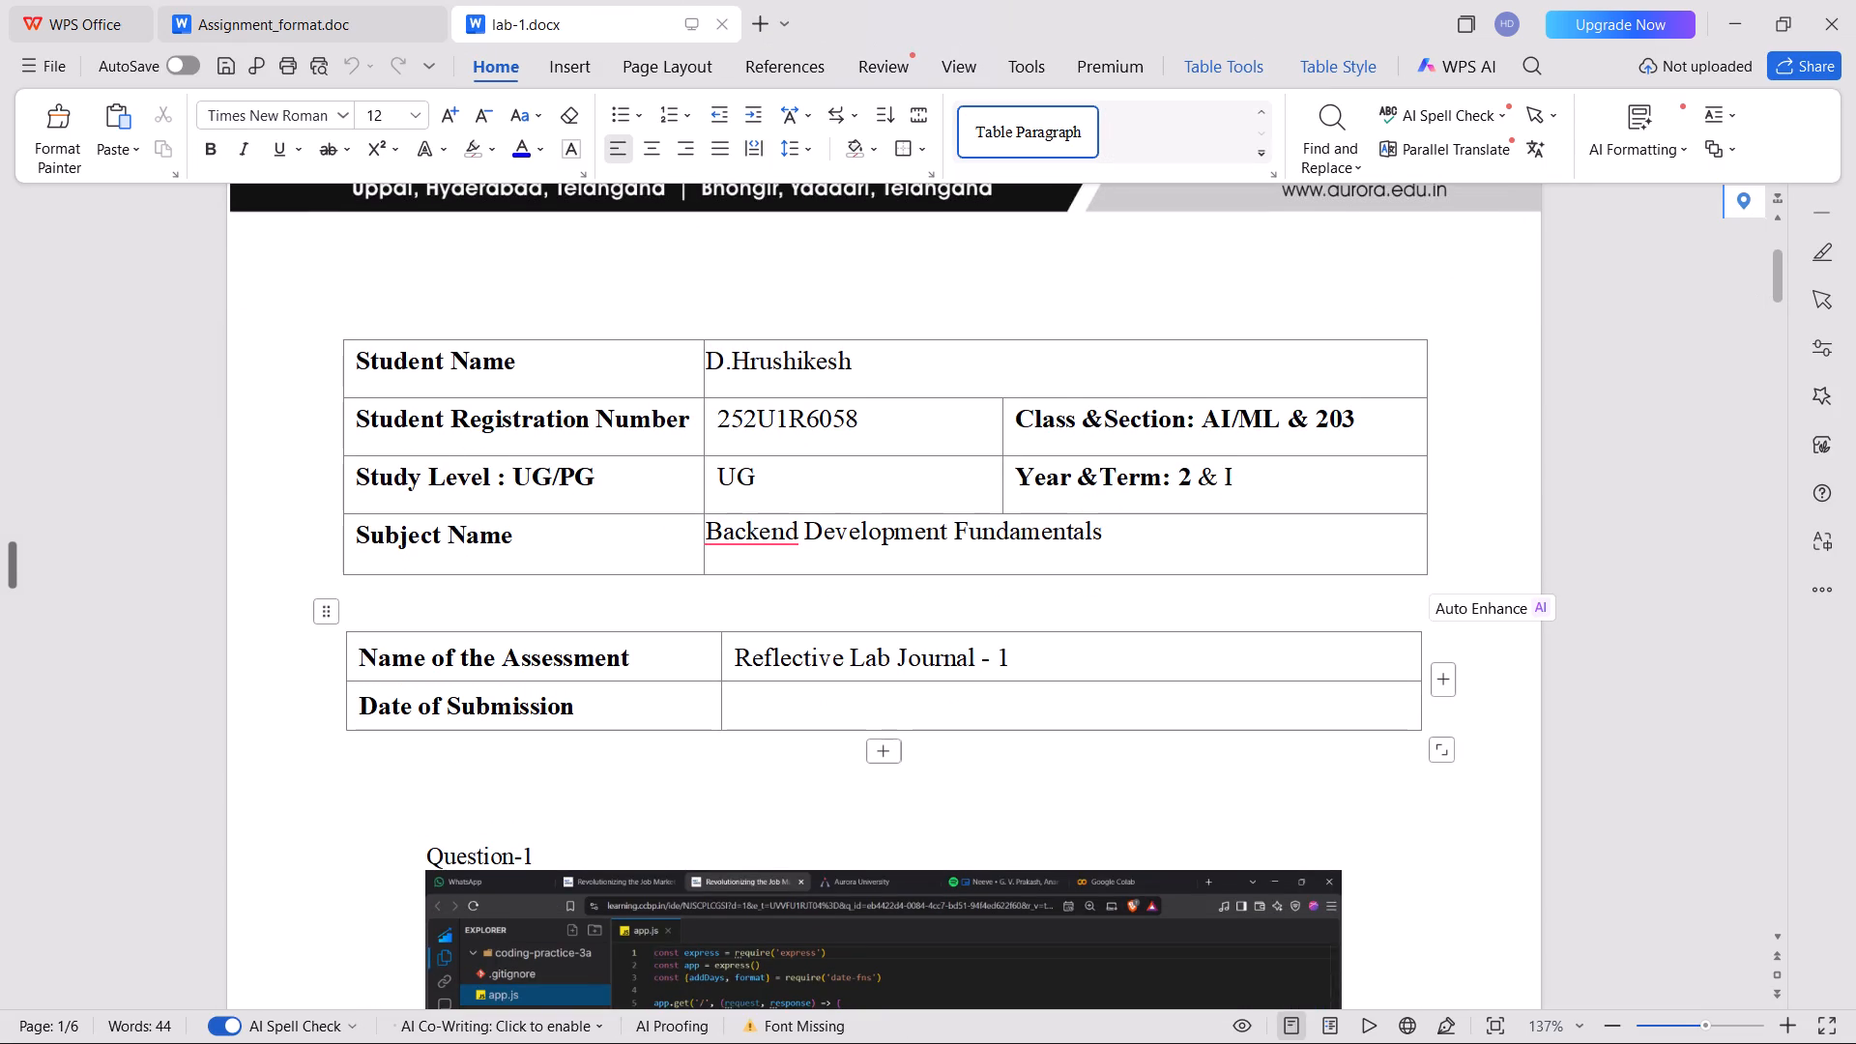
{"action": "type", "text": "1-11-2026"}
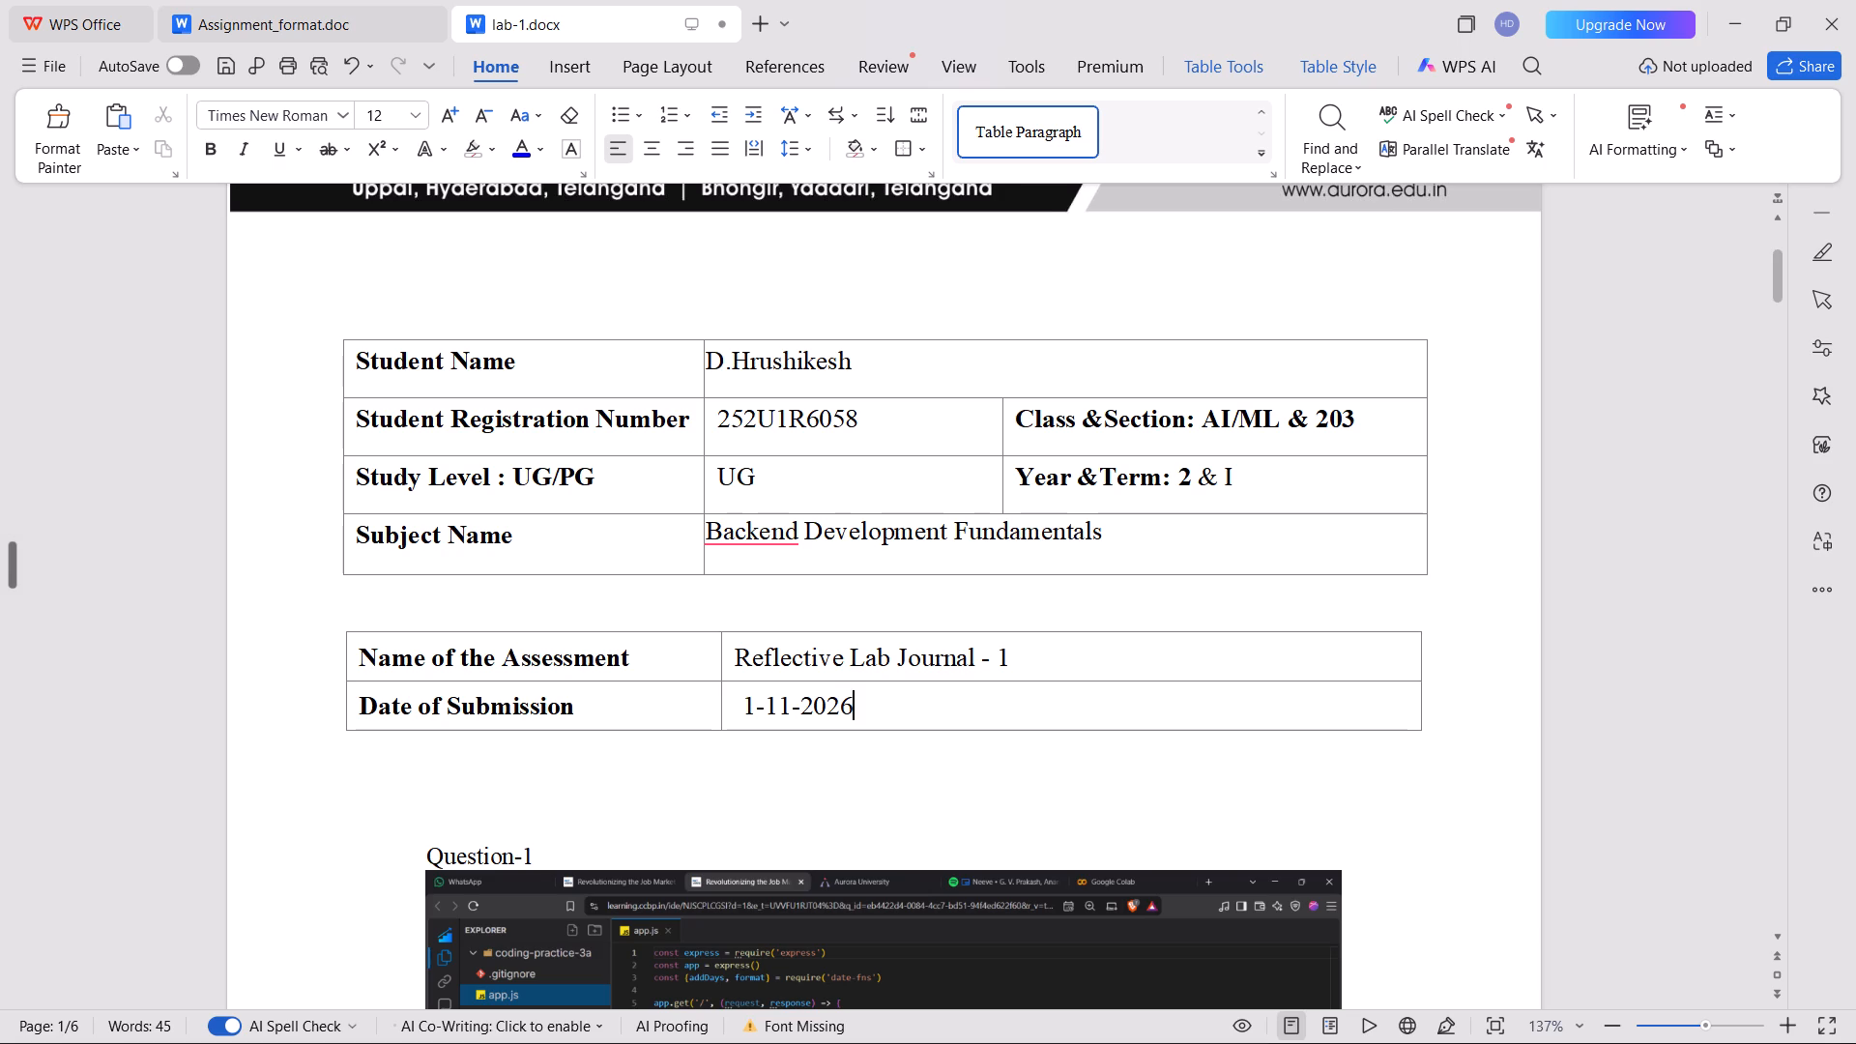
{"action": "left_click", "coordinate": [219, 68]}
Look through the question headings and screenshots in the lab journal, then return to its first page.
{"action": "scroll", "coordinate": [354, 585], "scroll_direction": "down", "scroll_amount": 8}
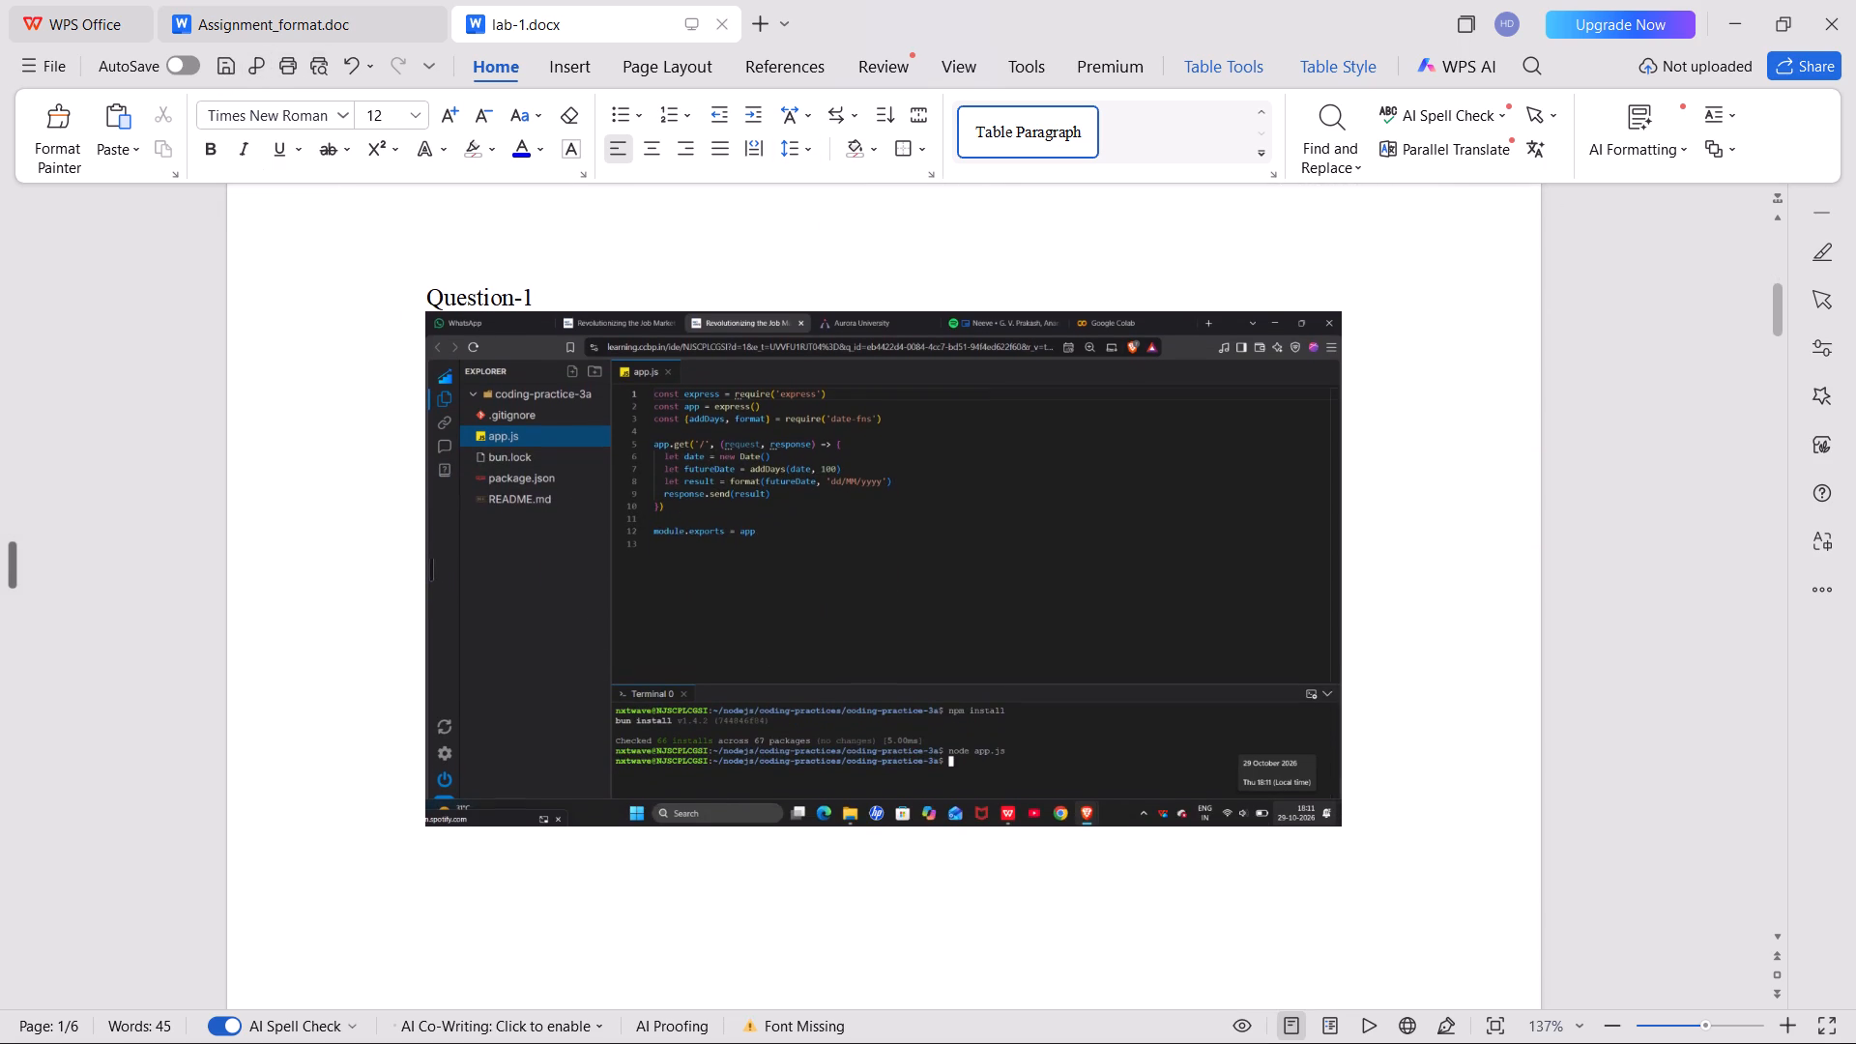
{"action": "scroll", "coordinate": [354, 585], "scroll_direction": "down", "scroll_amount": 1}
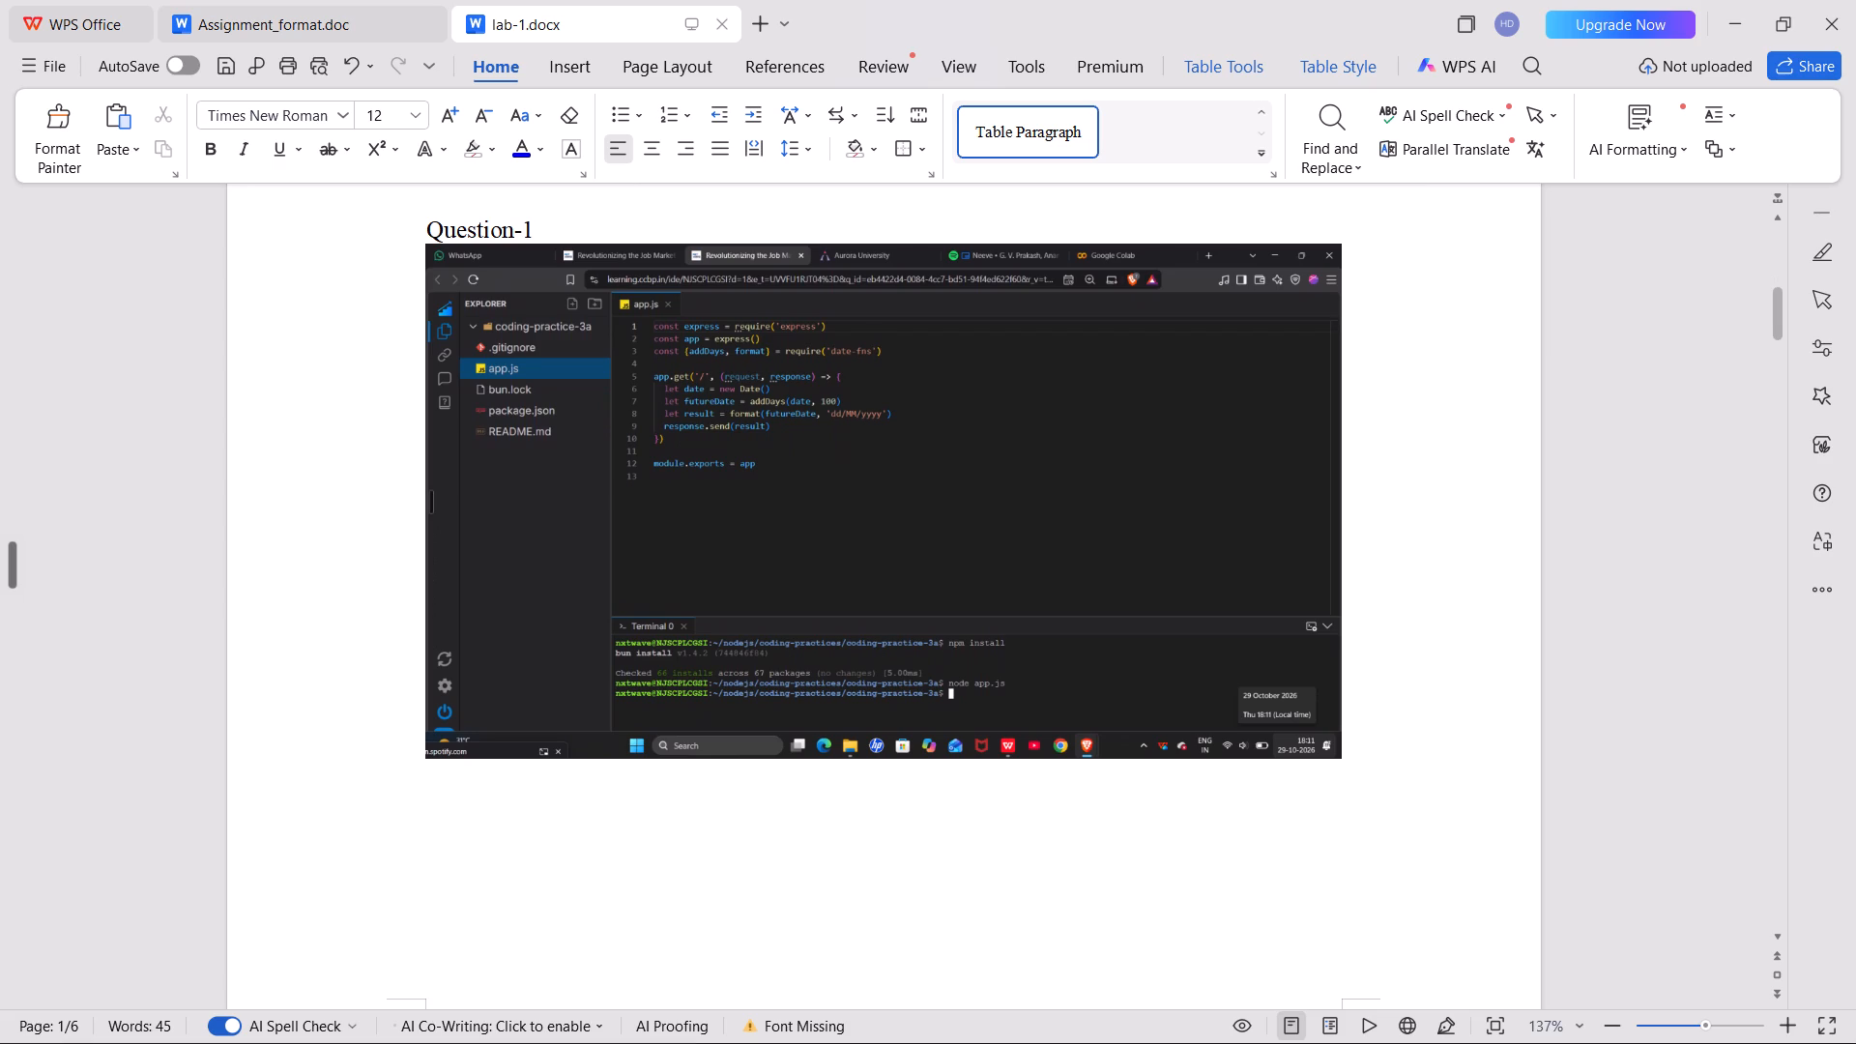
{"action": "scroll", "coordinate": [354, 585], "scroll_direction": "down", "scroll_amount": 6}
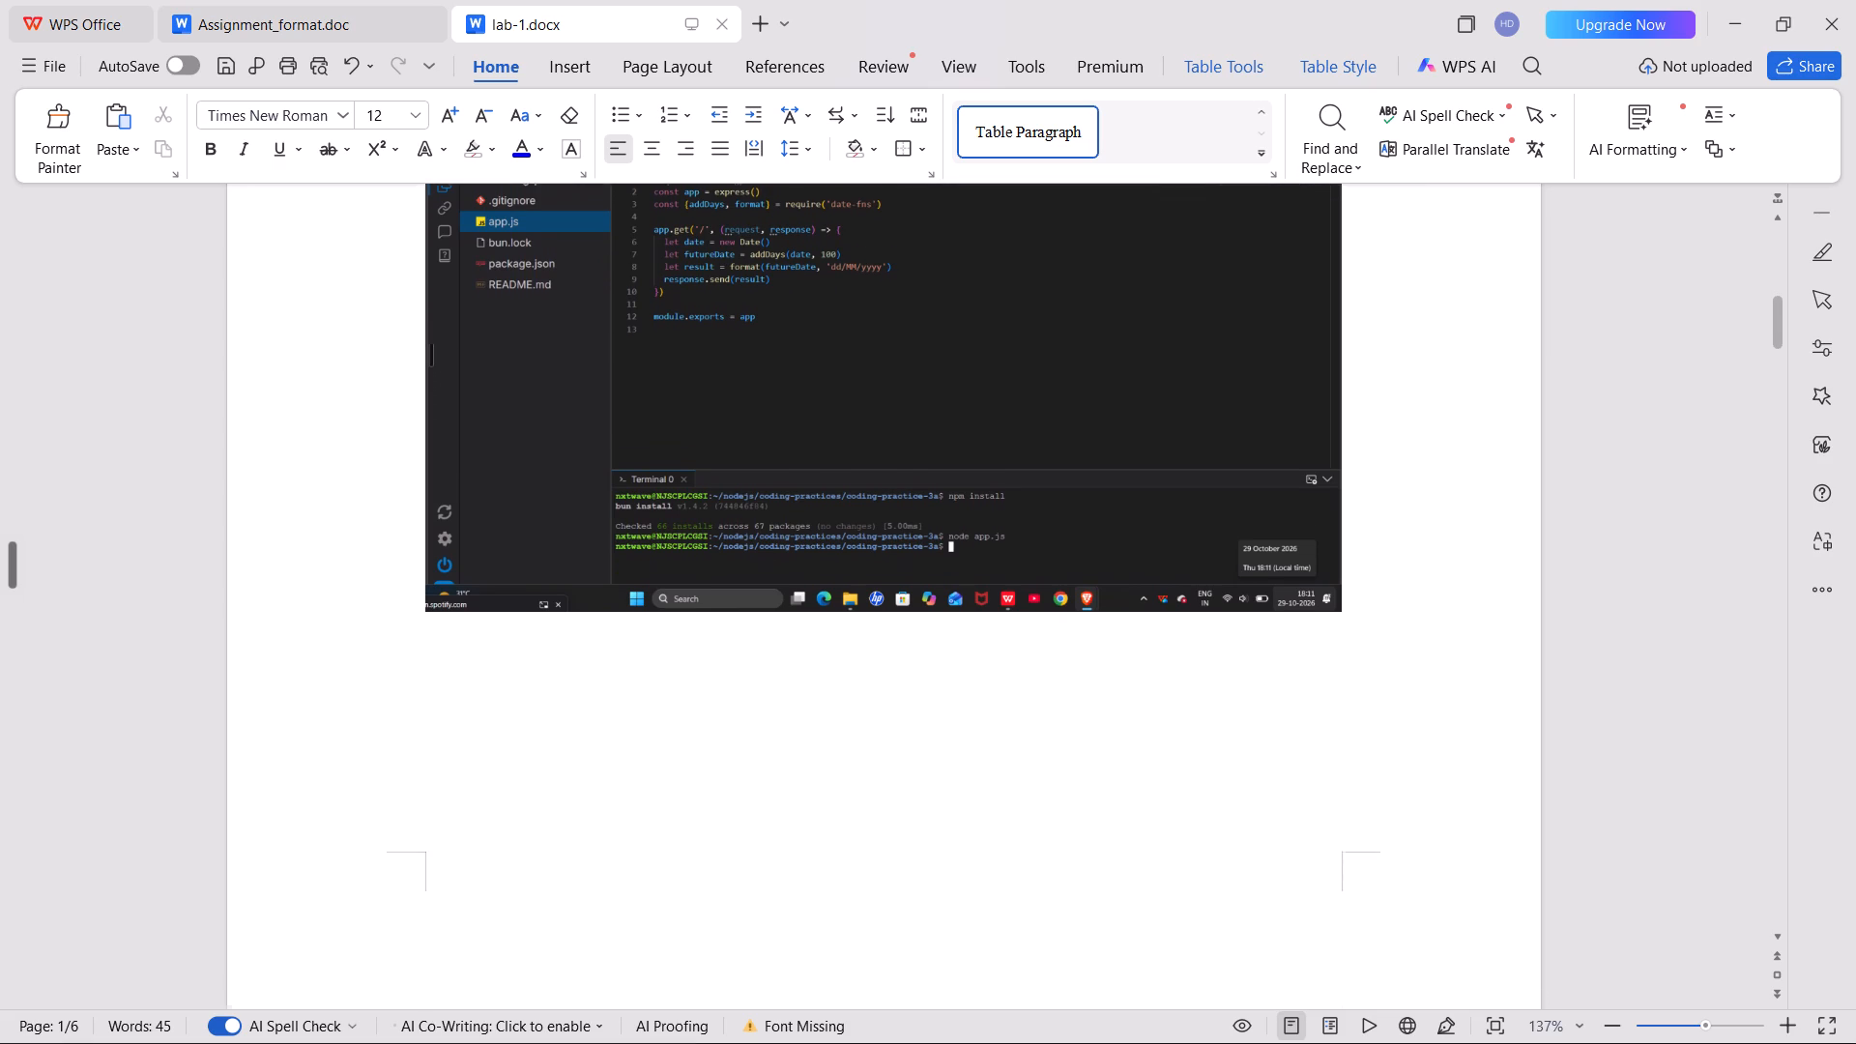
{"action": "scroll", "coordinate": [354, 585], "scroll_direction": "down", "scroll_amount": 11}
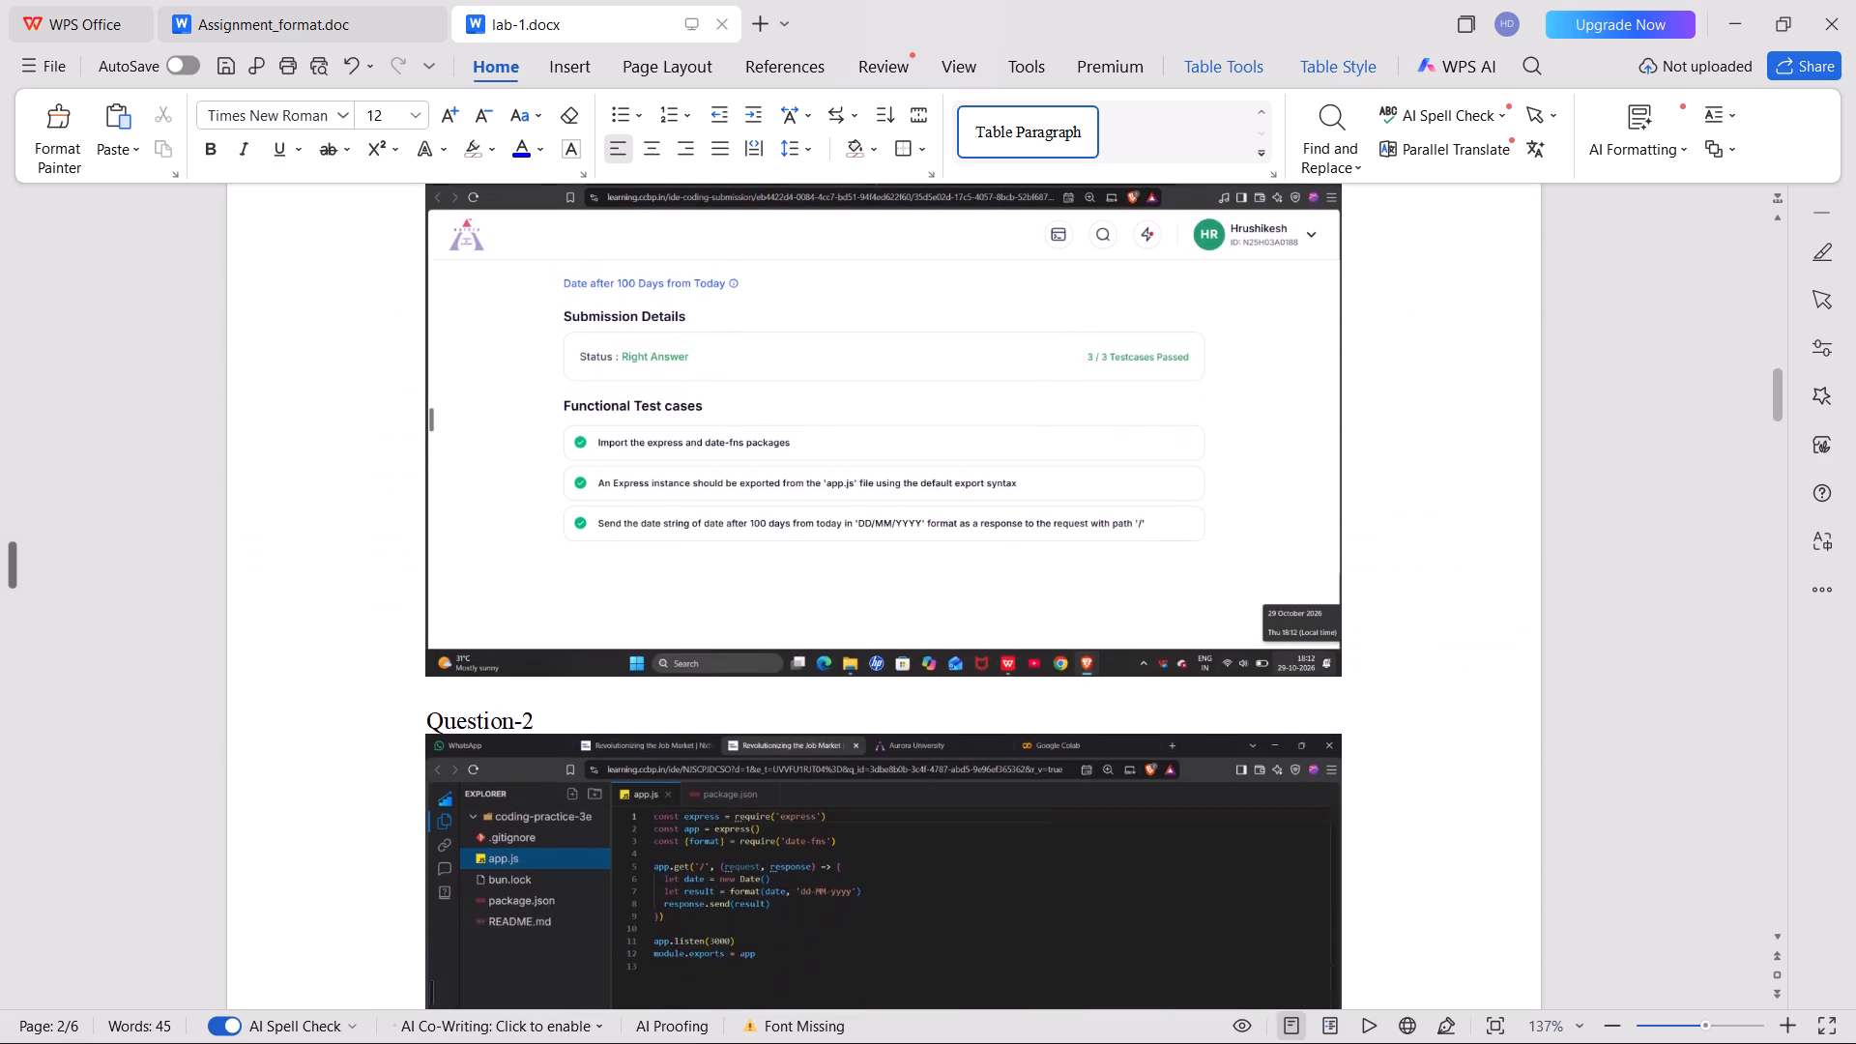
{"action": "scroll", "coordinate": [354, 585], "scroll_direction": "down", "scroll_amount": 13}
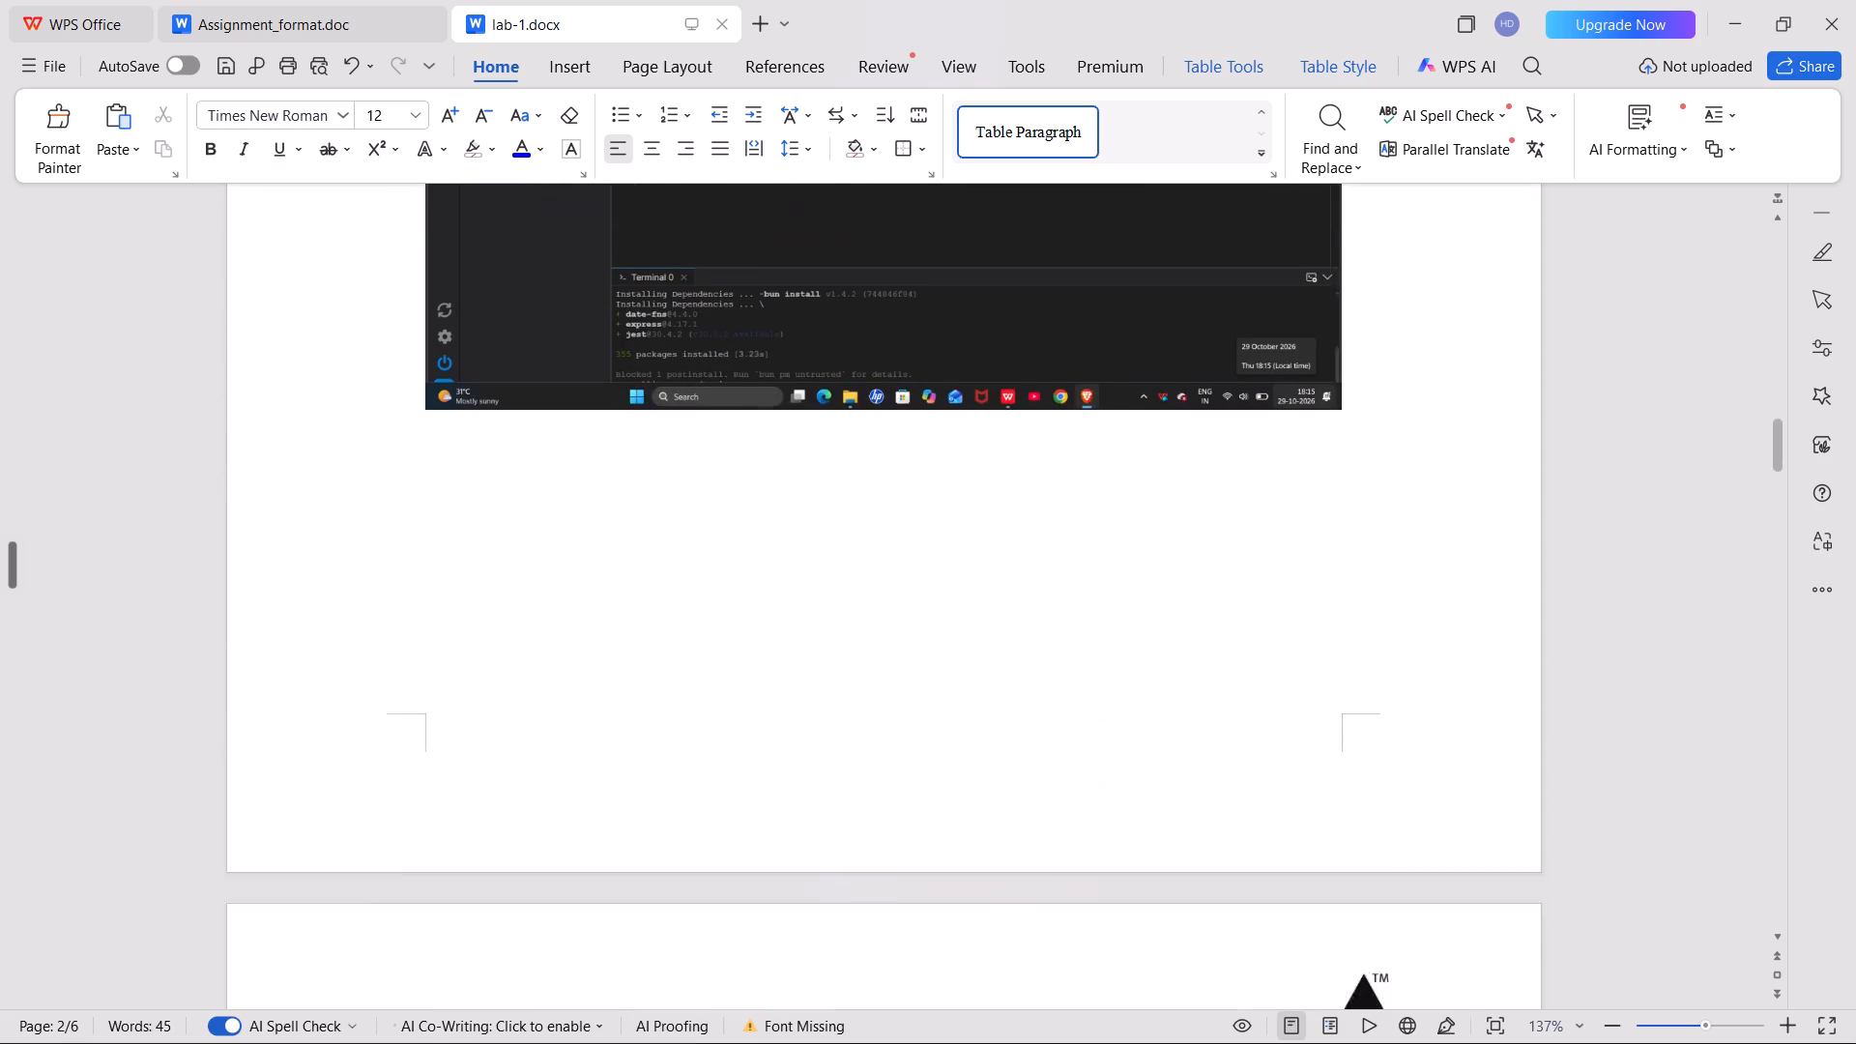
{"action": "scroll", "coordinate": [354, 585], "scroll_direction": "down", "scroll_amount": 15}
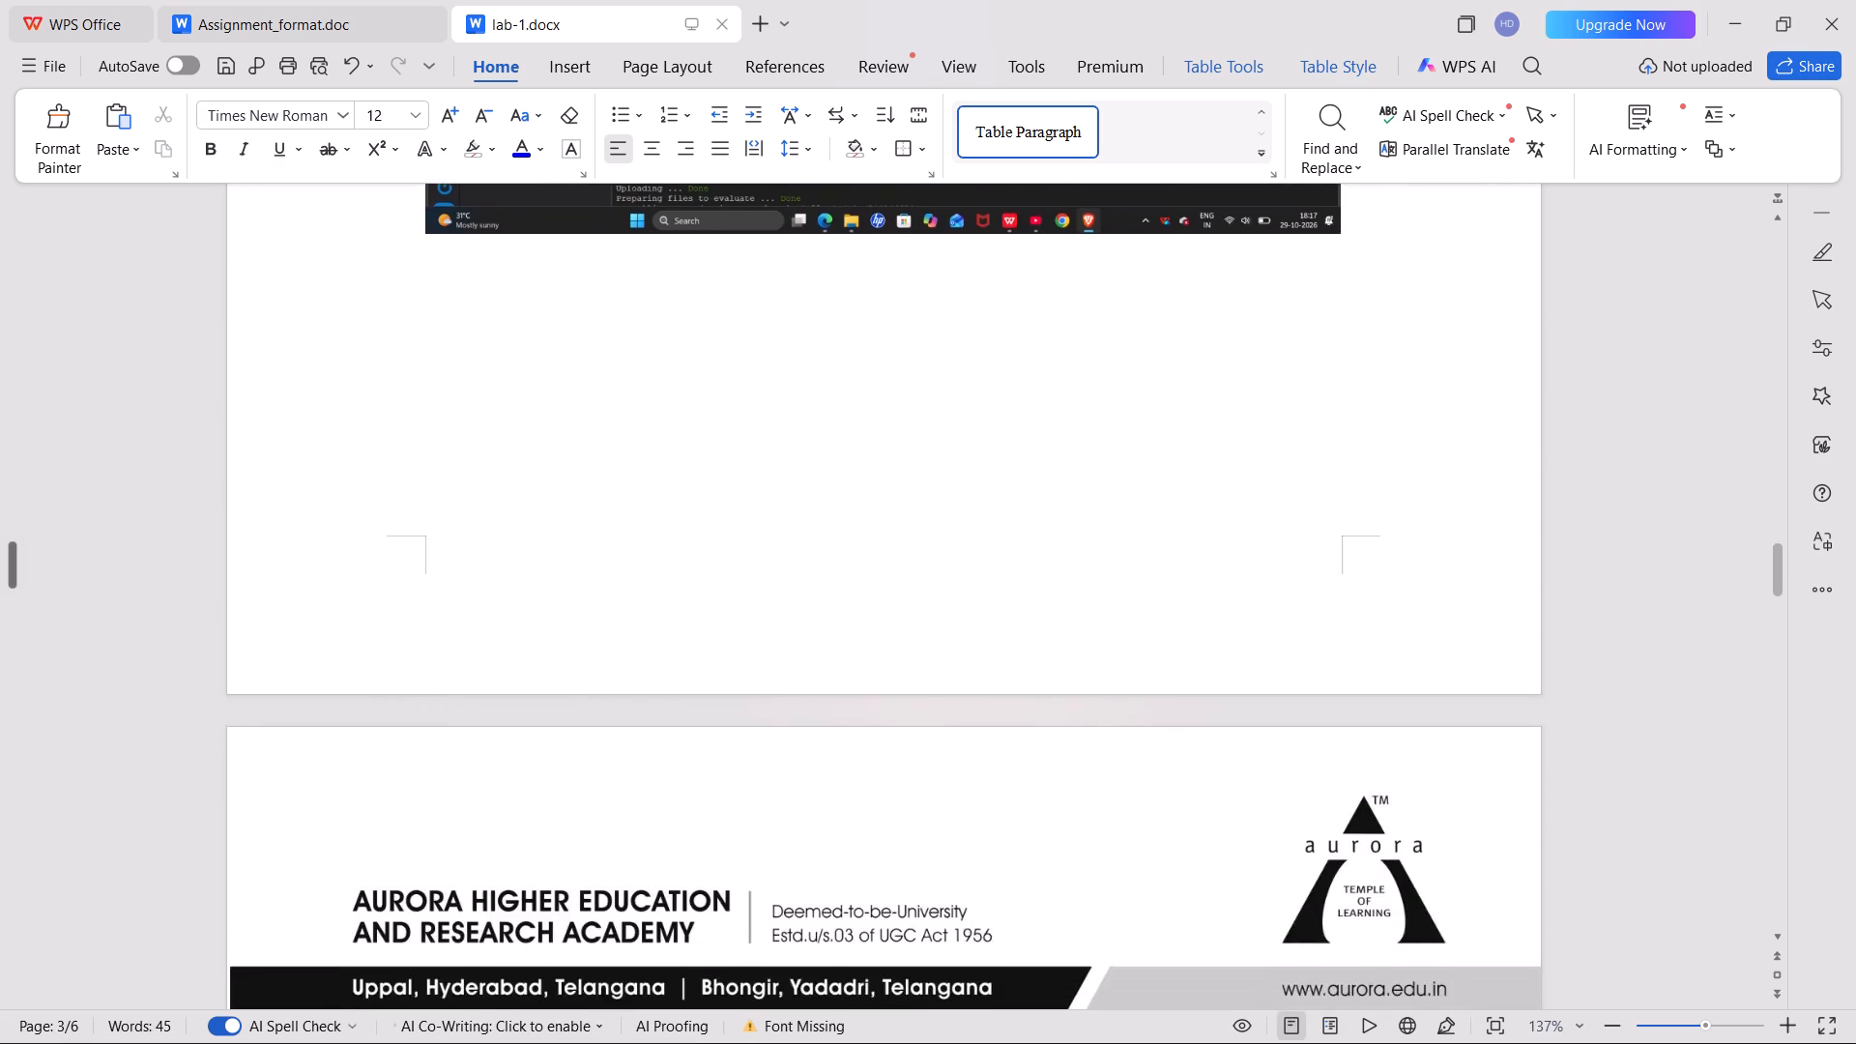
{"action": "scroll", "coordinate": [354, 585], "scroll_direction": "down", "scroll_amount": 20}
{"action": "scroll", "coordinate": [354, 585], "scroll_direction": "up", "scroll_amount": 11}
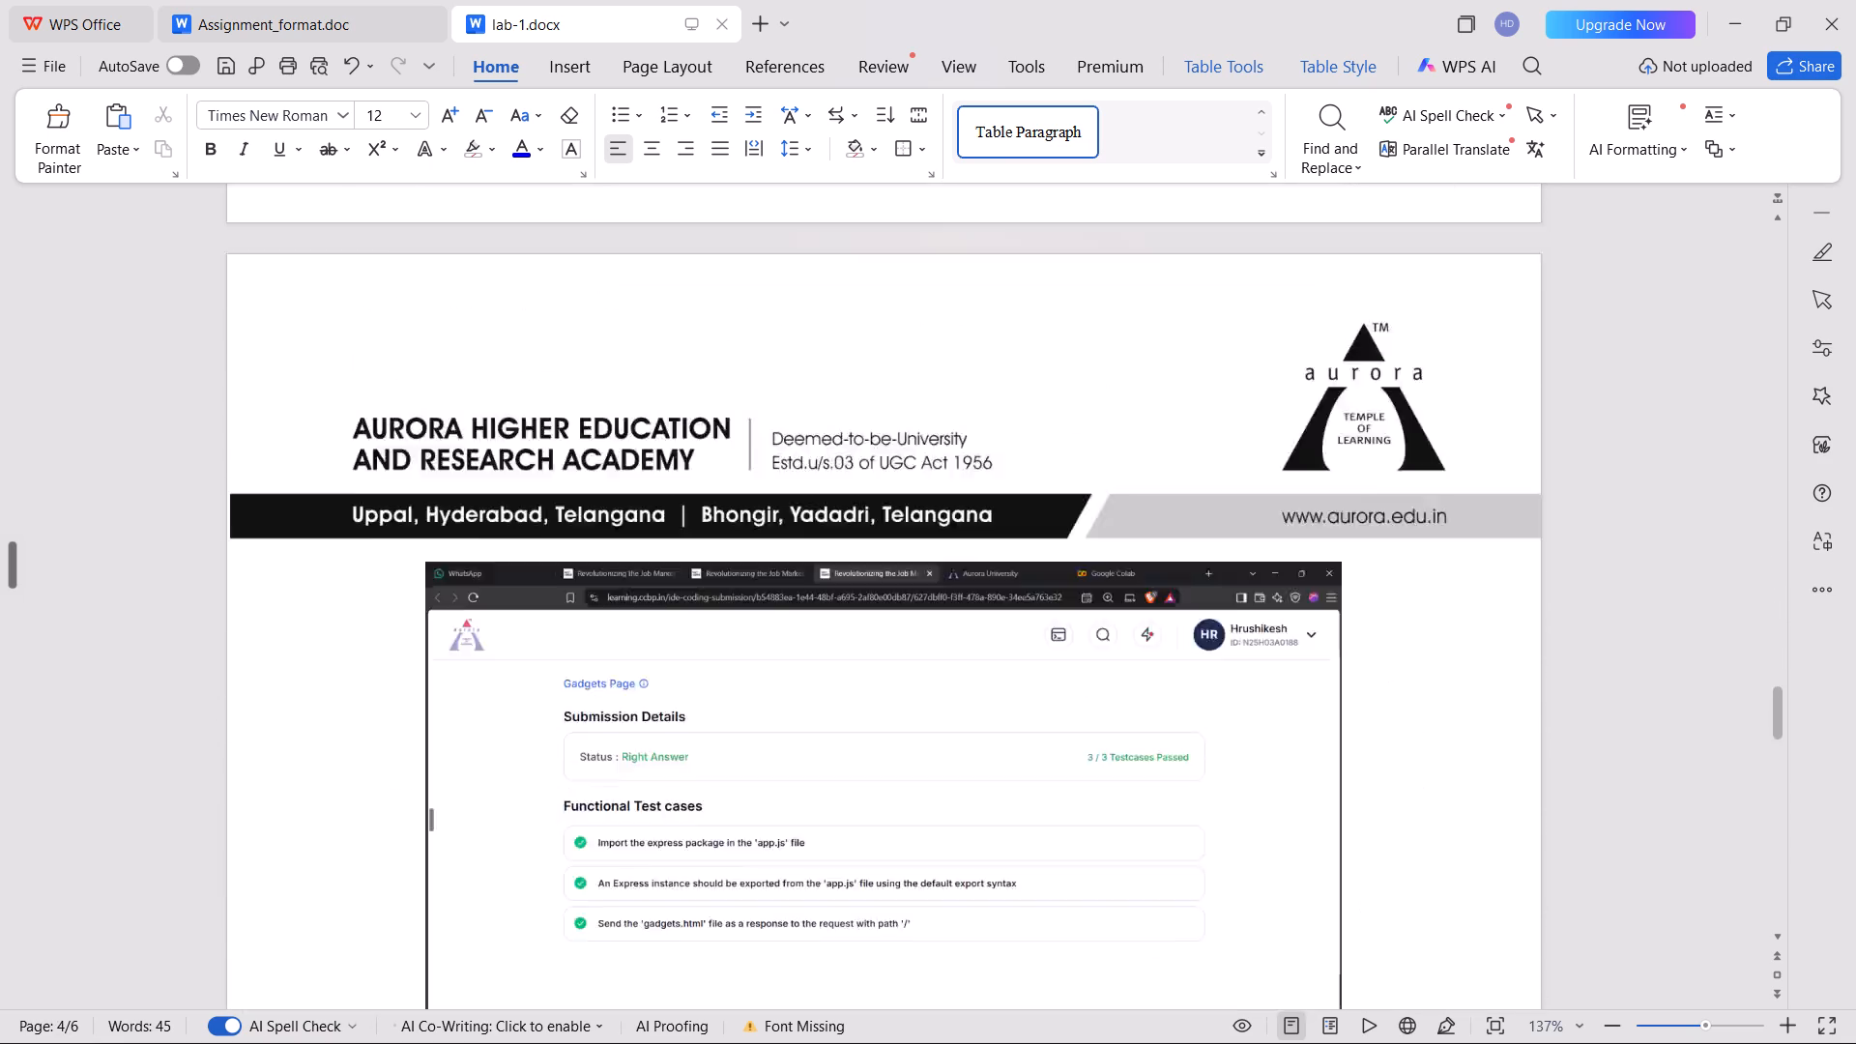
{"action": "scroll", "coordinate": [354, 585], "scroll_direction": "up", "scroll_amount": 11}
{"action": "scroll", "coordinate": [354, 585], "scroll_direction": "up", "scroll_amount": 18}
{"action": "scroll", "coordinate": [354, 585], "scroll_direction": "down", "scroll_amount": 2}
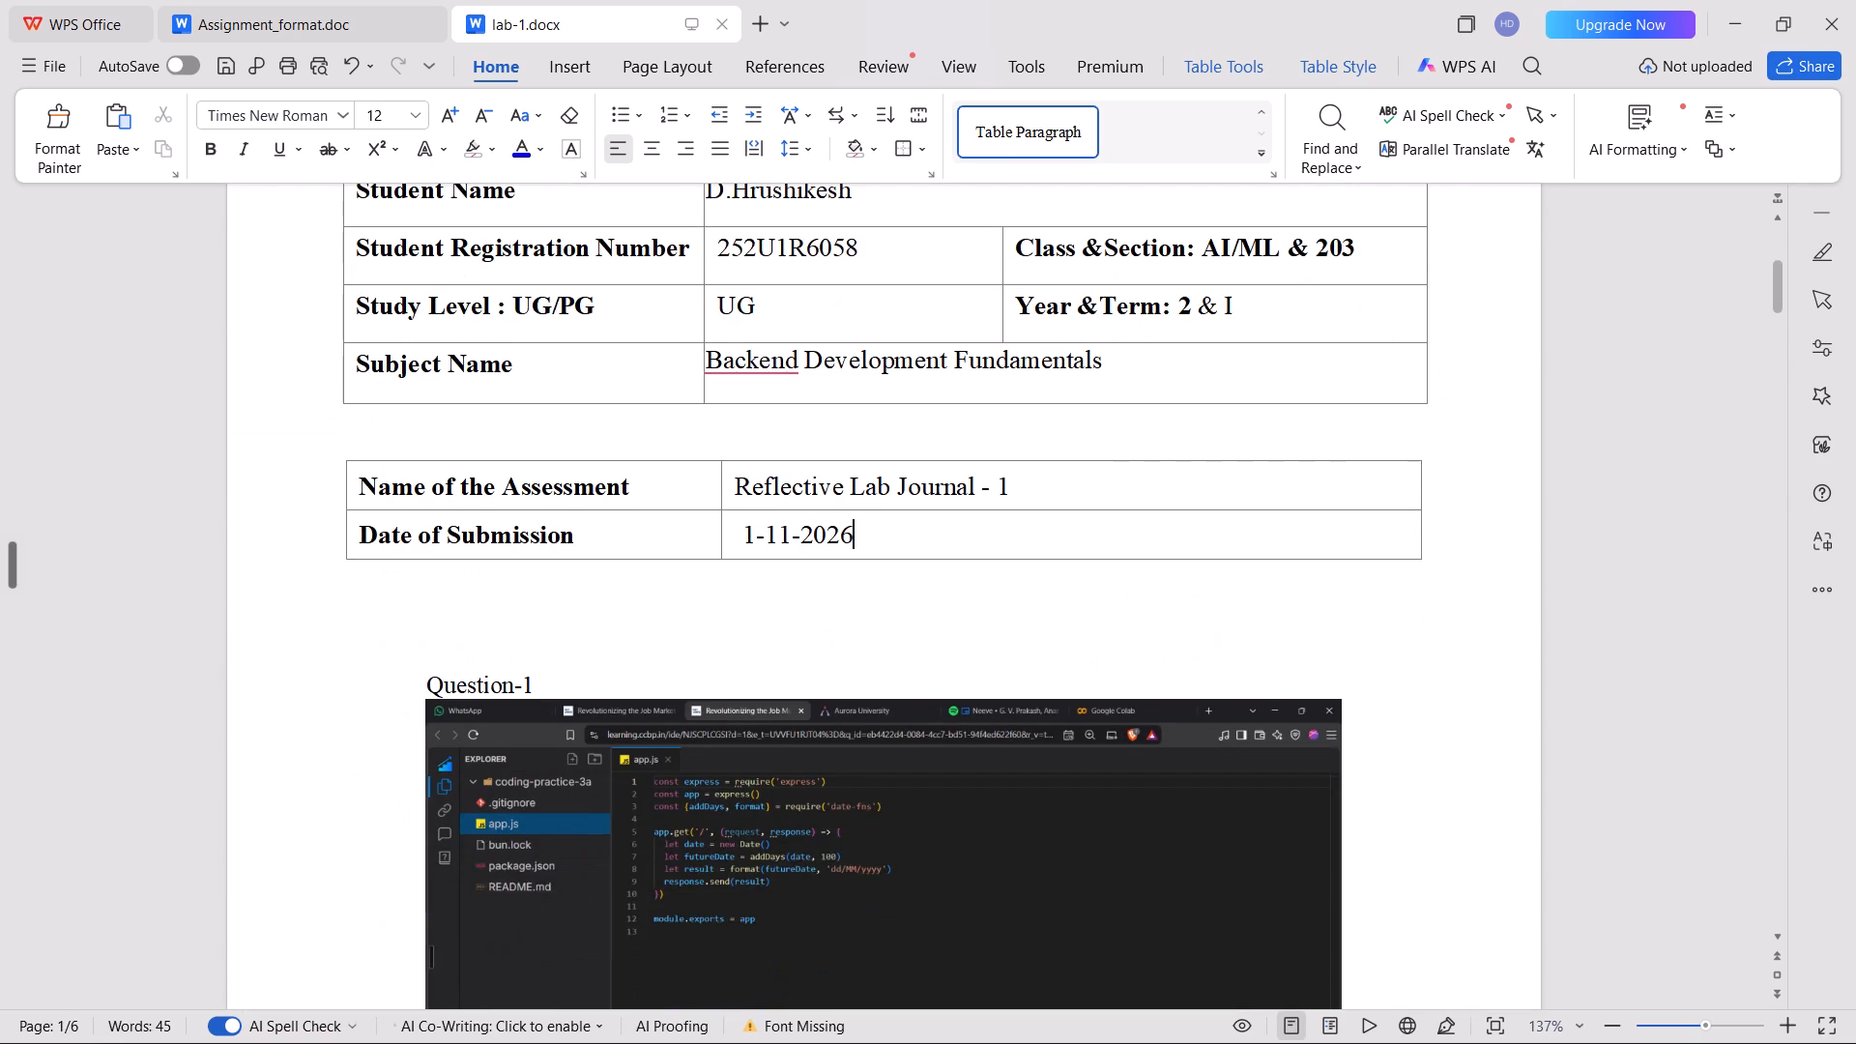
Insert a blank line below the Question-1 heading, above its first screenshot.
{"action": "scroll", "coordinate": [354, 585], "scroll_direction": "down", "scroll_amount": 2}
{"action": "left_click", "coordinate": [636, 613]}
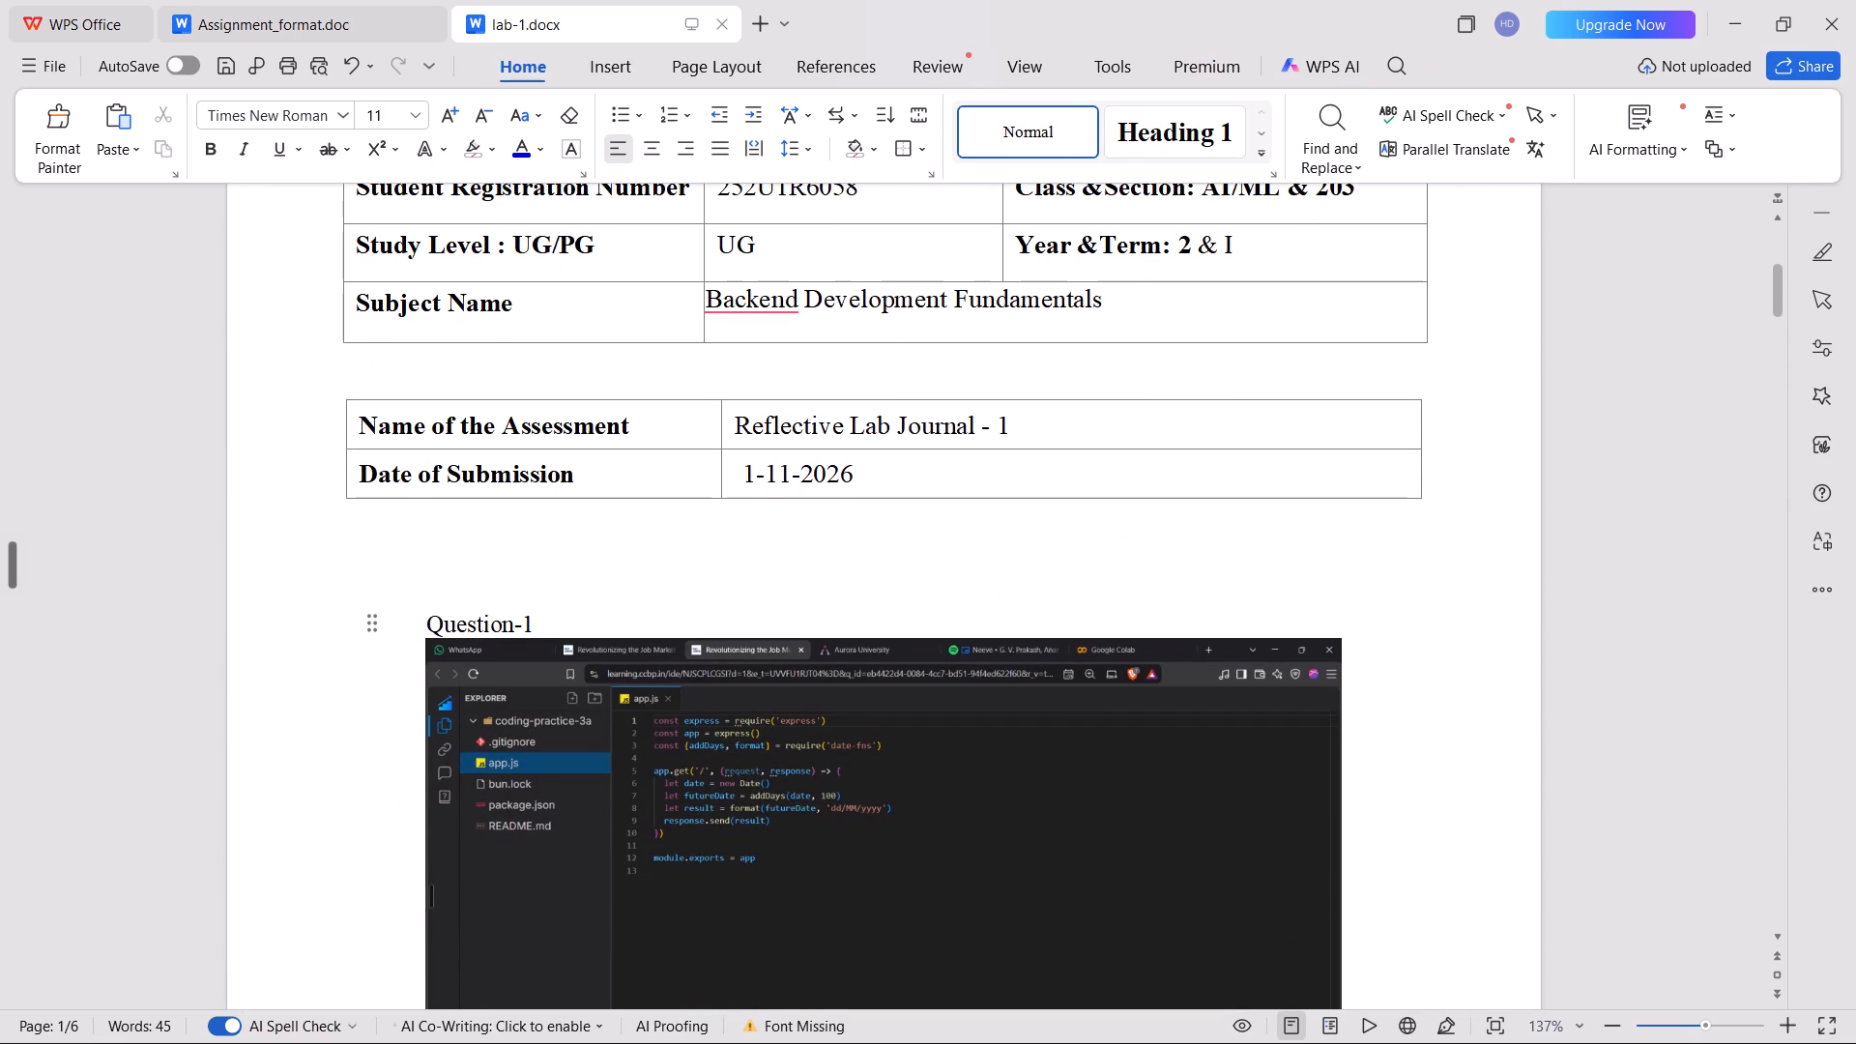
{"action": "key", "text": "Return"}
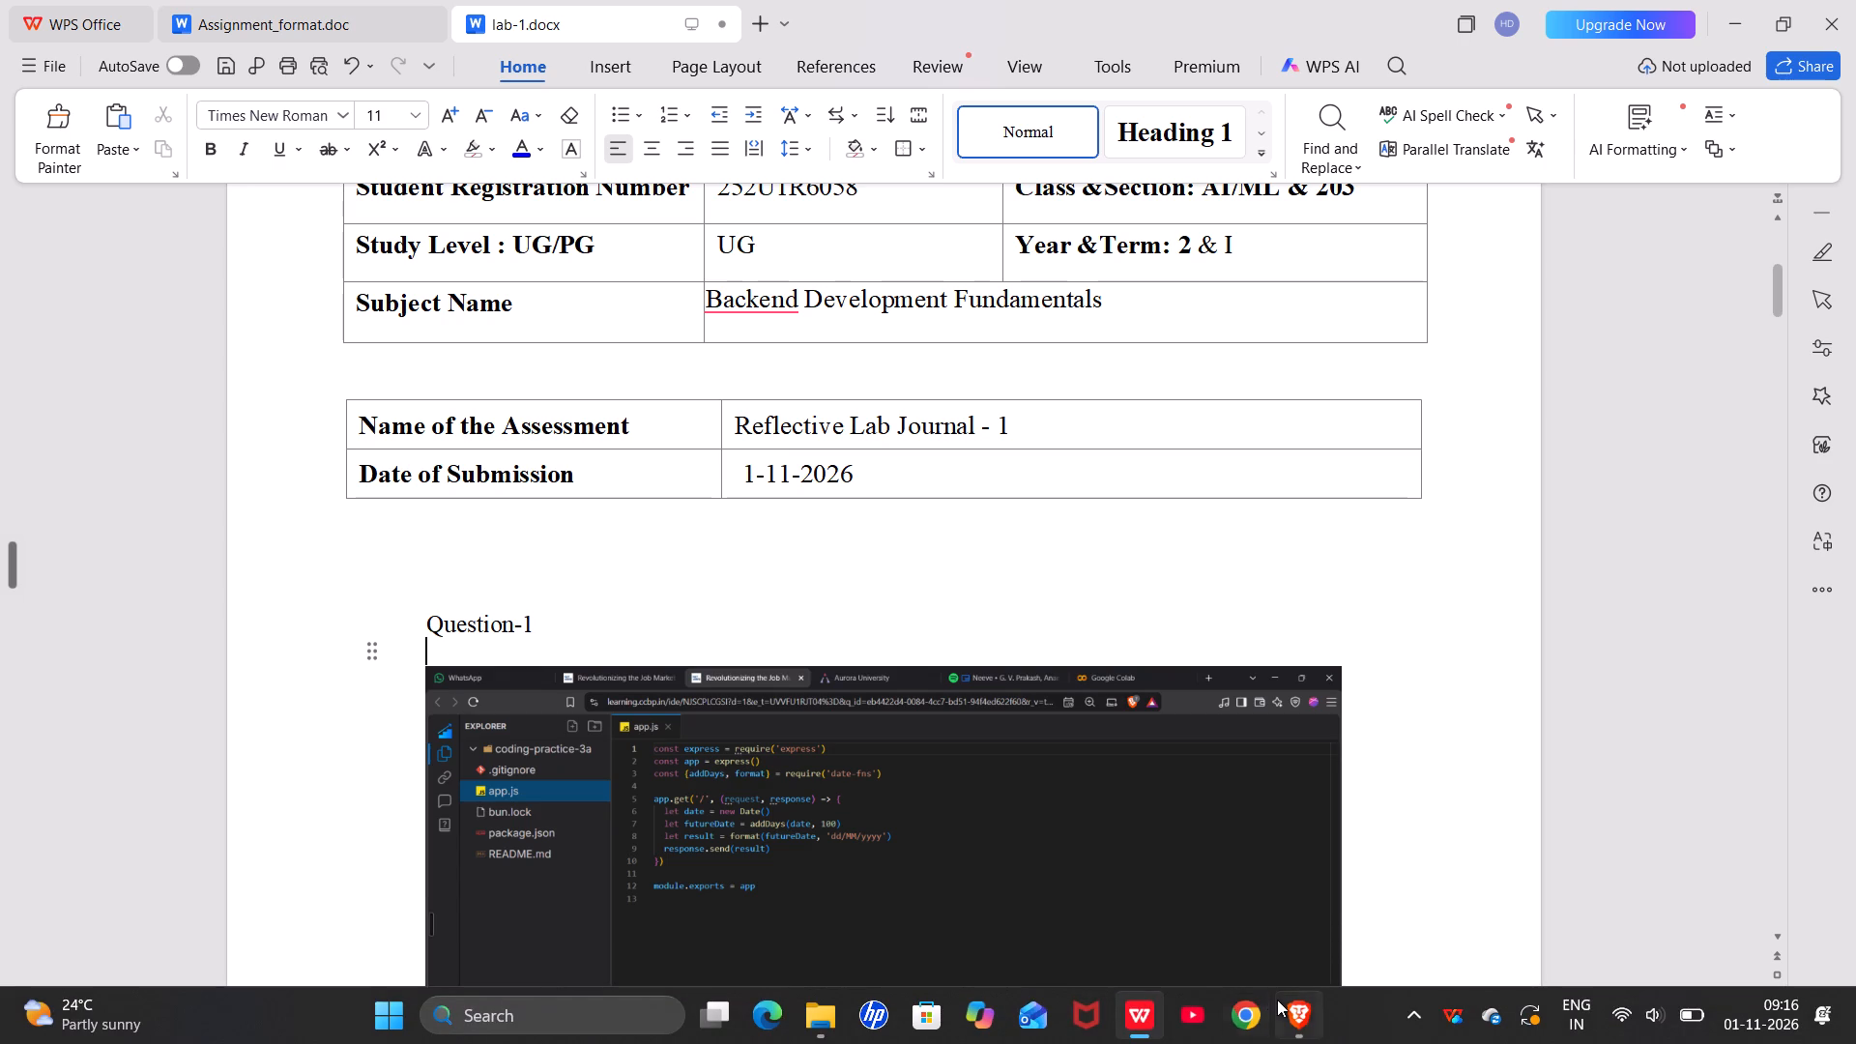
Switch to the Brave browser and open the Date after 100 Days from Today question in the NodeJS and ExpressJS coding practice.
{"action": "left_click", "coordinate": [1277, 1000]}
{"action": "left_click", "coordinate": [347, 0]}
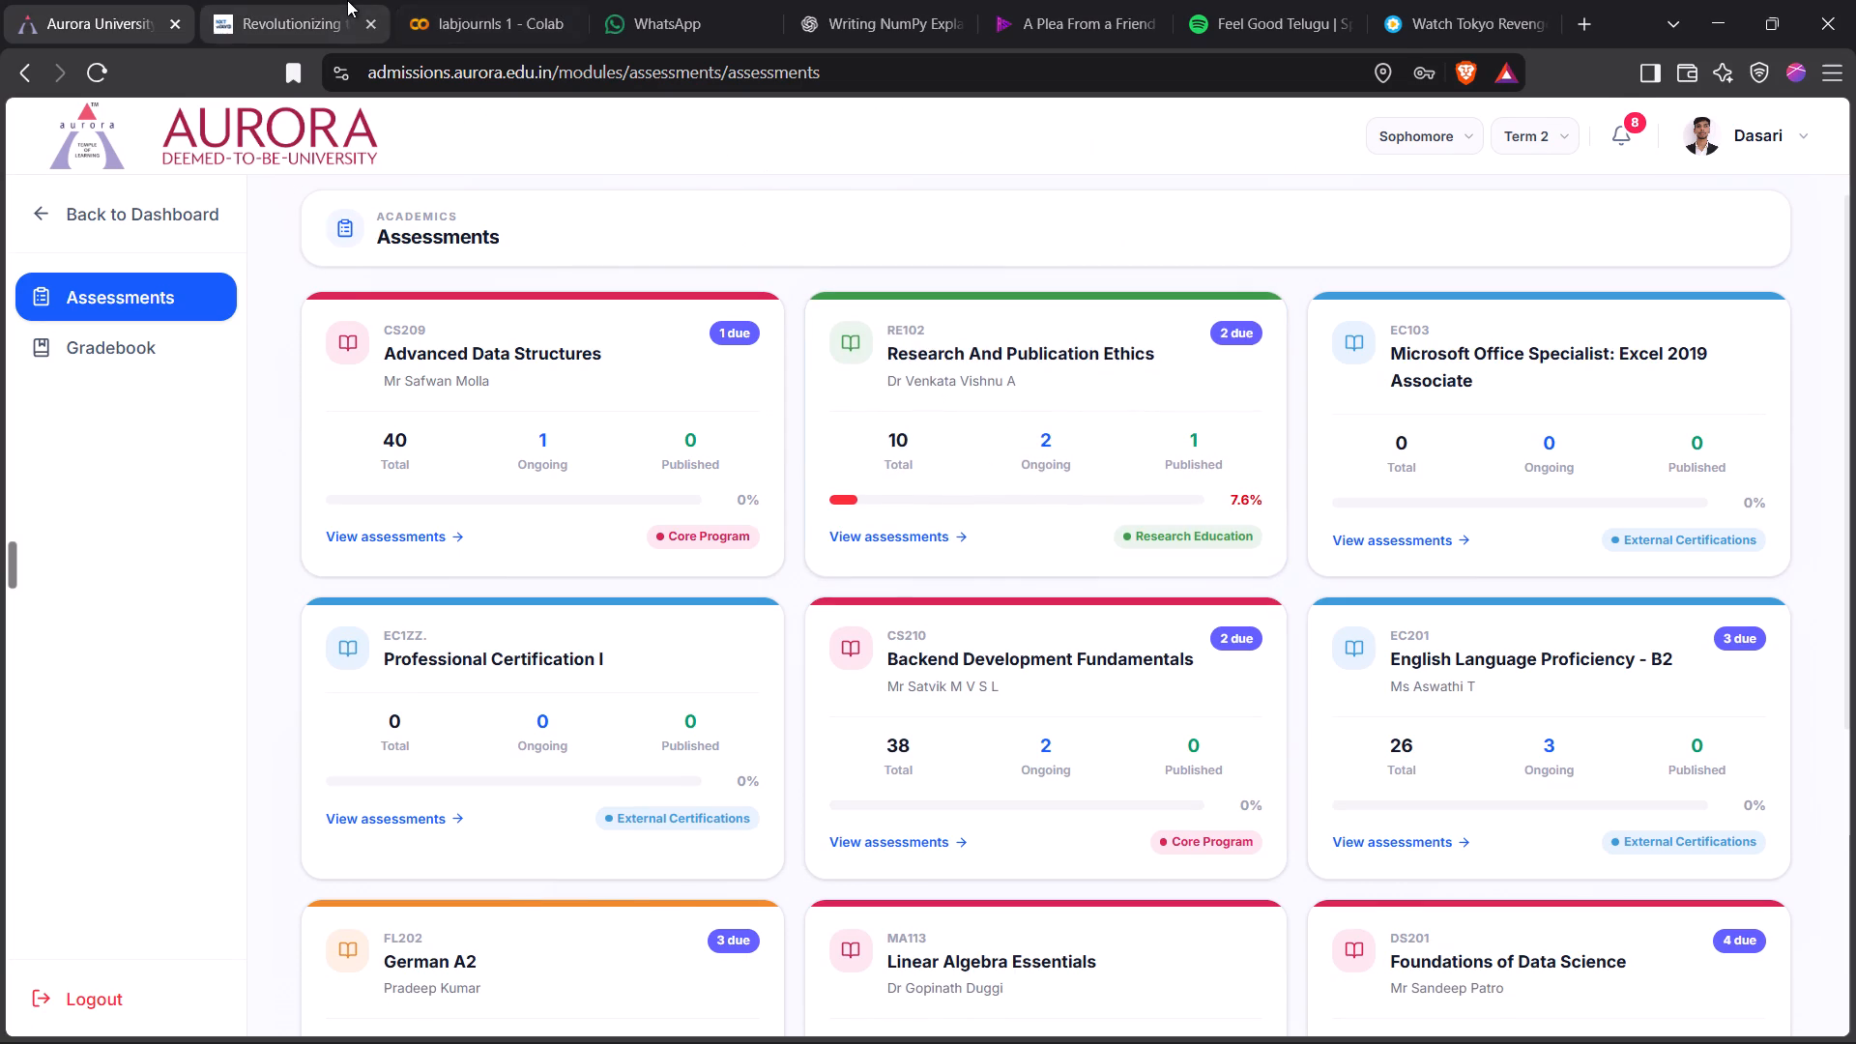
{"action": "left_click", "coordinate": [59, 147]}
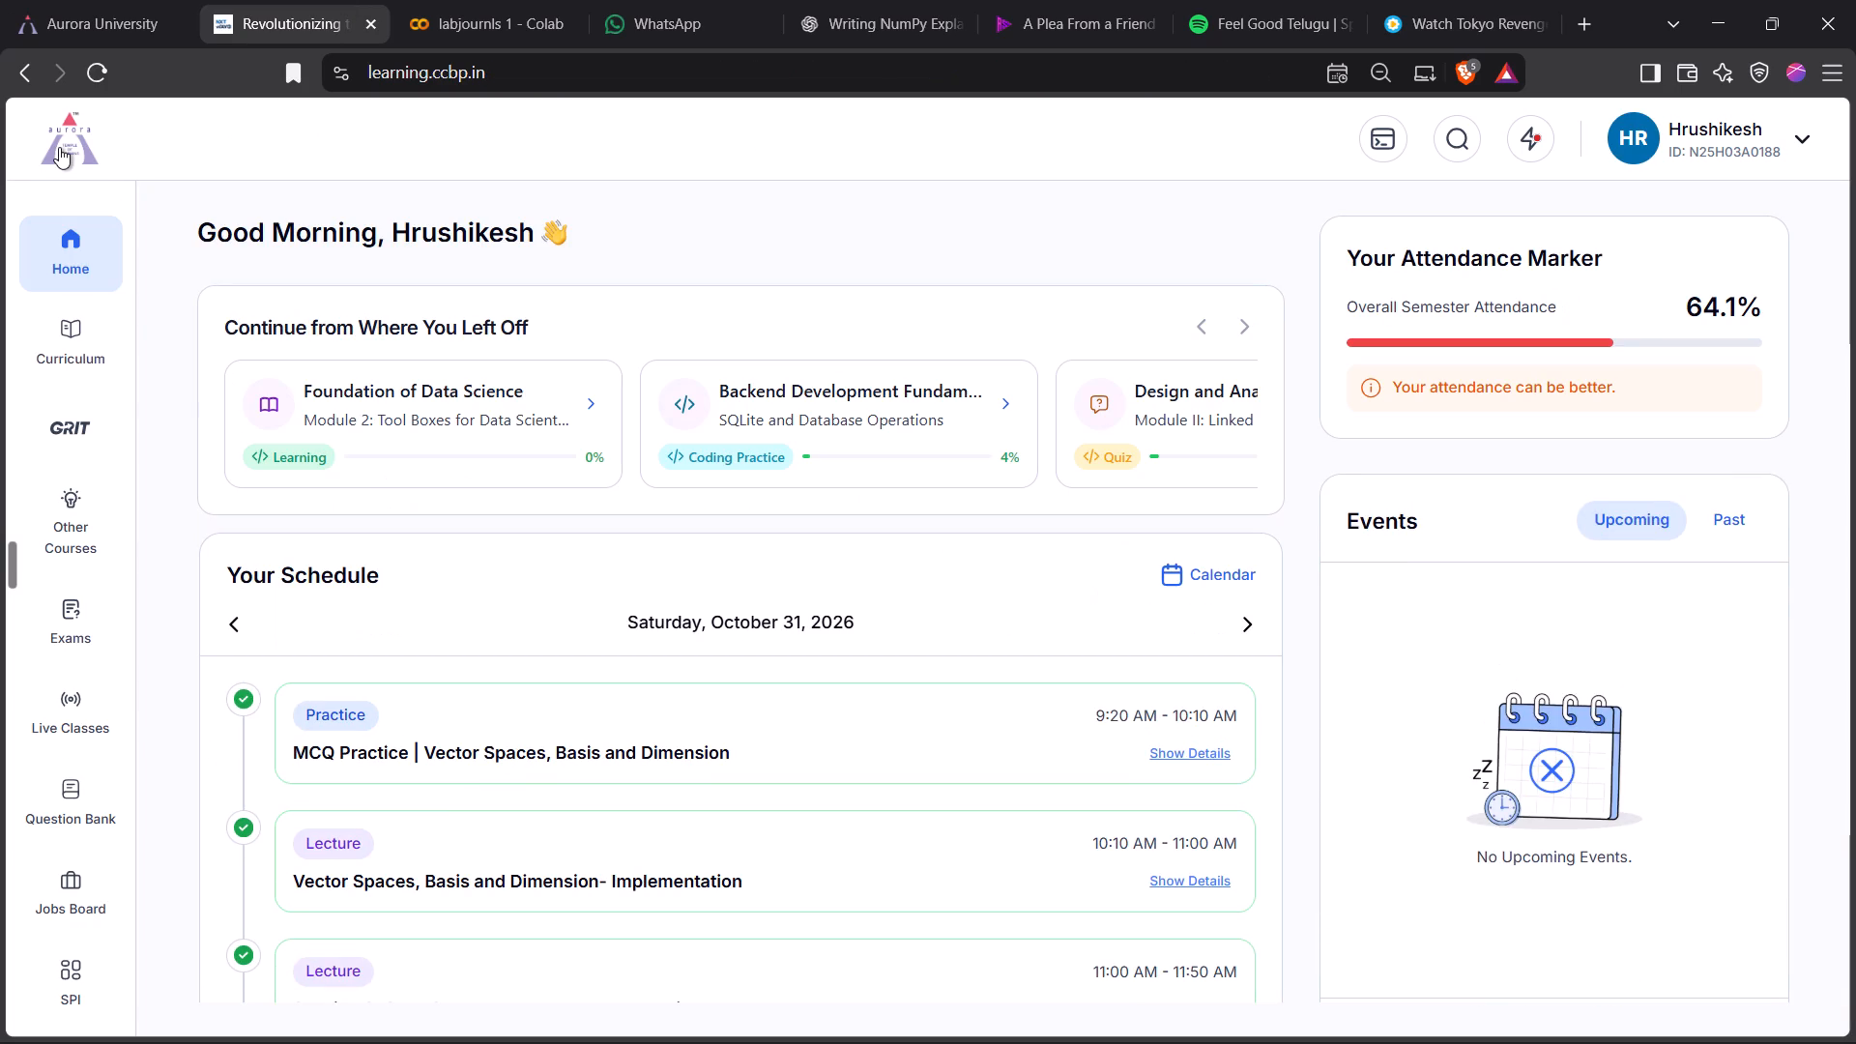
{"action": "left_click", "coordinate": [890, 435]}
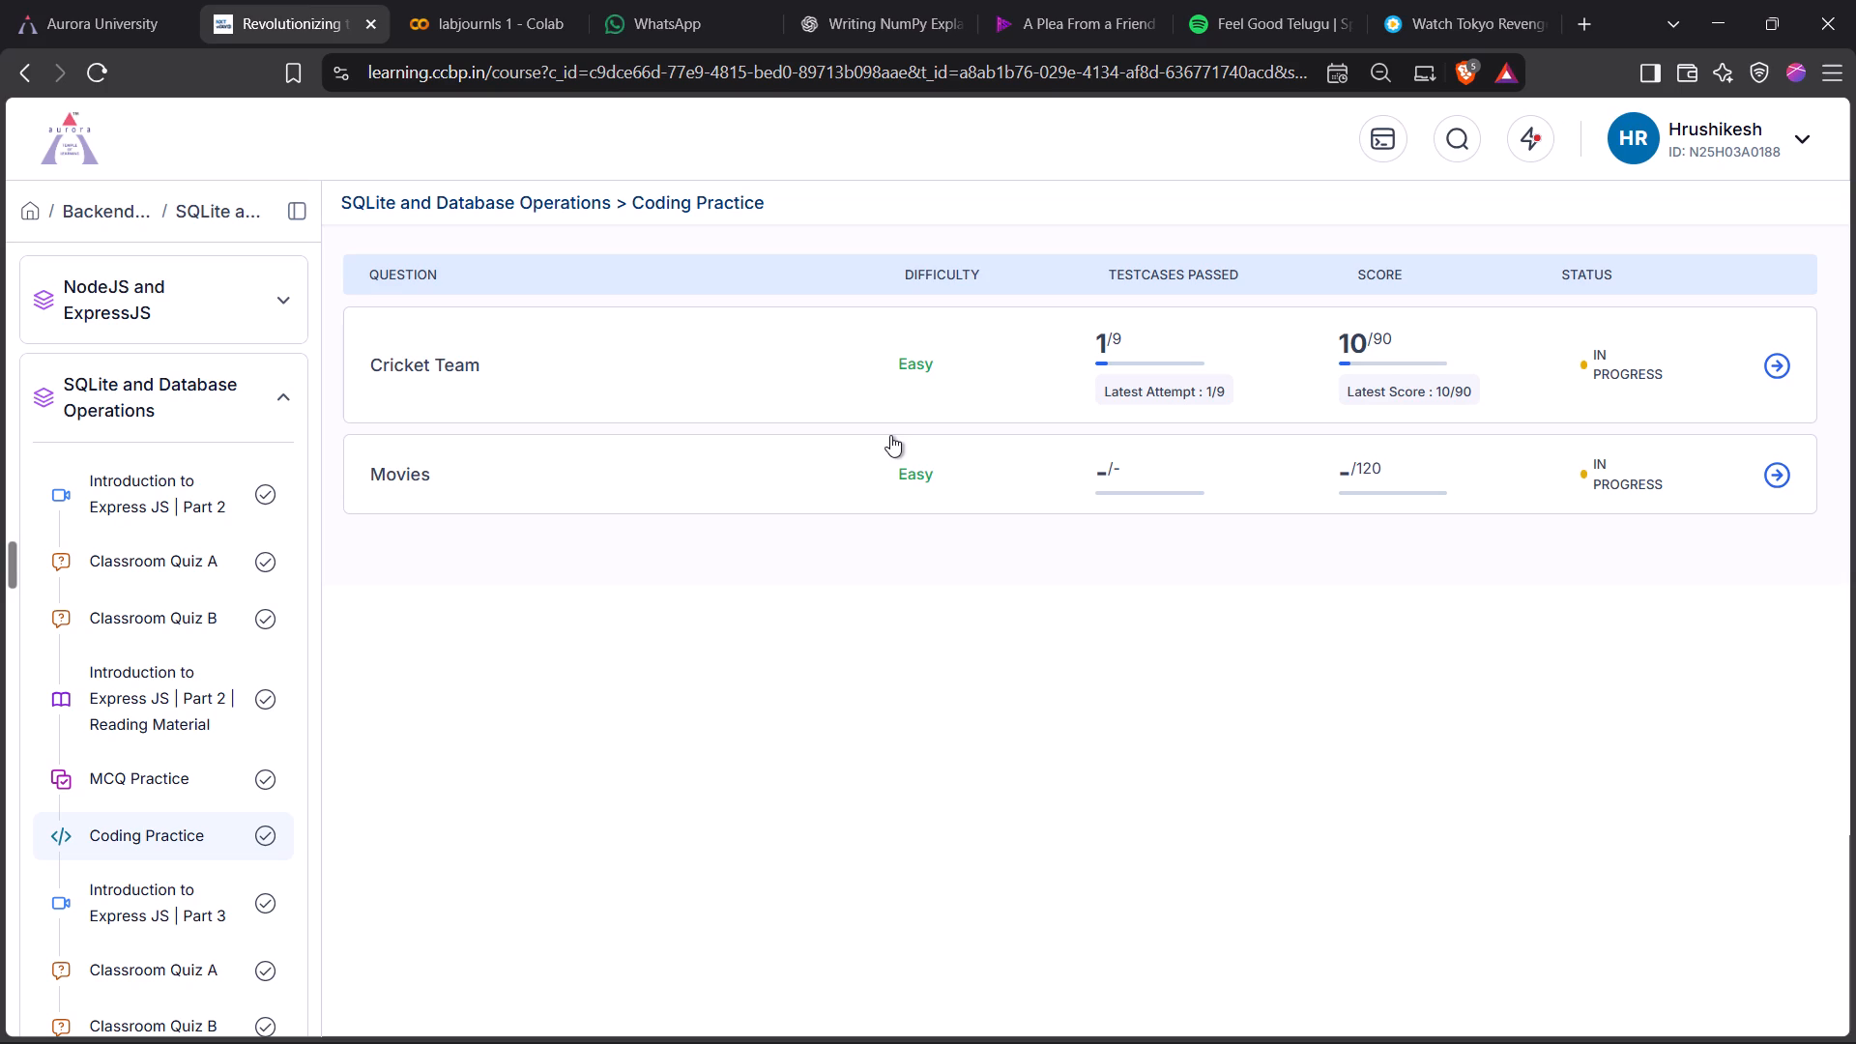
{"action": "left_click", "coordinate": [241, 309]}
{"action": "scroll", "coordinate": [144, 767], "scroll_direction": "down", "scroll_amount": 1}
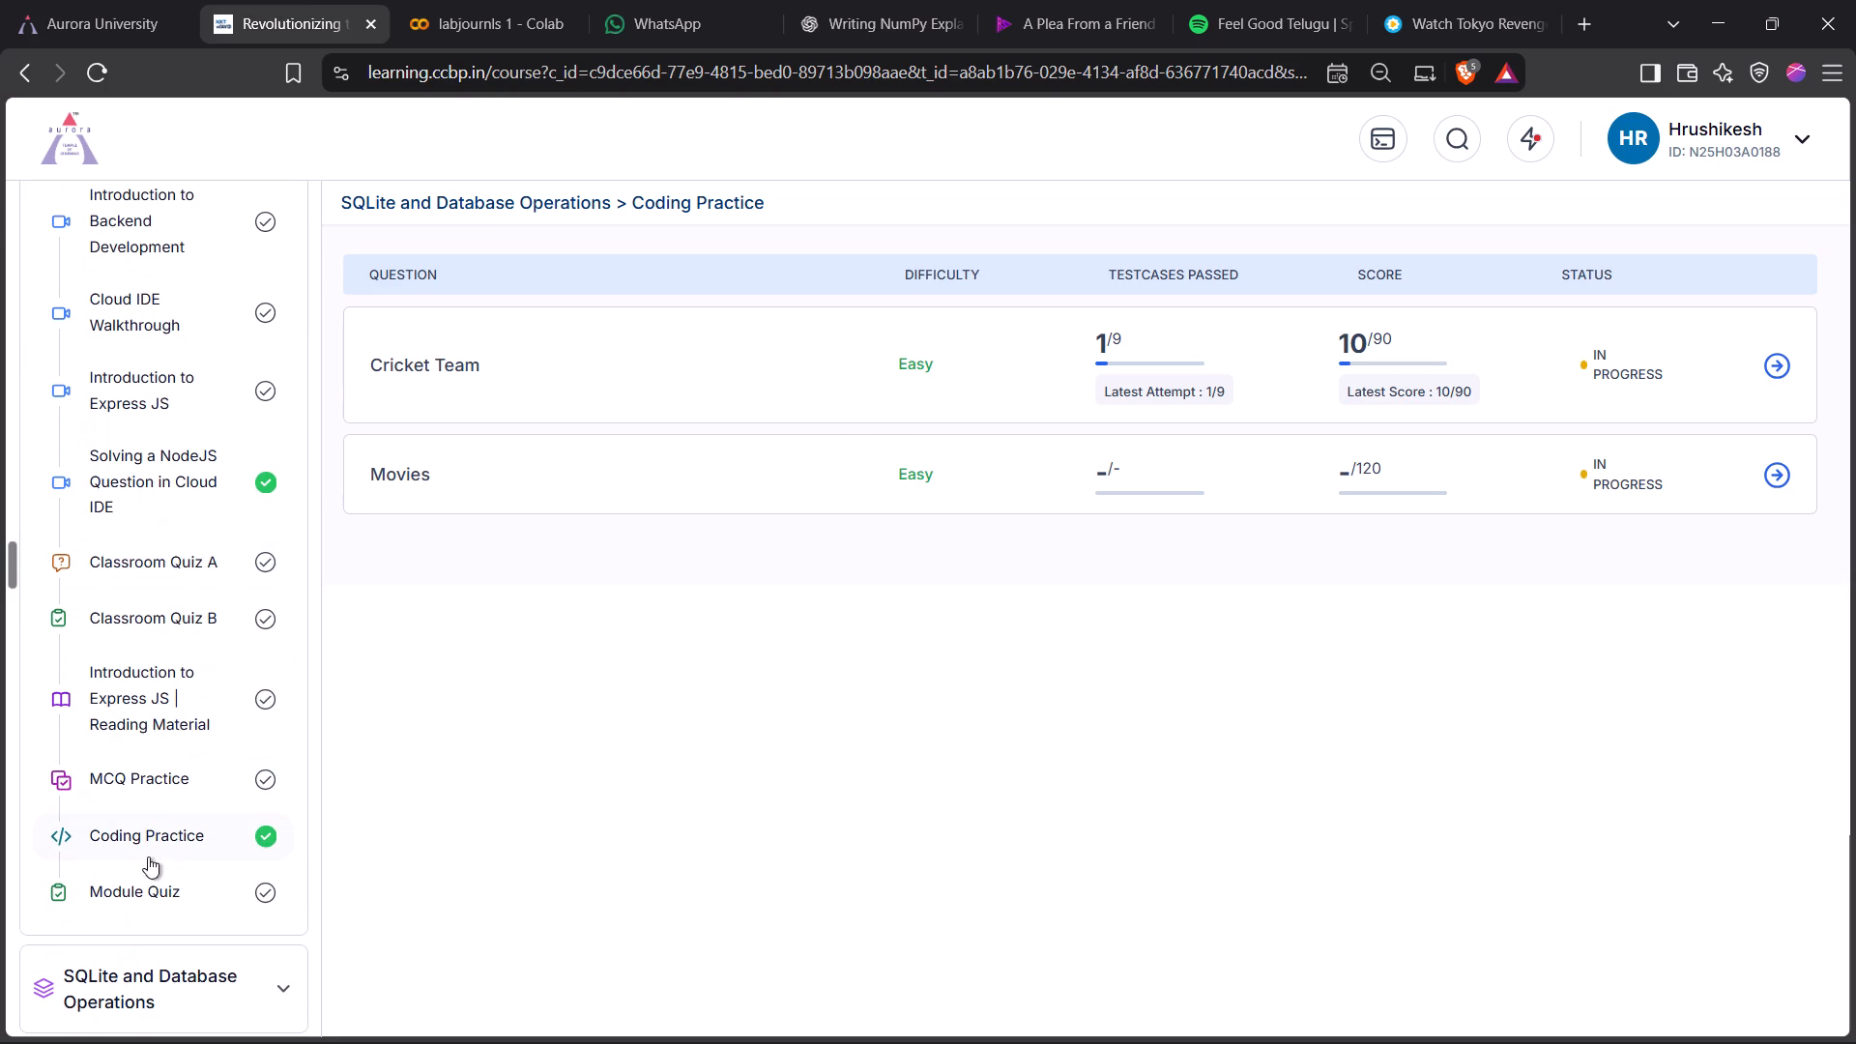
{"action": "left_click", "coordinate": [152, 844]}
{"action": "left_click", "coordinate": [740, 333]}
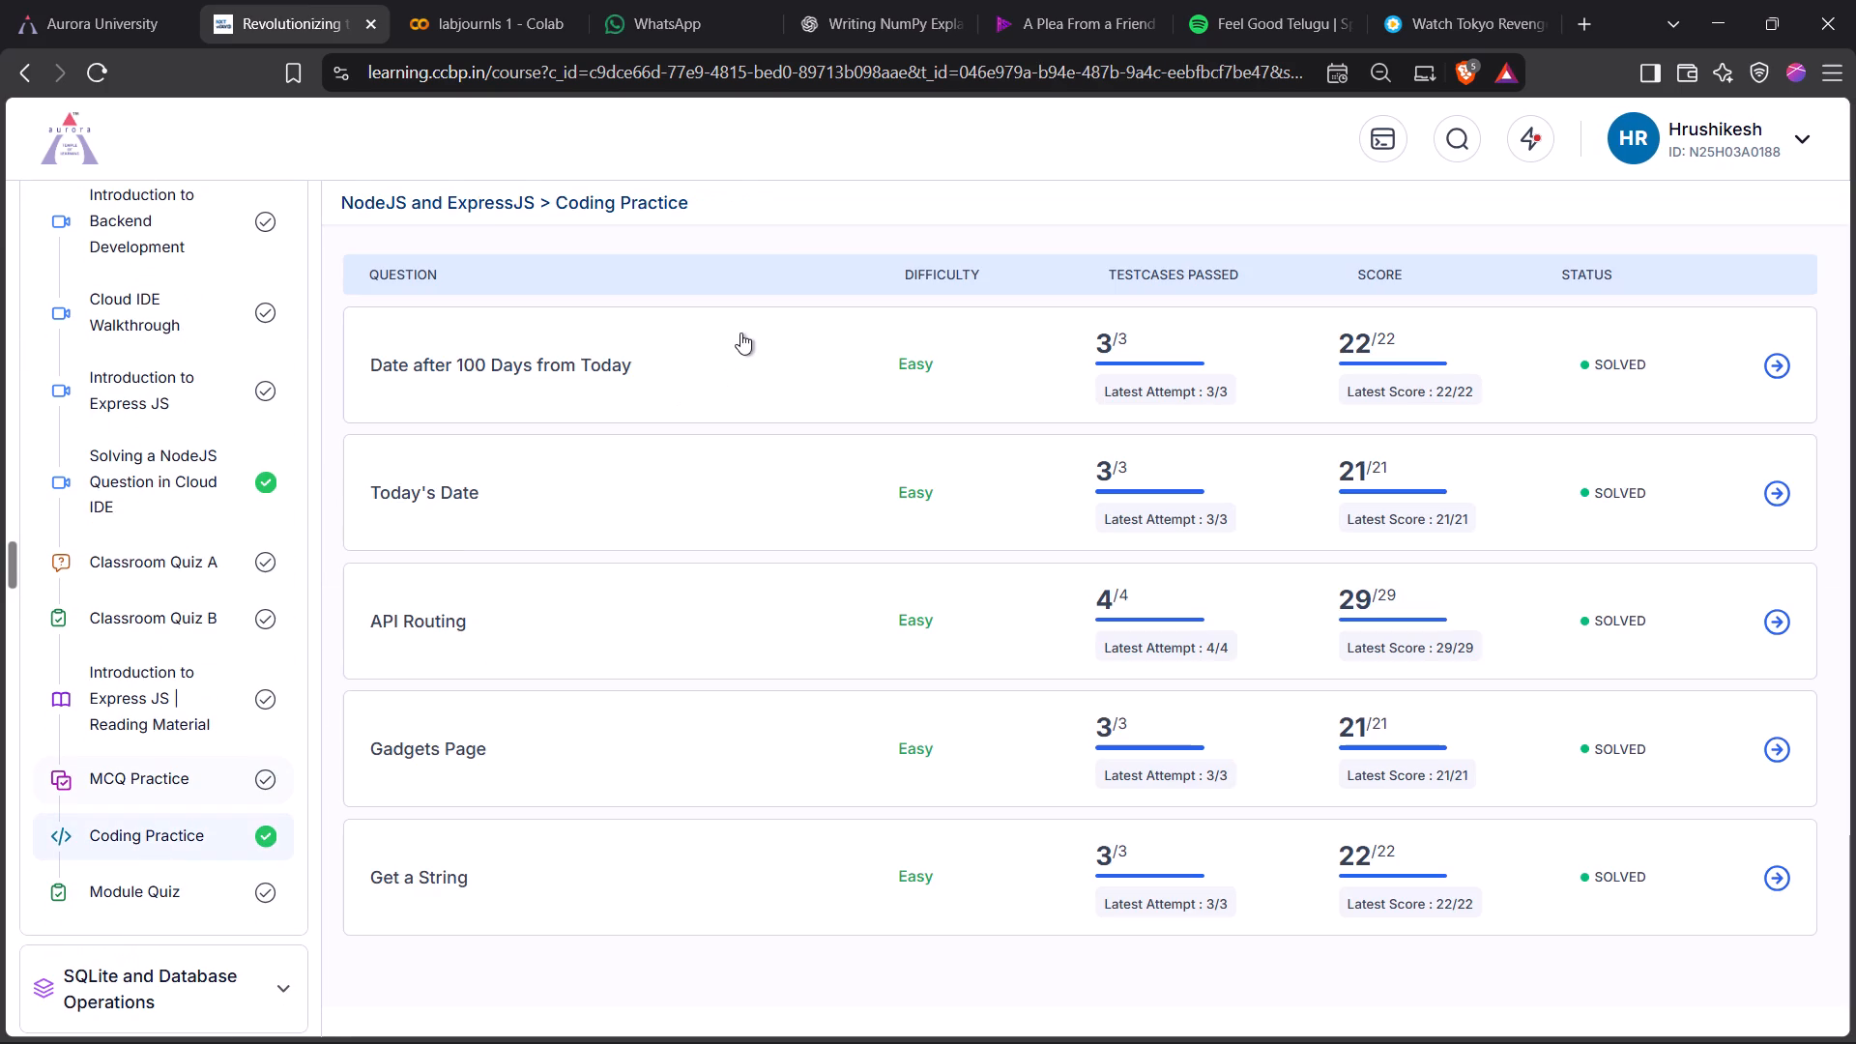
{"action": "scroll", "coordinate": [610, 696], "scroll_direction": "down", "scroll_amount": 1}
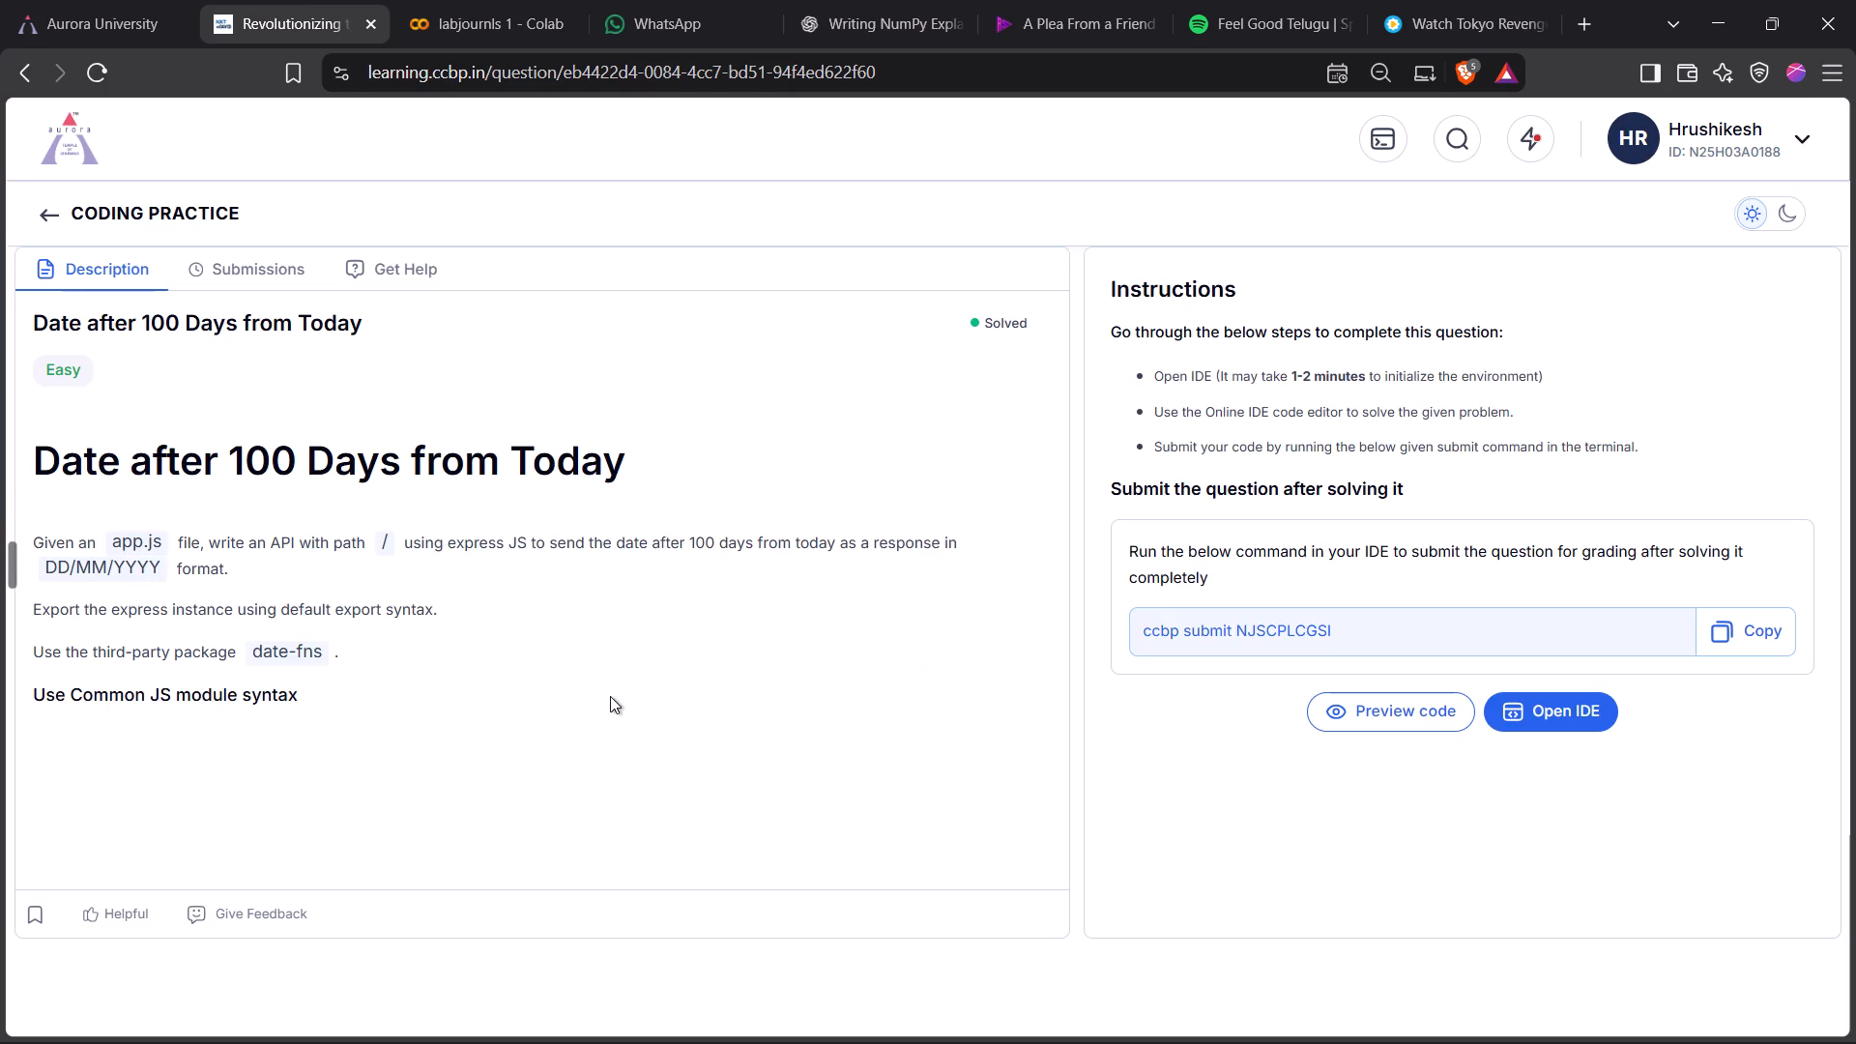
Close the four unneeded browser tabs: the NumPy writing chat, A Plea From a Friend, Spotify and Watch Tokyo Revengers.
{"action": "left_click", "coordinate": [950, 32]}
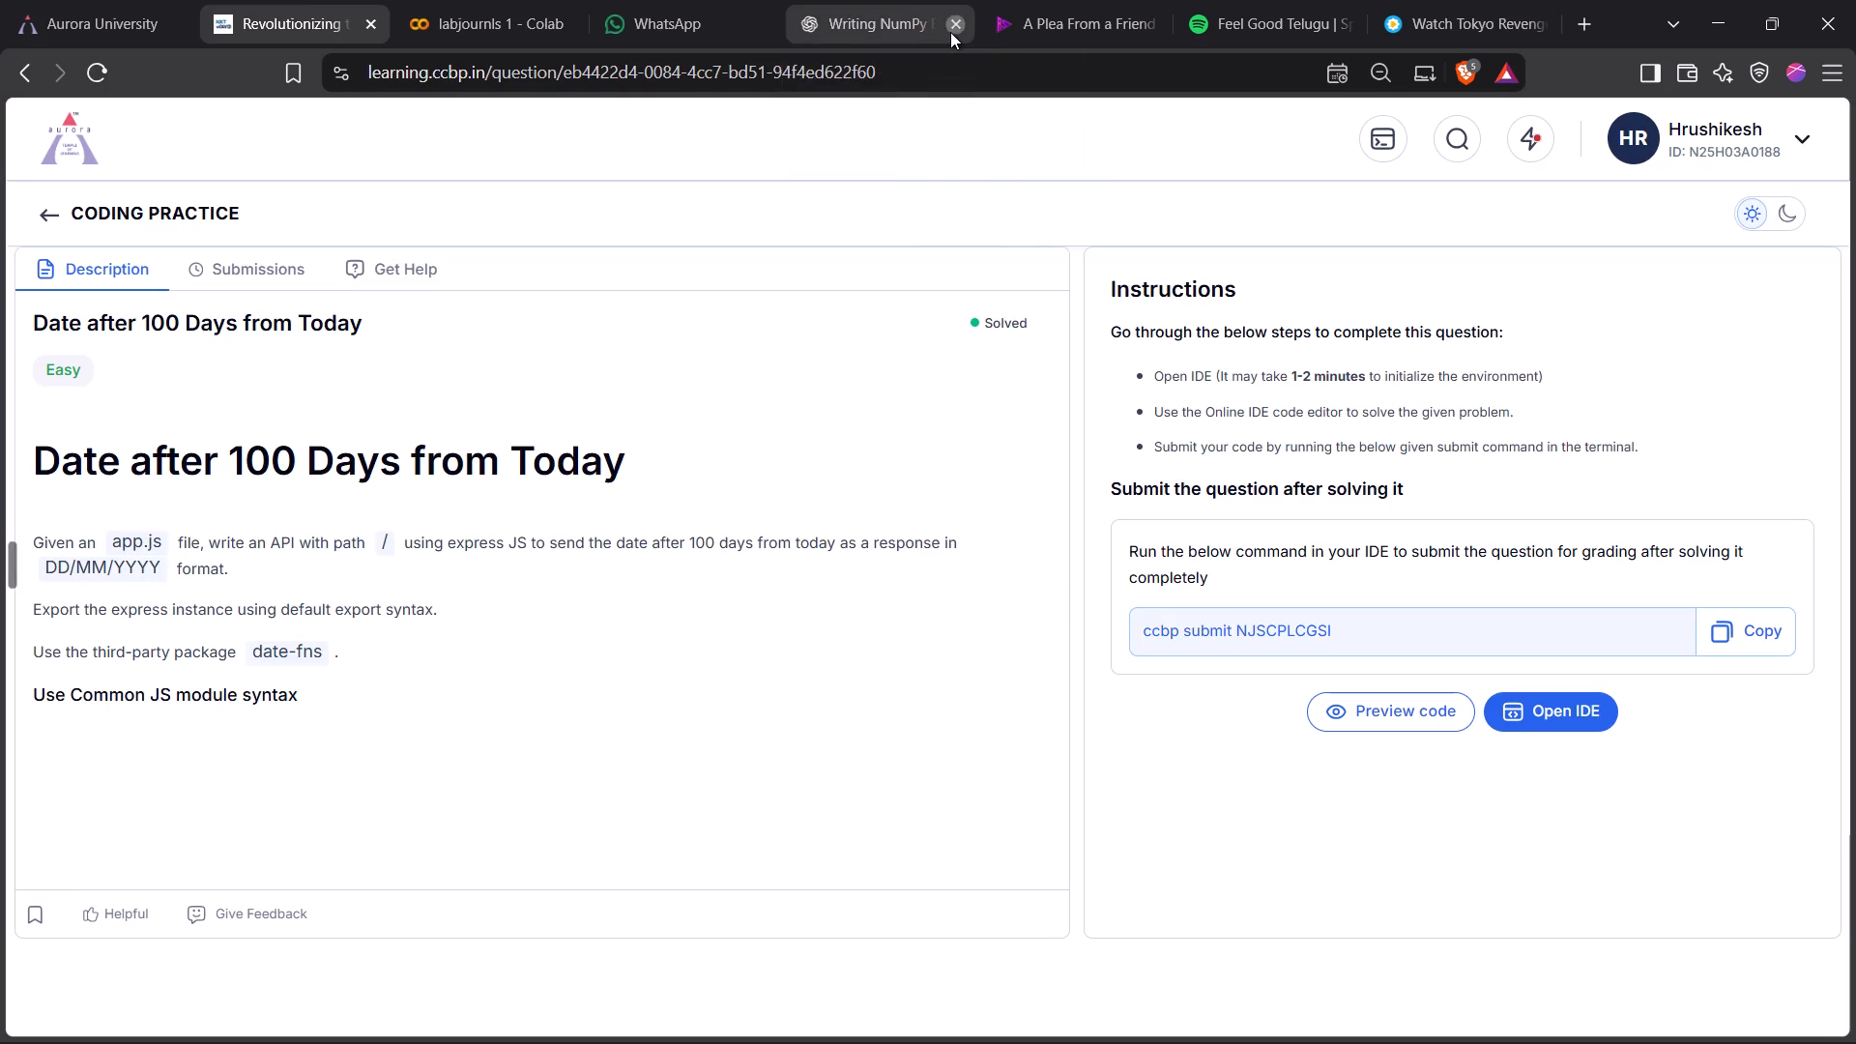
{"action": "left_click", "coordinate": [950, 32]}
{"action": "left_click", "coordinate": [950, 32]}
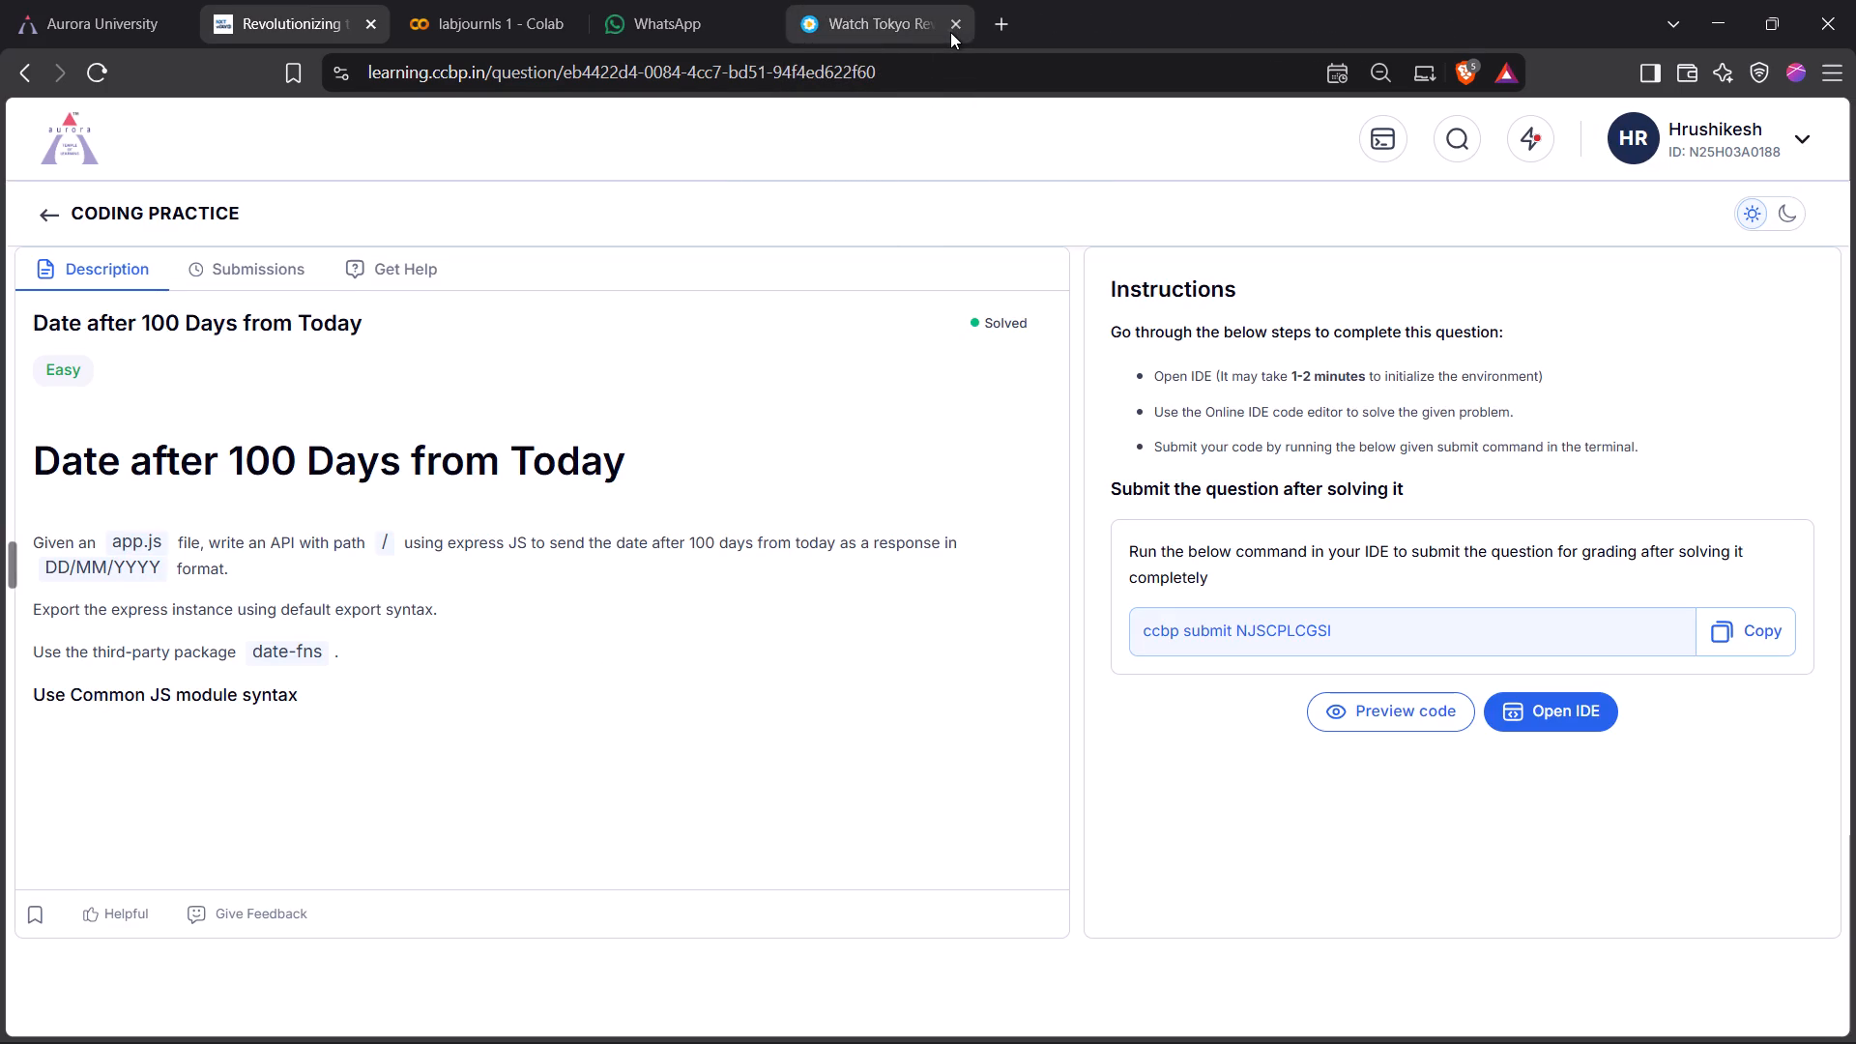
{"action": "left_click", "coordinate": [950, 32]}
Capture the whole Date after 100 Days from Today page and paste it below the Question-1 heading in lab-1, followed by a new line.
{"action": "key", "text": "Print"}
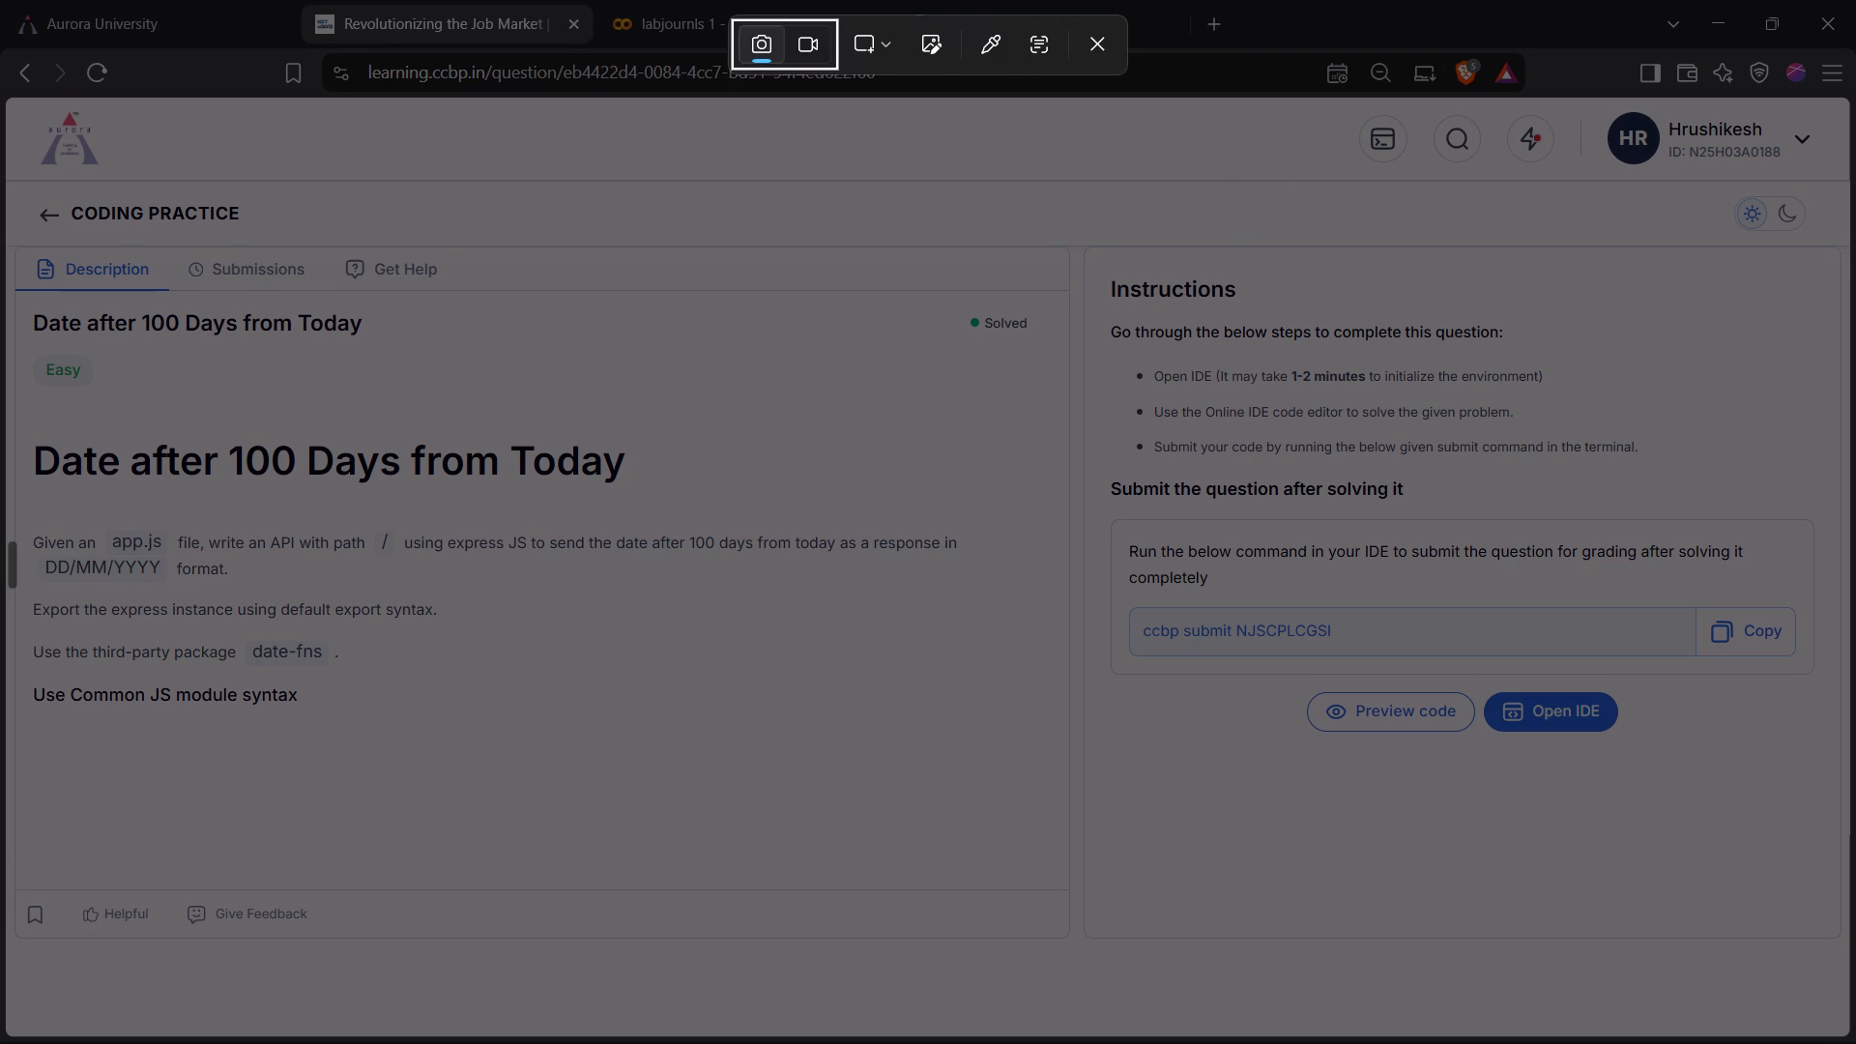
{"action": "left_click_drag", "start_coordinate": [0, 0], "coordinate": [1840, 1036]}
{"action": "key", "text": "alt+Tab"}
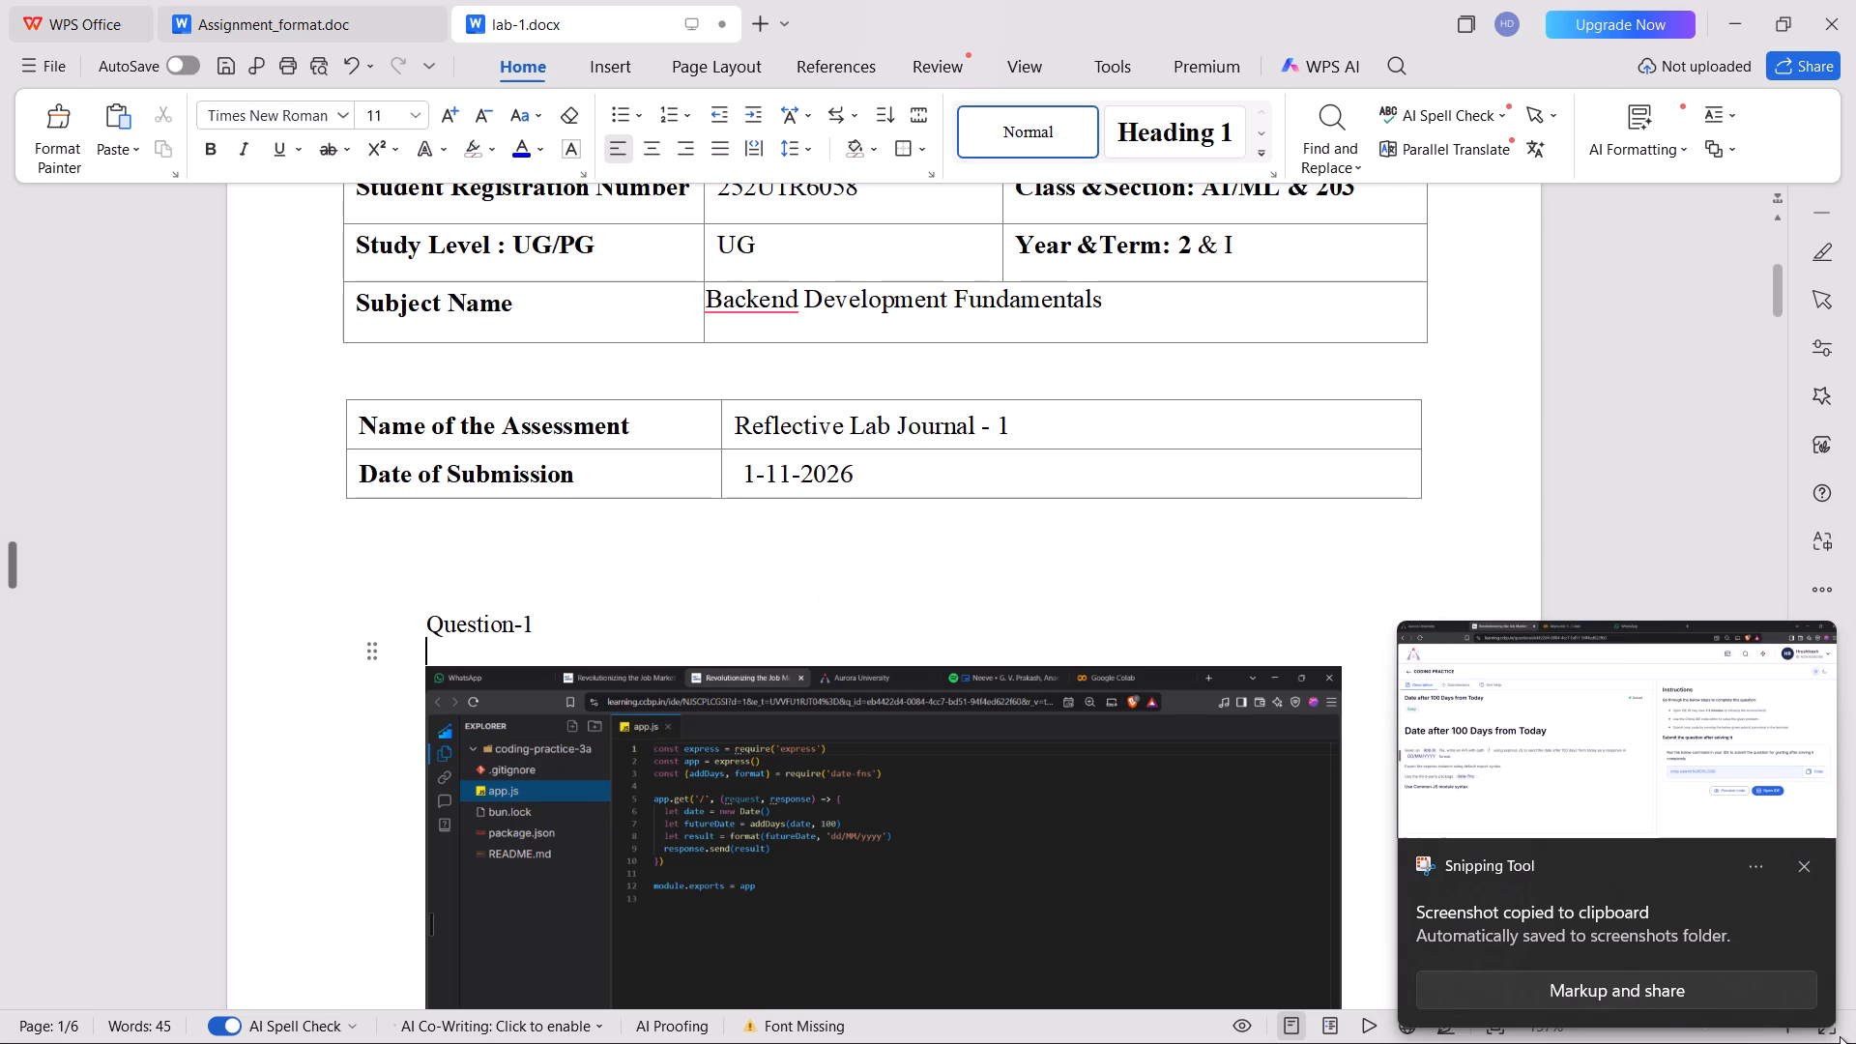
{"action": "key", "text": "ctrl+v"}
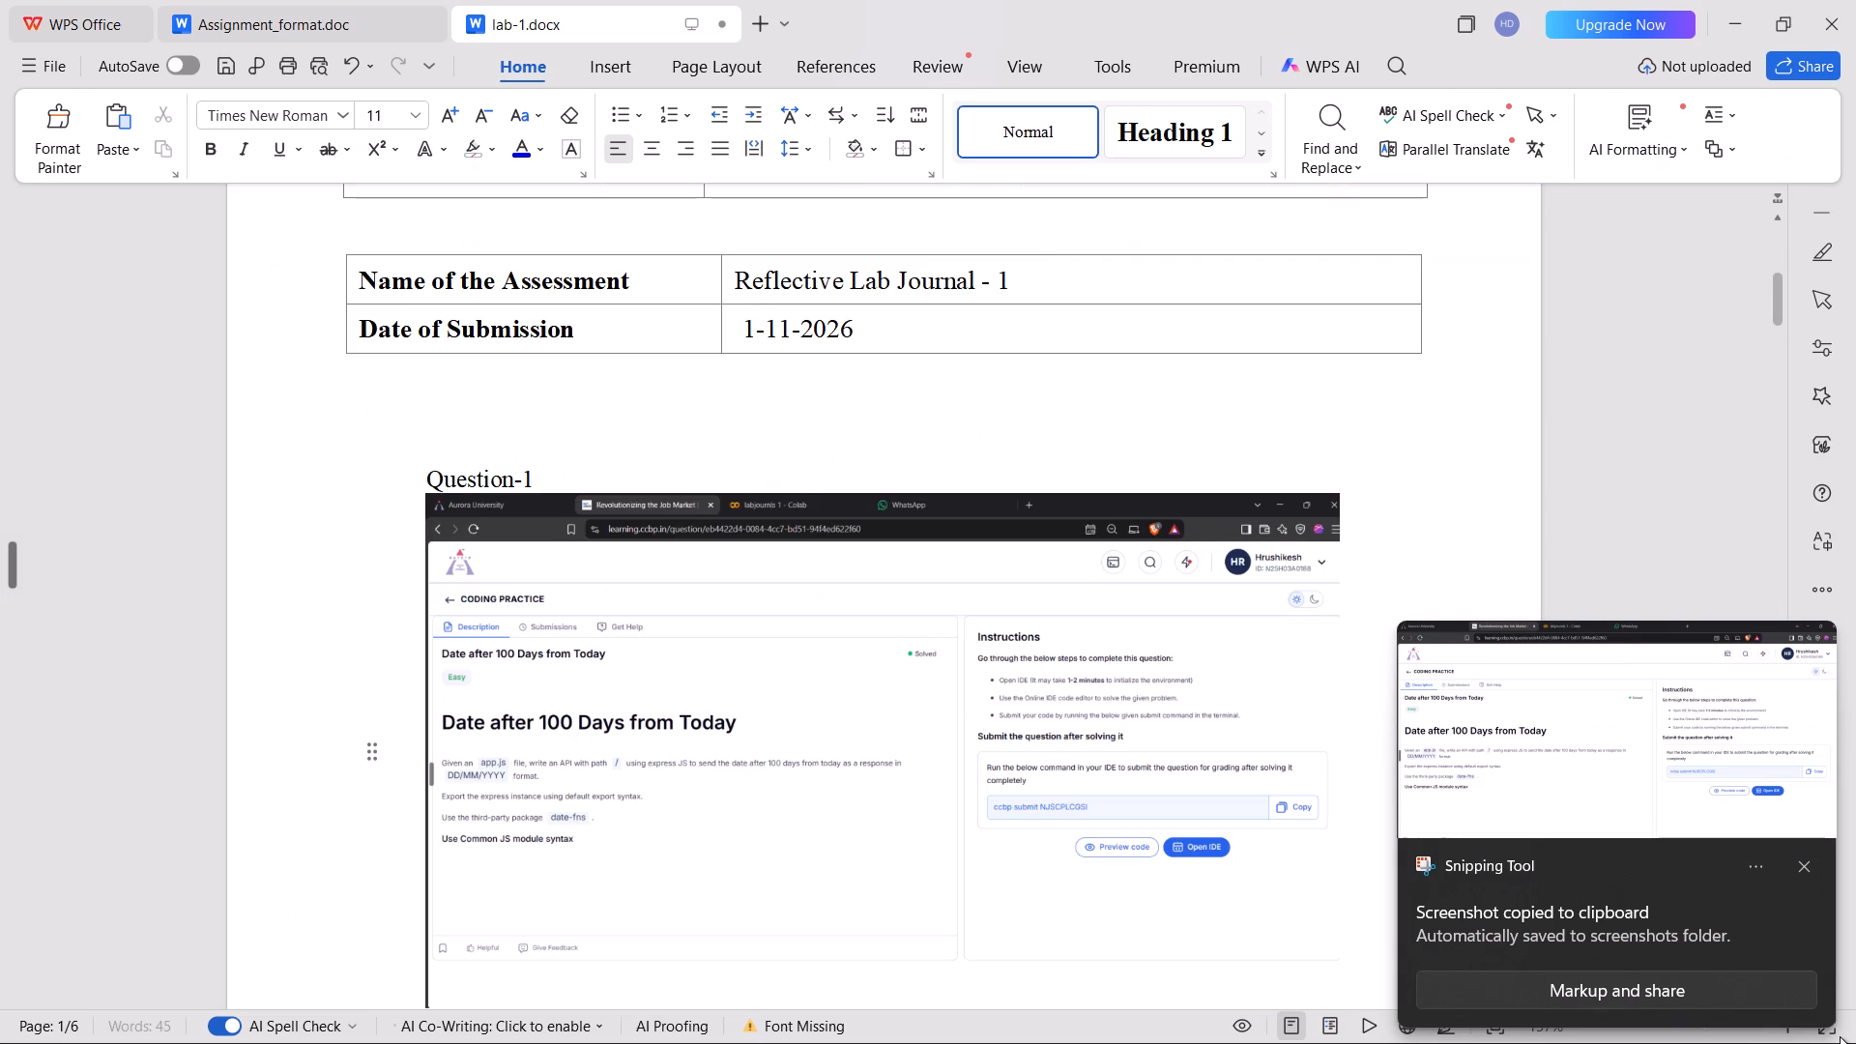
{"action": "key", "text": "Return"}
Insert blank lines after Question-1's submission results screenshot until the Question-2 heading starts on the next page.
{"action": "scroll", "coordinate": [1840, 1036], "scroll_direction": "down", "scroll_amount": 4}
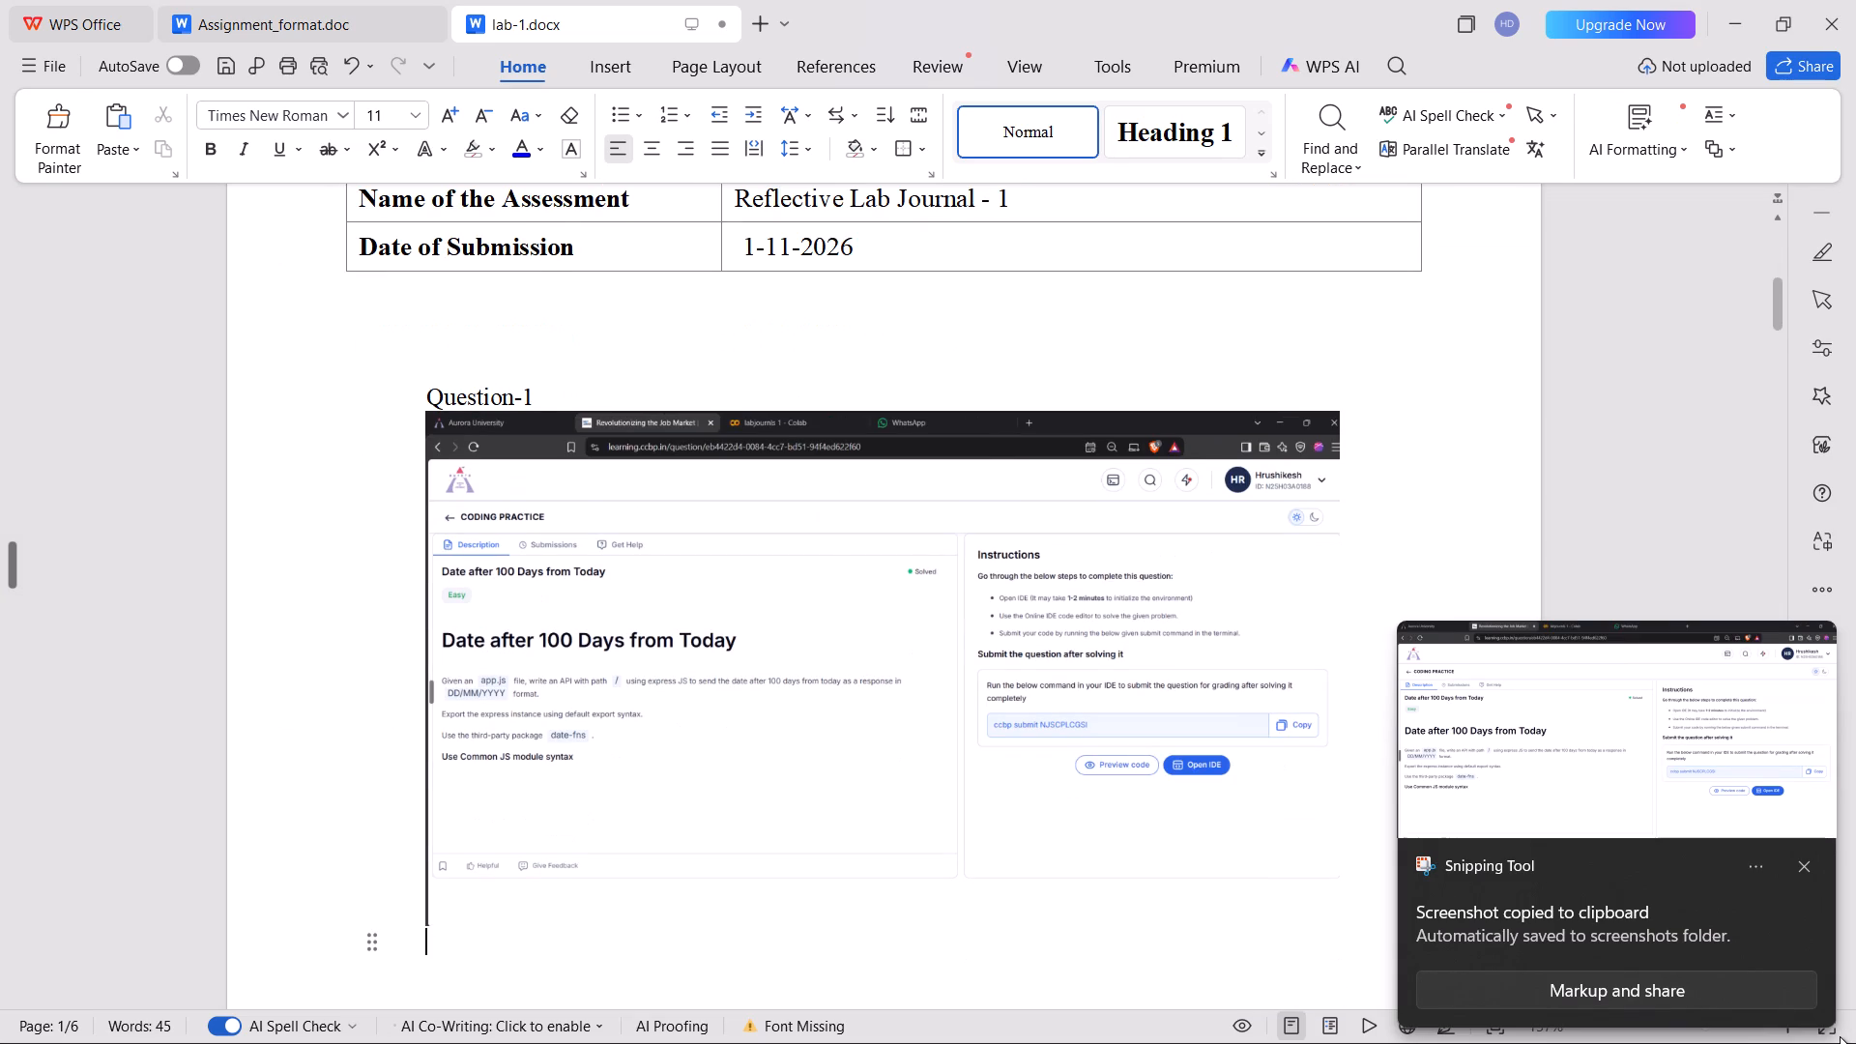
{"action": "scroll", "coordinate": [1840, 1036], "scroll_direction": "down", "scroll_amount": 3}
{"action": "scroll", "coordinate": [1484, 559], "scroll_direction": "down", "scroll_amount": 2}
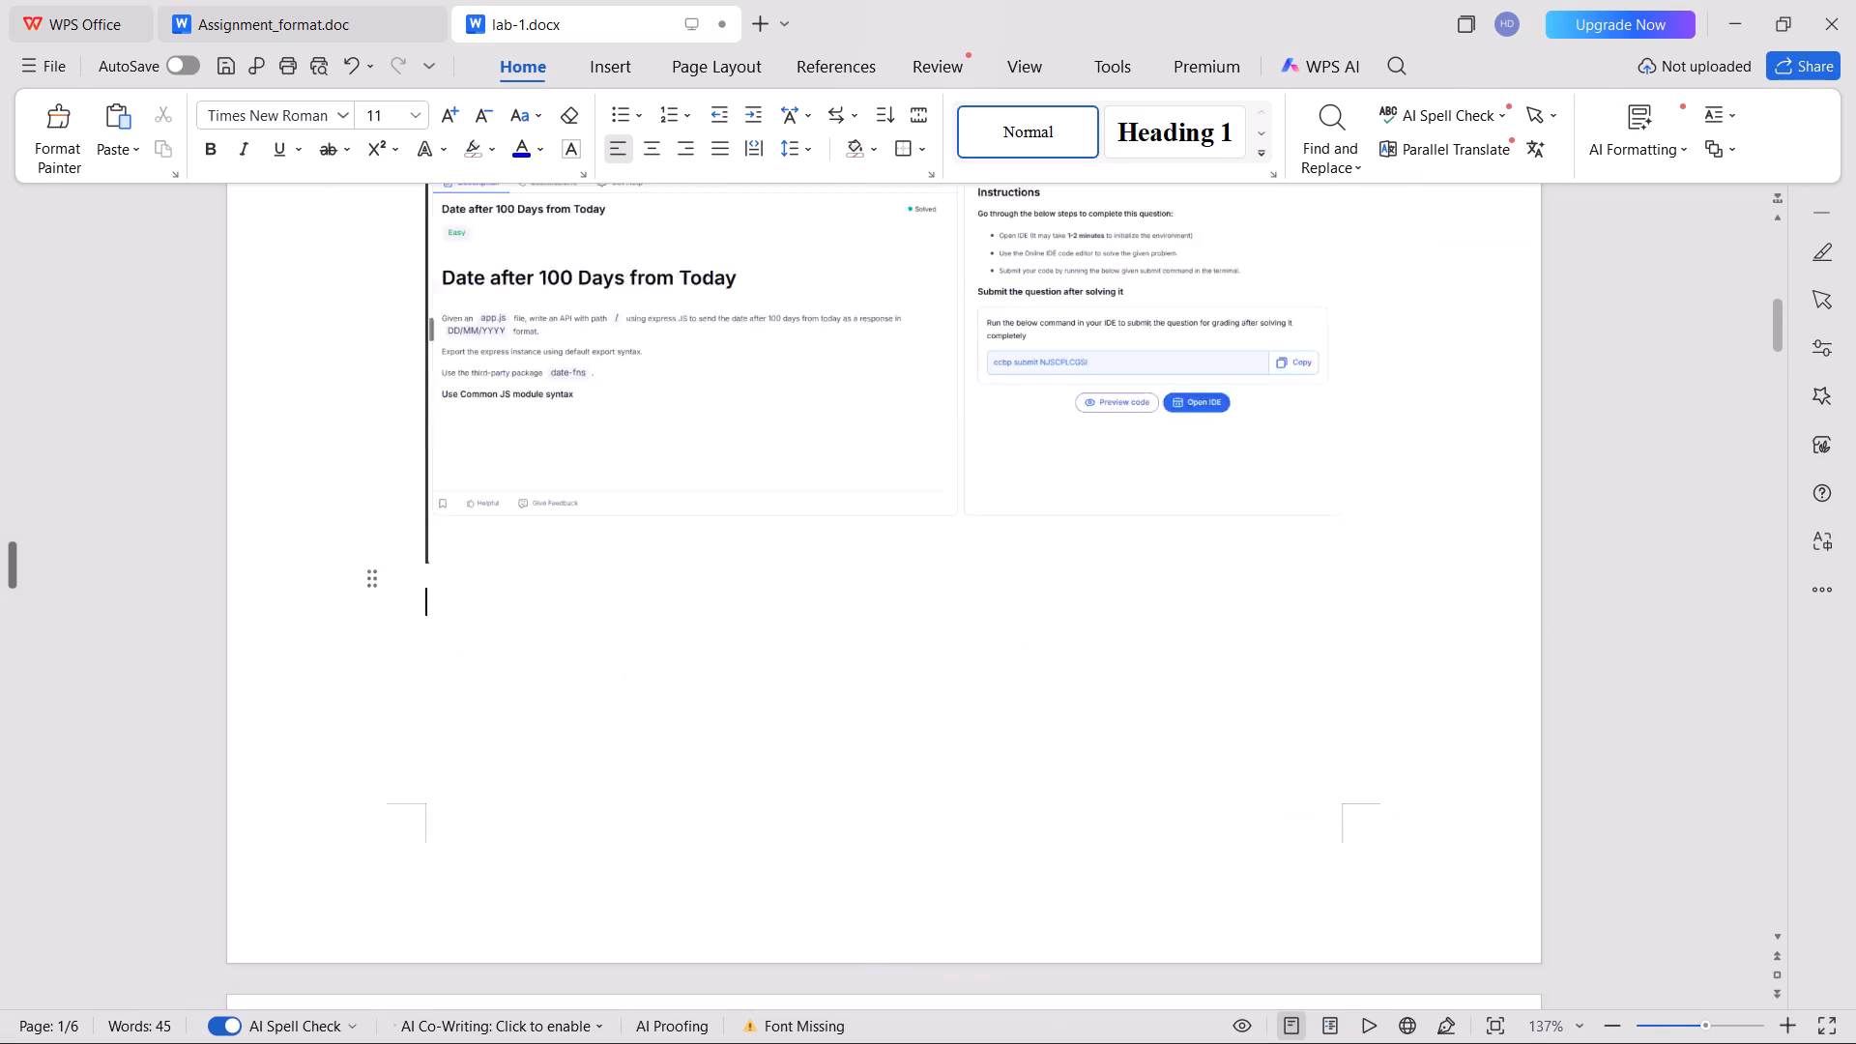
{"action": "scroll", "coordinate": [1484, 559], "scroll_direction": "down", "scroll_amount": 7}
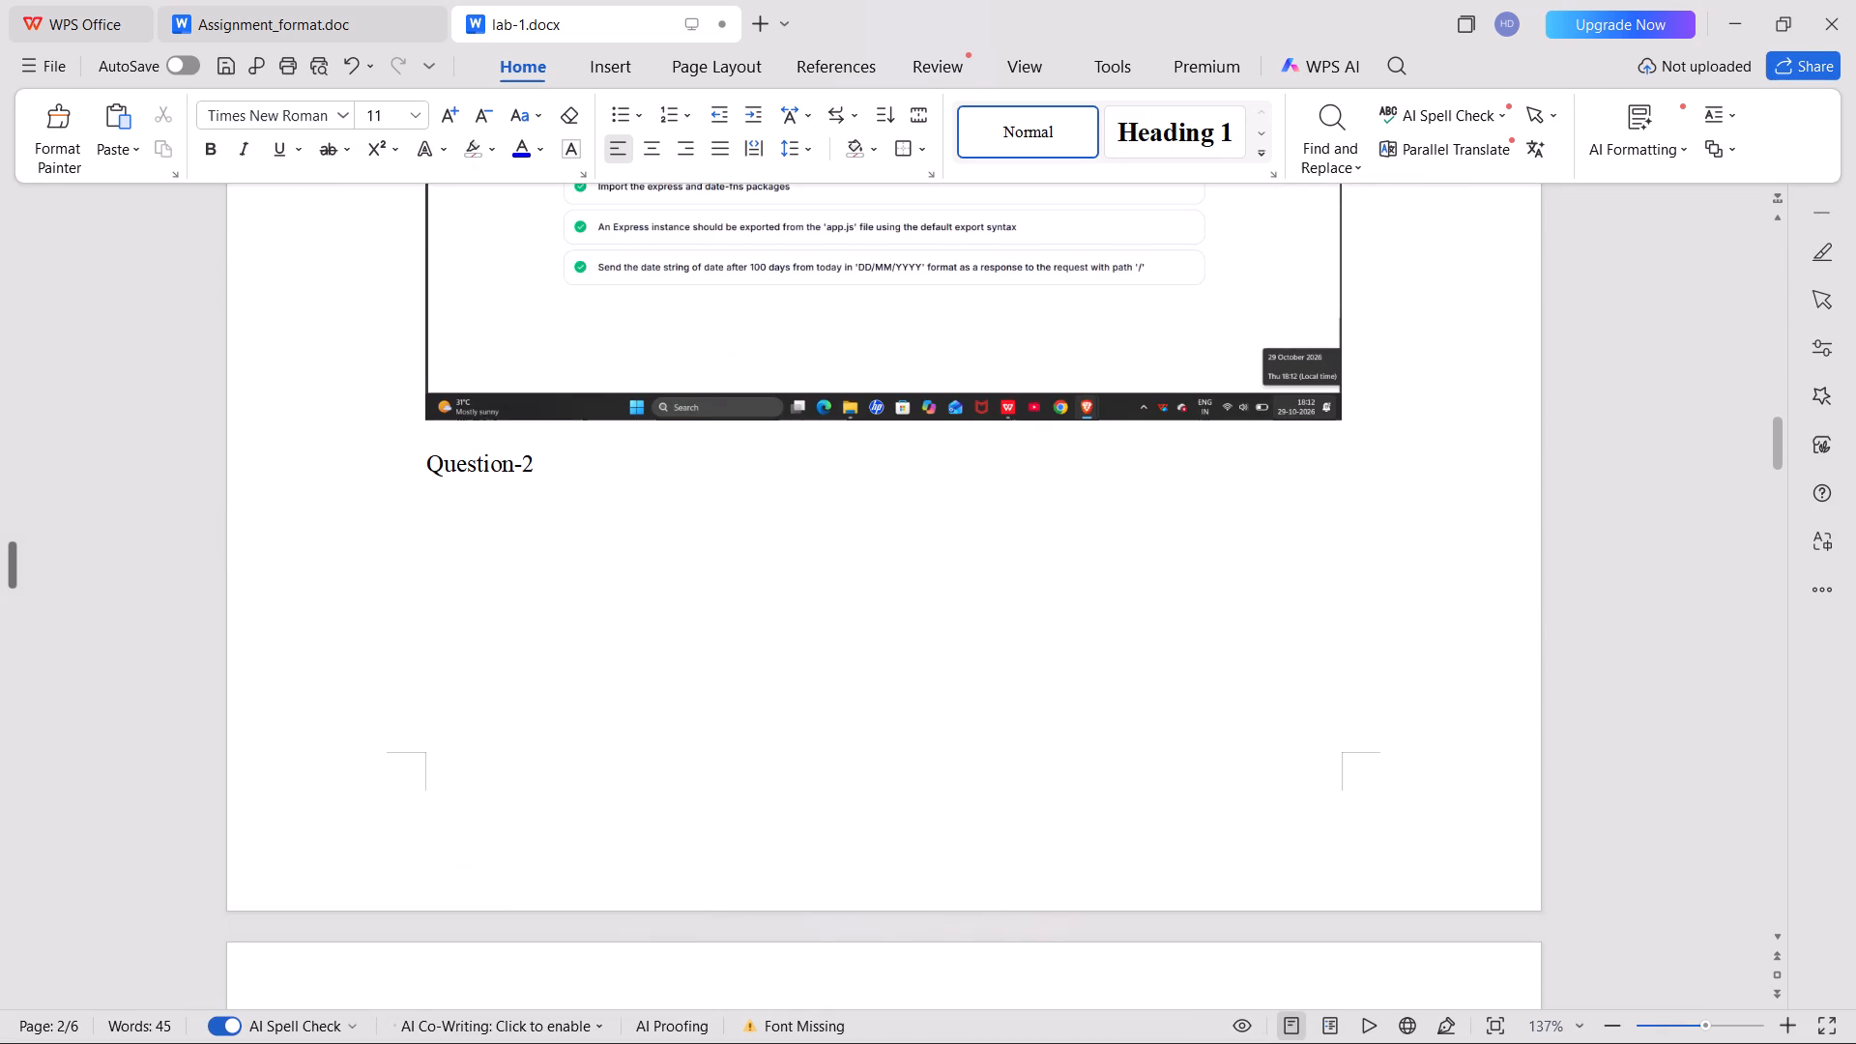
{"action": "left_click", "coordinate": [1454, 415]}
{"action": "key", "text": "Return"}
{"action": "key", "text": "Return"}
{"action": "key", "text": "Return"}
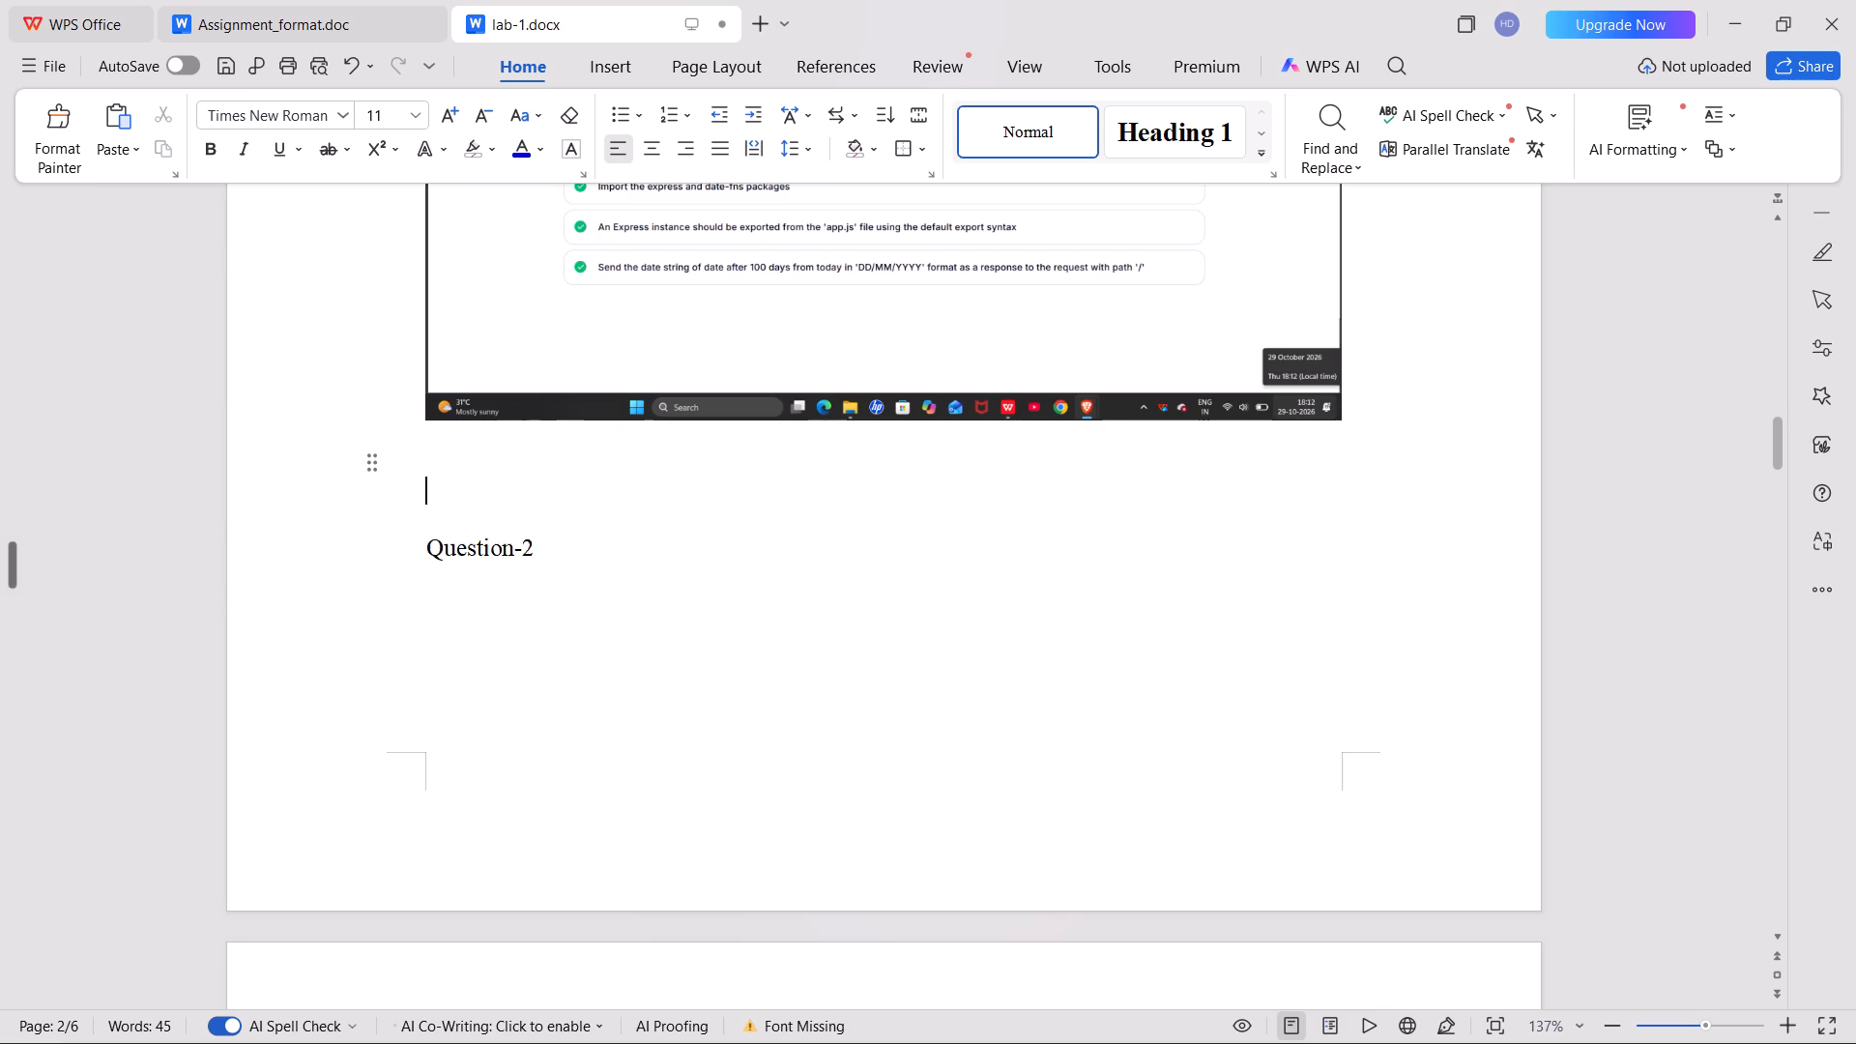
{"action": "key", "text": "Return"}
{"action": "key", "text": "Return"}
{"action": "key", "text": "Return"}
{"action": "key", "text": "Return"}
{"action": "key", "text": "Return"}
{"action": "key", "text": "Return"}
{"action": "key", "text": "Return"}
{"action": "key", "text": "Return"}
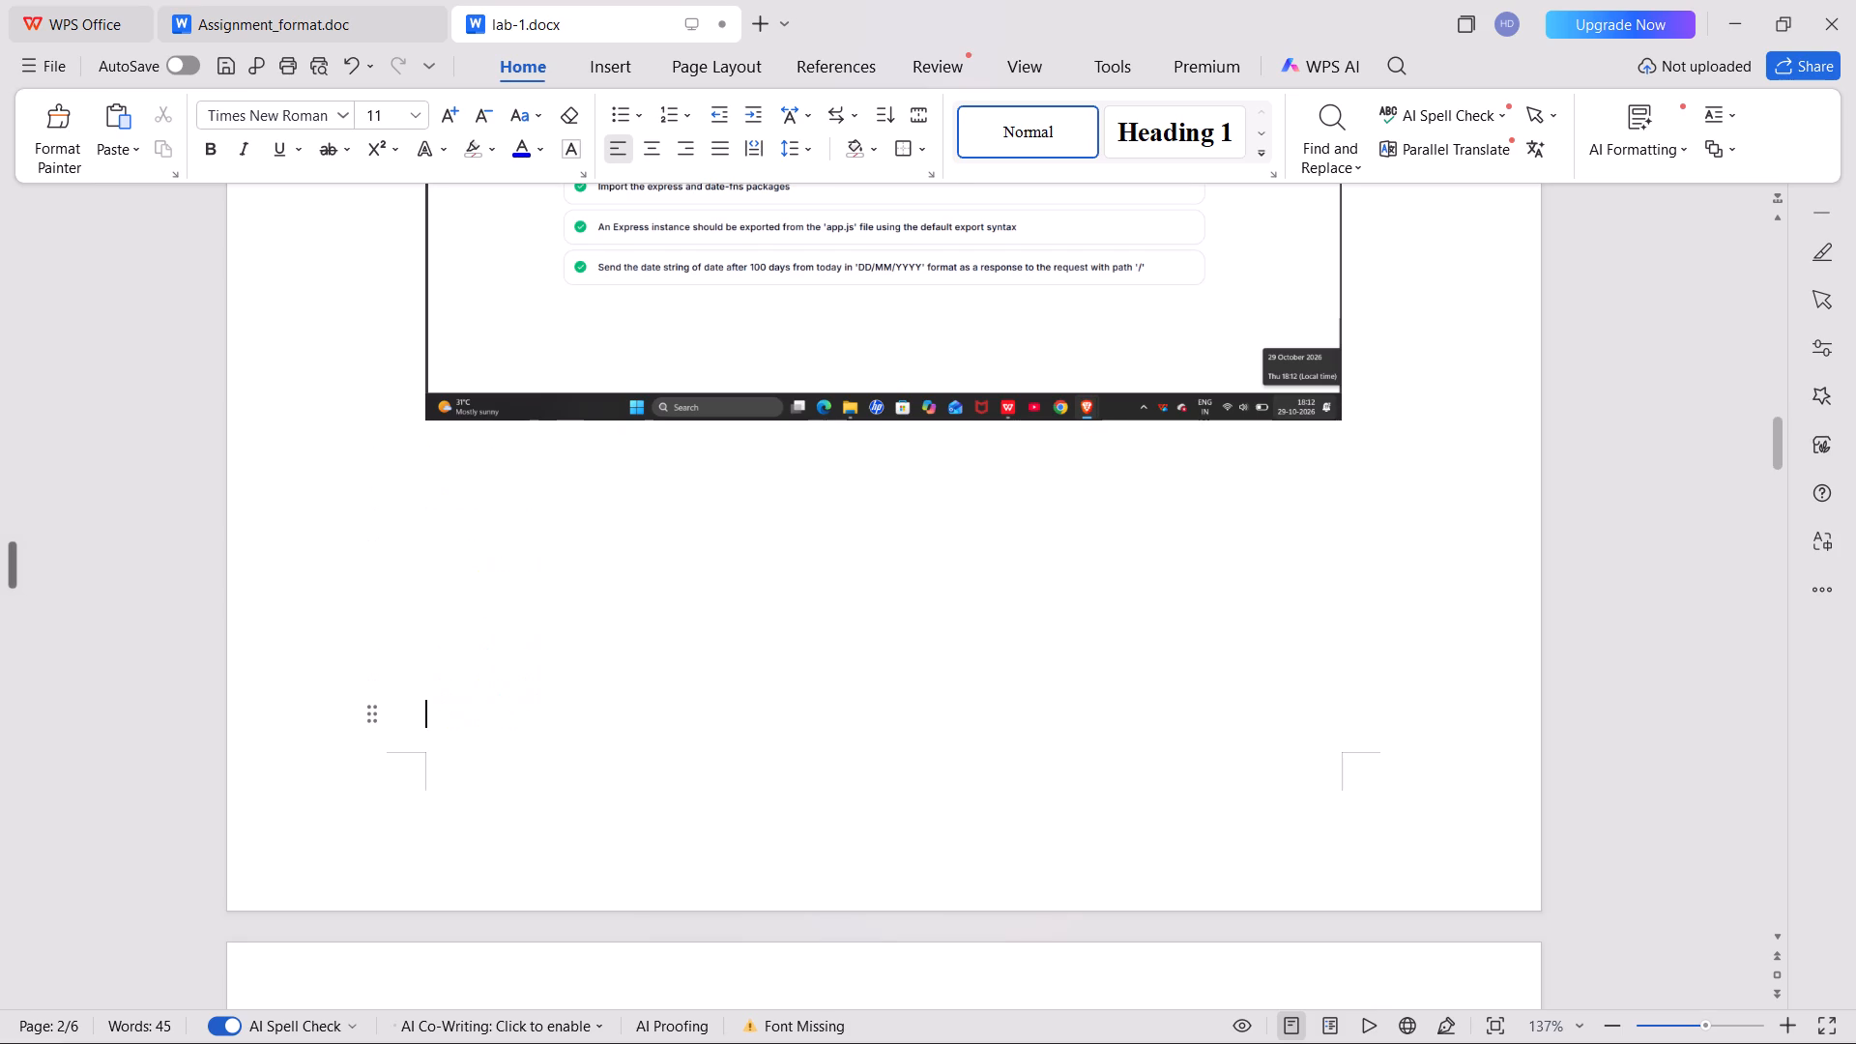
{"action": "scroll", "coordinate": [1454, 415], "scroll_direction": "down", "scroll_amount": 5}
Insert a blank line below the Question-2 heading, above its code screenshot.
{"action": "left_click", "coordinate": [768, 750]}
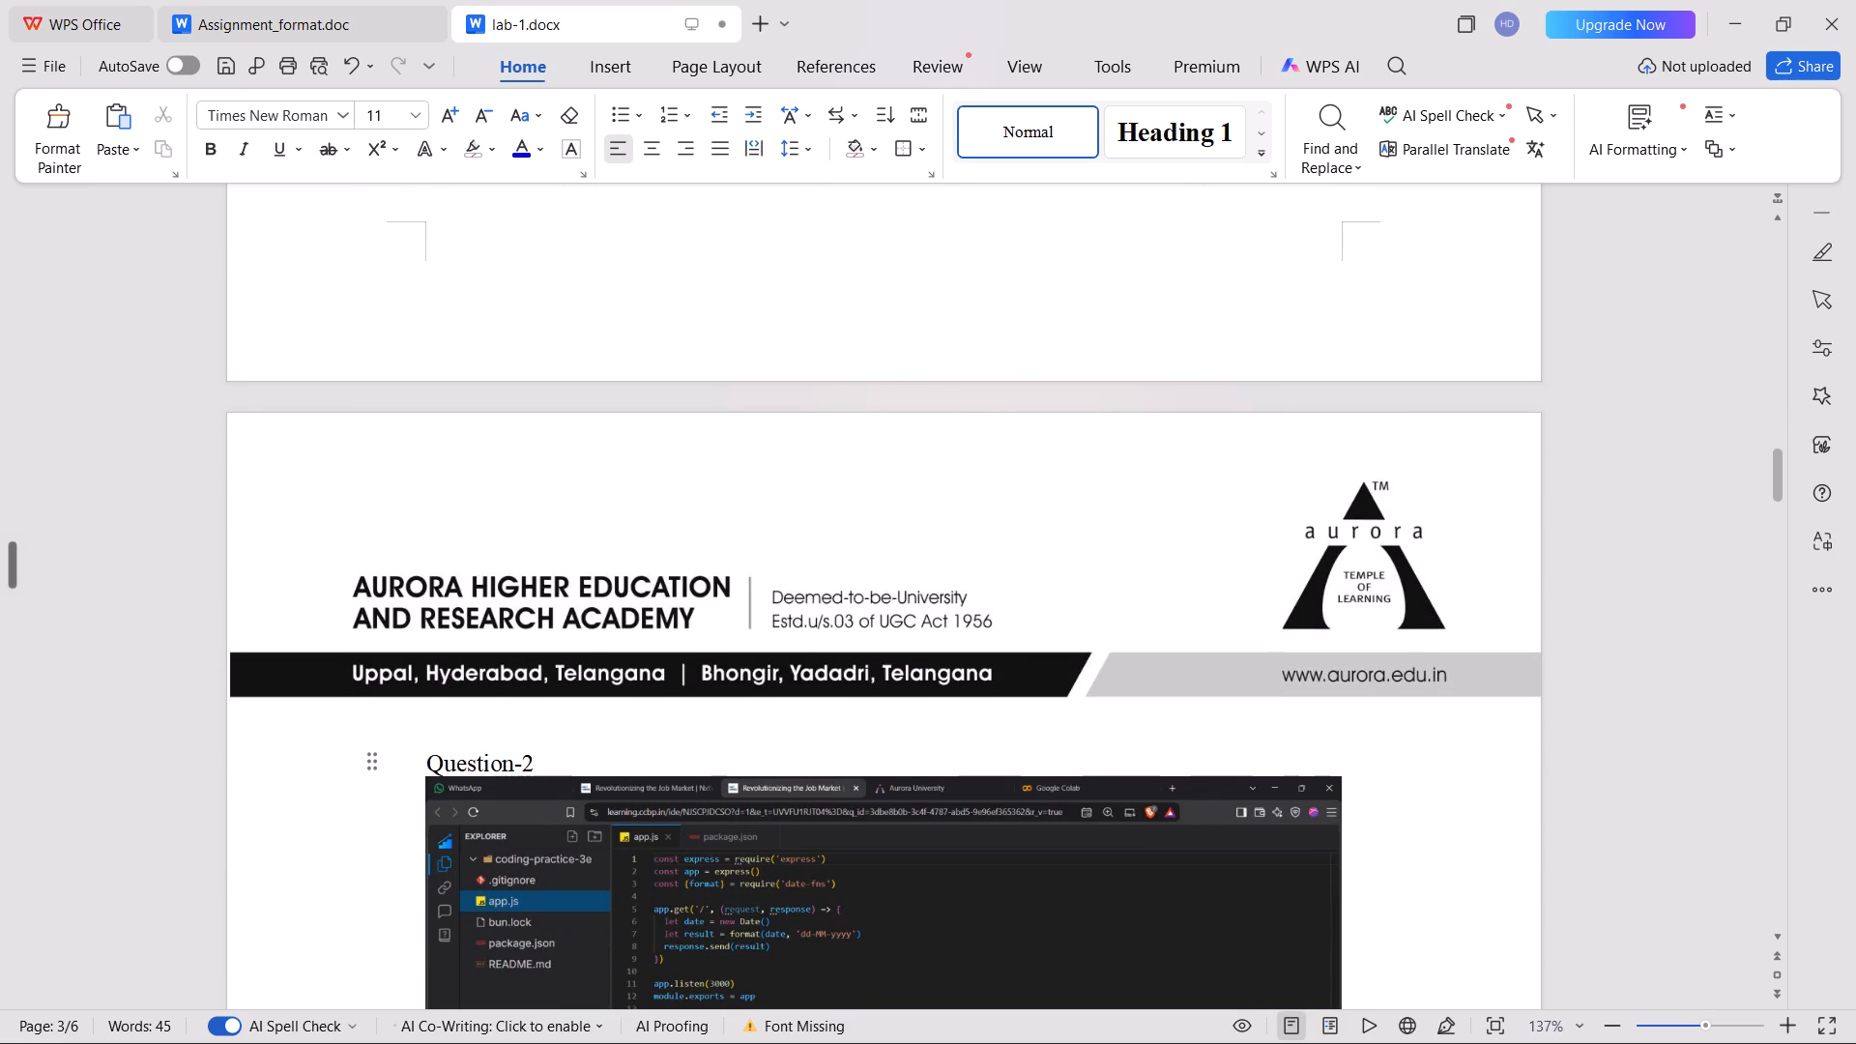
{"action": "key", "text": "Return"}
Capture the whole Today's Date question page in the browser and paste it below the Question-2 heading in lab-1, followed by a new line.
{"action": "key", "text": "alt+Tab"}
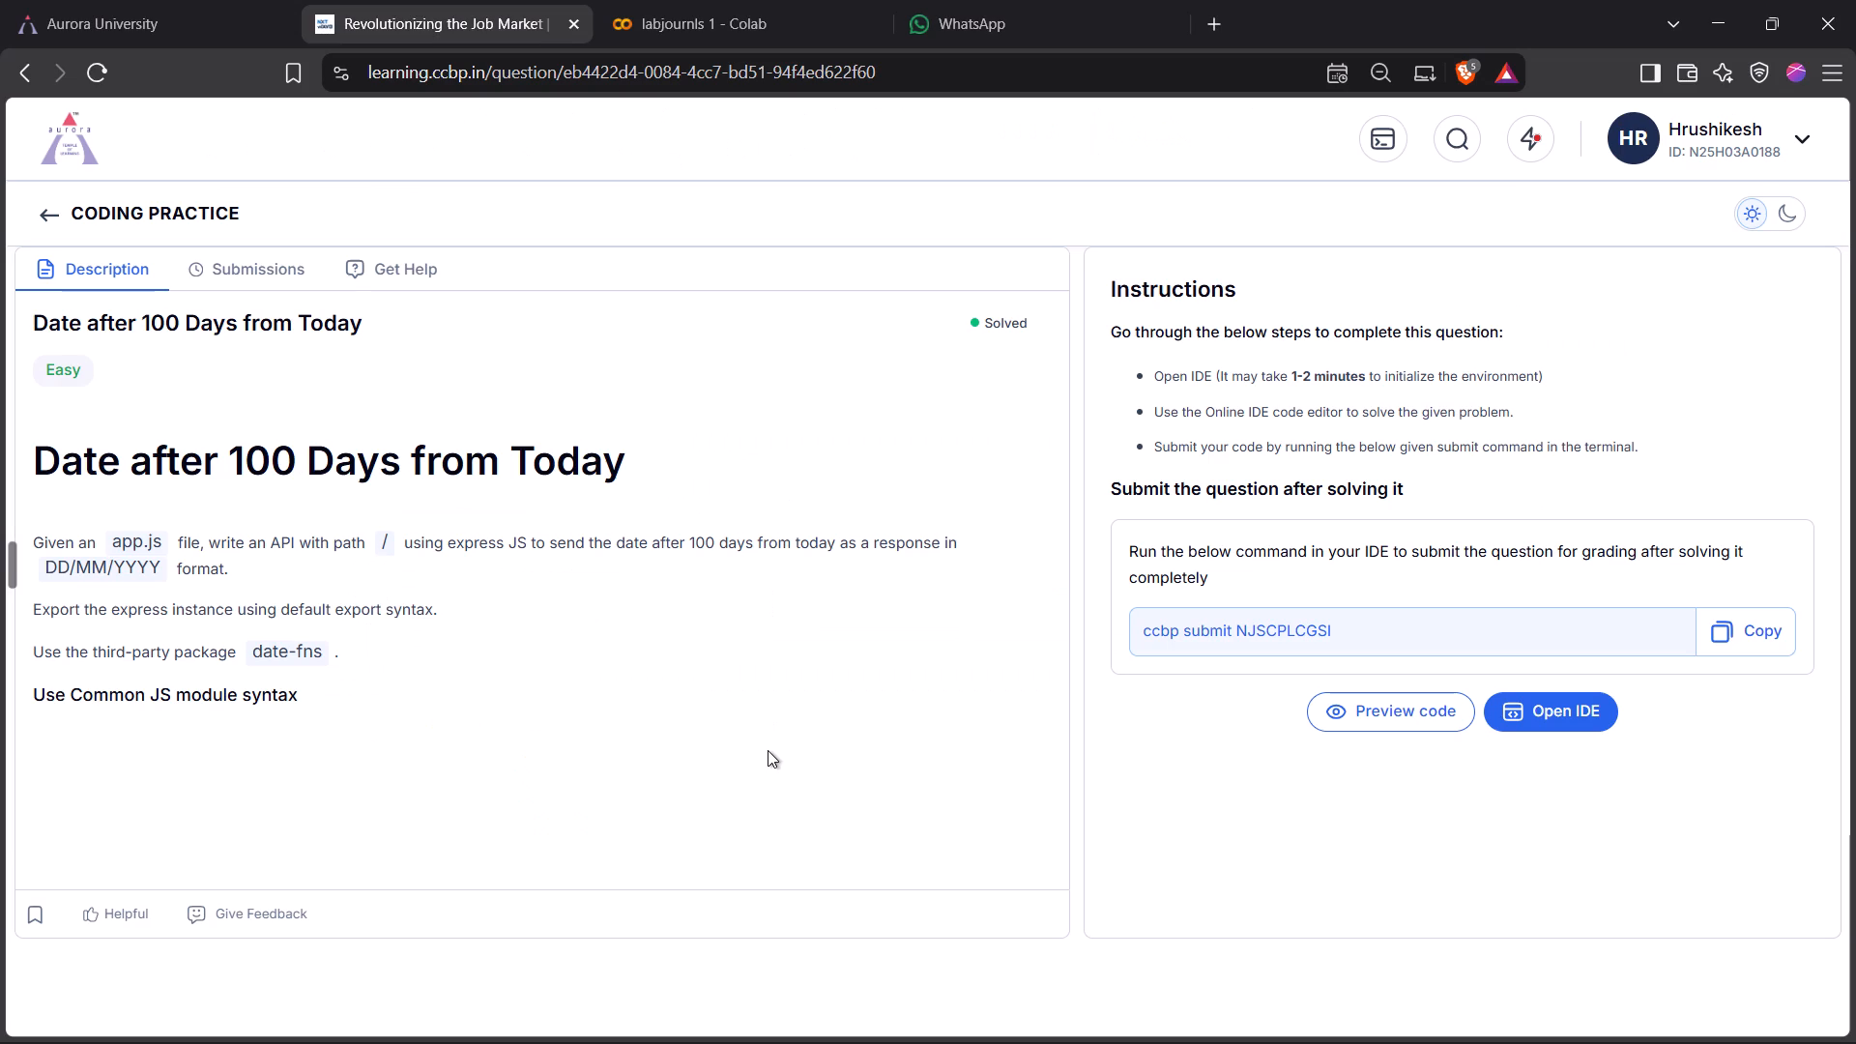
{"action": "left_click", "coordinate": [57, 213]}
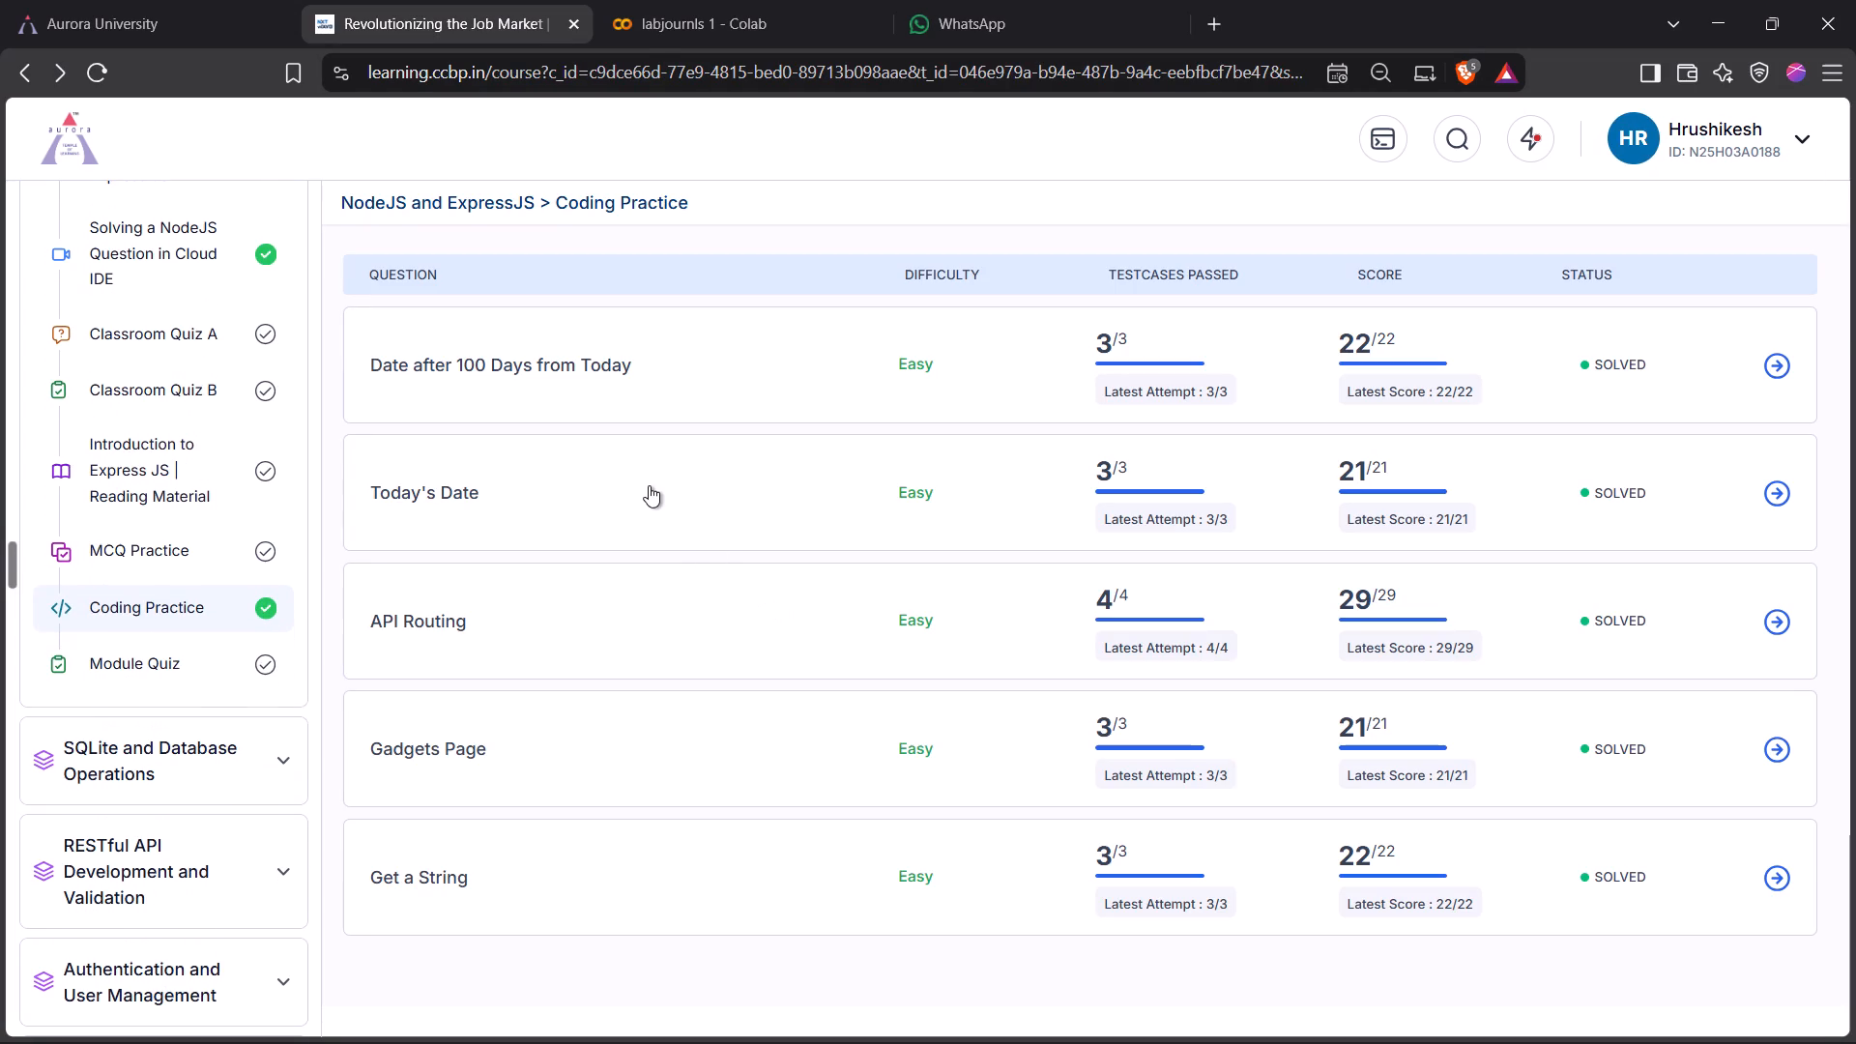
{"action": "left_click", "coordinate": [649, 485]}
{"action": "key", "text": "Print"}
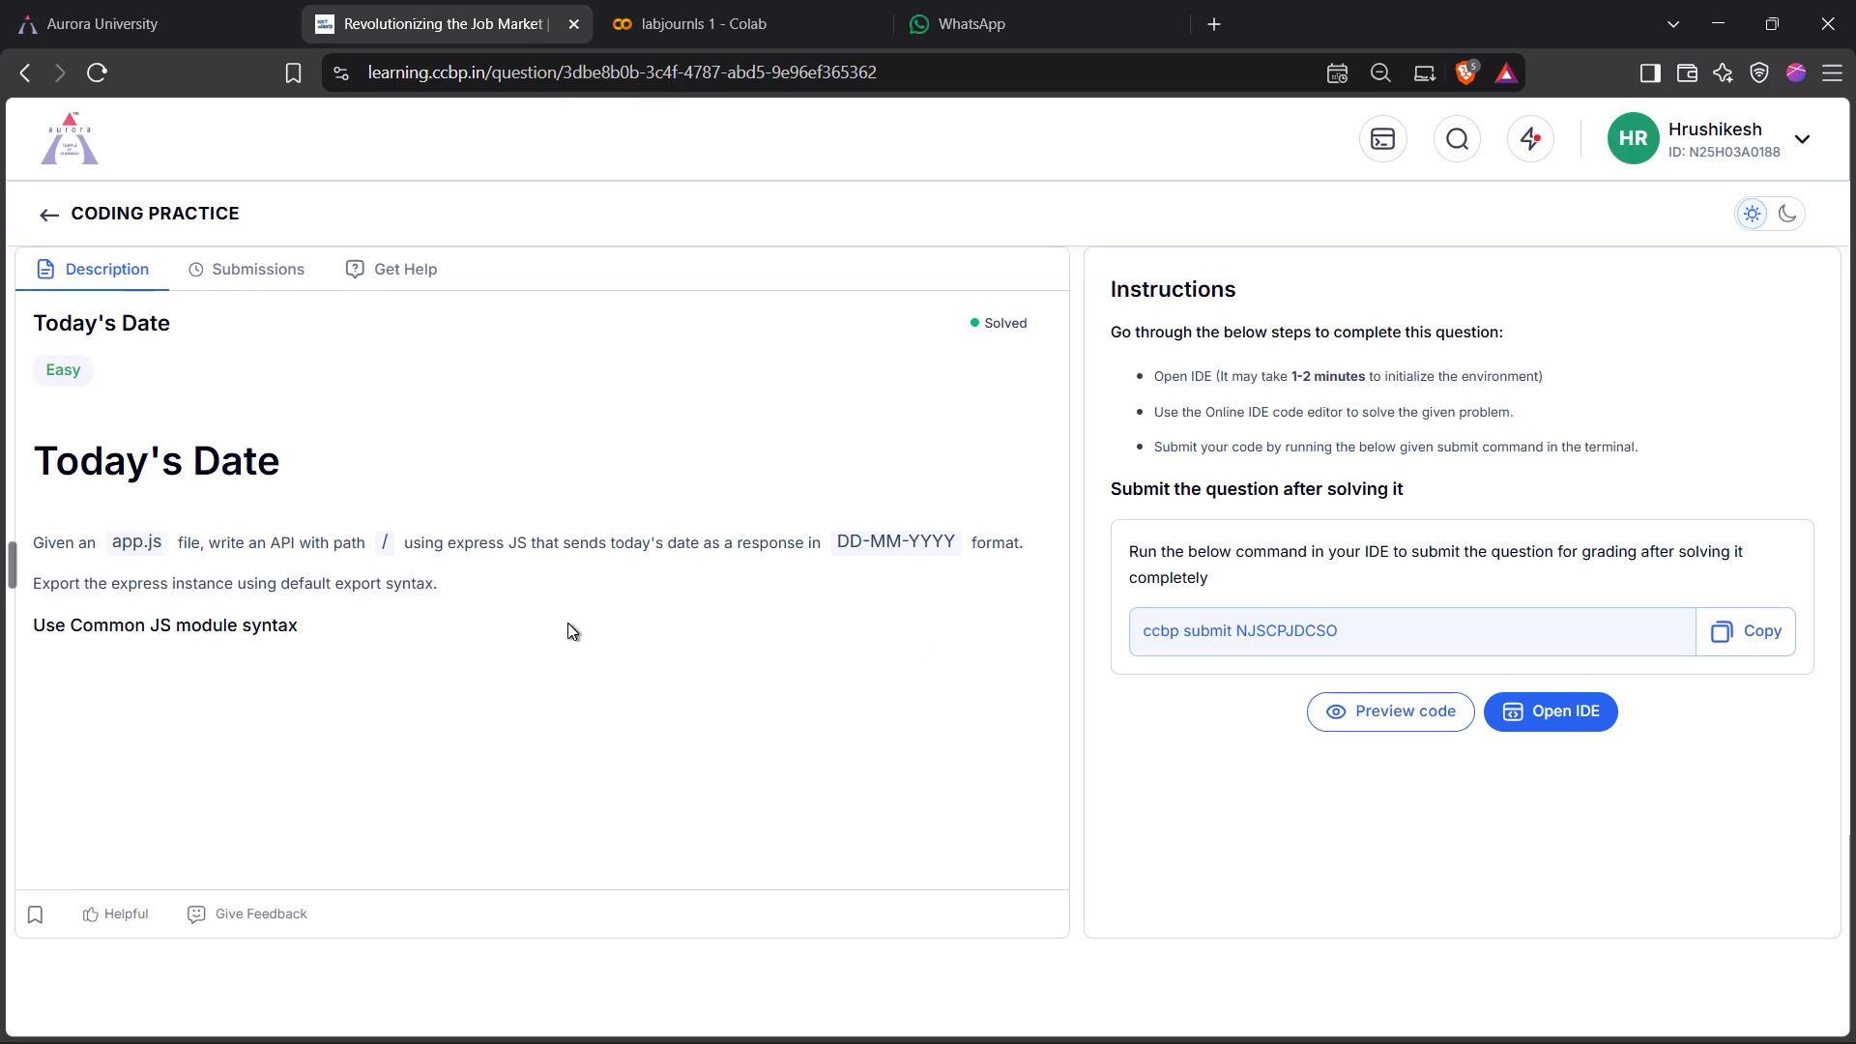
{"action": "left_click_drag", "start_coordinate": [0, 0], "coordinate": [1855, 1043]}
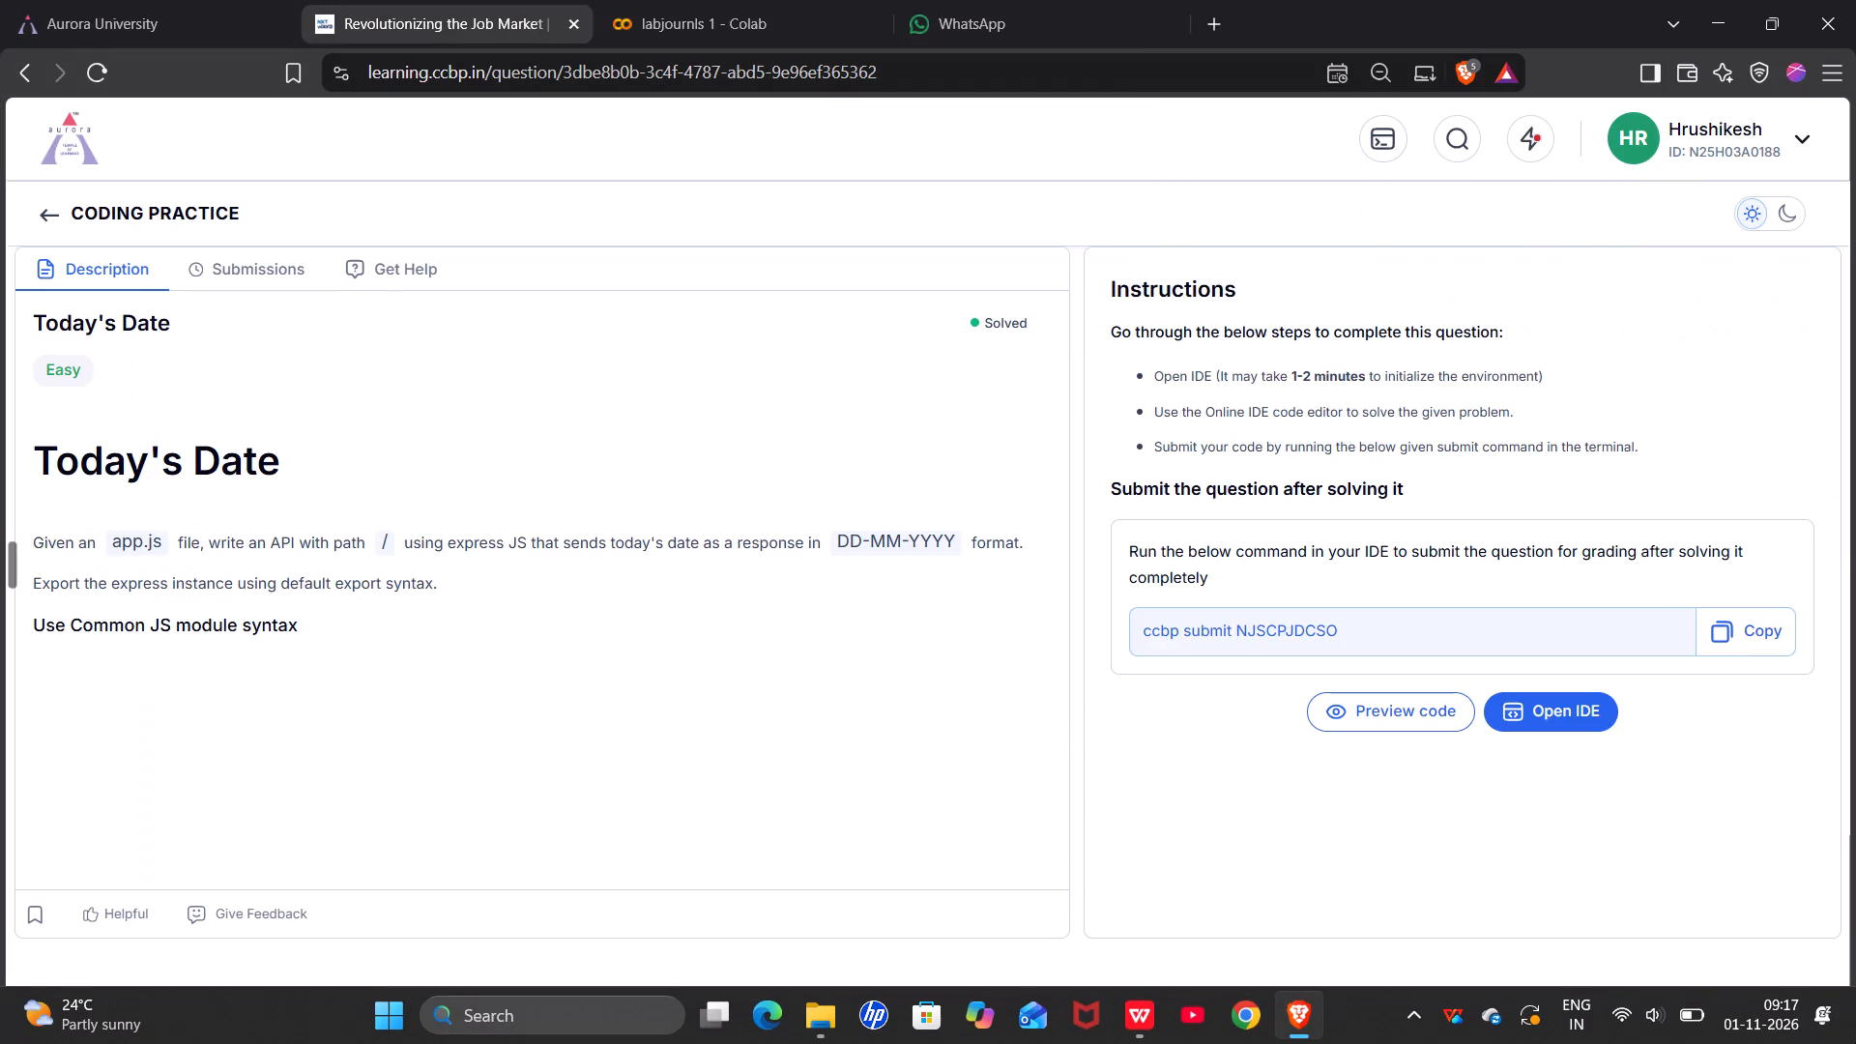
{"action": "key", "text": "alt+Tab"}
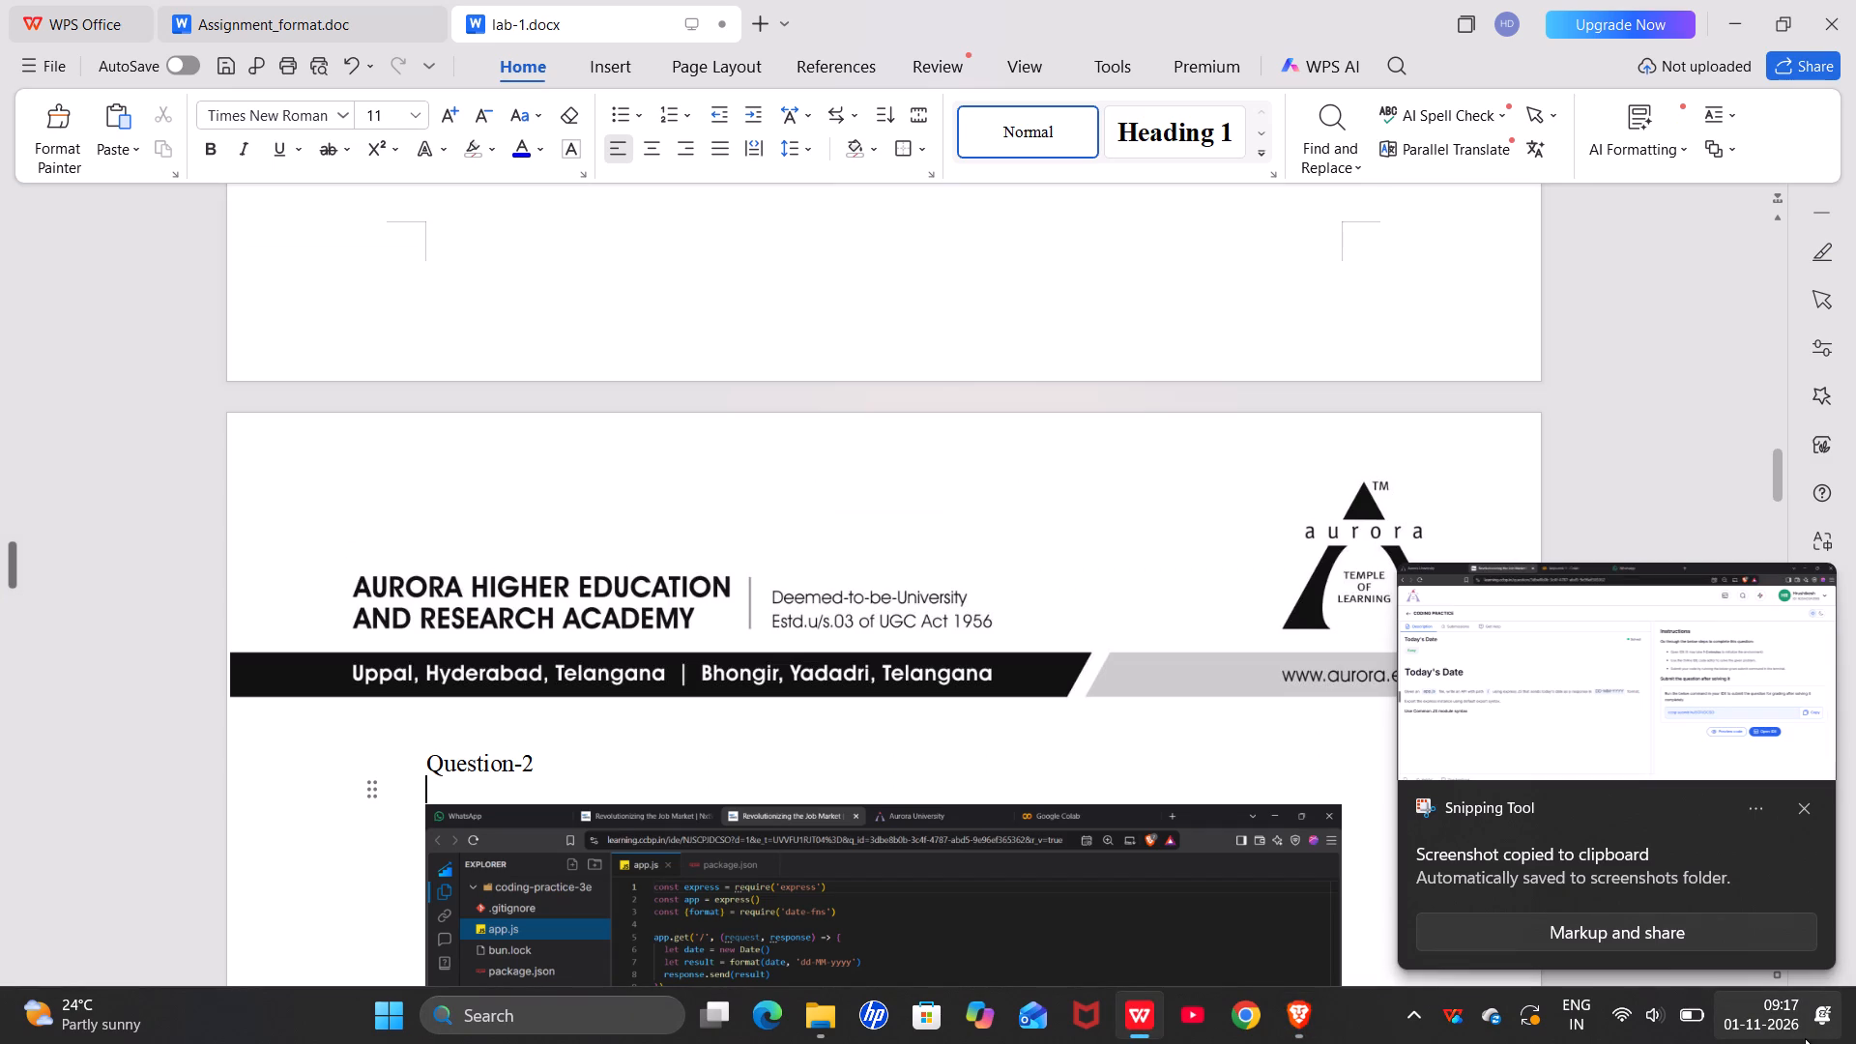
{"action": "key", "text": "ctrl+v"}
{"action": "key", "text": "Return"}
Insert ten blank lines between the Today's Date submission results screenshot and the Question-3 heading.
{"action": "scroll", "coordinate": [1805, 1038], "scroll_direction": "down", "scroll_amount": 11}
{"action": "scroll", "coordinate": [1538, 464], "scroll_direction": "down", "scroll_amount": 5}
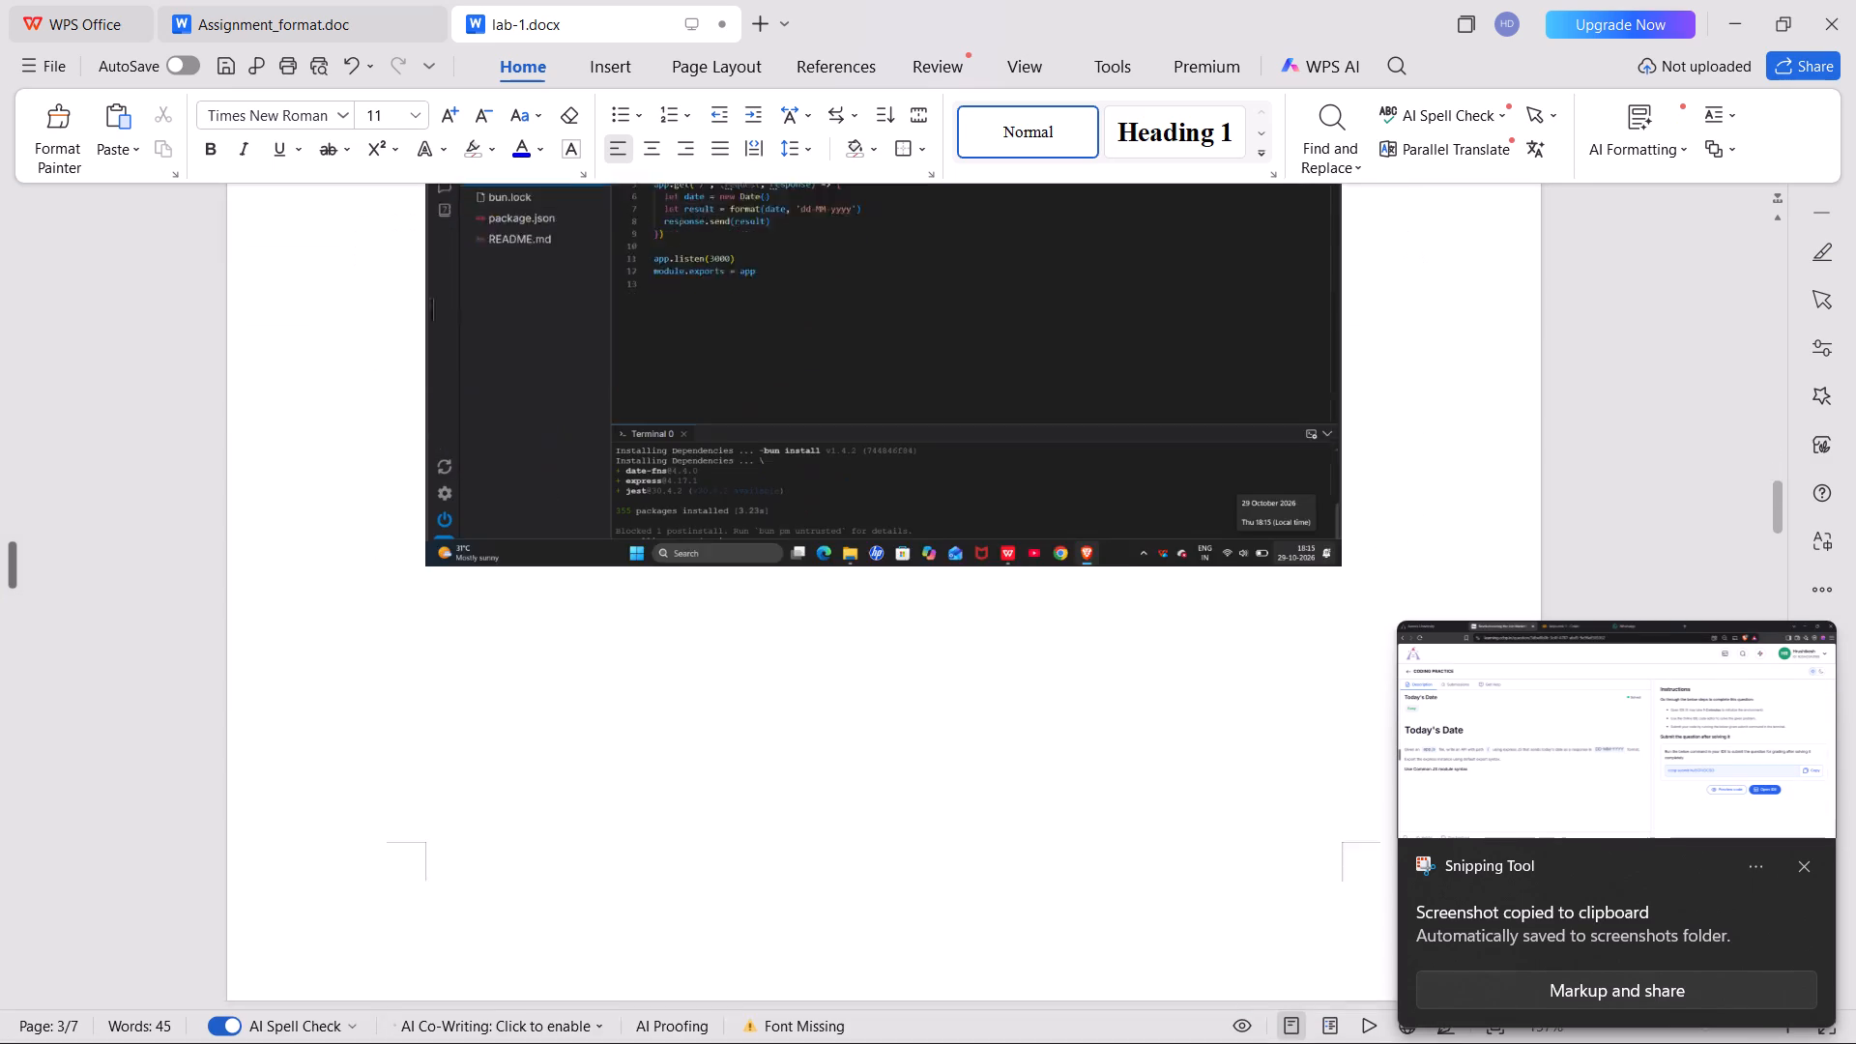
{"action": "scroll", "coordinate": [1538, 464], "scroll_direction": "down", "scroll_amount": 9}
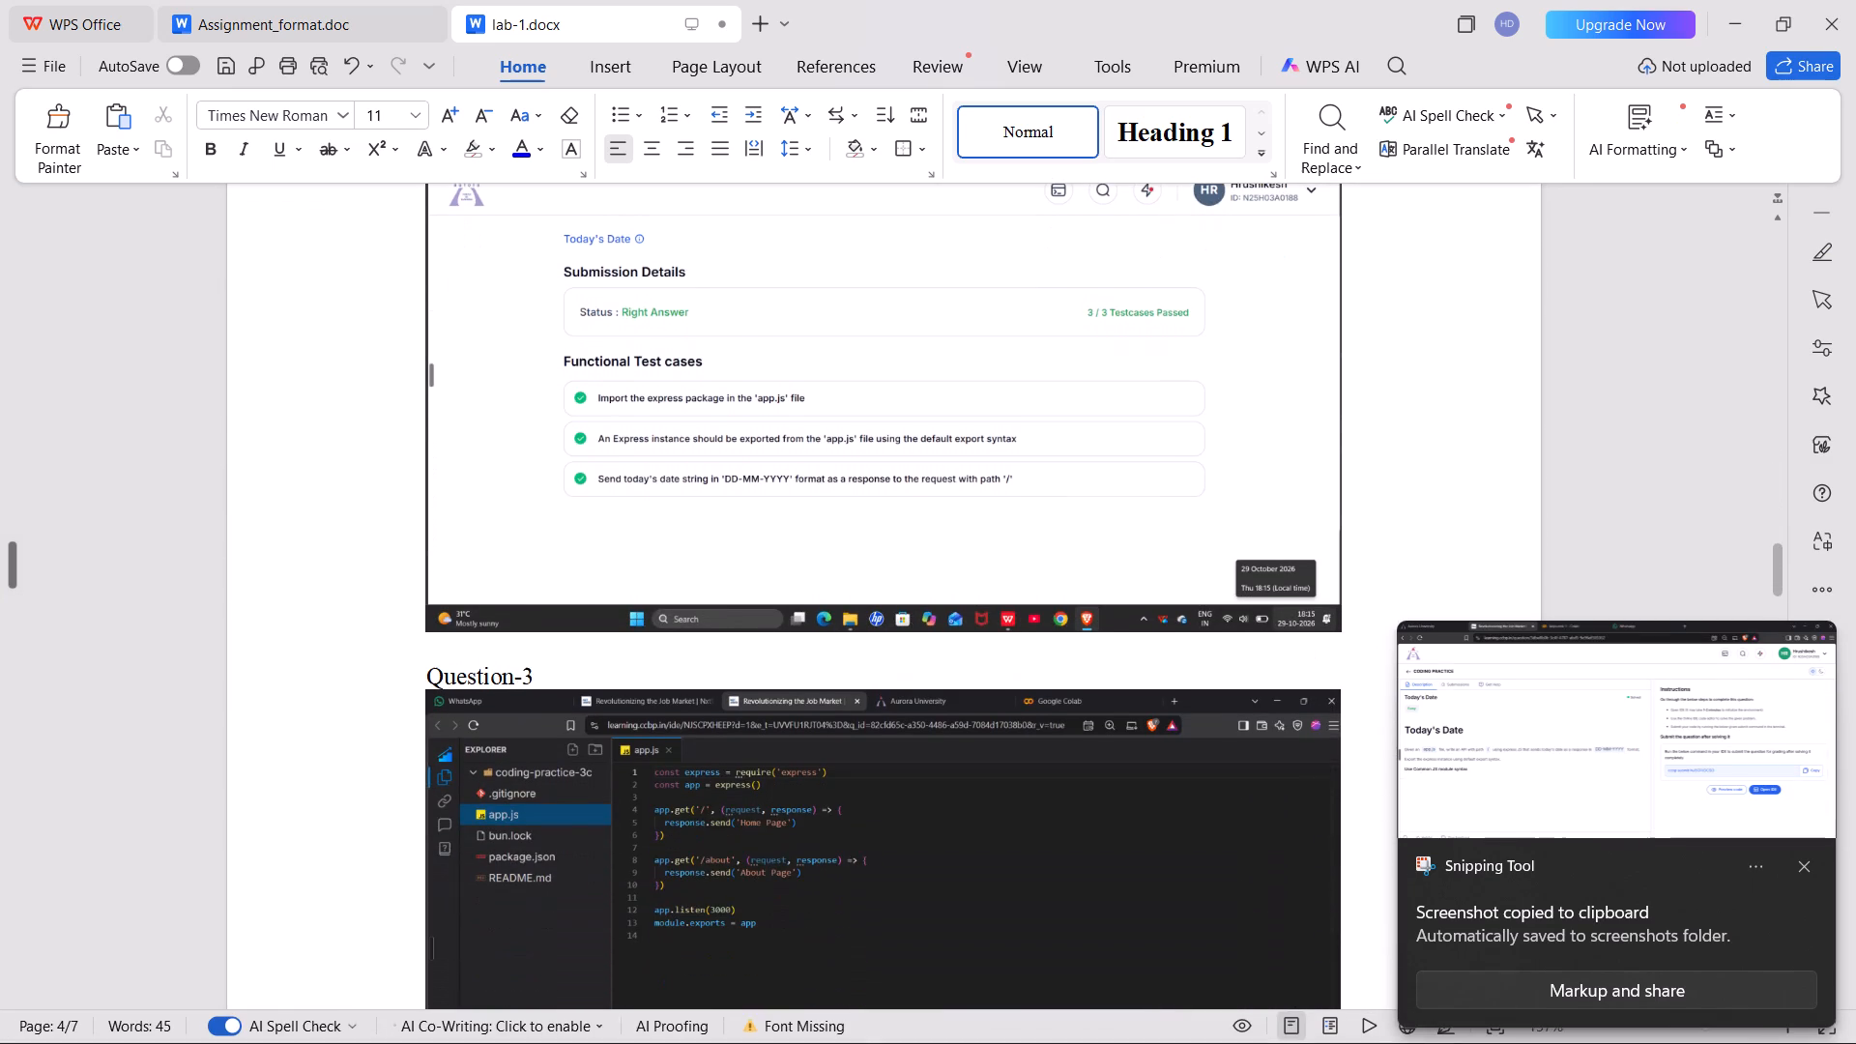
{"action": "left_click", "coordinate": [1358, 606]}
{"action": "key", "text": "Return"}
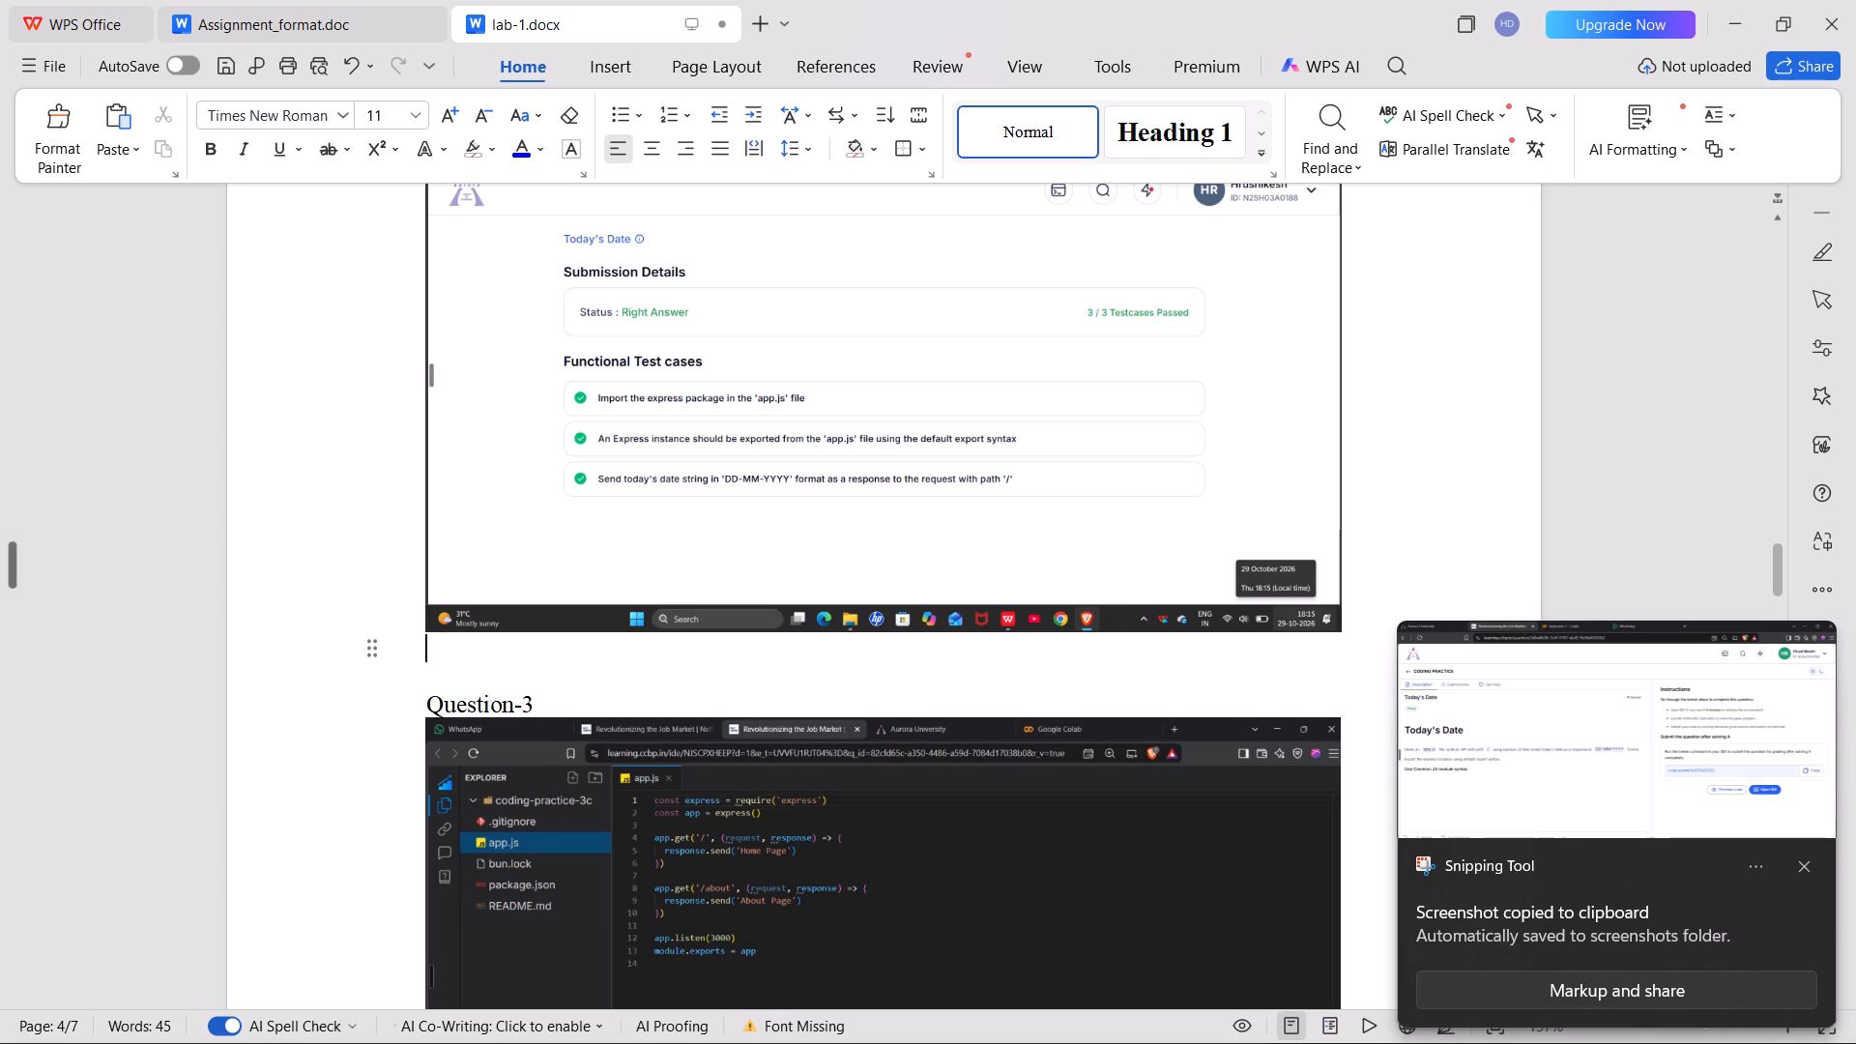
{"action": "key", "text": "Return"}
{"action": "key", "text": "Return"}
{"action": "key", "text": "Return"}
{"action": "key", "text": "Return"}
{"action": "scroll", "coordinate": [1358, 606], "scroll_direction": "up", "scroll_amount": 5}
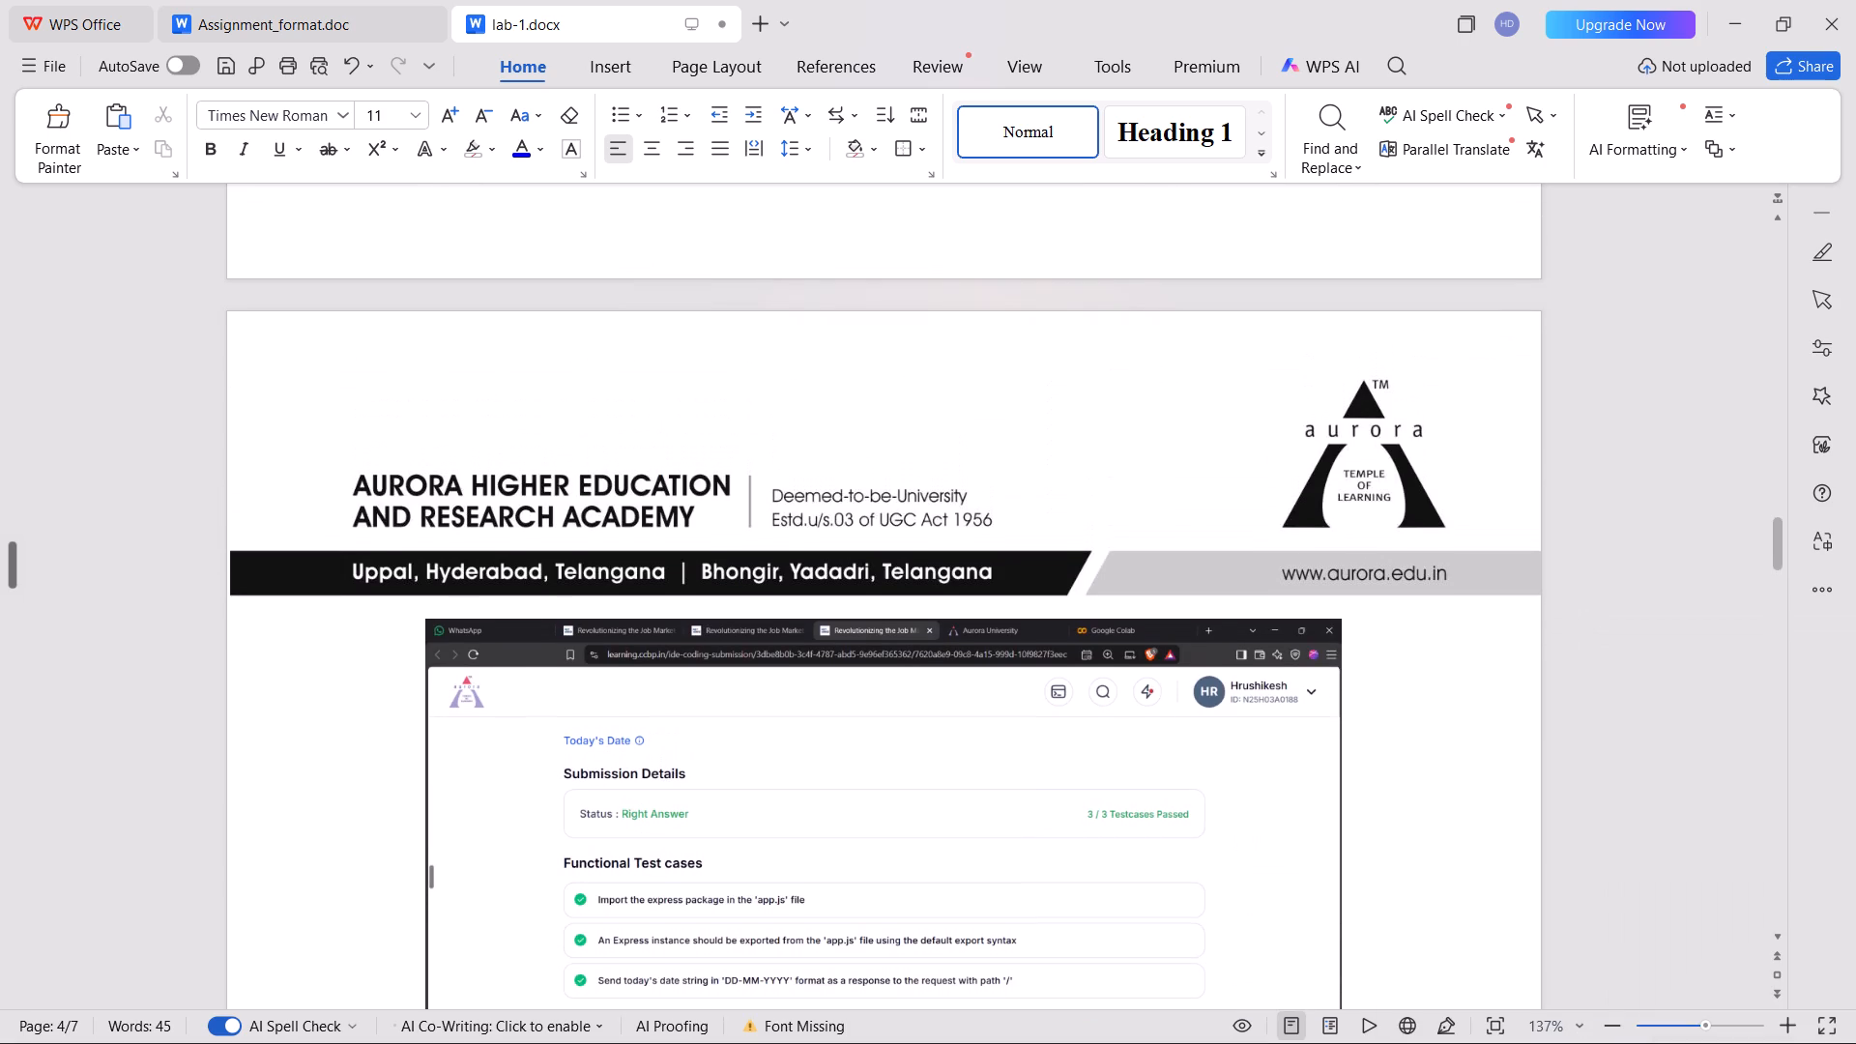
{"action": "scroll", "coordinate": [1358, 606], "scroll_direction": "down", "scroll_amount": 7}
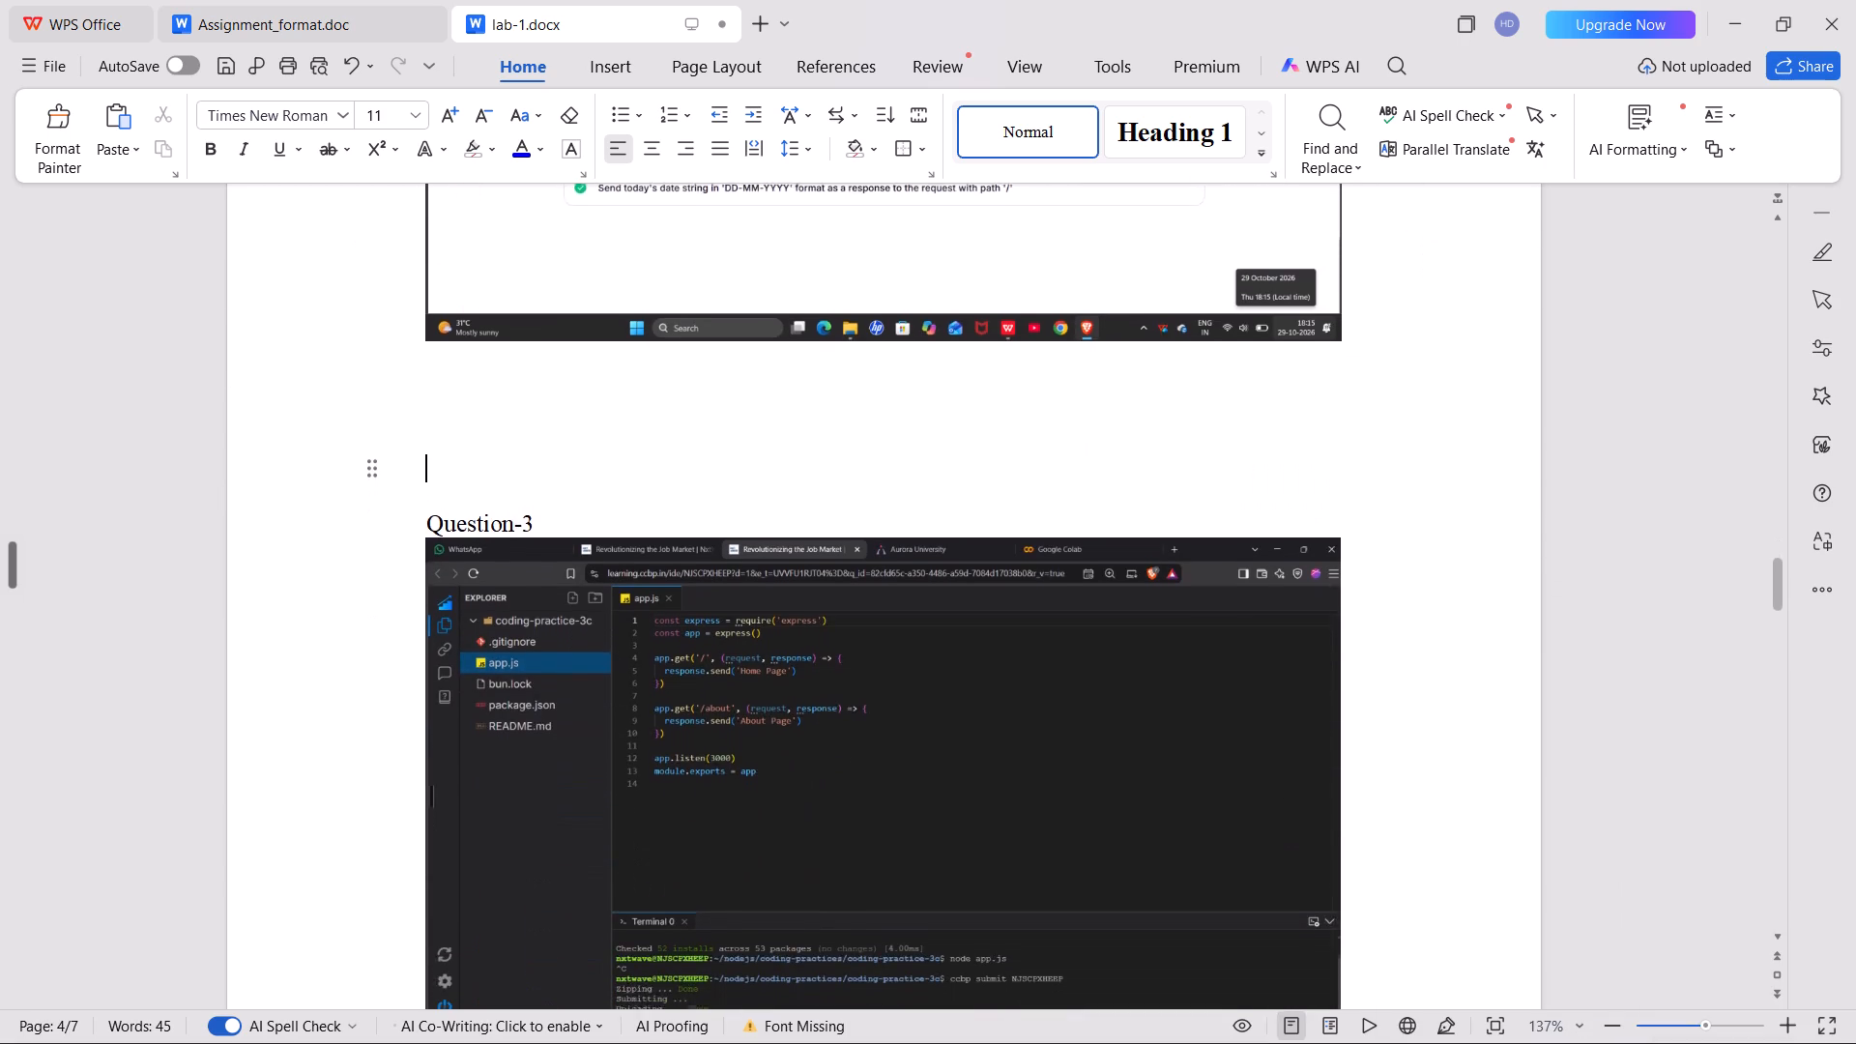
{"action": "key", "text": "Return"}
{"action": "key", "text": "Return"}
{"action": "key", "text": "Return"}
{"action": "key", "text": "Return"}
{"action": "key", "text": "Return"}
Insert a blank line below the Question-3 heading, above its code screenshot.
{"action": "scroll", "coordinate": [1358, 606], "scroll_direction": "down", "scroll_amount": 8}
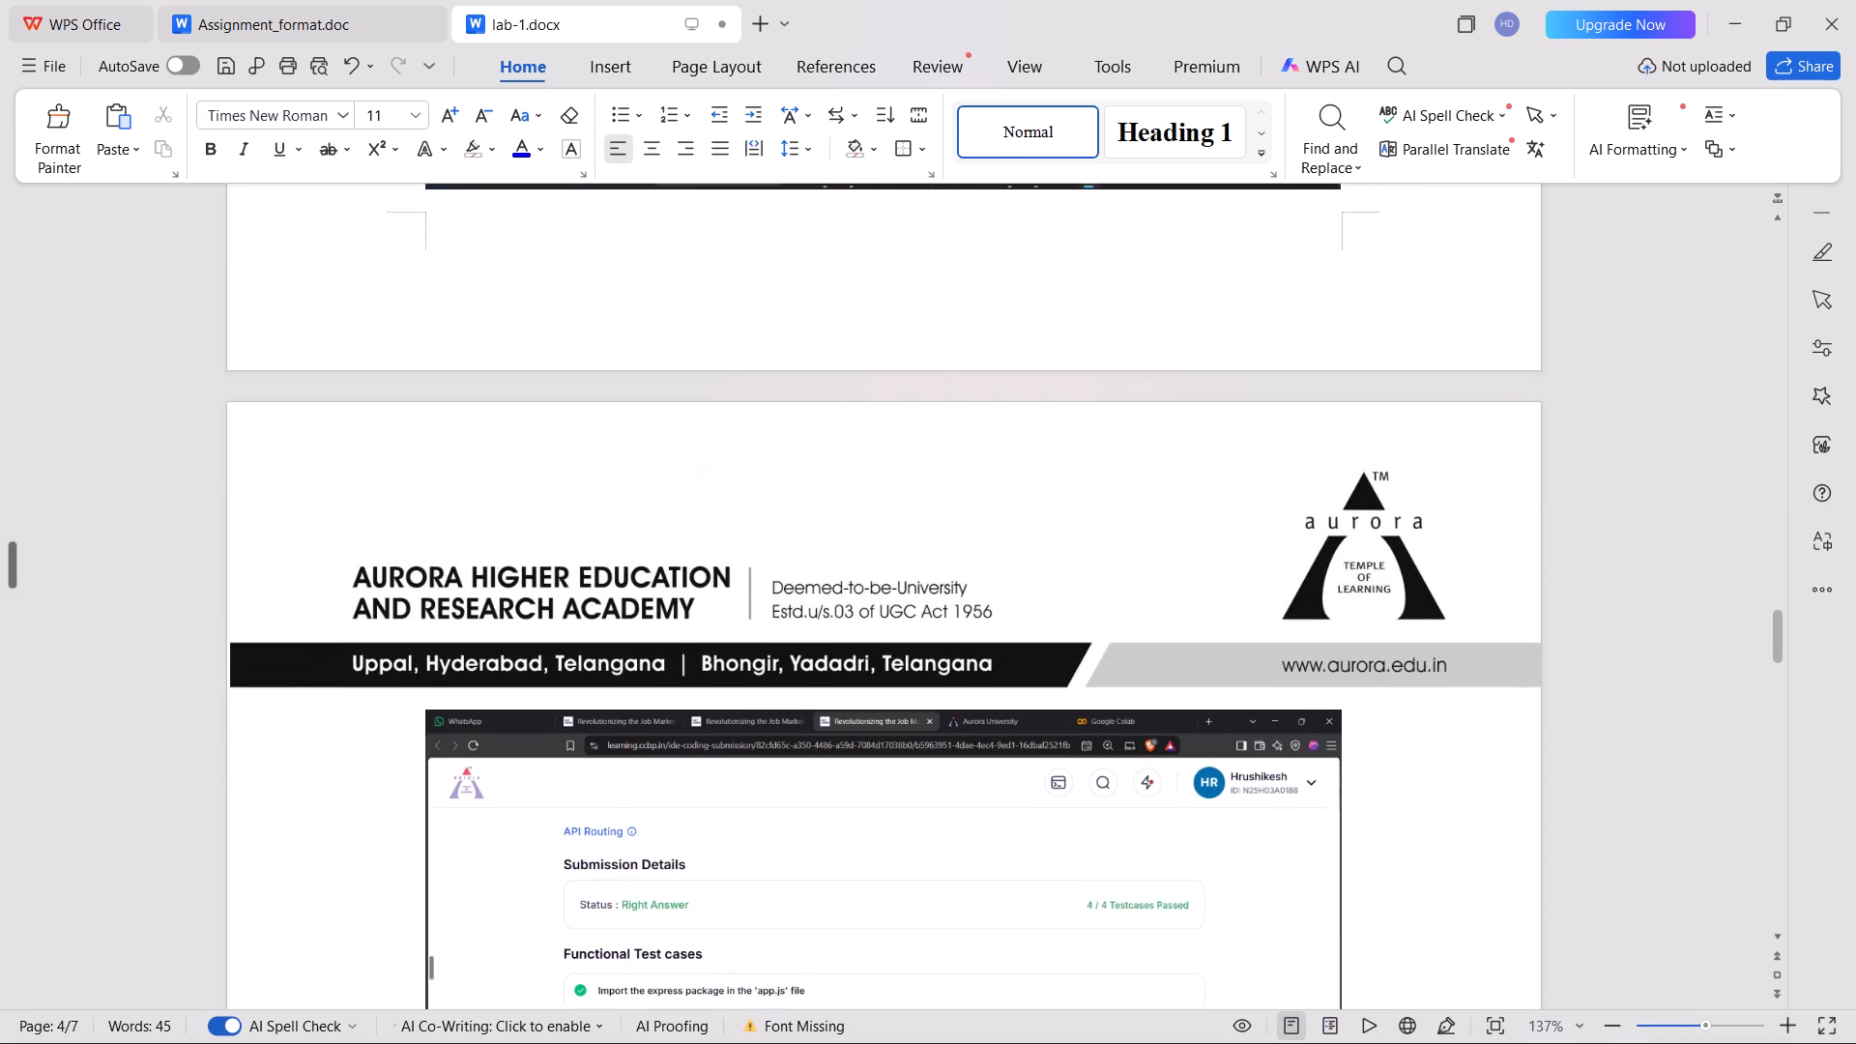
{"action": "scroll", "coordinate": [1358, 606], "scroll_direction": "down", "scroll_amount": 1}
{"action": "scroll", "coordinate": [1358, 606], "scroll_direction": "up", "scroll_amount": 5}
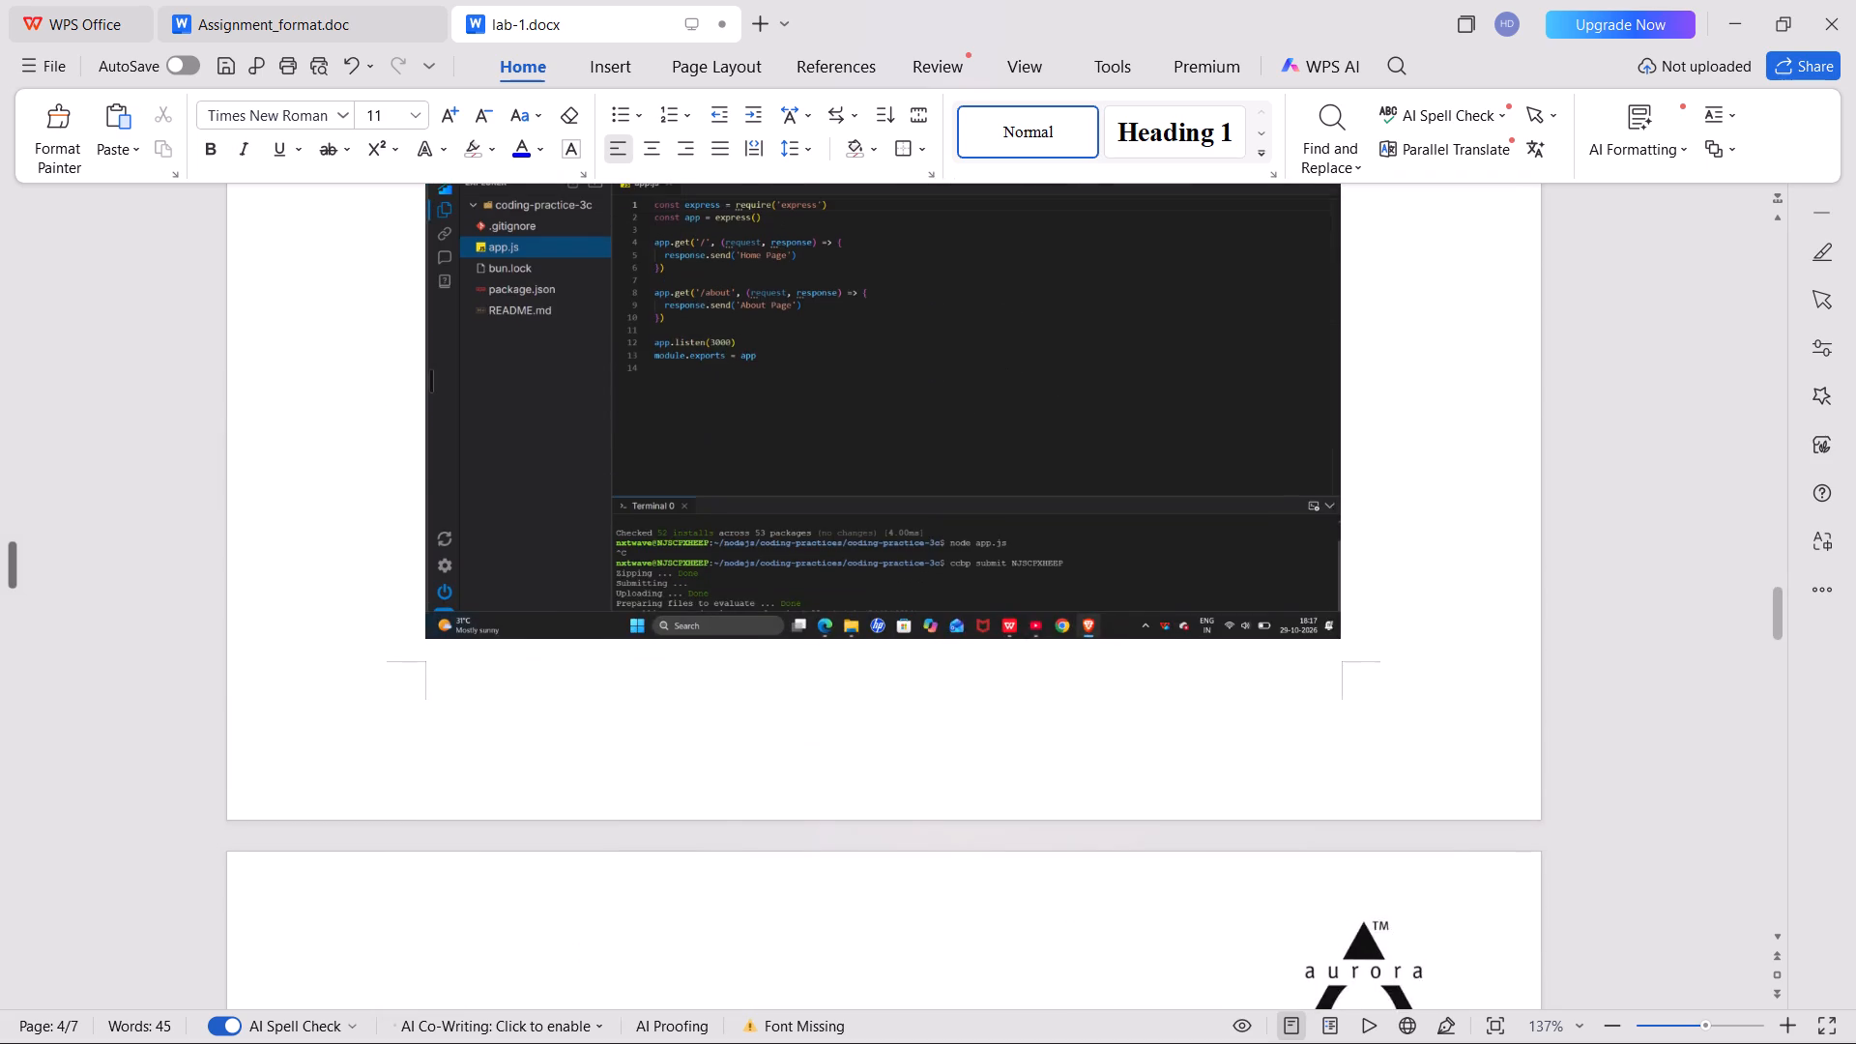
{"action": "scroll", "coordinate": [997, 421], "scroll_direction": "up", "scroll_amount": 3}
{"action": "left_click", "coordinate": [710, 472]}
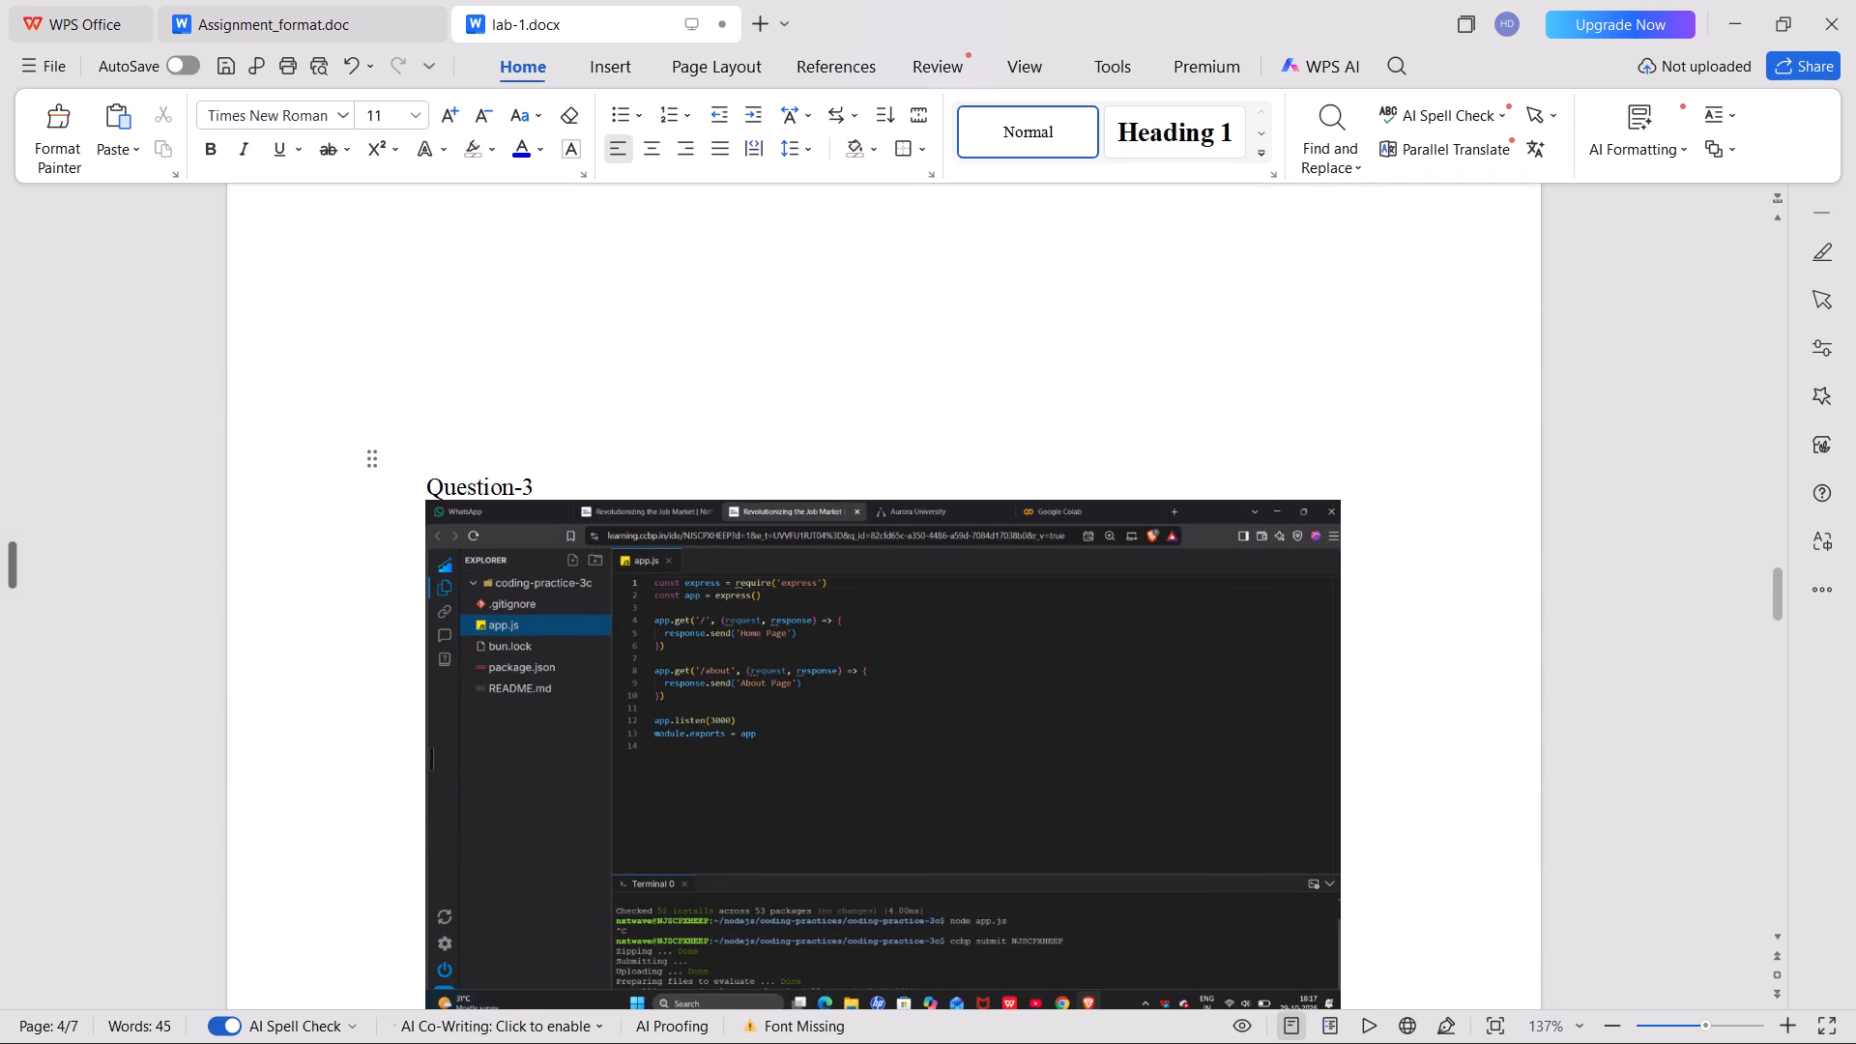
{"action": "left_click", "coordinate": [708, 474]}
{"action": "key", "text": "Return"}
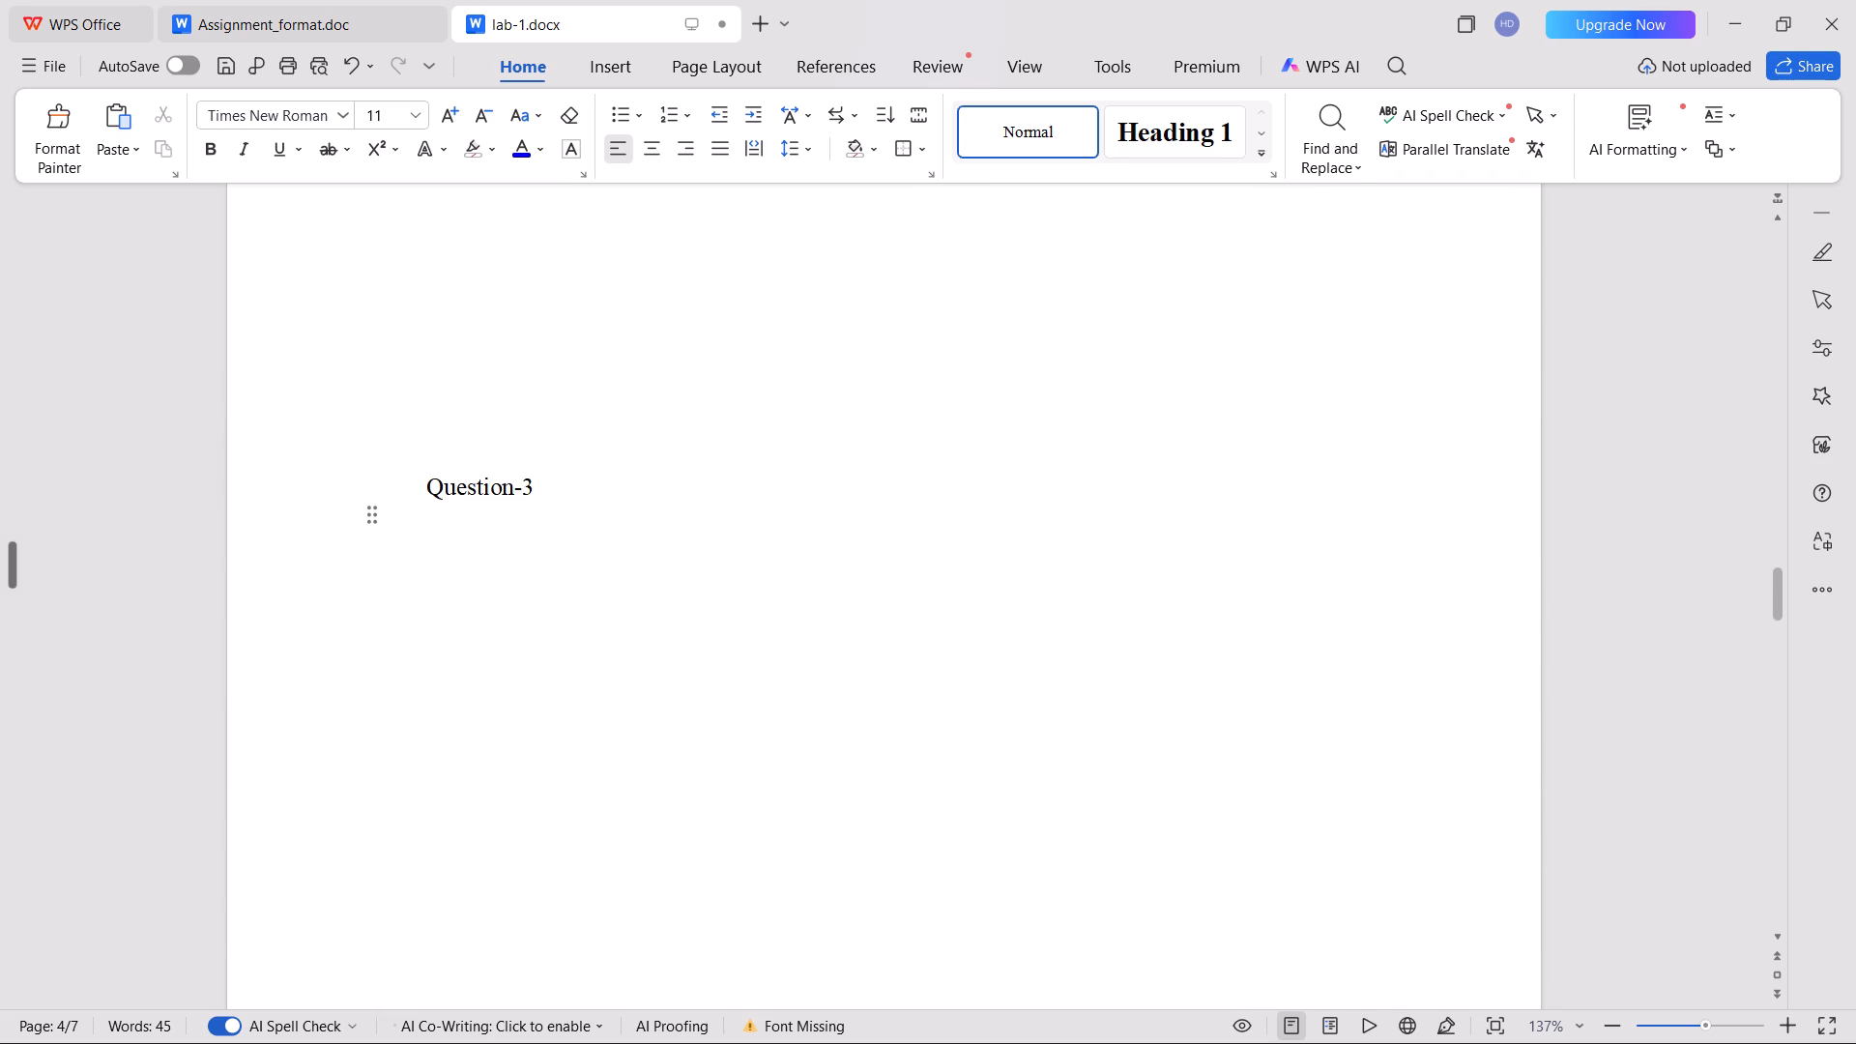
Switch to the browser and open the API Routing question from the coding practice list.
{"action": "key", "text": "alt+Tab"}
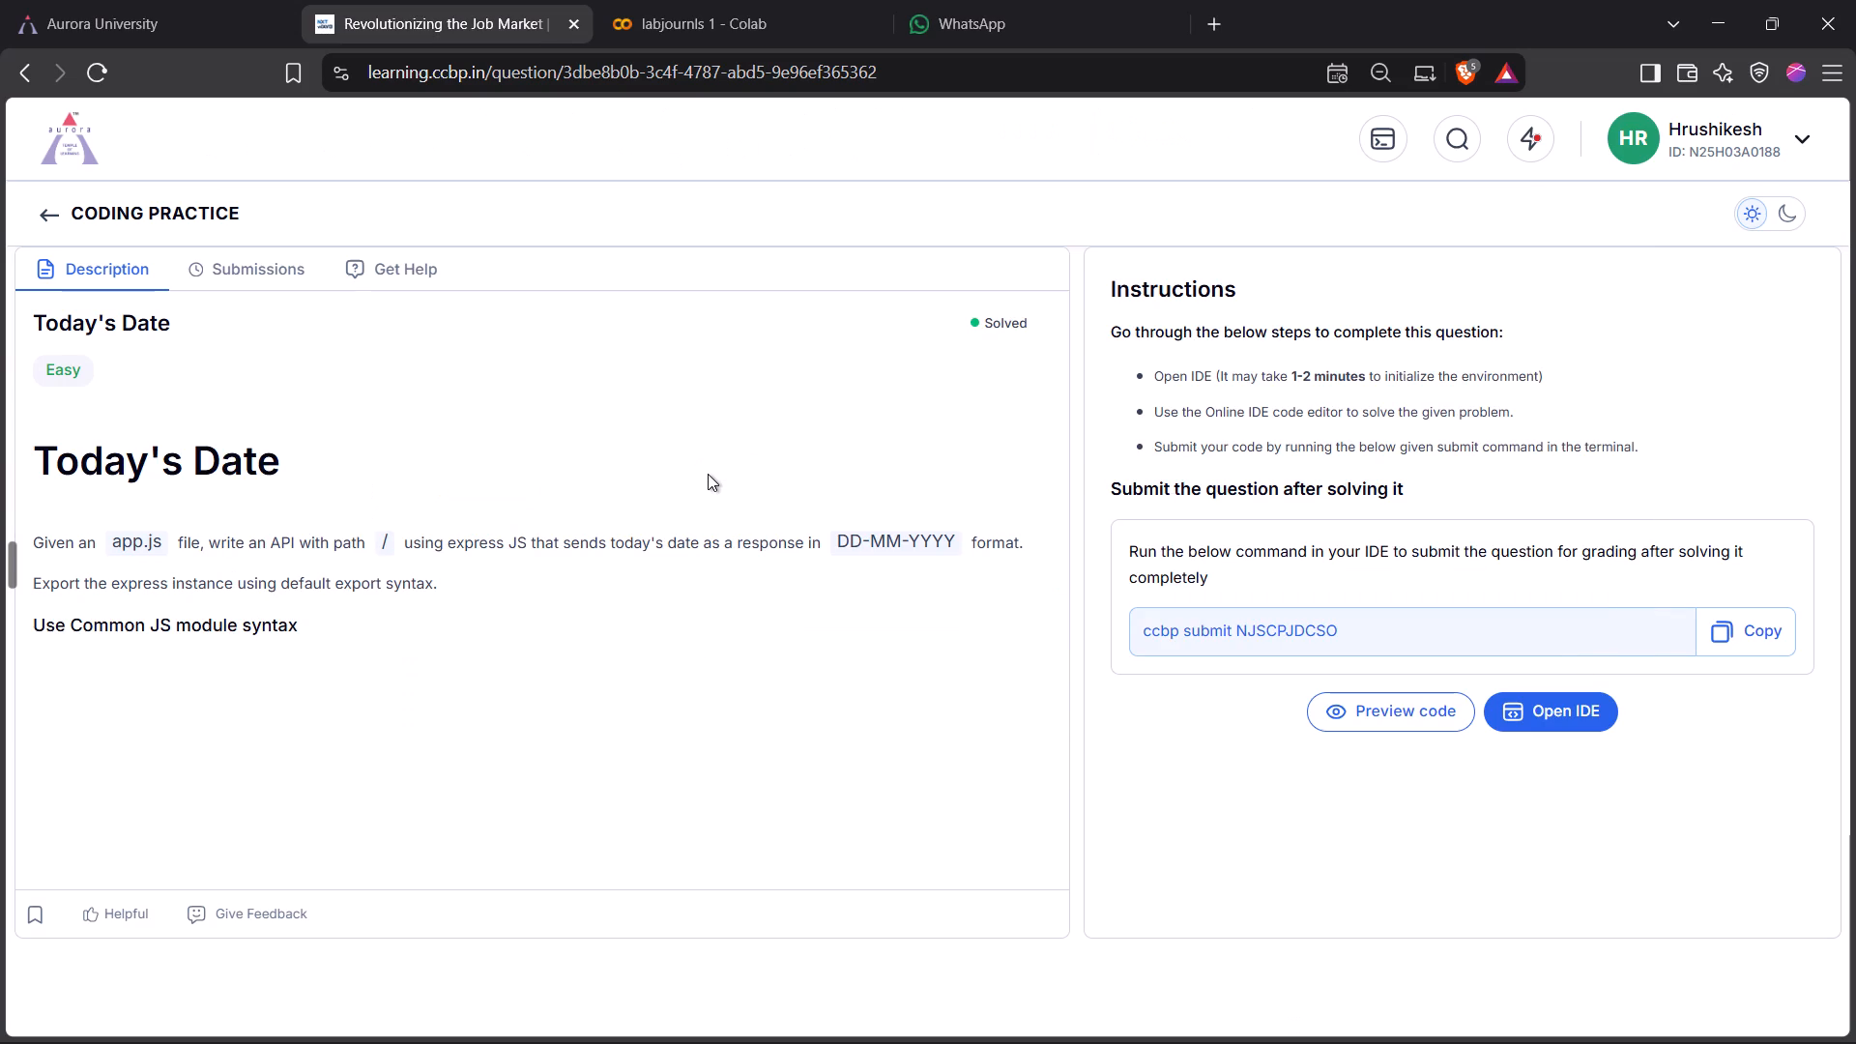
{"action": "left_click", "coordinate": [50, 217]}
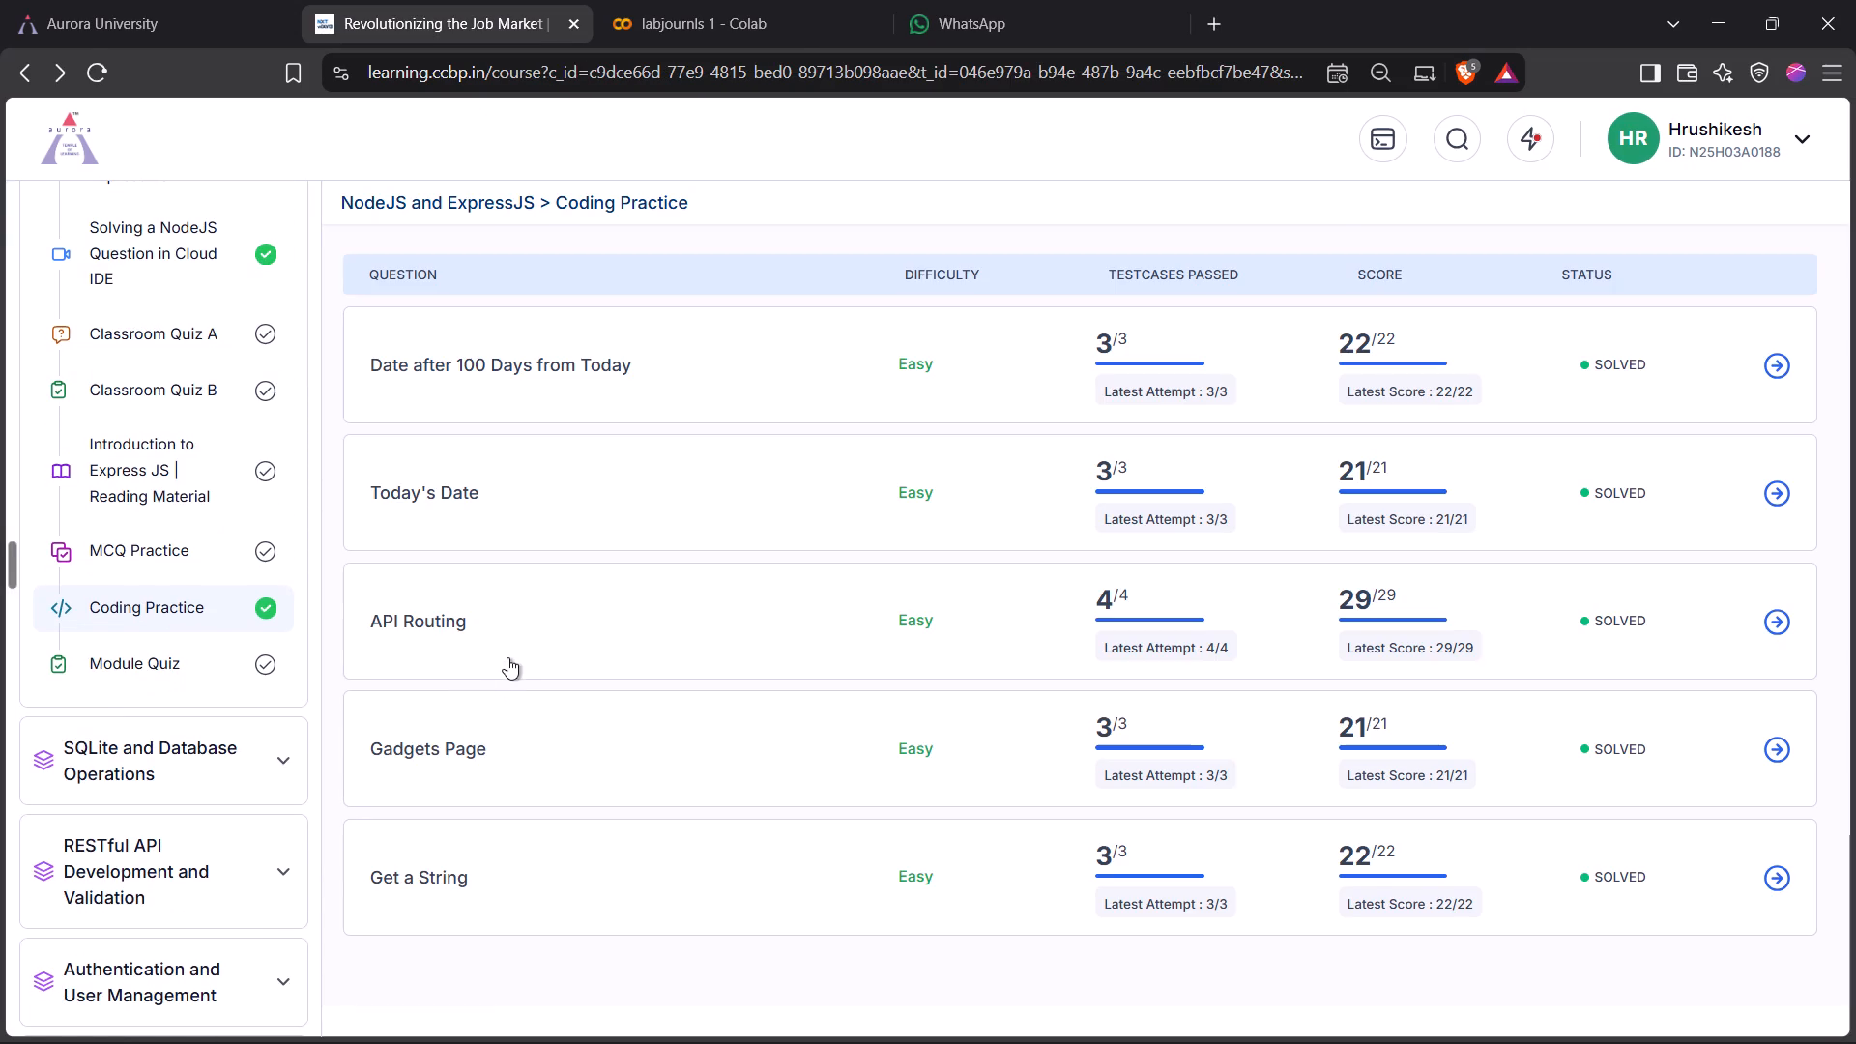
{"action": "left_click", "coordinate": [513, 642]}
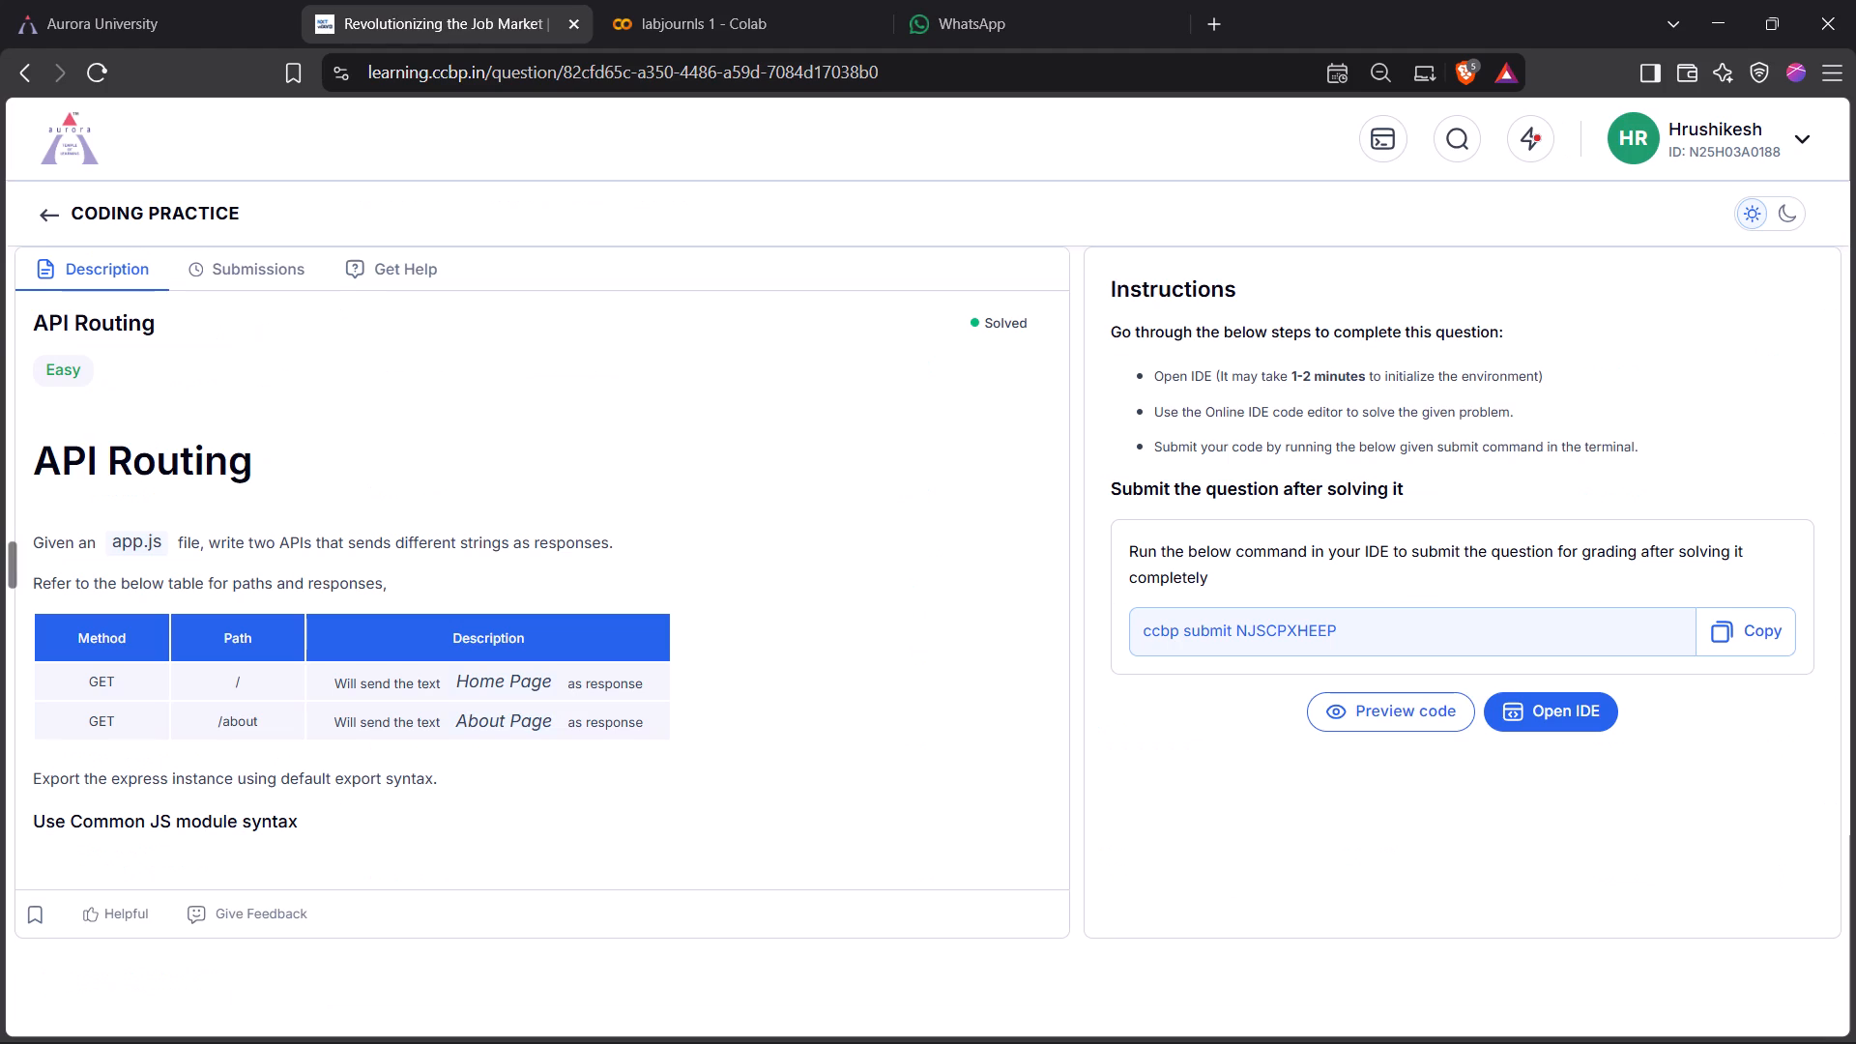
Capture the whole API Routing question page and paste it below the Question-3 heading in lab-1.
{"action": "scroll", "coordinate": [513, 642], "scroll_direction": "down", "scroll_amount": 2}
{"action": "key", "text": "Print"}
{"action": "left_click_drag", "start_coordinate": [0, 0], "coordinate": [1855, 1043]}
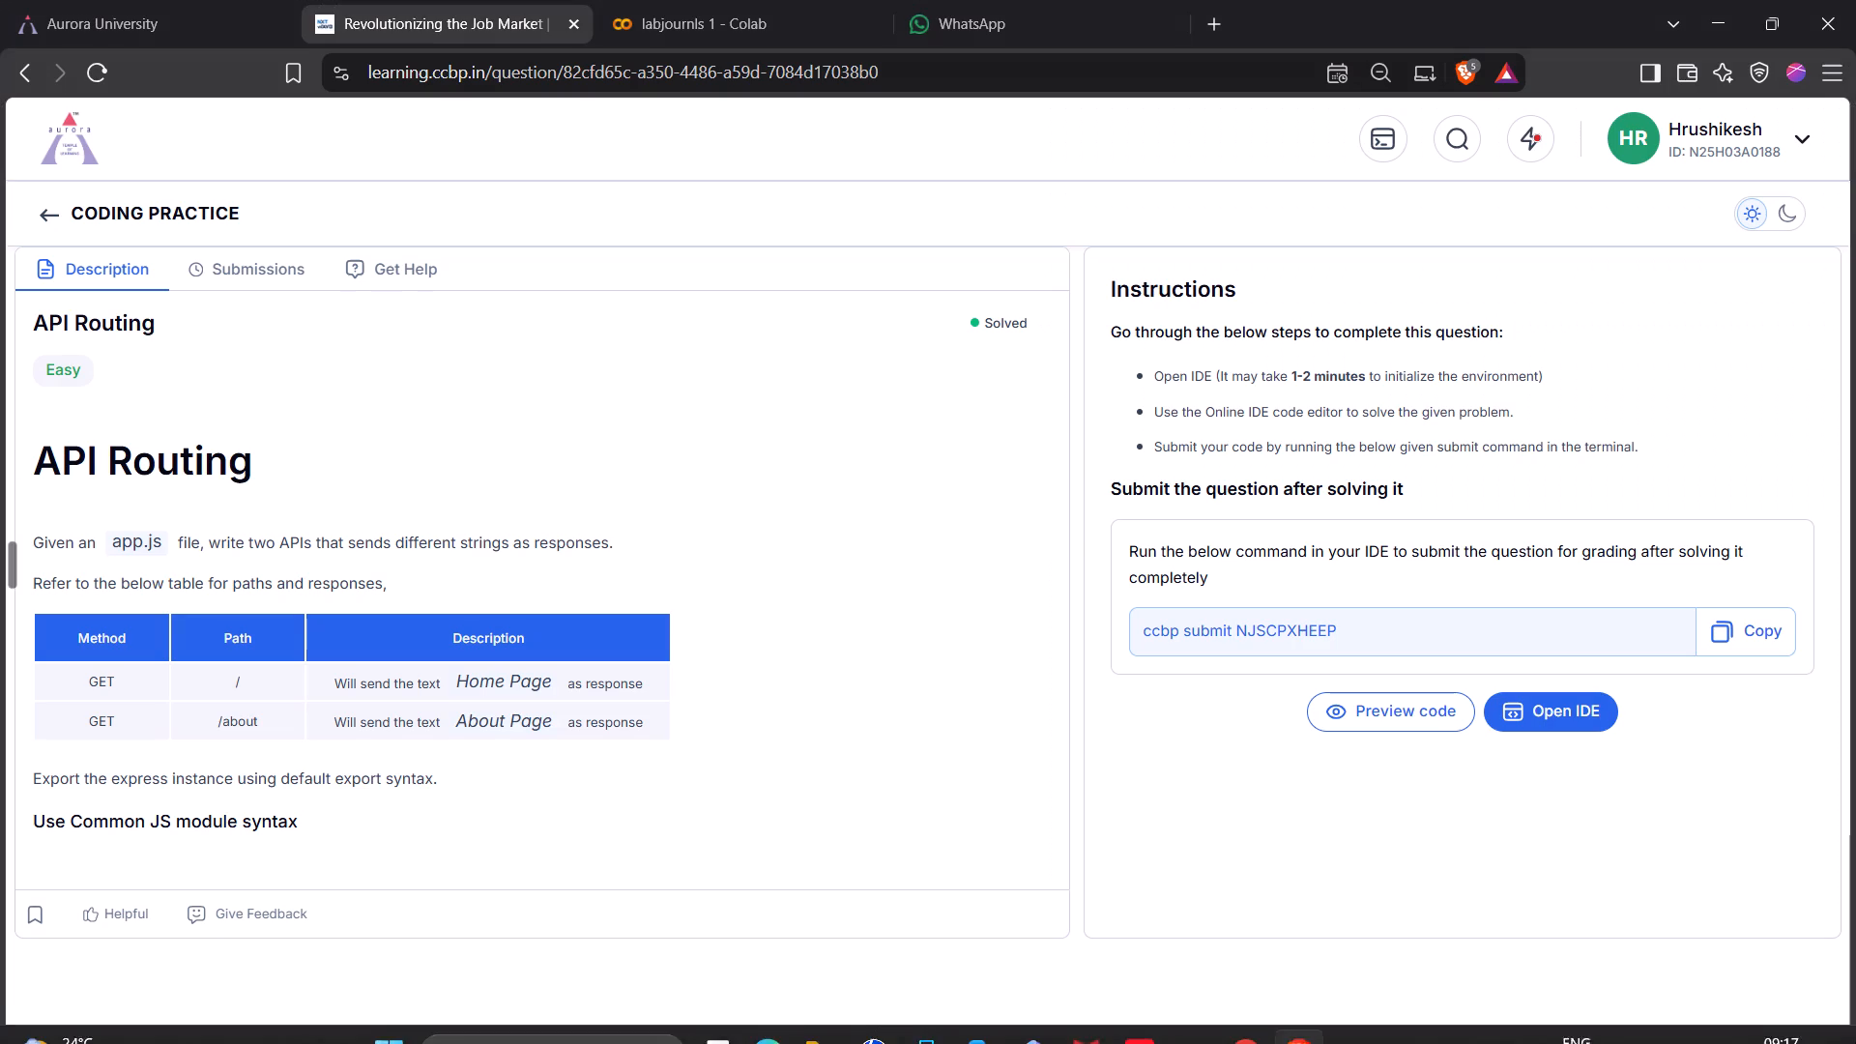
{"action": "key", "text": "alt+Tab"}
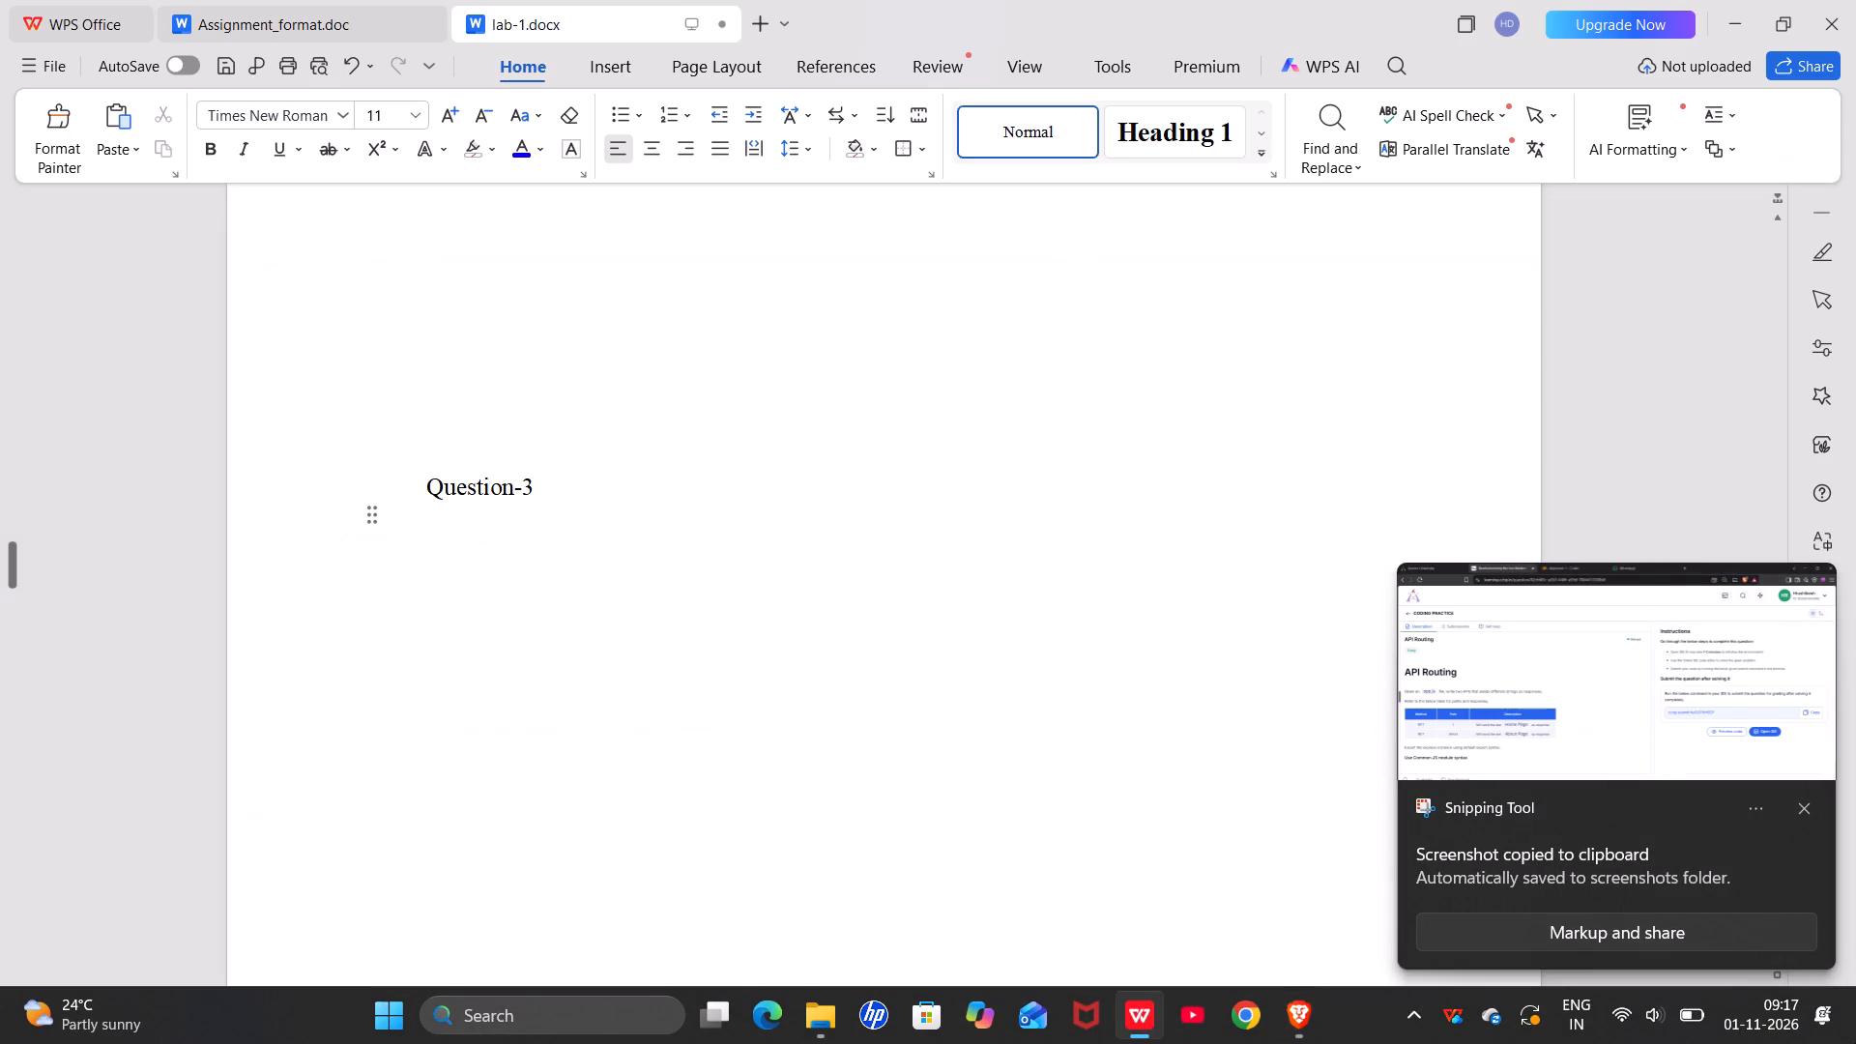
{"action": "key", "text": "ctrl+v"}
Insert a blank line below the Question-4 heading, after the API Routing submission results screenshot.
{"action": "scroll", "coordinate": [1855, 1043], "scroll_direction": "down", "scroll_amount": 9}
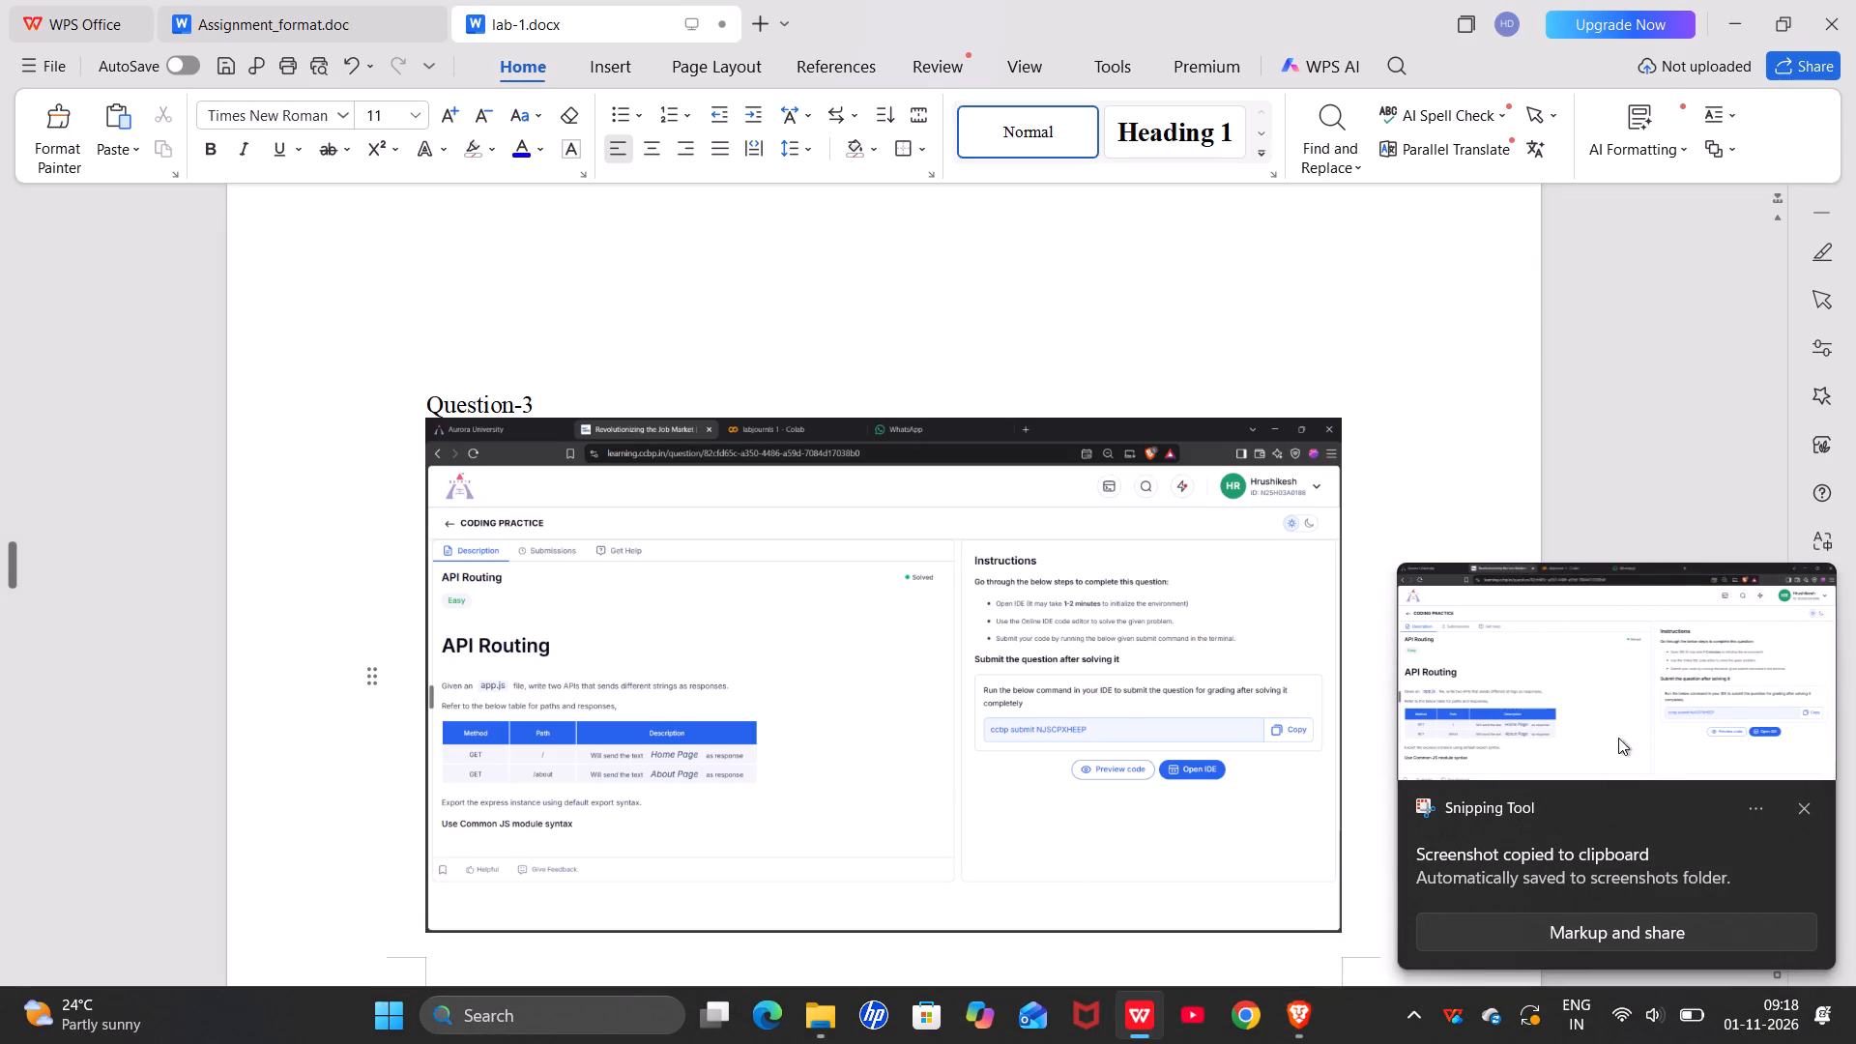
{"action": "scroll", "coordinate": [1470, 411], "scroll_direction": "down", "scroll_amount": 5}
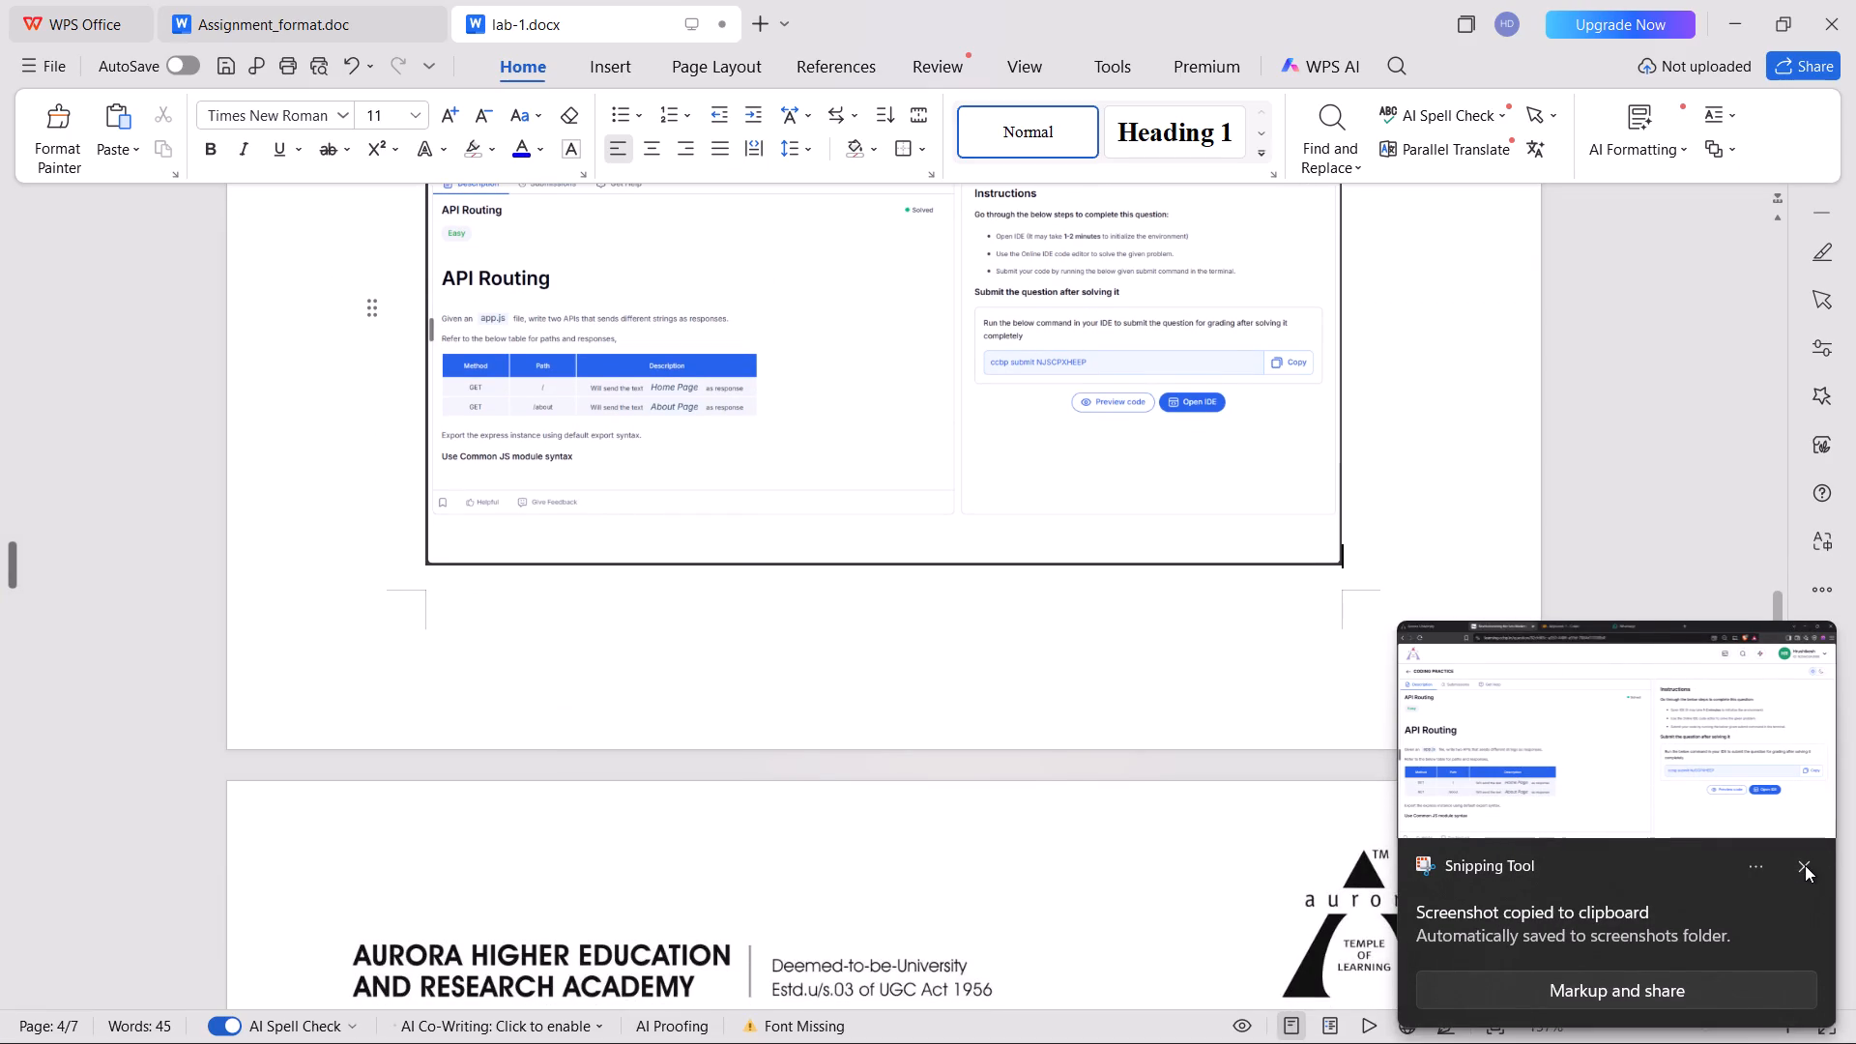
{"action": "left_click", "coordinate": [1805, 865]}
{"action": "scroll", "coordinate": [1249, 743], "scroll_direction": "down", "scroll_amount": 10}
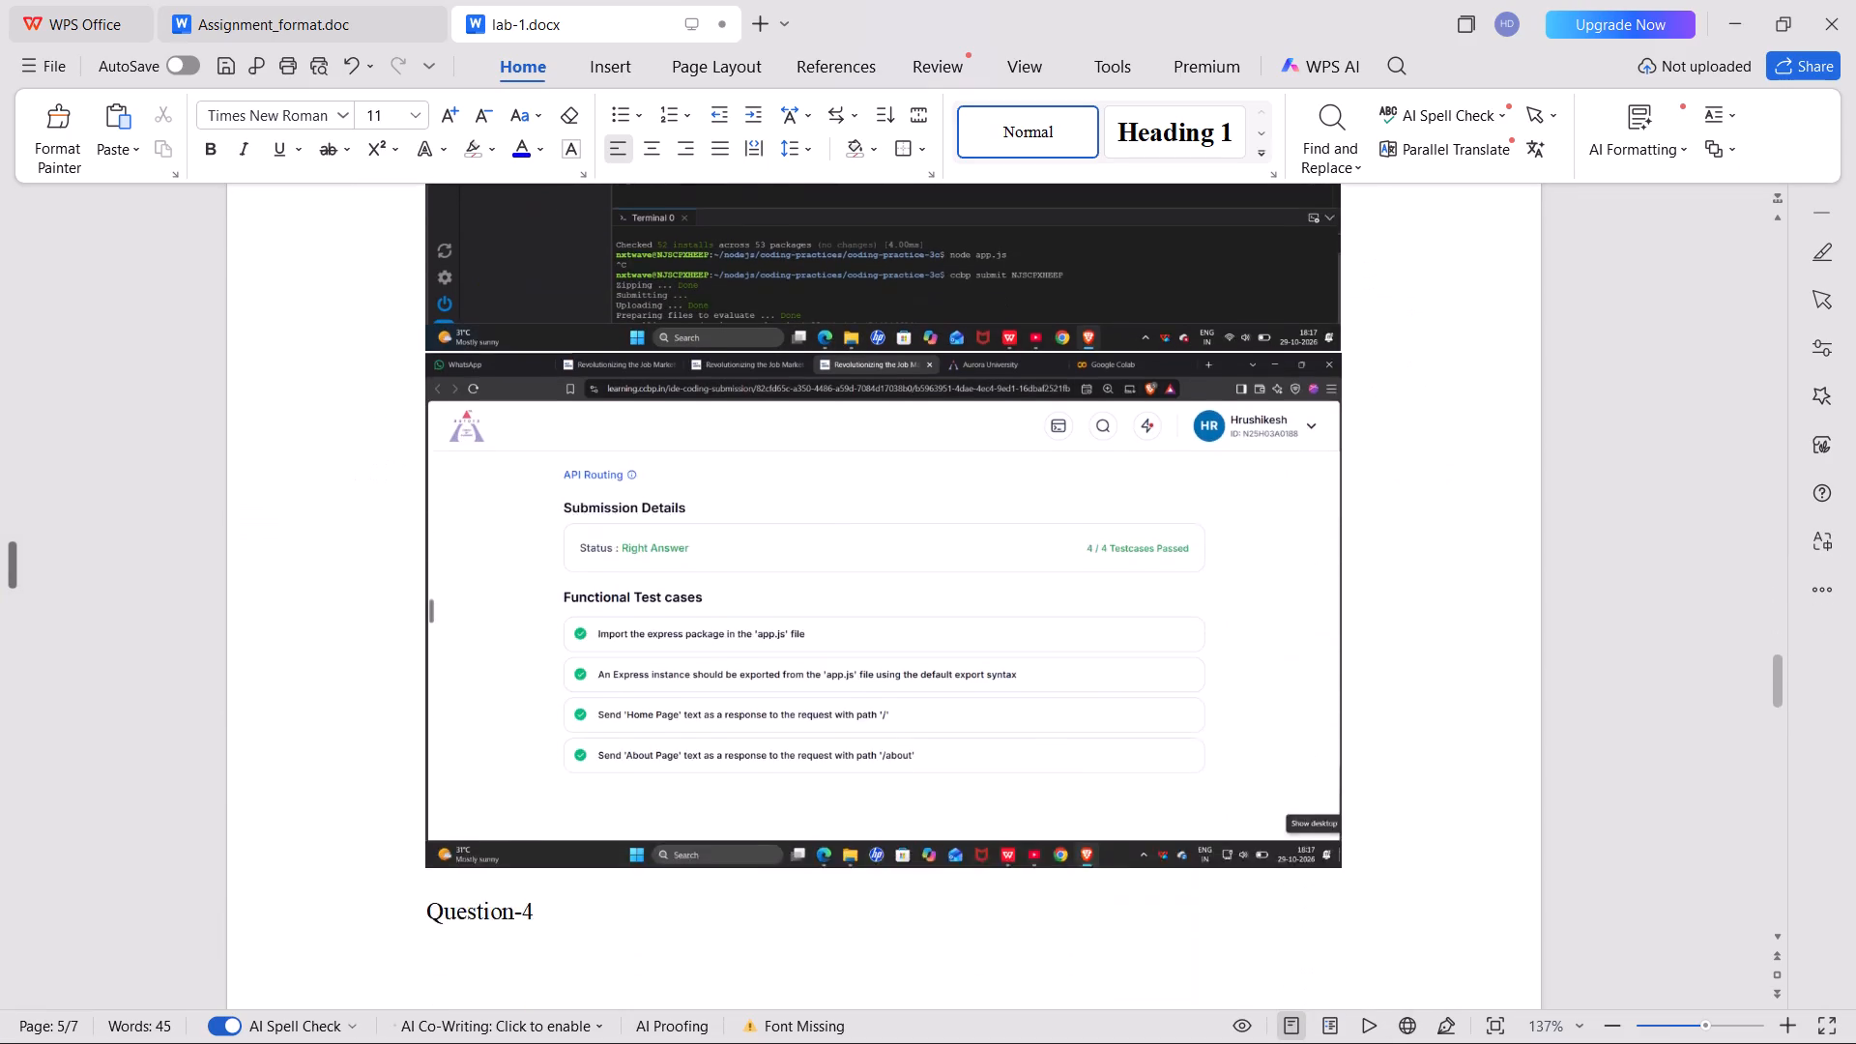
{"action": "scroll", "coordinate": [1249, 743], "scroll_direction": "down", "scroll_amount": 3}
{"action": "left_click", "coordinate": [889, 714]}
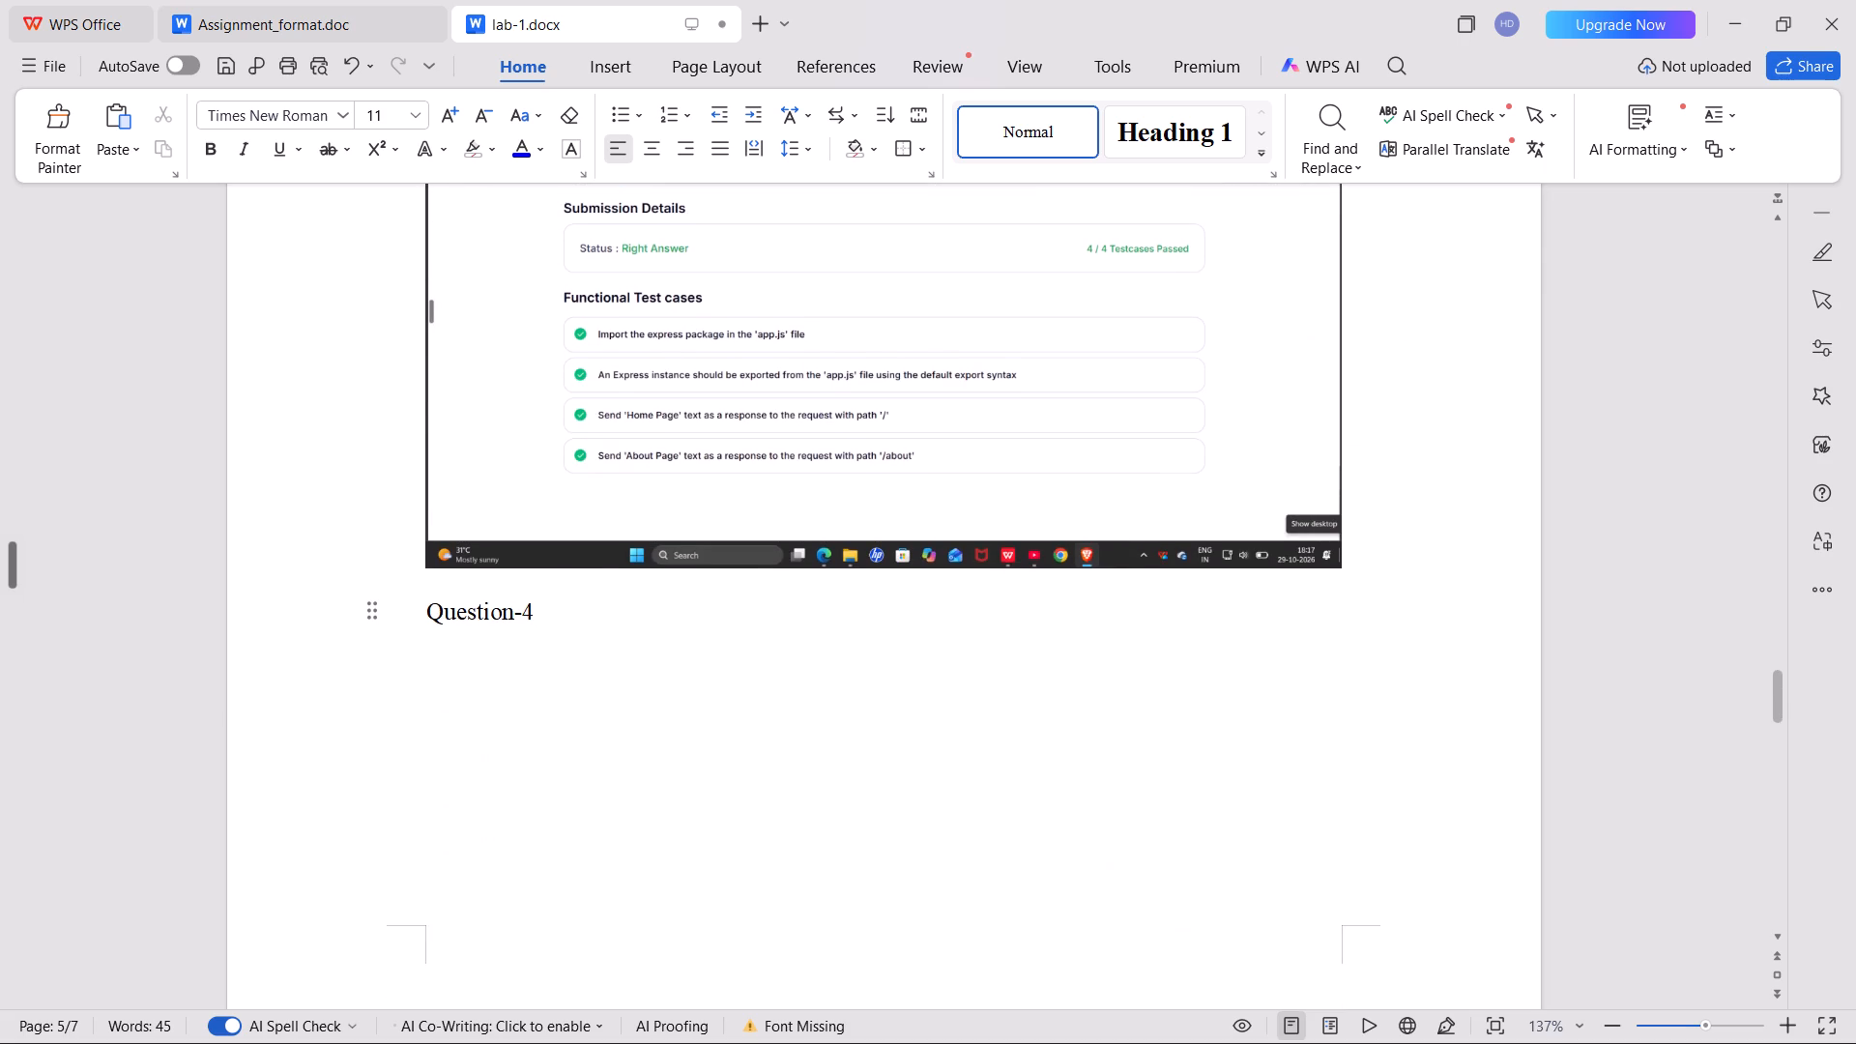
{"action": "key", "text": "Return"}
Switch to the browser and open the Gadgets Page question from the coding practice list.
{"action": "key", "text": "alt+Tab"}
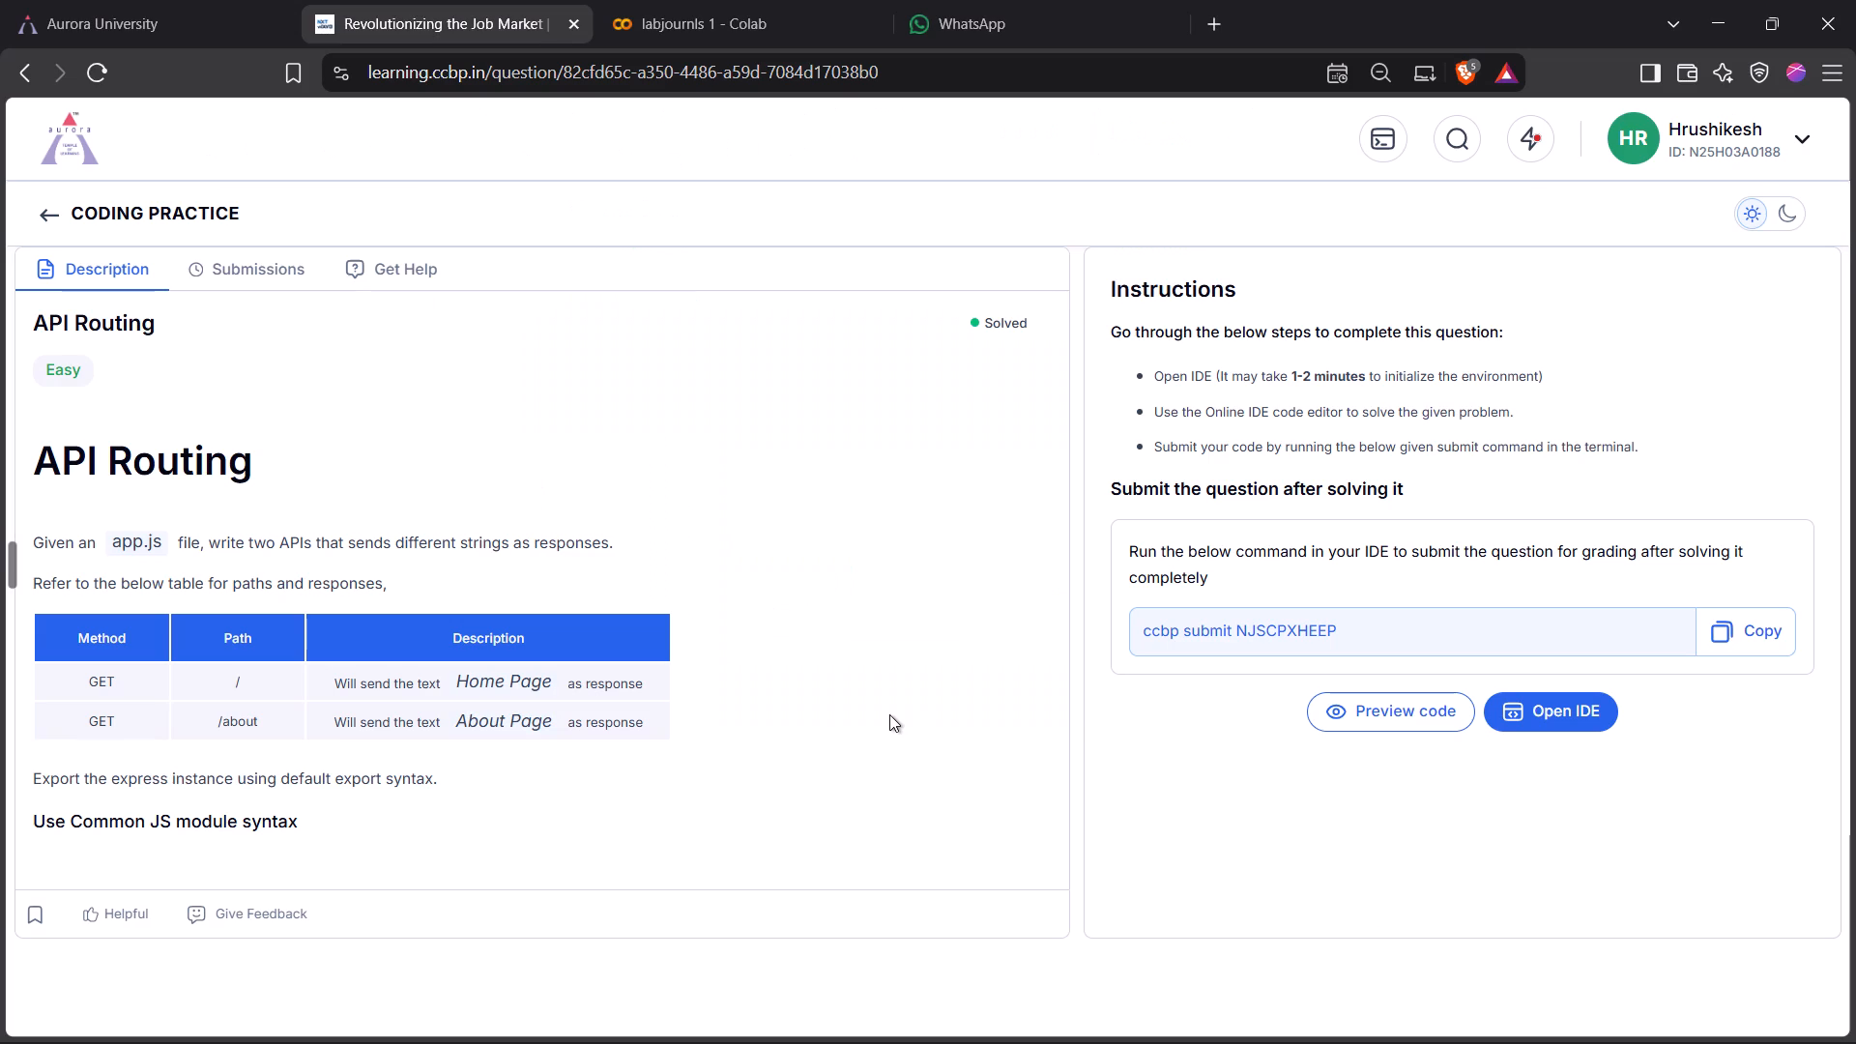
{"action": "left_click", "coordinate": [56, 217]}
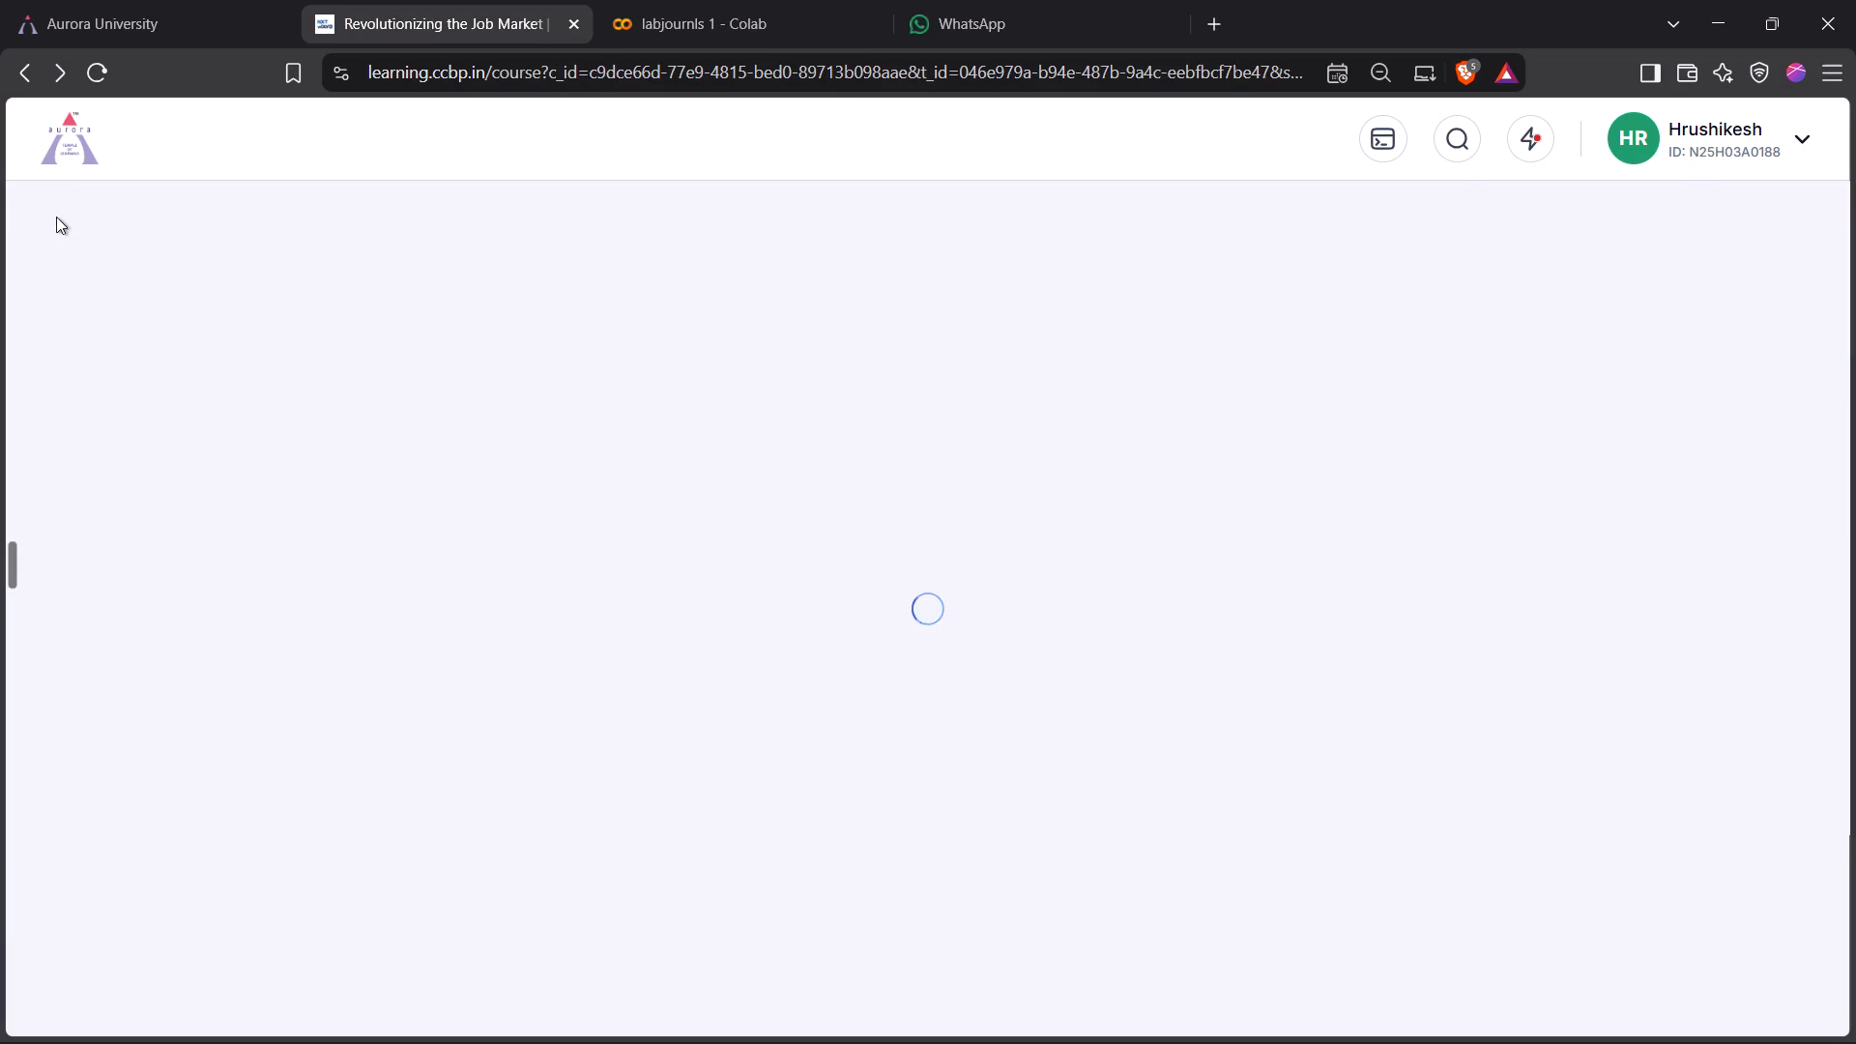
{"action": "left_click", "coordinate": [464, 742]}
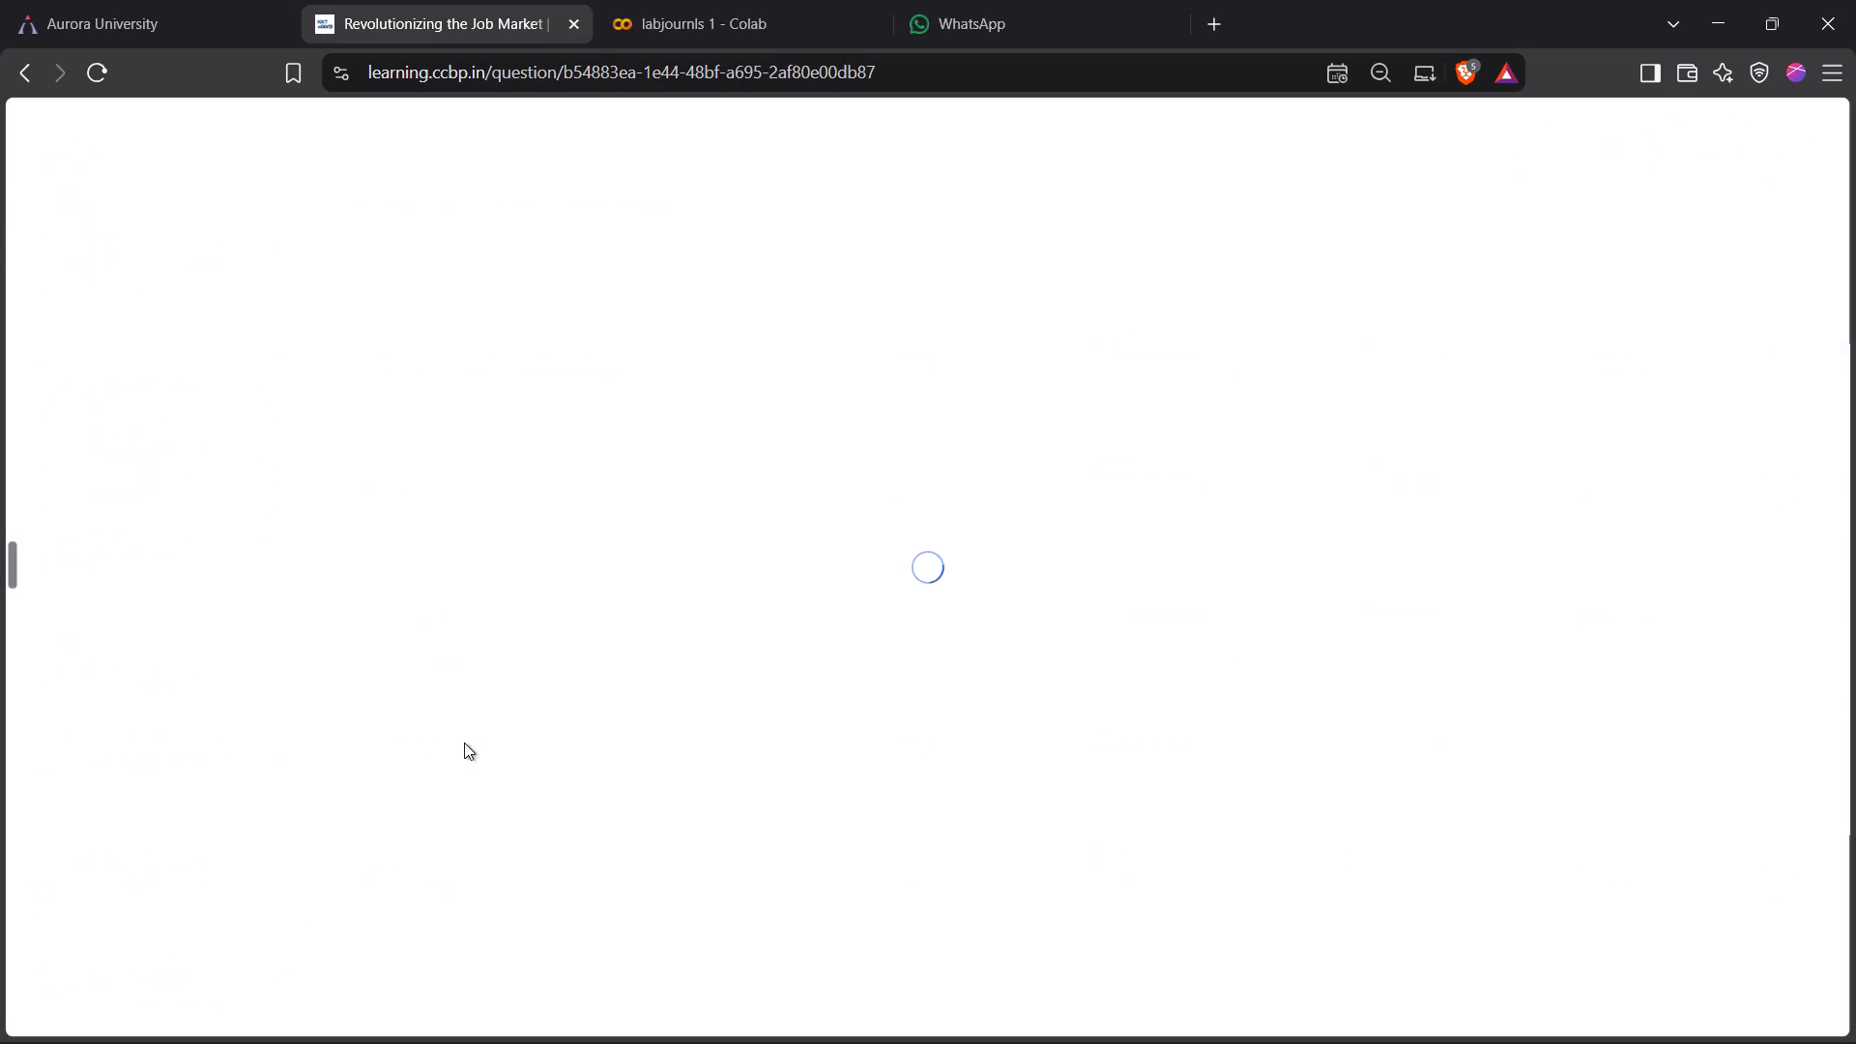
Capture the whole Gadgets Page question page and paste it below the Question-4 heading in lab-1.
{"action": "key", "text": "Print"}
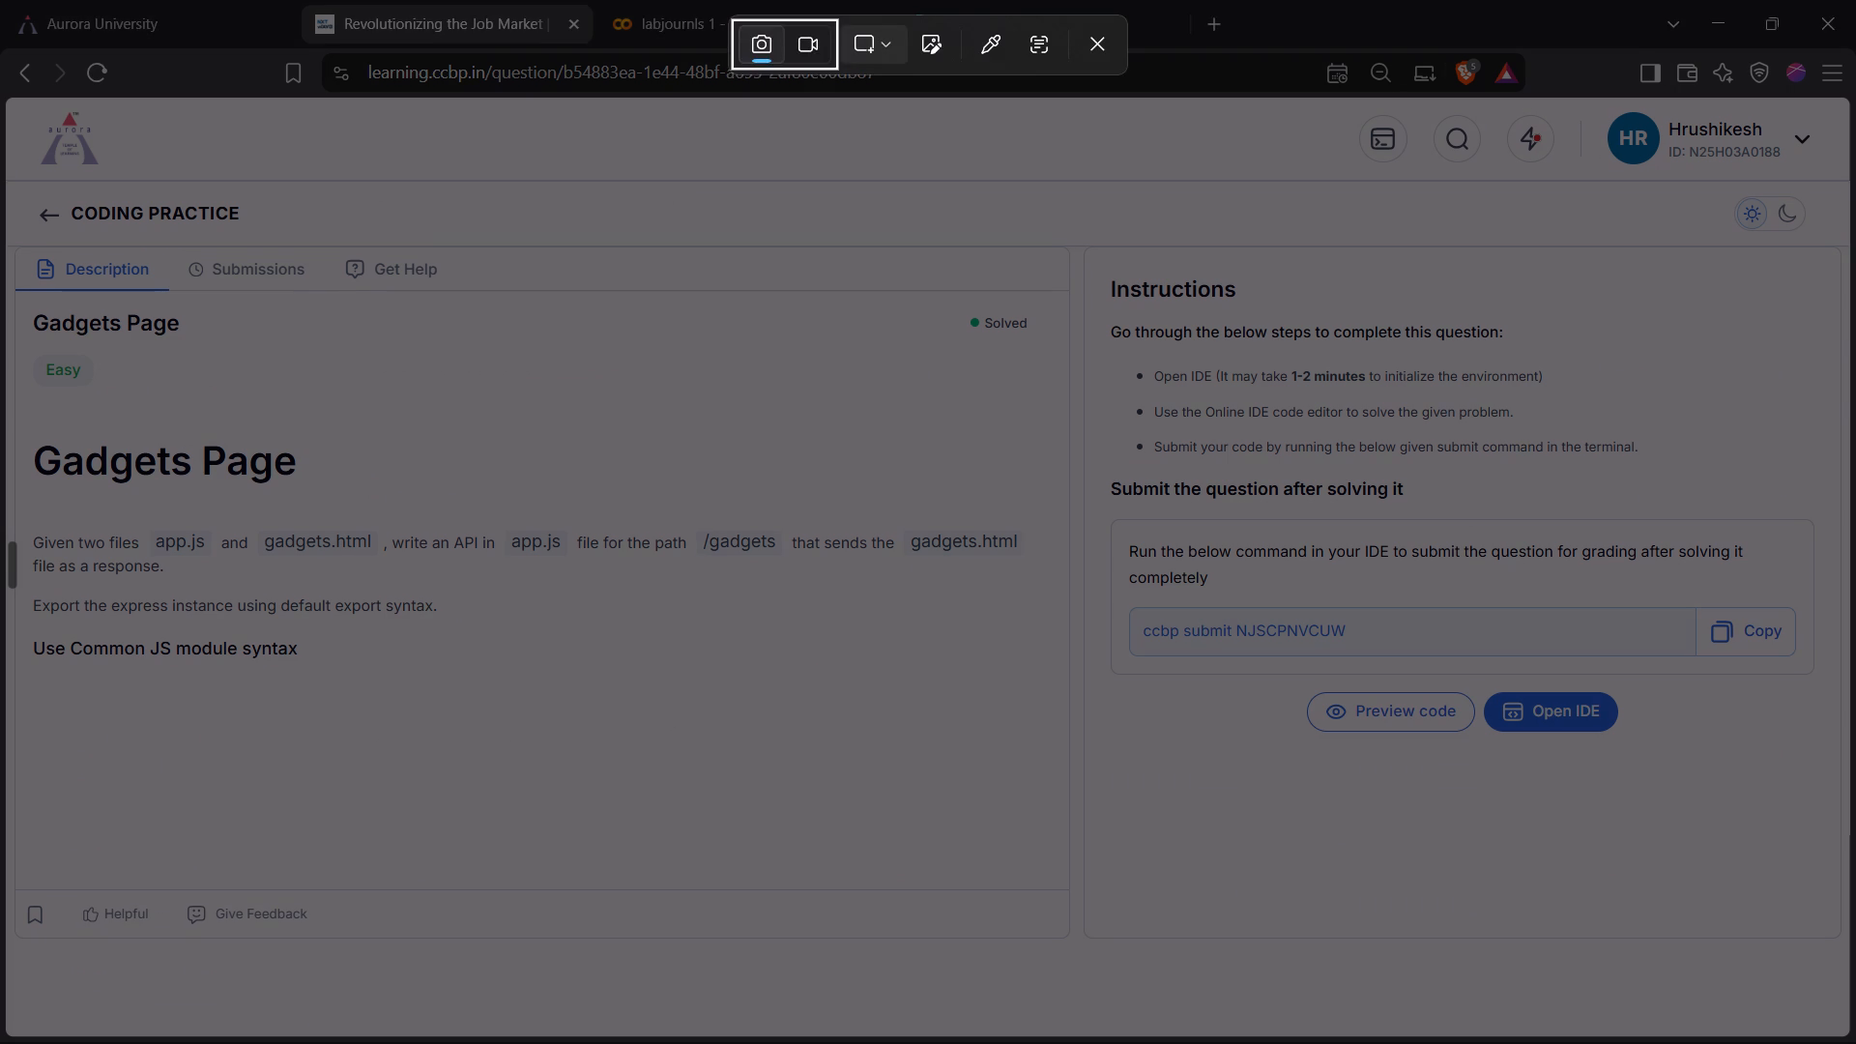
{"action": "left_click_drag", "start_coordinate": [0, 0], "coordinate": [1855, 1043]}
{"action": "key", "text": "alt+Tab"}
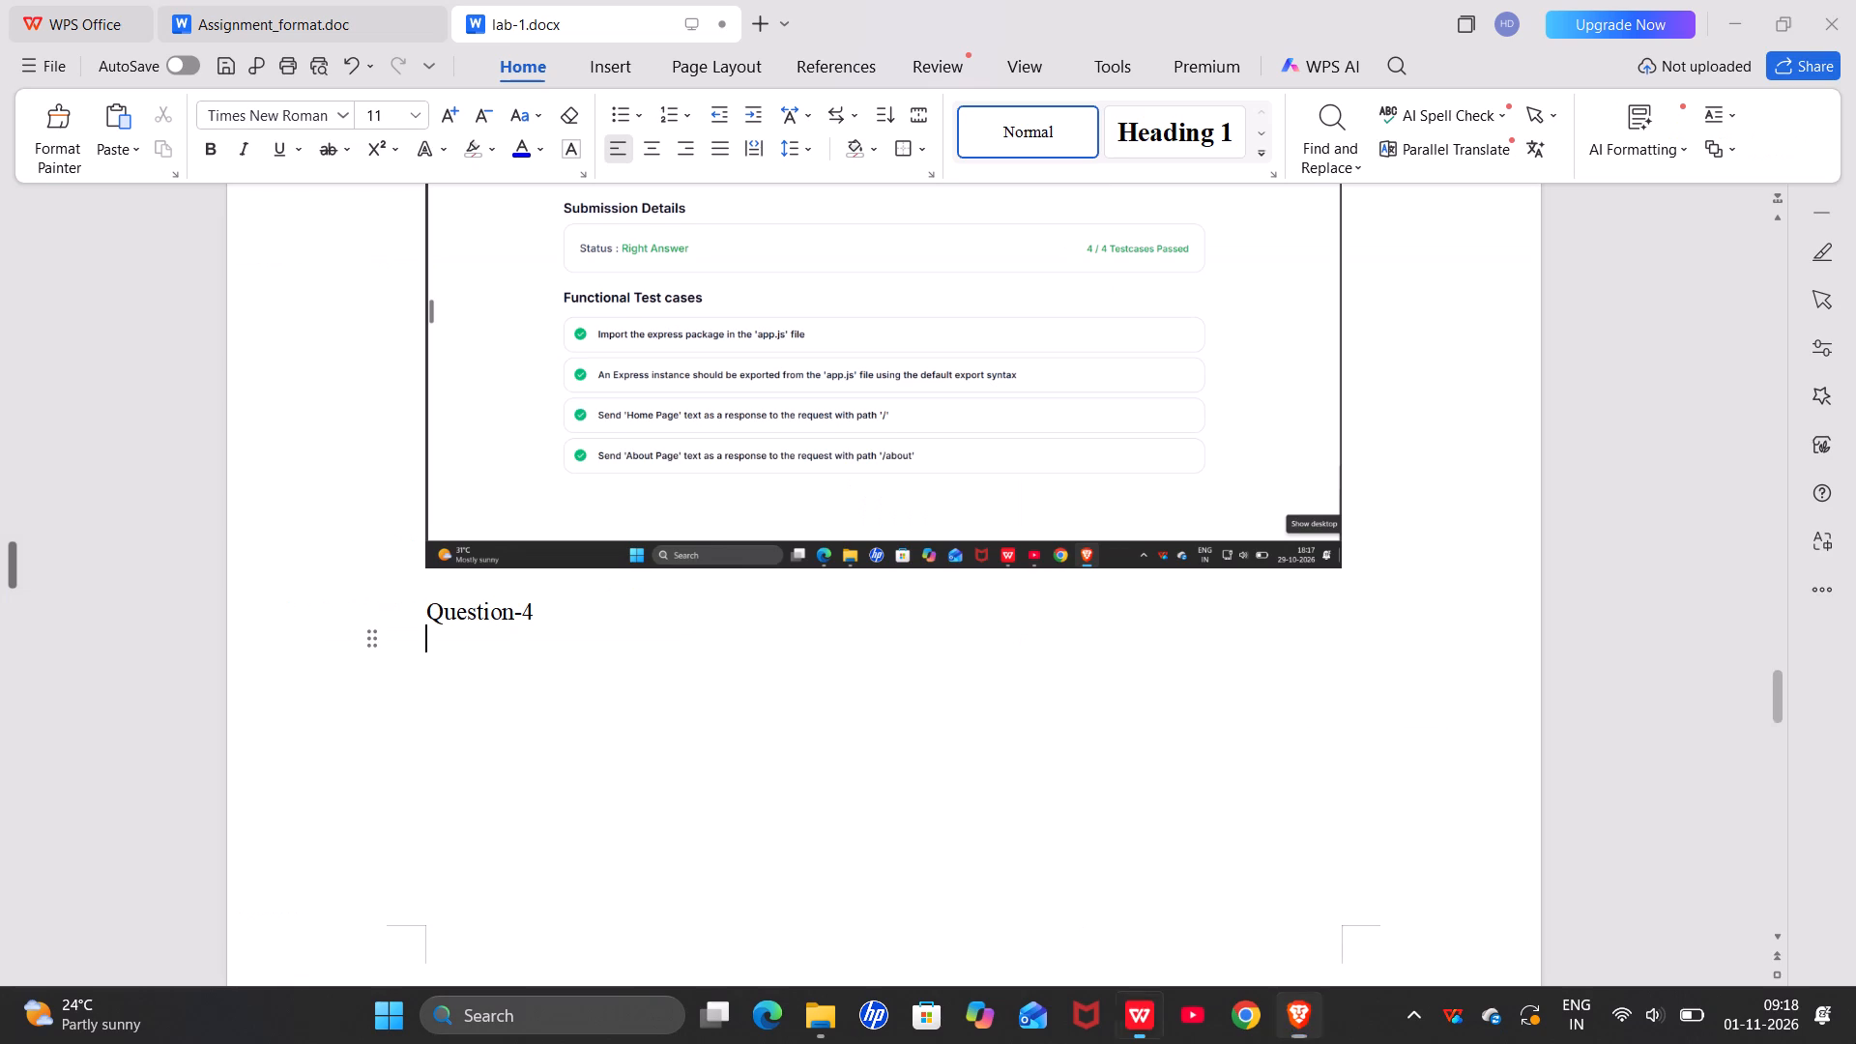
{"action": "key", "text": "ctrl+v"}
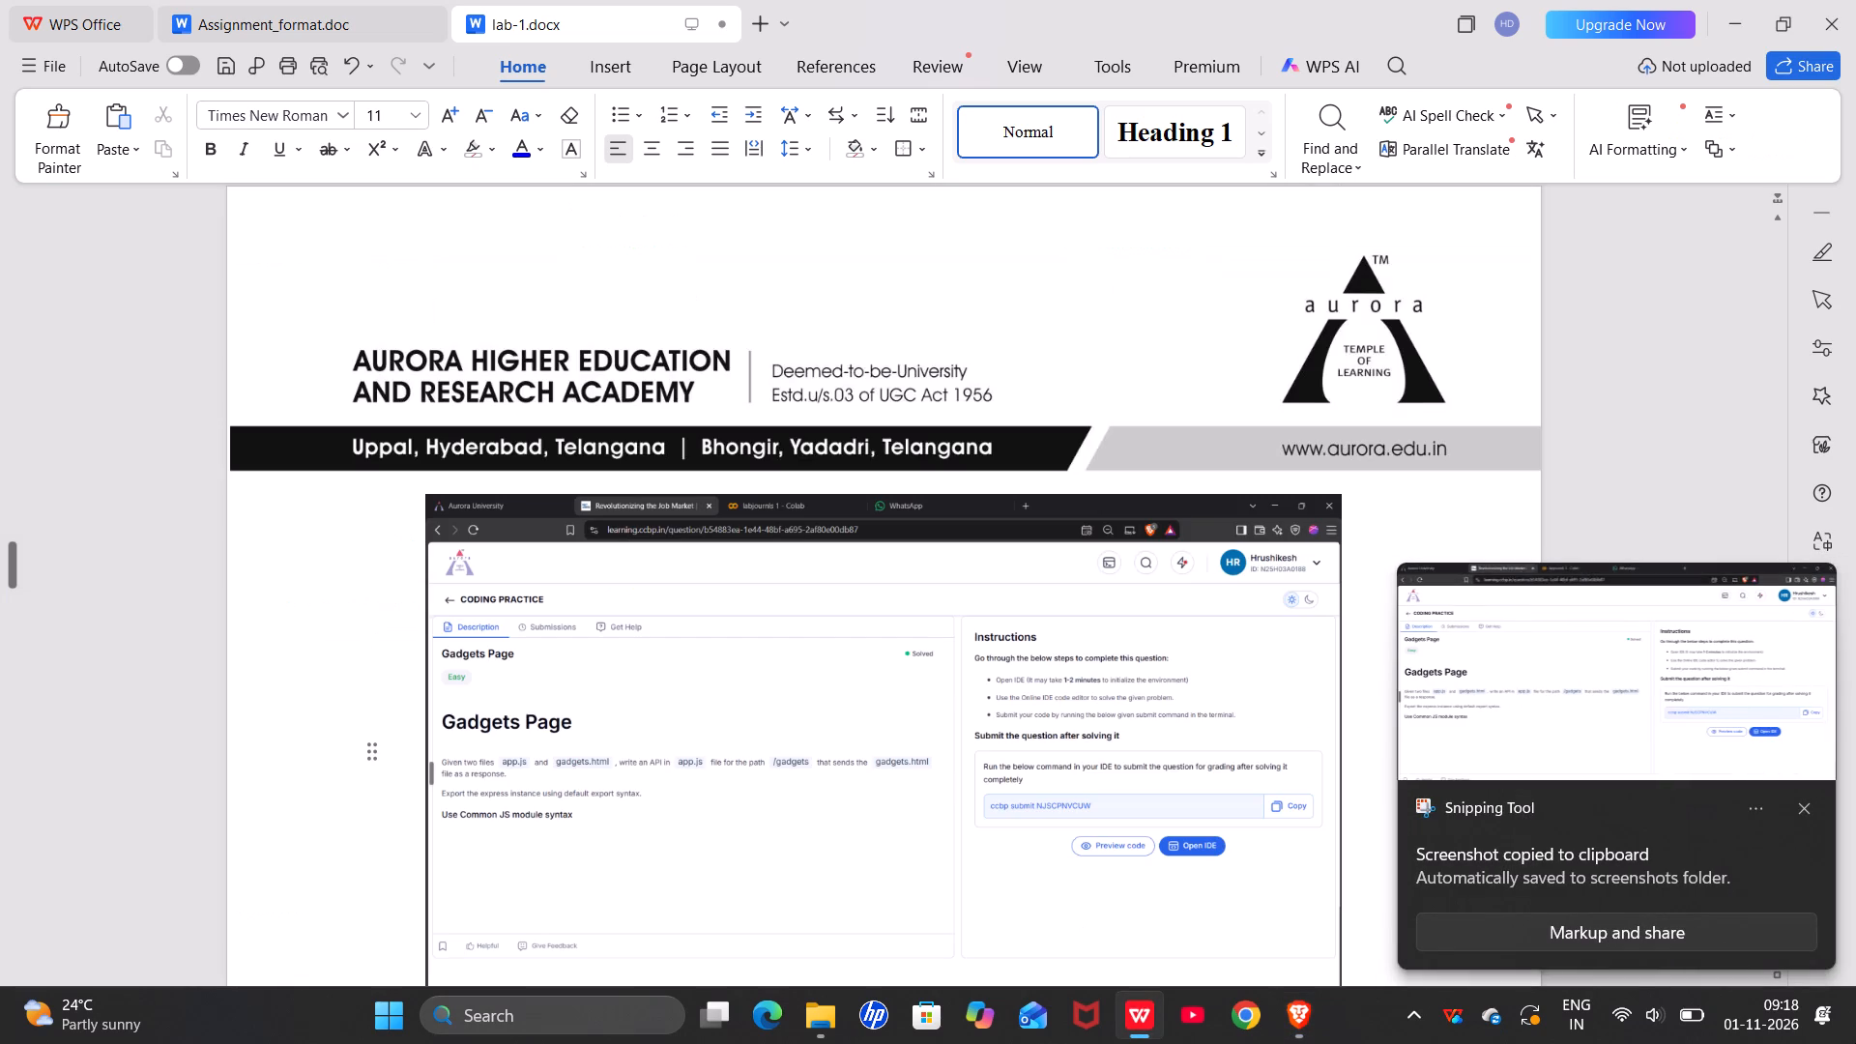
Insert two blank lines between the Gadgets Page submission results screenshot and the Question-5 heading.
{"action": "scroll", "coordinate": [1071, 665], "scroll_direction": "down", "scroll_amount": 9}
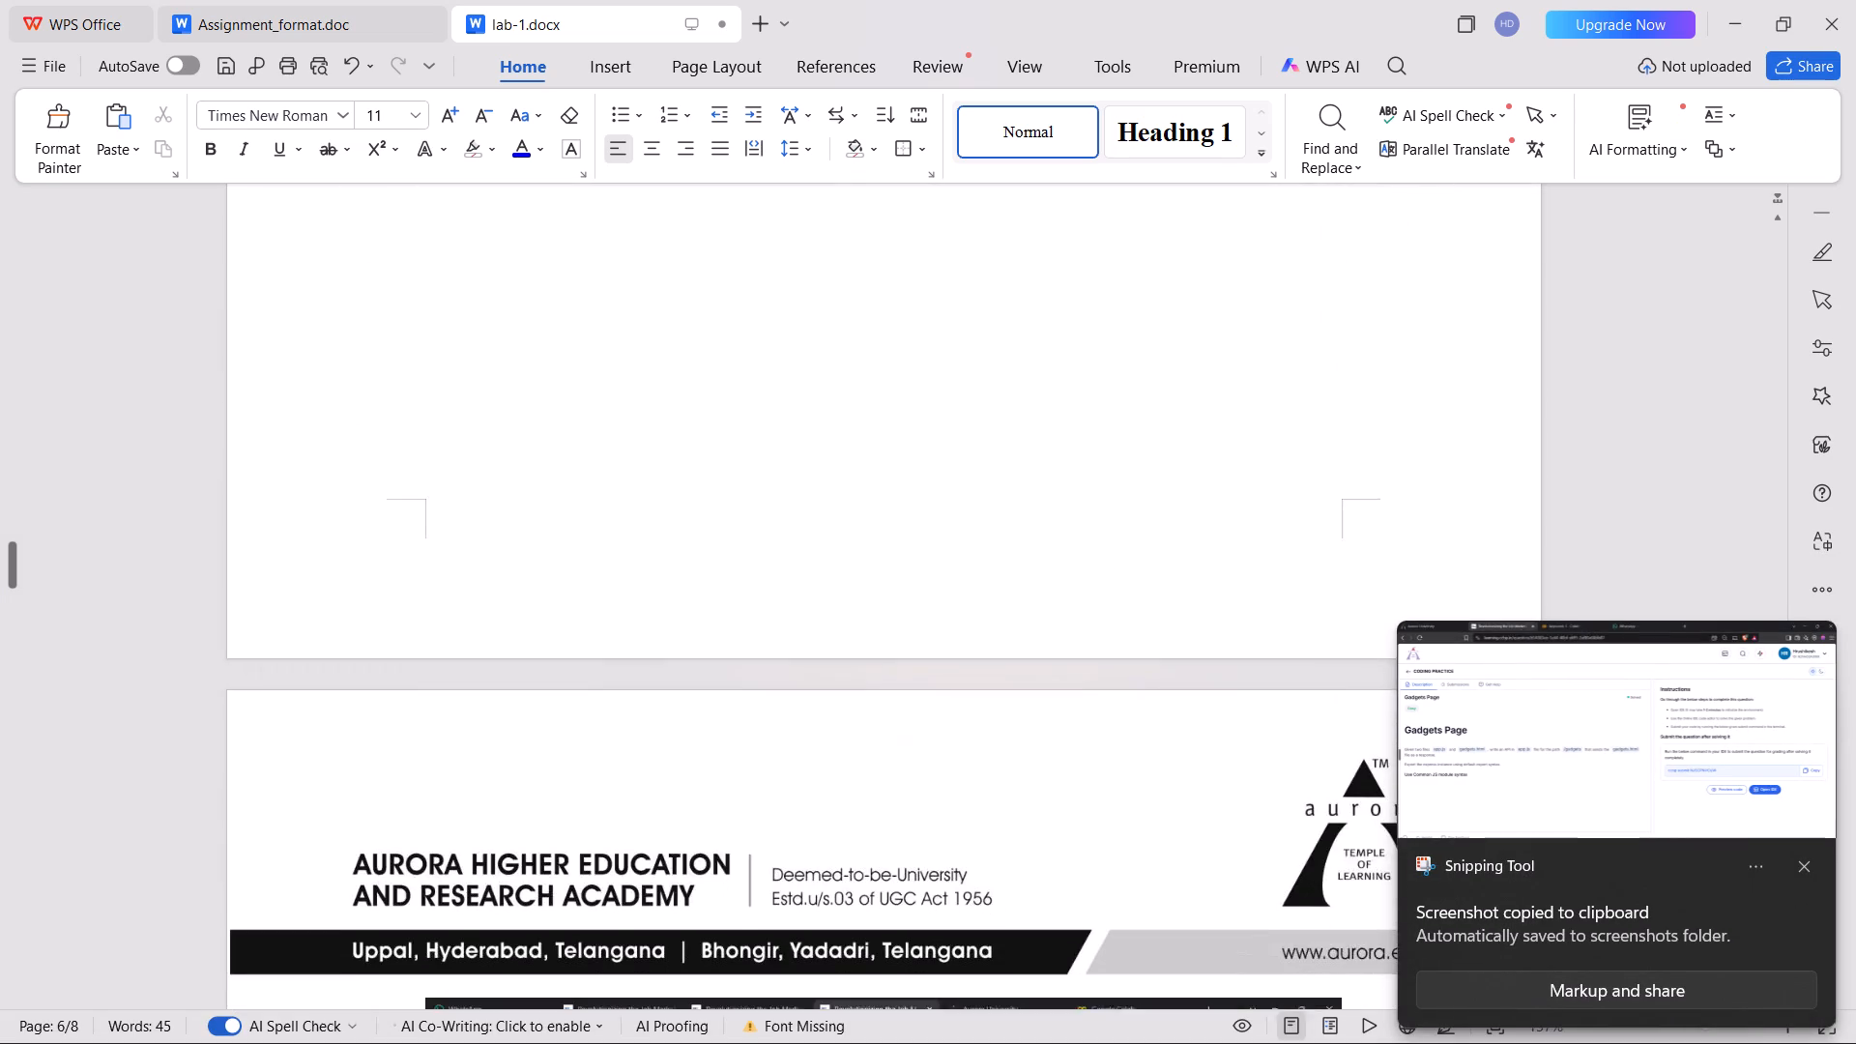
{"action": "scroll", "coordinate": [1071, 665], "scroll_direction": "down", "scroll_amount": 11}
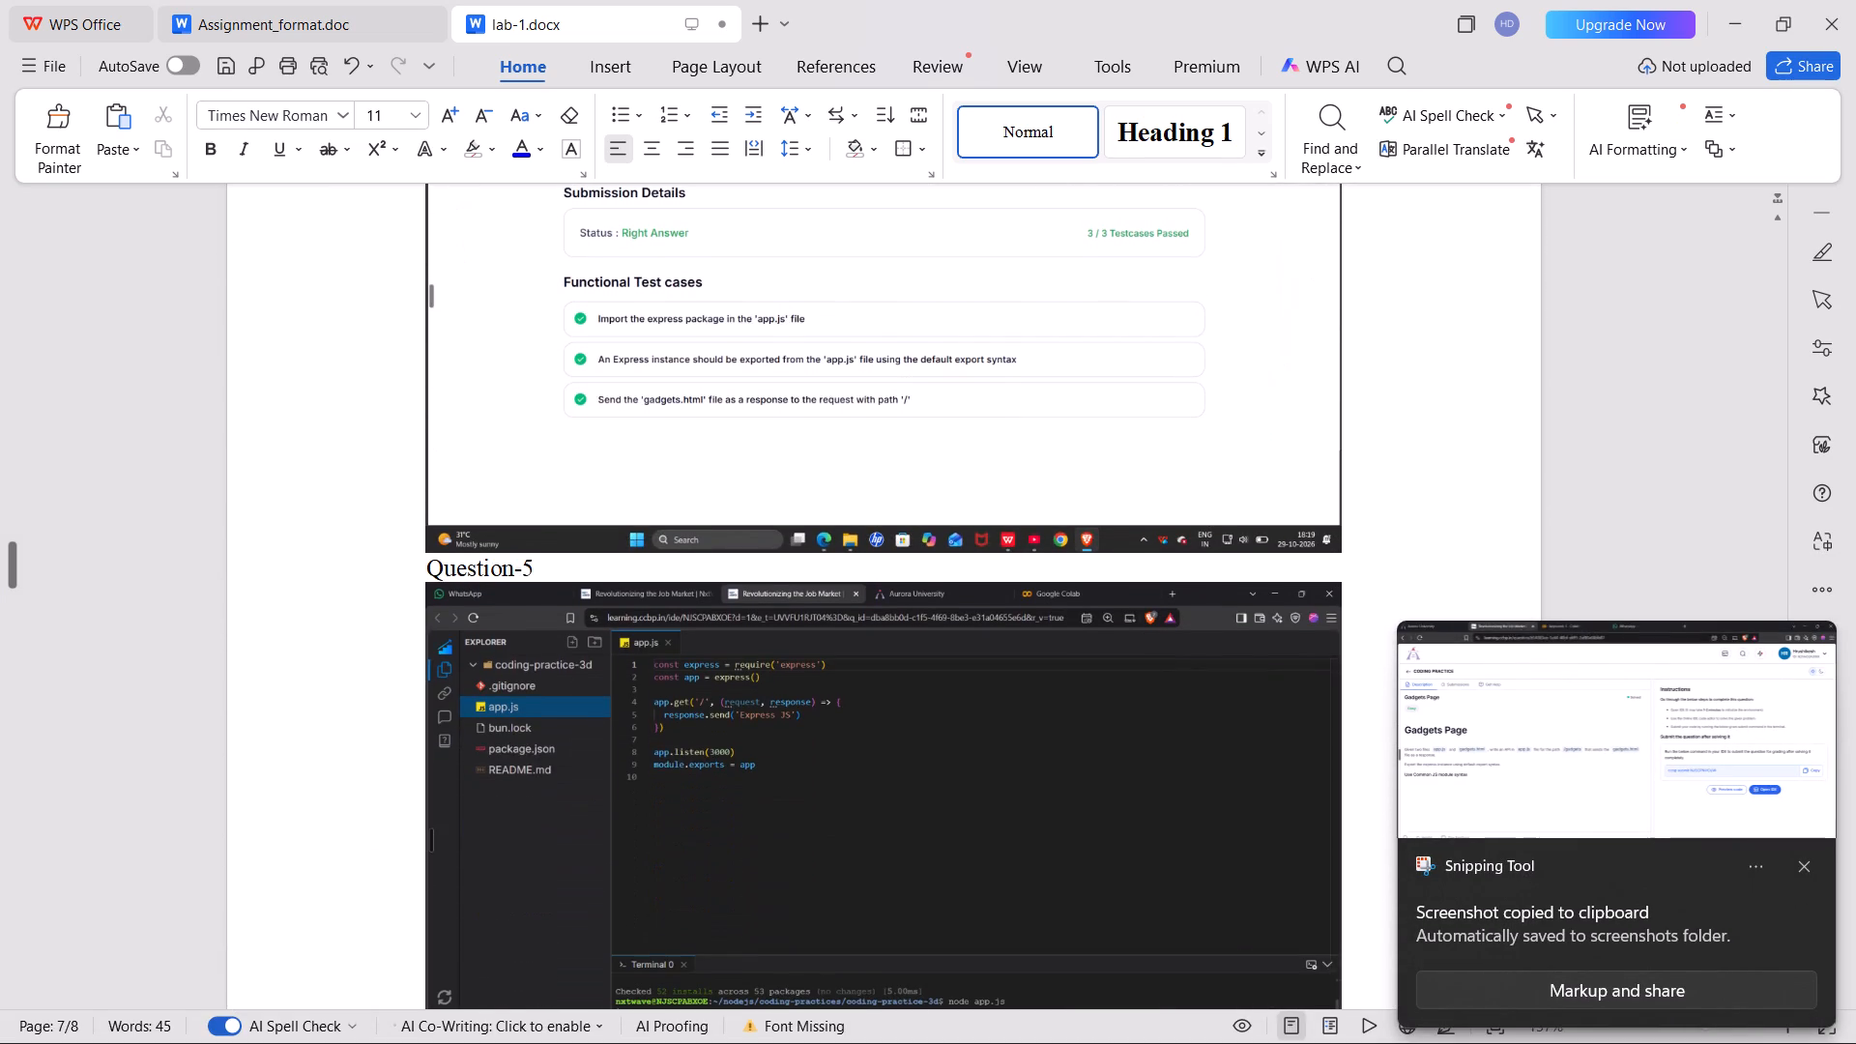
{"action": "left_click", "coordinate": [1407, 543]}
{"action": "key", "text": "Return"}
{"action": "key", "text": "Return"}
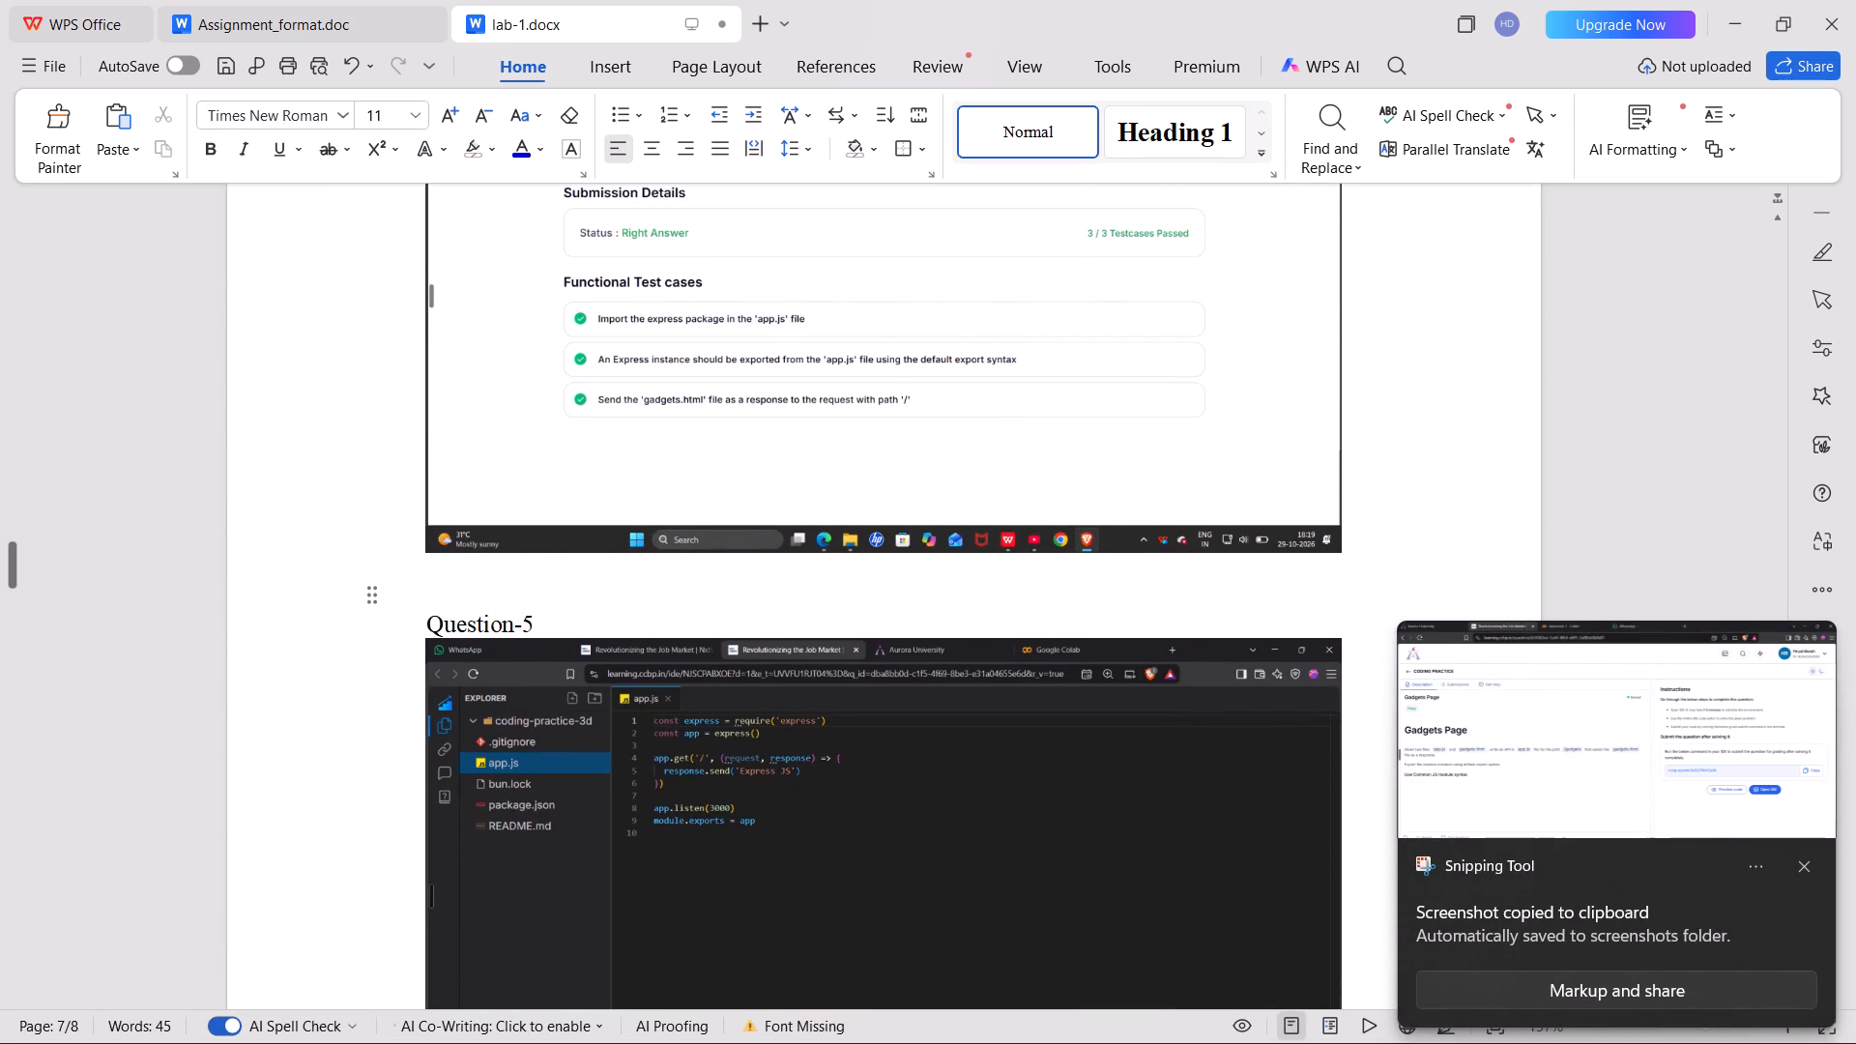
Add a colon to the end of the Question-5 heading and insert a blank line below it, above the code screenshot.
{"action": "key", "text": "Down"}
{"action": "key", "text": "Right"}
{"action": "key", "text": "Right"}
{"action": "key", "text": "Right"}
{"action": "key", "text": "Right"}
{"action": "key", "text": "Right"}
{"action": "key", "text": "Right"}
{"action": "key", "text": "Right"}
{"action": "key", "text": "Right"}
{"action": "key", "text": "Right"}
{"action": "key", "text": "Right"}
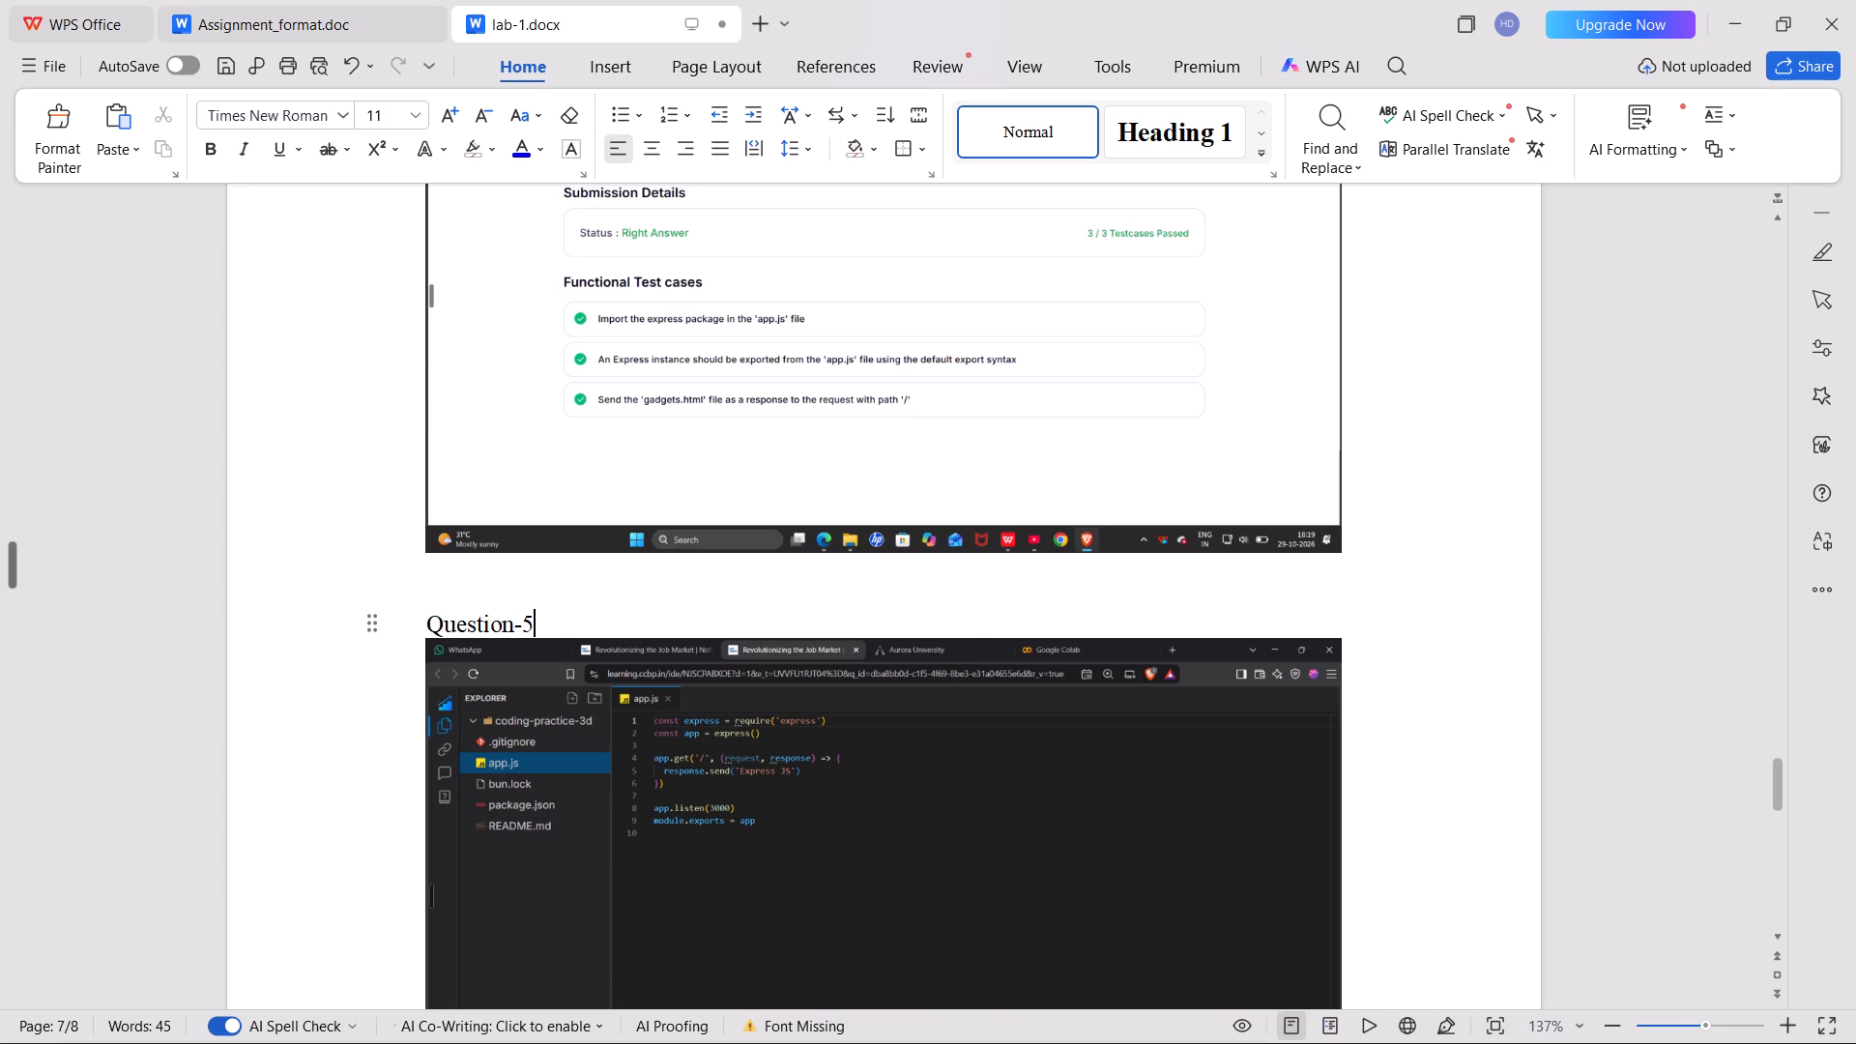
{"action": "key", "text": "shift+colon"}
{"action": "key", "text": "Return"}
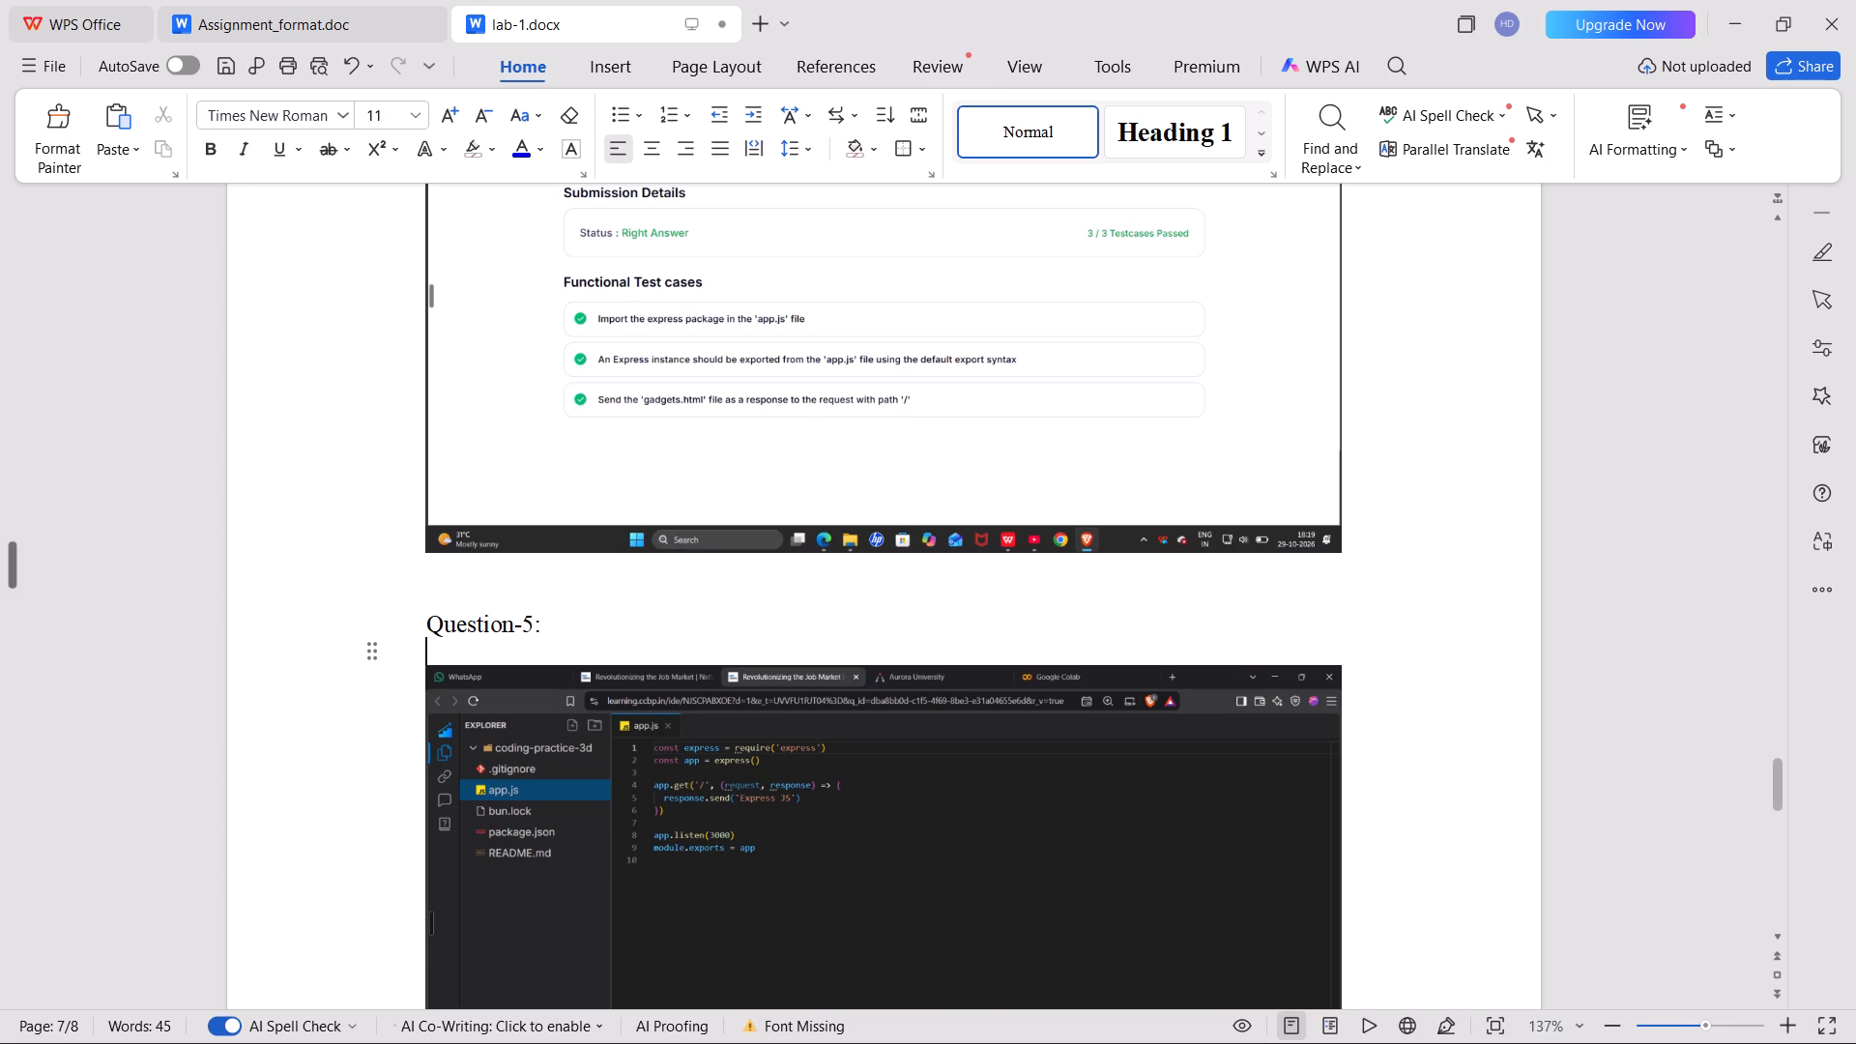
Switch to the browser and open the Get a String question from the coding practice list.
{"action": "key", "text": "alt+Tab"}
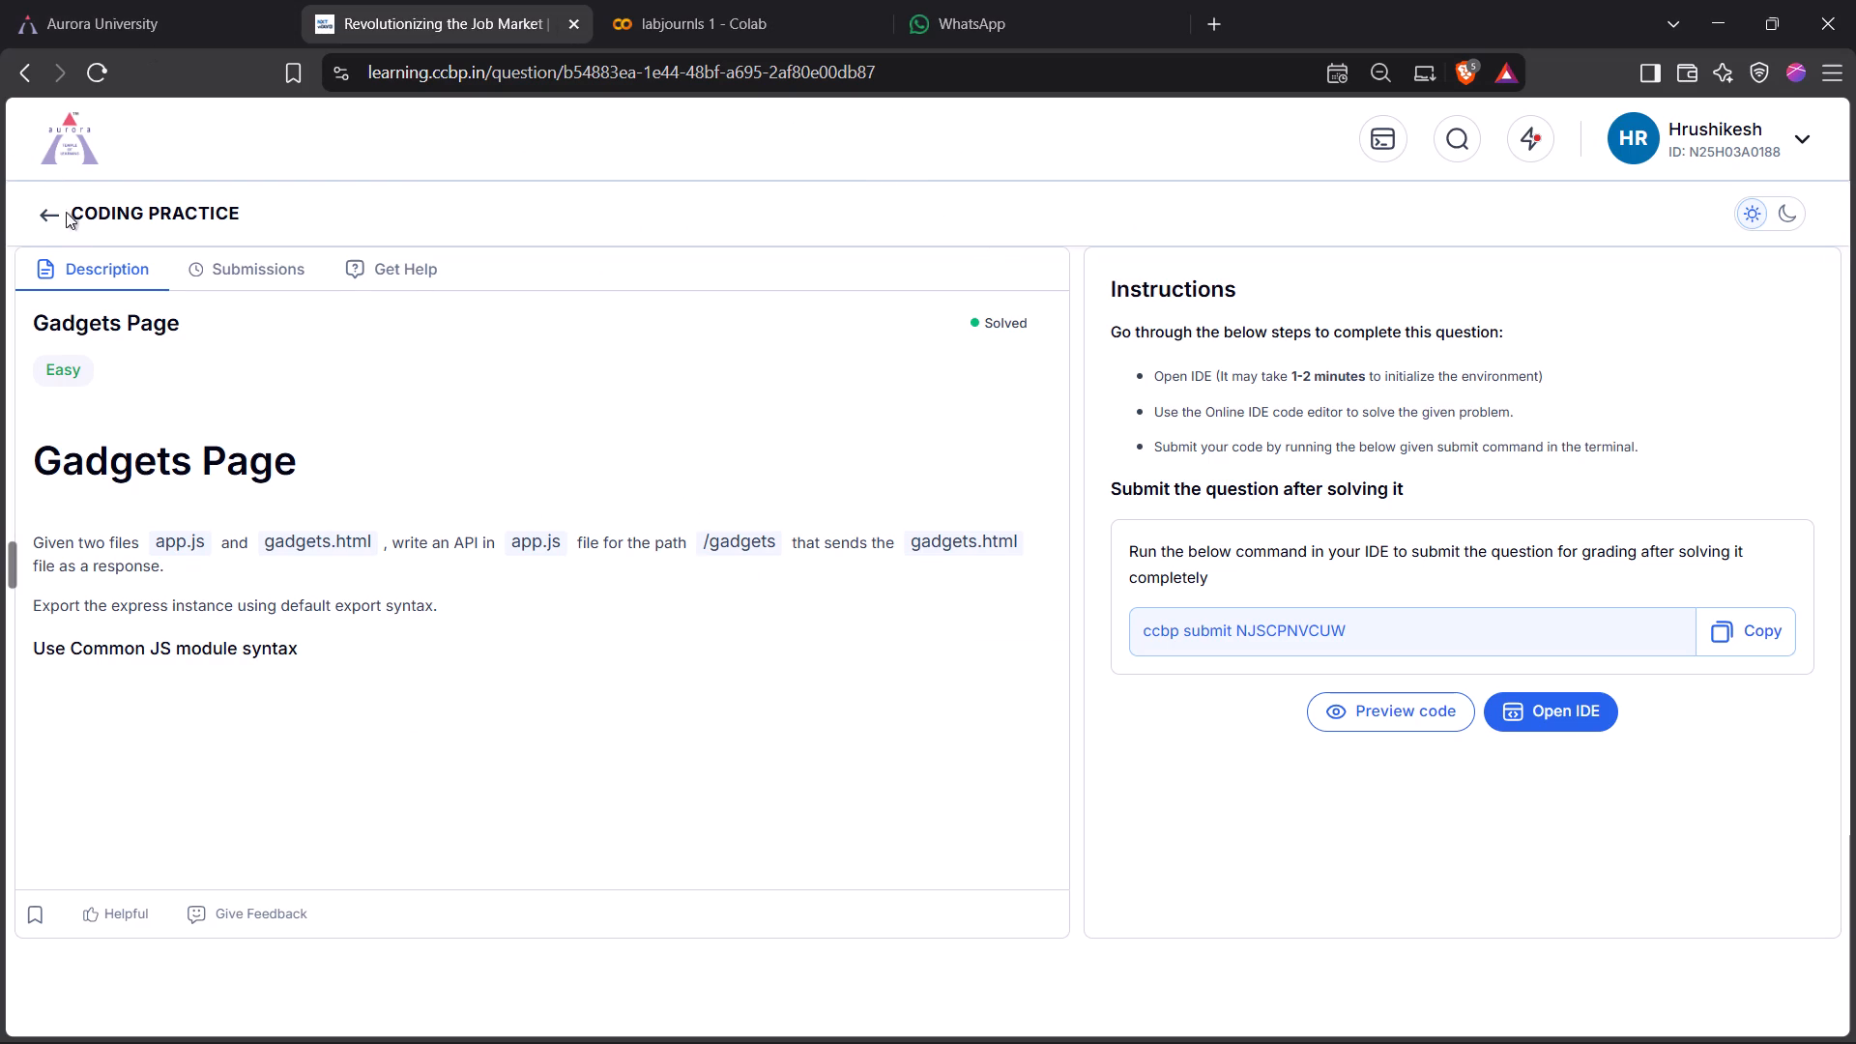
{"action": "left_click", "coordinate": [60, 213]}
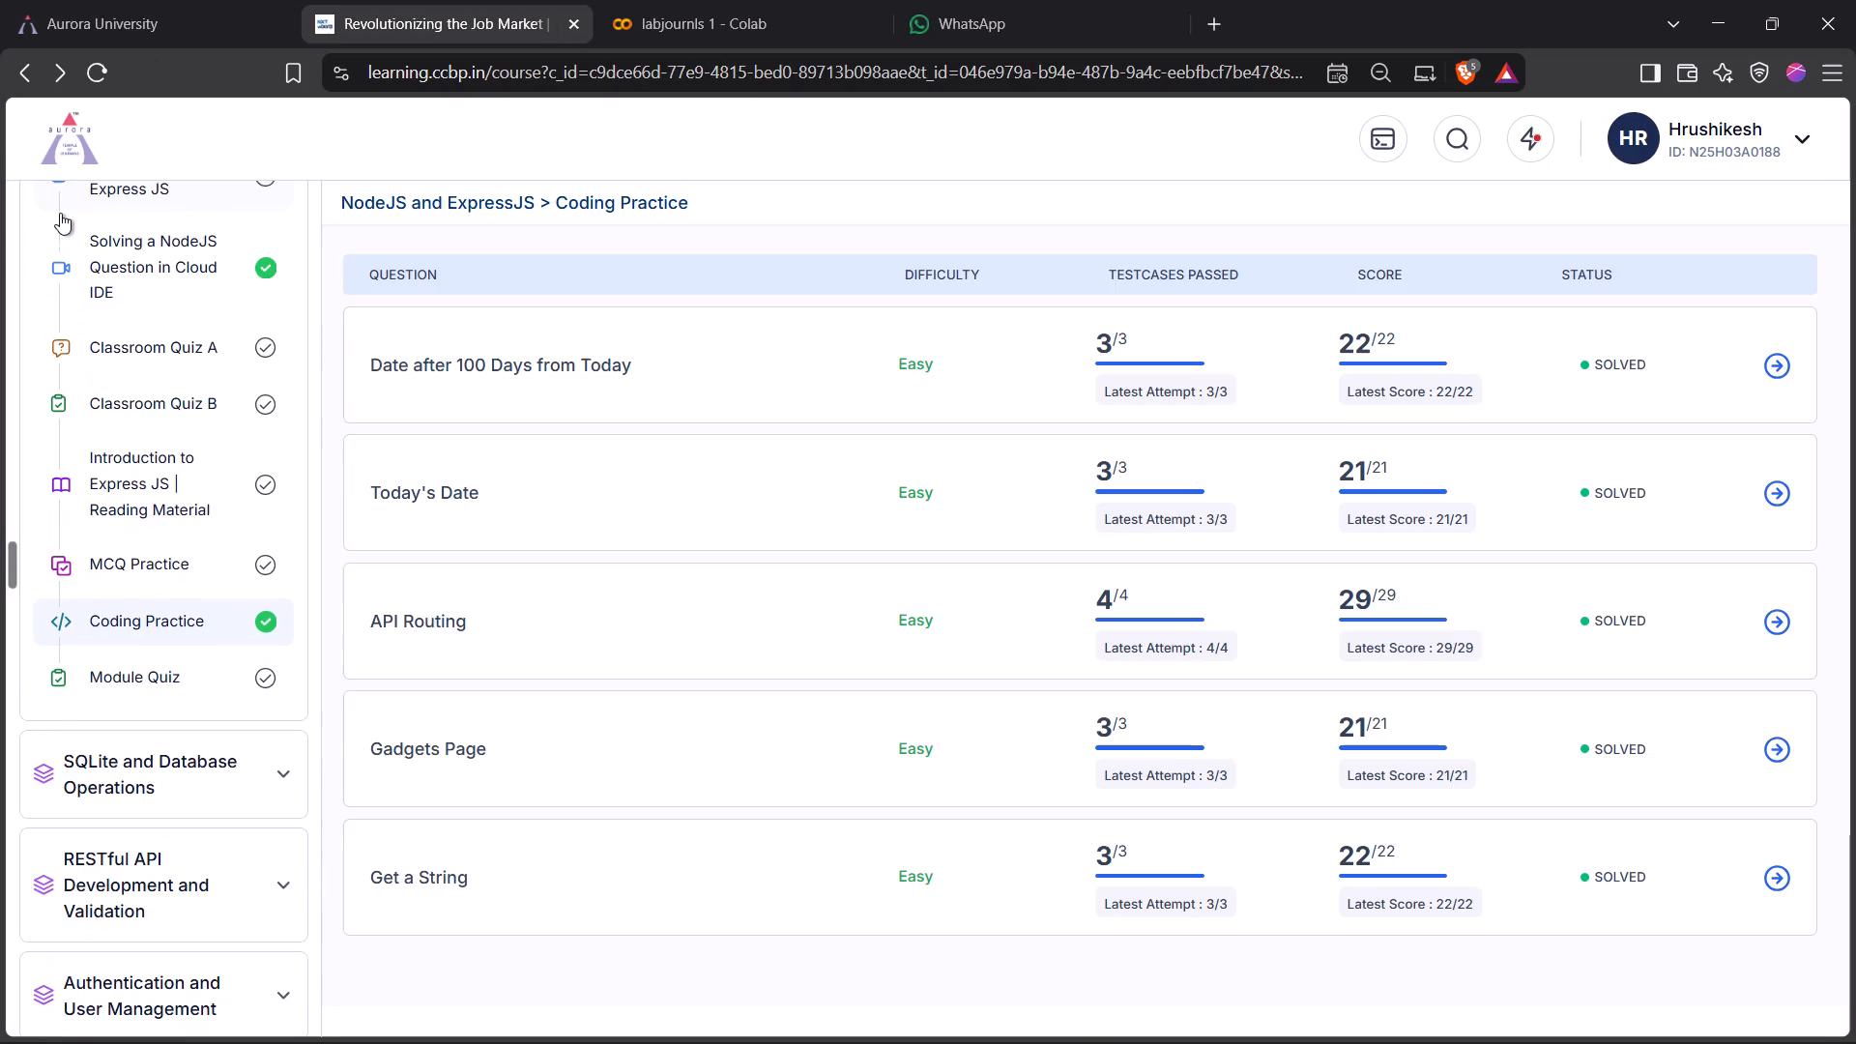
{"action": "left_click", "coordinate": [627, 889]}
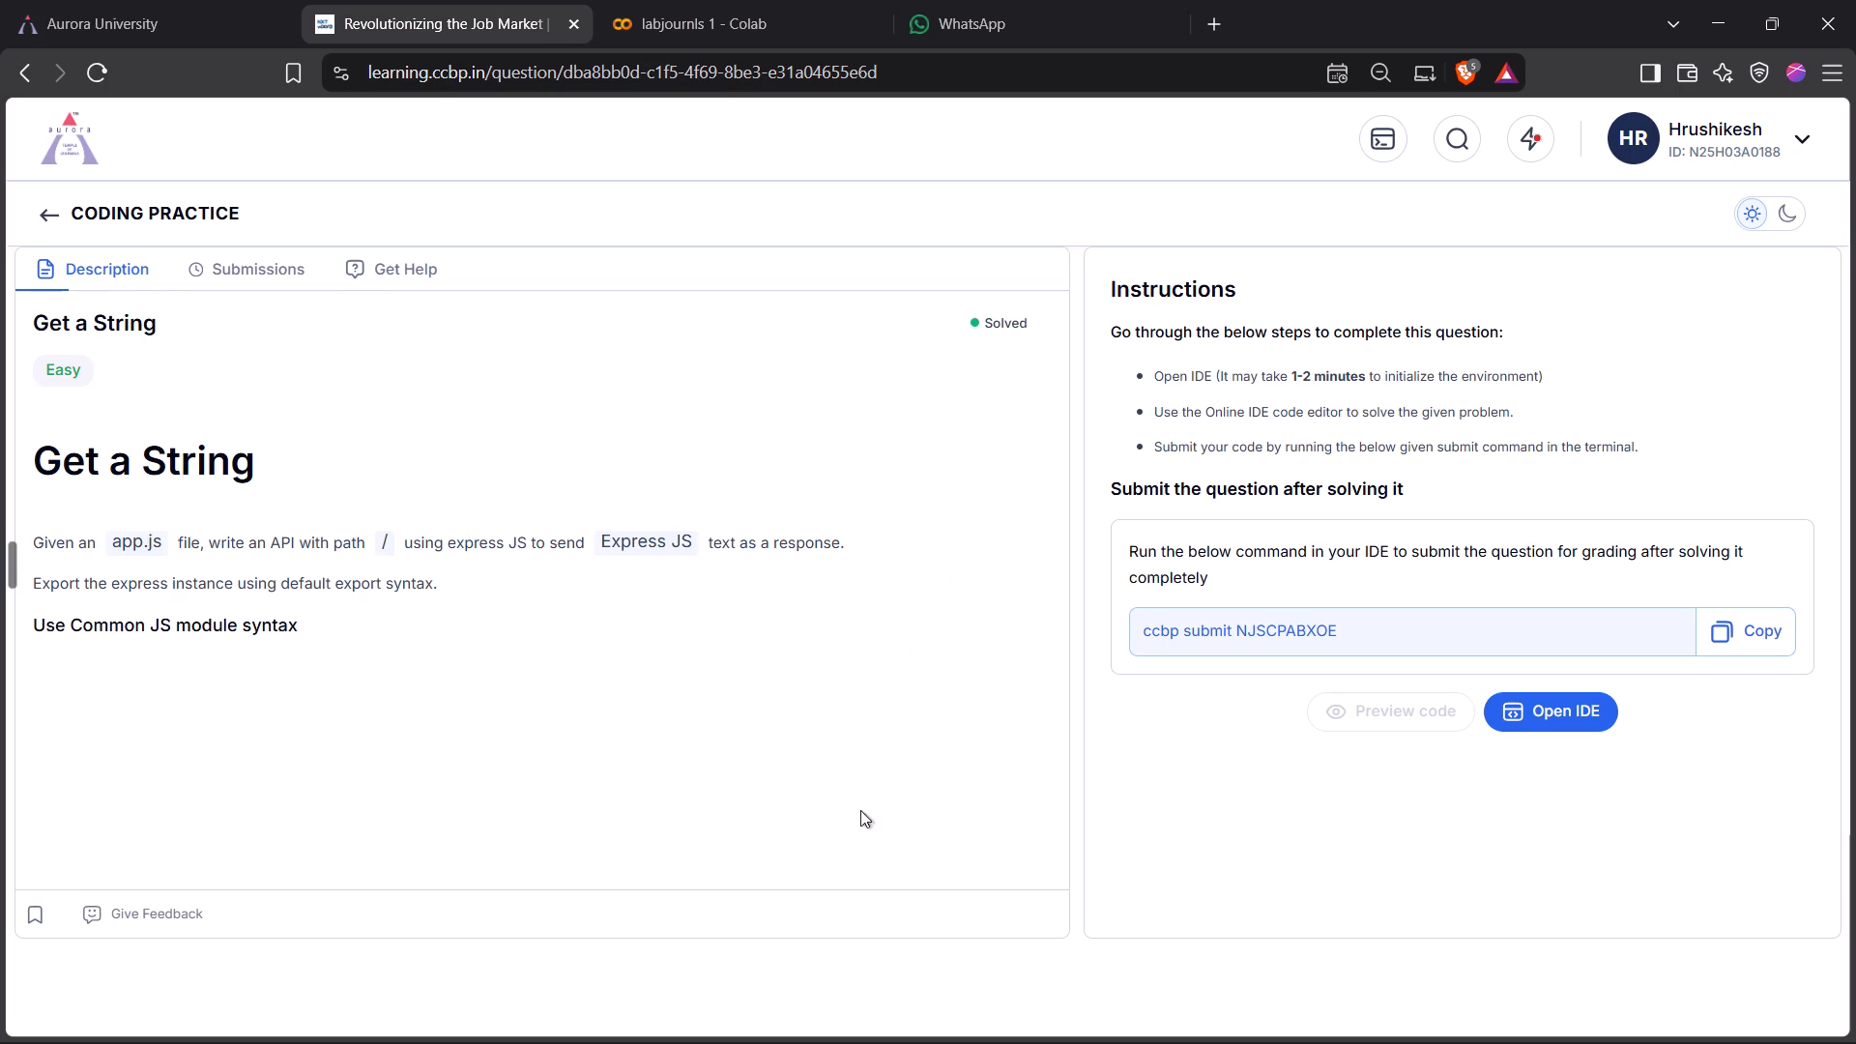
Capture the whole Get a String question page and paste it below the Question-5 heading in lab-1.
{"action": "key", "text": "Print"}
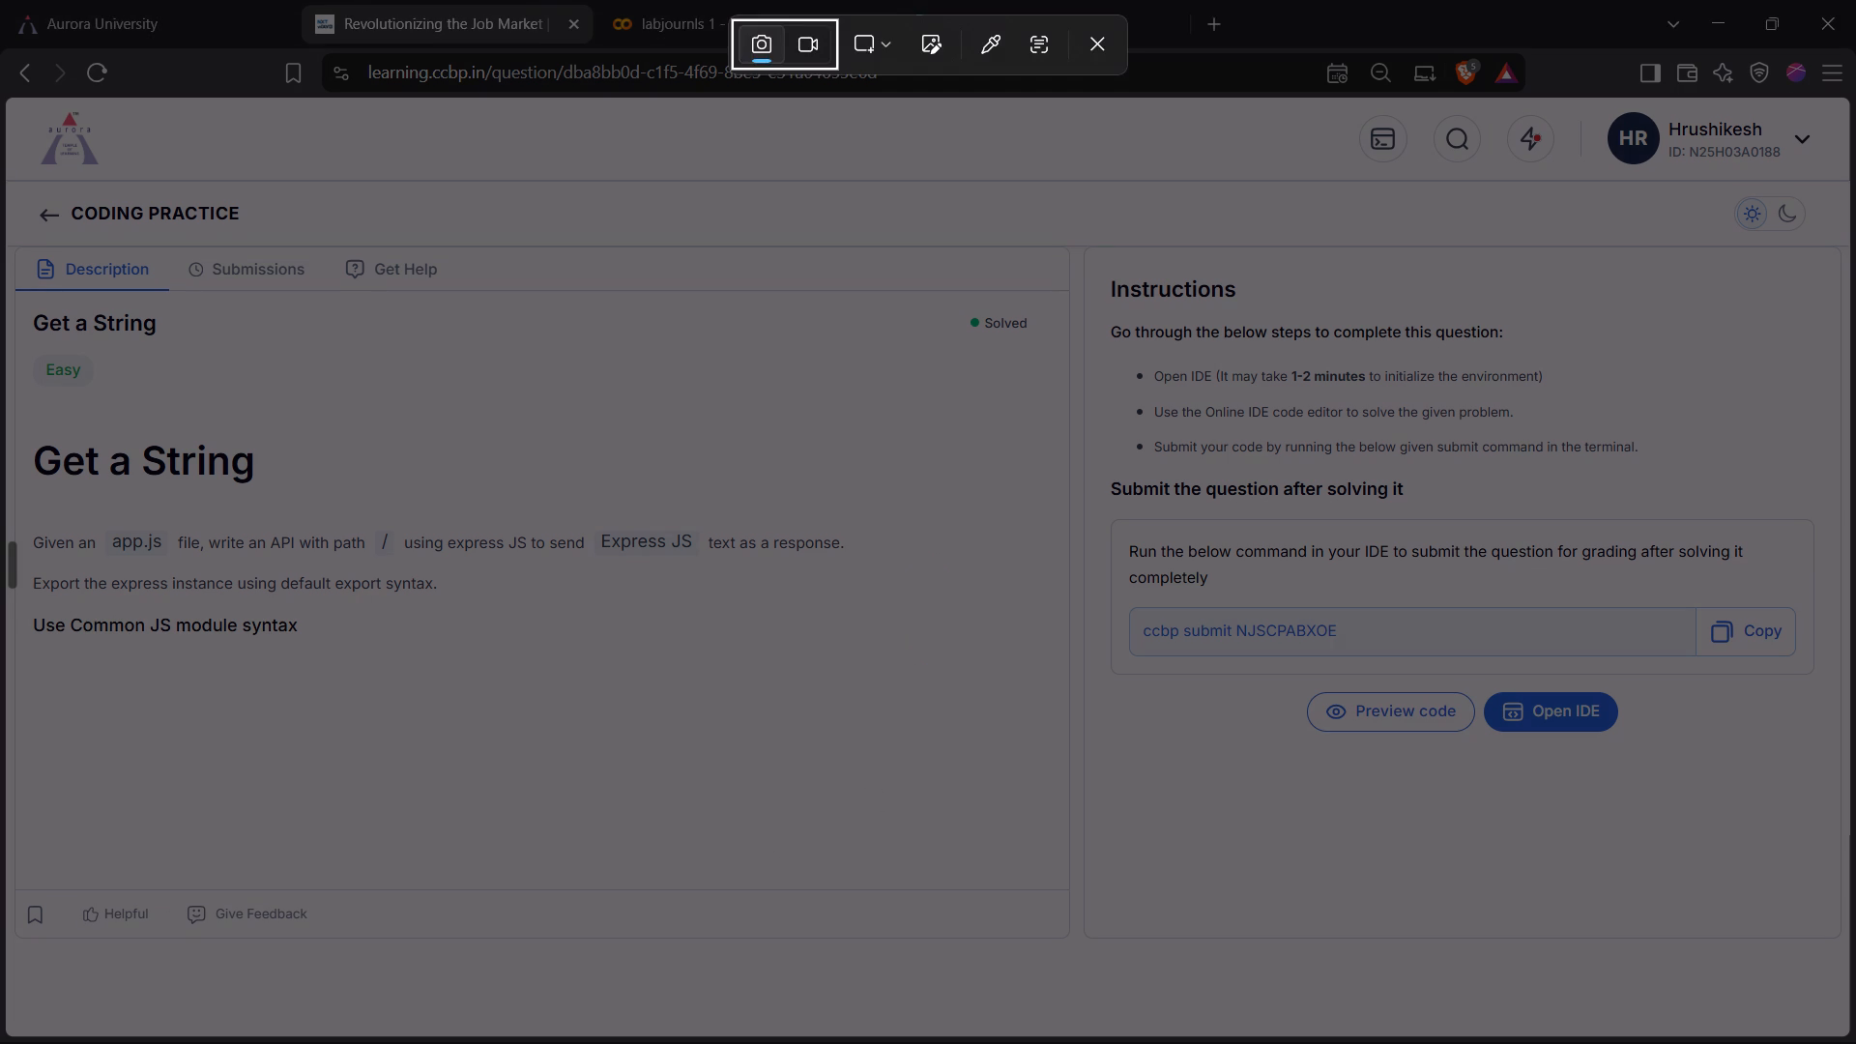
{"action": "left_click_drag", "start_coordinate": [0, 0], "coordinate": [1855, 1043]}
{"action": "key", "text": "alt+Tab"}
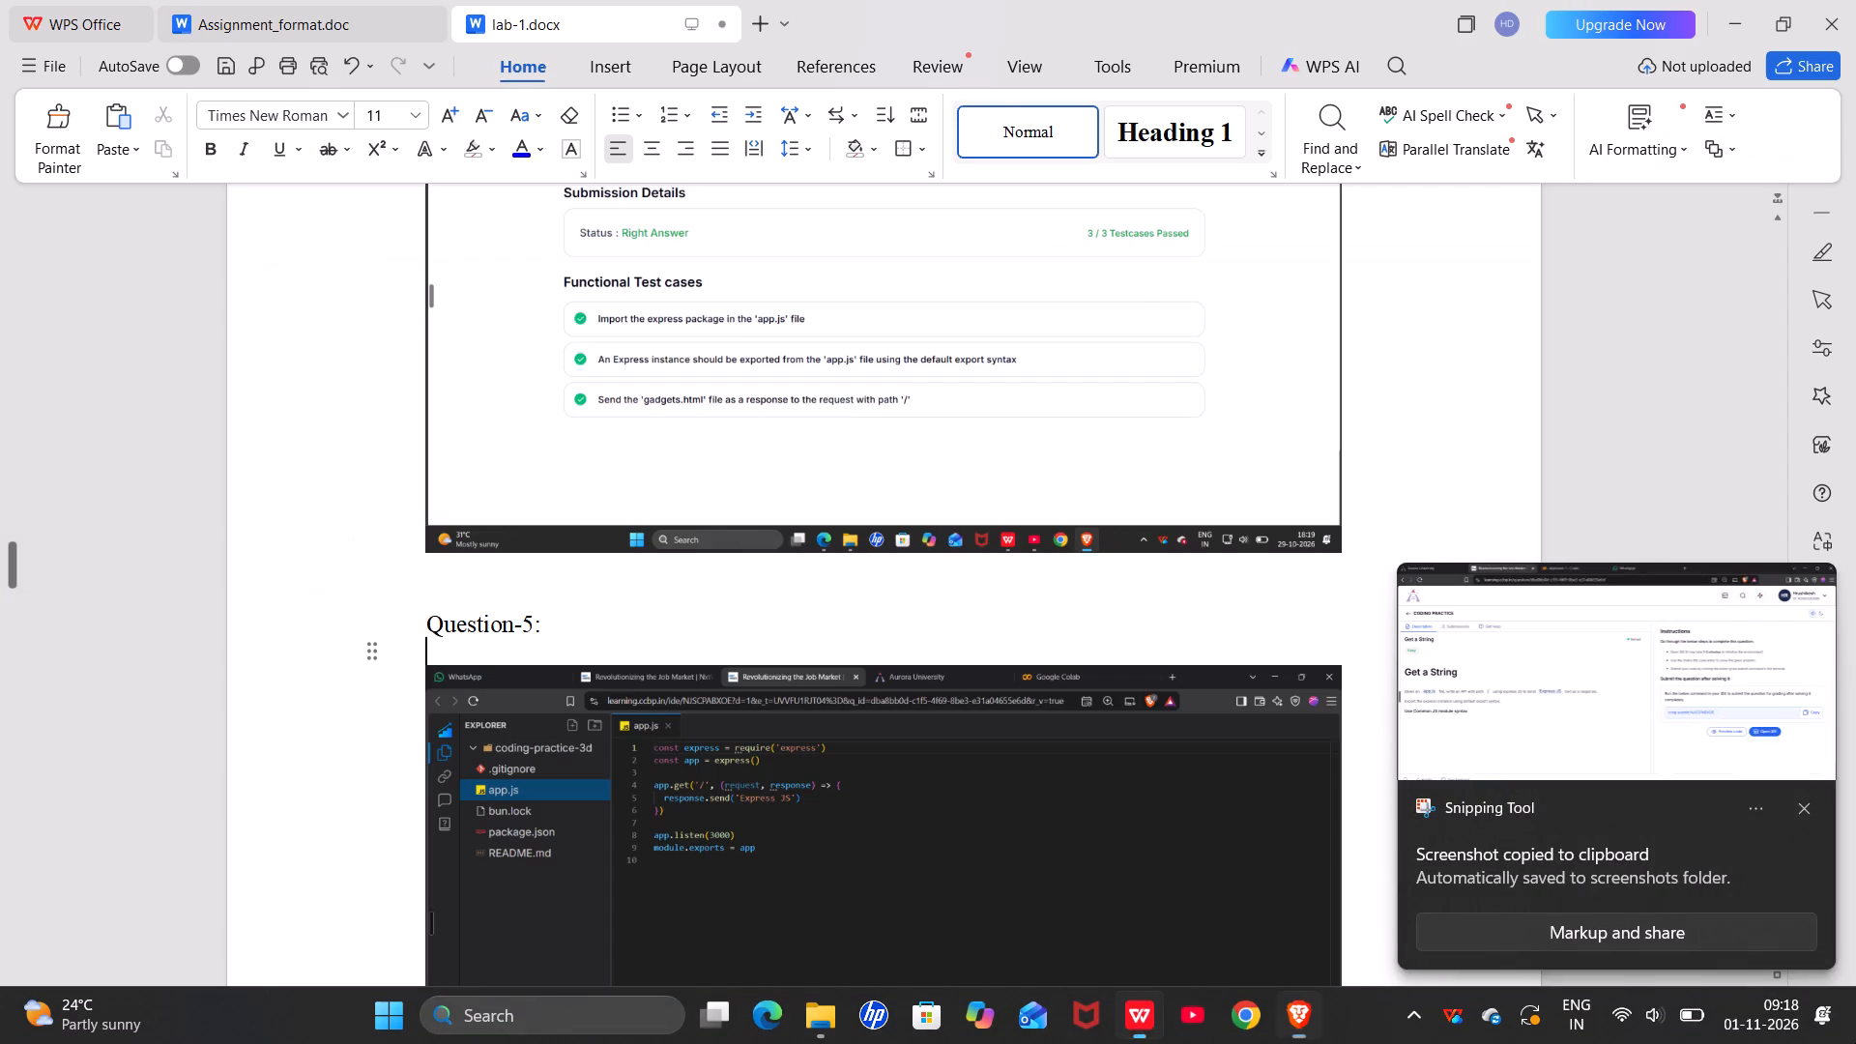
{"action": "key", "text": "ctrl+v"}
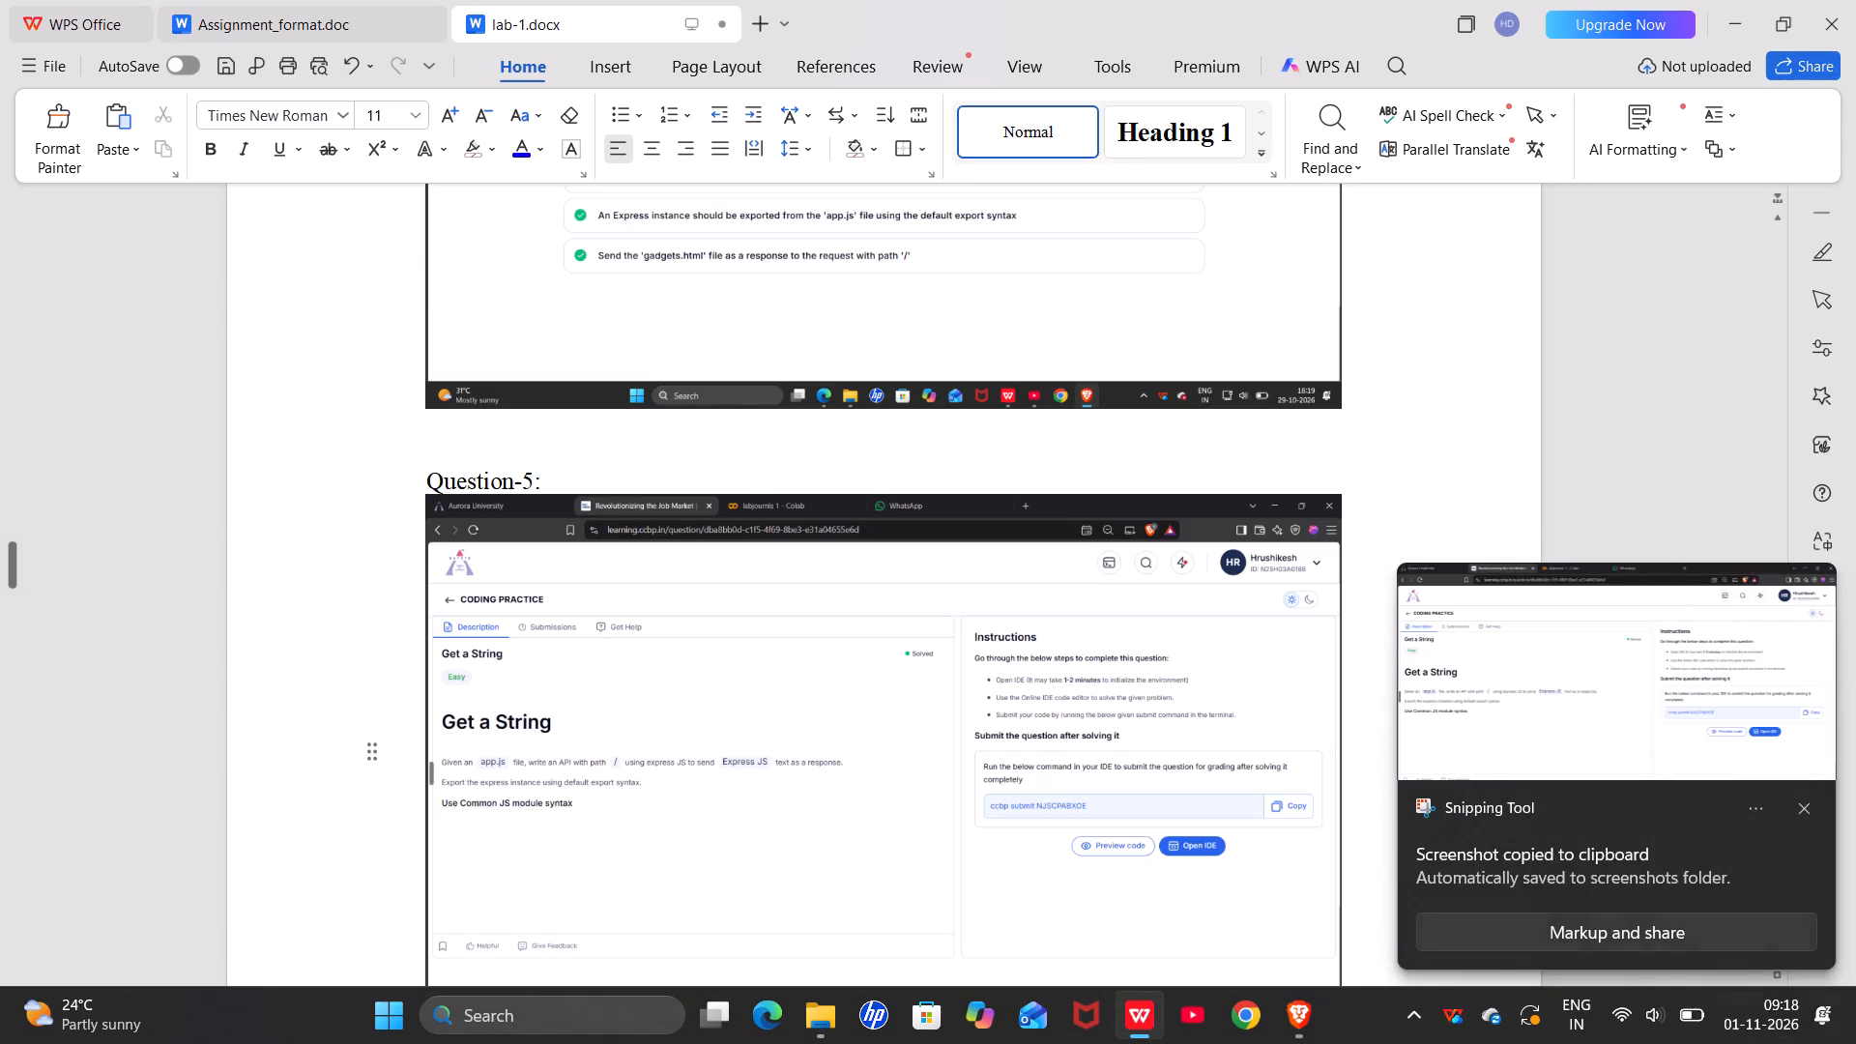
Save the lab-1 document and dismiss the screenshot notification.
{"action": "triple_click", "coordinate": [221, 56]}
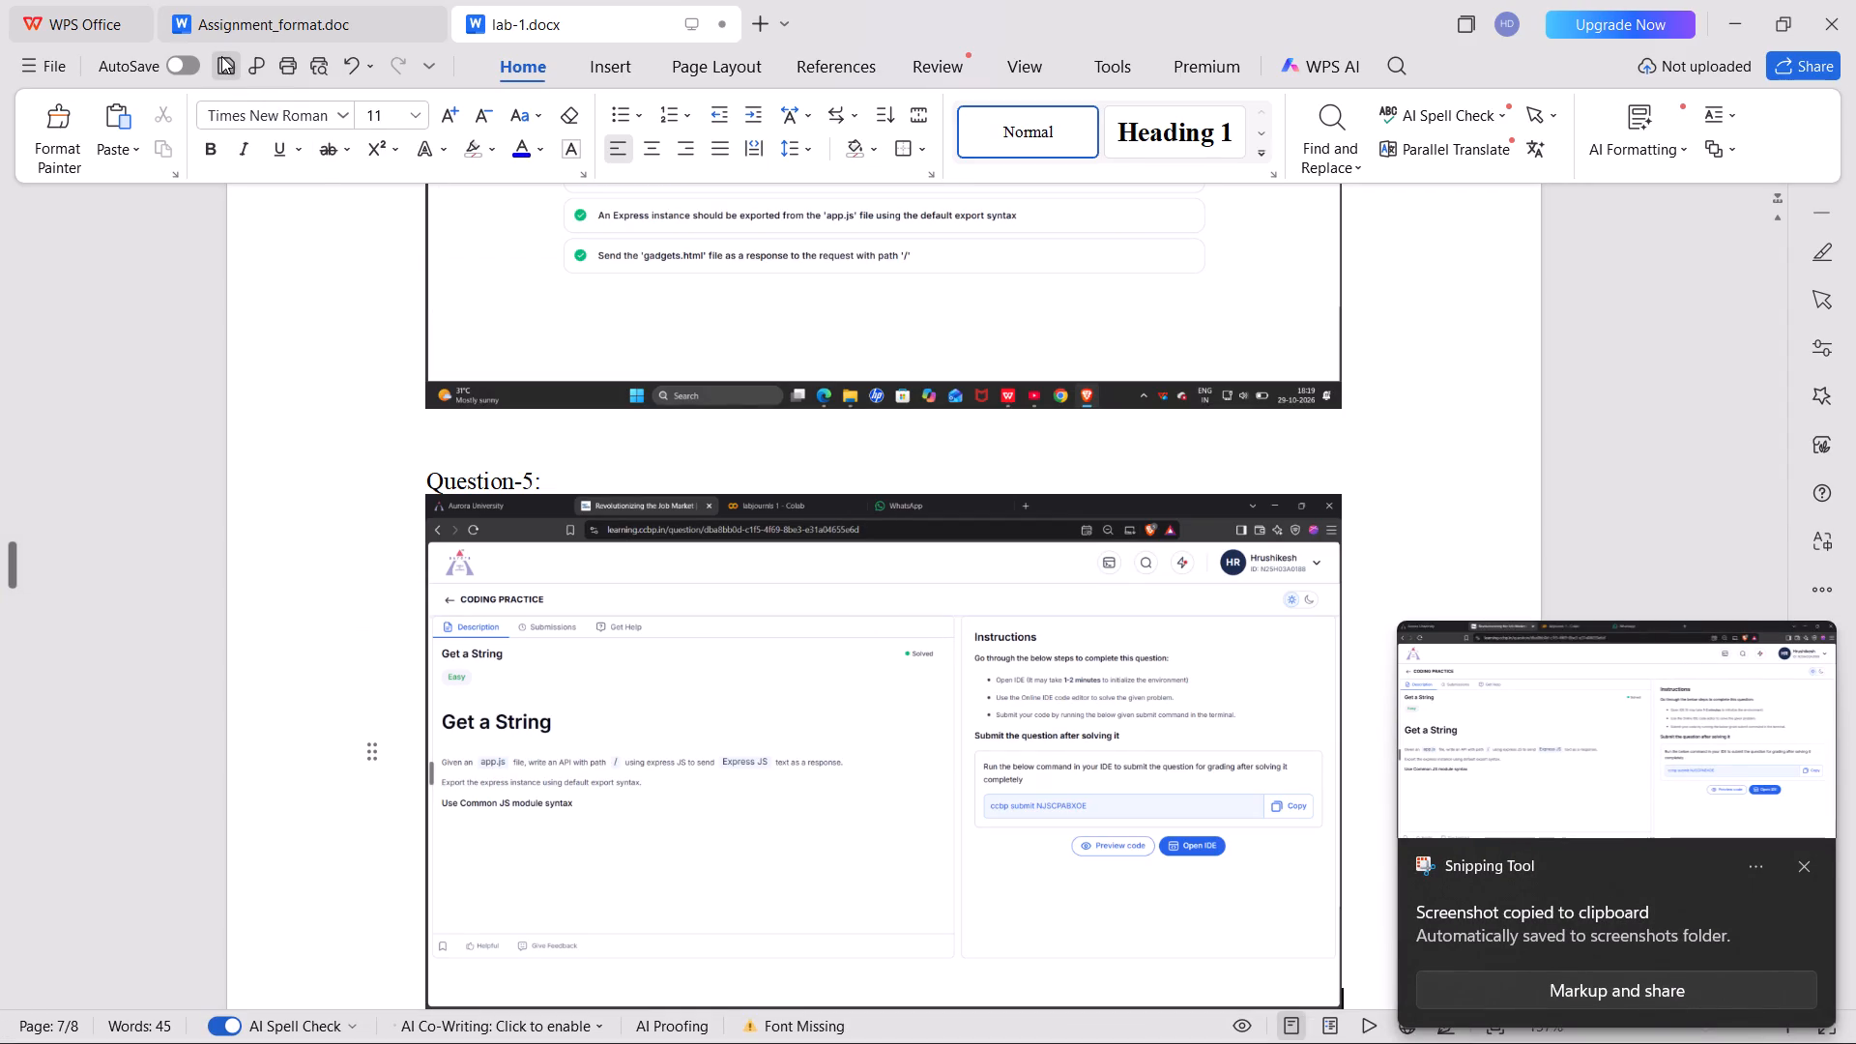
{"action": "triple_click", "coordinate": [221, 56]}
{"action": "left_click", "coordinate": [1808, 864]}
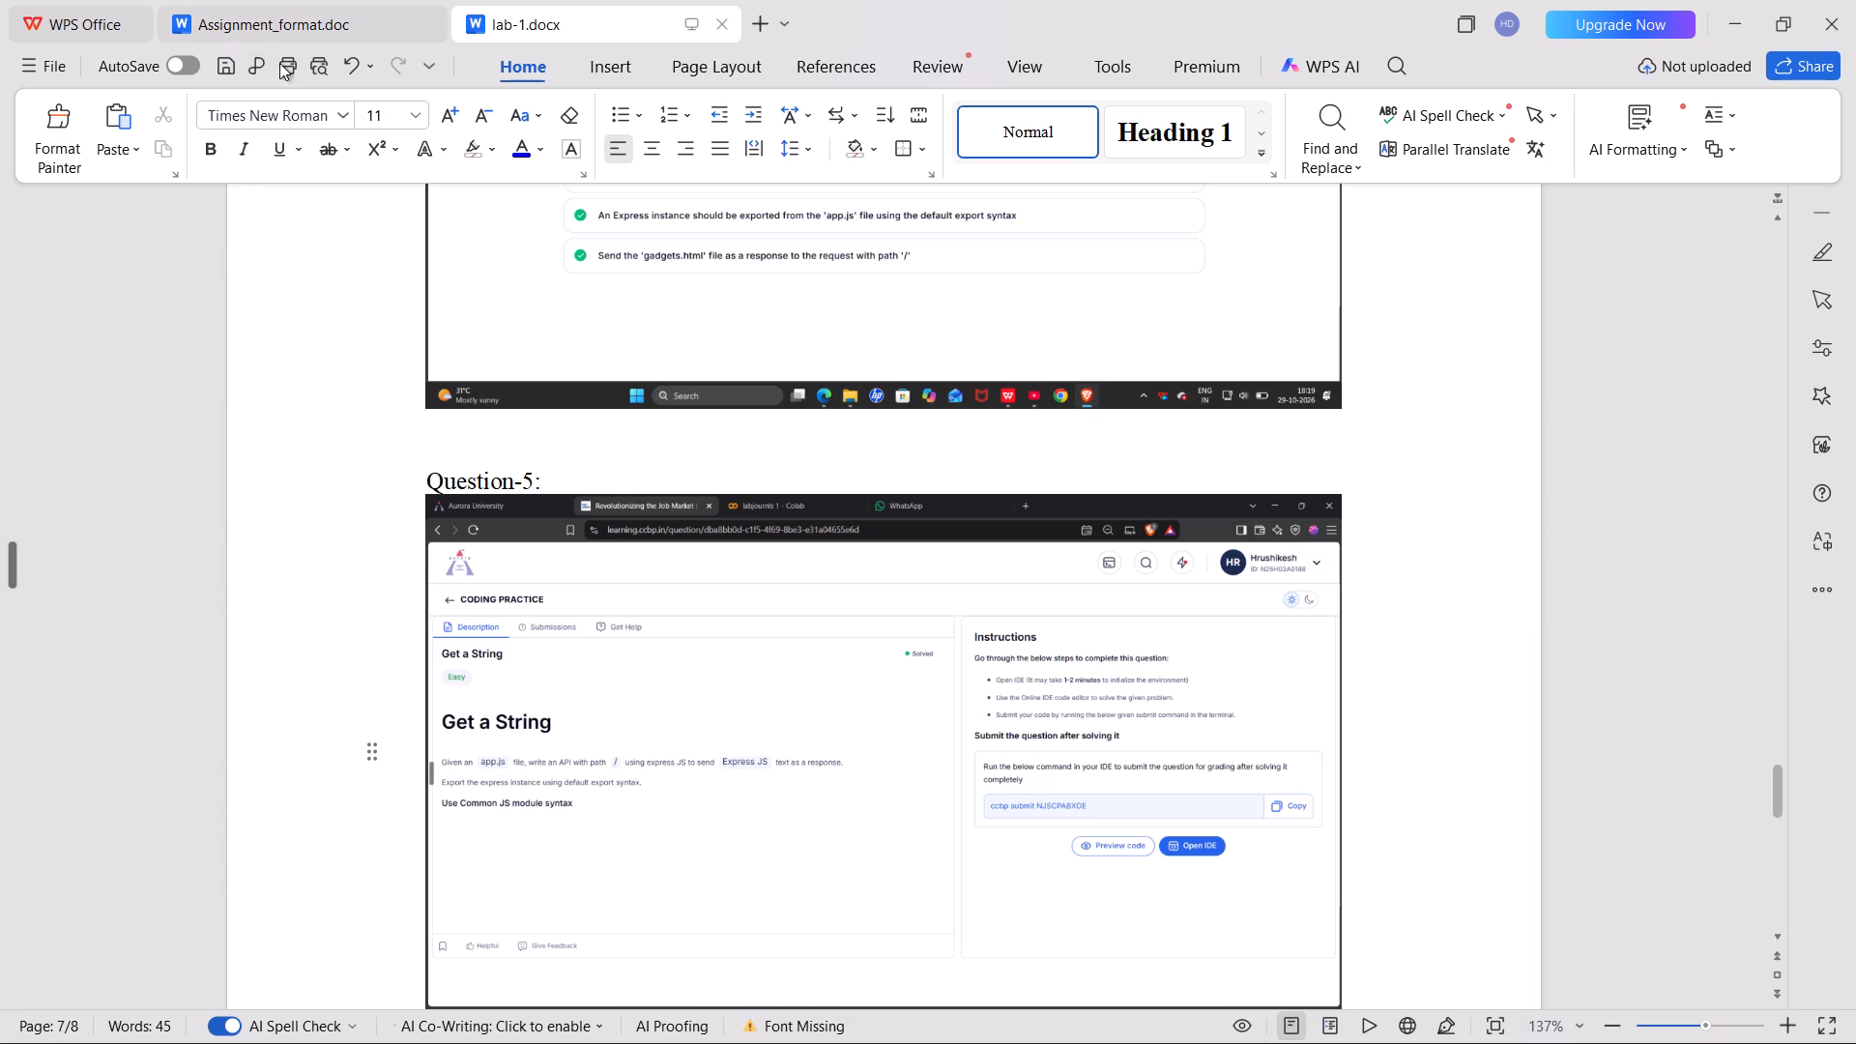
Export lab-1.docx as a standard-quality PDF to the source folder and open the exported file.
{"action": "scroll", "coordinate": [281, 119], "scroll_direction": "down", "scroll_amount": 9}
{"action": "scroll", "coordinate": [312, 454], "scroll_direction": "down", "scroll_amount": 9}
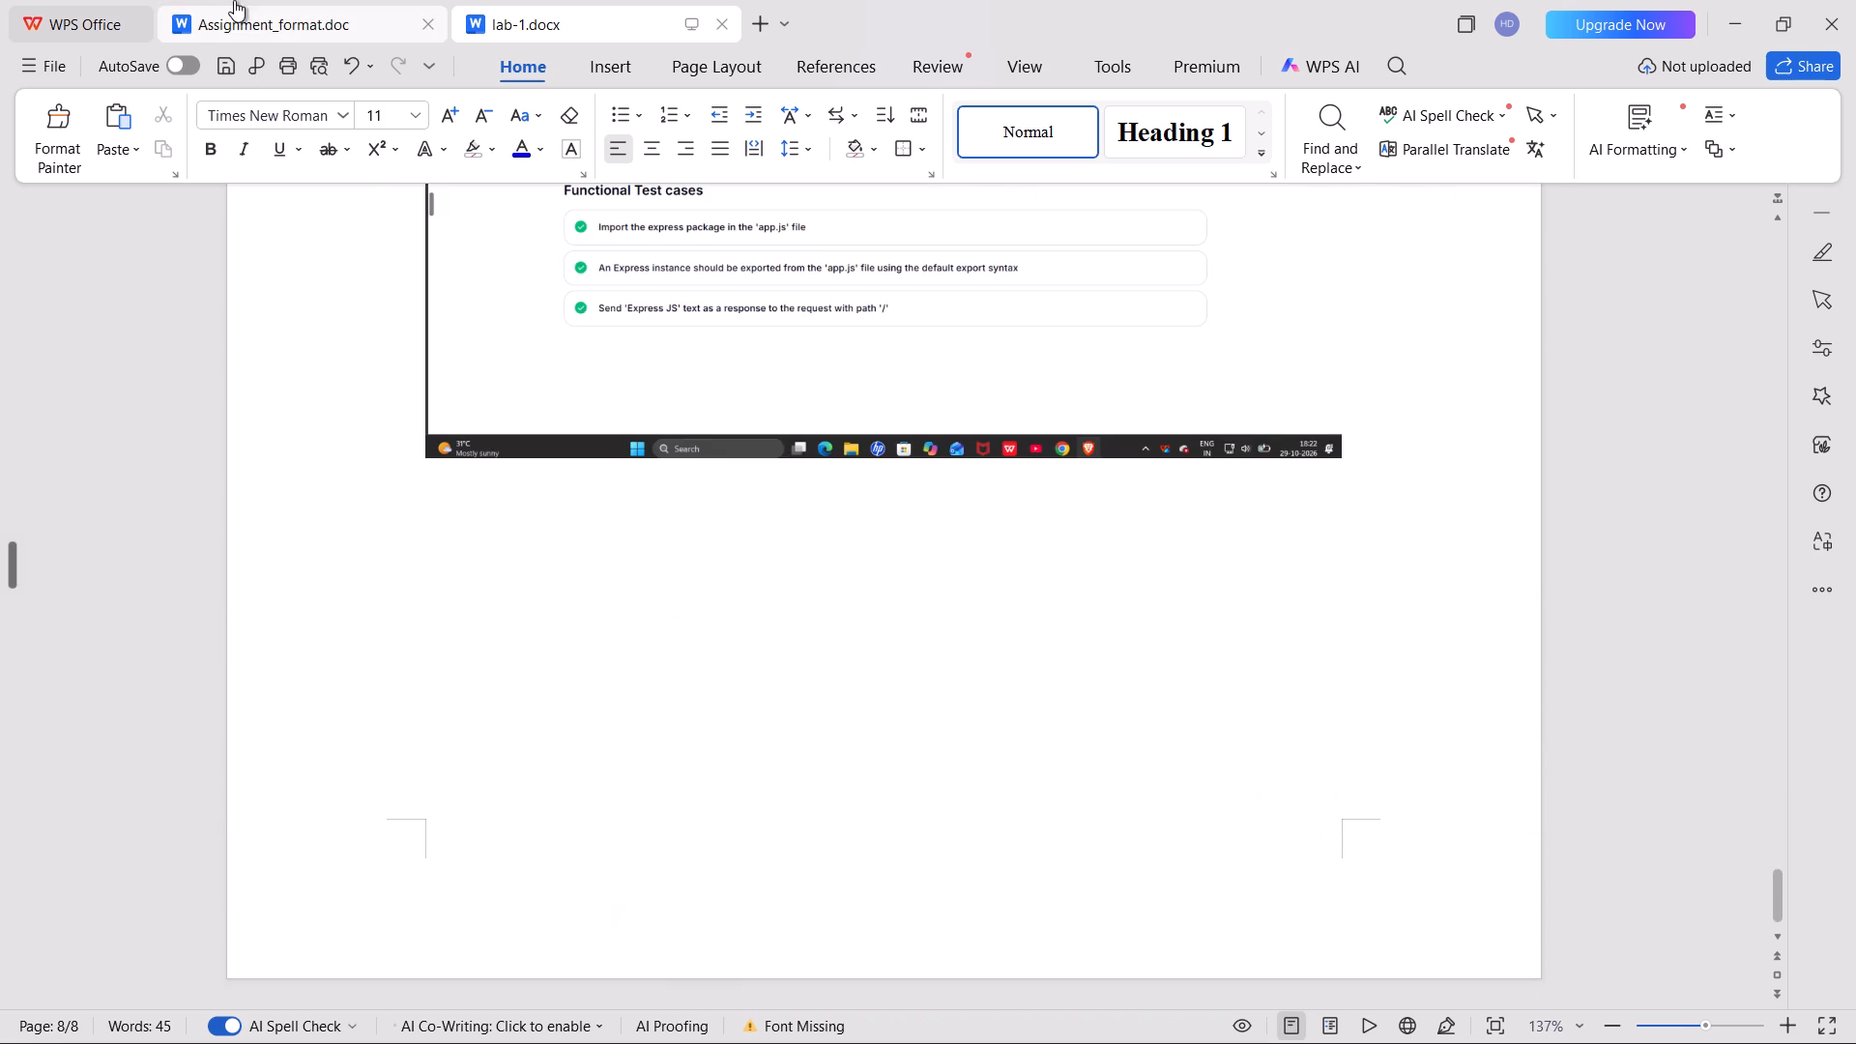
{"action": "left_click", "coordinate": [260, 62]}
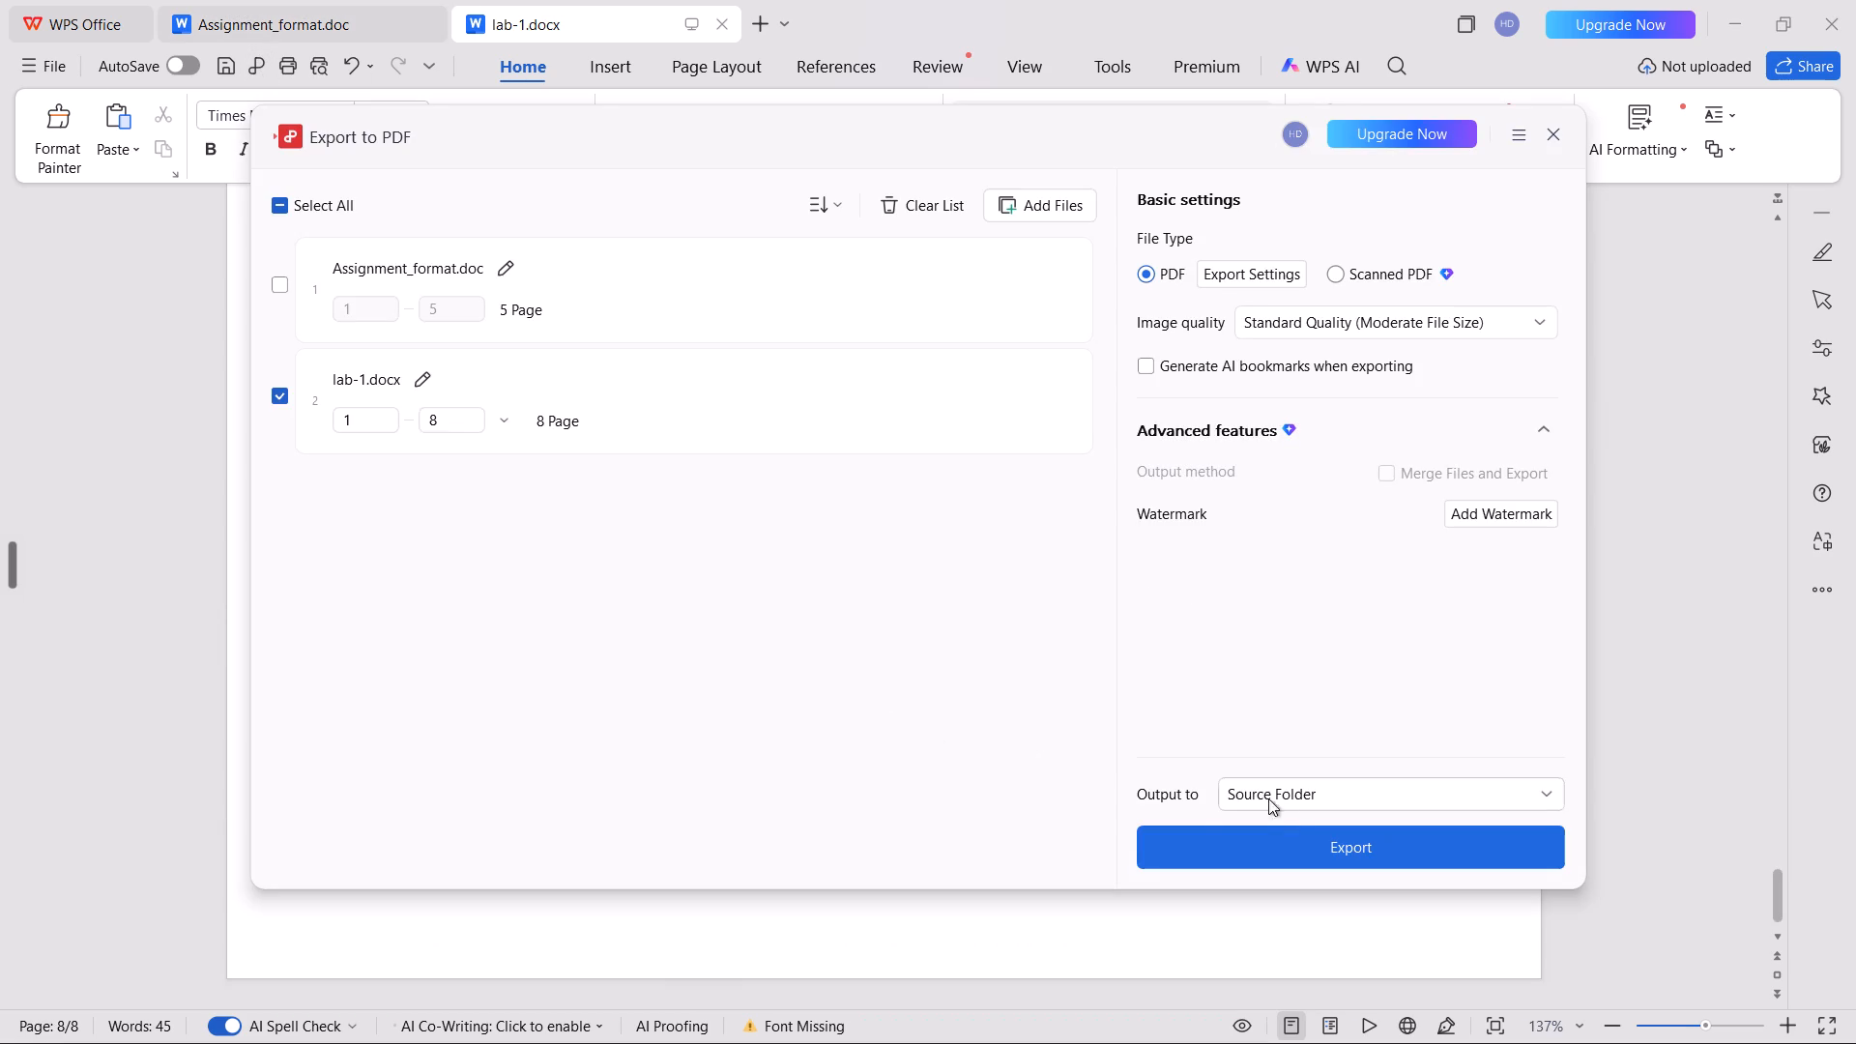
{"action": "left_click", "coordinate": [1277, 843]}
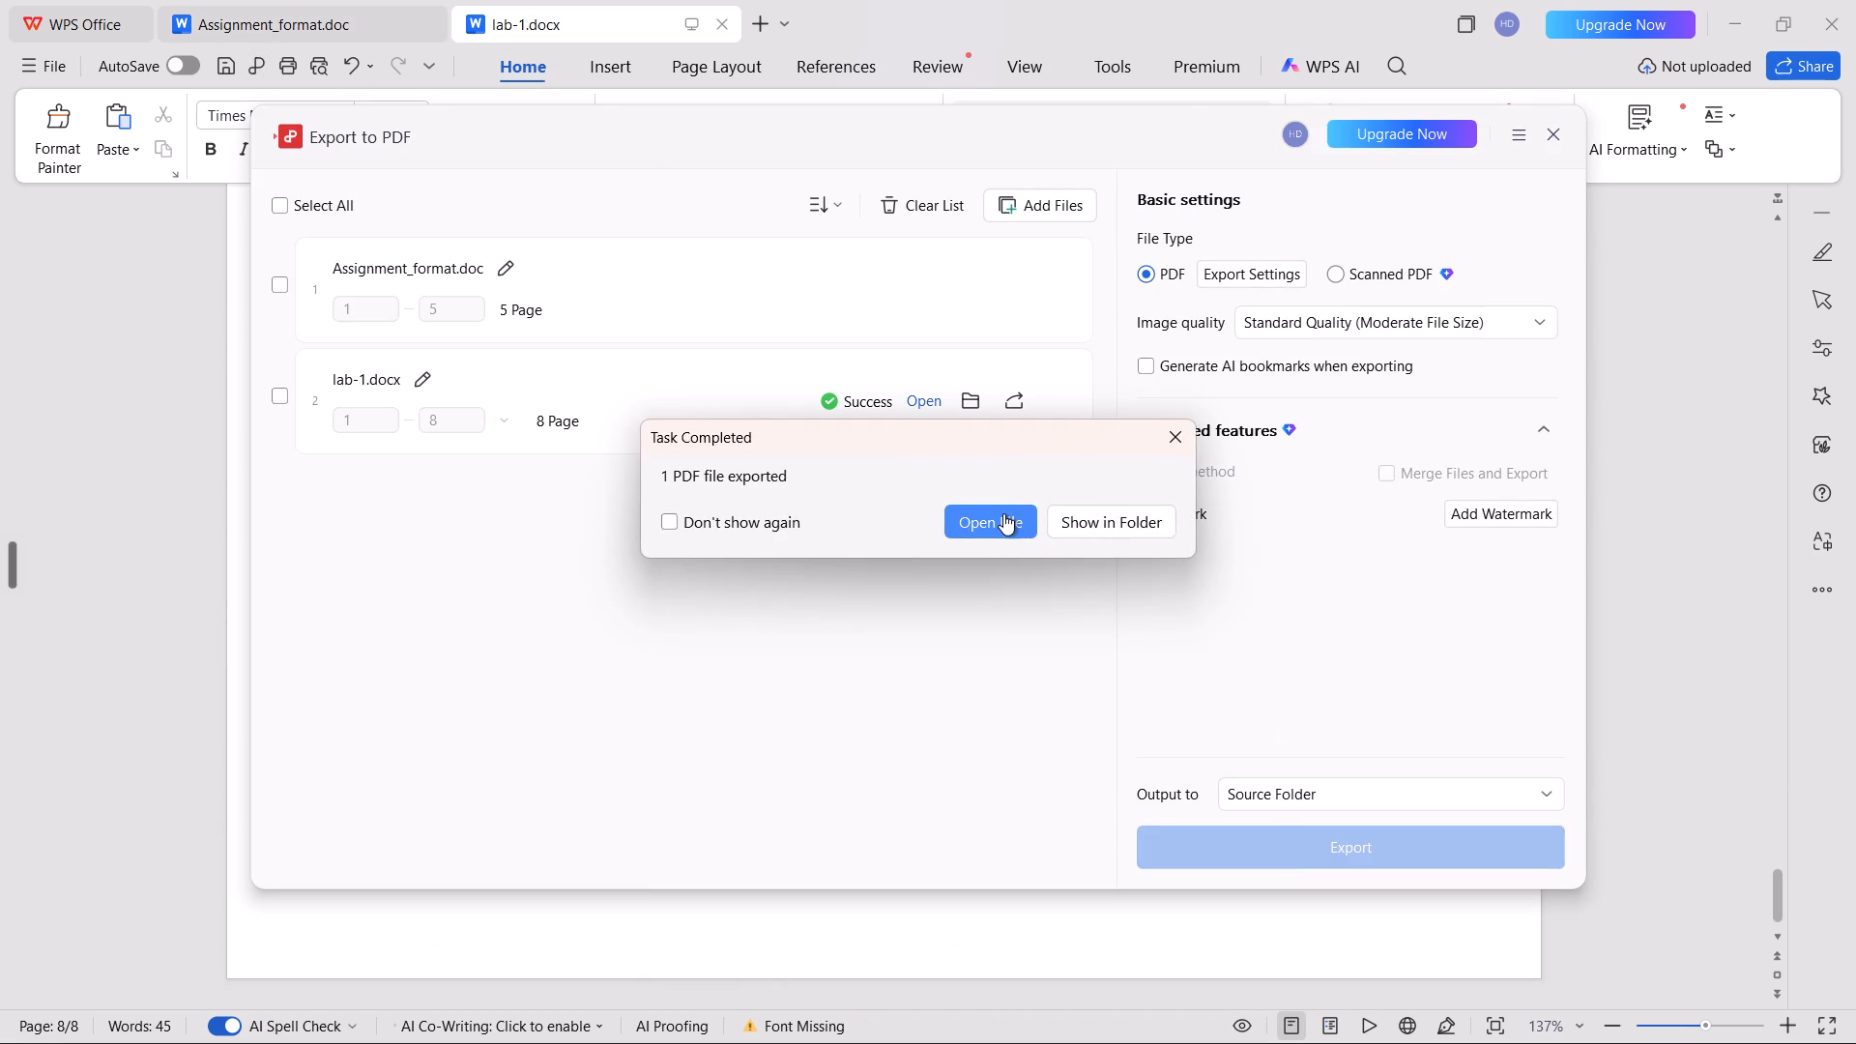
{"action": "left_click", "coordinate": [1003, 513]}
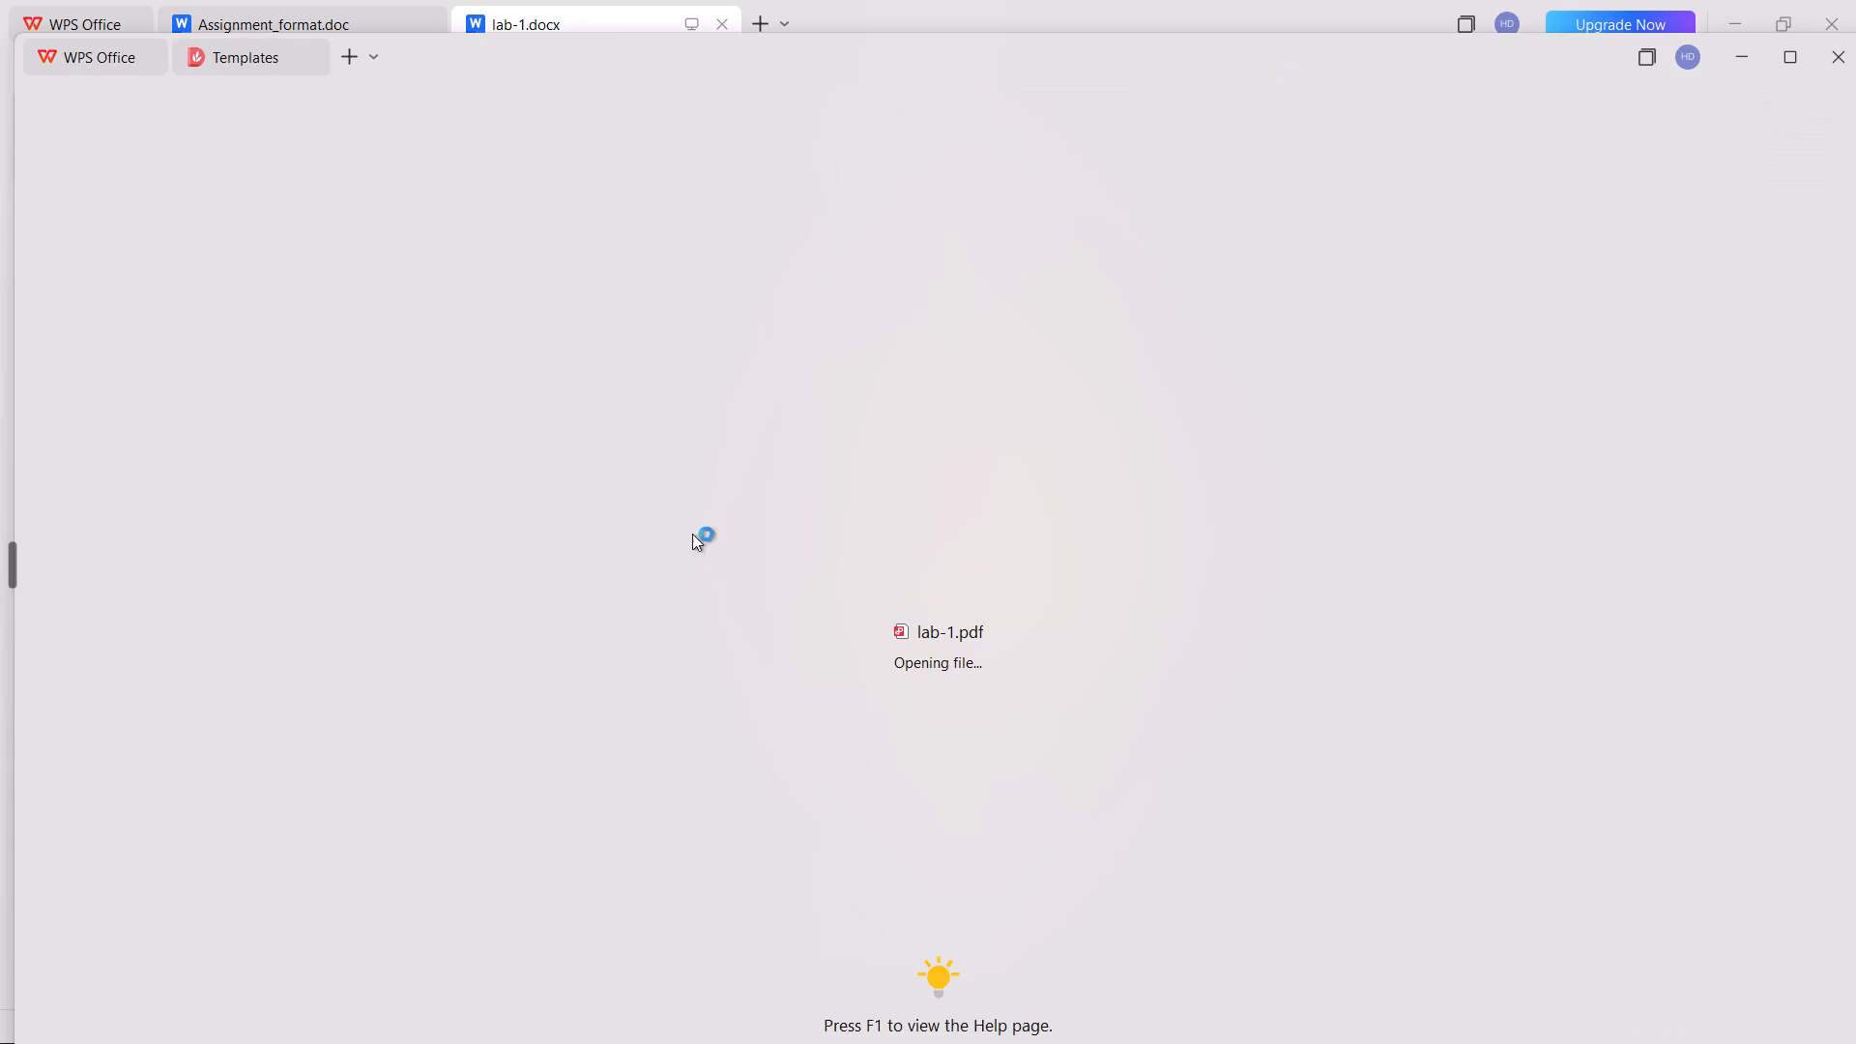
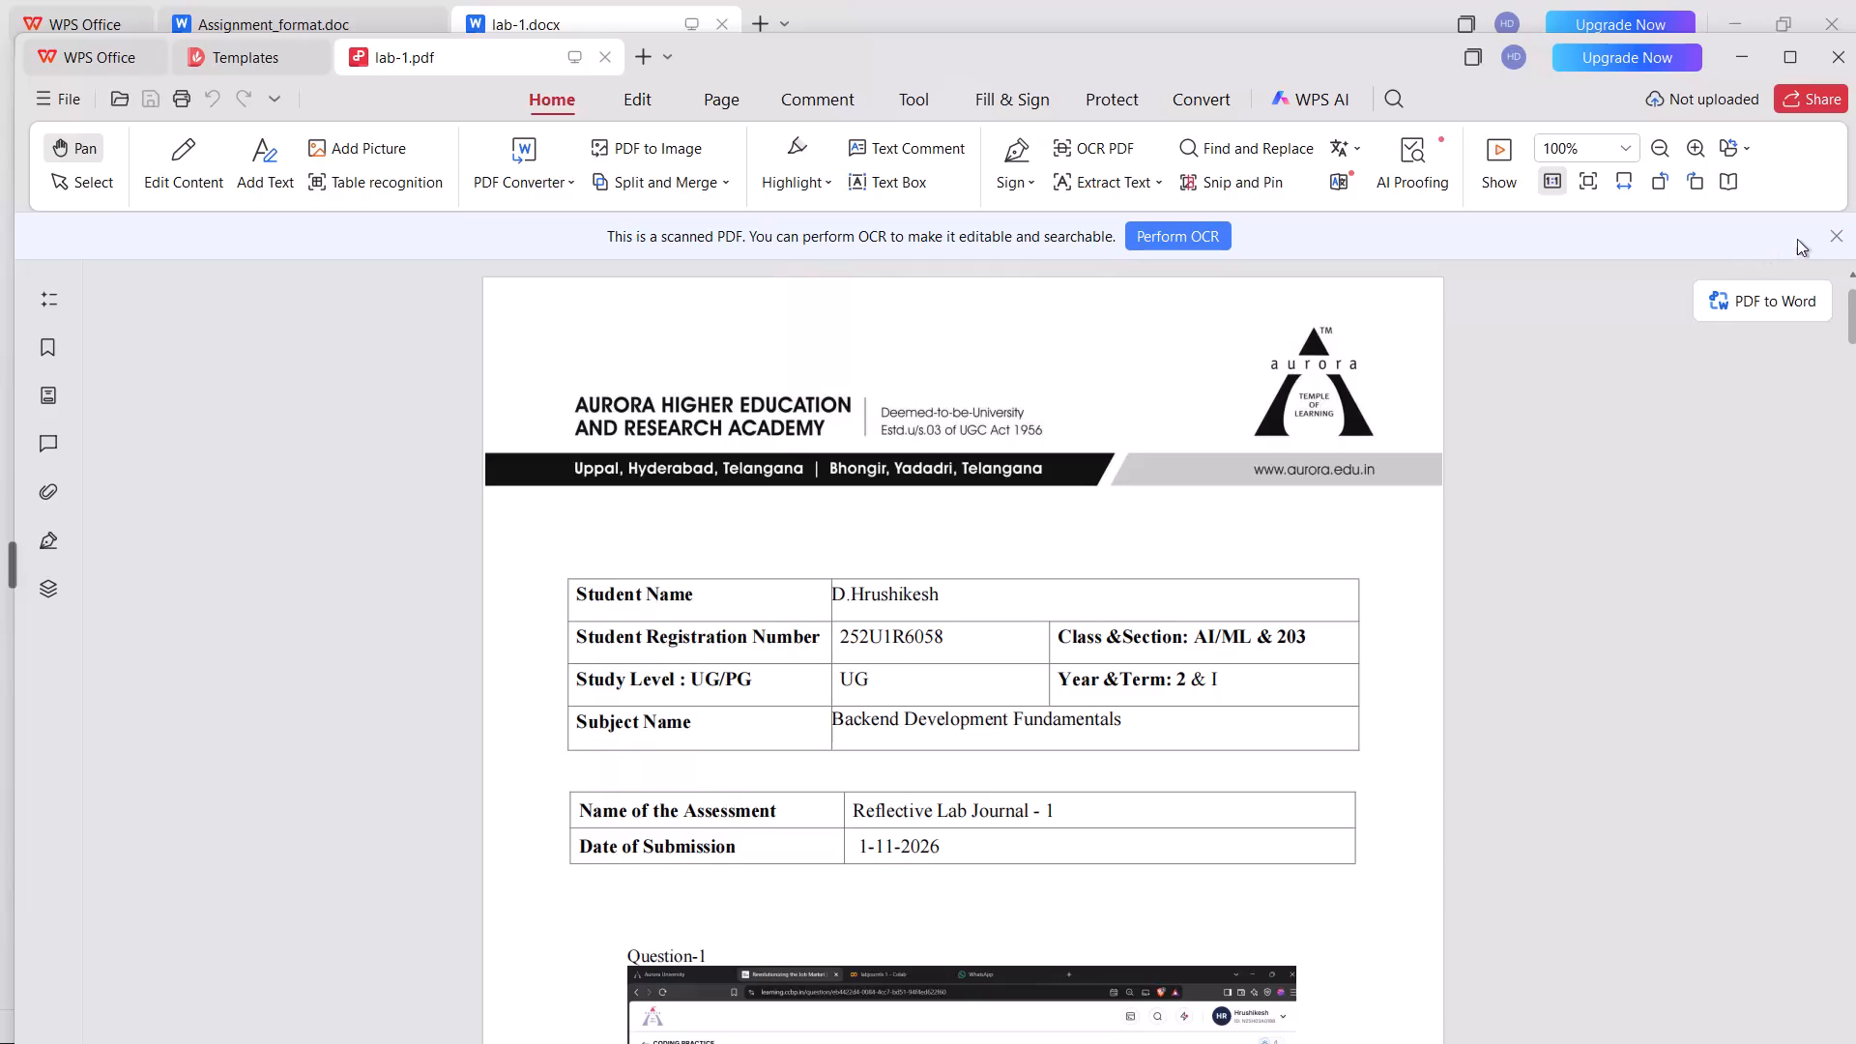
Close the exported PDF and change the Year & Term entry in lab-1's student details table to 2 & II.
{"action": "left_click", "coordinate": [1842, 61]}
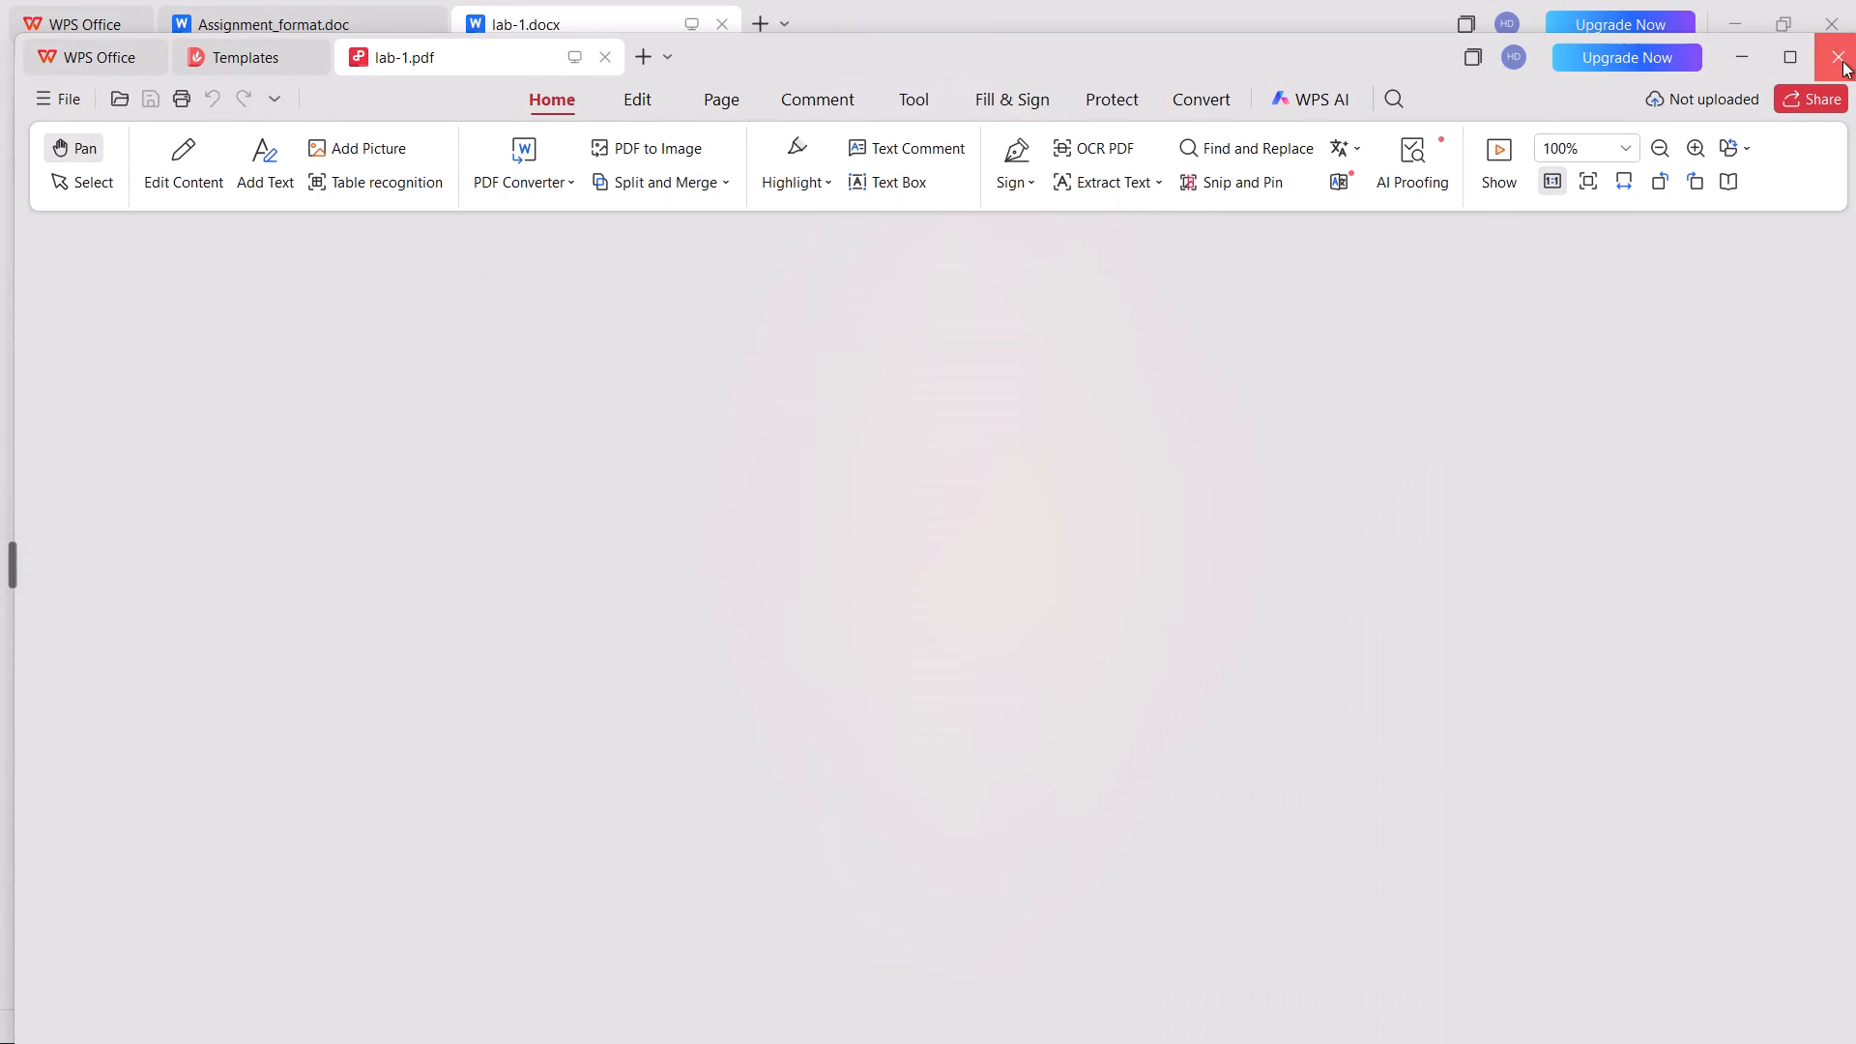
{"action": "left_click", "coordinate": [1551, 147]}
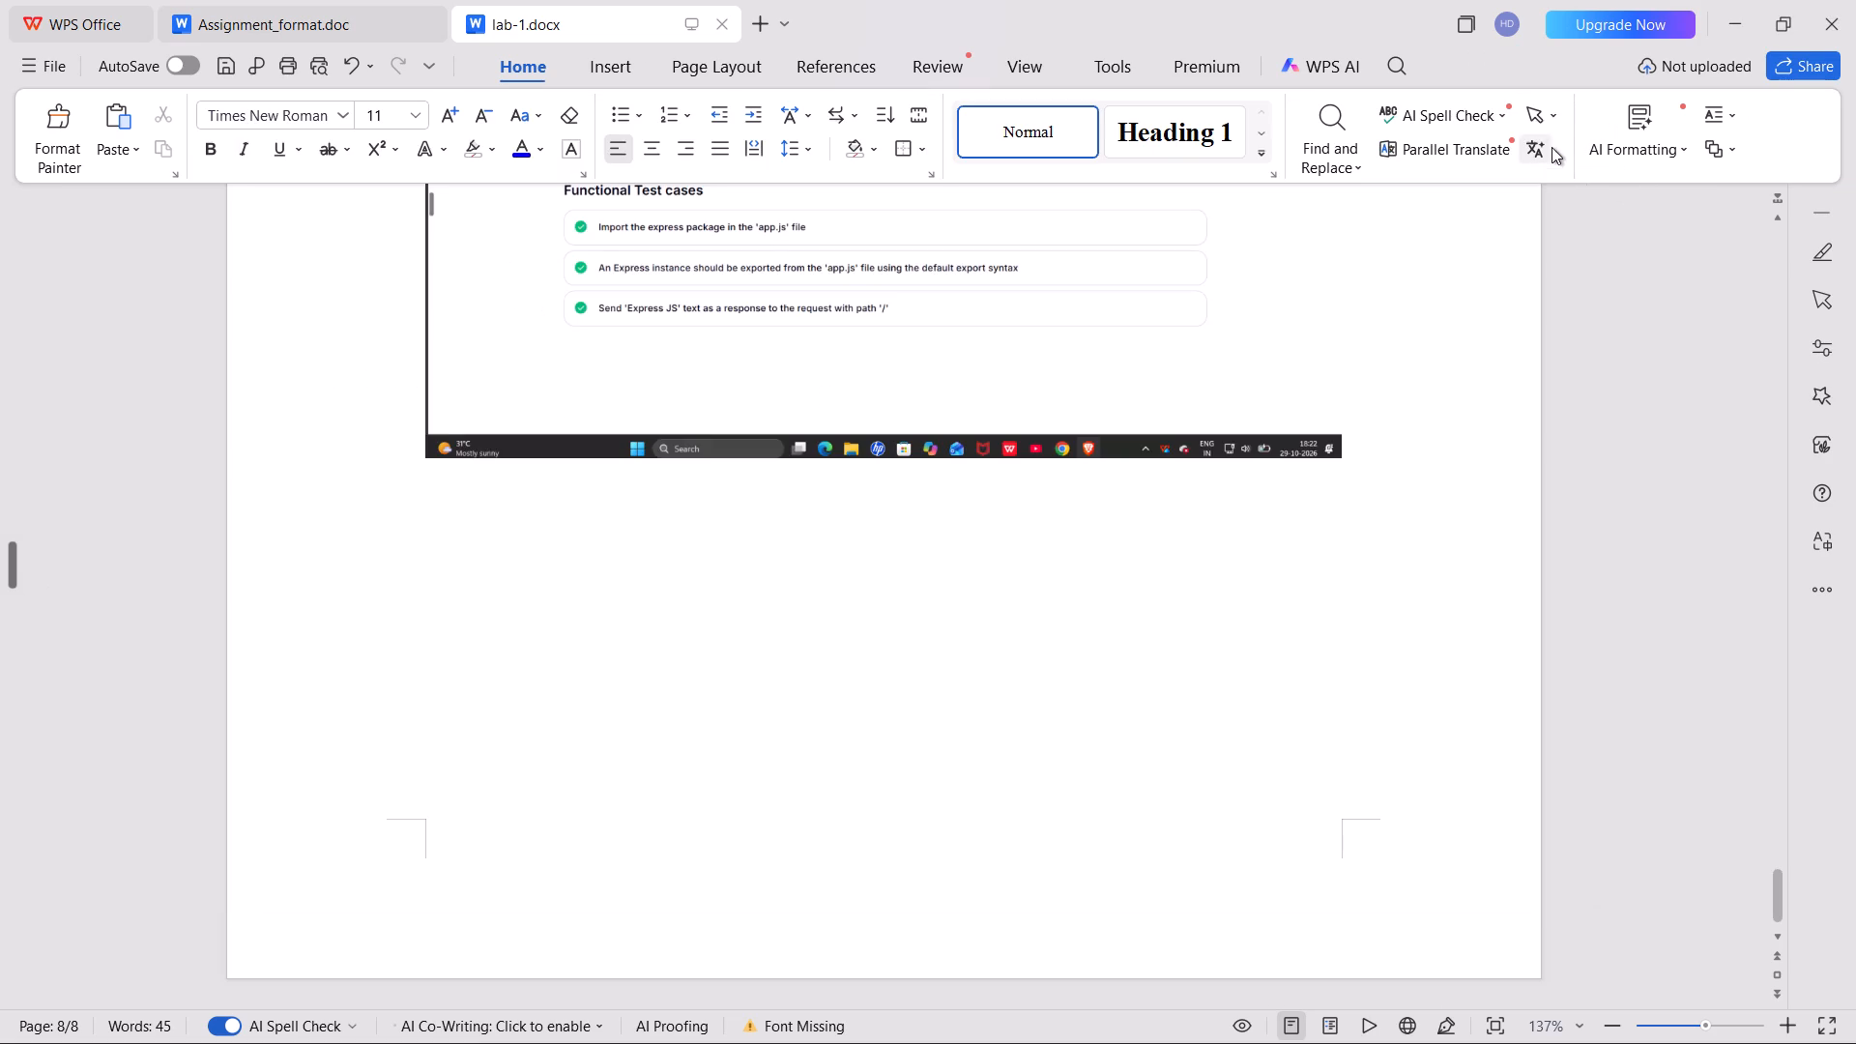
{"action": "scroll", "coordinate": [1121, 453], "scroll_direction": "up", "scroll_amount": 14}
{"action": "scroll", "coordinate": [1121, 453], "scroll_direction": "up", "scroll_amount": 10}
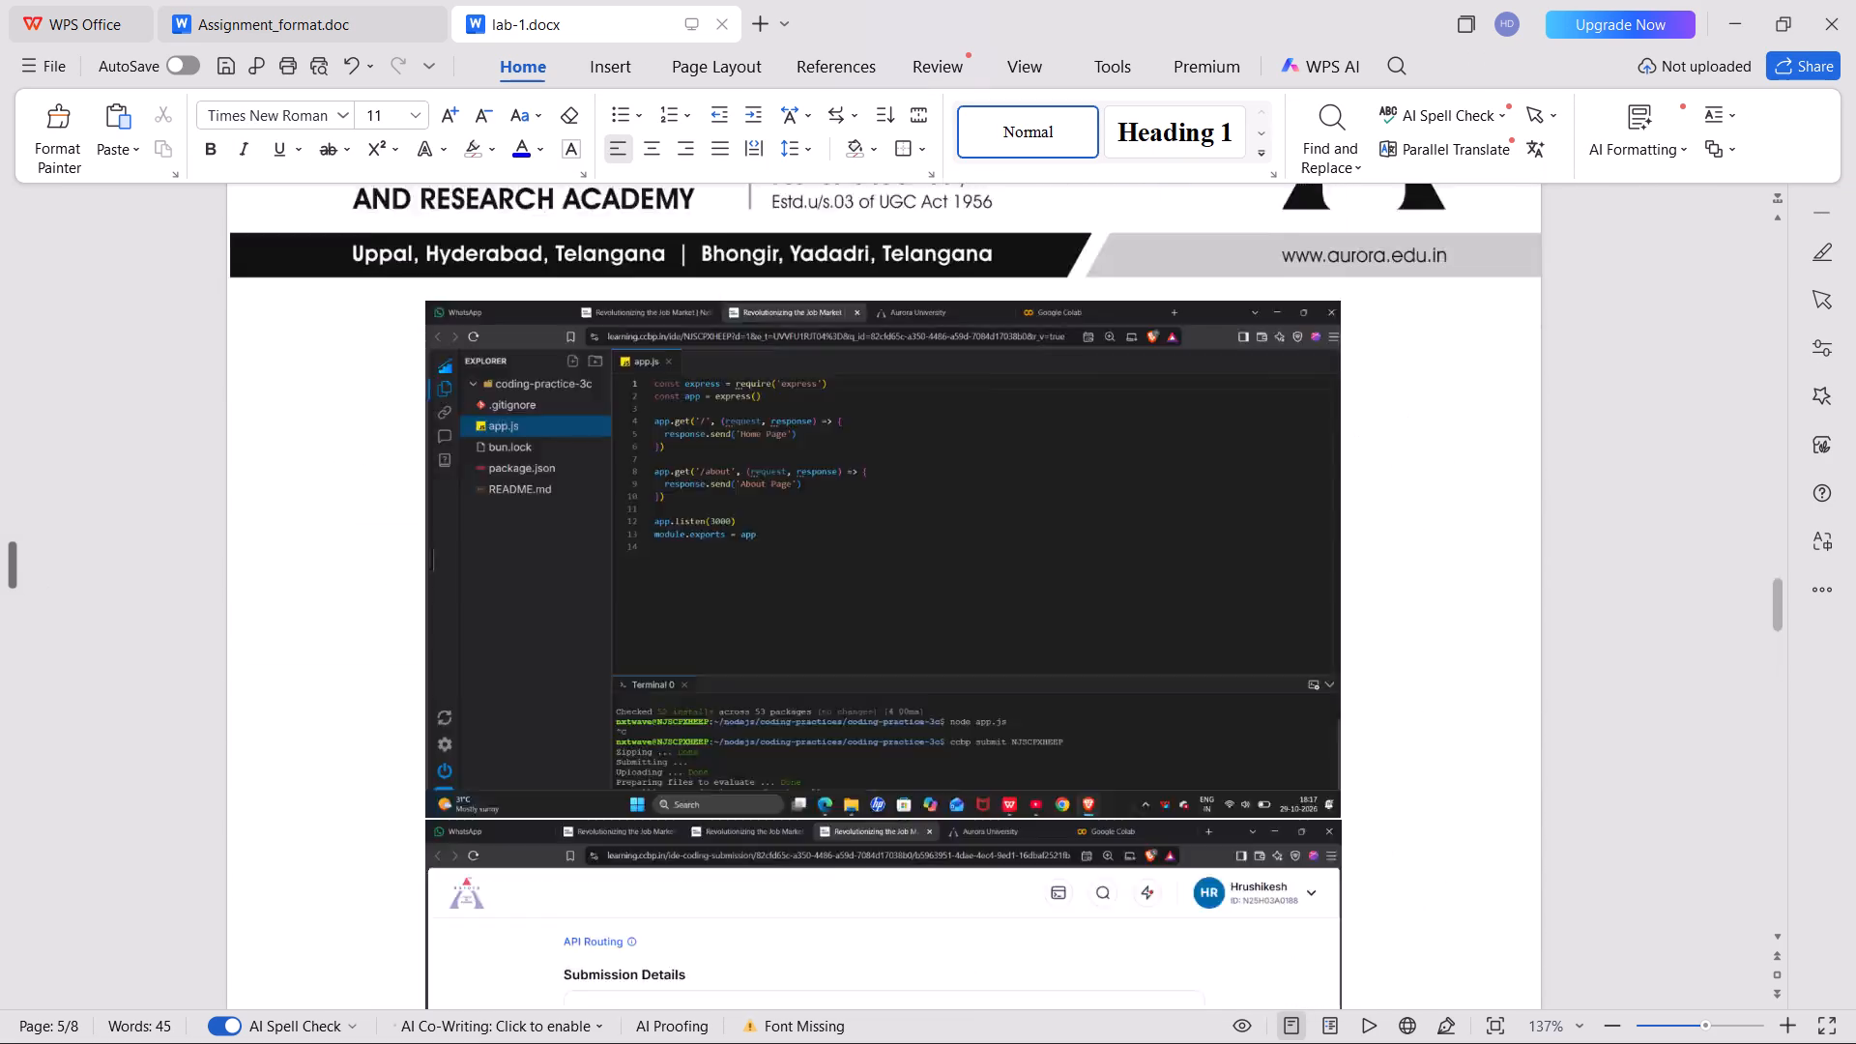
{"action": "scroll", "coordinate": [1121, 453], "scroll_direction": "up", "scroll_amount": 11}
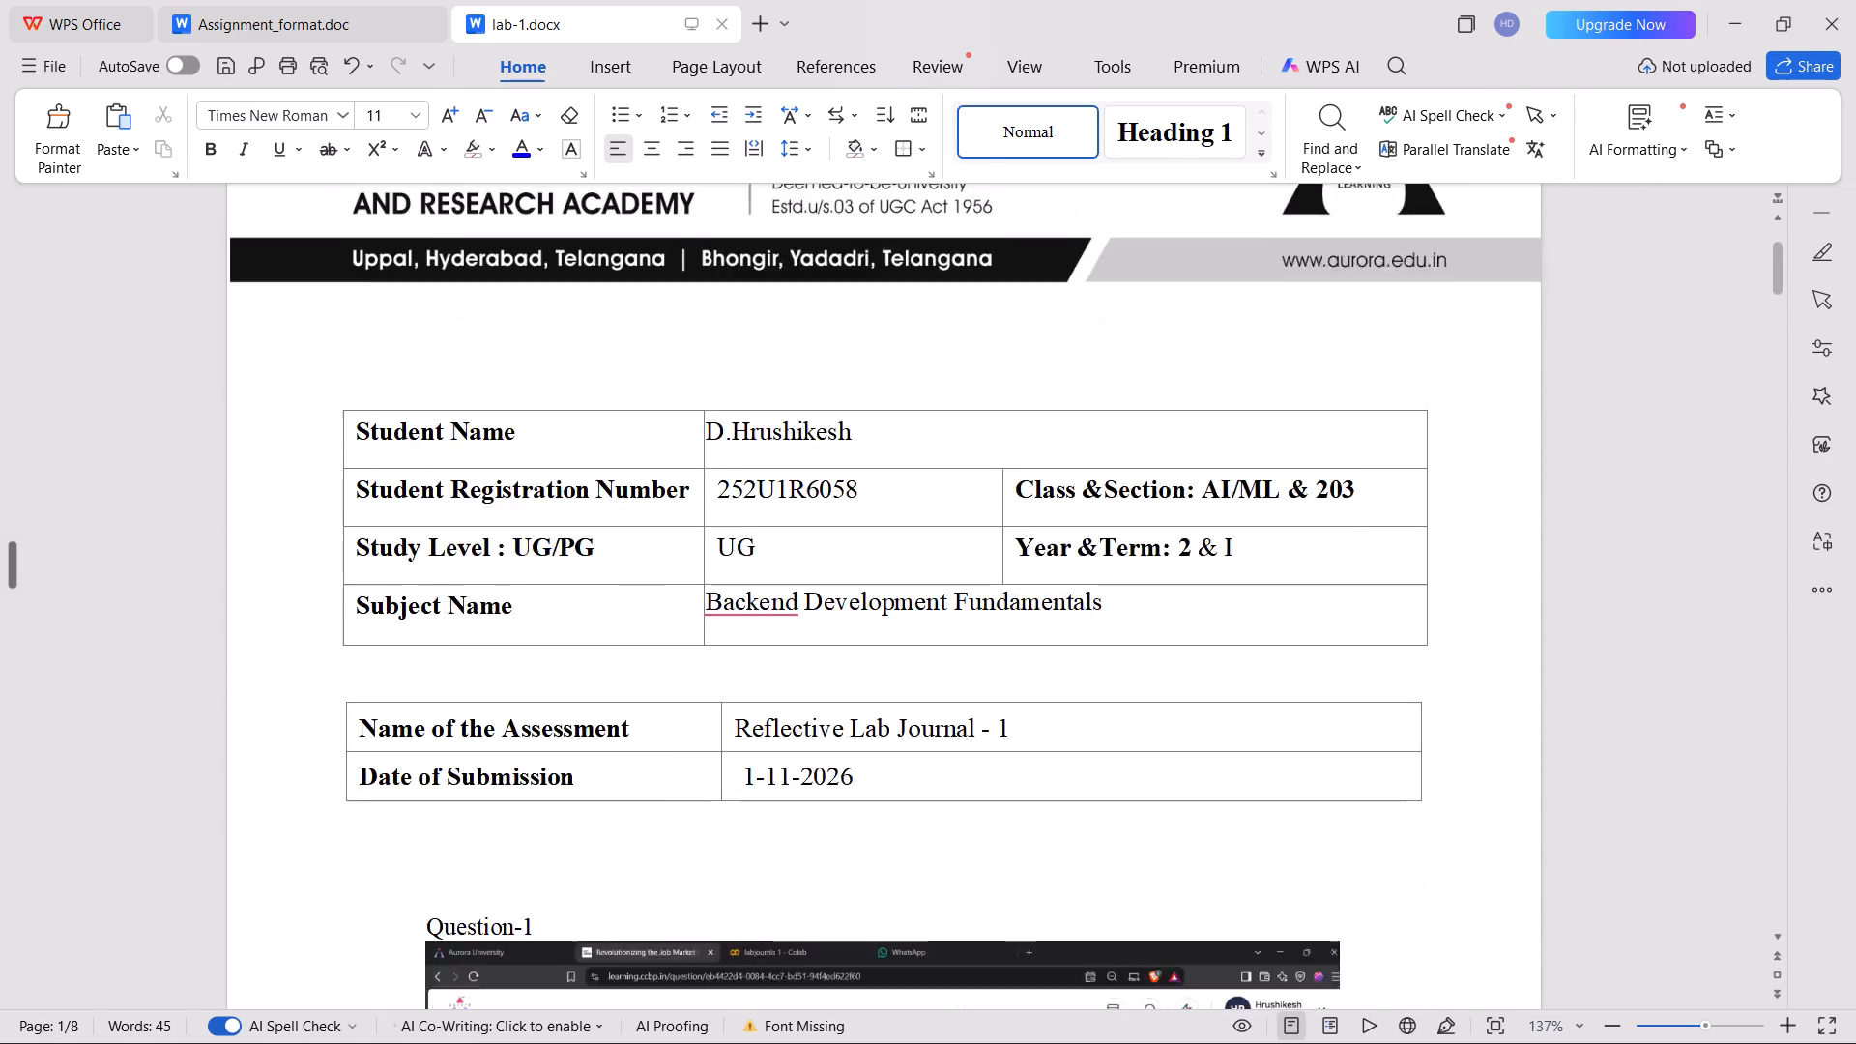
{"action": "scroll", "coordinate": [1121, 453], "scroll_direction": "up", "scroll_amount": 2}
{"action": "left_click", "coordinate": [1243, 779]}
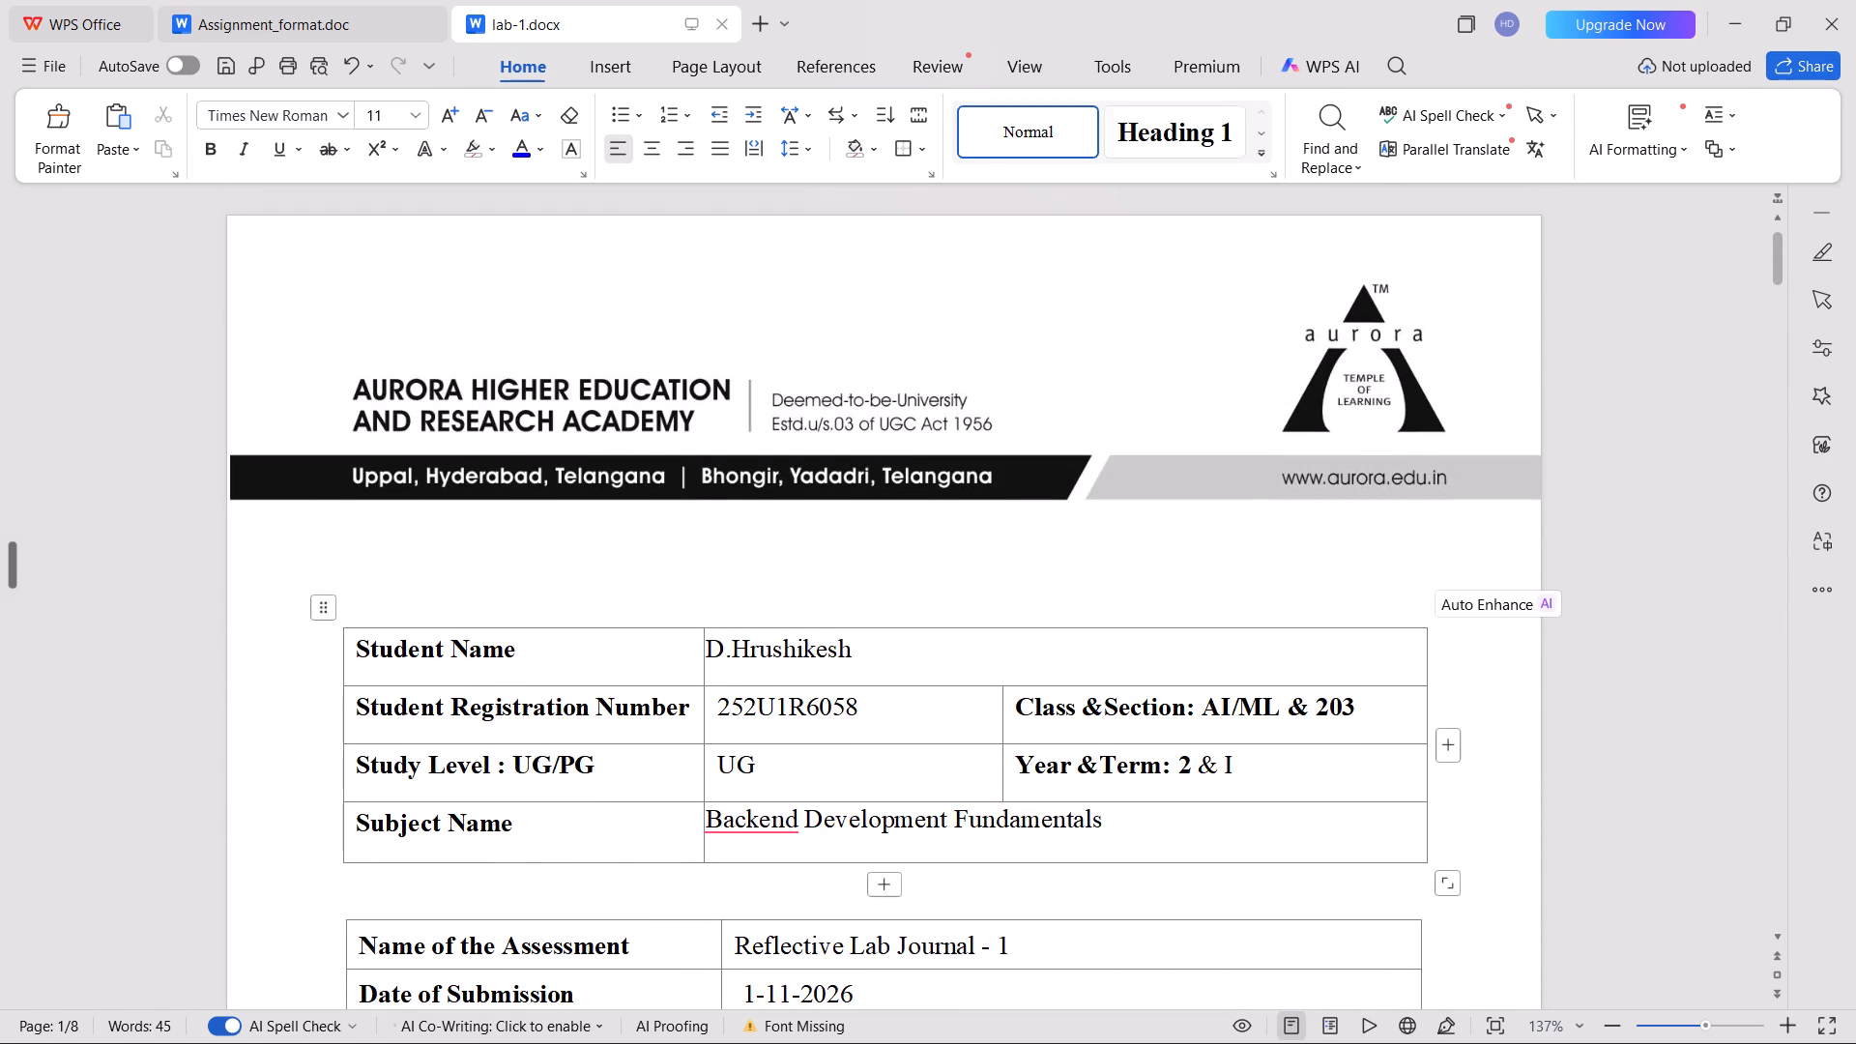
{"action": "key", "text": "shift+i"}
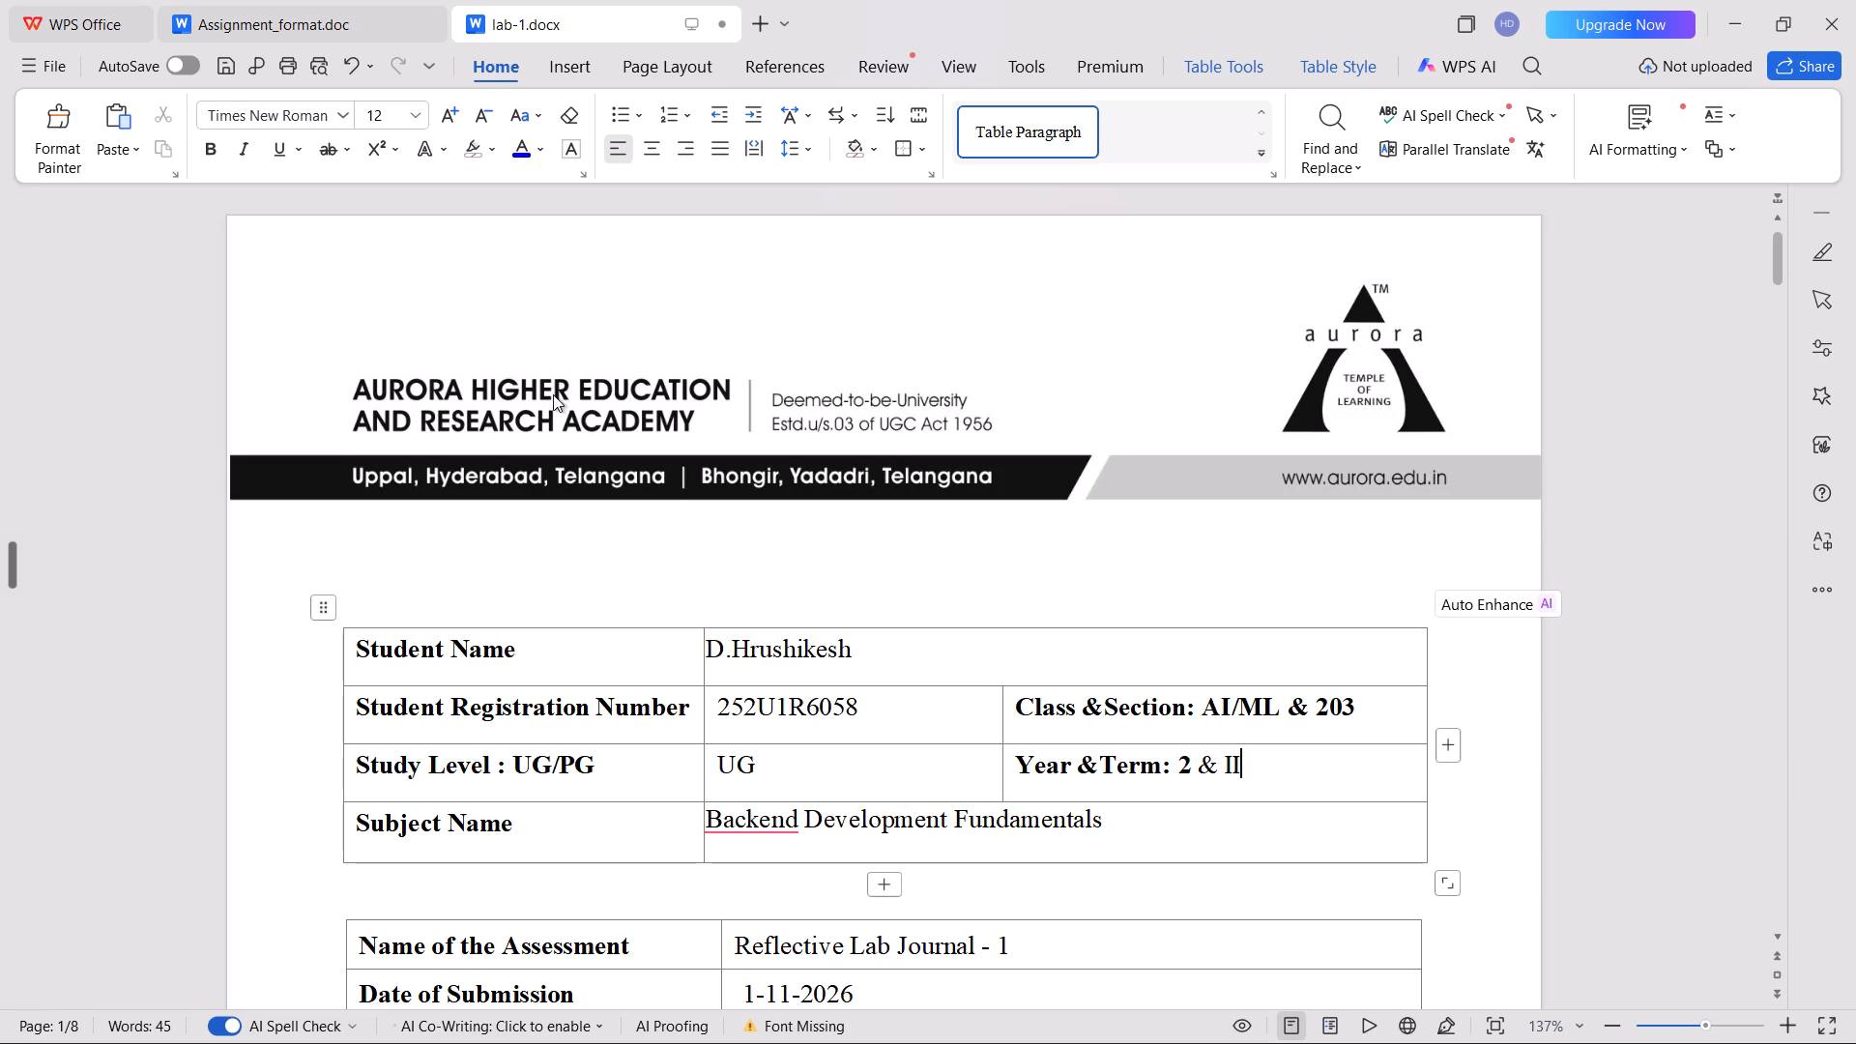
Save the lab-1 document.
{"action": "left_click", "coordinate": [262, 78]}
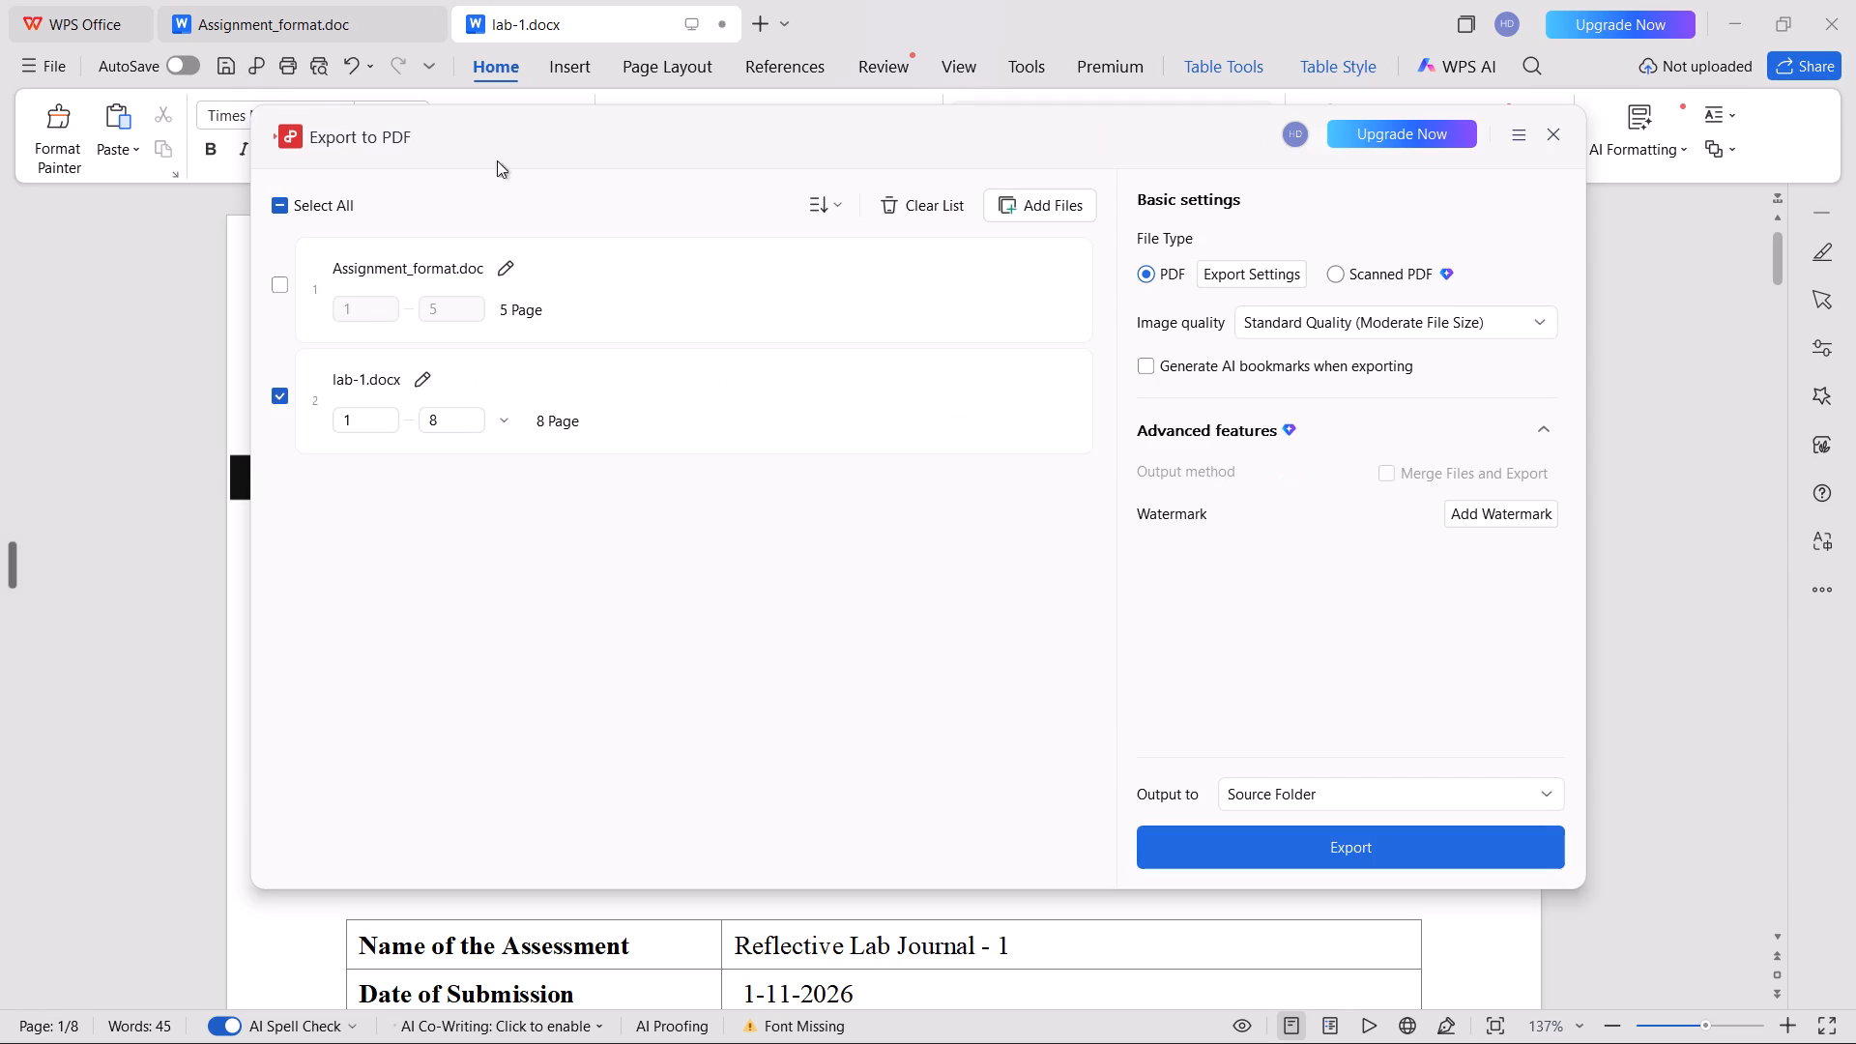
{"action": "left_click", "coordinate": [1555, 128]}
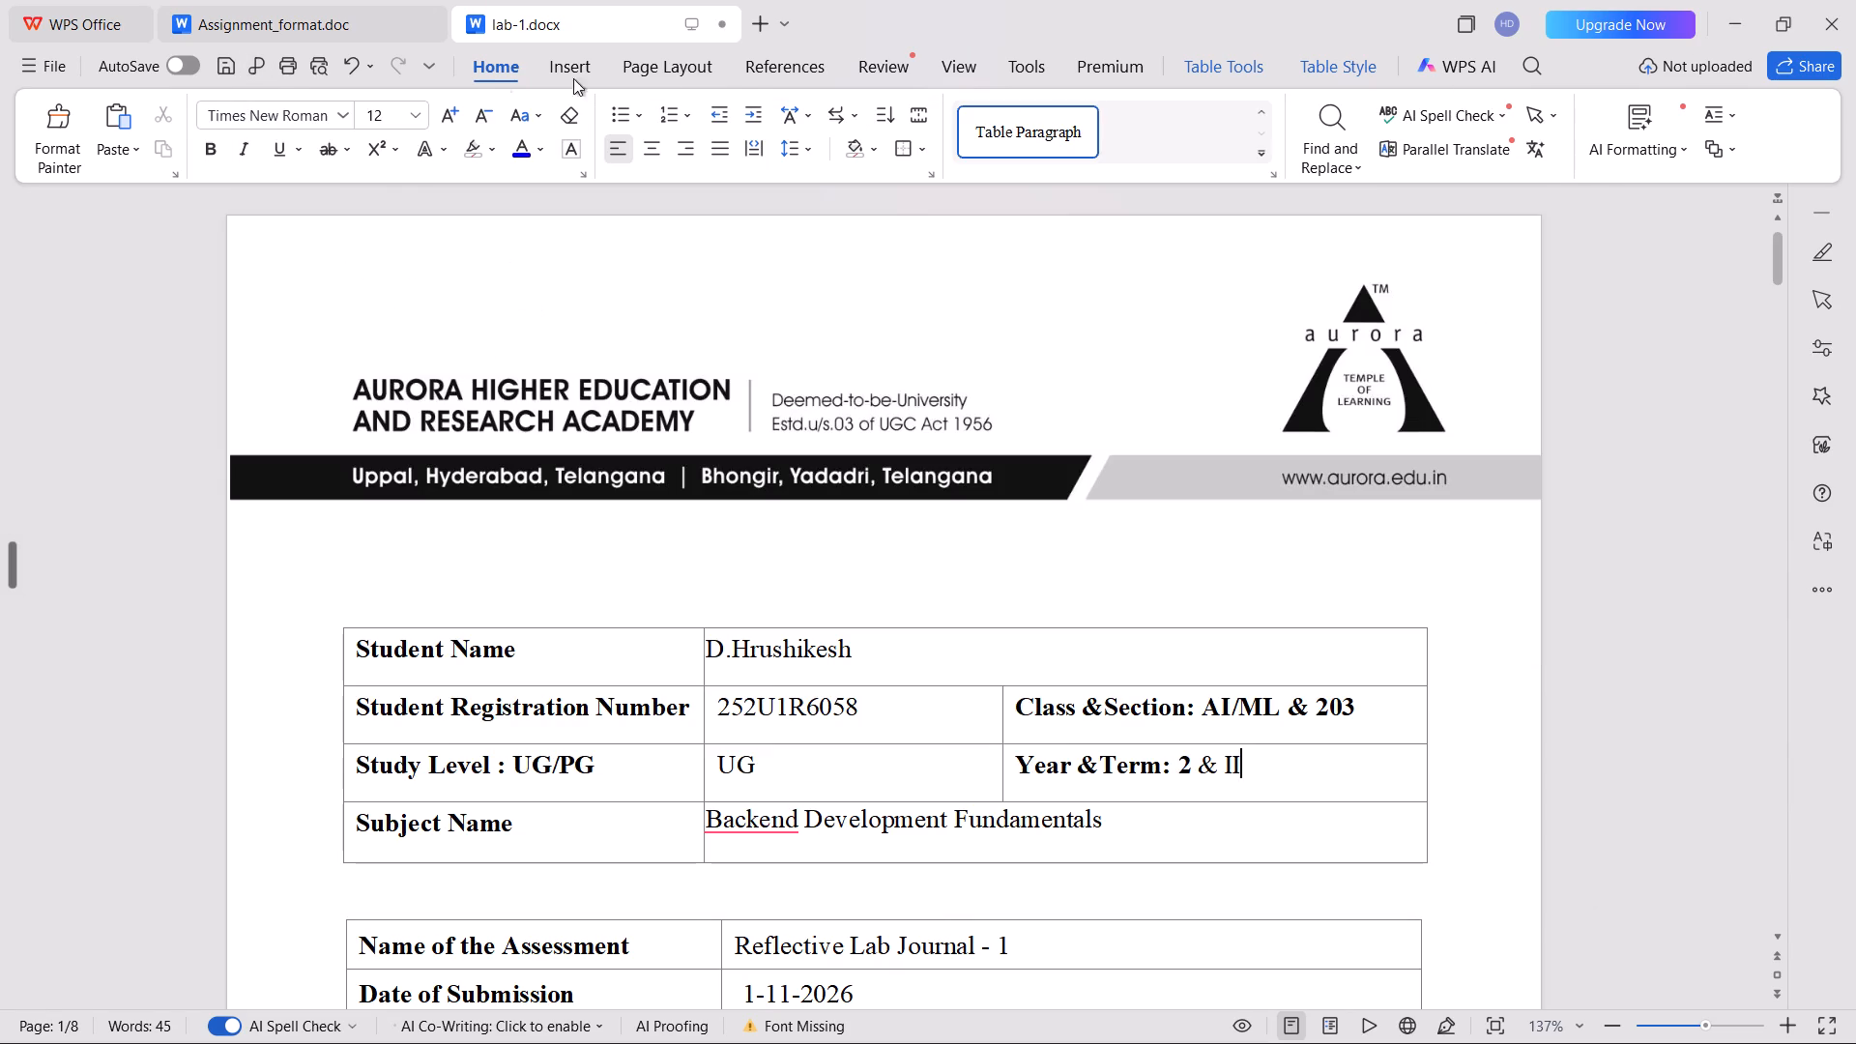
{"action": "triple_click", "coordinate": [213, 68]}
{"action": "left_click", "coordinate": [213, 68]}
Export lab-1.docx as a standard-quality PDF to the source folder, replacing the existing lab-1.pdf, and show it in its folder.
{"action": "left_click", "coordinate": [255, 68]}
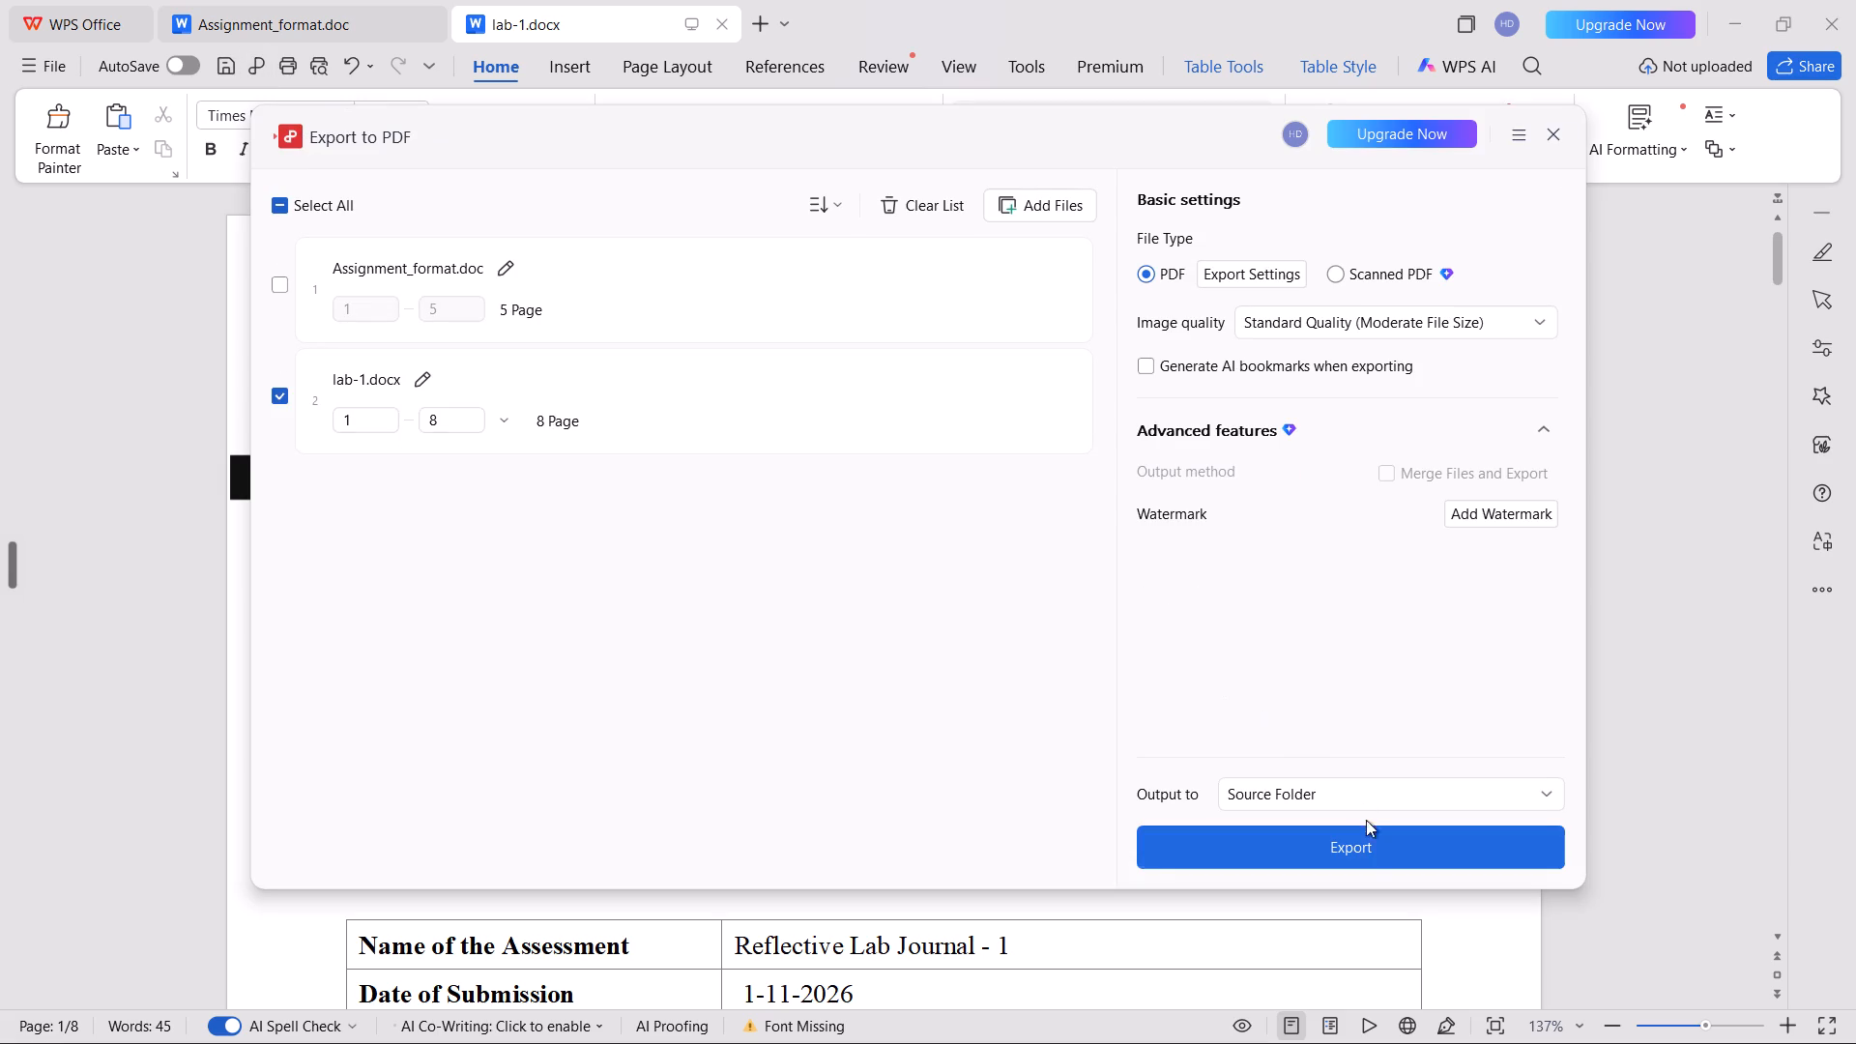
{"action": "left_click", "coordinate": [1371, 845]}
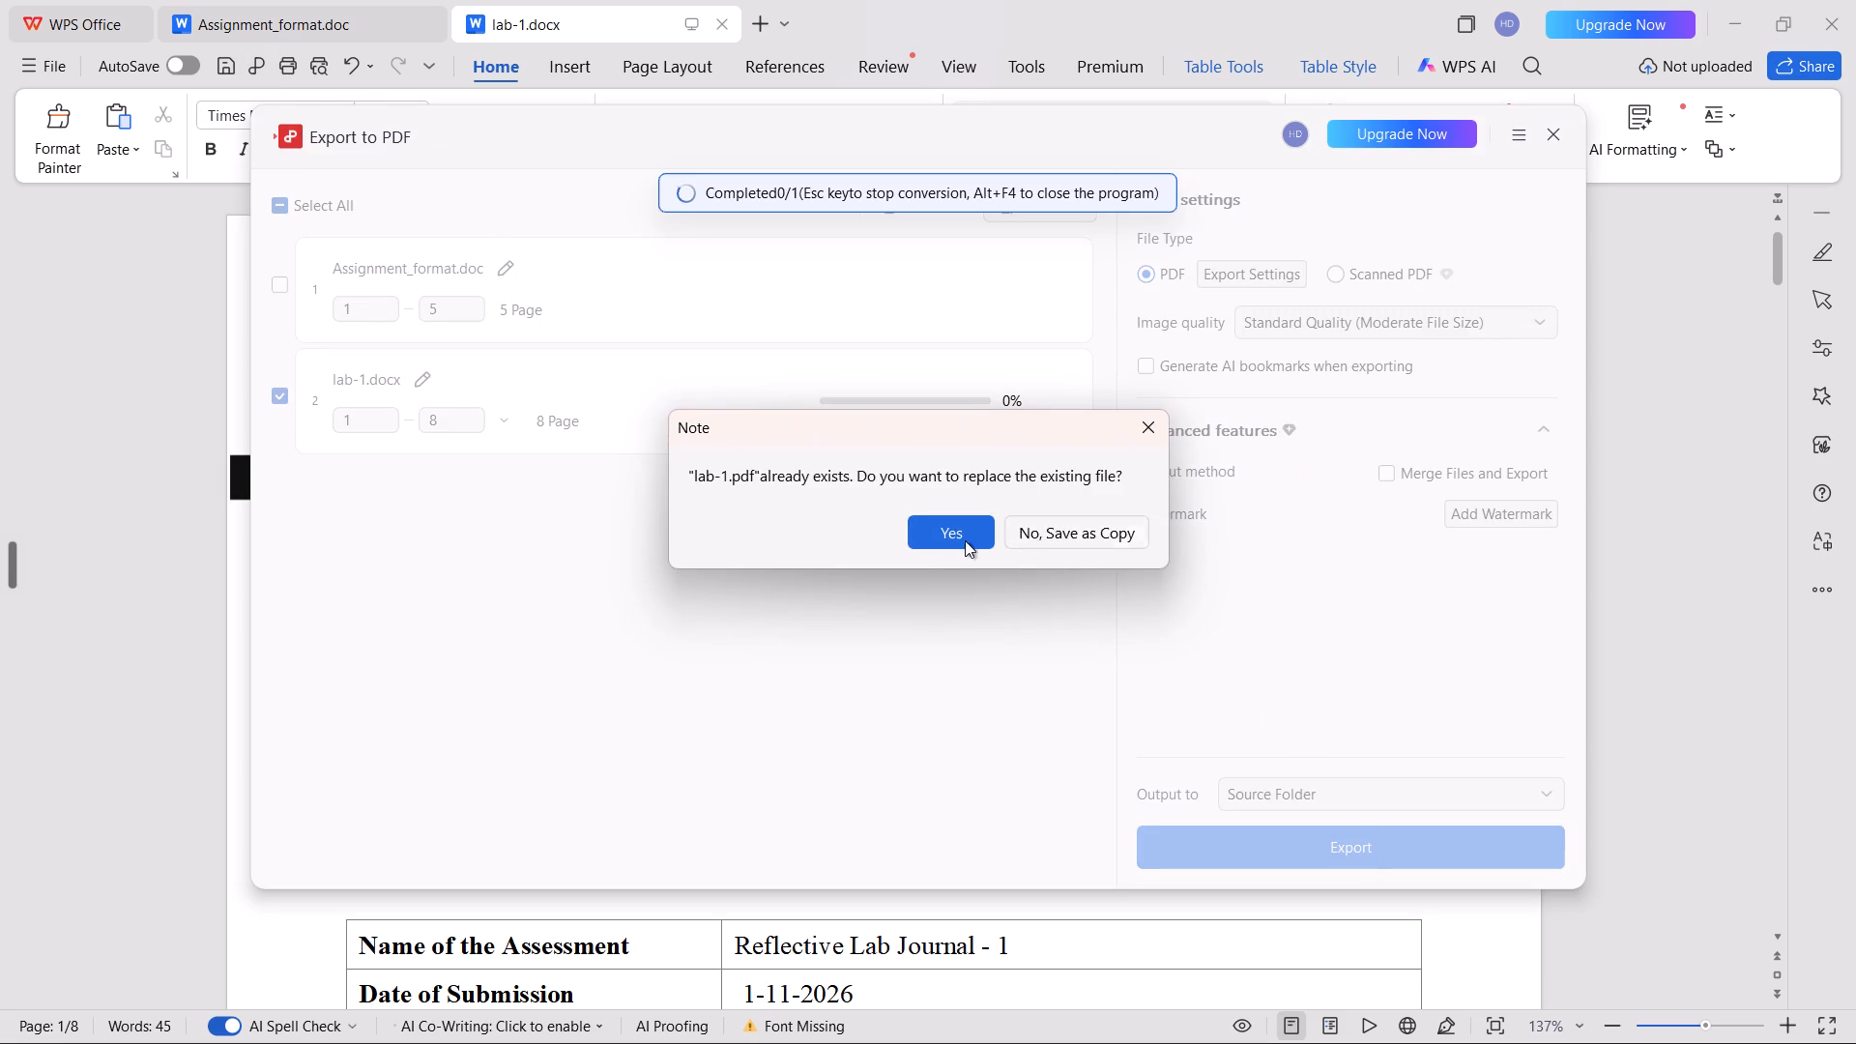
{"action": "left_click", "coordinate": [945, 539]}
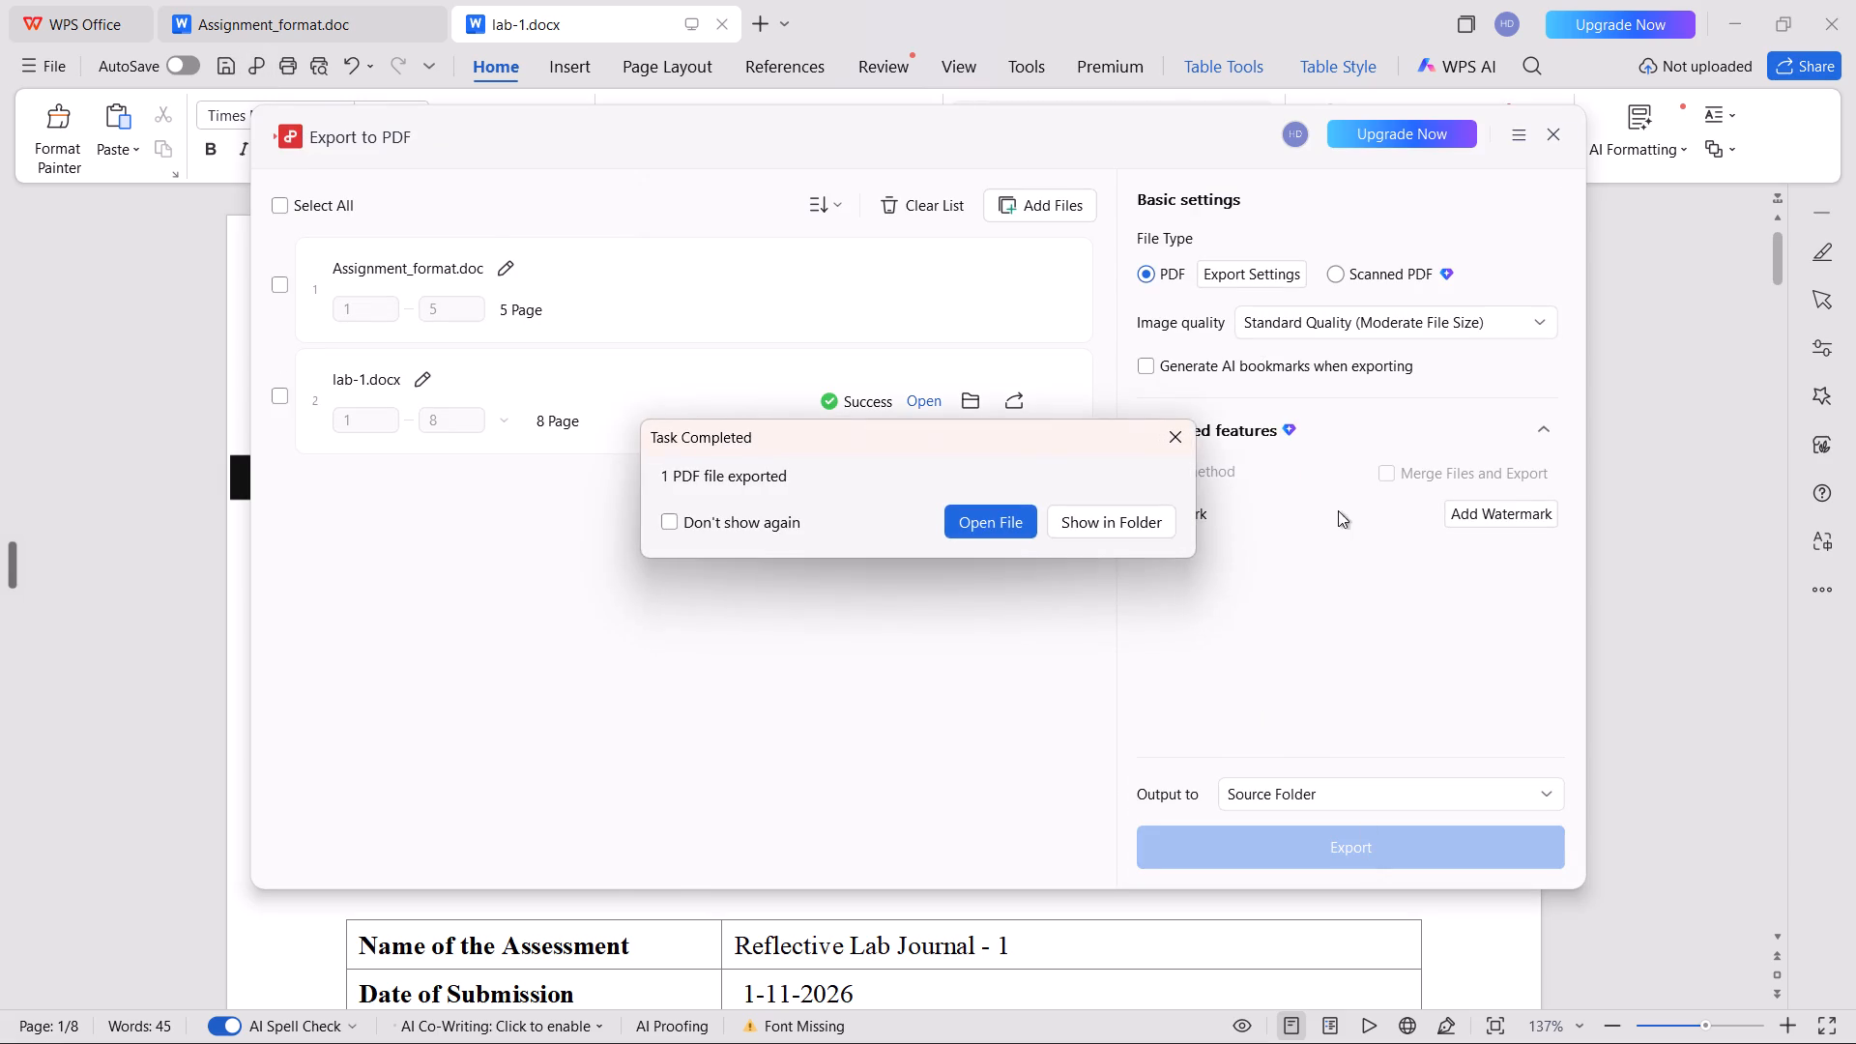
{"action": "left_click", "coordinate": [1135, 520]}
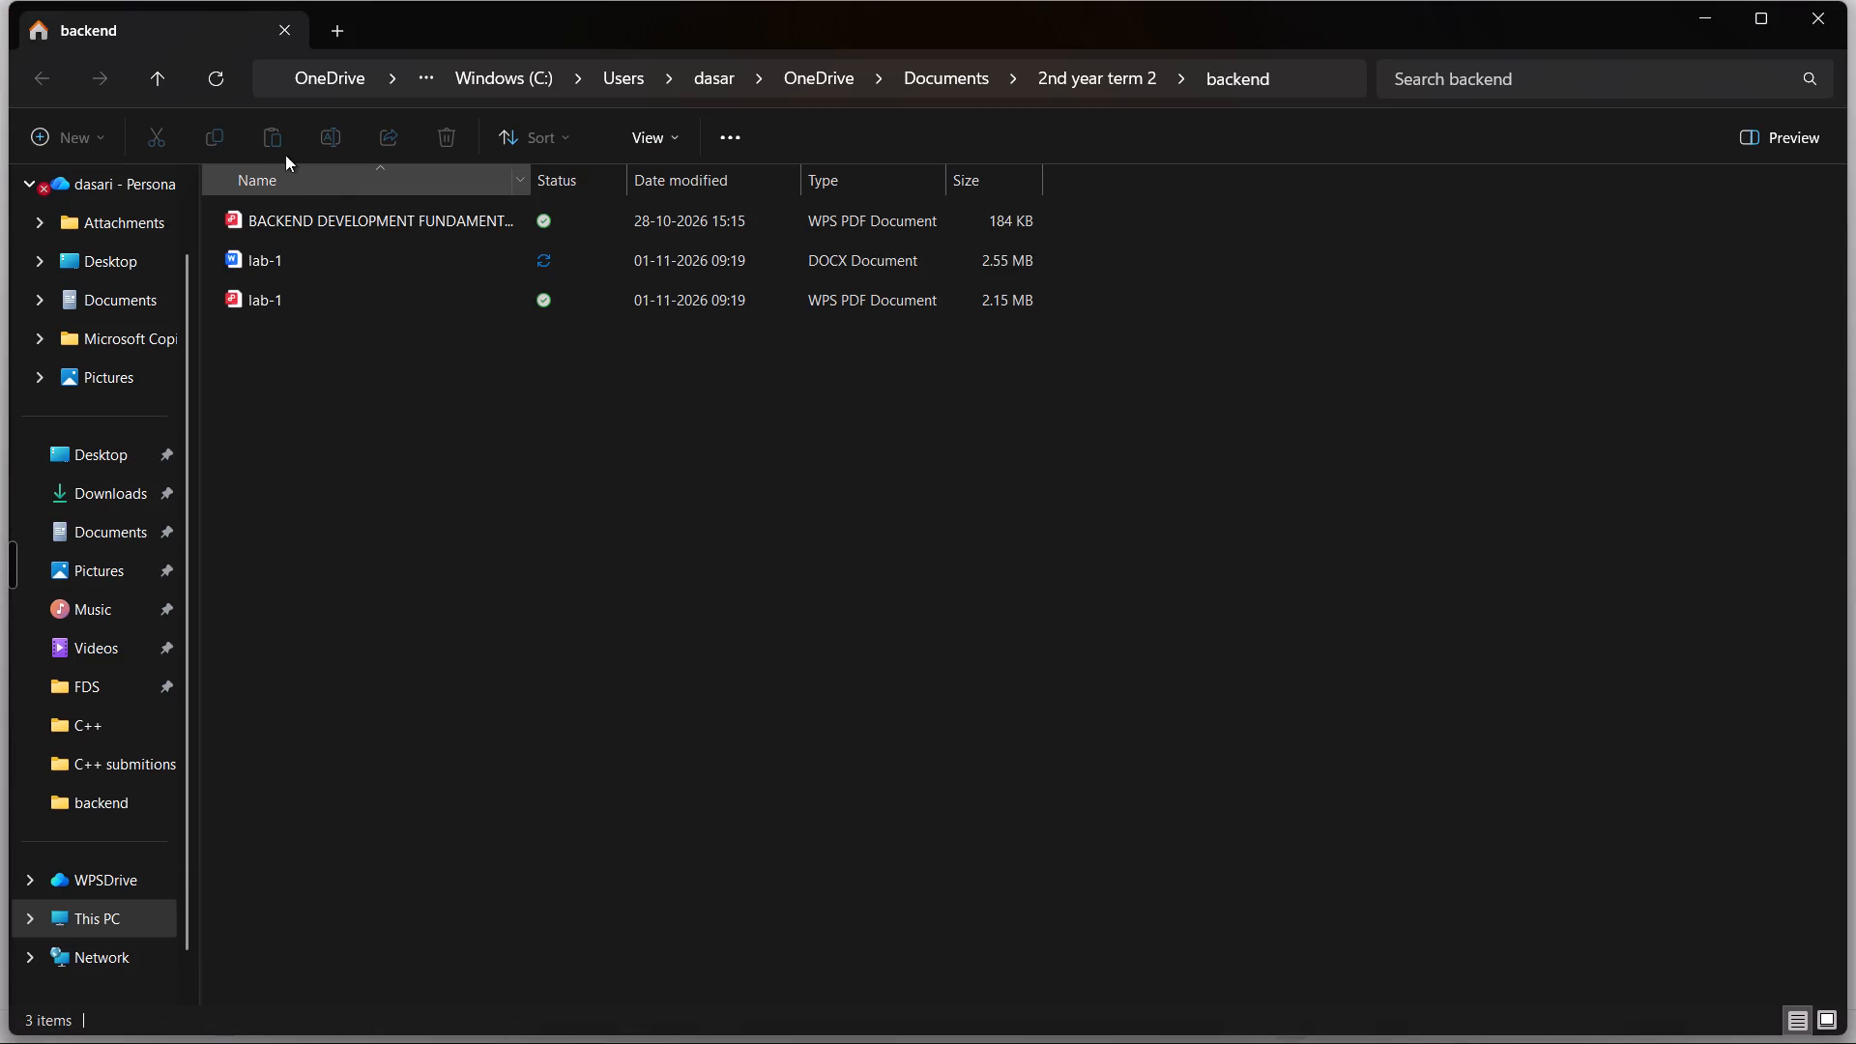
{"action": "left_click", "coordinate": [1302, 1008]}
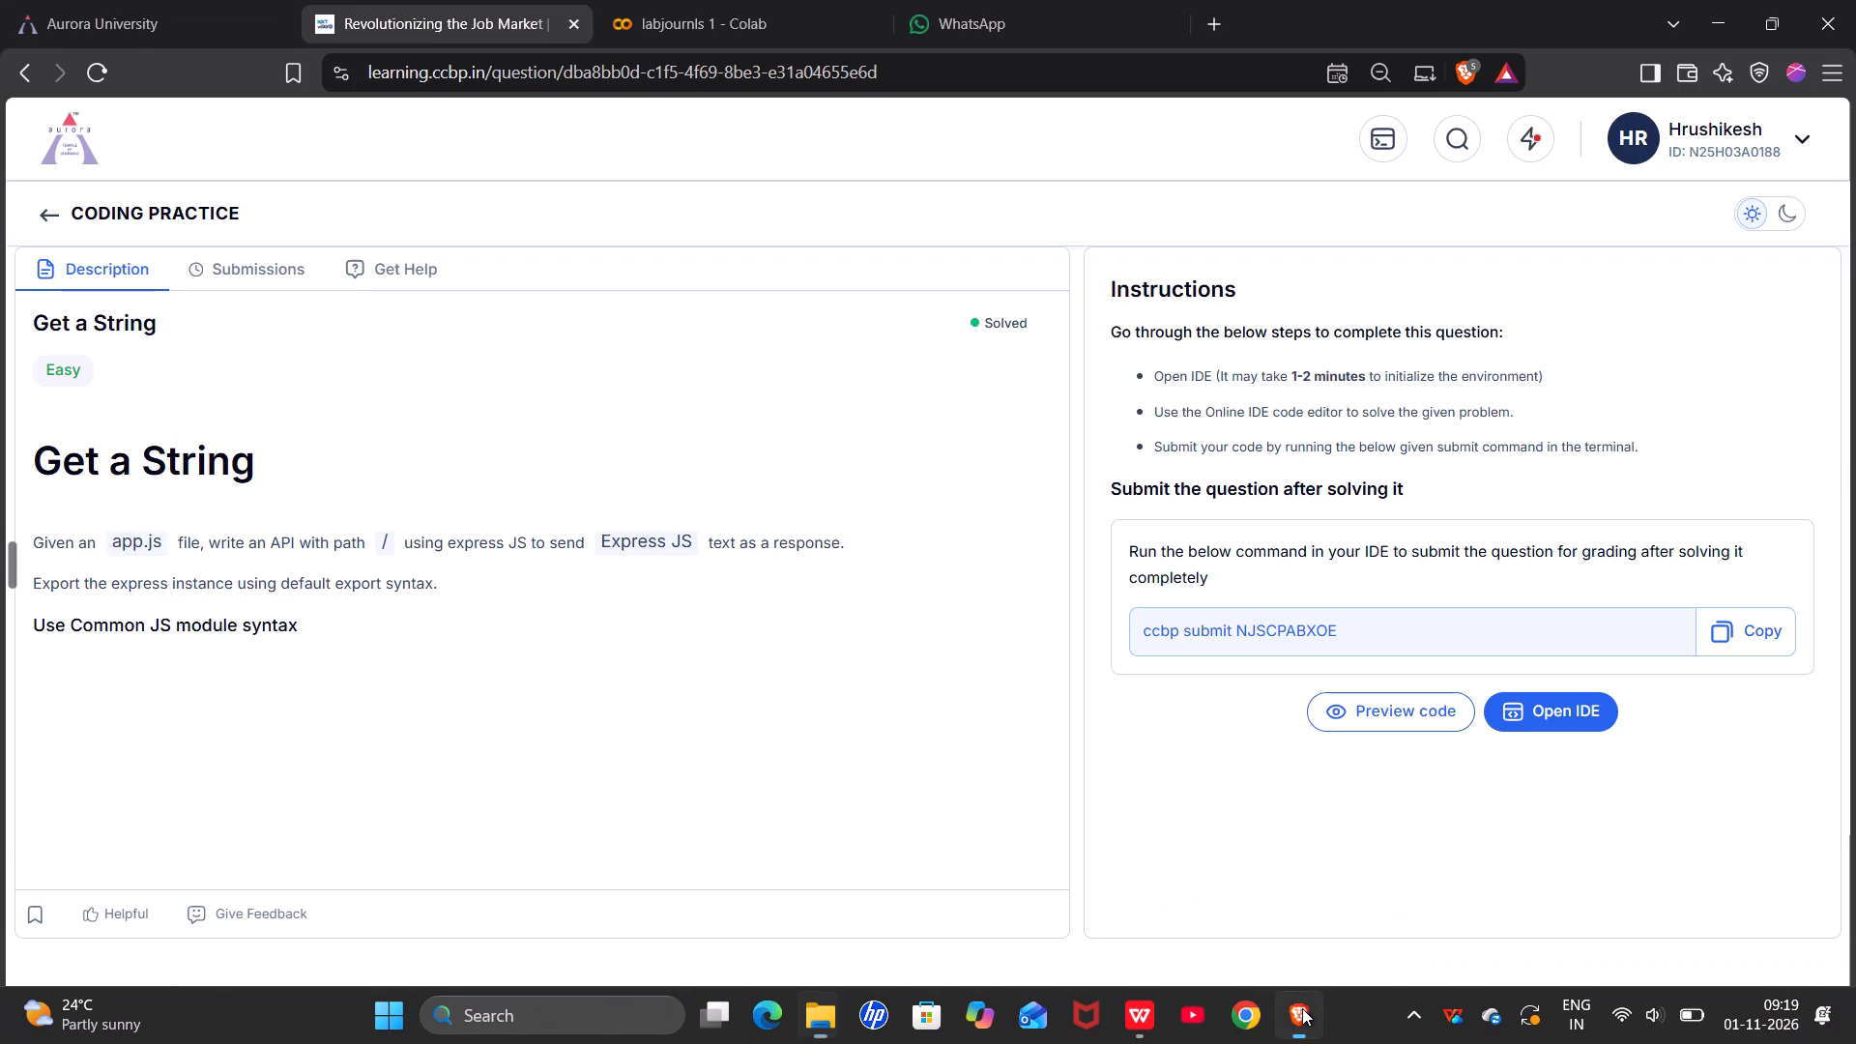
{"action": "left_click", "coordinate": [67, 0]}
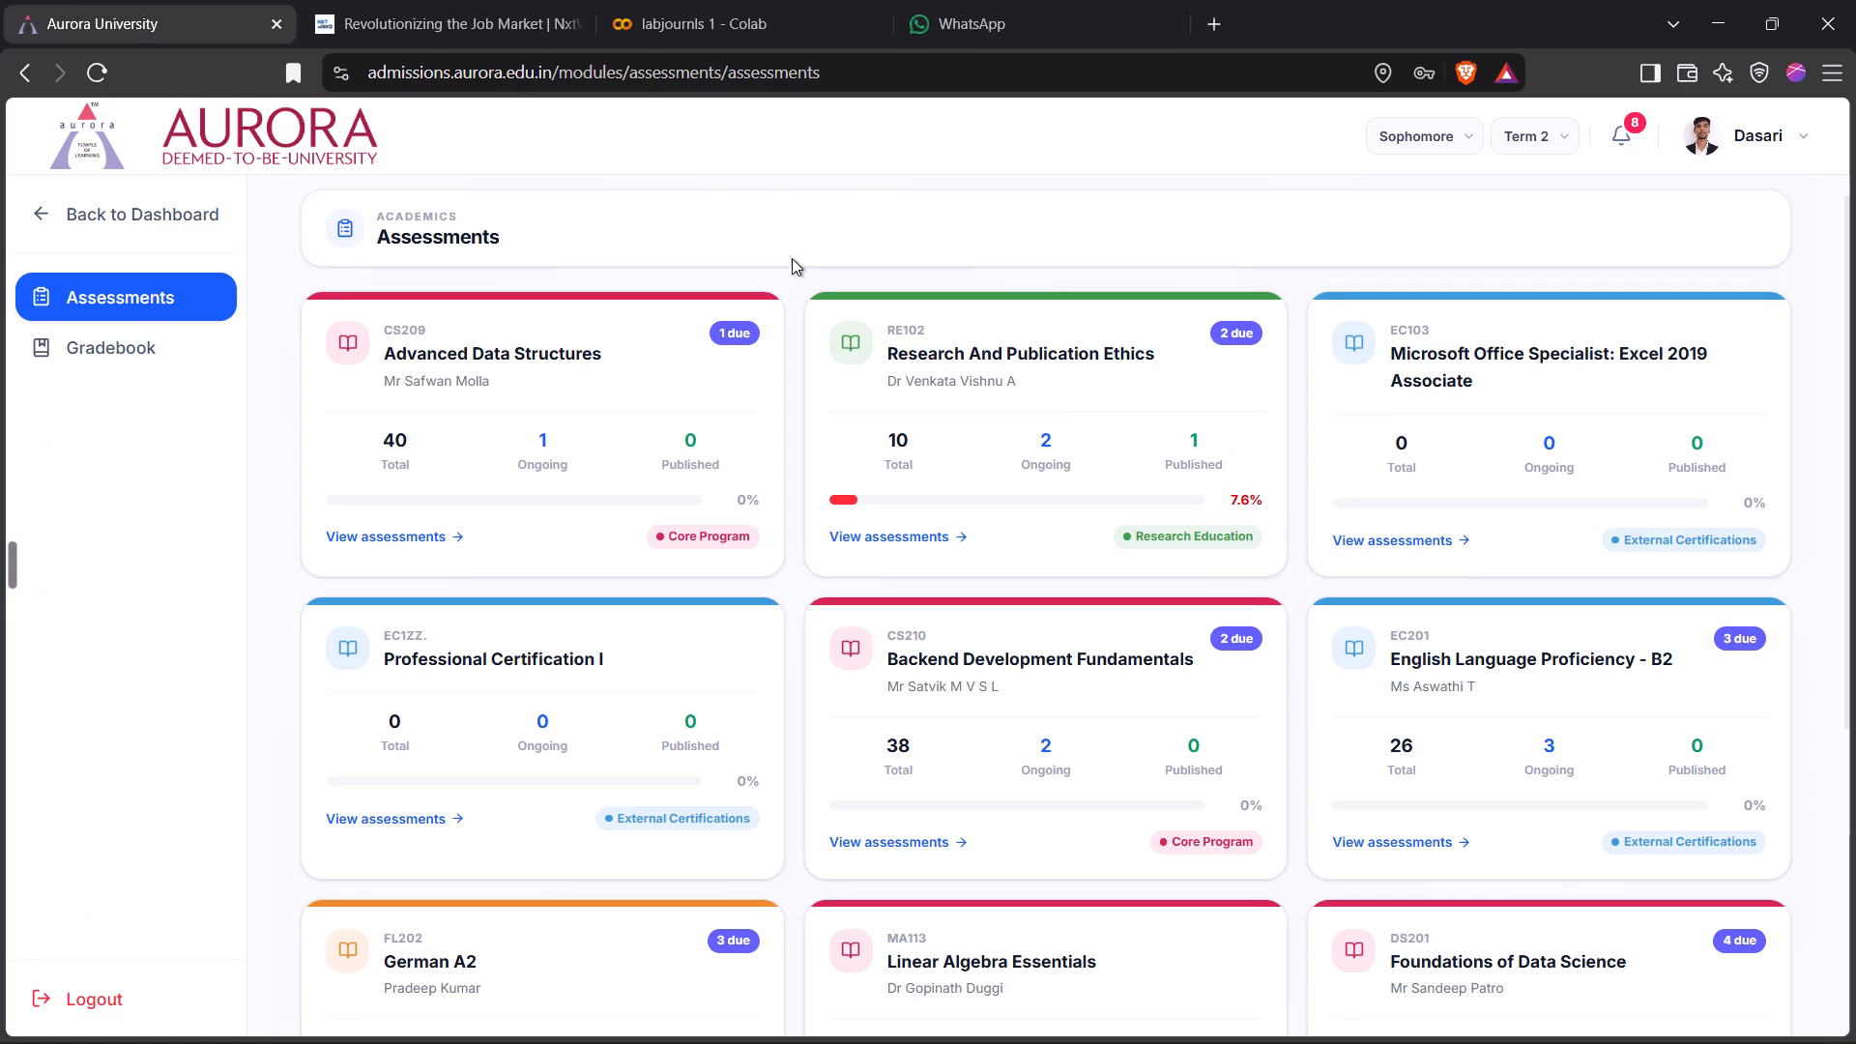
{"action": "left_click", "coordinate": [1007, 688]}
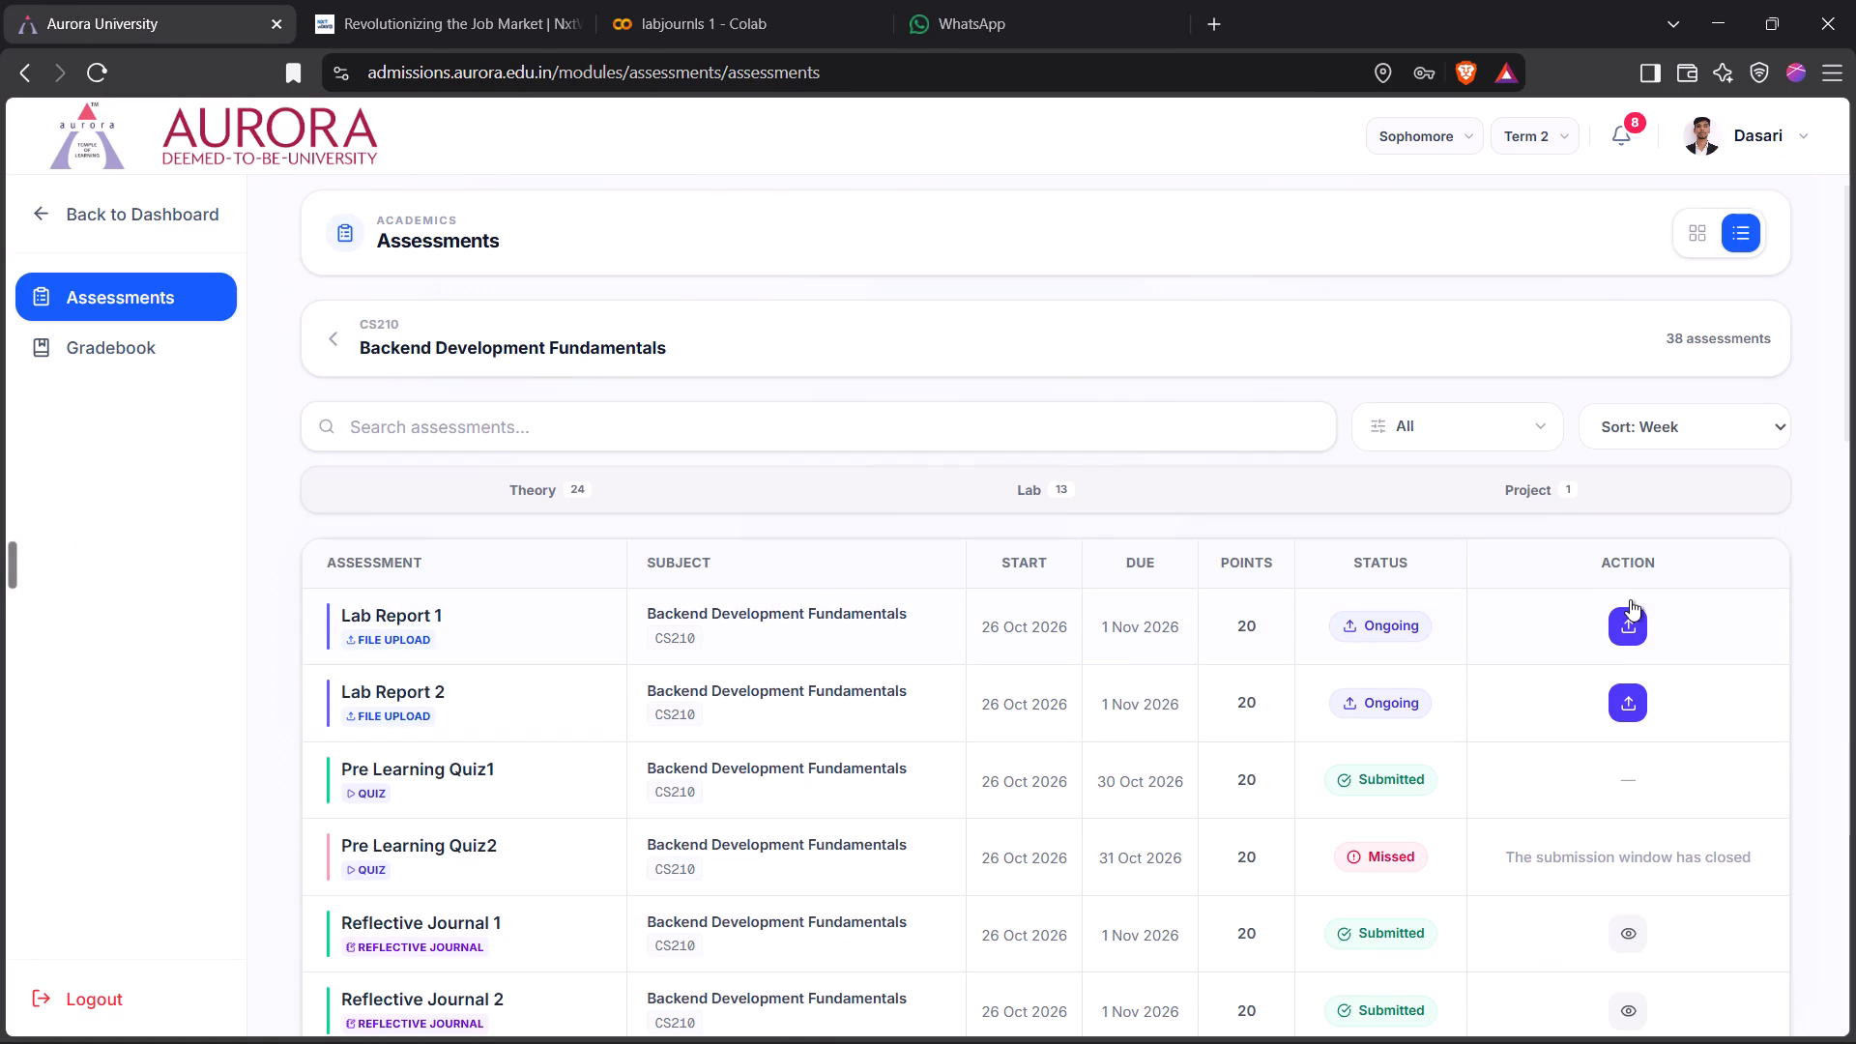
{"action": "left_click", "coordinate": [1628, 632]}
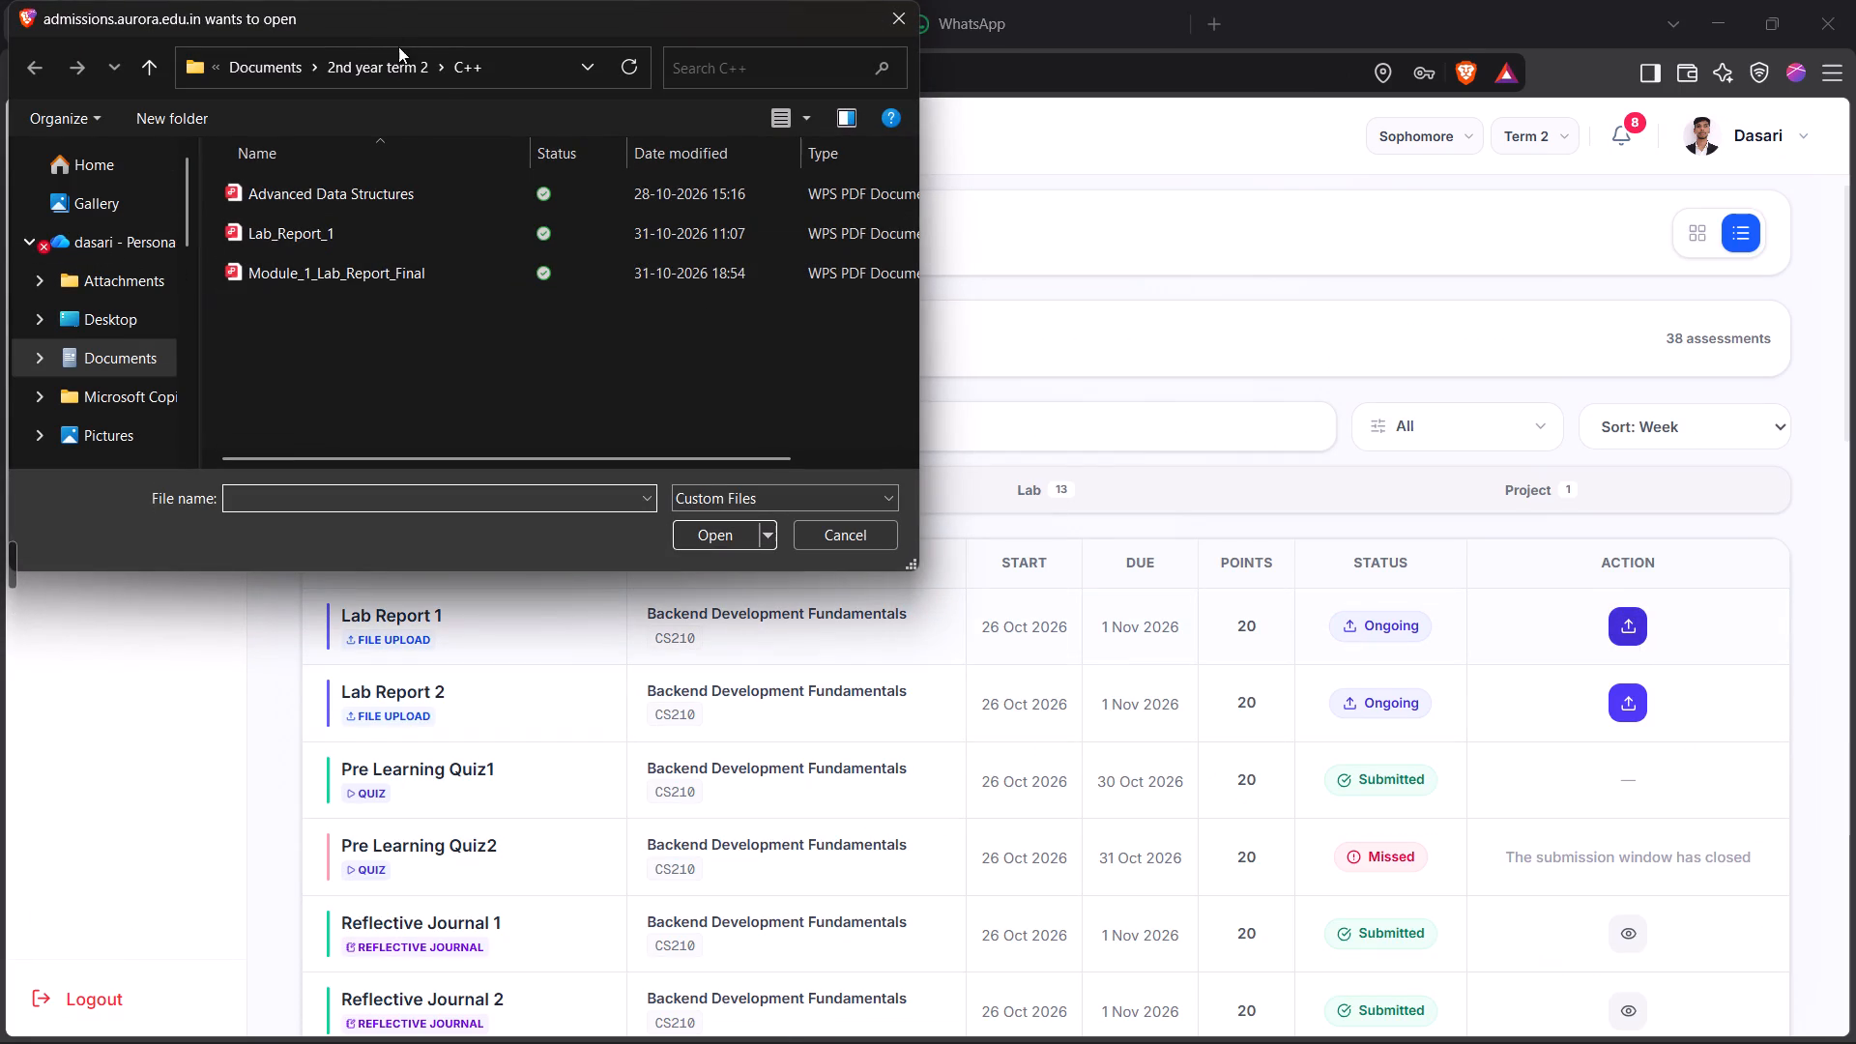
{"action": "left_click", "coordinate": [397, 66]}
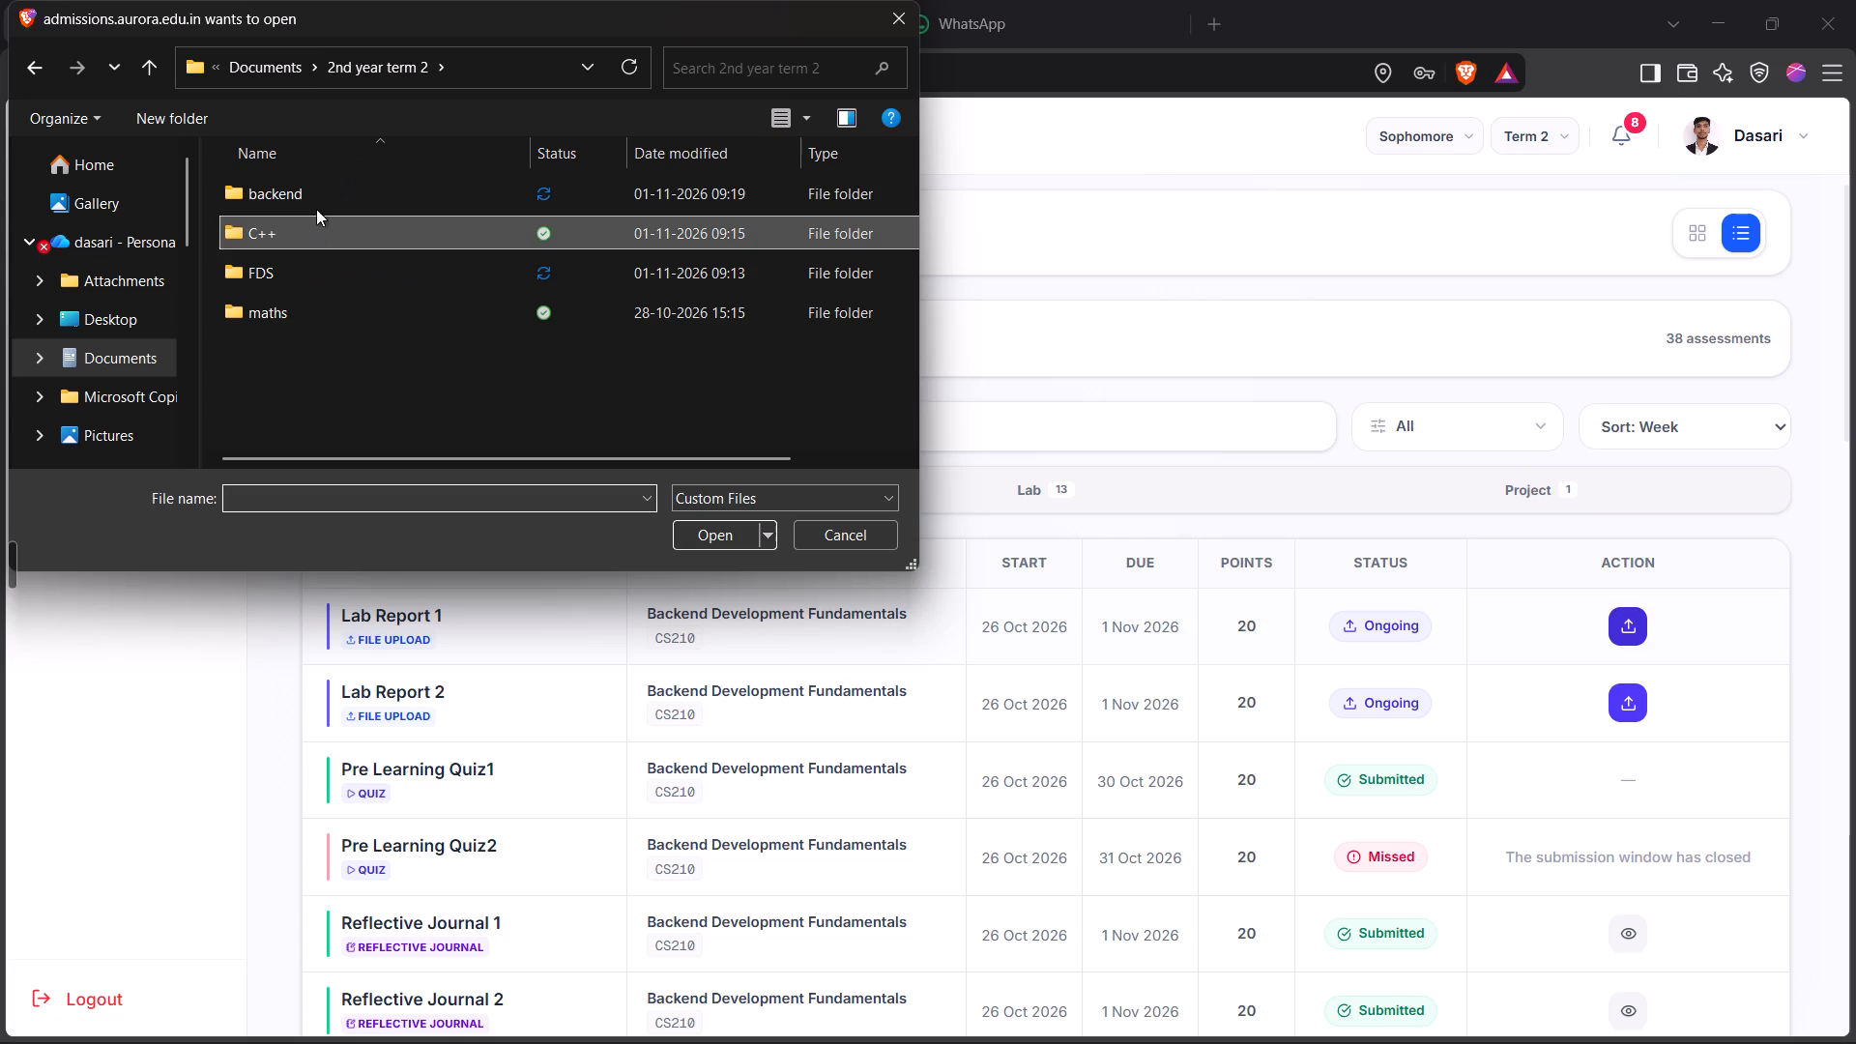